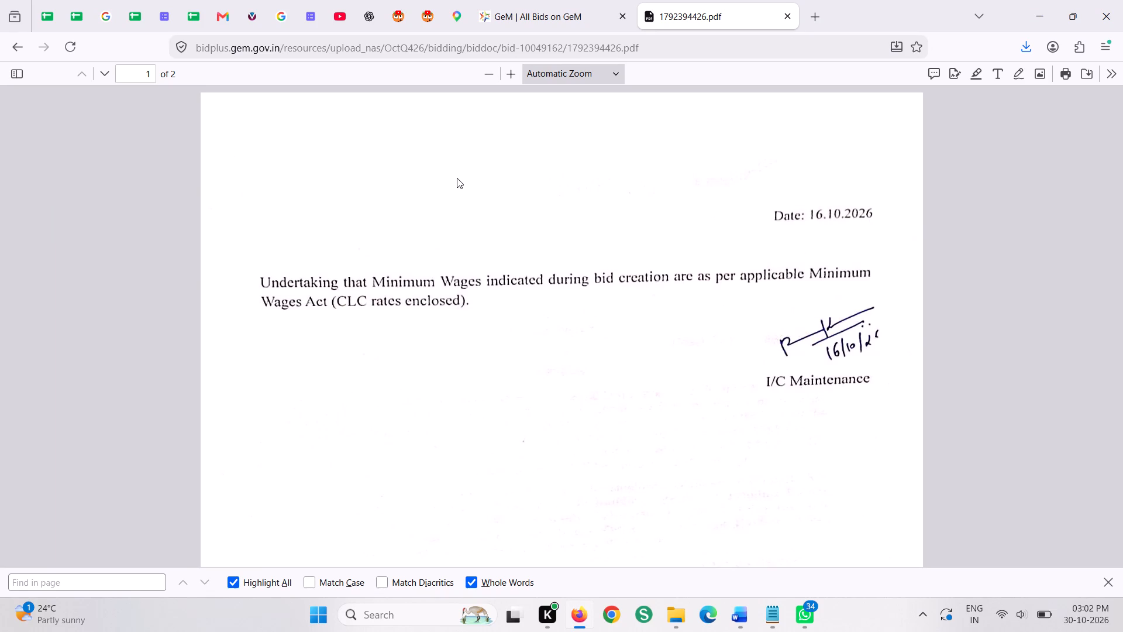
Review the bid's linked attachments: the minimum wages undertaking, the list of resources to be continued, and the scope of work.
scroll(447, 250, up, 5)
scroll(586, 356, down, 6)
scroll(583, 354, up, 13)
click(21, 44)
click(731, 449)
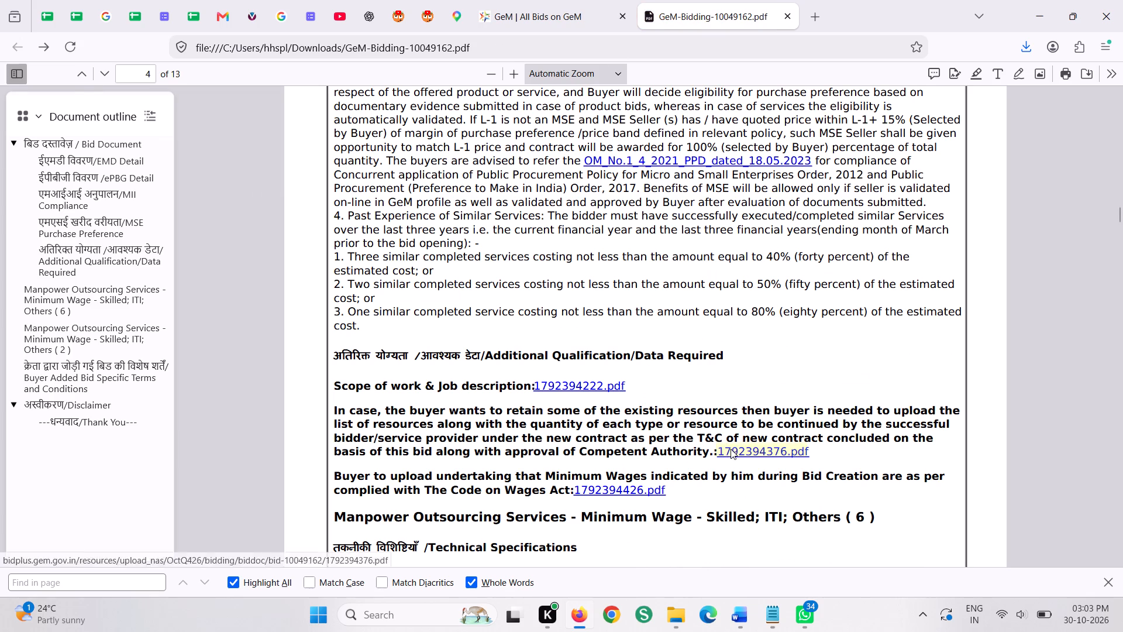
scroll(738, 441, up, 12)
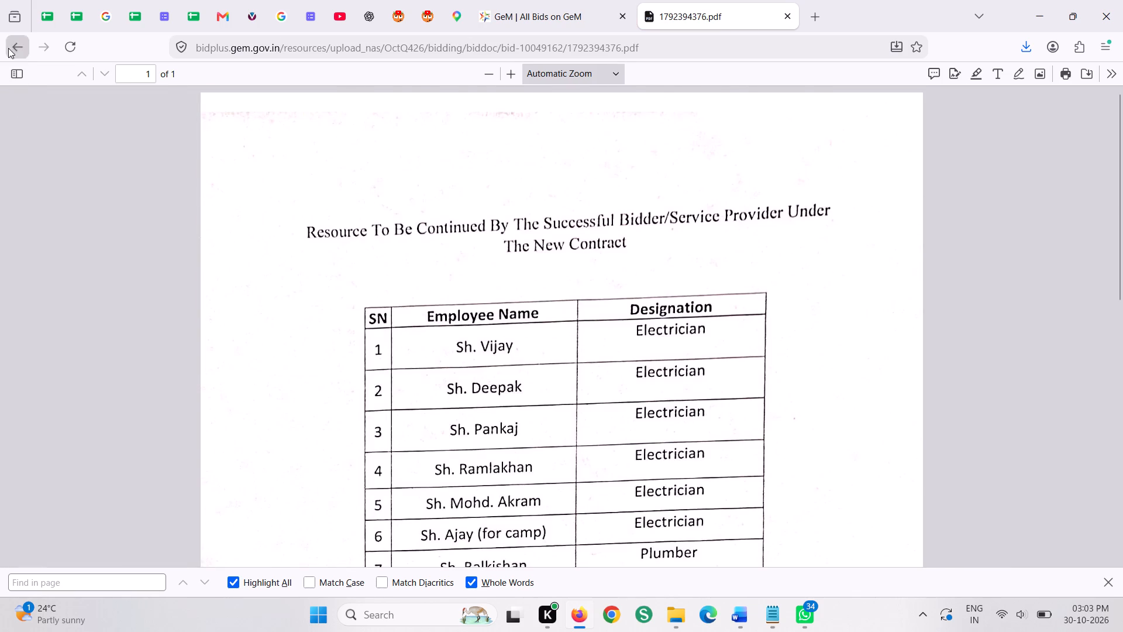
click(8, 48)
click(573, 381)
scroll(591, 368, up, 8)
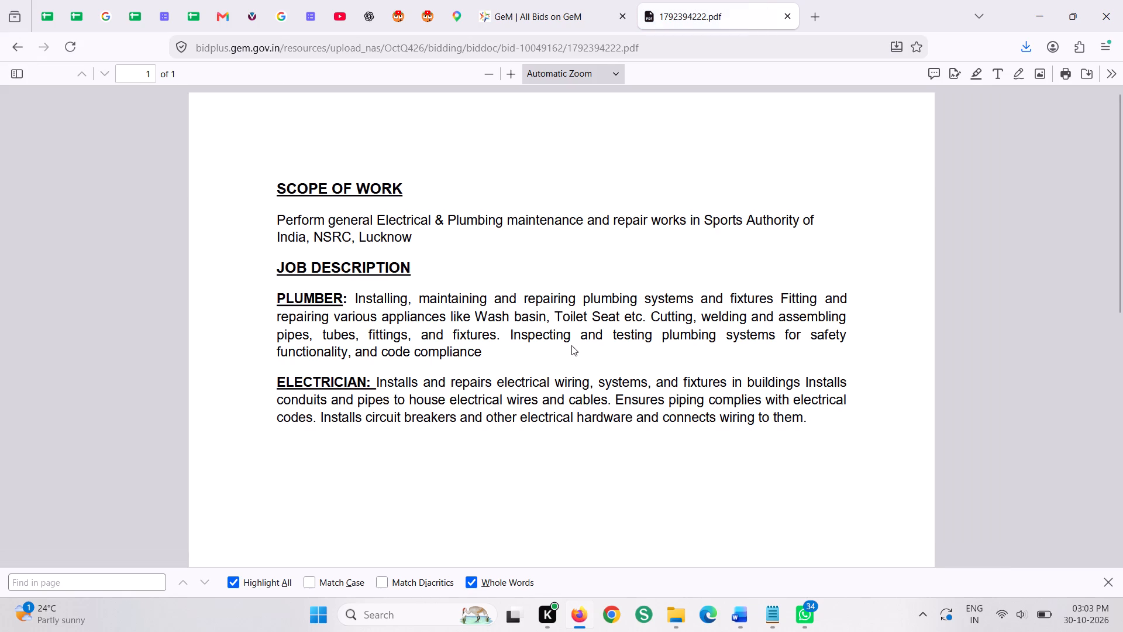
click(25, 41)
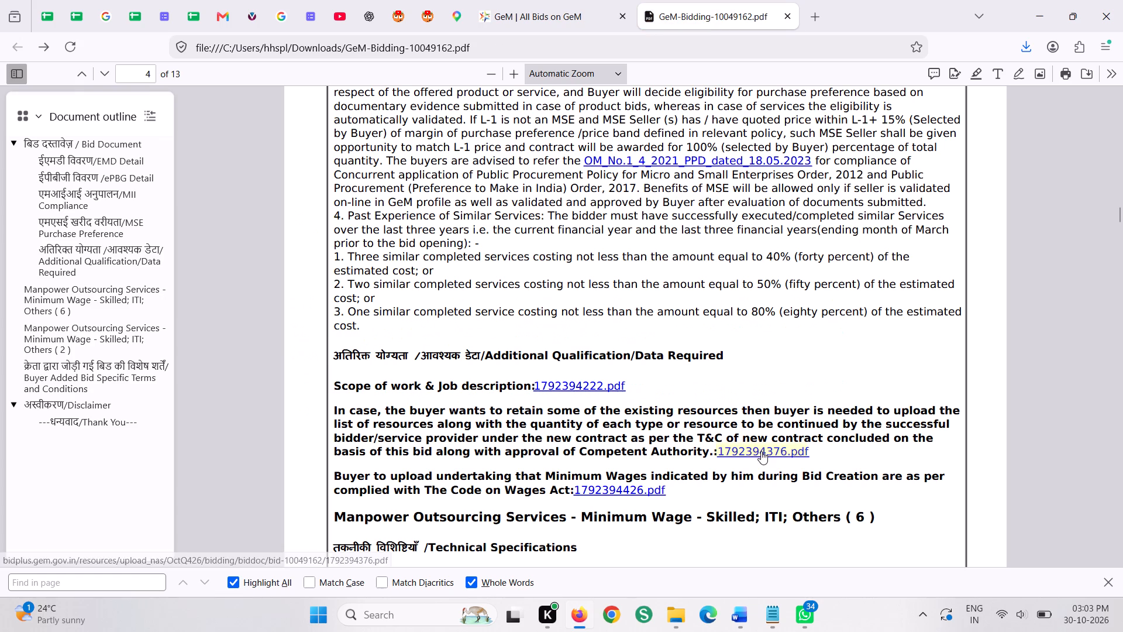
click(762, 451)
scroll(672, 413, up, 9)
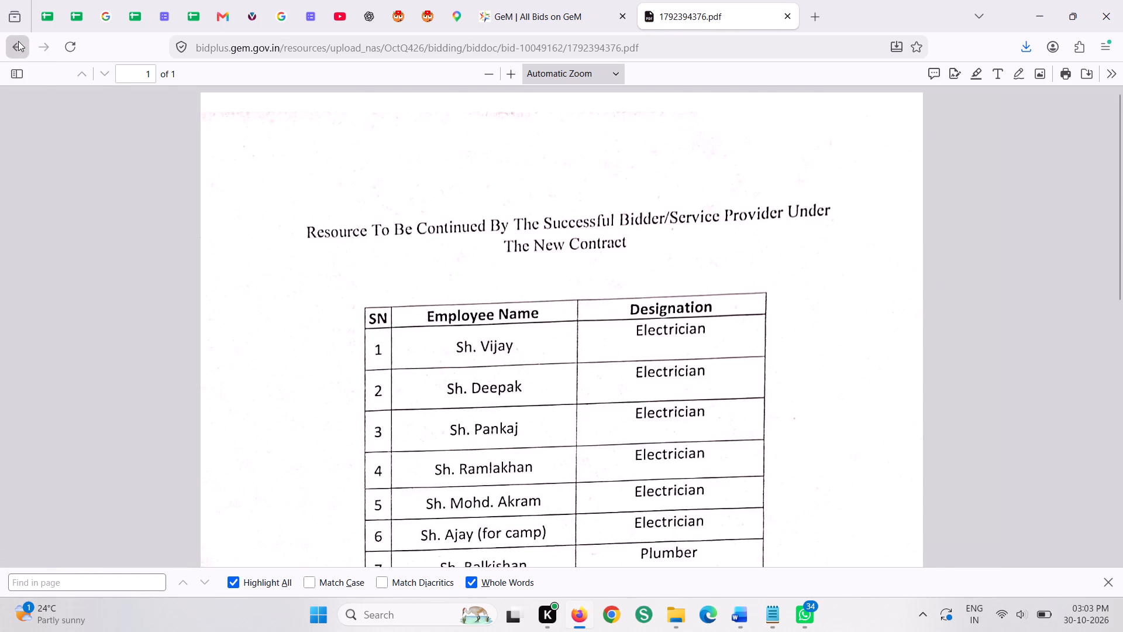
click(18, 41)
click(565, 7)
click(697, 1)
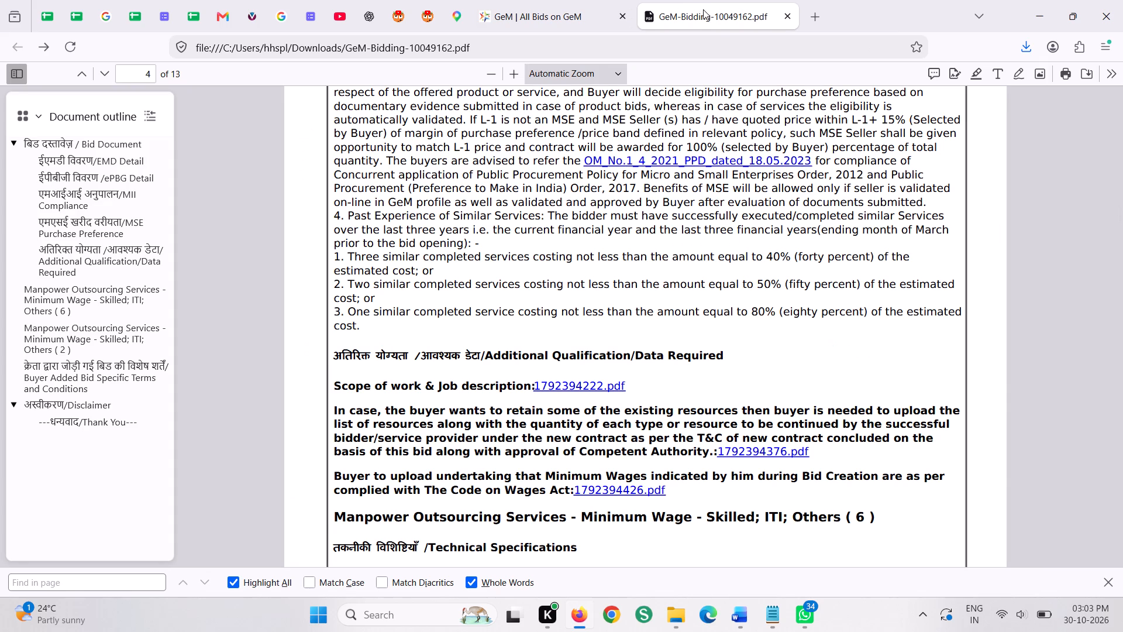
Search the web for "road runner" in a new tab, skim the results and close that tab.
click(835, 16)
click(819, 15)
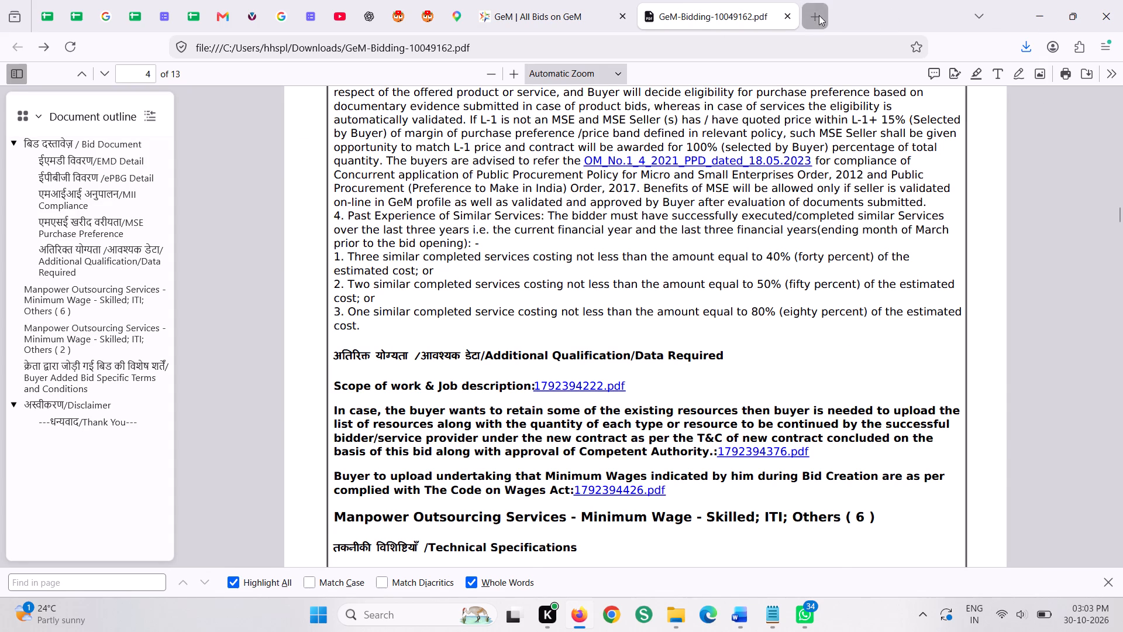
click(614, 184)
text(ROAD RUNNER)
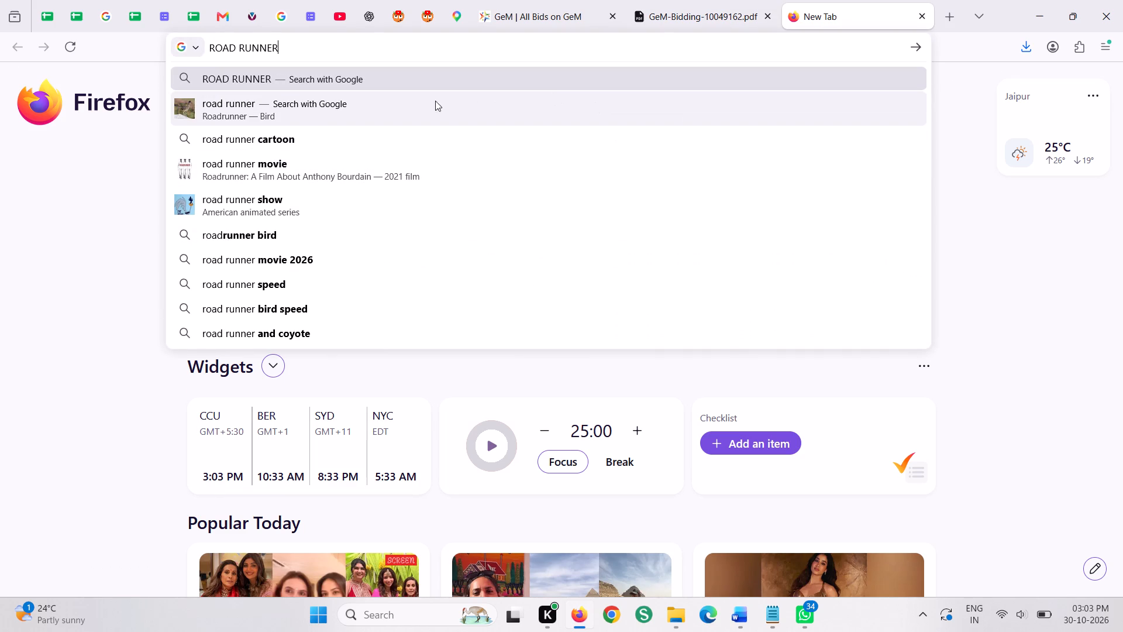
click(296, 110)
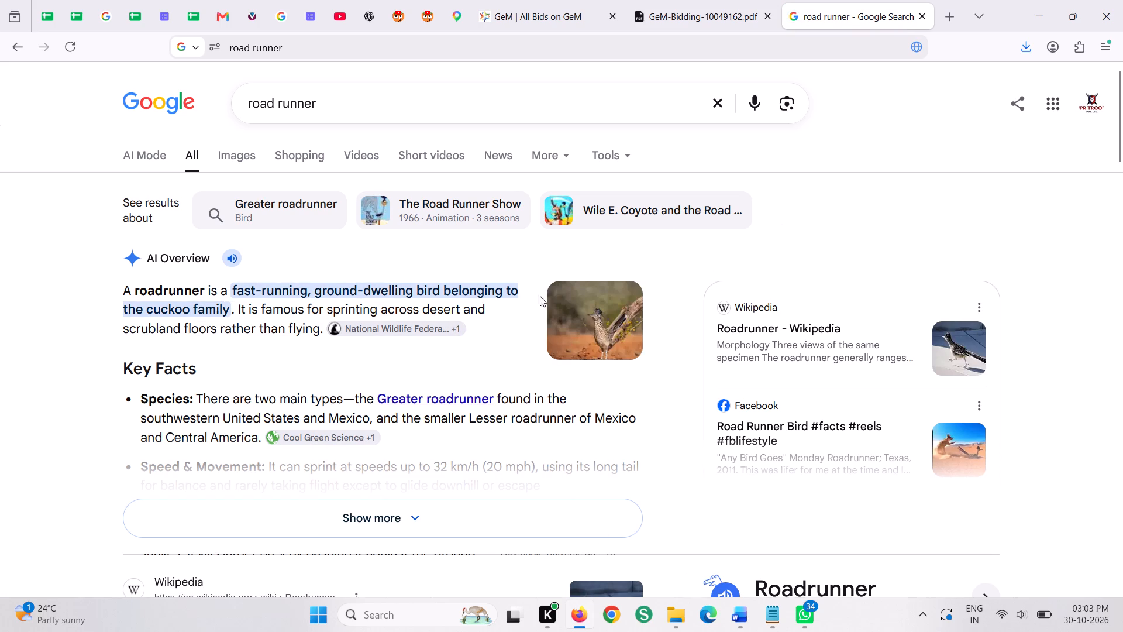
scroll(509, 373, down, 1)
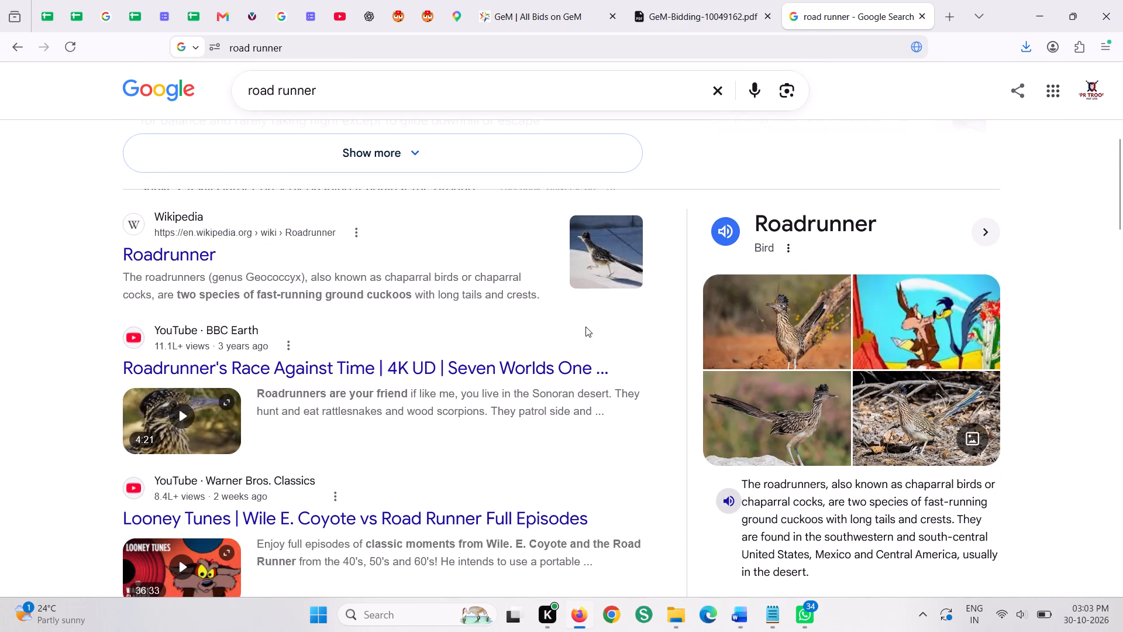
scroll(592, 338, up, 1)
click(871, 0)
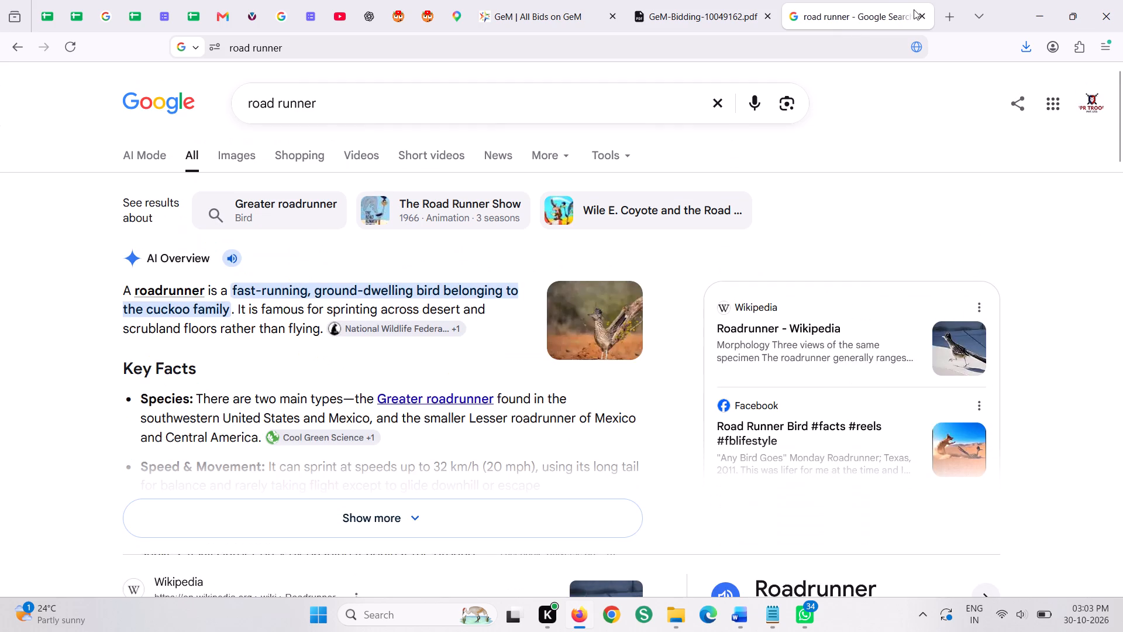
click(921, 15)
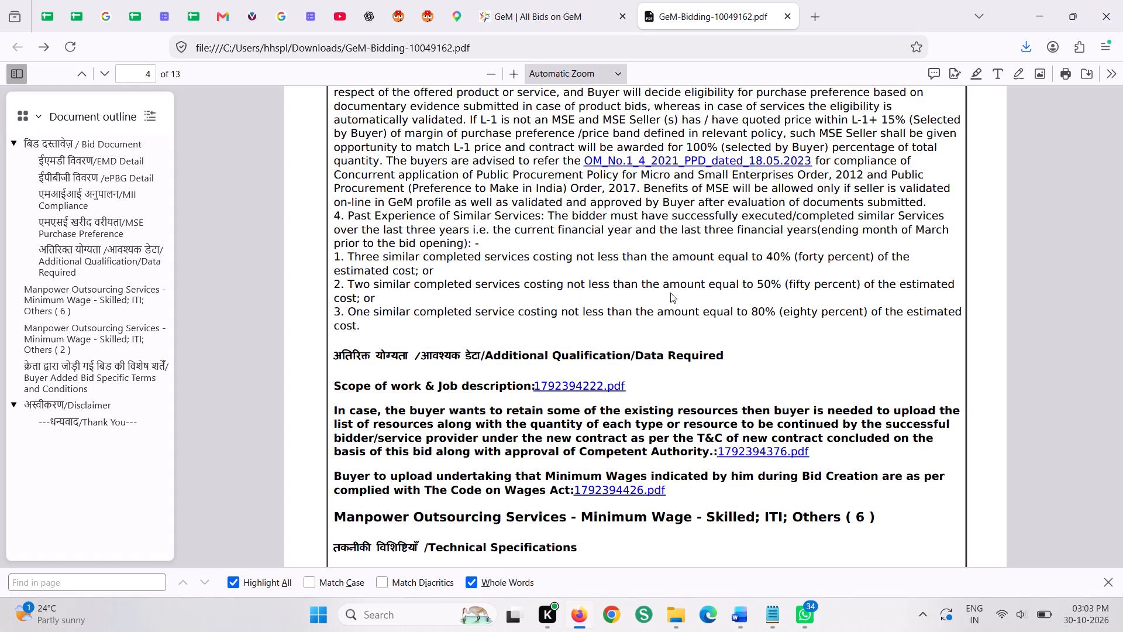
Recheck the scope of work, retained resources and minimum wages attachments linked in the bid document.
click(556, 378)
scroll(602, 410, up, 5)
scroll(608, 404, down, 6)
scroll(625, 394, up, 6)
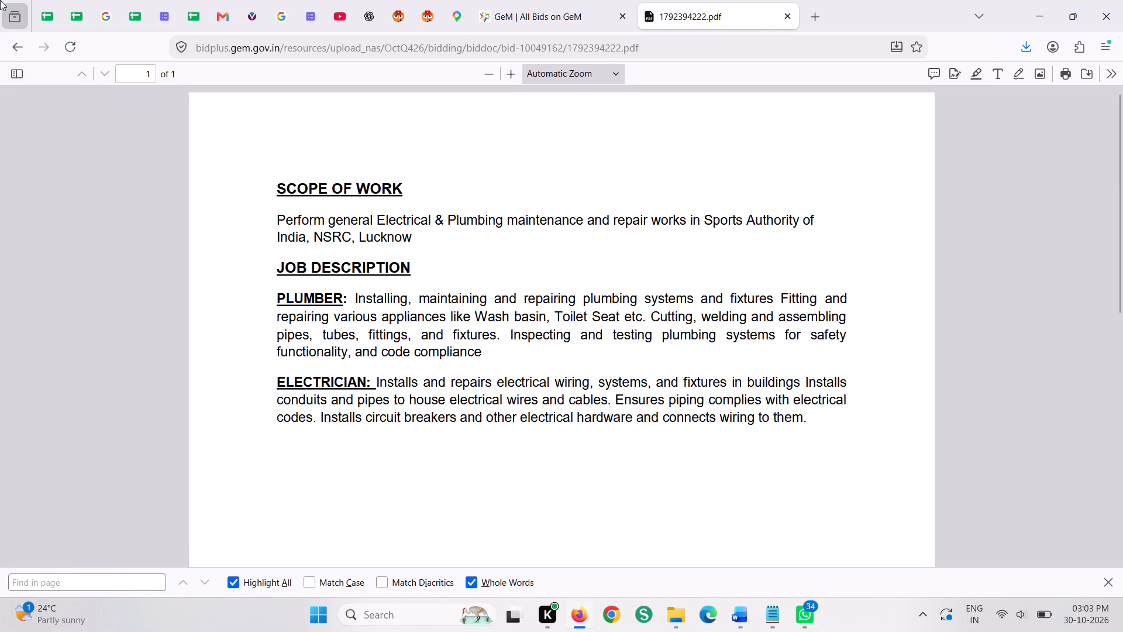
click(10, 40)
click(759, 448)
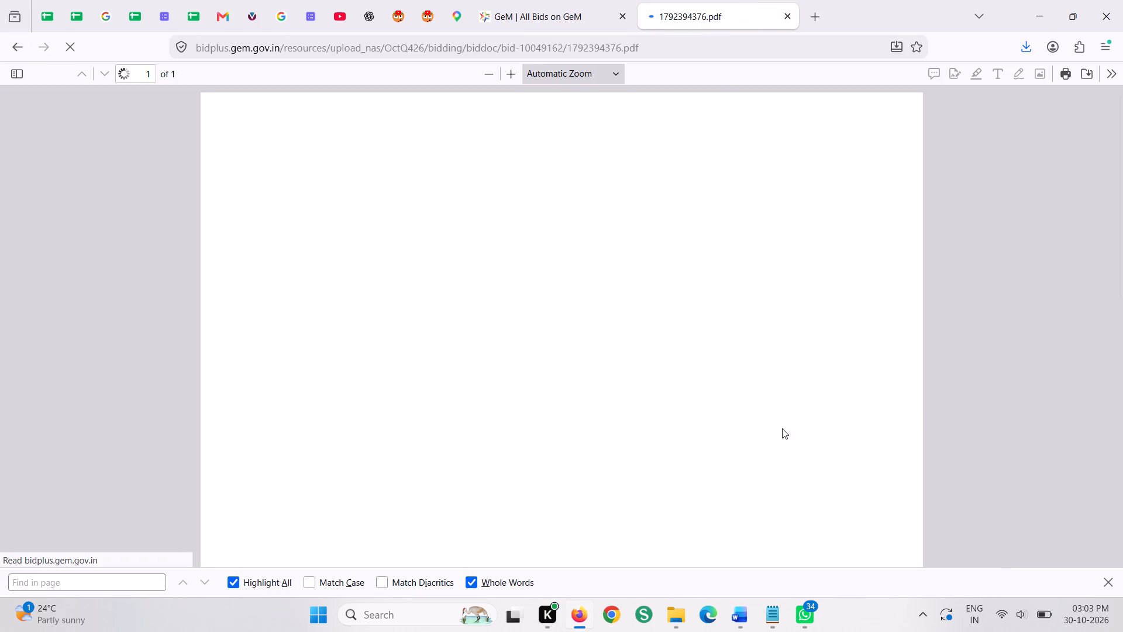
scroll(758, 418, up, 12)
scroll(781, 417, down, 5)
click(1, 43)
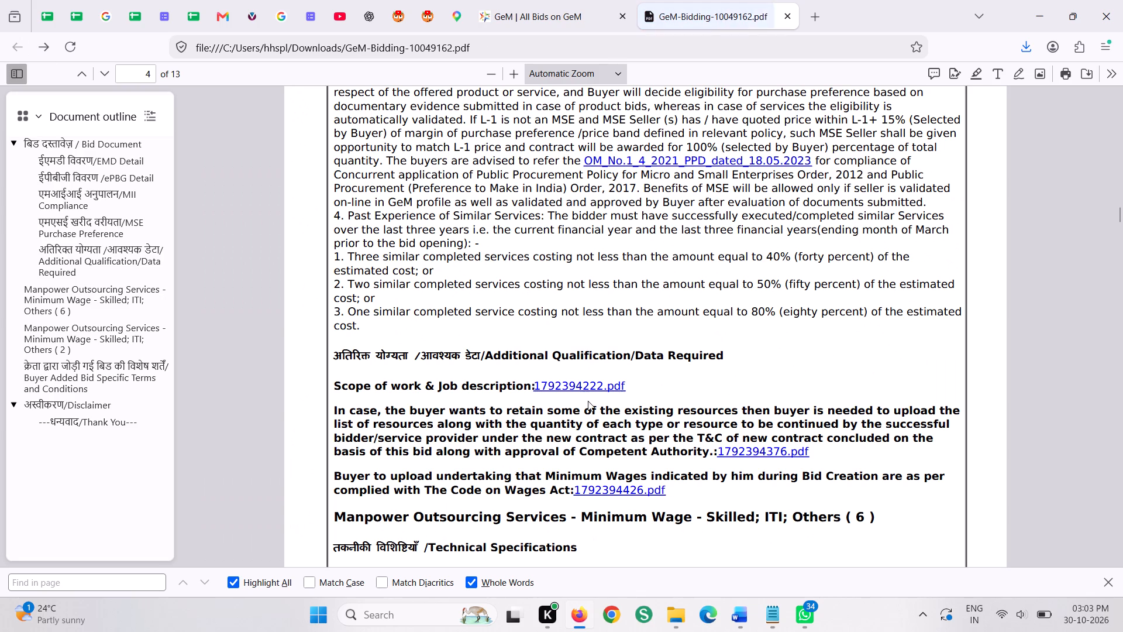
click(585, 483)
scroll(587, 462, up, 7)
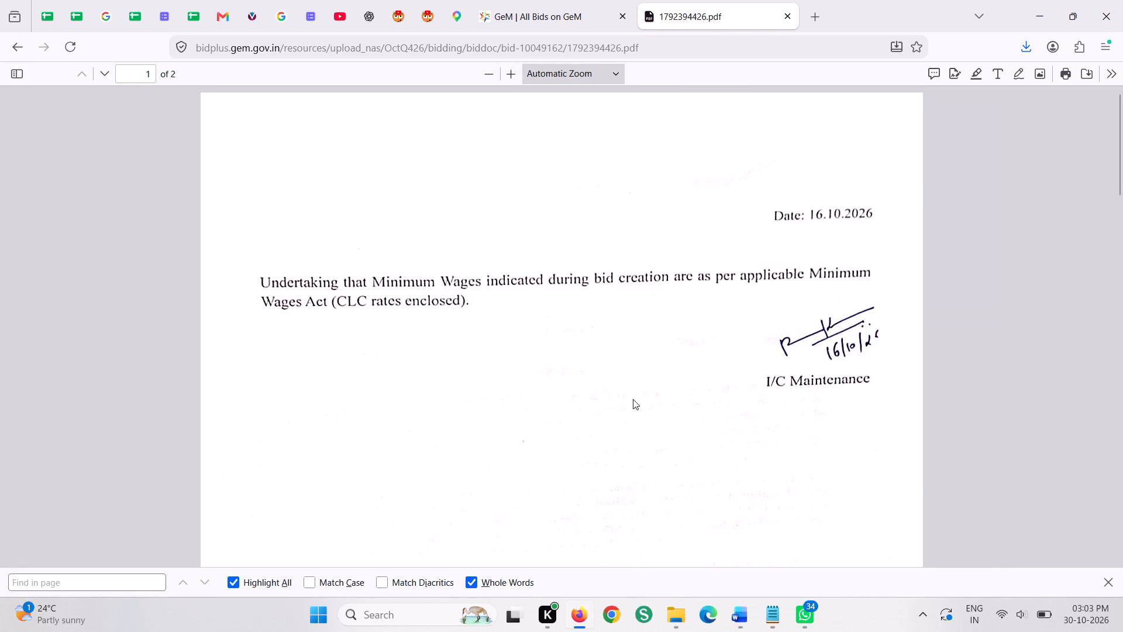
click(13, 41)
Check the GeM bid listing and the GEM2026B8173233 folder for the attachments already saved.
click(542, 0)
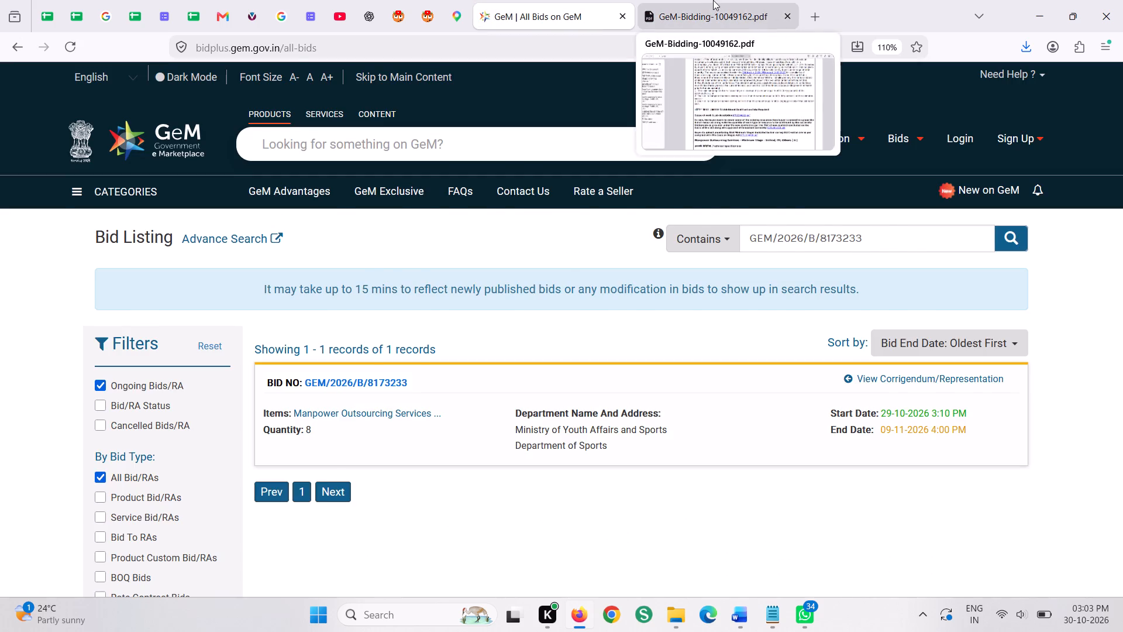
click(717, 0)
click(671, 617)
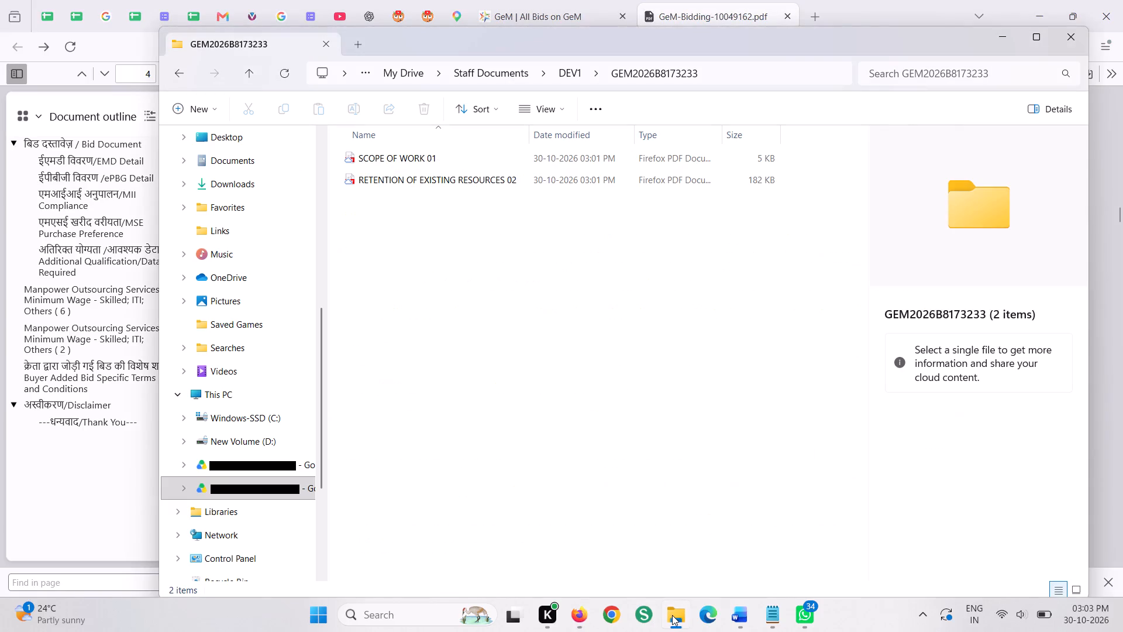
click(672, 615)
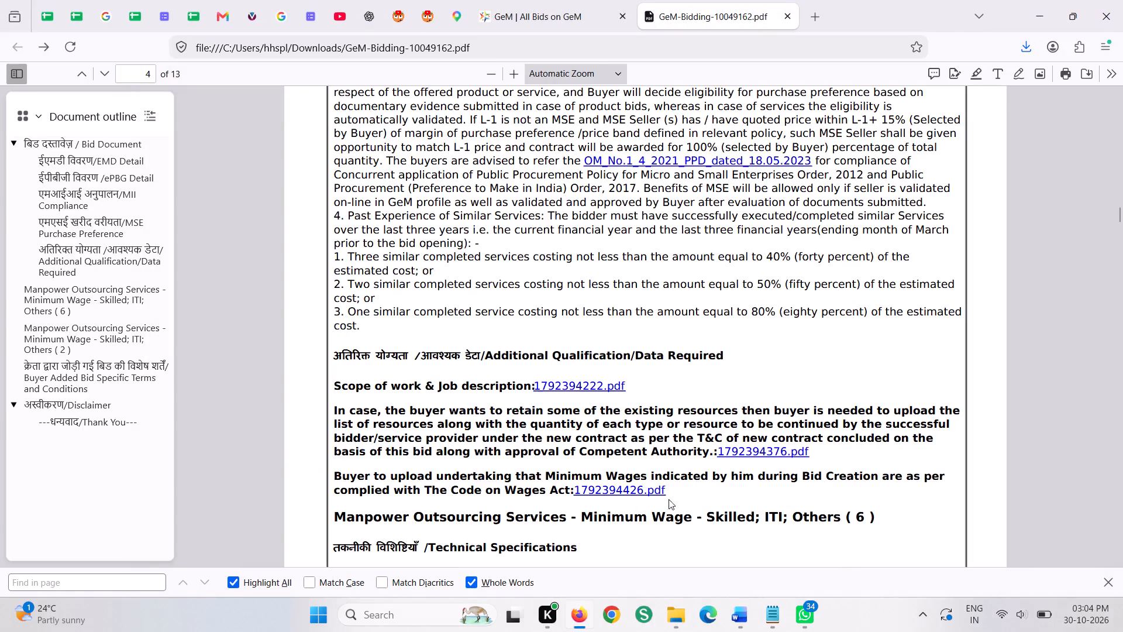
Save the minimum wages undertaking PDF as "MINIMUM WAGES 03" in the GEM2026B8173233 folder.
click(650, 489)
scroll(1036, 234, up, 2)
click(1088, 65)
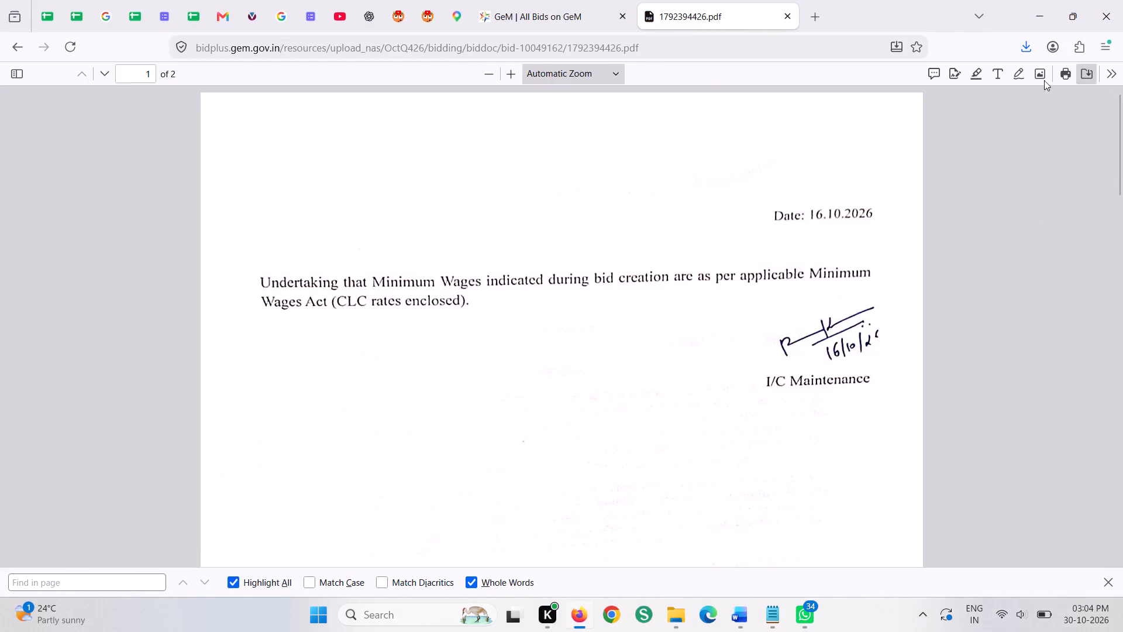
scroll(537, 286, up, 9)
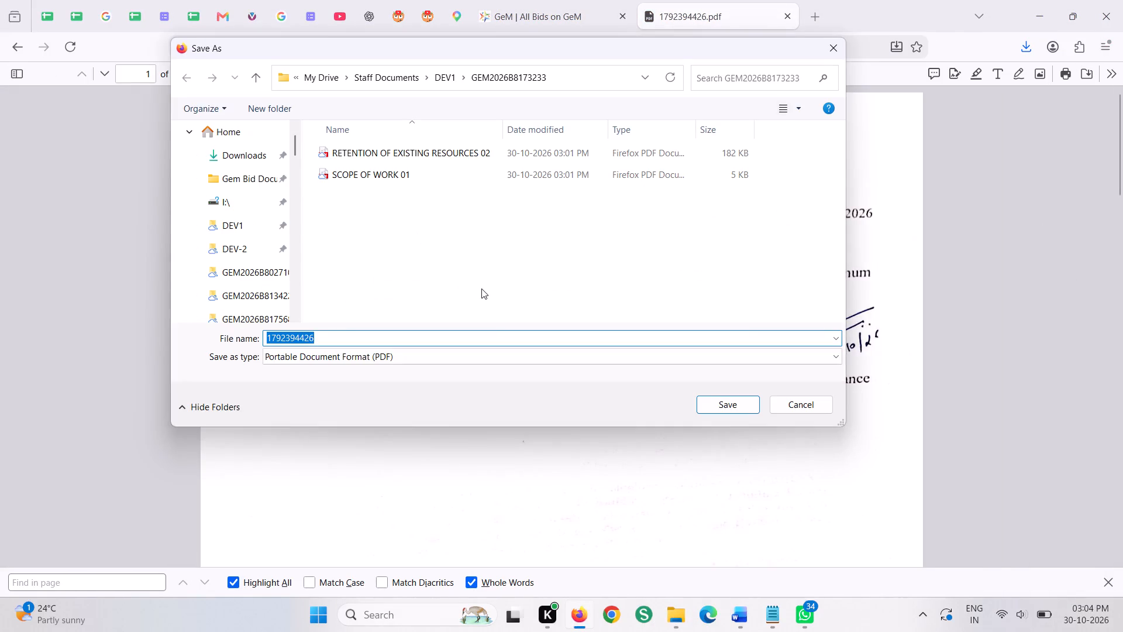
text(MINIMUM WGES 0)
key(BackSpace)
key(BackSpace)
key(BackSpace)
key(BackSpace)
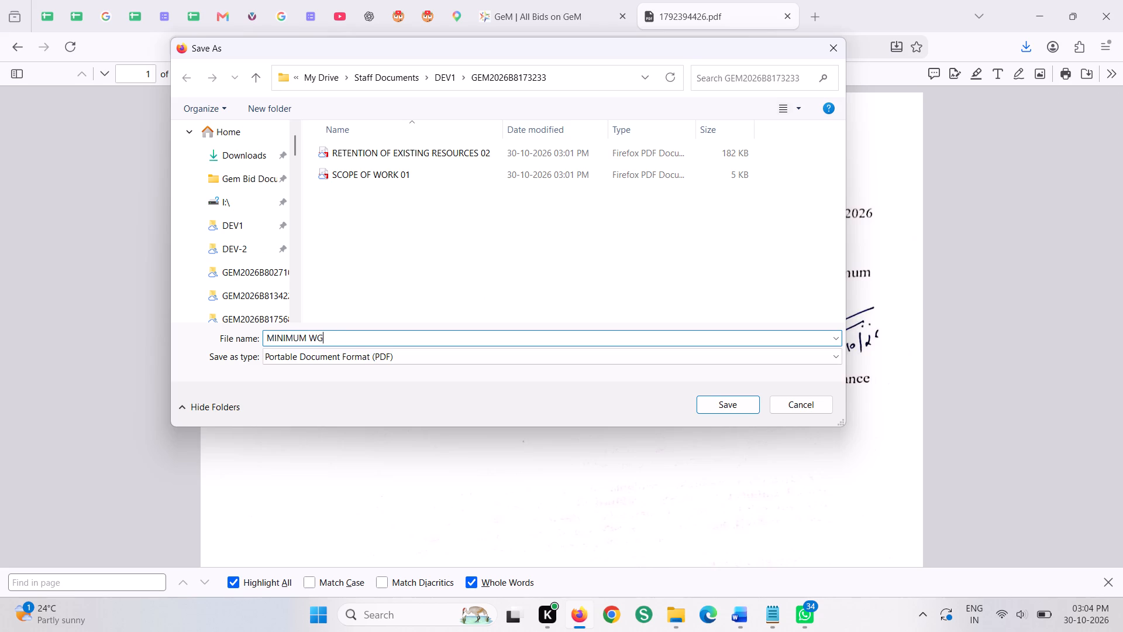
key(BackSpace)
text(AGES 02)
key(BackSpace)
key(3)
key(Return)
Save the main bid document, GeM-Bidding-10049162, as a PDF in DEV1's GEM2026B8173233 folder.
scroll(481, 288, down, 8)
click(8, 51)
scroll(727, 262, up, 3)
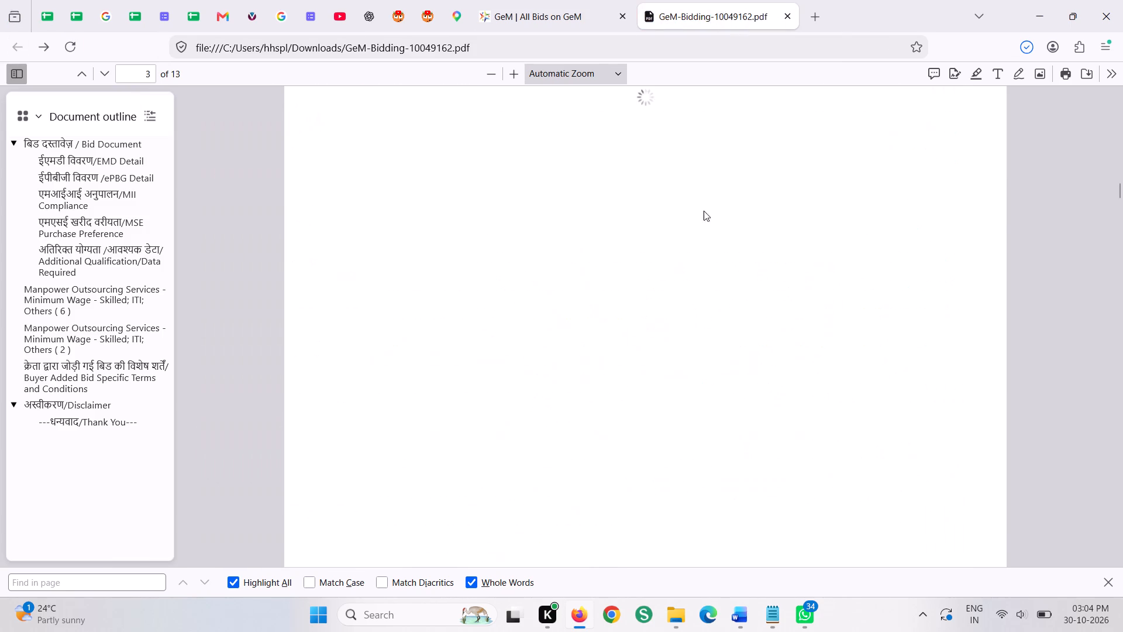
click(561, 0)
click(685, 1)
click(1091, 70)
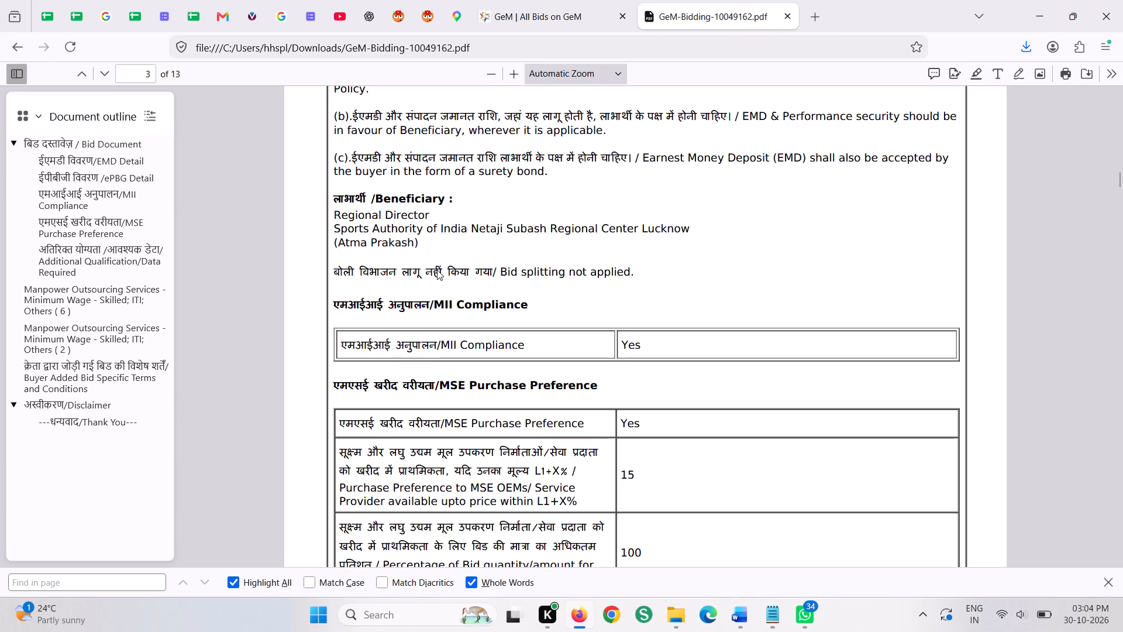
scroll(444, 290, up, 9)
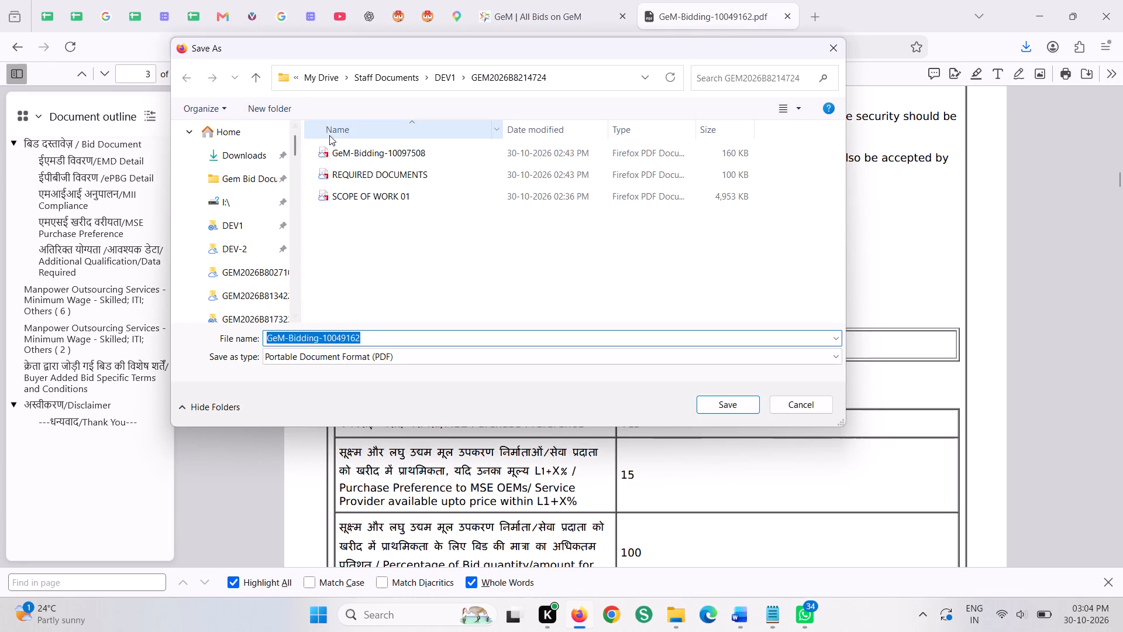
click(263, 79)
scroll(383, 174, up, 5)
double_click(397, 157)
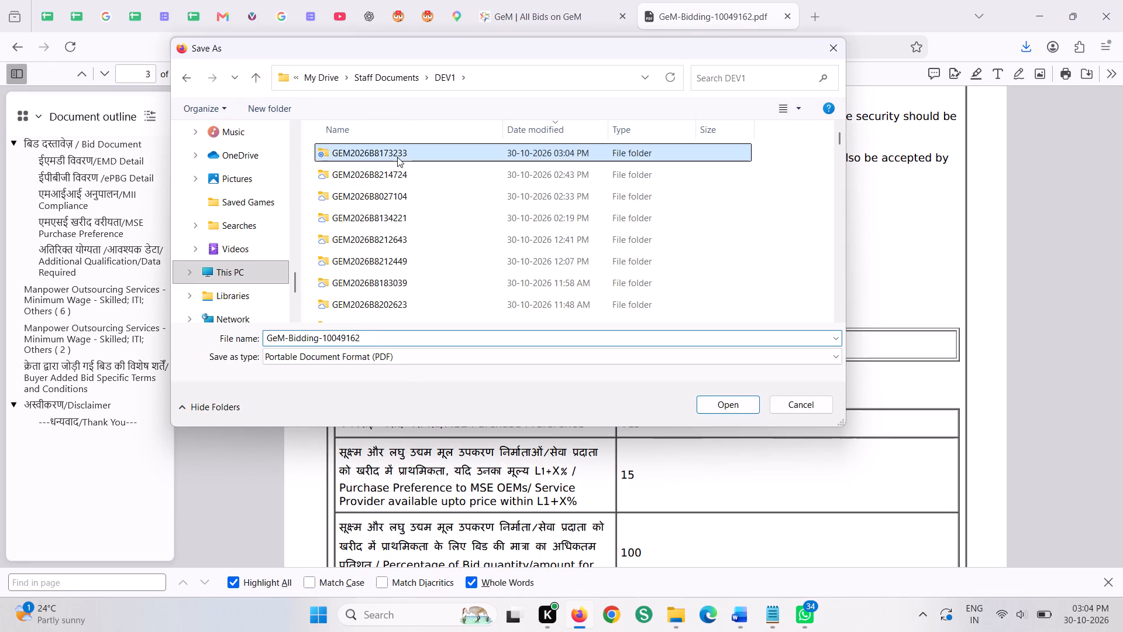
click(381, 334)
click(709, 399)
Copy the "Bidder financial standing" heading on page 9 of the bid document.
scroll(834, 411, down, 11)
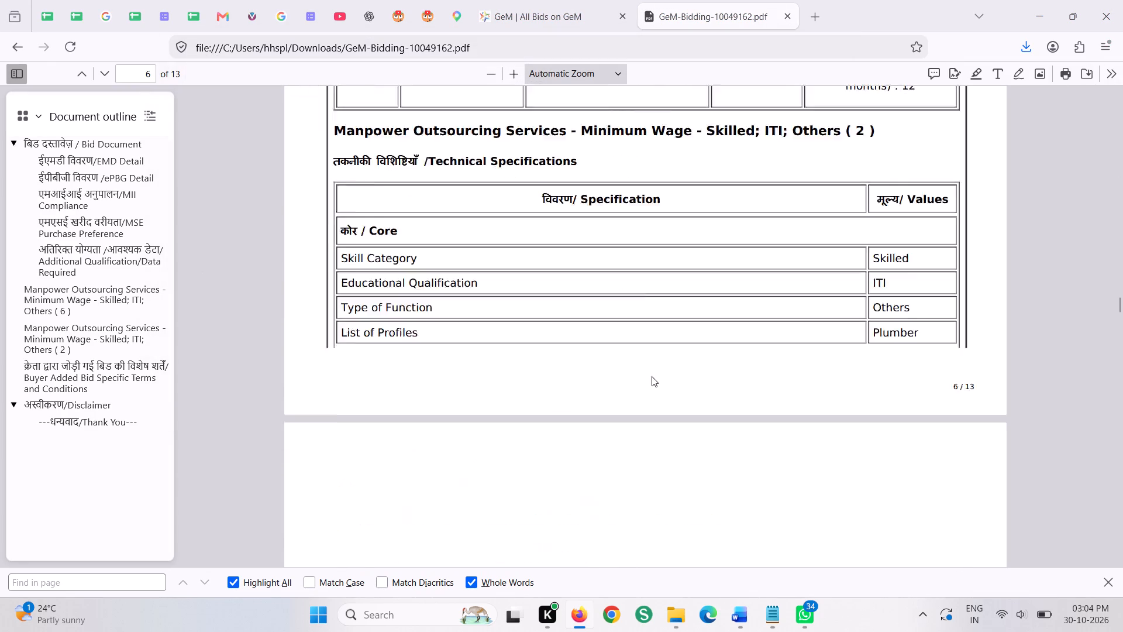
scroll(655, 371, down, 6)
scroll(421, 287, down, 1)
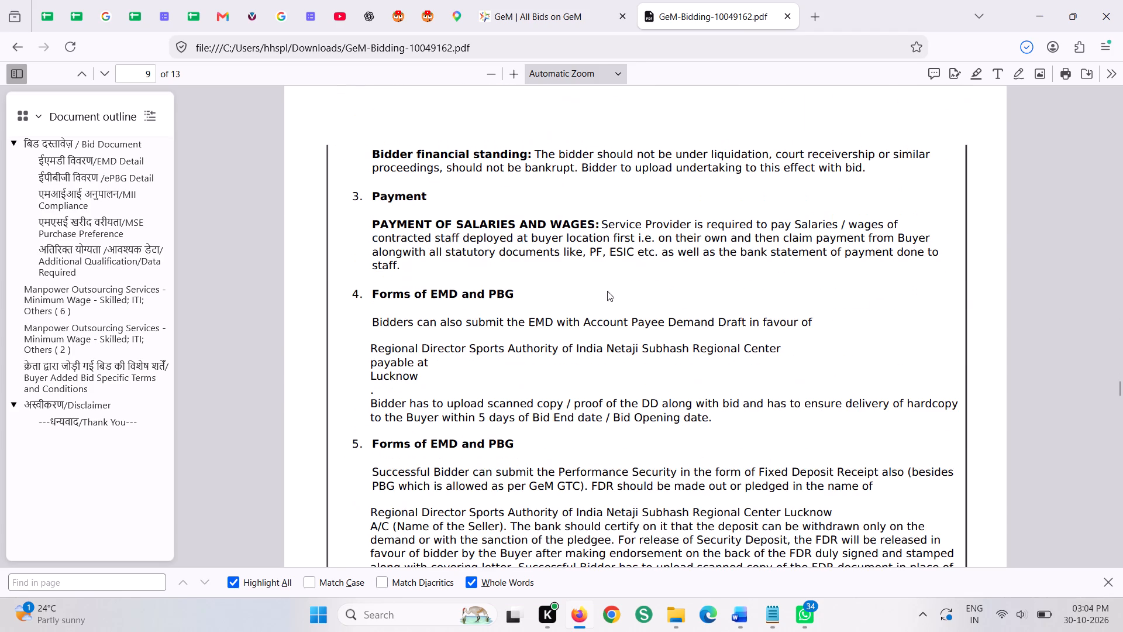
click(380, 147)
drag(380, 146, 512, 150)
key(ctrl+c)
key(ctrl+c)
key(ctrl+c)
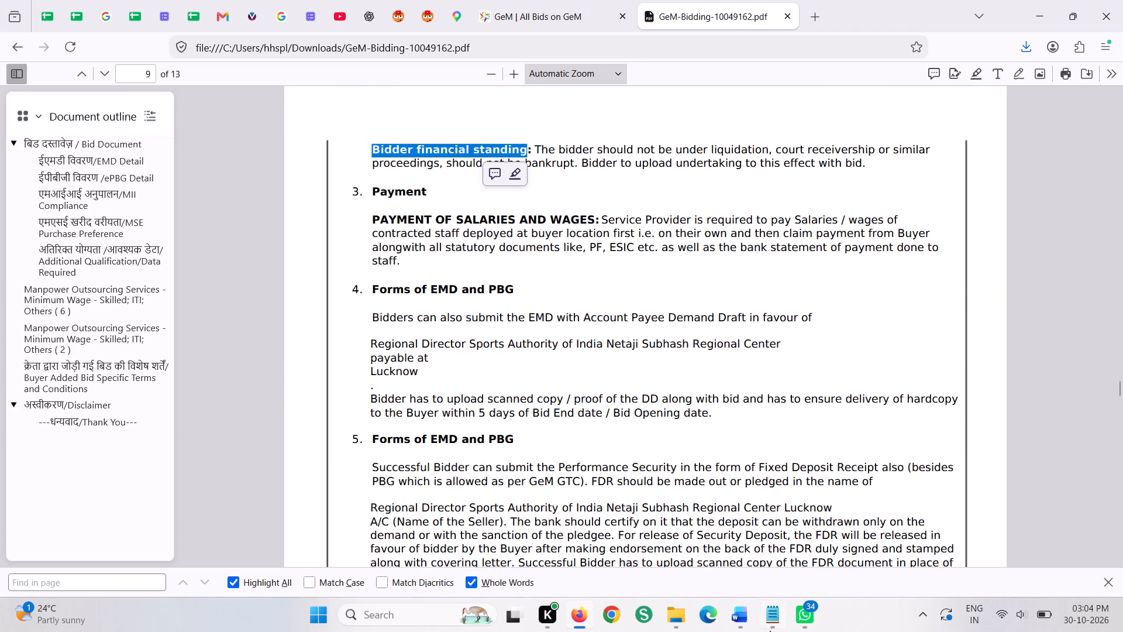
Switch to the REQUIRED DOCUMENTS file in Word and delete all list content following "1.SHOPACT –".
click(746, 613)
click(432, 555)
scroll(452, 358, up, 3)
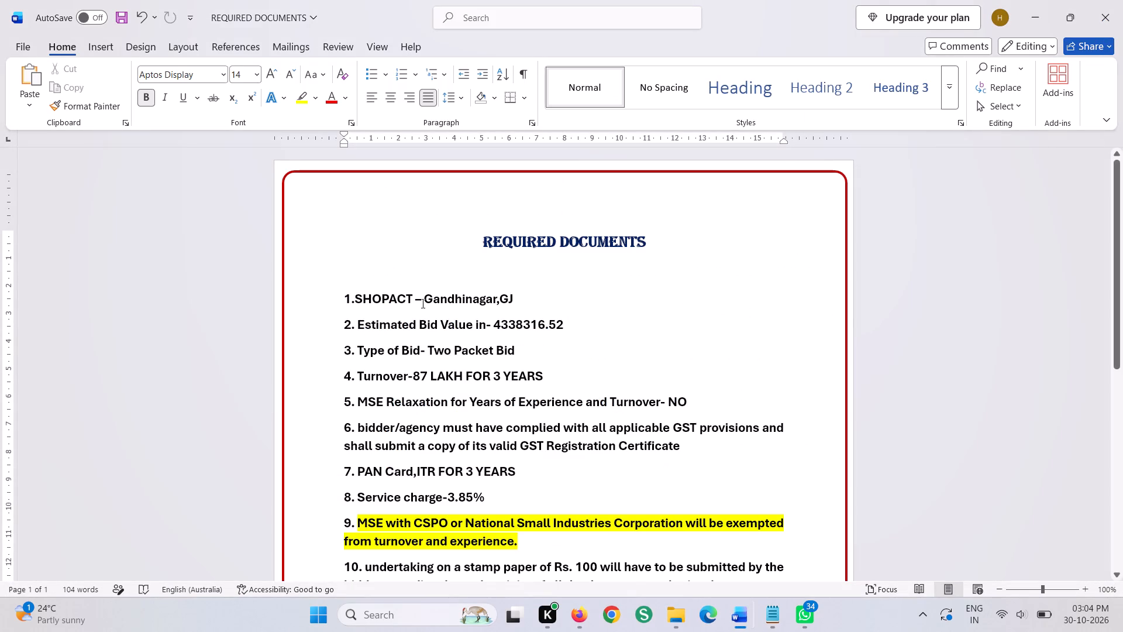
drag(425, 300, 840, 542)
key(BackSpace)
Add the copied "Bidder financial standing" text as item 2 of the list and start item 3.
key(Return)
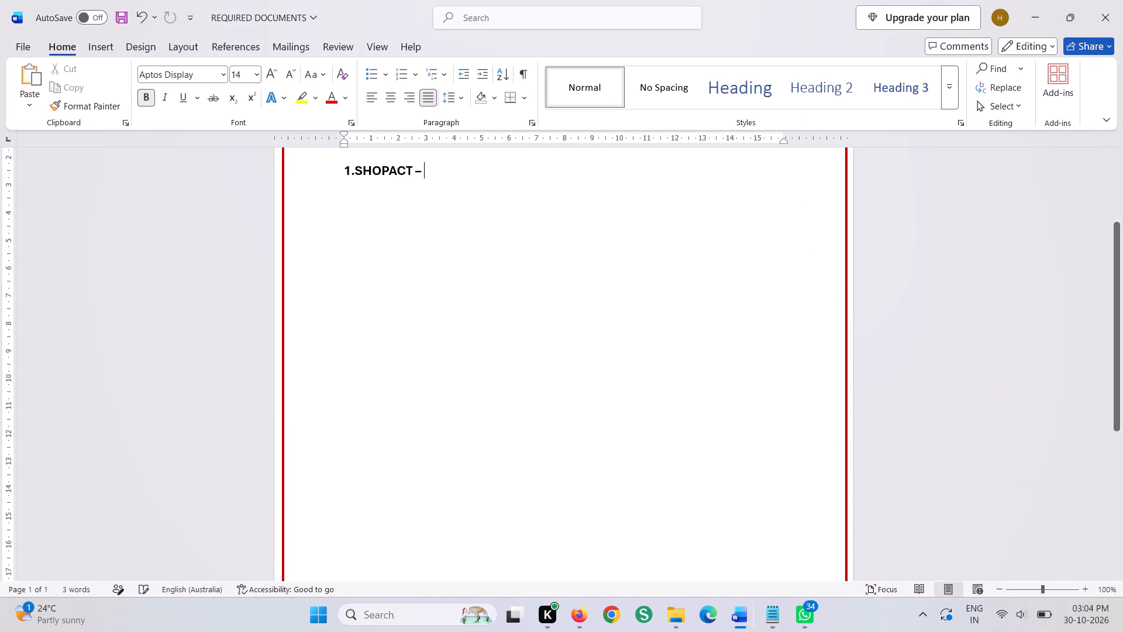
key(2)
key(period)
key(ctrl+v)
key(Return)
key(3)
Copy "Past Work Orders minimum of 3 Years" from additional term 2 on page 9 into list item 3, and start item 4.
key(alt+Tab)
scroll(784, 514, down, 1)
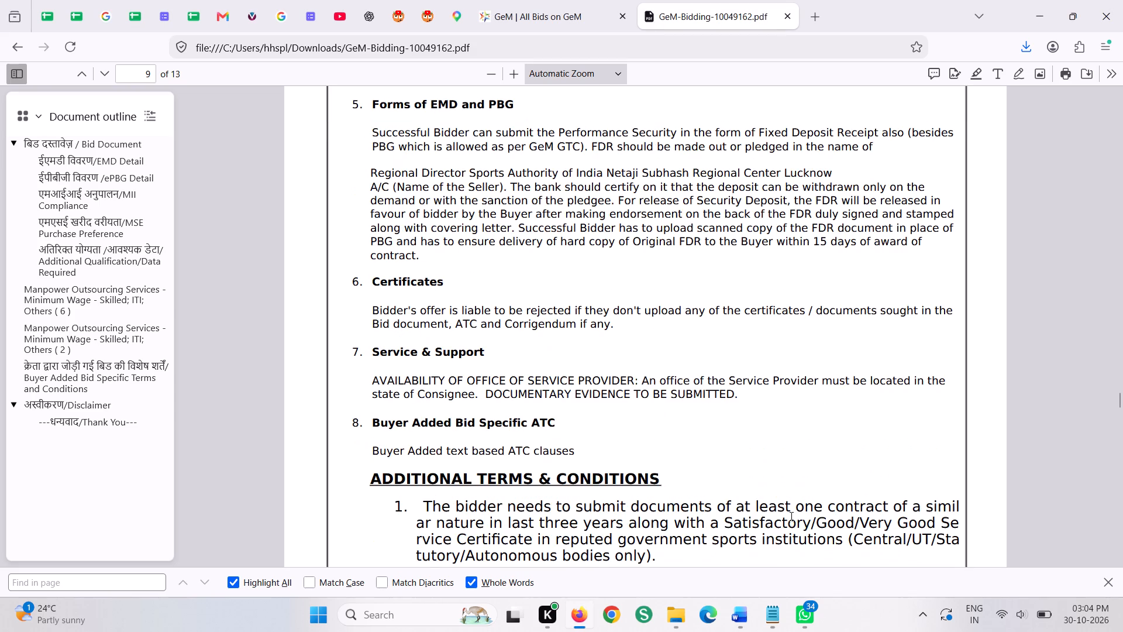
scroll(580, 465, down, 1)
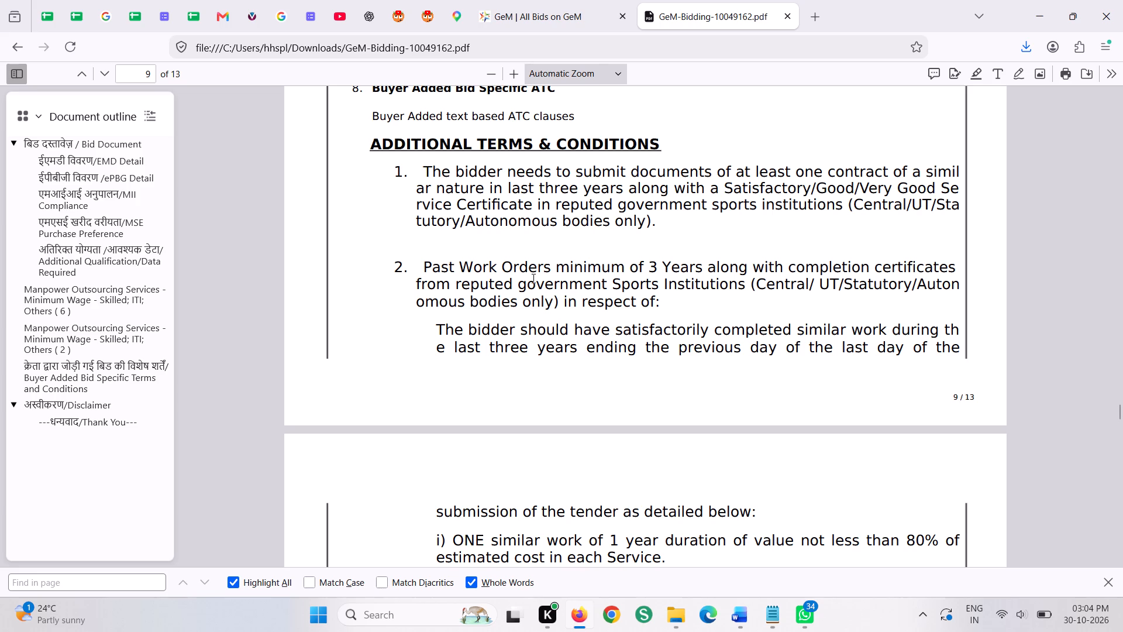
click(429, 269)
drag(429, 269, 687, 268)
key(ctrl+c)
key(ctrl+c)
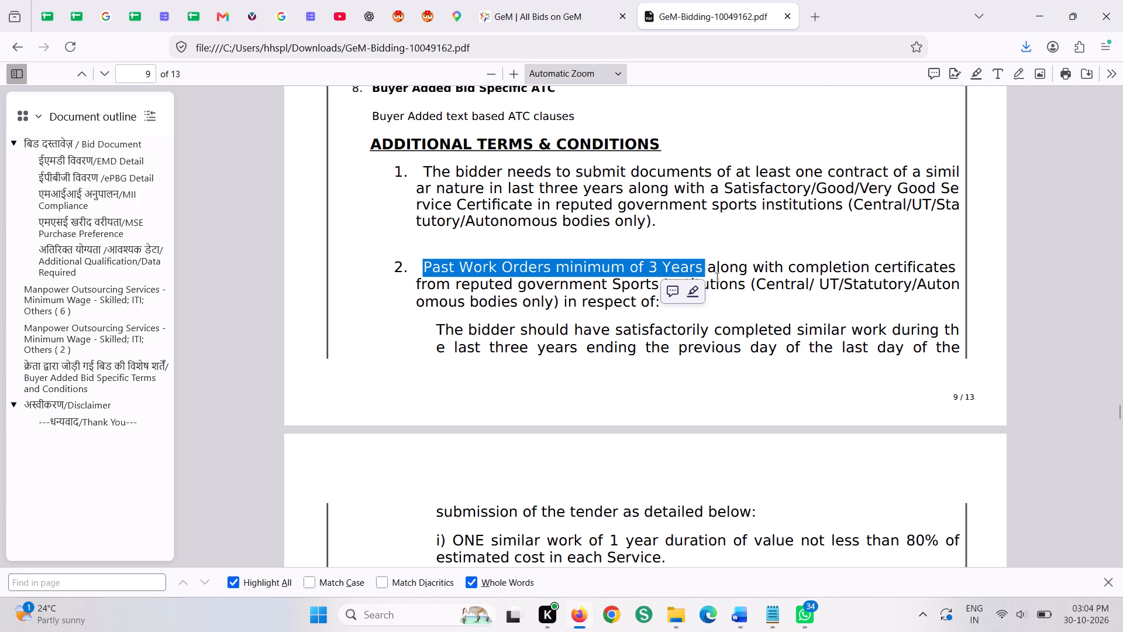
key(alt+Tab)
key(ctrl+v)
key(Return)
text(4.)
Copy "provide the latest GST challan with GSTR 3B" from term 4 on page 10 of the bid document into list item 4.
key(alt+Tab)
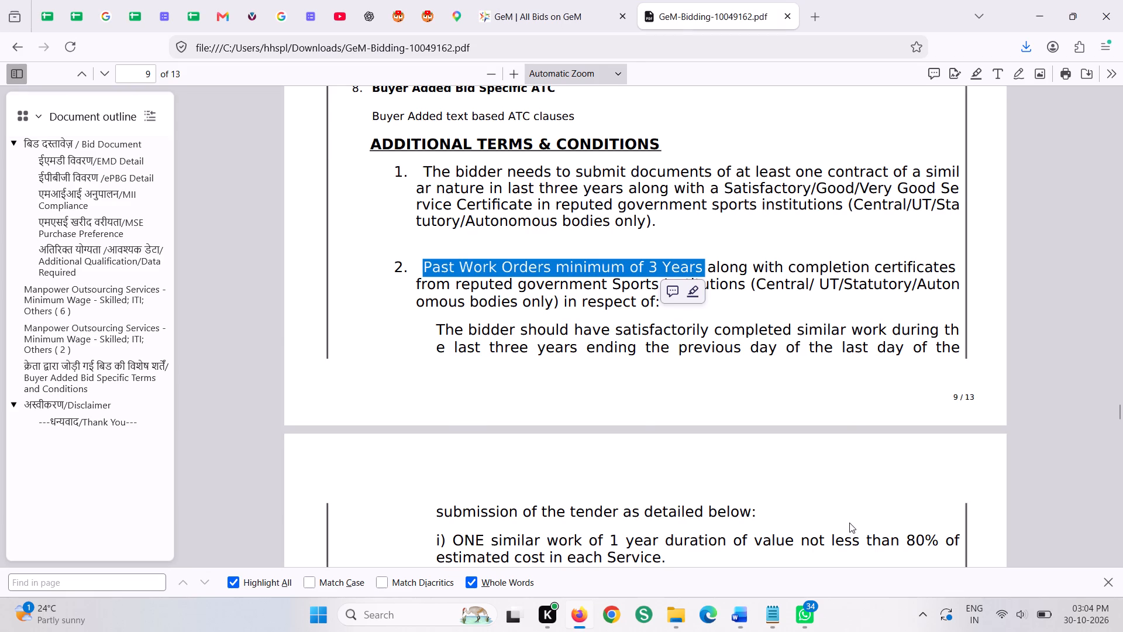
scroll(858, 533, down, 1)
click(627, 439)
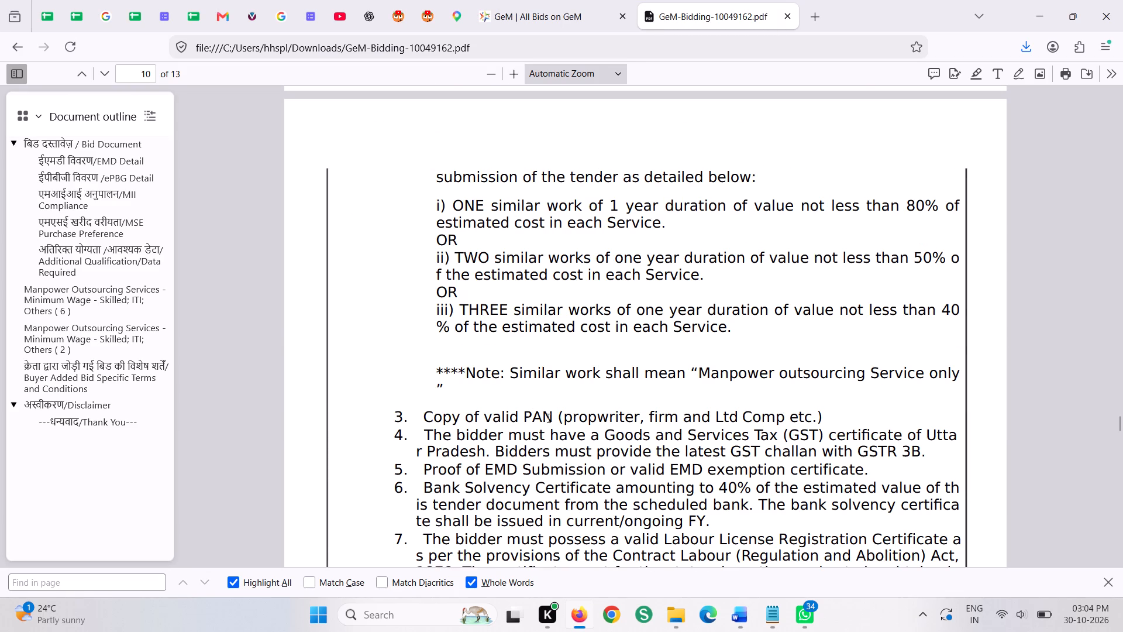
click(724, 442)
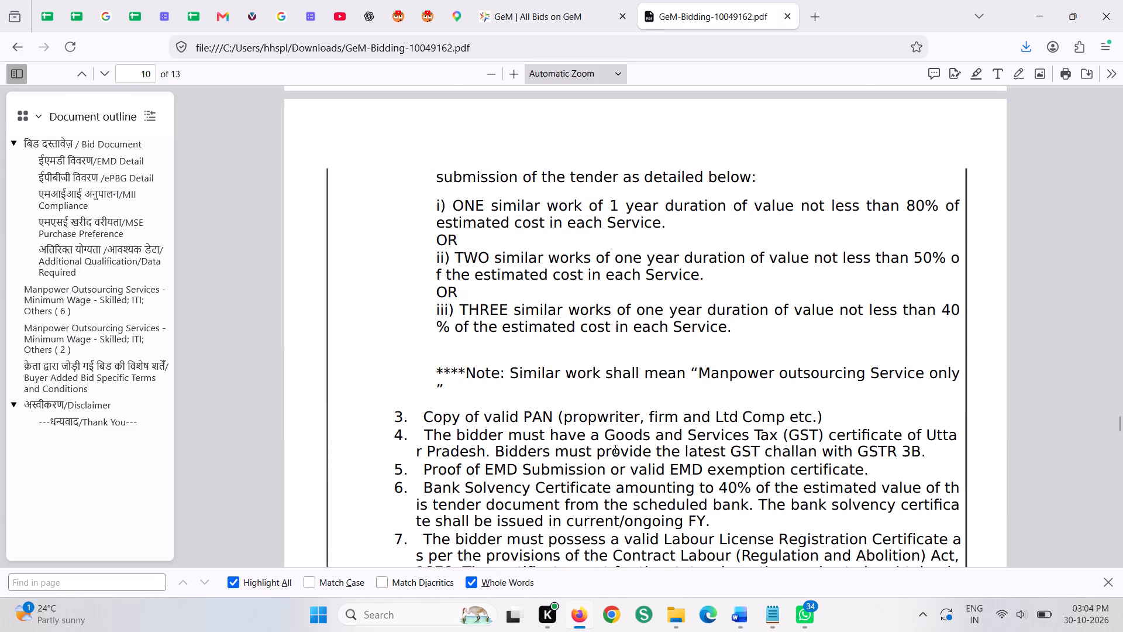
click(612, 449)
drag(612, 449, 915, 454)
key(ctrl+c)
key(ctrl+c)
key(alt+Tab)
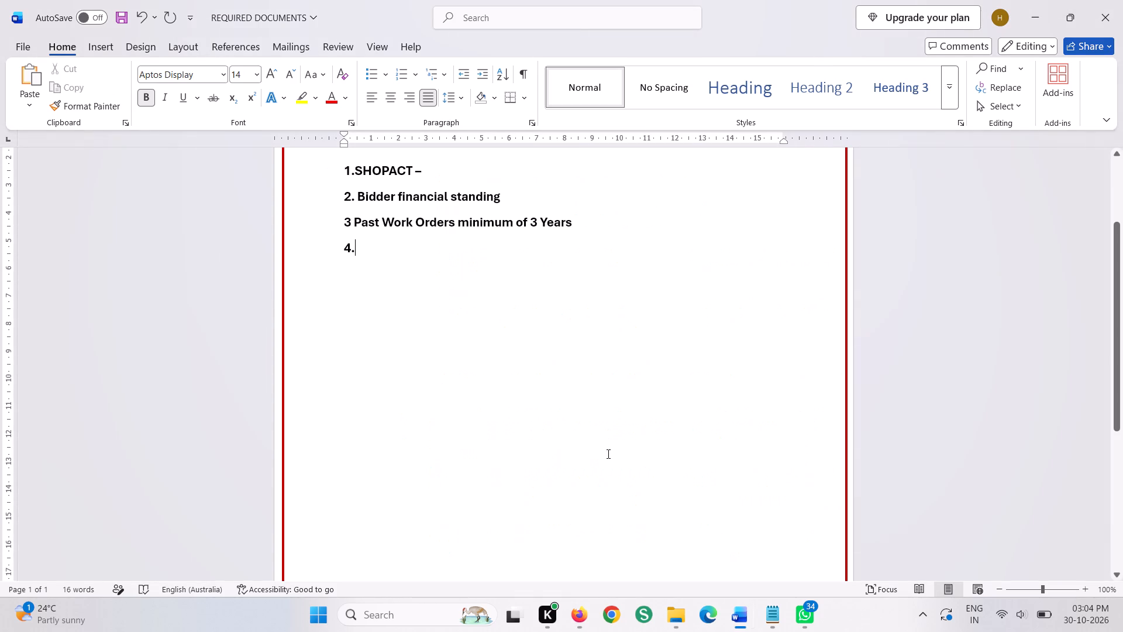
key(ctrl+v)
Add "GST REG IN UP" as item 5 of the REQUIRED DOCUMENTS list and start item 6.
key(alt+Tab)
key(alt+Tab)
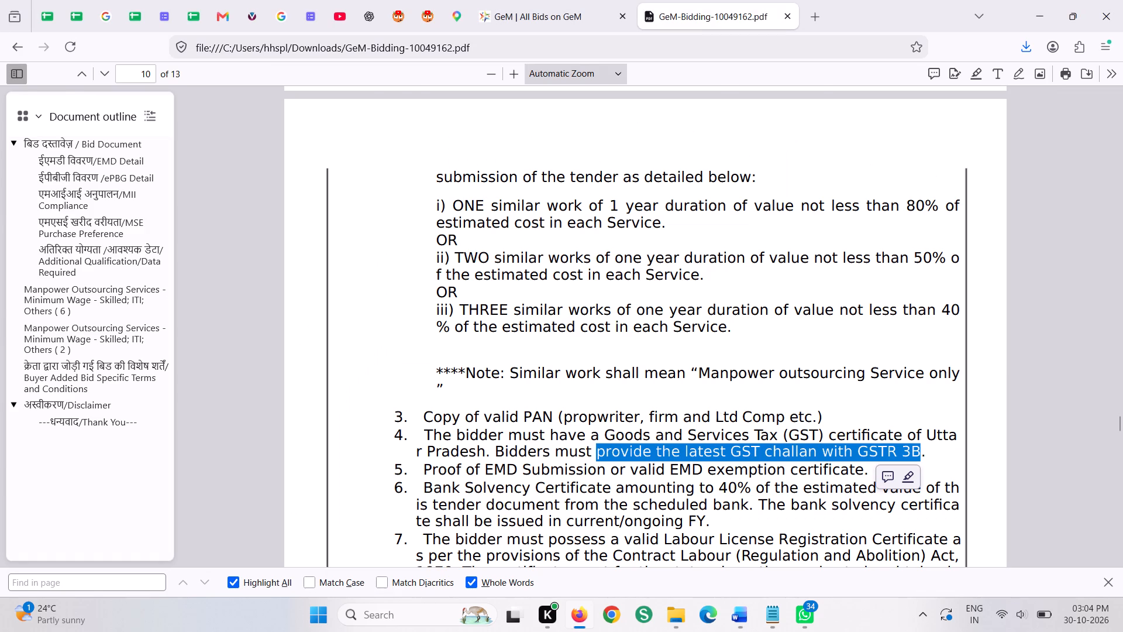
click(629, 255)
key(Return)
text(5.)
text(GST)
key(space)
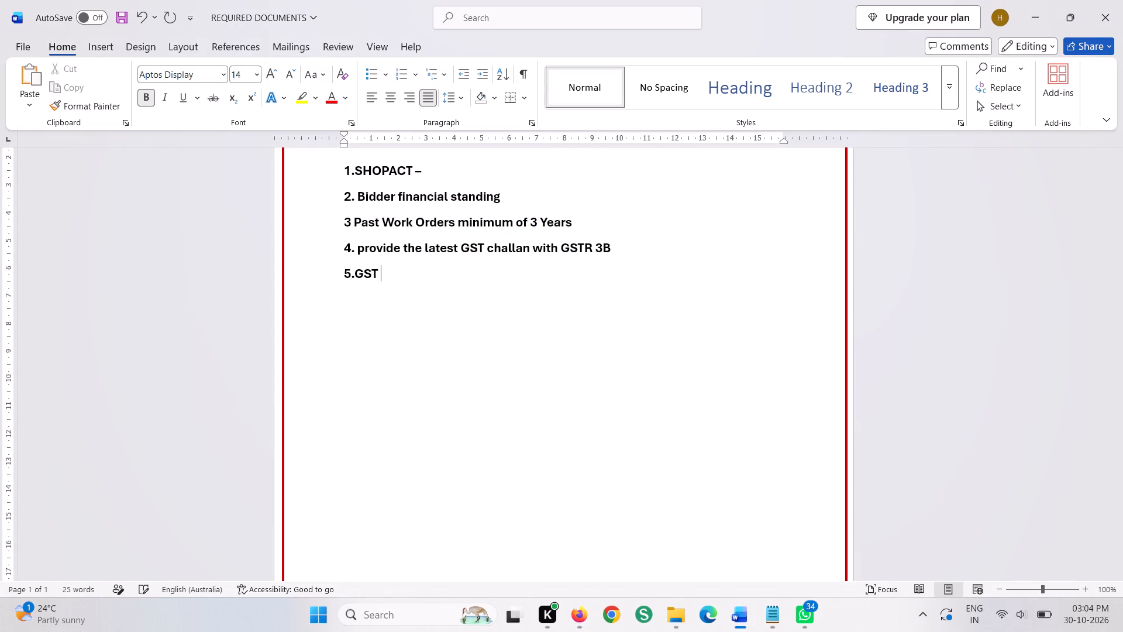
text(REG IN UP)
key(space)
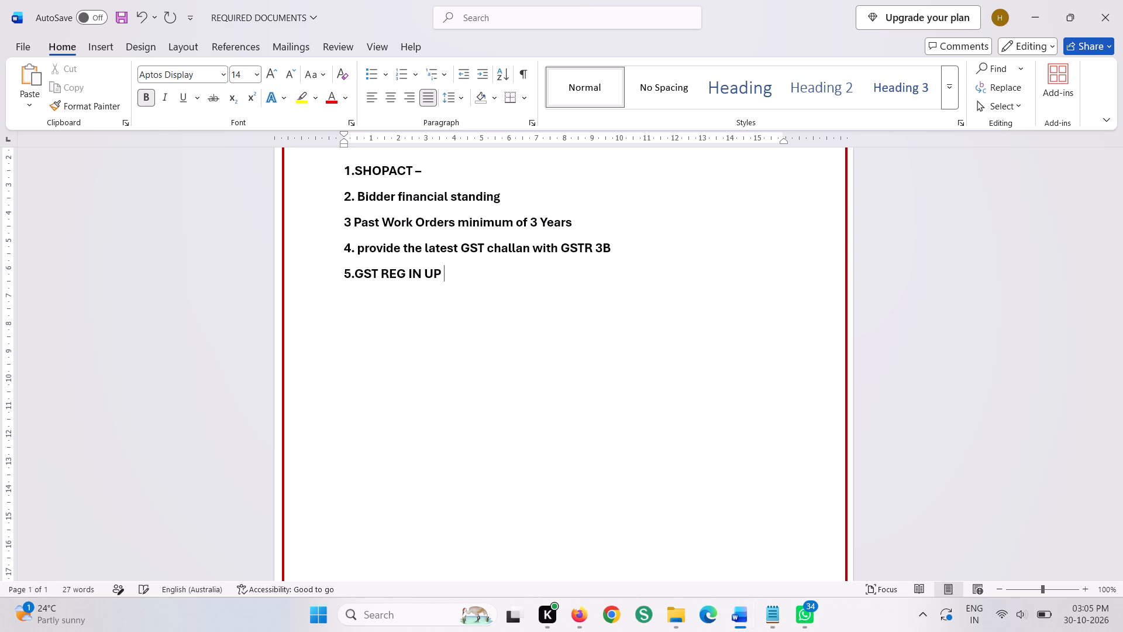
key(Return)
text(6.)
Copy the term 6 text from "Bank Solvency Certificate" through "scheduled bank" into list item 6, and start item 7.
key(alt+Tab)
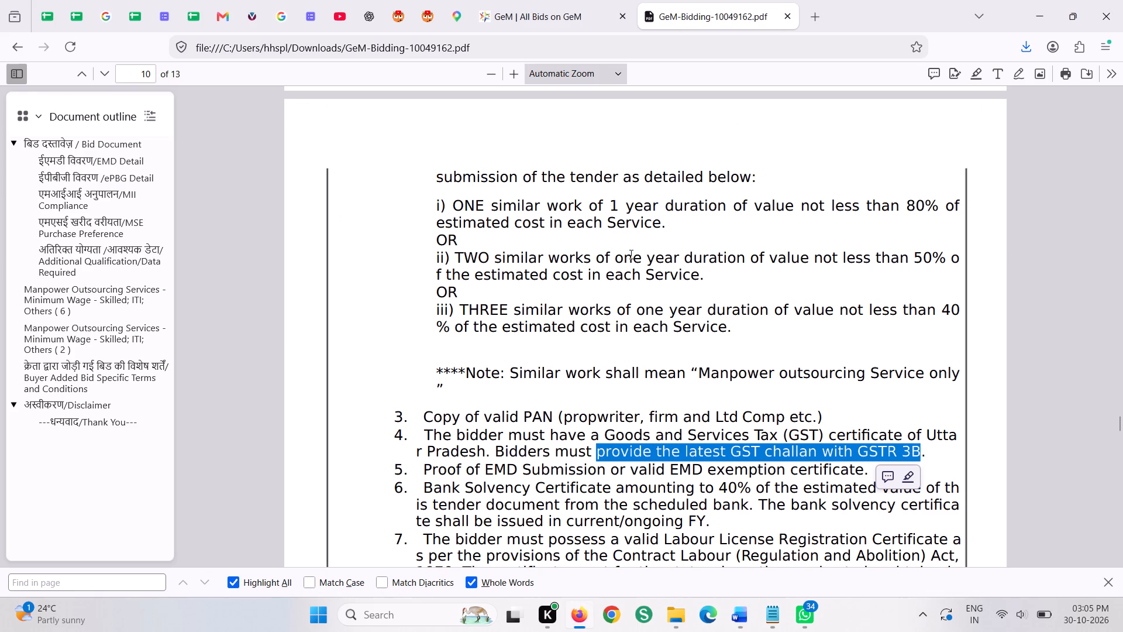
click(494, 477)
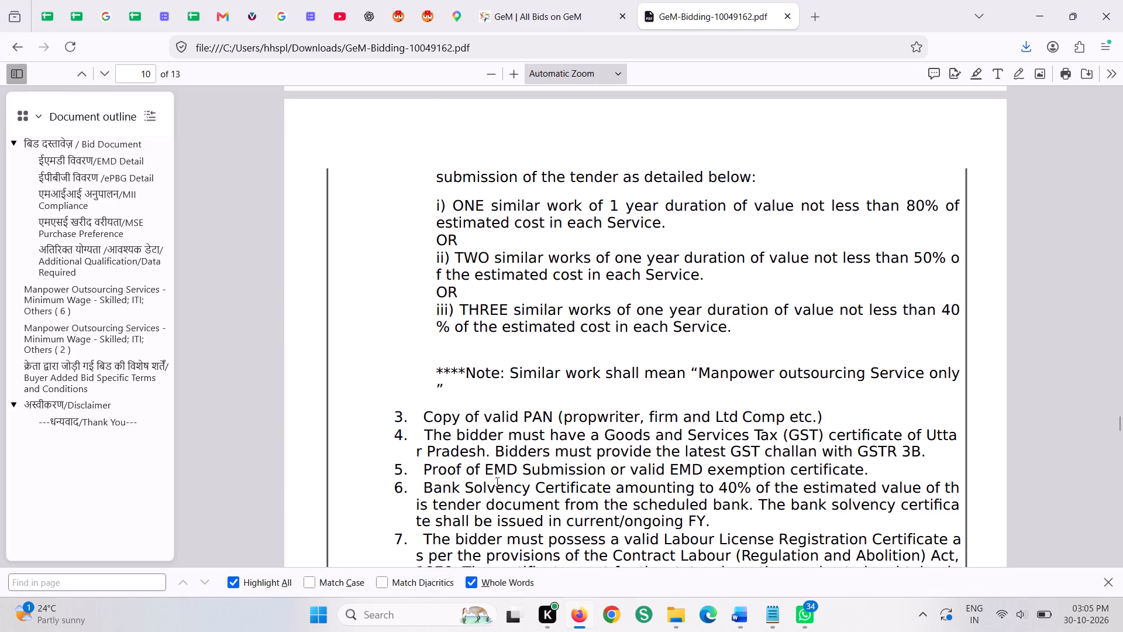
click(425, 493)
drag(425, 493, 708, 511)
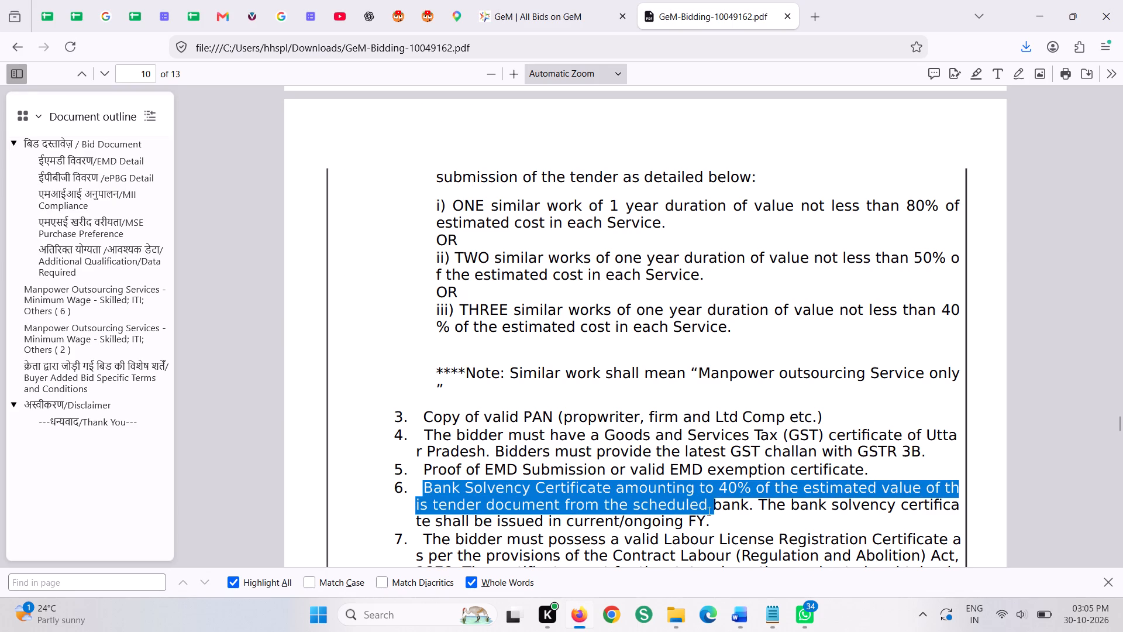
drag(708, 511, 745, 508)
key(ctrl+c)
key(ctrl+c)
key(alt+Tab)
key(ctrl+v)
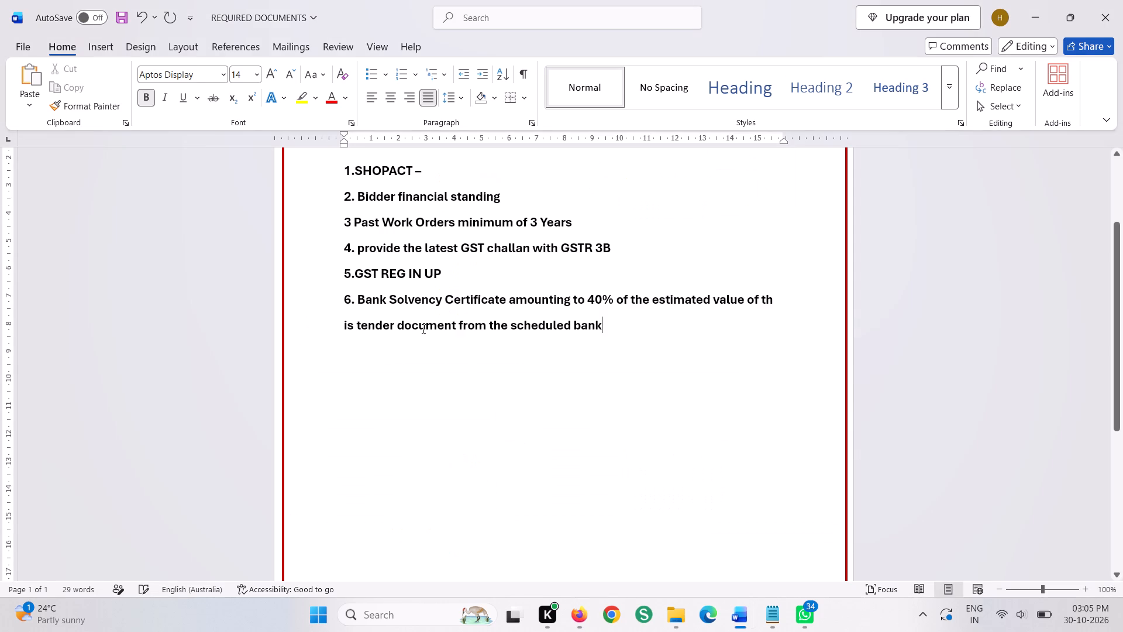
key(Return)
text(7.)
Copy "police verification" from term 16 on page 10 of the bid document into list item 7, and start item 8.
key(alt+Tab)
scroll(600, 345, down, 2)
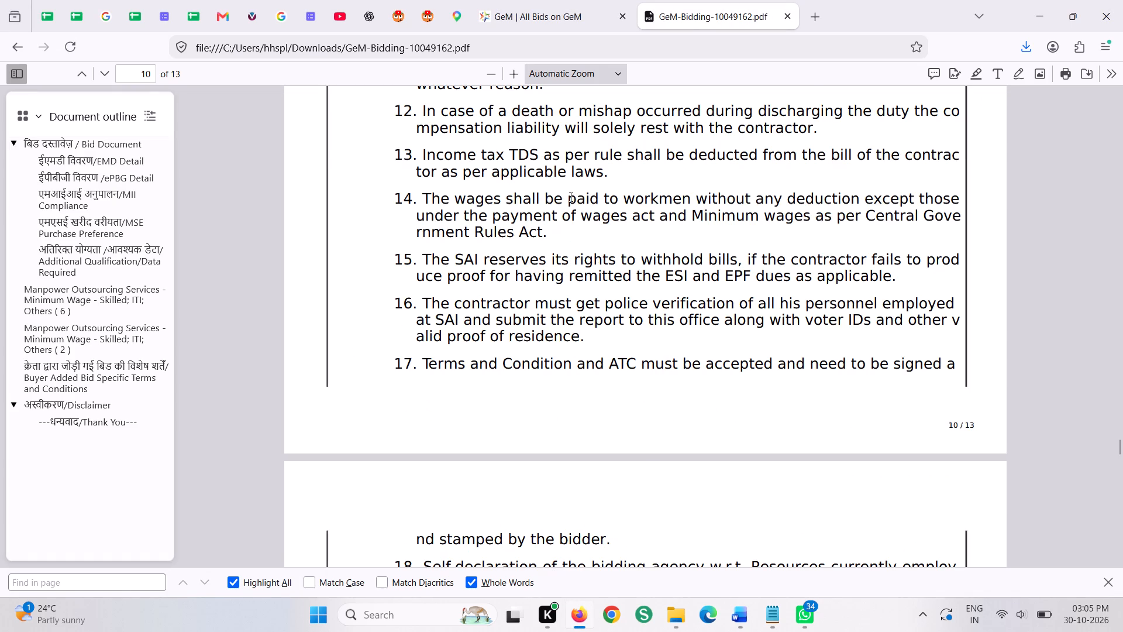
click(685, 208)
click(693, 277)
click(444, 311)
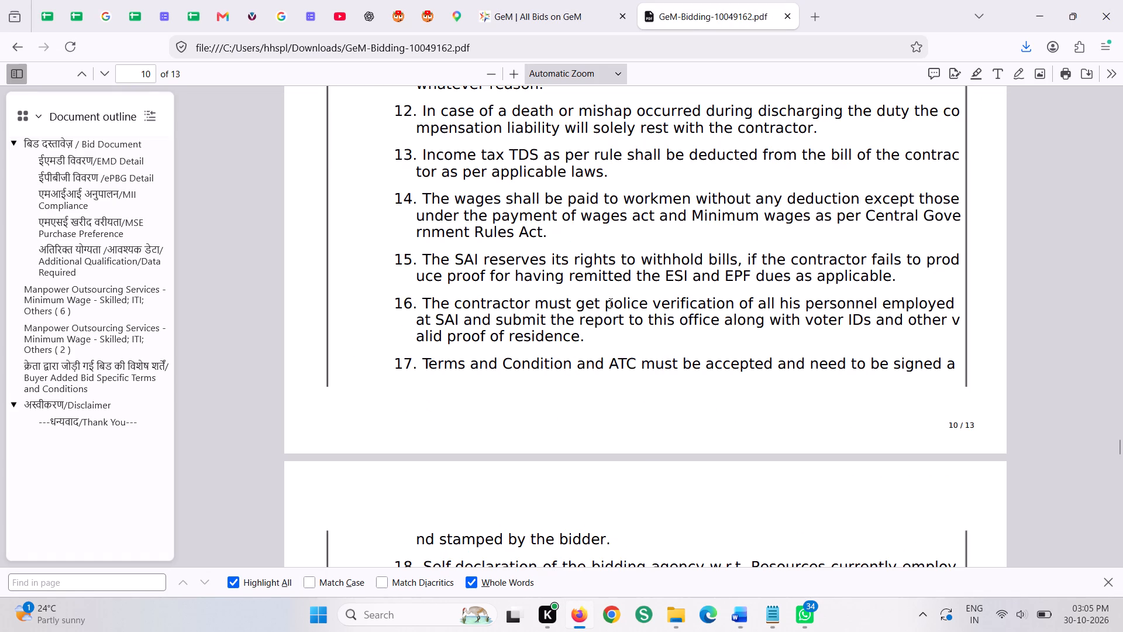
click(608, 303)
drag(608, 303, 730, 301)
key(ctrl+c)
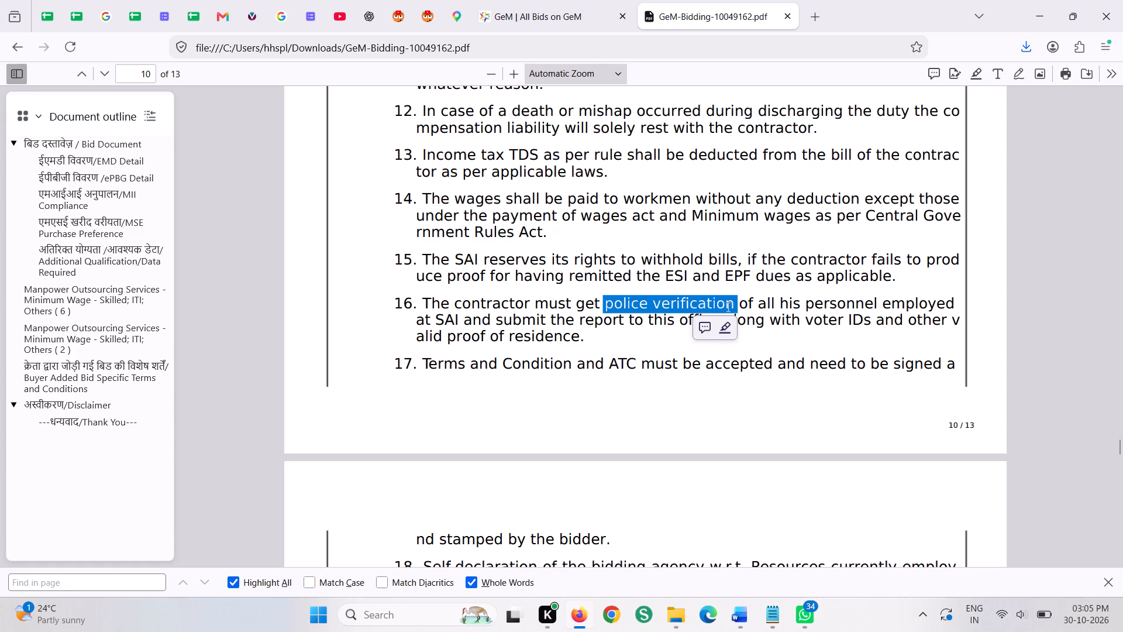
key(ctrl+c)
key(alt+Tab)
key(ctrl+v)
key(Return)
text(5.)
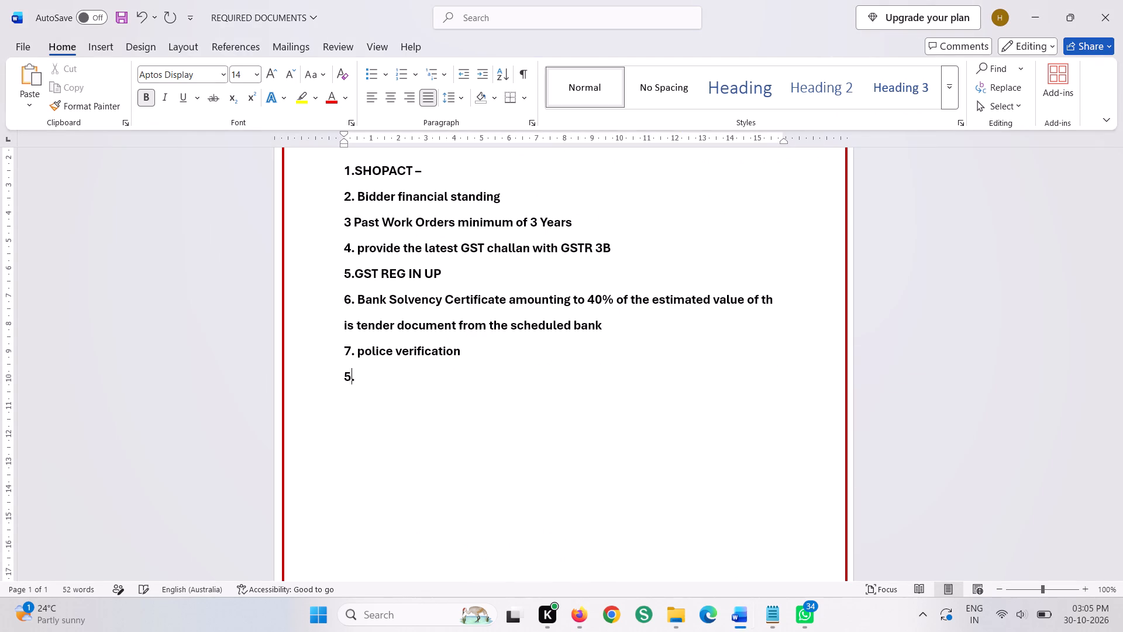
key(BackSpace)
key(BackSpace)
text(8.)
Read additional terms 17 to 22 of the bid document for further documents the bidder must supply.
key(alt+Tab)
click(650, 363)
scroll(646, 376, down, 1)
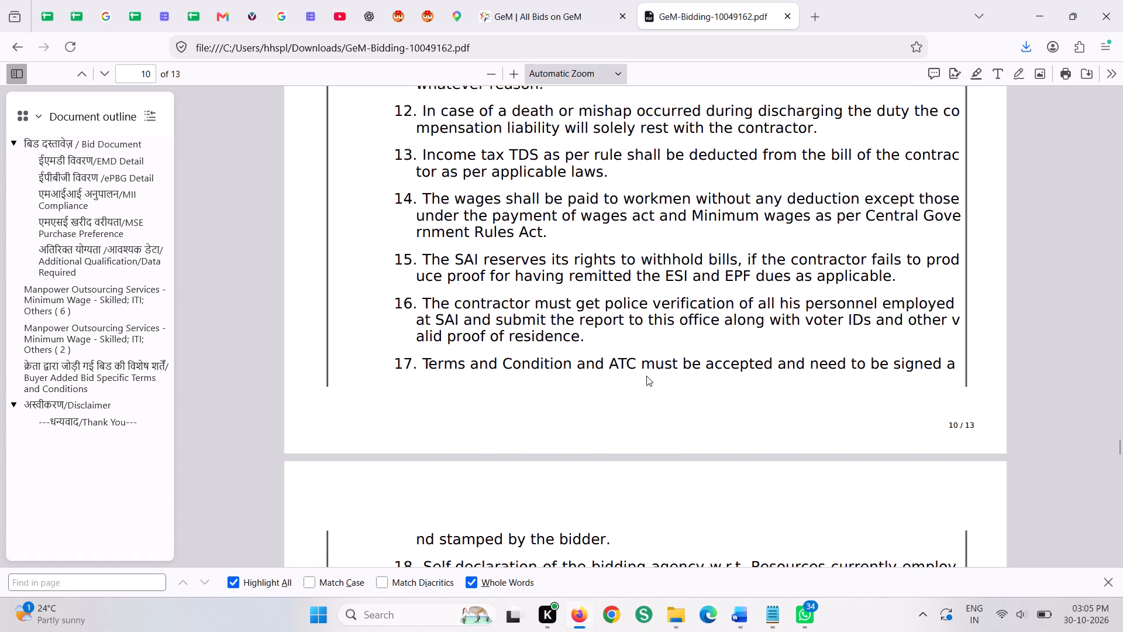
click(580, 257)
click(714, 235)
click(490, 239)
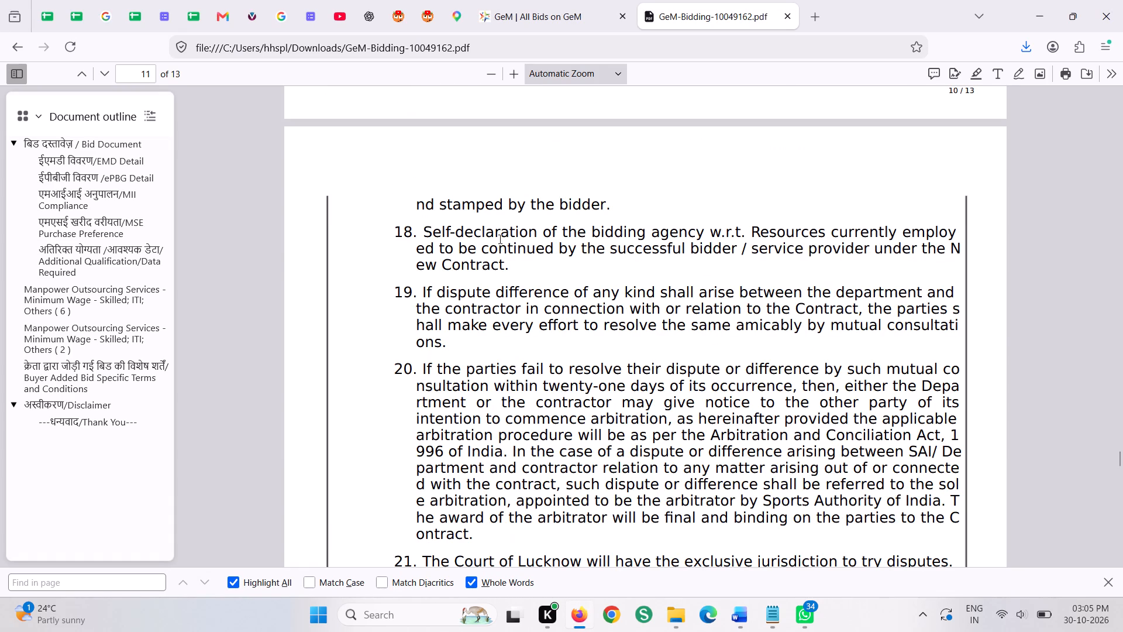
click(794, 253)
click(582, 314)
scroll(753, 404, down, 1)
click(659, 259)
click(804, 241)
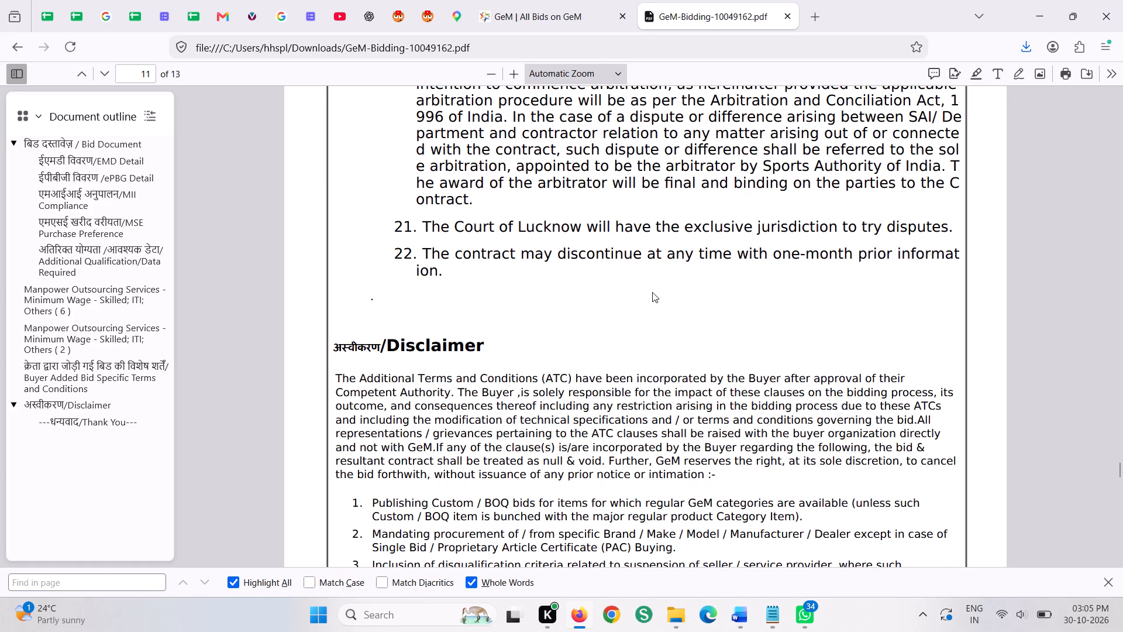
Copy the word "Turnover" from the Minimum Average Annual Turnover row on page 1 of the bid document into list item 8.
scroll(694, 329, up, 18)
scroll(715, 346, up, 14)
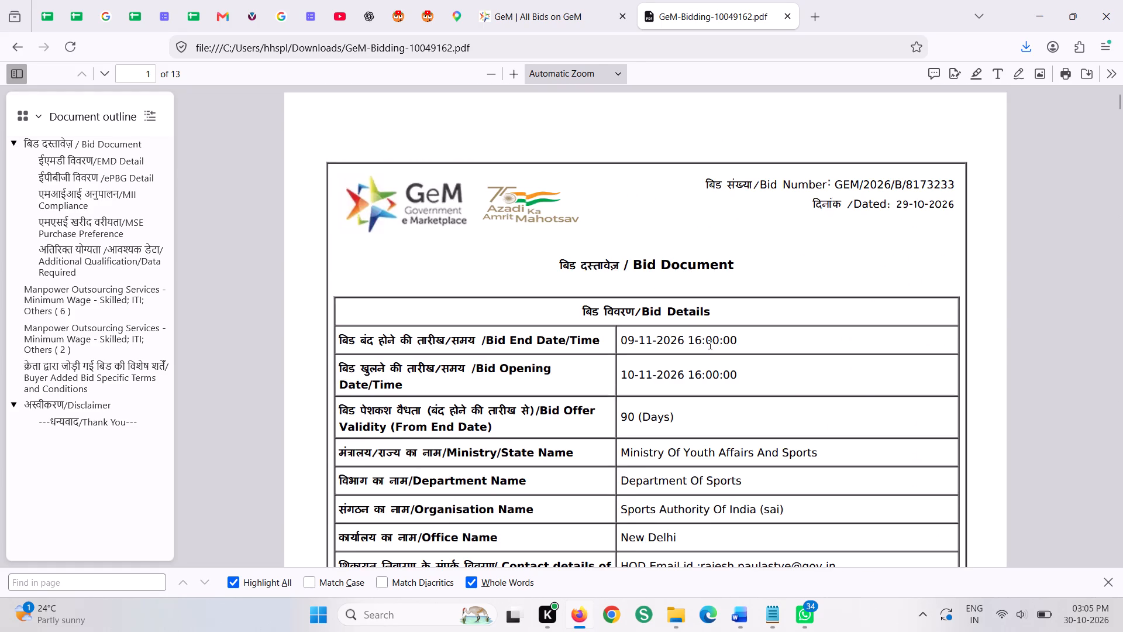
scroll(597, 330, down, 1)
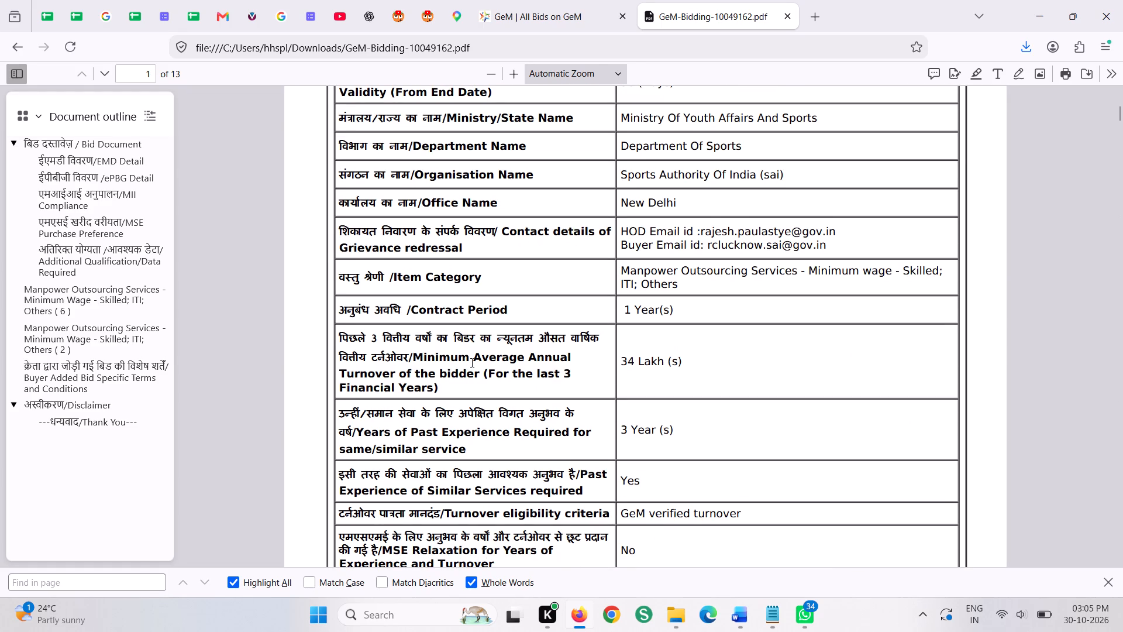
double_click(387, 371)
key(ctrl+c)
key(ctrl+c)
key(alt+Tab)
key(ctrl+v)
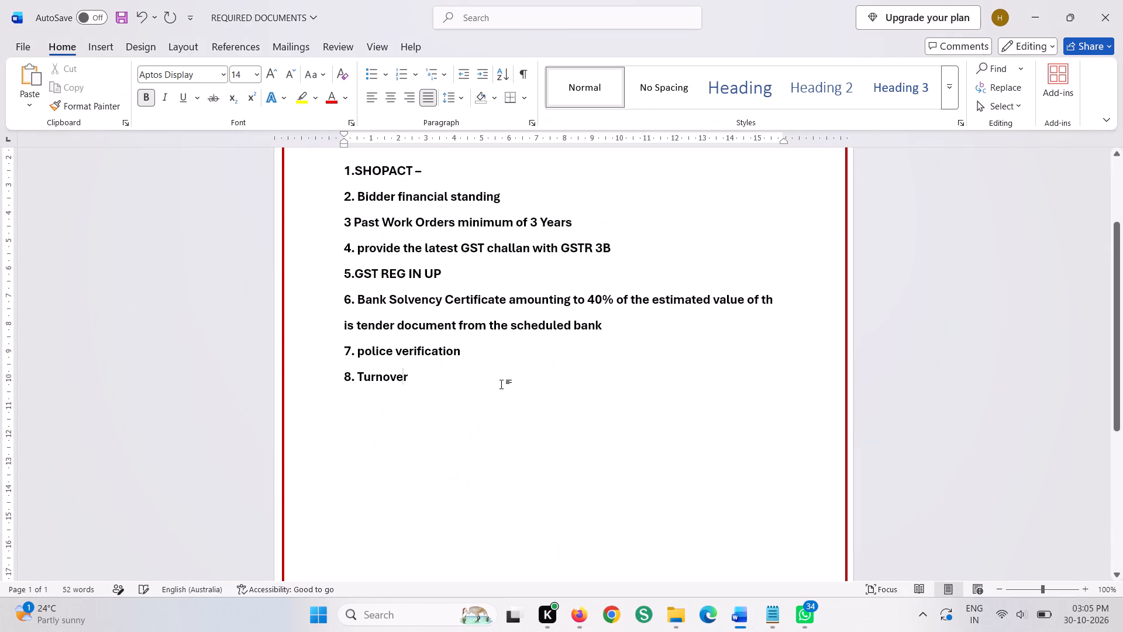
Complete item 8 with "-34 LAKH FOR 3 YEARS" and start item 9.
key(minus)
key(alt+Tab)
key(alt+Tab)
text(35)
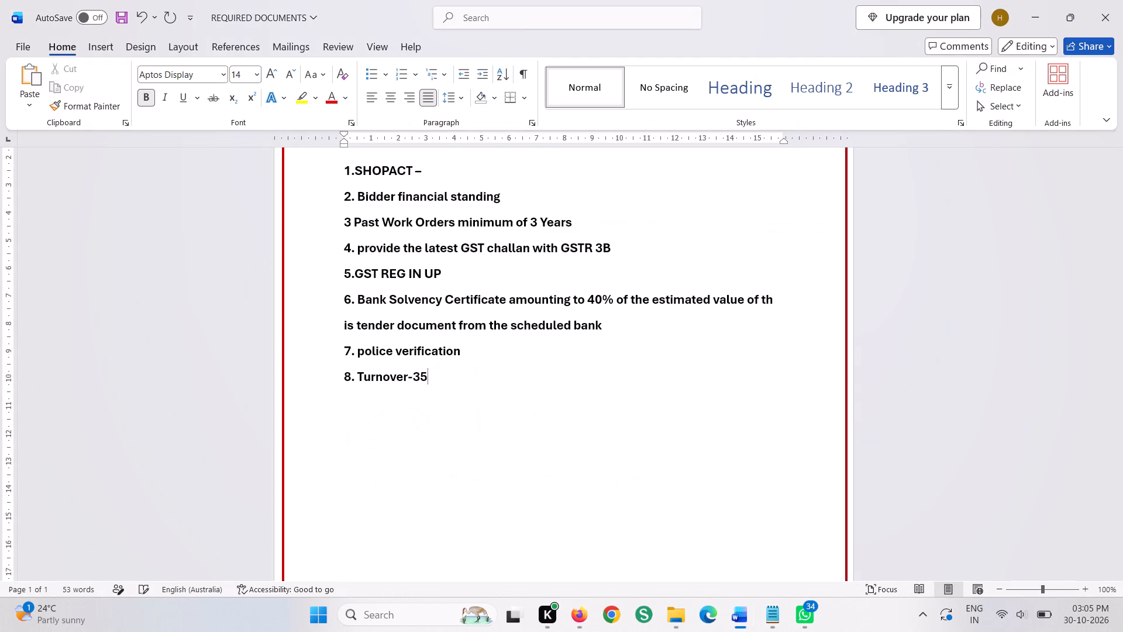
key(BackSpace)
text(4 LAKH FOR 3 YEARS)
key(space)
key(Return)
text(9.)
Copy "MSE Relaxation for Years of Experience and Turnover" from page 1 of the bid document into item 9, joined on one line.
key(alt+Tab)
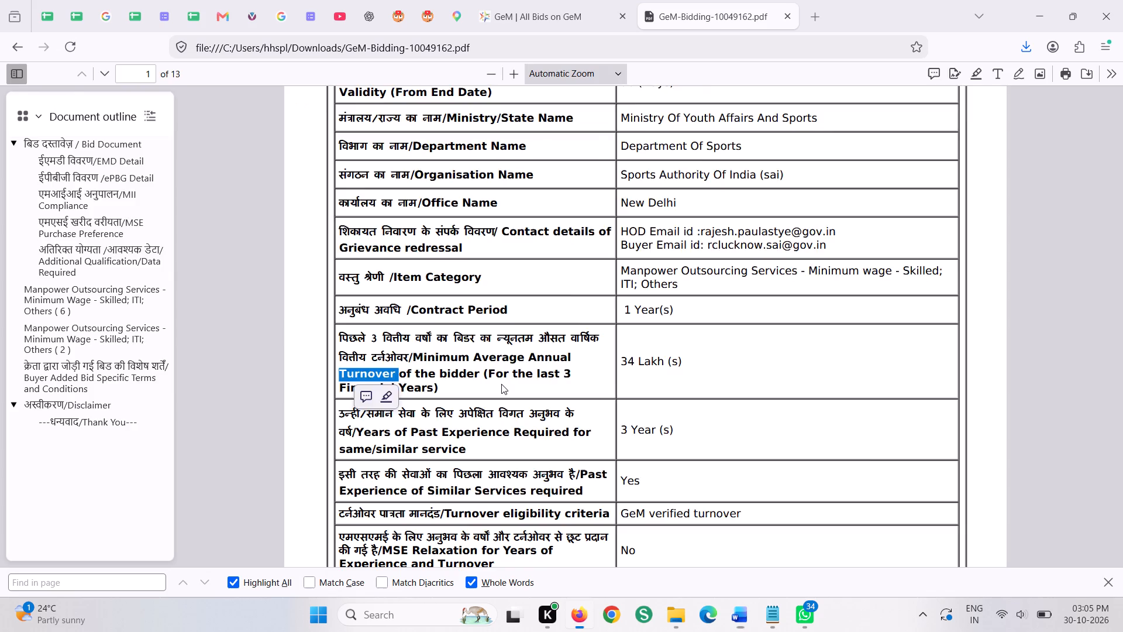
scroll(501, 384, down, 1)
click(389, 214)
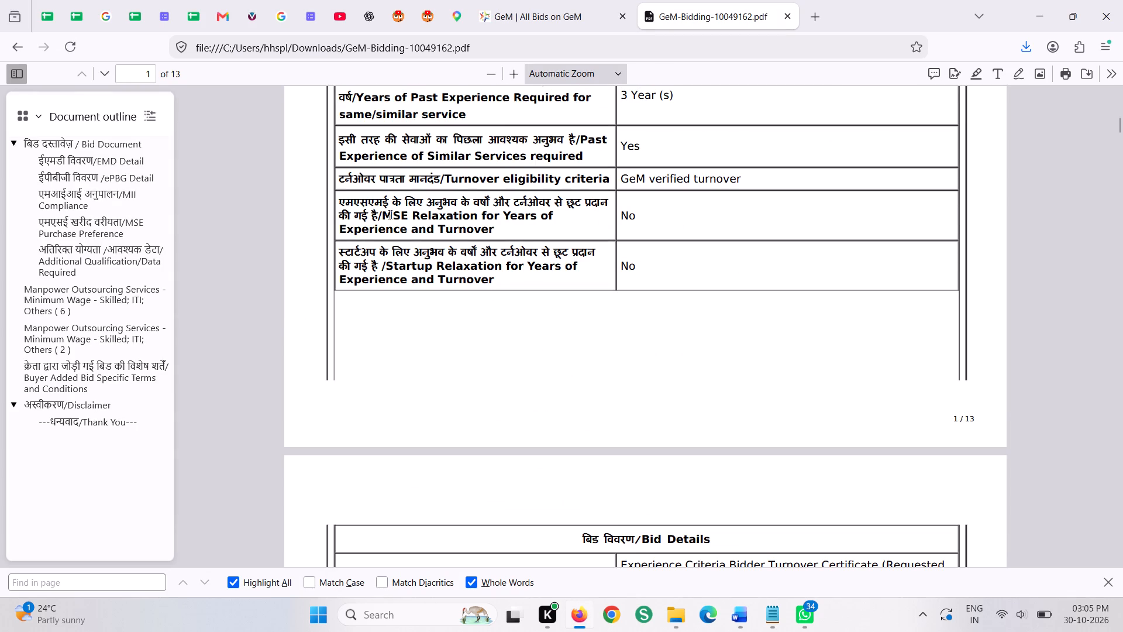
drag(389, 214, 504, 227)
key(ctrl+c)
key(ctrl+c)
key(alt+Tab)
key(ctrl+v)
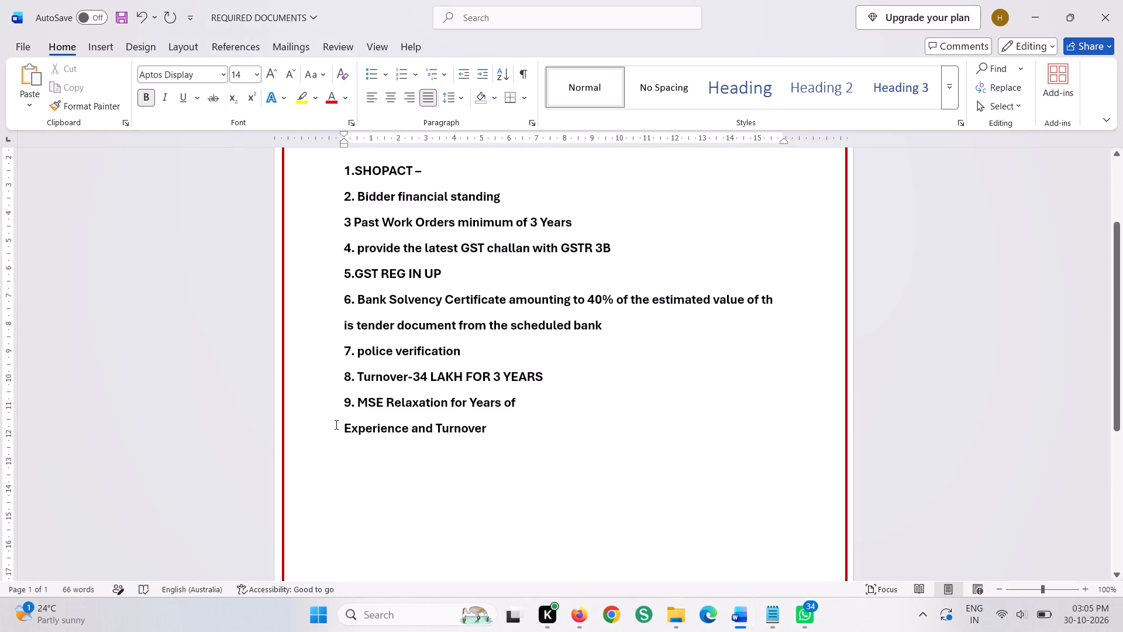
click(338, 421)
key(BackSpace)
key(space)
Insert "&" and the word "Startup" copied from the bid document before "Relaxation" in item 9.
key(alt+Tab)
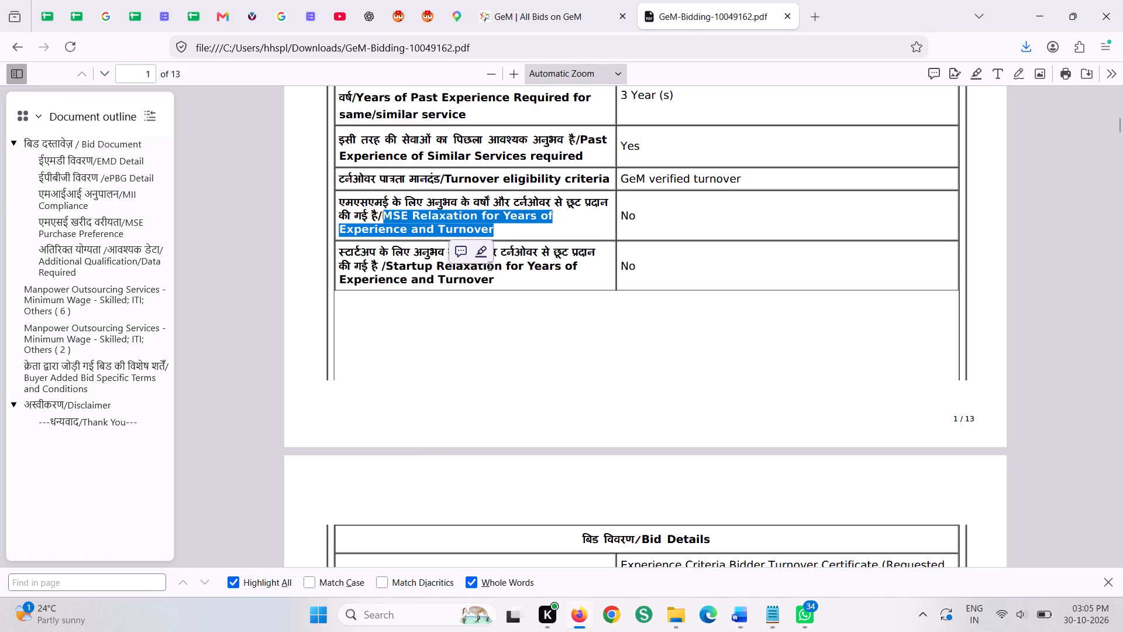
click(410, 260)
double_click(401, 268)
key(ctrl+c)
key(ctrl+c)
key(alt+Tab)
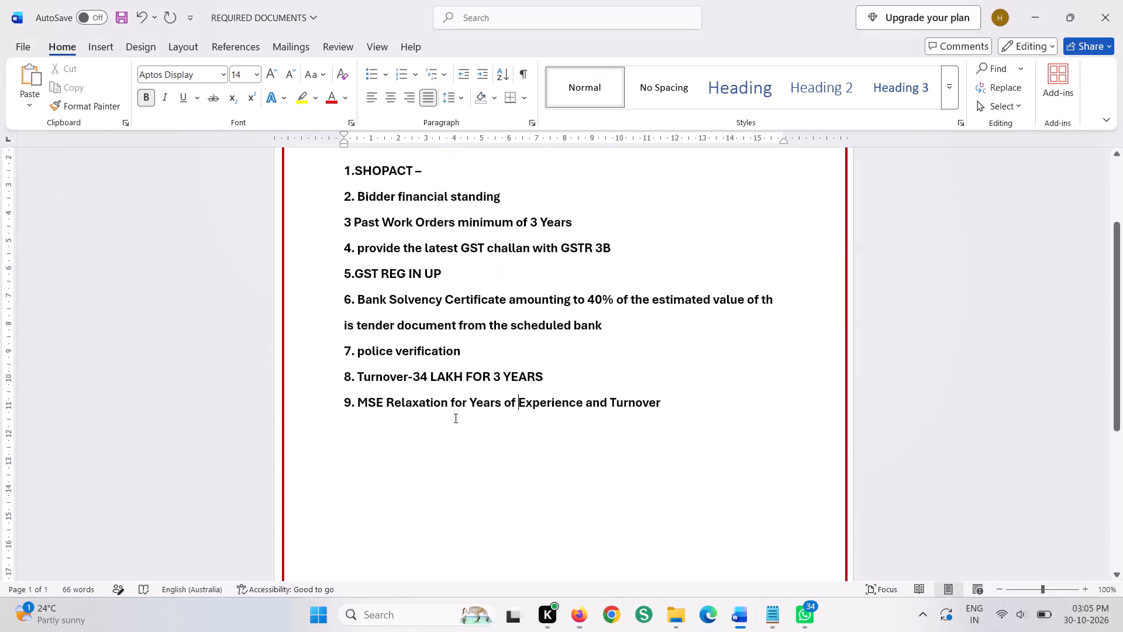
click(389, 399)
text(&)
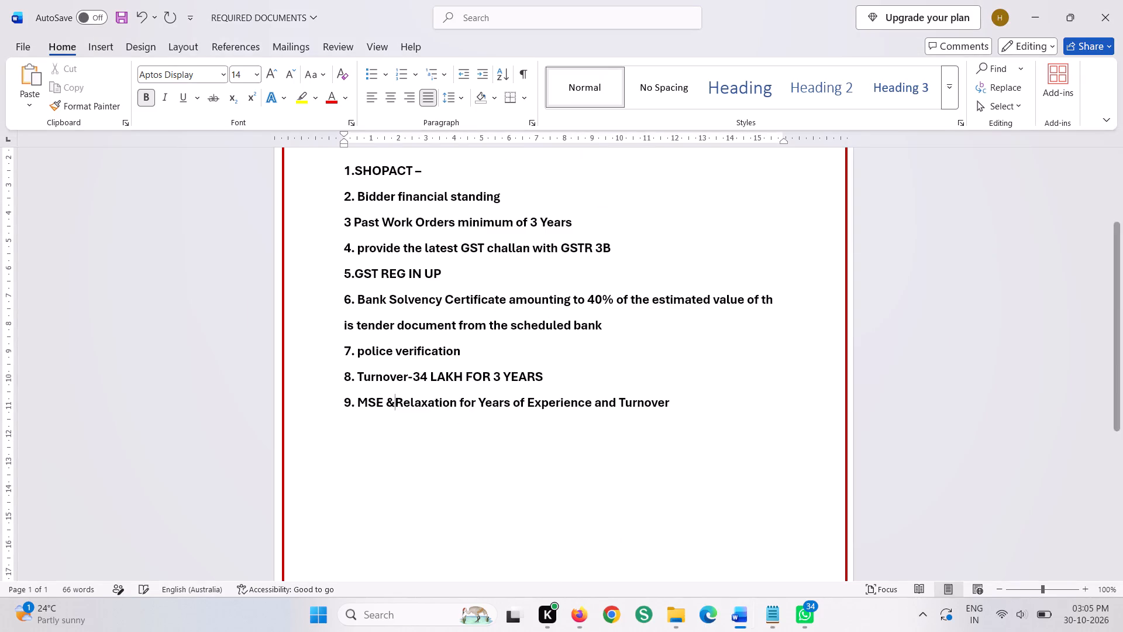
key(space)
key(ctrl+v)
Check the relaxation entries in the bid document, append "- NO" to item 9 and start item 10.
key(alt+Tab)
key(alt+Tab)
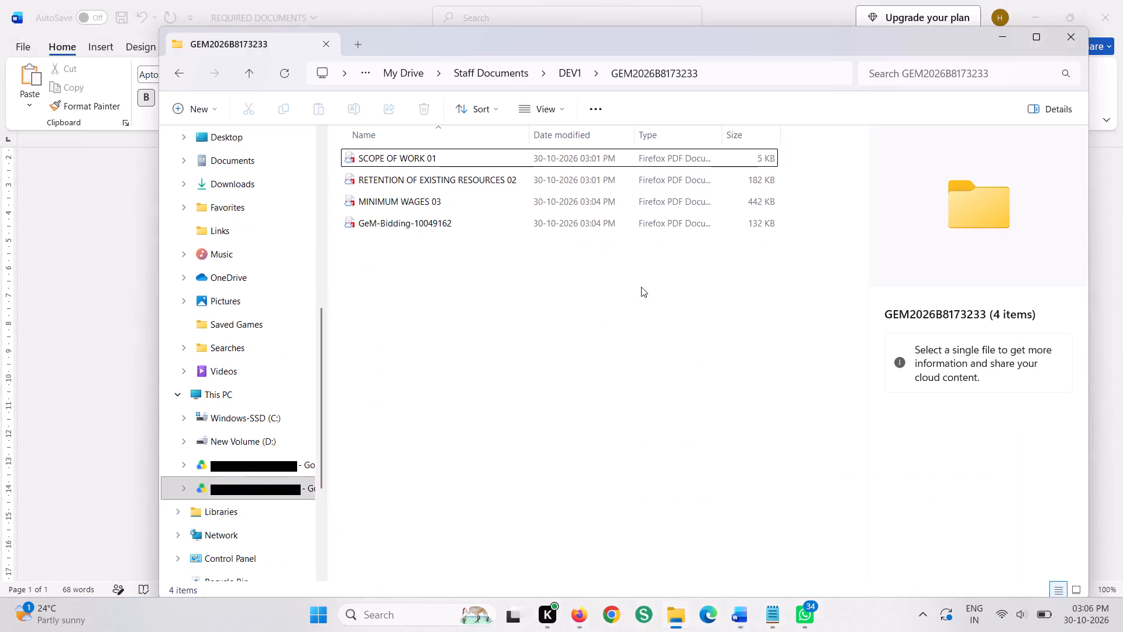
key(alt+Tab)
click(582, 620)
key(alt+Tab)
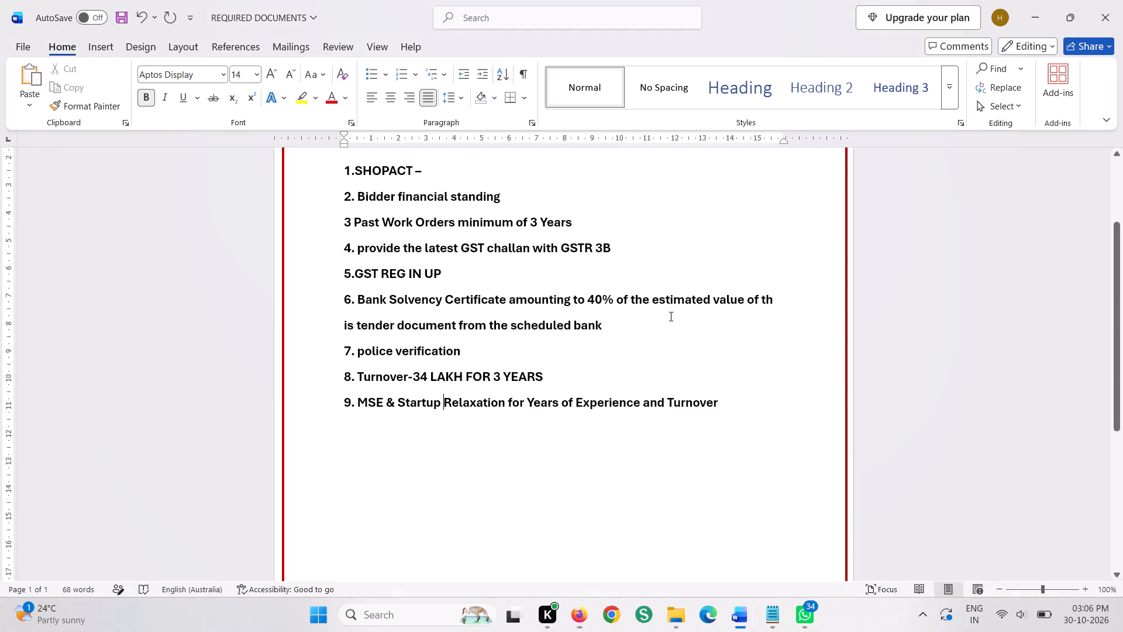
click(724, 406)
text(- NO)
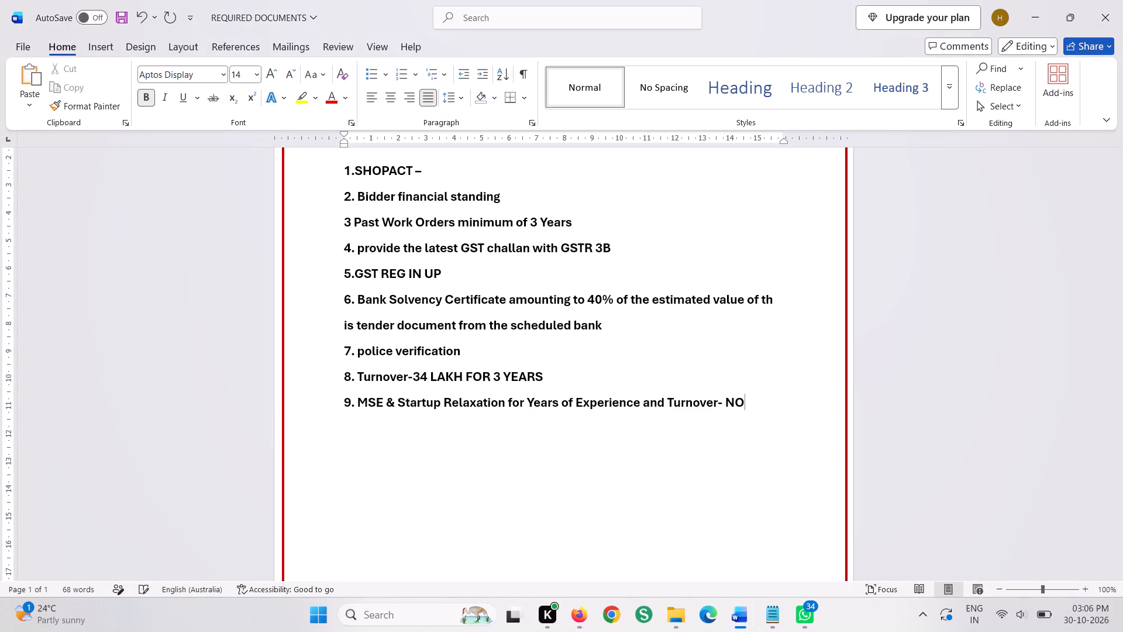
key(space)
key(Return)
text(10.)
Copy the "Type of Bid" label from page 2 of the bid document into list item 10, followed by a hyphen.
key(alt+Tab)
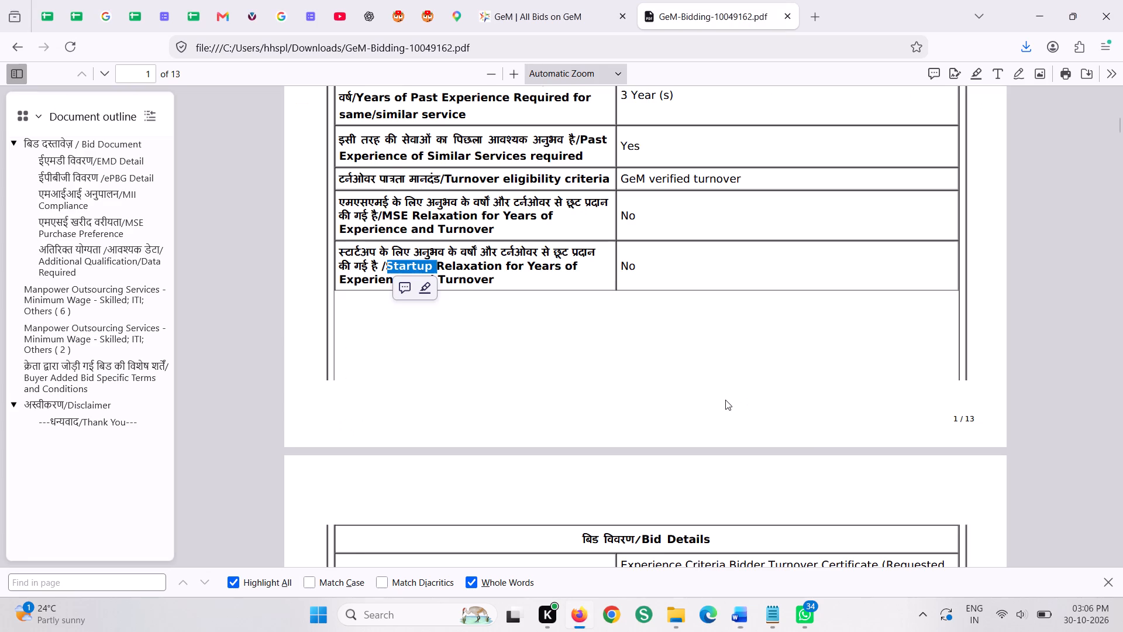
scroll(718, 396, down, 2)
click(422, 301)
ctrl+drag(422, 301, 491, 307)
key(ctrl+c)
key(ctrl+c)
key(alt+Tab)
key(ctrl+v)
key(minus)
Copy the bid type "Single Packet Bid" from the bid document and add it to the end of item 10.
key(alt+Tab)
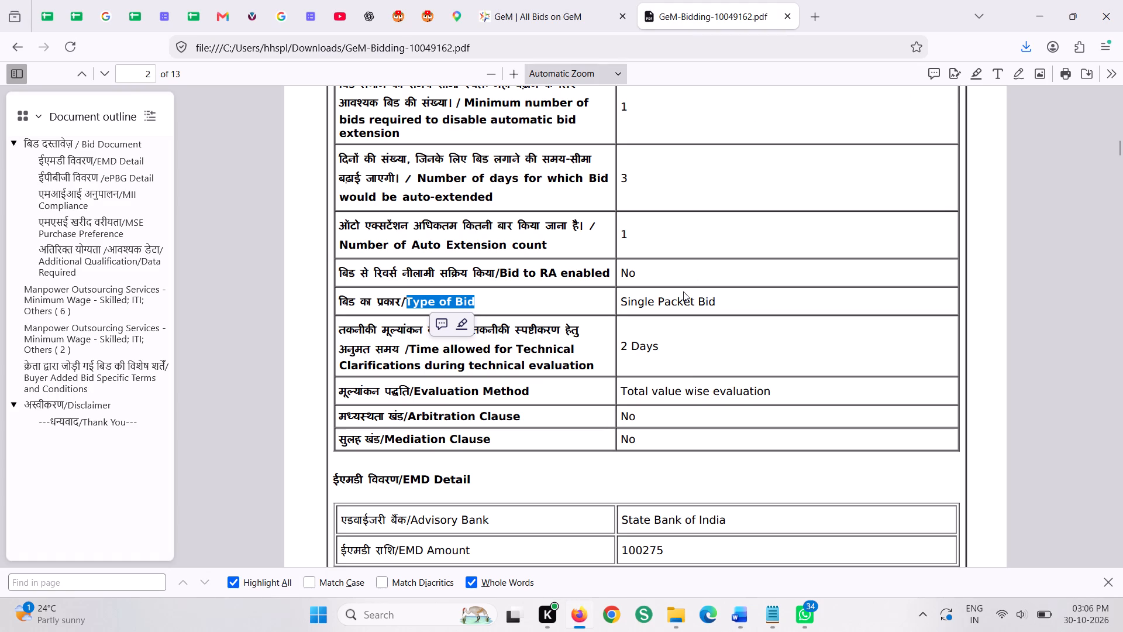
double_click(683, 291)
triple_click(682, 296)
key(ctrl+c)
key(ctrl+c)
key(alt+Tab)
key(ctrl+v)
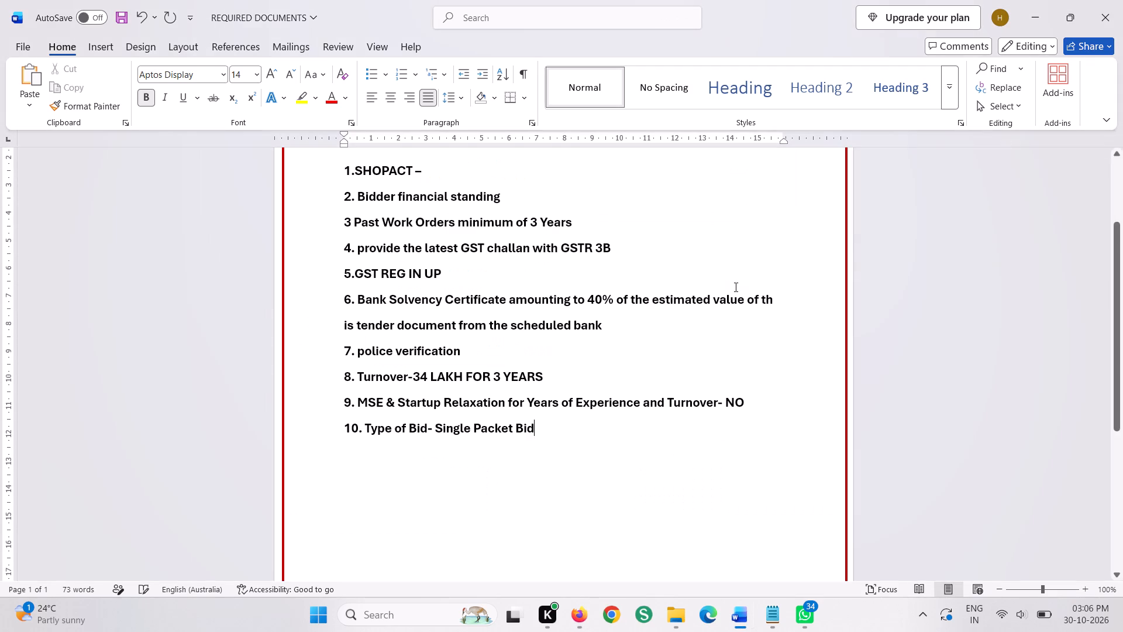
Start list item 11 on a new line below the type of bid entry.
key(Return)
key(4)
key(BackSpace)
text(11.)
Switch to the bid document and check page 4's linked attachments on scope of work, retained resources and the minimum wages undertaking.
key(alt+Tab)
scroll(735, 287, down, 1)
scroll(739, 283, up, 1)
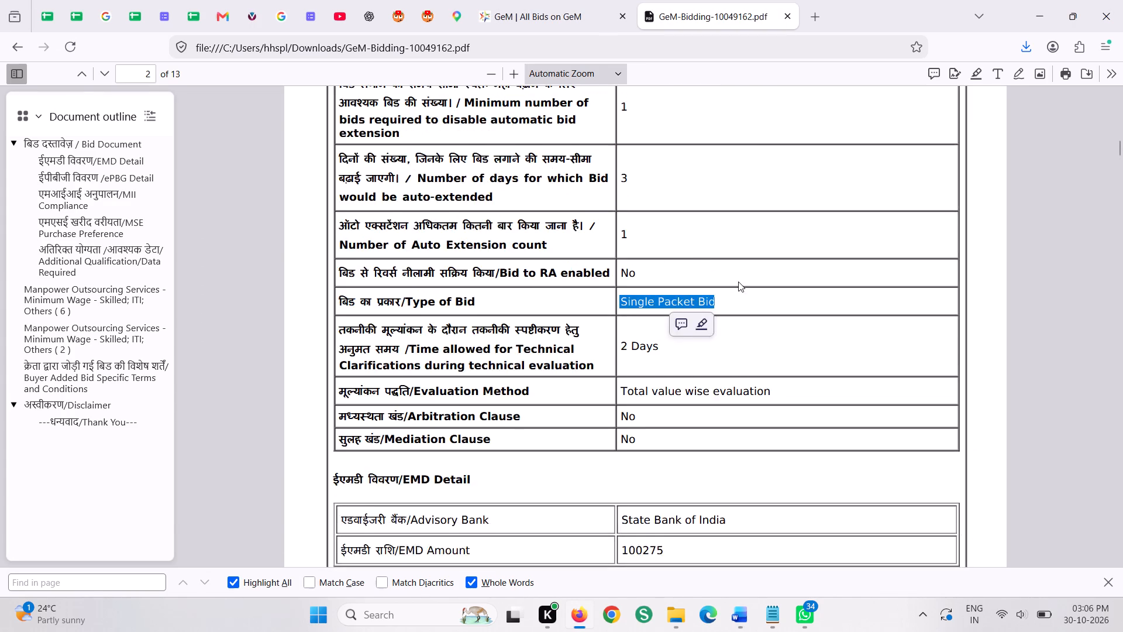
scroll(738, 281, down, 7)
scroll(616, 166, up, 1)
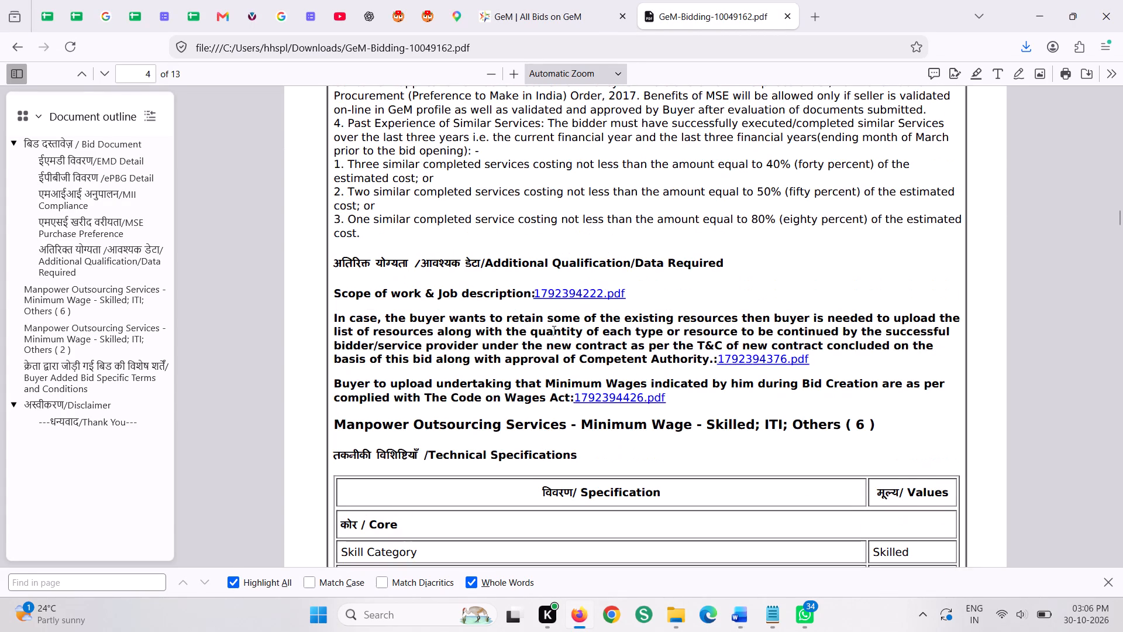
click(557, 289)
scroll(532, 351, down, 3)
scroll(560, 332, up, 5)
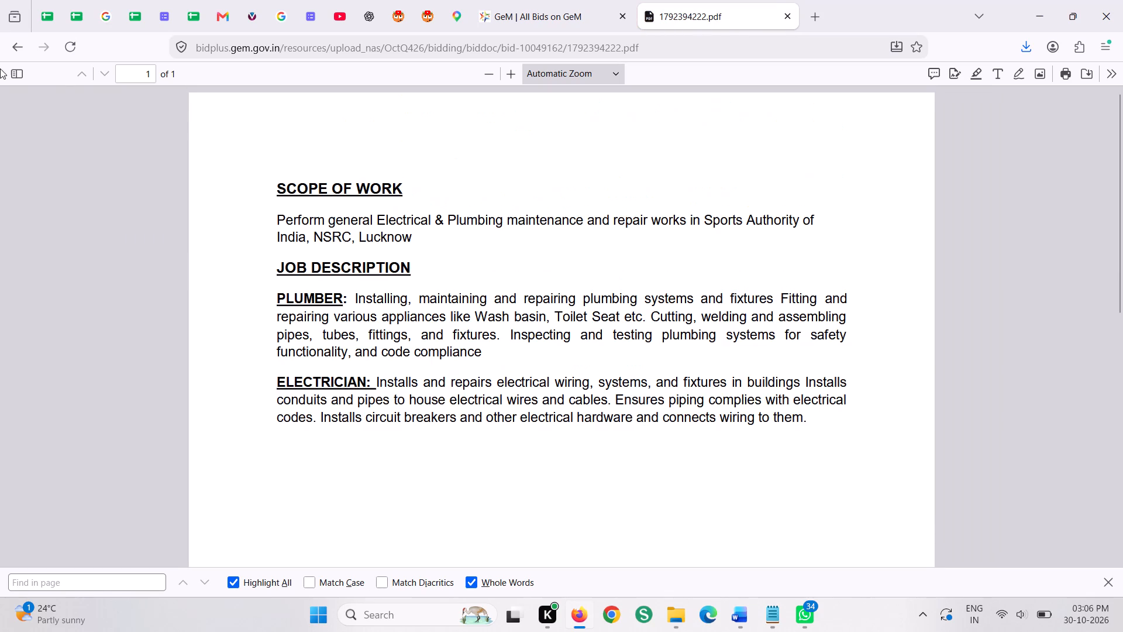
click(7, 44)
click(786, 355)
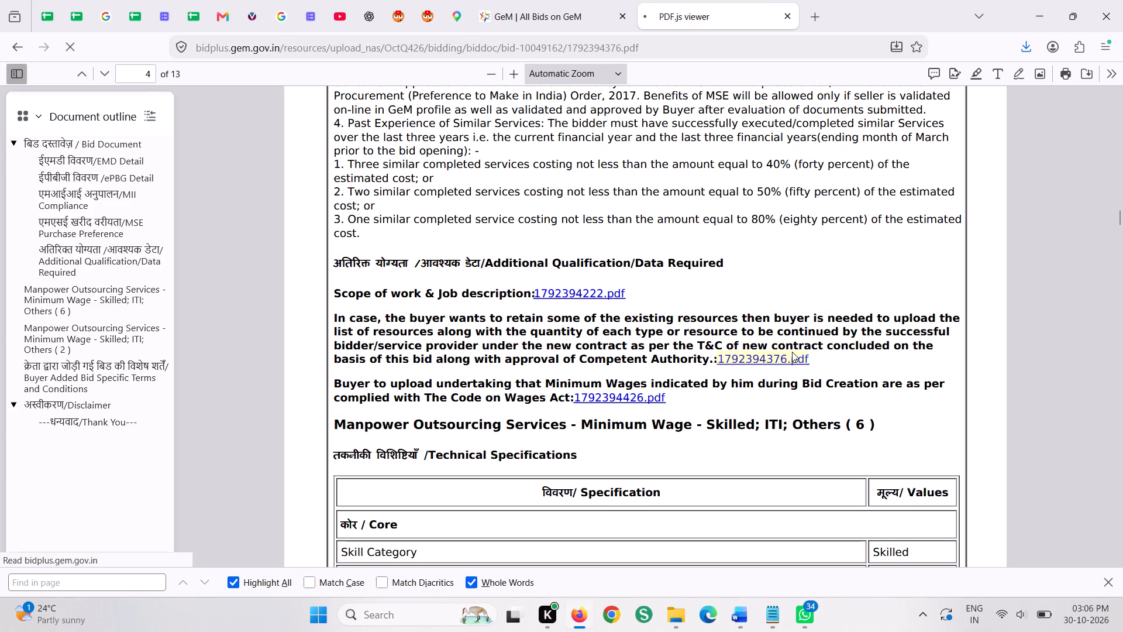
scroll(755, 359, up, 15)
click(23, 45)
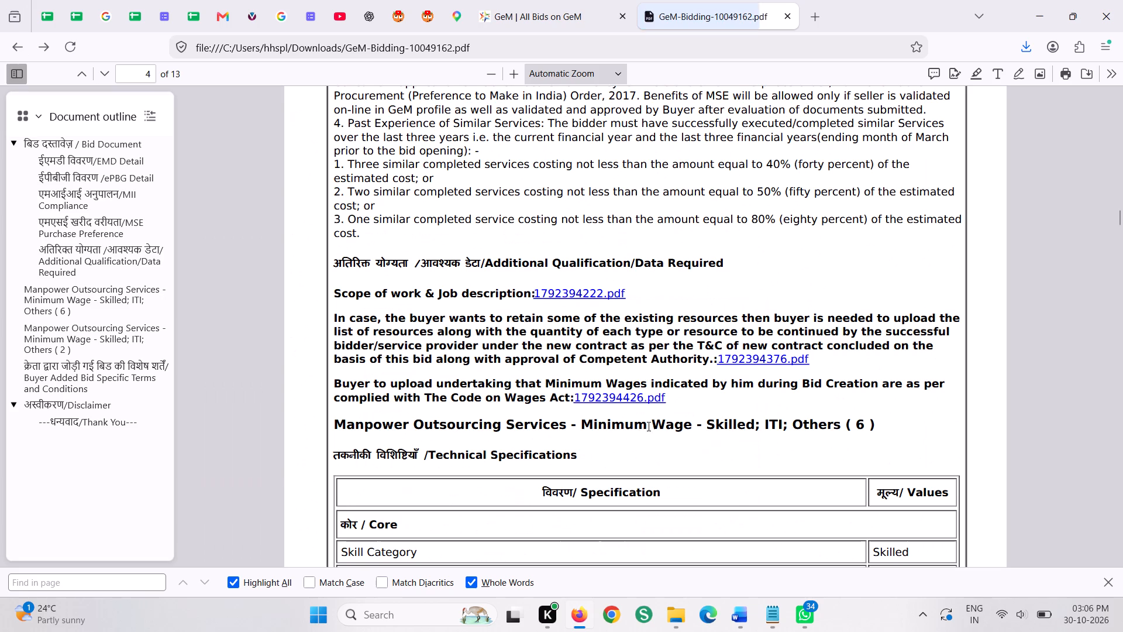
click(596, 402)
scroll(819, 372, up, 11)
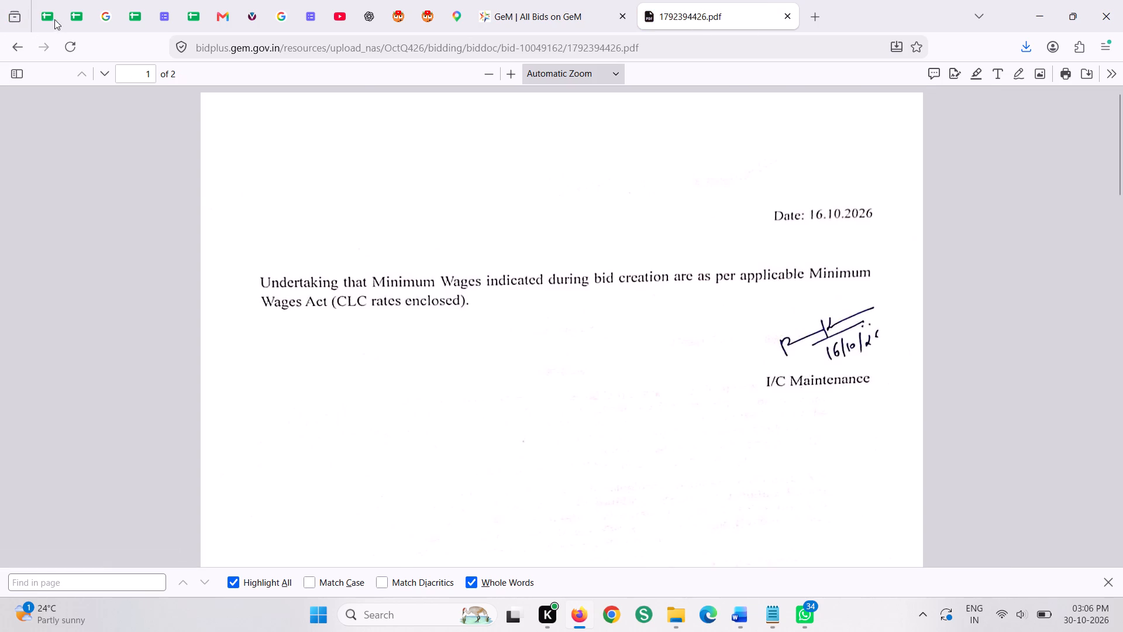
click(20, 46)
Find the labour registration requirement in the bid document's additional terms and copy "Labour License" from clause 7 into list item 11.
scroll(733, 359, down, 20)
scroll(678, 283, up, 3)
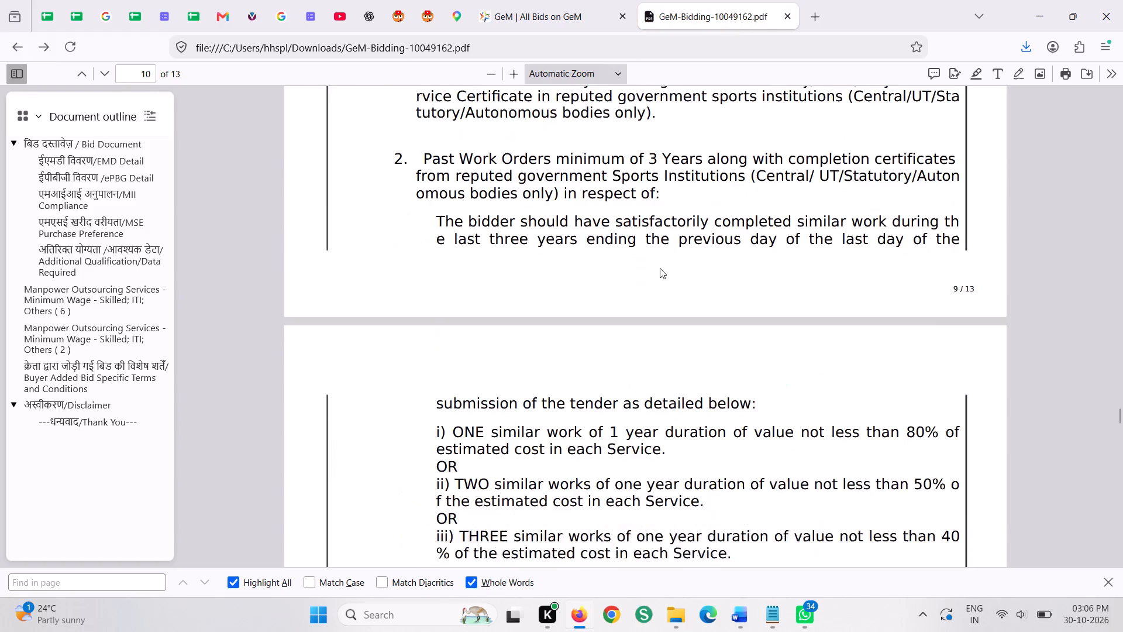
scroll(653, 262, up, 1)
scroll(441, 274, up, 1)
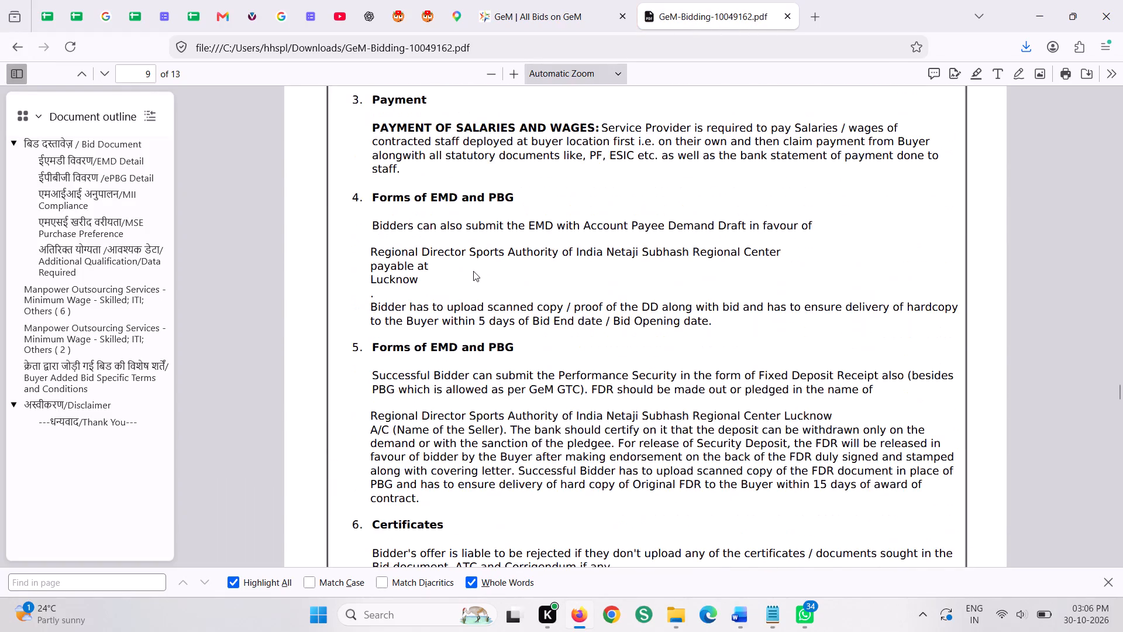
scroll(474, 275, up, 2)
scroll(487, 280, down, 1)
scroll(737, 287, down, 2)
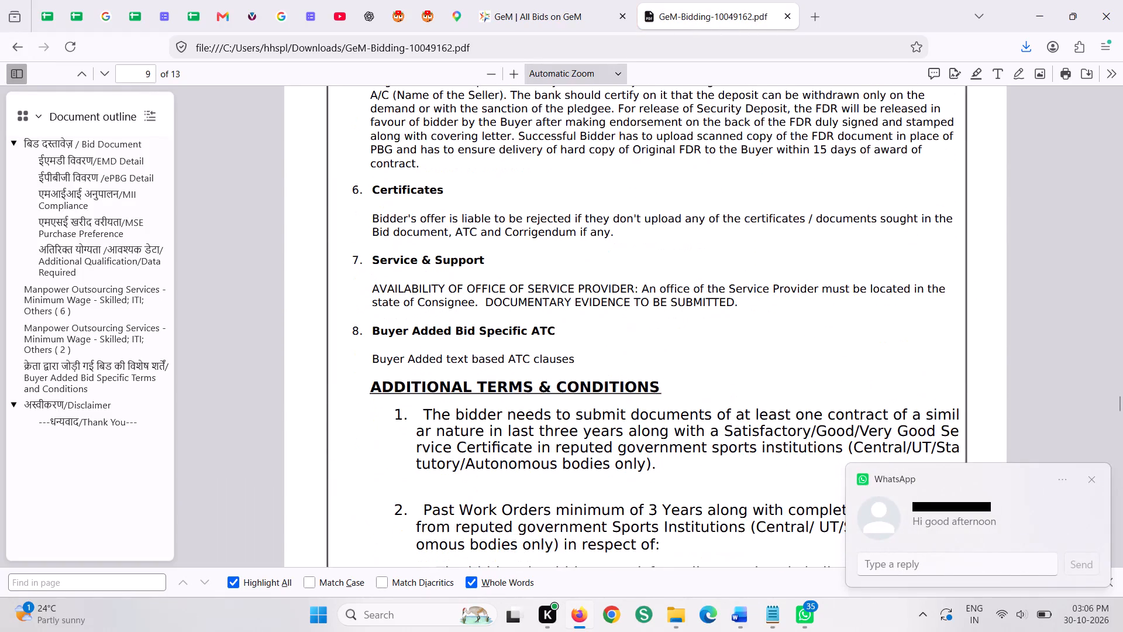
click(1097, 482)
scroll(690, 358, down, 2)
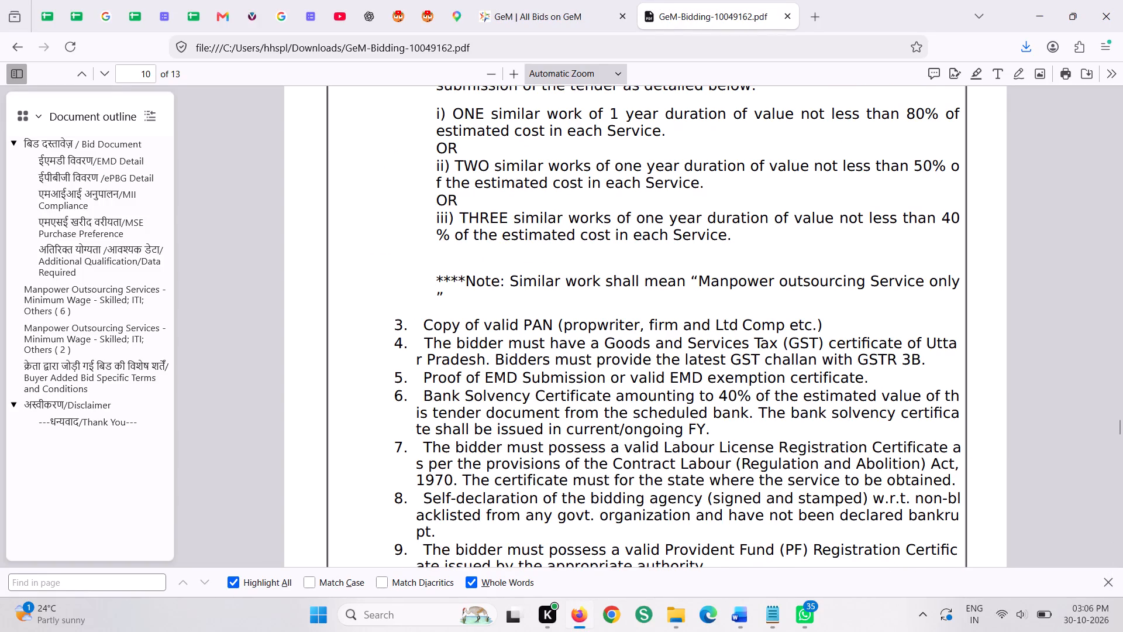
click(679, 445)
drag(679, 445, 750, 447)
key(ctrl+c)
key(ctrl+c)
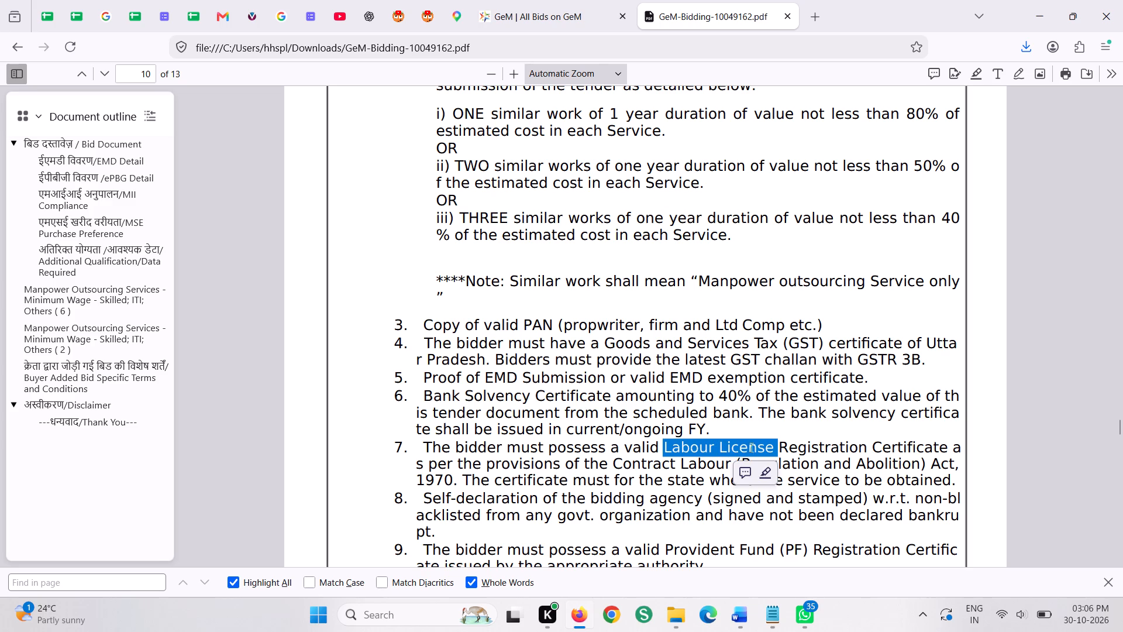
key(alt+Tab)
key(ctrl+v)
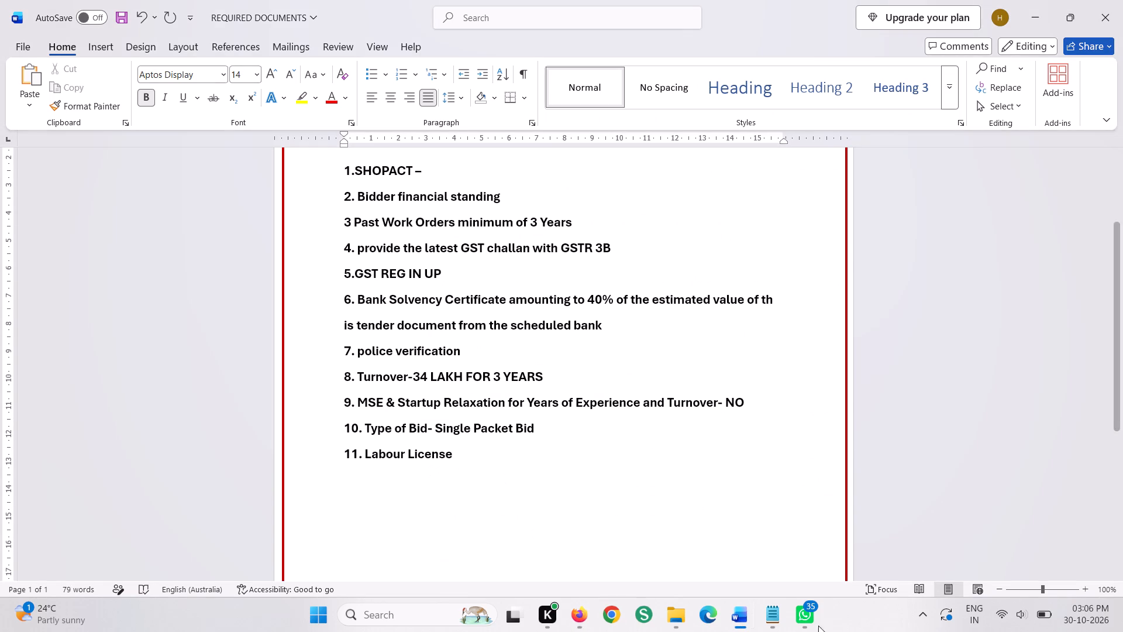
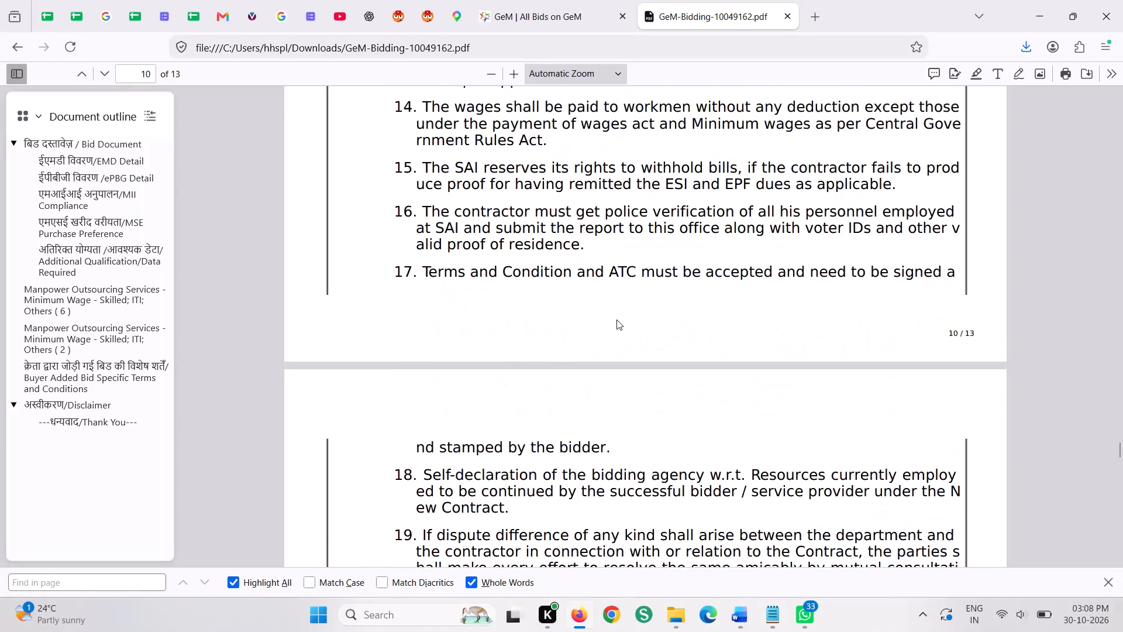
Review the bid document's experience, specification, buyer-added terms and disclaimer sections for further required documents.
scroll(616, 320, up, 2)
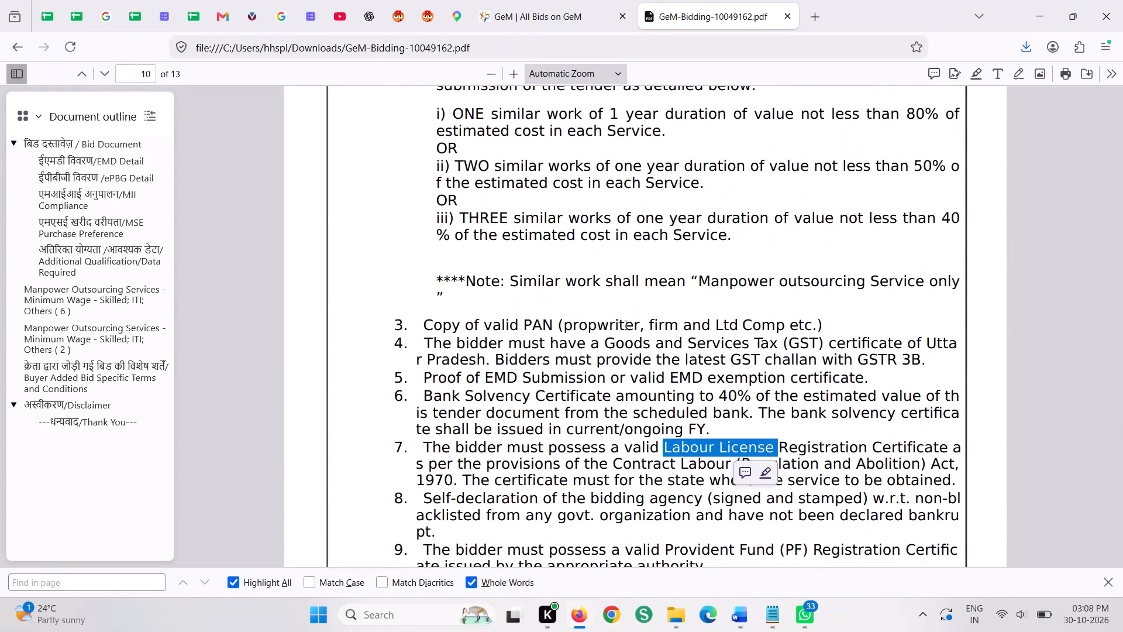
scroll(625, 325, up, 15)
scroll(538, 307, up, 4)
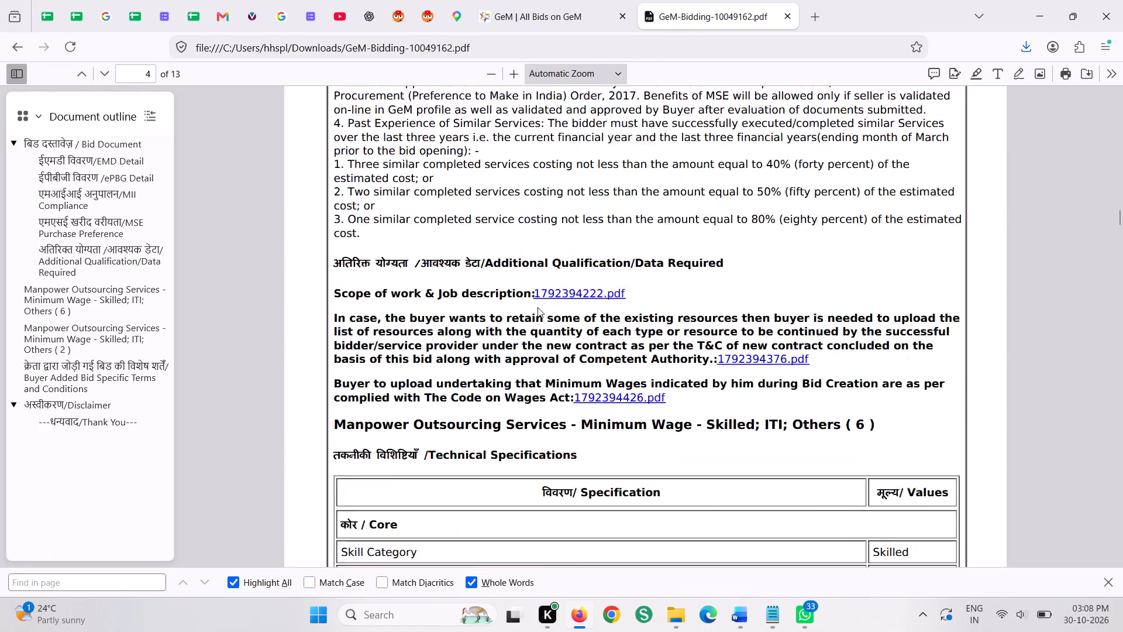
scroll(538, 307, up, 2)
scroll(538, 308, down, 2)
scroll(566, 381, down, 2)
scroll(727, 342, down, 9)
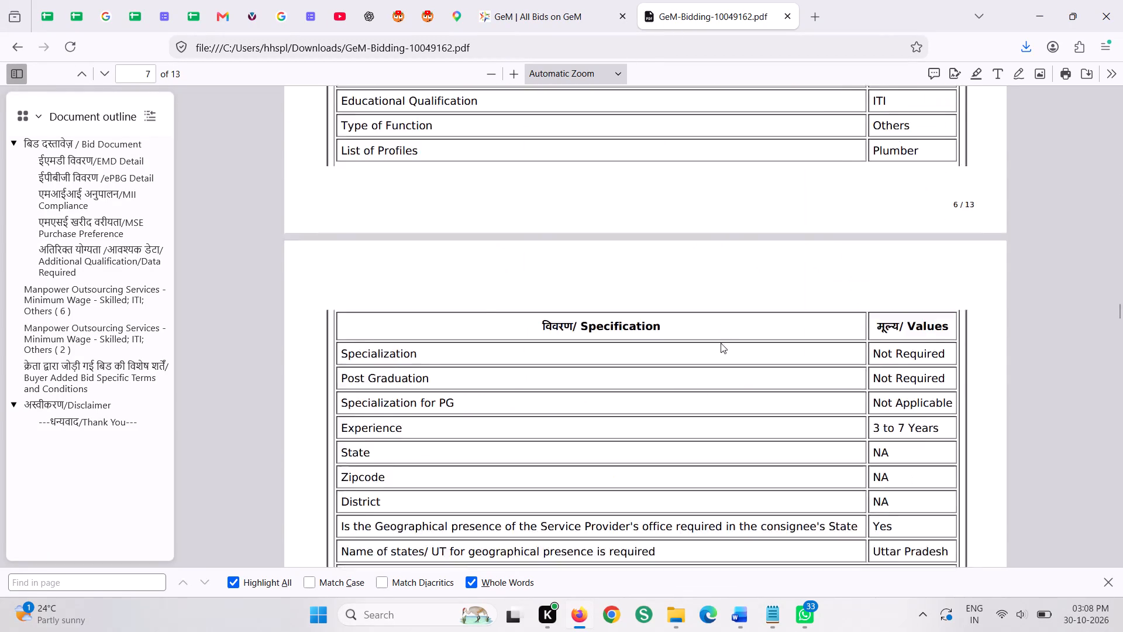
scroll(721, 343, down, 7)
scroll(643, 334, down, 7)
scroll(722, 297, down, 2)
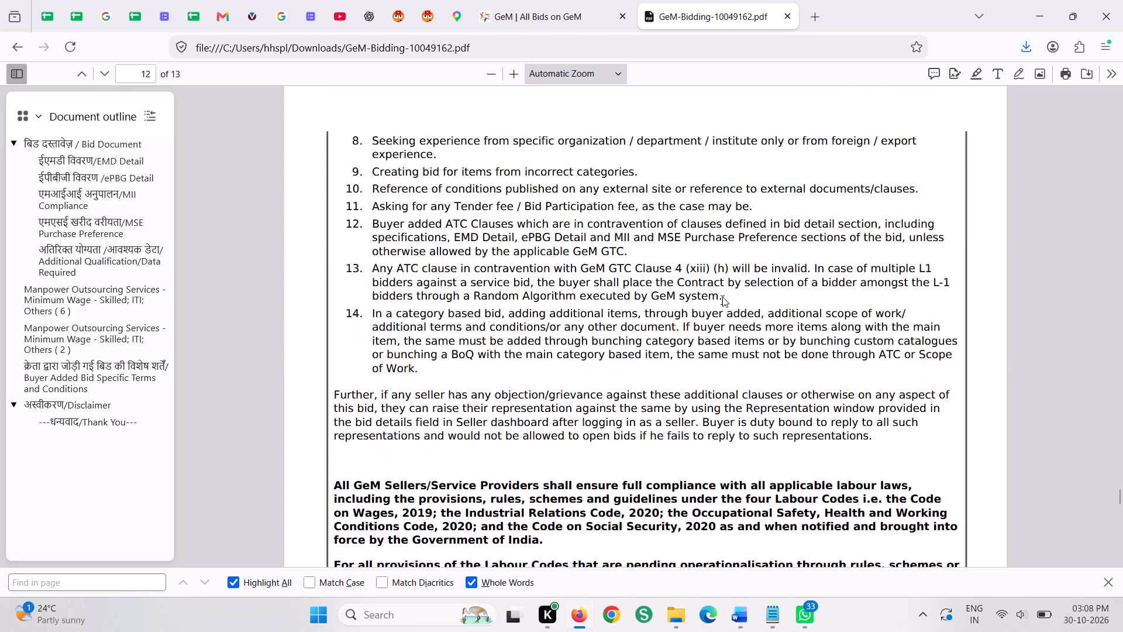
scroll(722, 297, down, 2)
scroll(741, 310, up, 6)
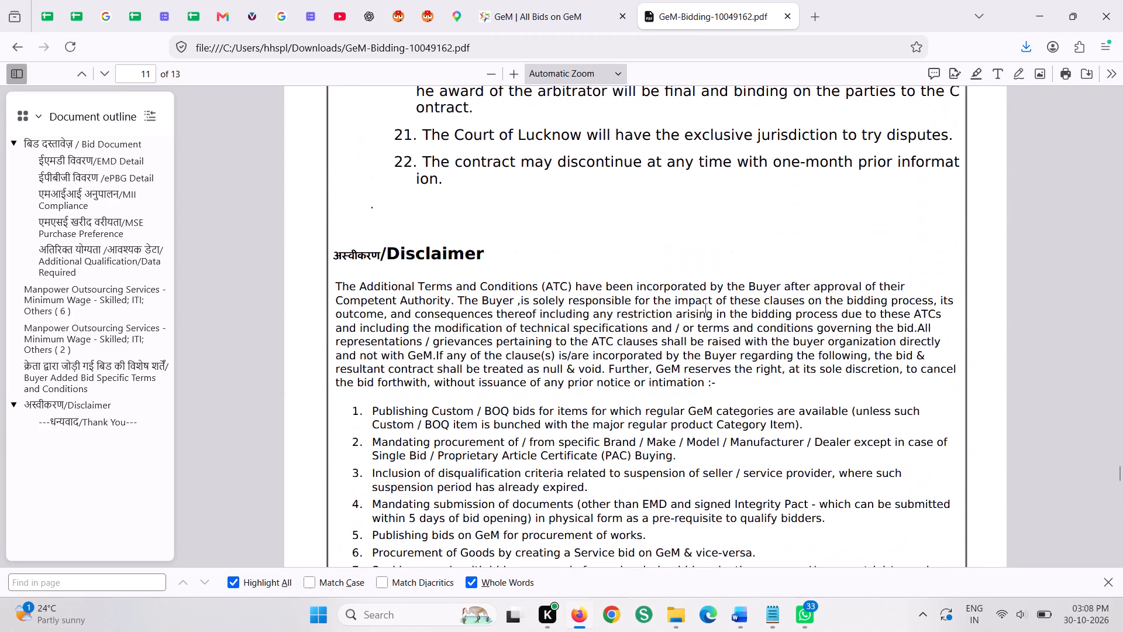
click(572, 0)
click(748, 0)
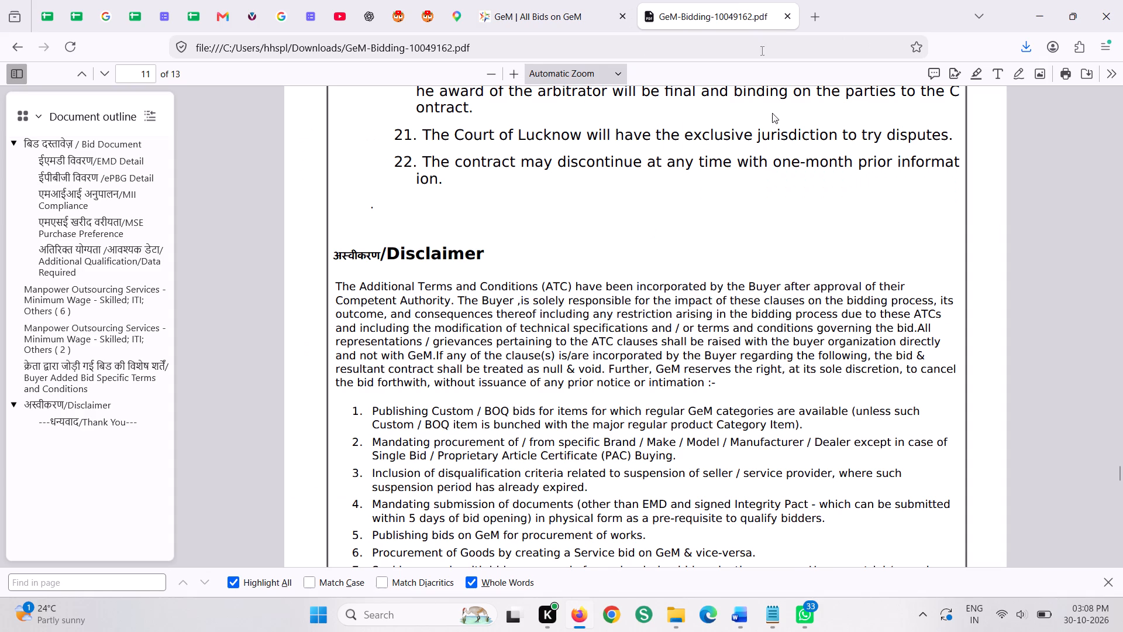
Complete item 1 SHOPACT in the REQUIRED DOCUMENTS list with "Lucknow", copied from the consignee address in the bid document, followed by ",UP".
click(743, 615)
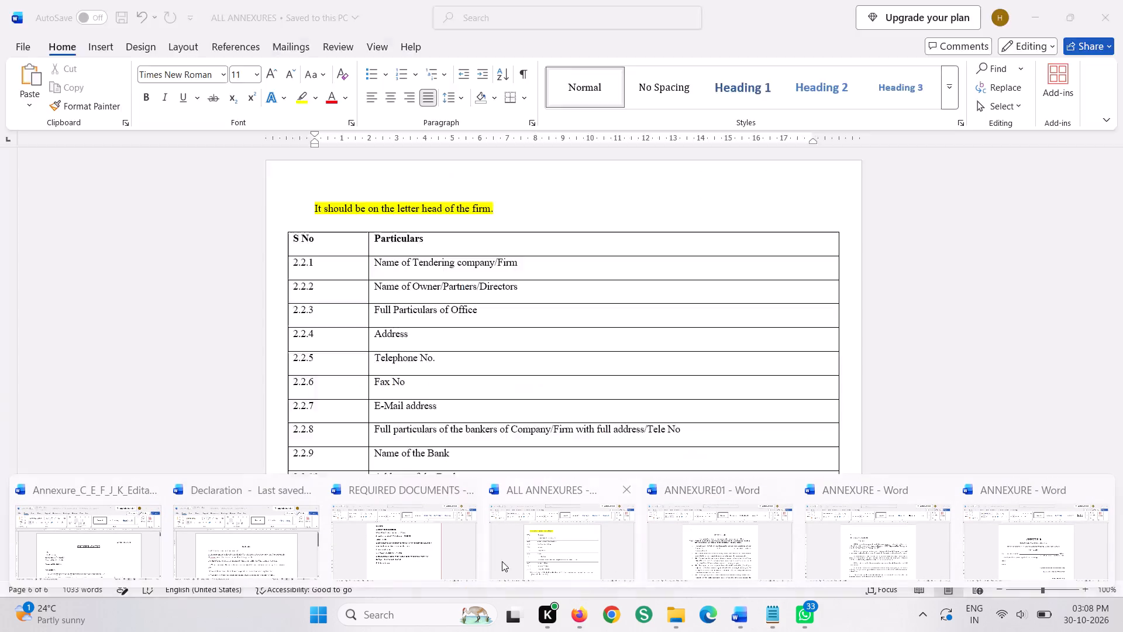
click(410, 544)
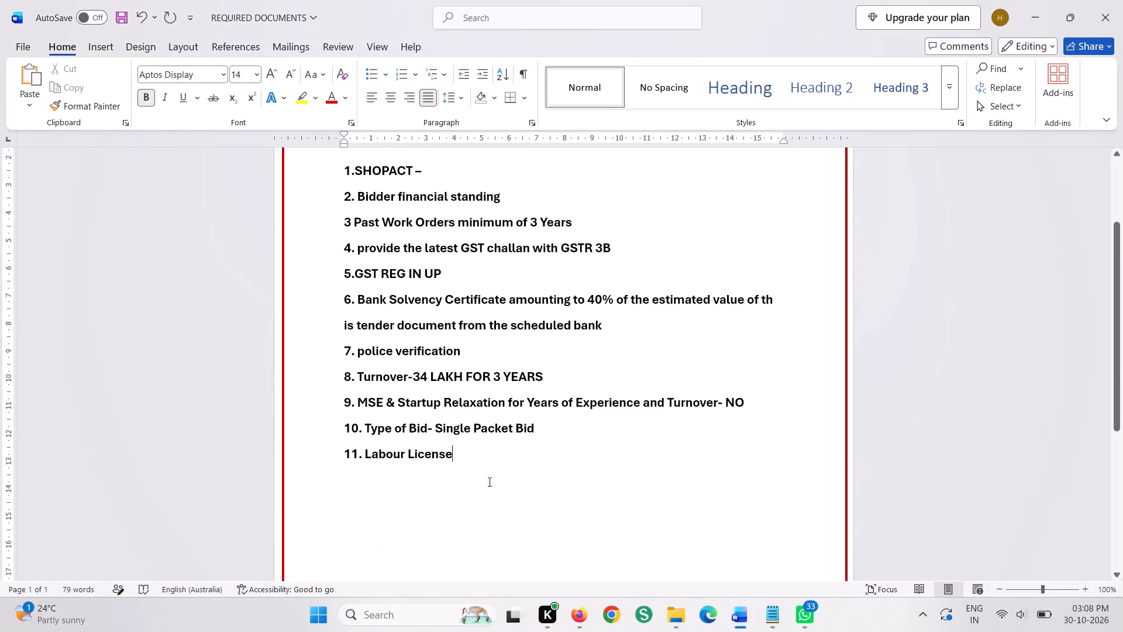
scroll(503, 459, up, 1)
click(577, 609)
scroll(688, 379, up, 2)
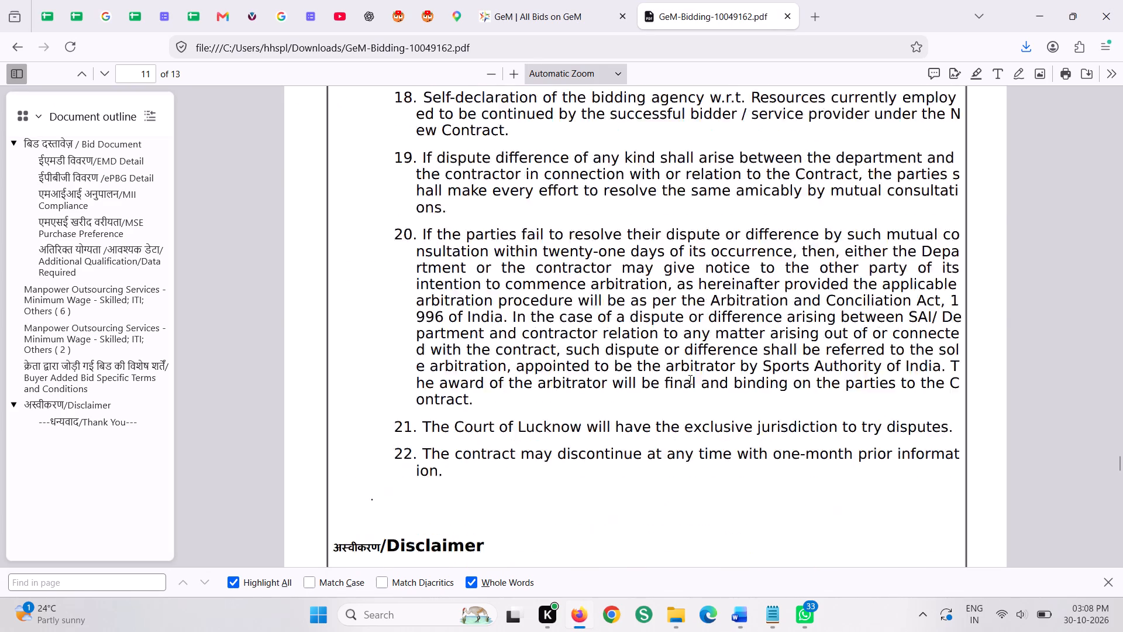
scroll(689, 379, up, 6)
scroll(645, 353, up, 2)
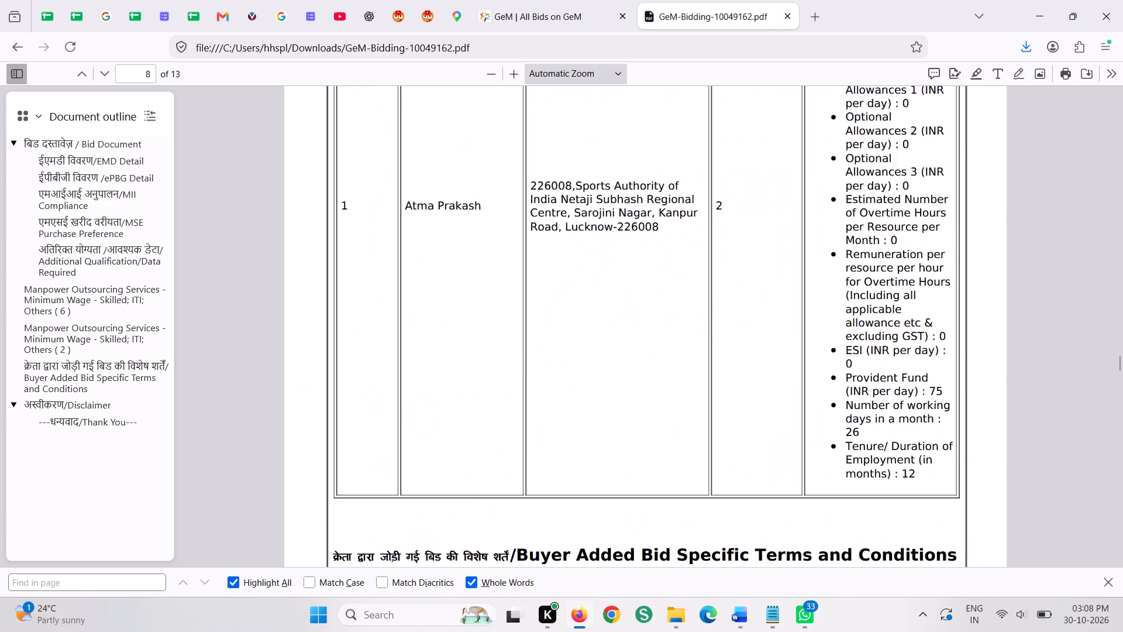
double_click(581, 403)
key(ctrl+c)
key(ctrl+c)
key(alt+Tab)
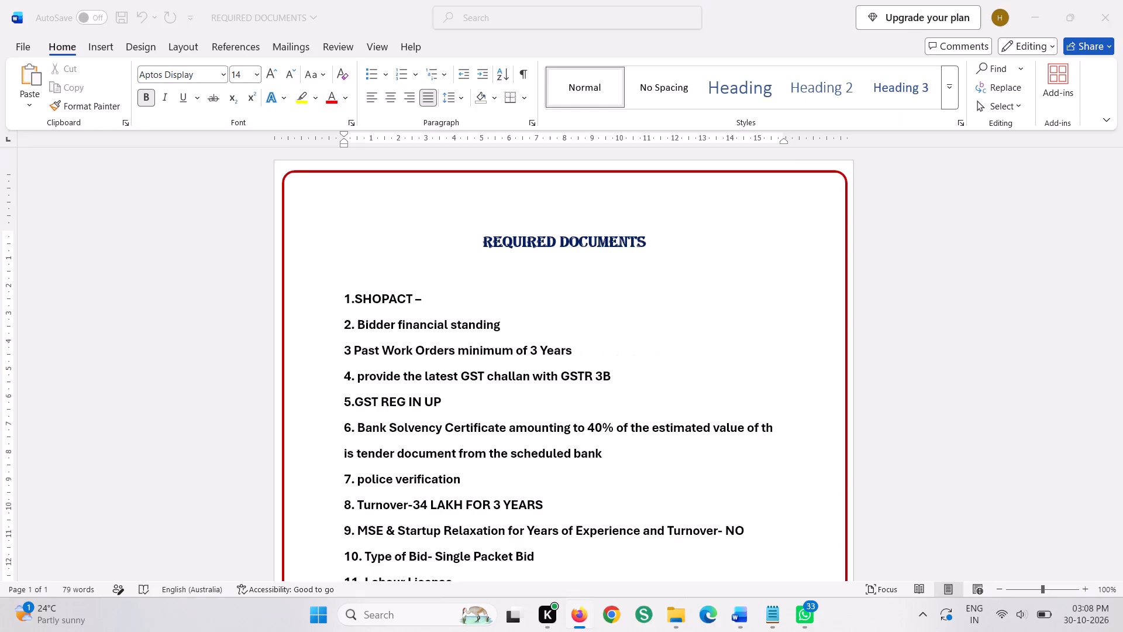
click(422, 296)
key(ctrl+v)
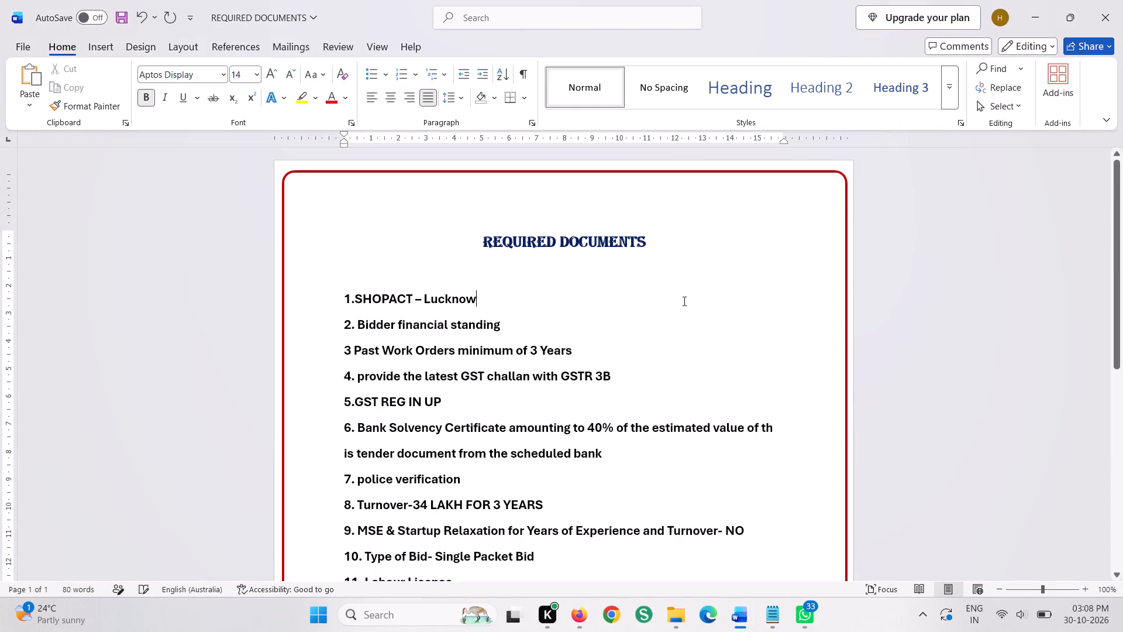
text(,UP)
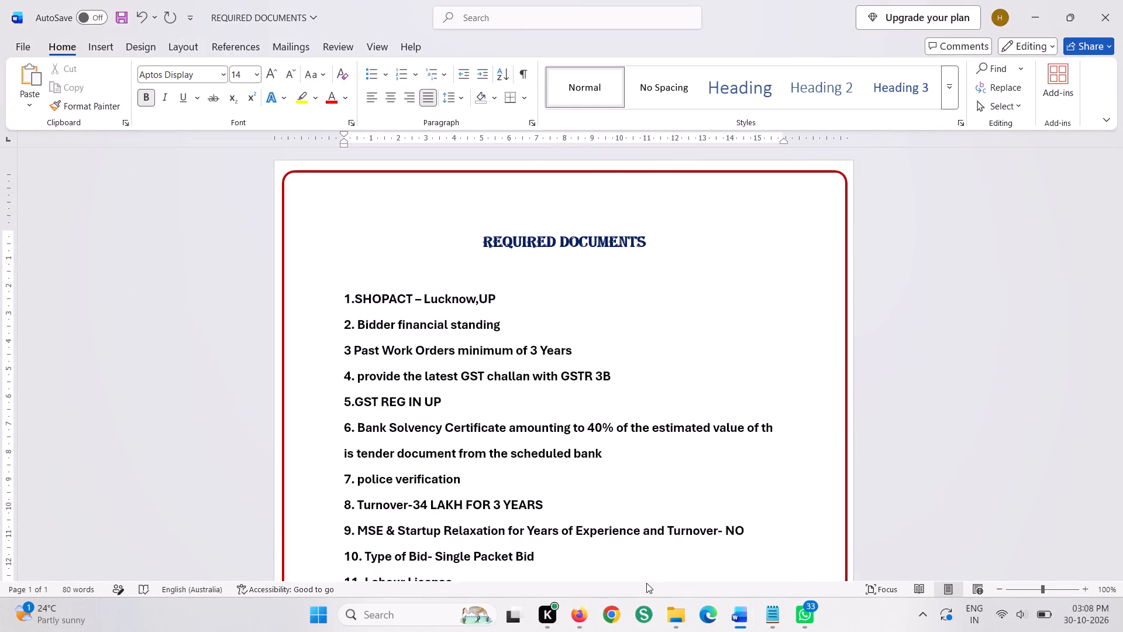
Export the REQUIRED DOCUMENTS list as a PDF named REQUIRED DOCUMENTS into the DEV1 folder GEM2026B8173233.
click(666, 608)
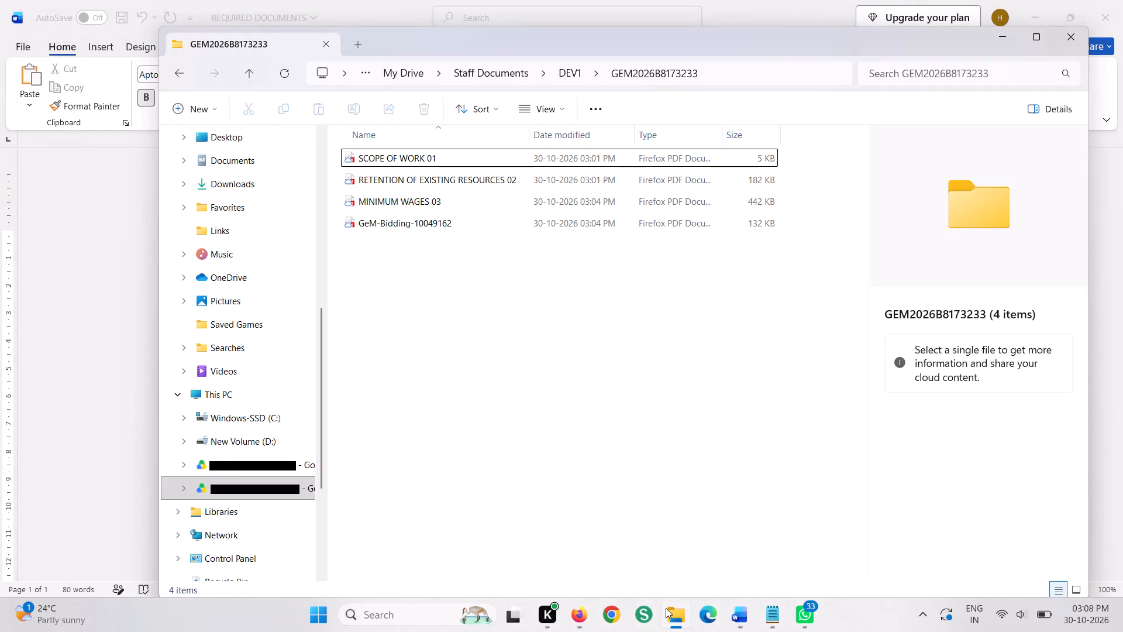
click(666, 608)
click(24, 41)
click(46, 327)
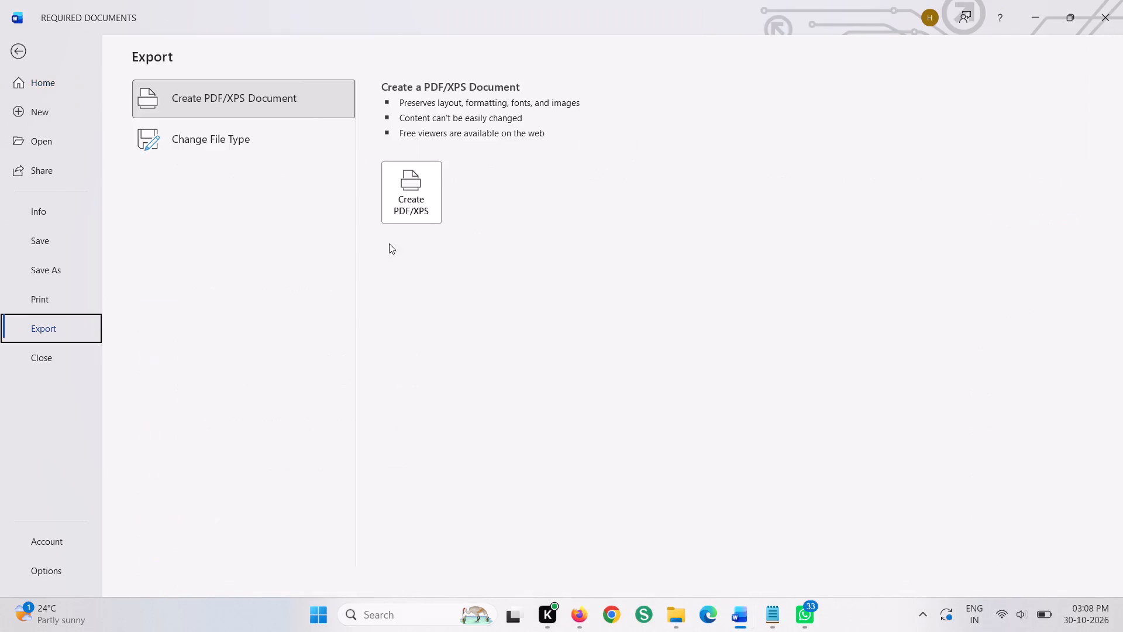
click(410, 201)
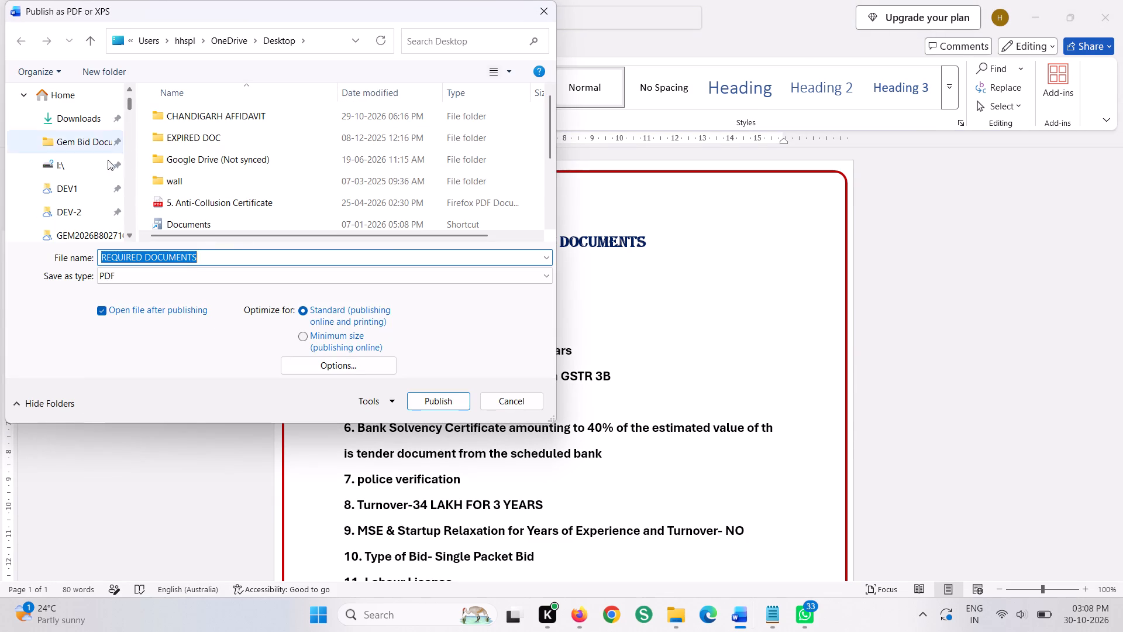
click(84, 185)
scroll(236, 169, up, 10)
double_click(228, 121)
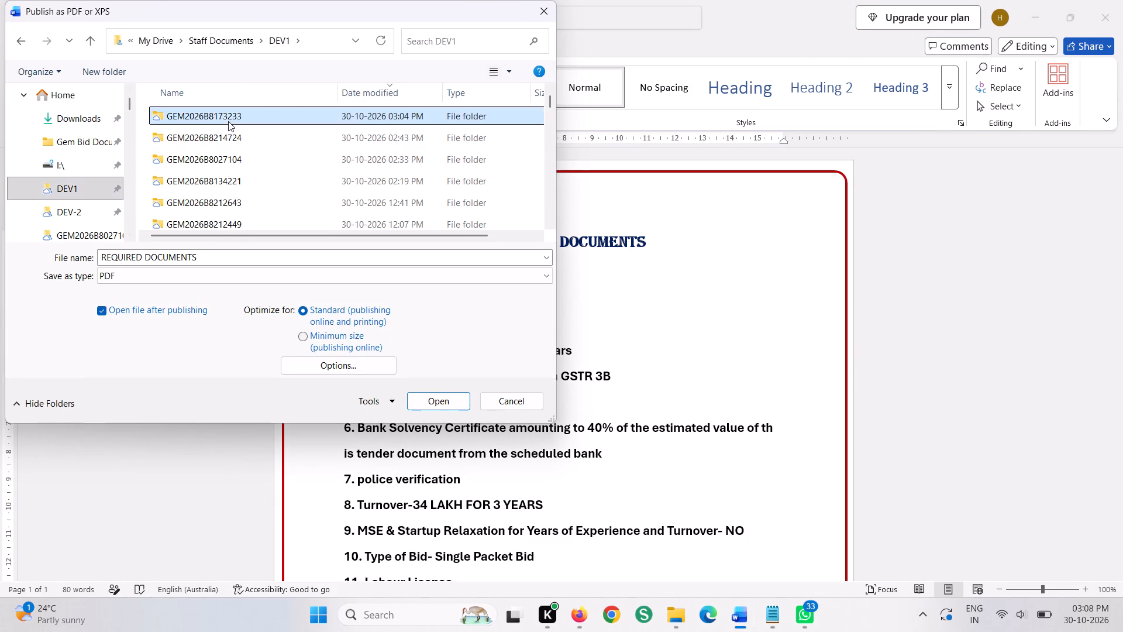
click(223, 257)
click(449, 397)
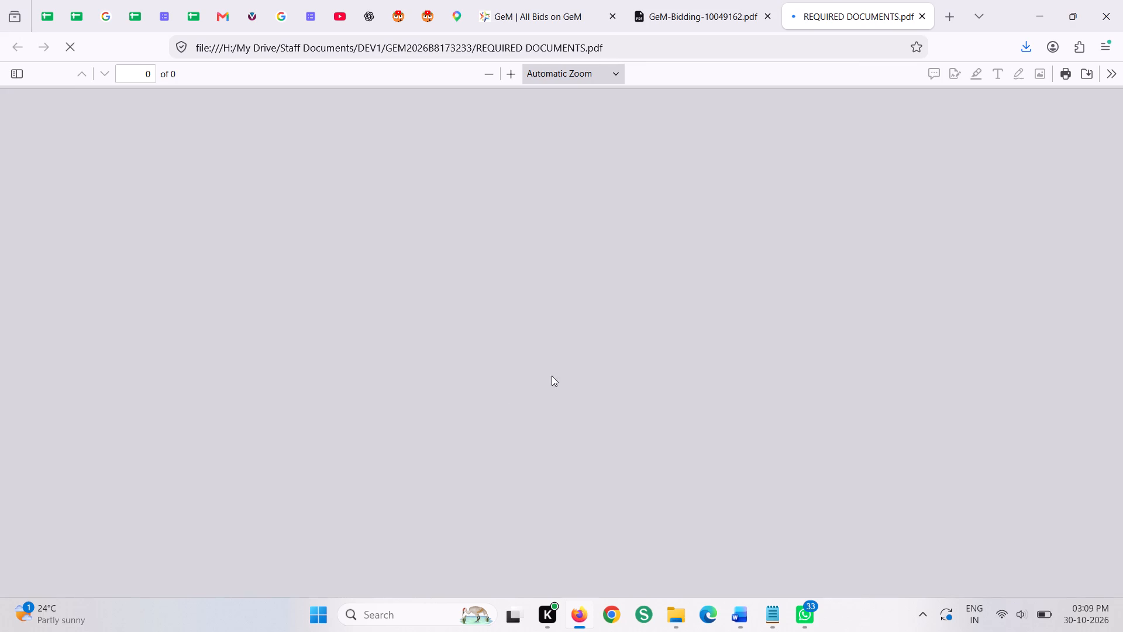
Look through the exported REQUIRED DOCUMENTS PDF and close it.
click(540, 309)
scroll(587, 350, down, 4)
scroll(453, 406, down, 5)
scroll(662, 340, up, 7)
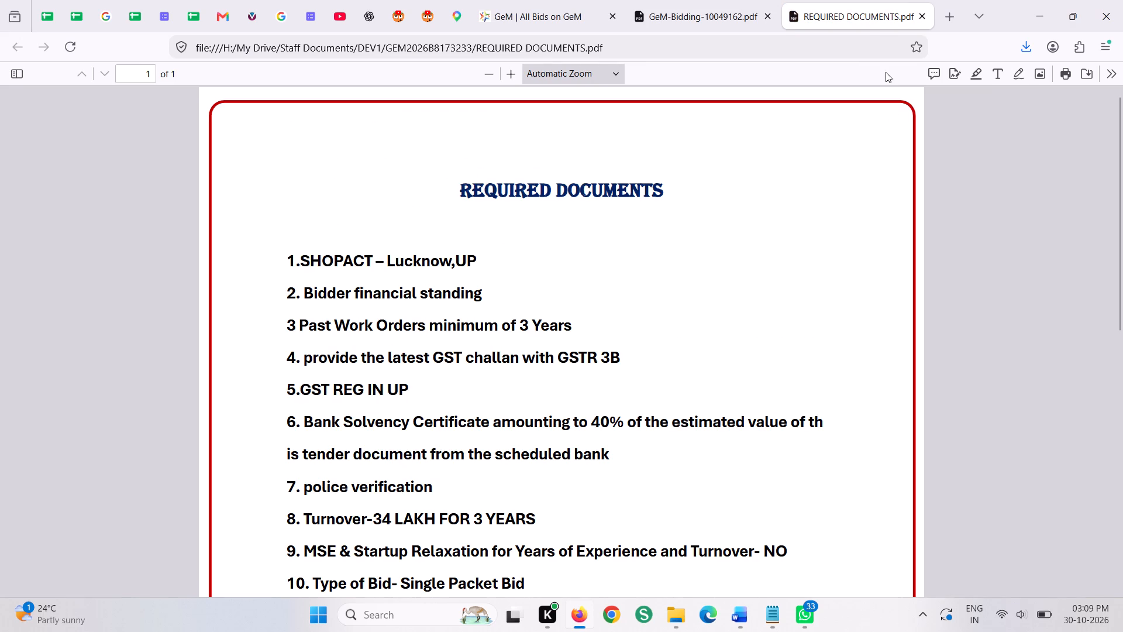
click(841, 0)
click(921, 15)
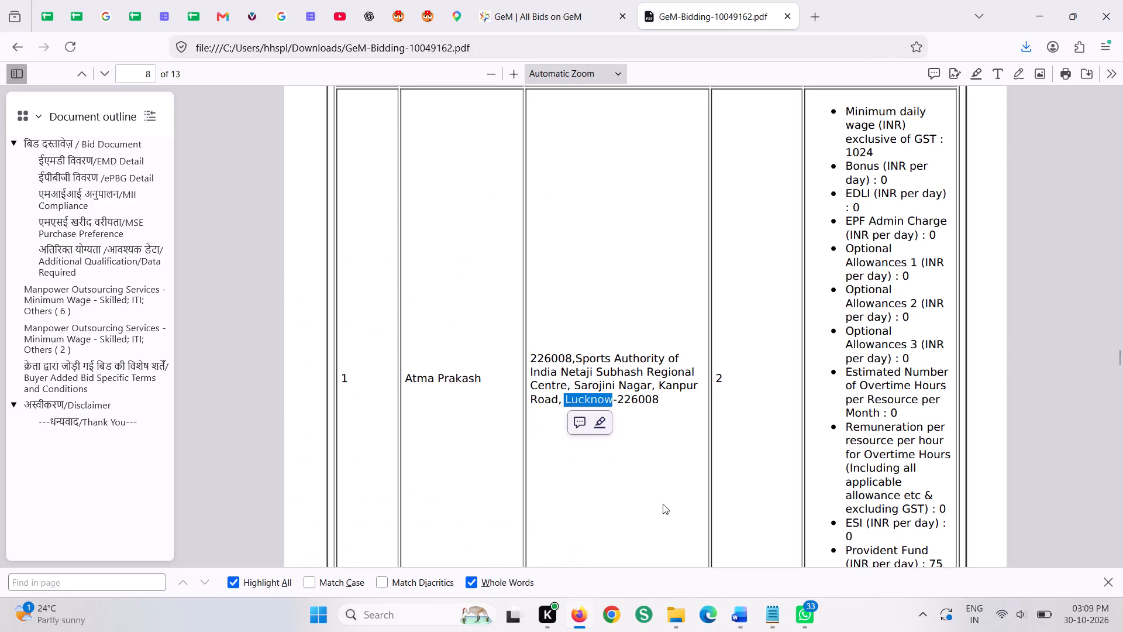
Check the saved files in the bid folder GEM2026B8173233, ending with REQUIRED DOCUMENTS, and go up to the DEV1 folder.
click(677, 608)
click(388, 184)
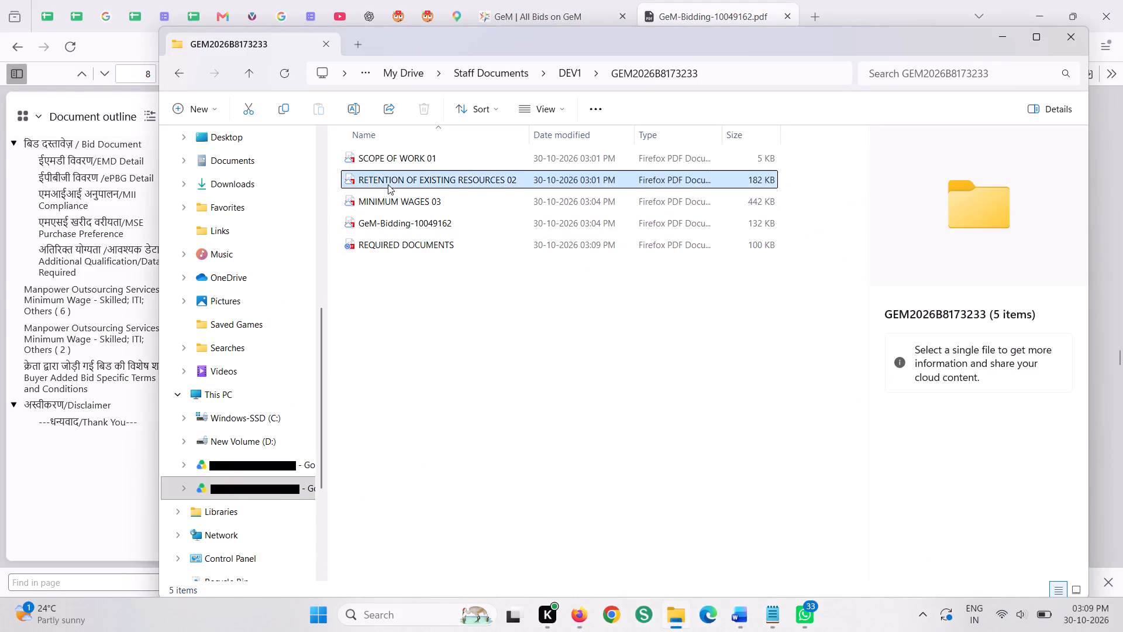
click(387, 206)
click(389, 222)
click(390, 248)
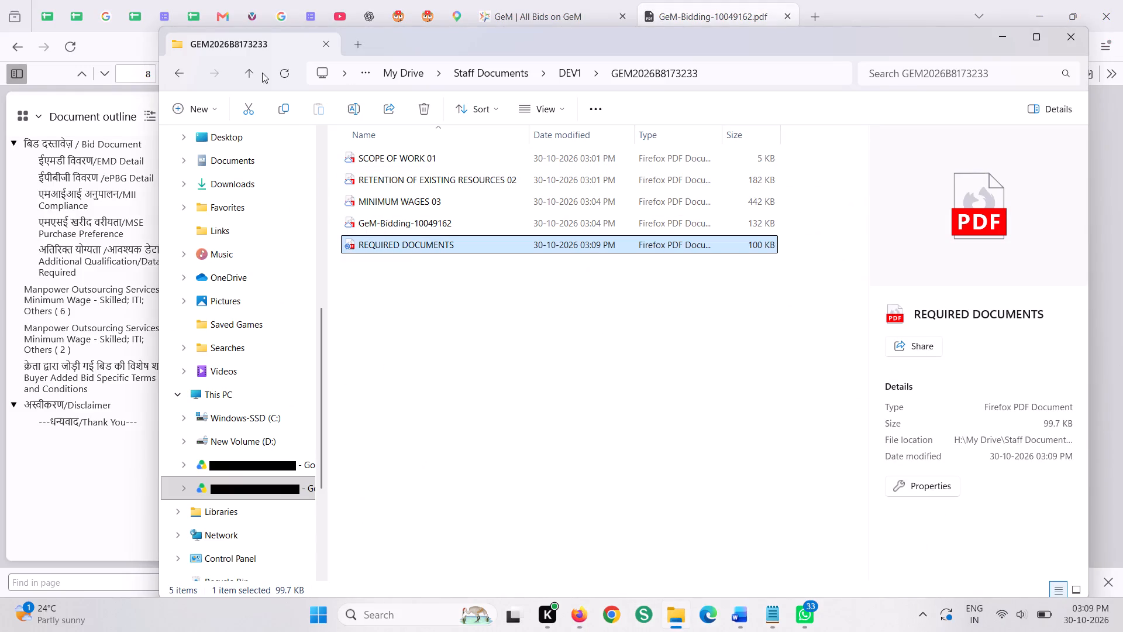
click(245, 69)
Examine the Scope of work & Job description PDF linked in the bid document and return to the bid document.
click(583, 610)
scroll(638, 339, up, 2)
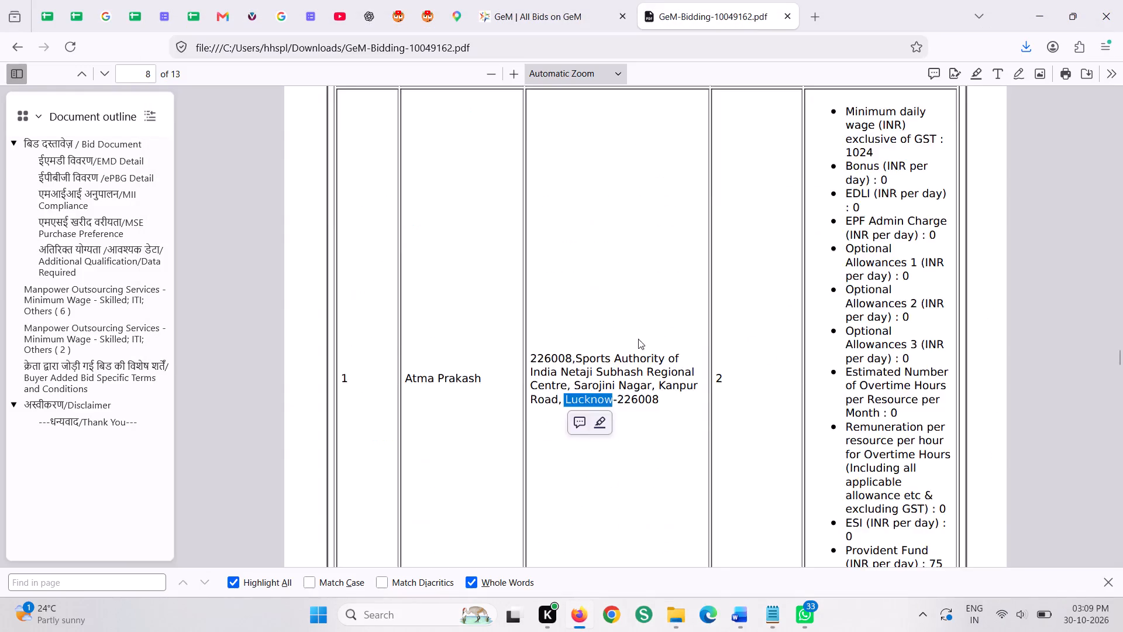
scroll(638, 339, up, 11)
scroll(654, 300, down, 2)
scroll(548, 255, up, 1)
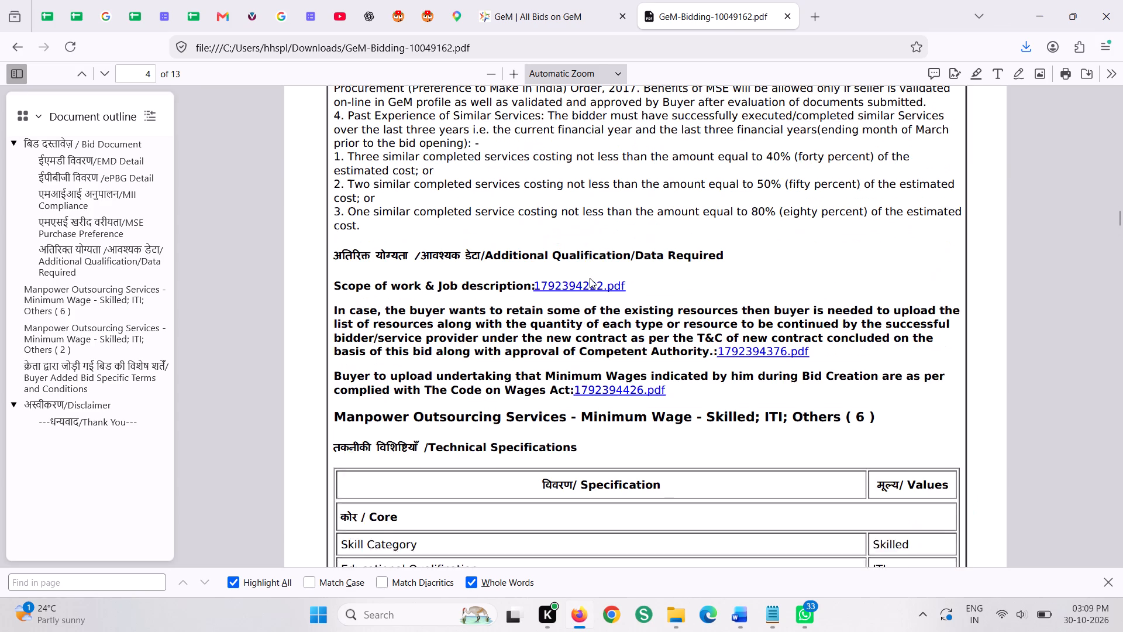
click(564, 286)
scroll(570, 295, up, 2)
scroll(569, 301, down, 8)
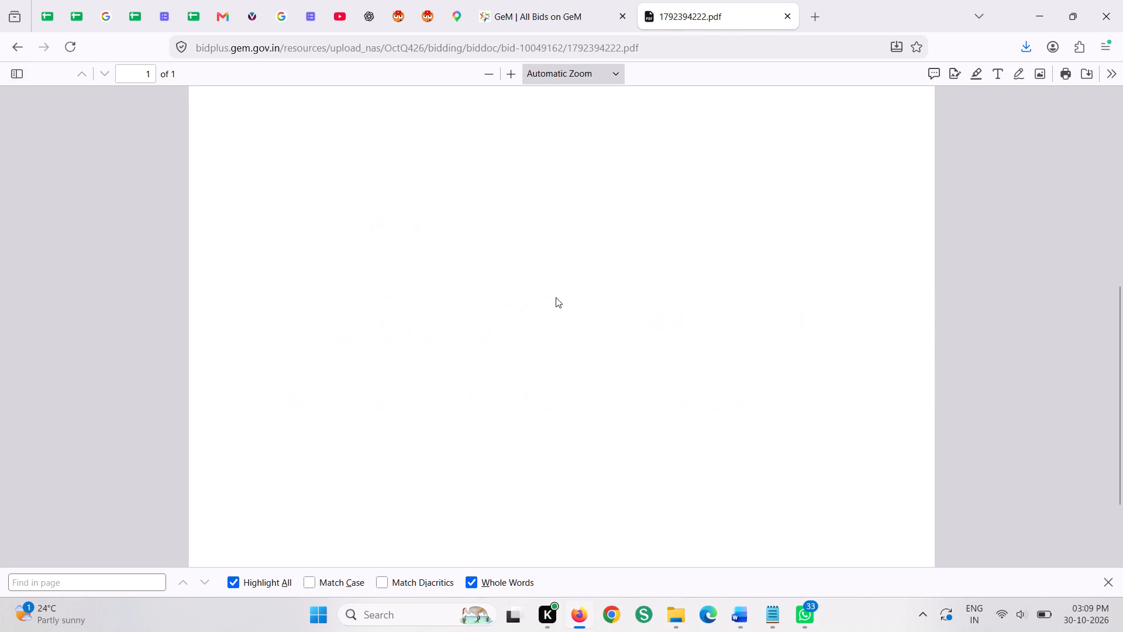
scroll(556, 297, down, 1)
scroll(484, 273, up, 5)
click(12, 46)
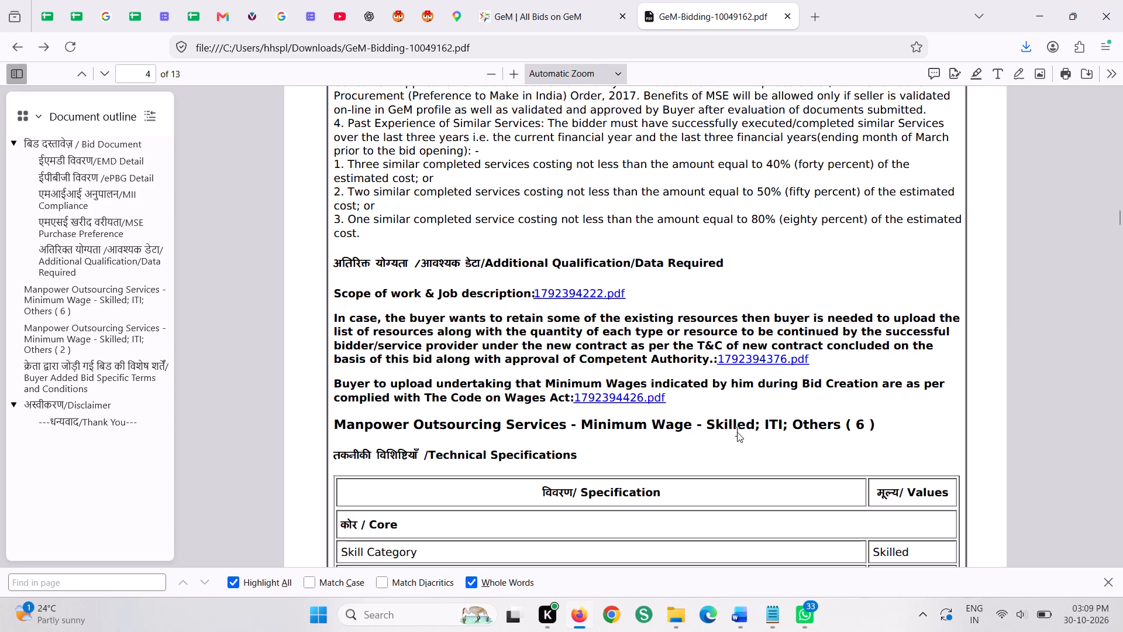
click(570, 294)
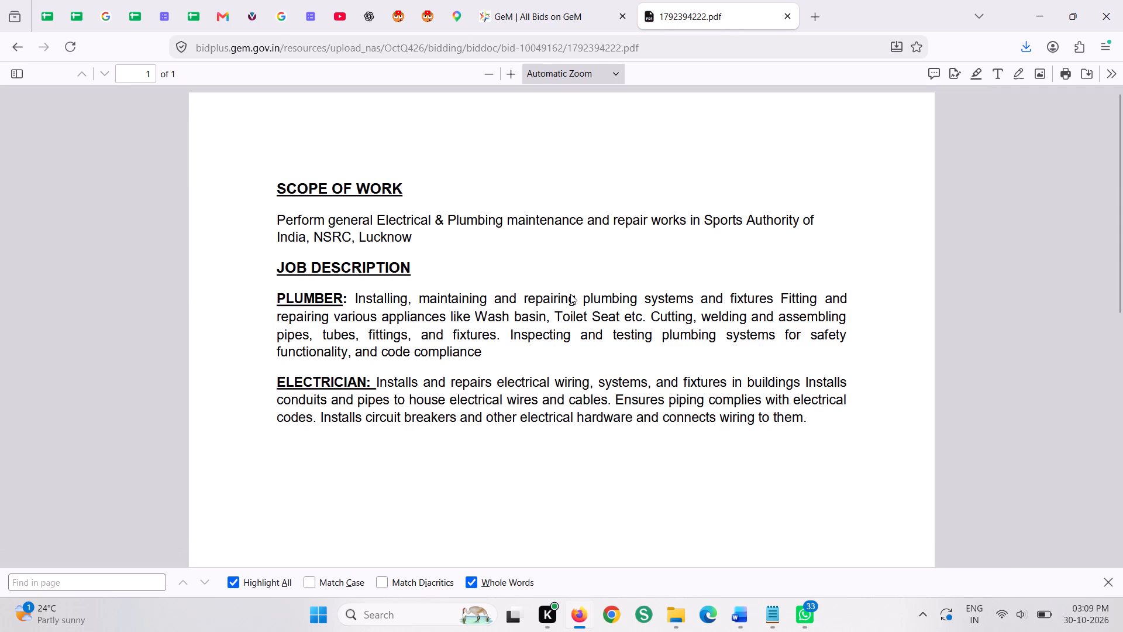
scroll(570, 294, down, 4)
scroll(584, 301, up, 5)
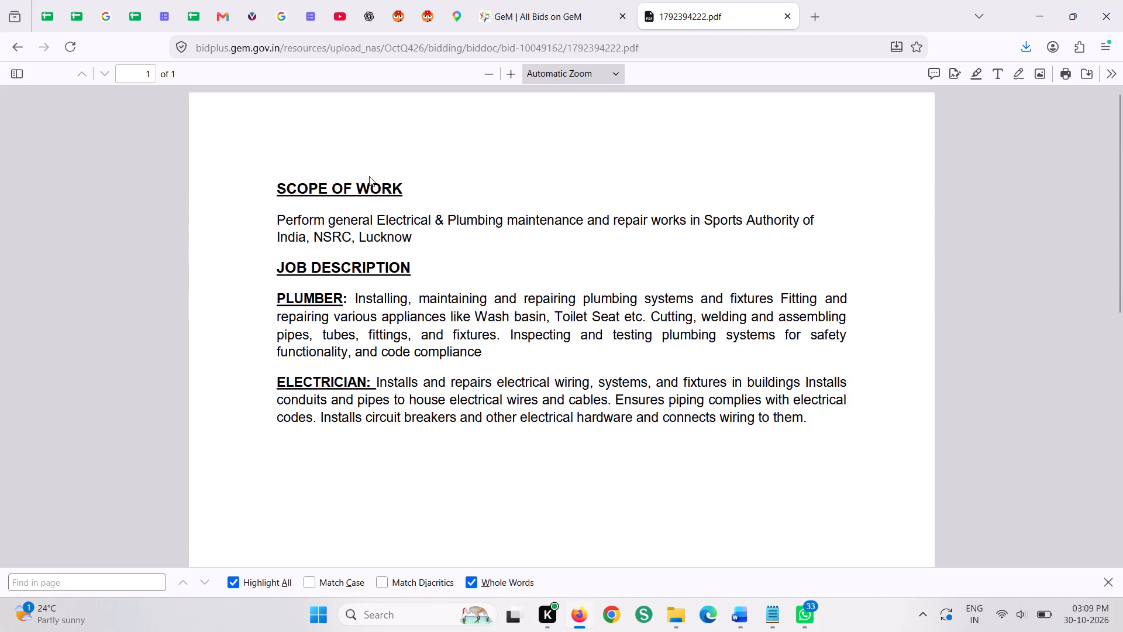
click(4, 42)
click(529, 0)
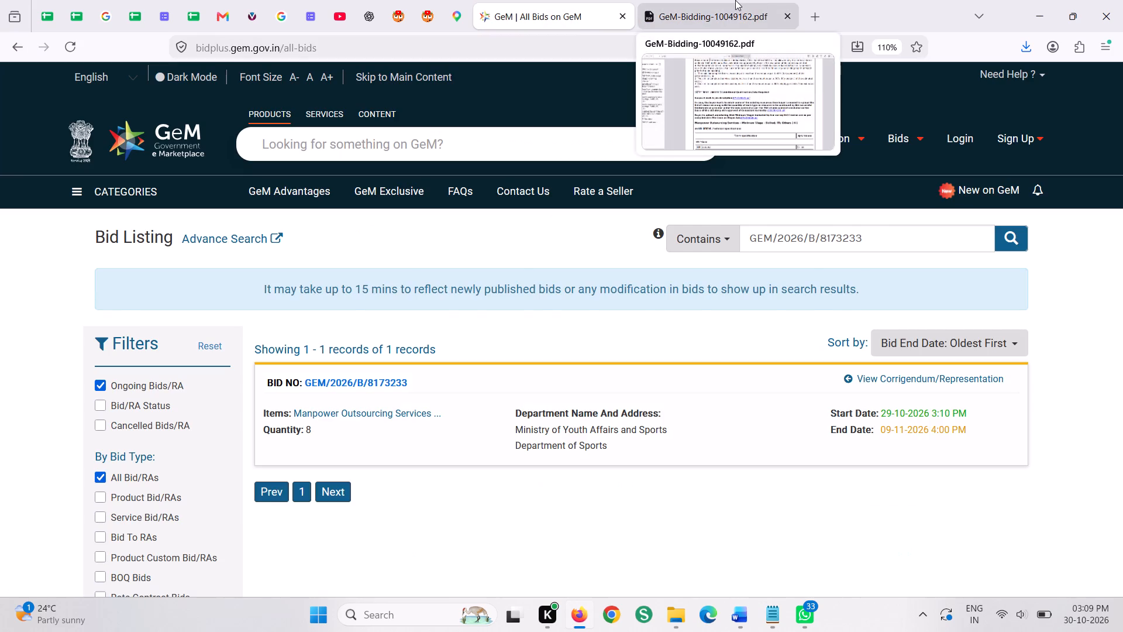
click(735, 0)
Copy the link of the DEV1 folder GEM2026B8173233 and paste it as a folder link in that bid's Other Comment cell in the Daily Tender Sheet.
click(667, 611)
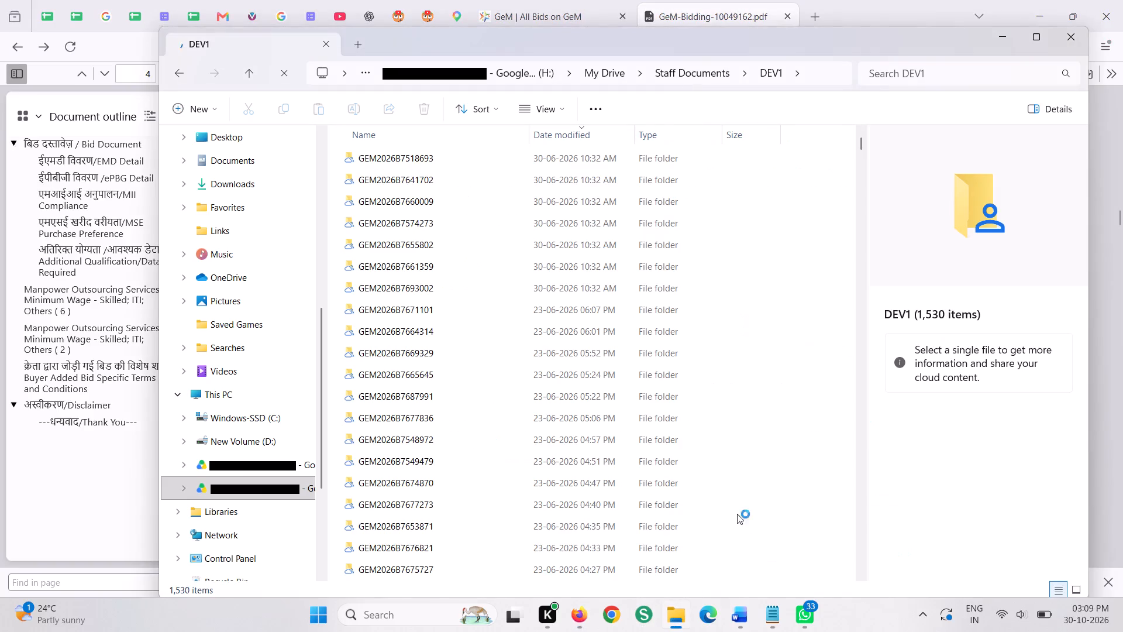
scroll(429, 200, up, 2)
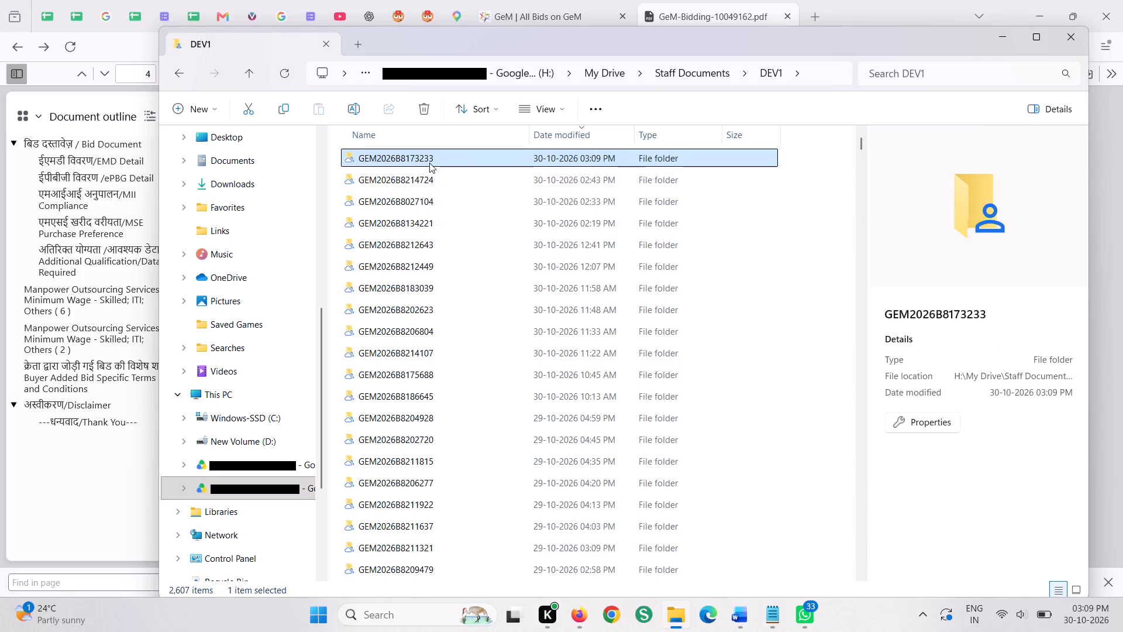
right_click(429, 163)
right_click(421, 153)
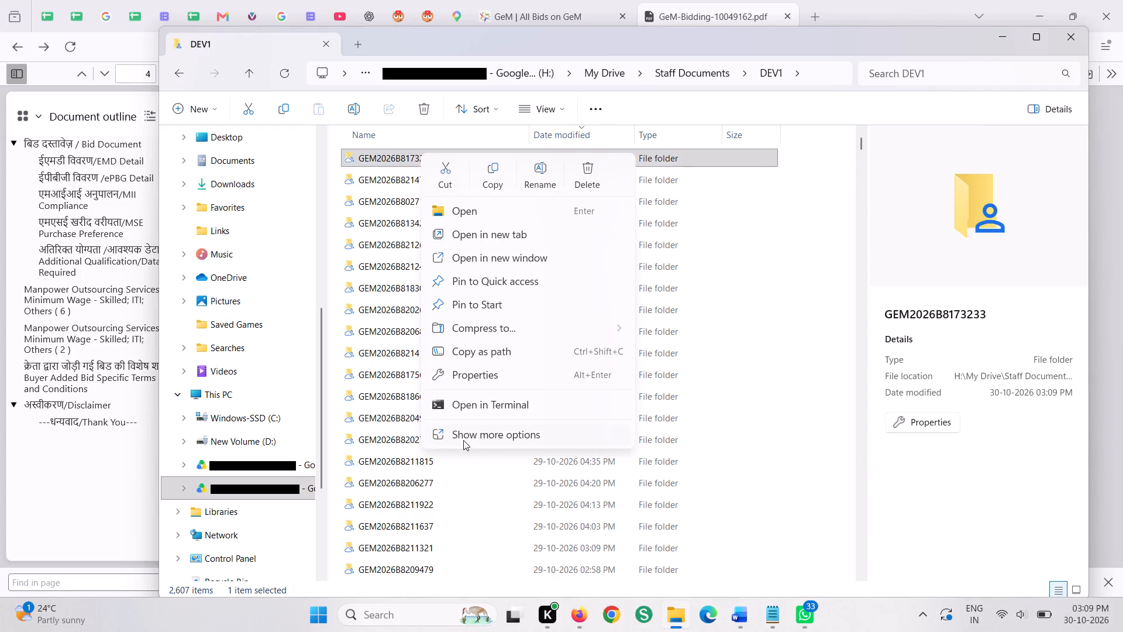
click(463, 440)
click(462, 278)
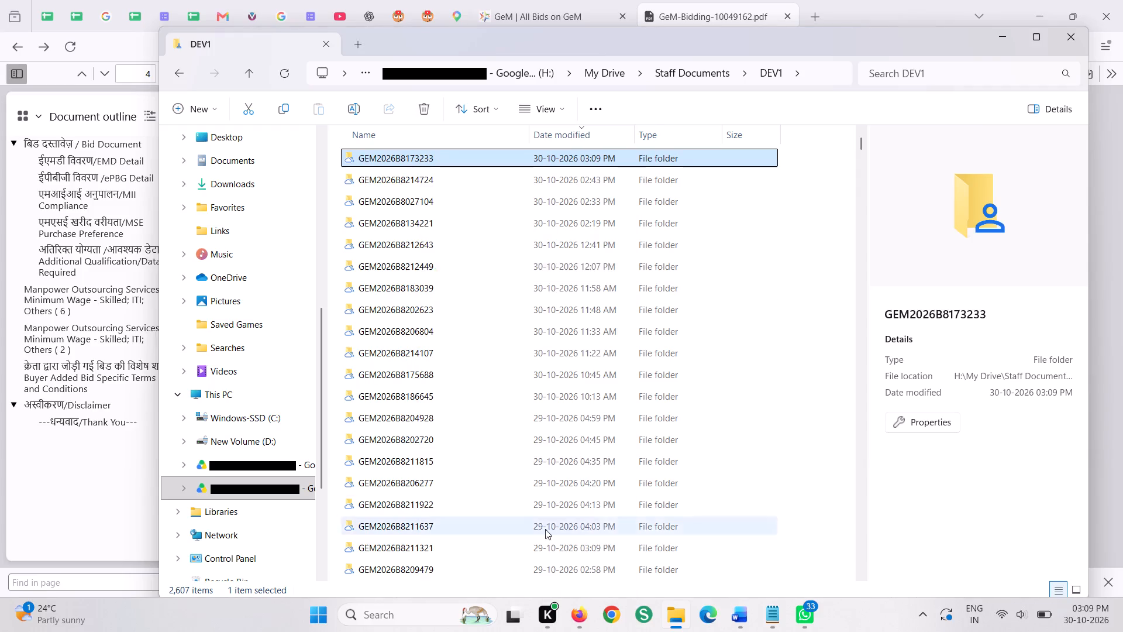
click(580, 613)
click(187, 20)
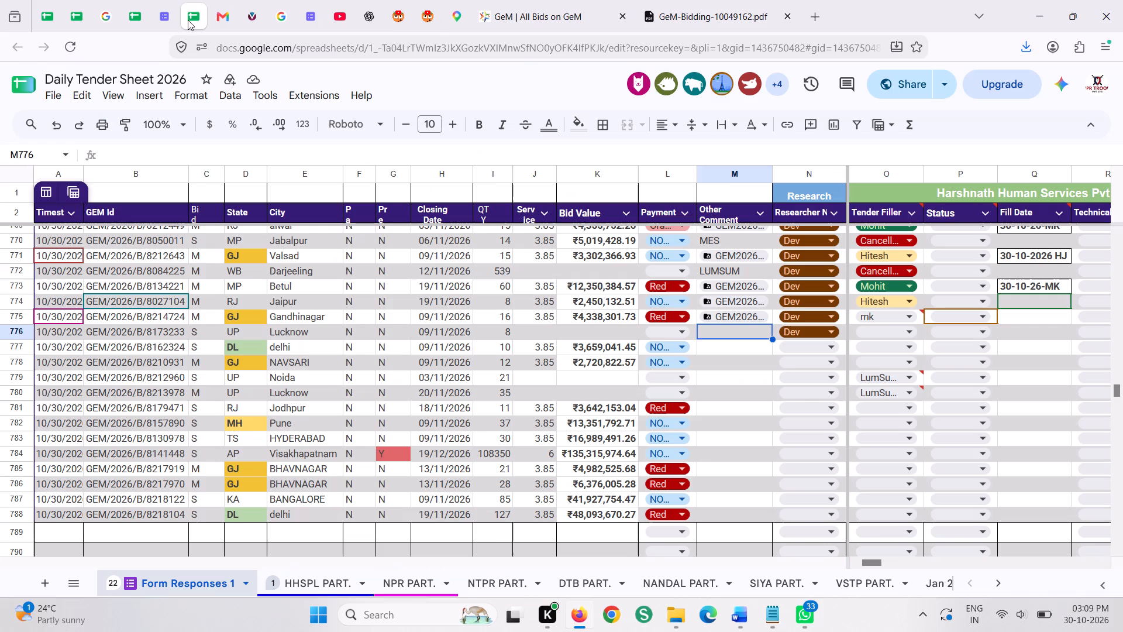
double_click(710, 334)
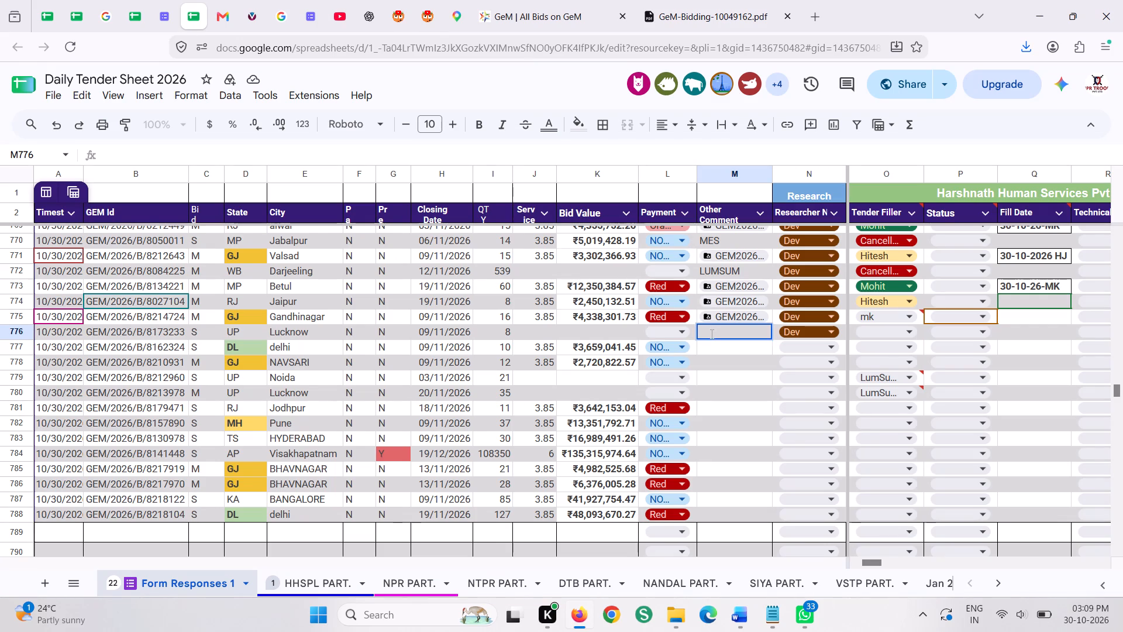
key(ctrl+v)
key(Tab)
click(468, 360)
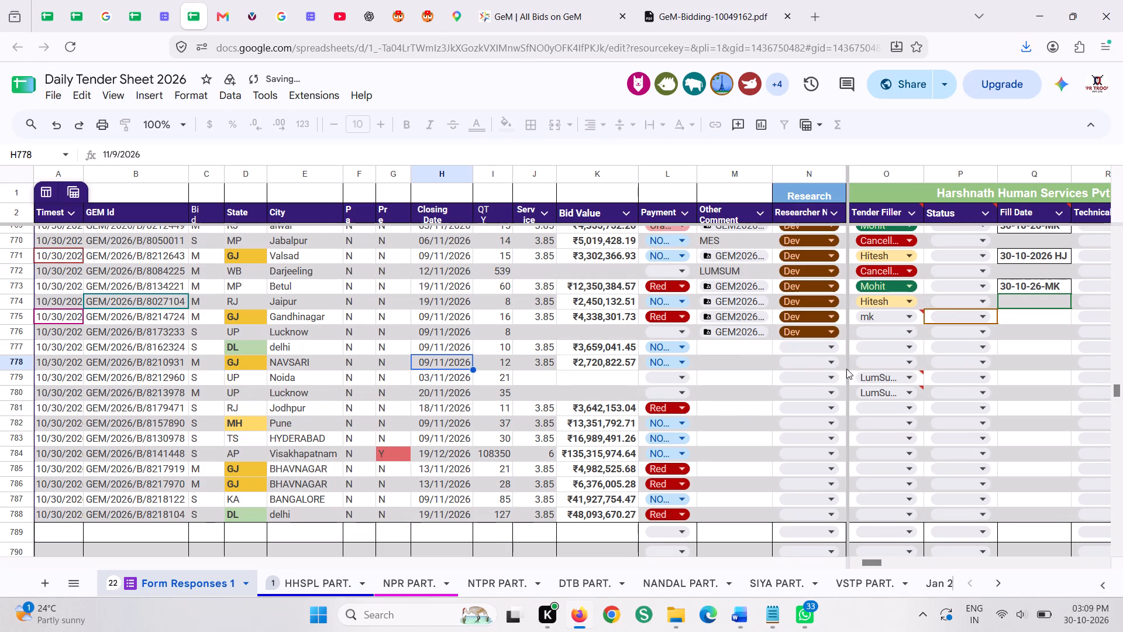
Set the researcher name to Dev for bid GEM/2026/B/8162324 in row 777.
click(794, 348)
click(790, 374)
Copy the GeM Id GEM/2026/B/8162324 from row 777 and return to that row's Other Comment cell.
click(737, 344)
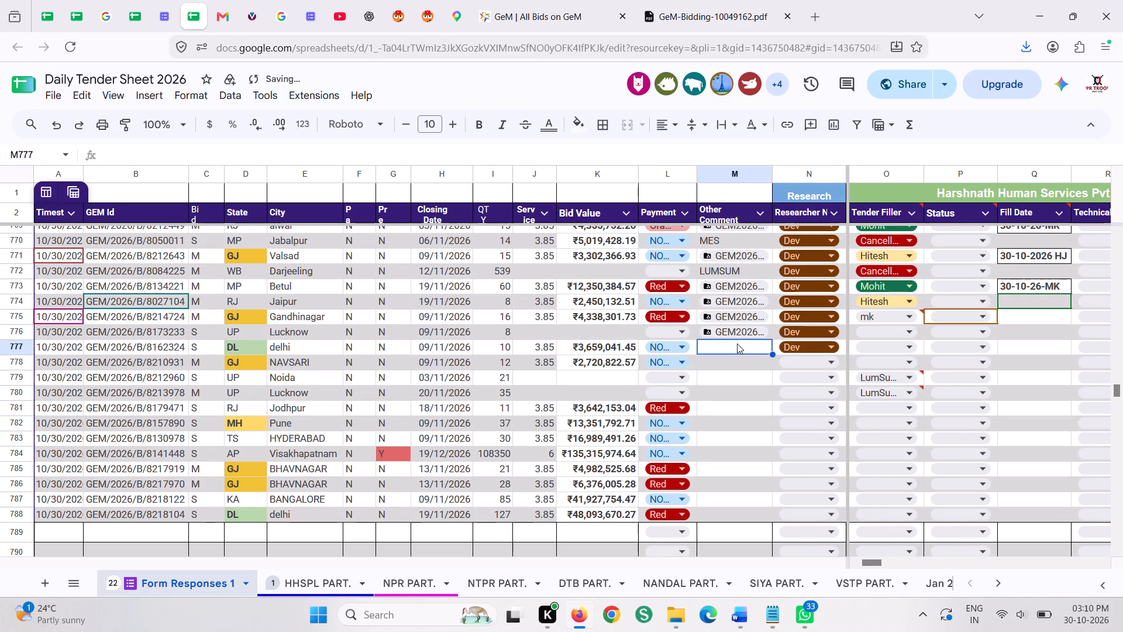
key(Left)
key(Left)
key(Left)
key(Left)
key(Left)
key(Left)
key(Left)
key(Left)
key(Left)
key(Left)
key(Left)
key(Left)
key(Left)
key(Left)
key(Left)
key(Left)
key(Left)
key(Right)
key(ctrl+c)
key(Right)
key(Right)
key(Right)
key(Right)
key(Right)
key(Right)
key(Right)
key(Right)
key(Right)
key(Right)
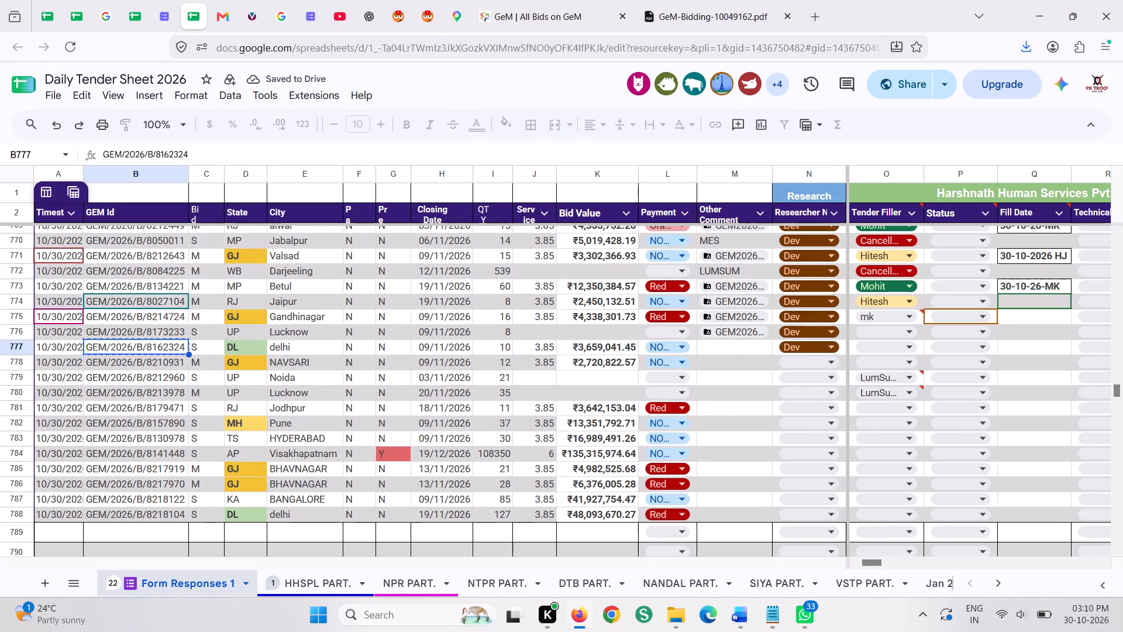
key(Right)
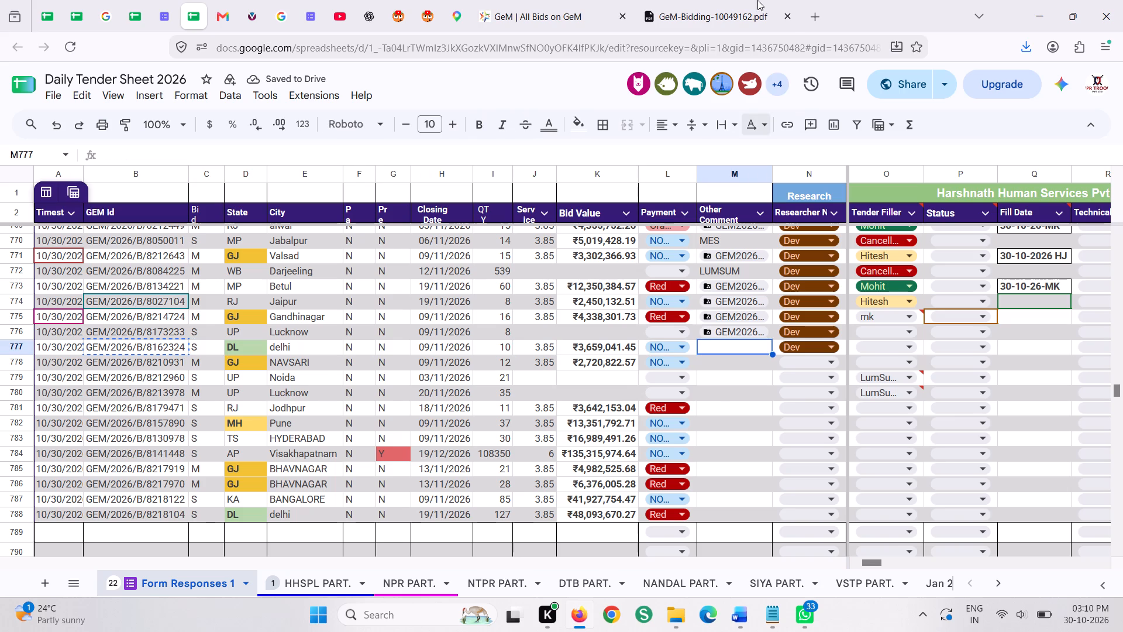
Close the previous bid PDF, search the GeM bid listing for GEM/2026/B/8162324 and open its bid document.
click(734, 0)
click(790, 16)
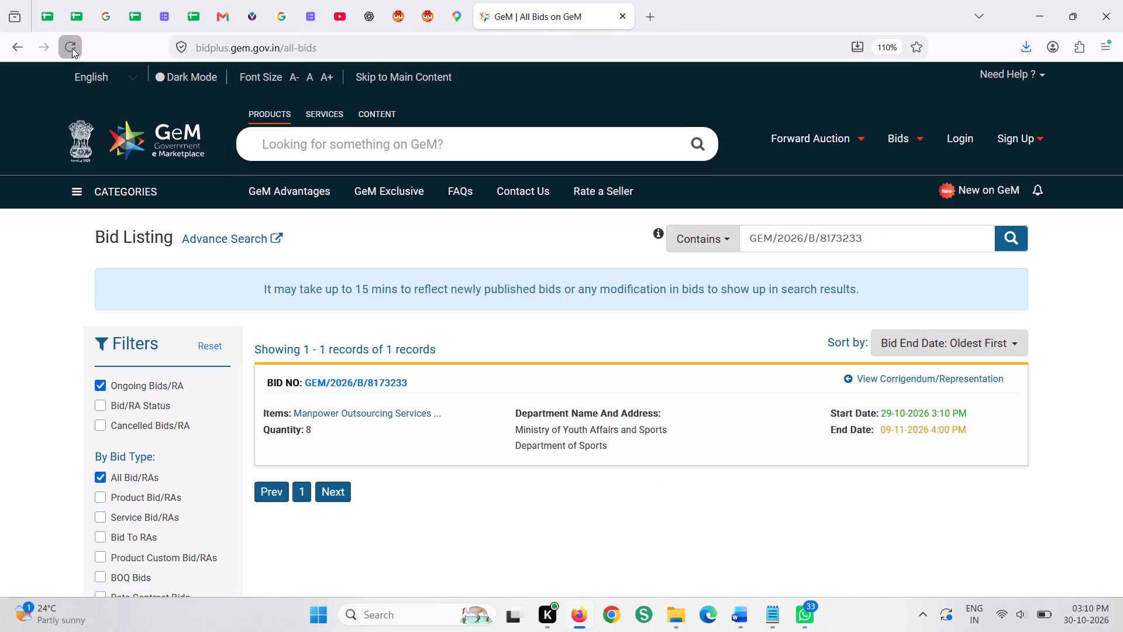
click(72, 48)
click(825, 243)
key(ctrl+v)
key(Return)
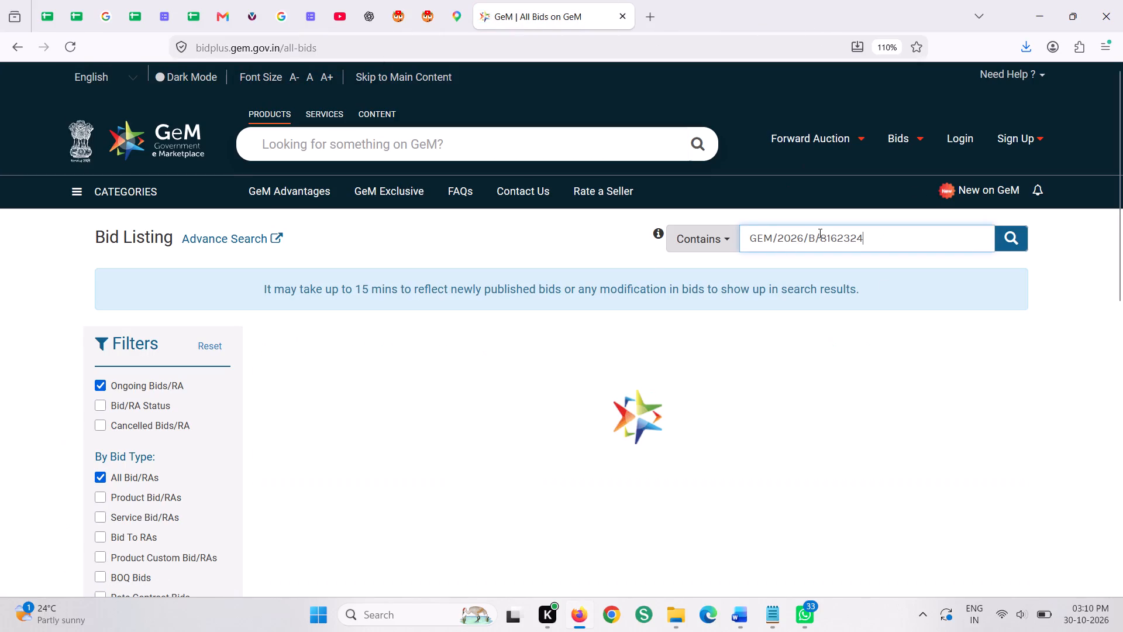
click(381, 383)
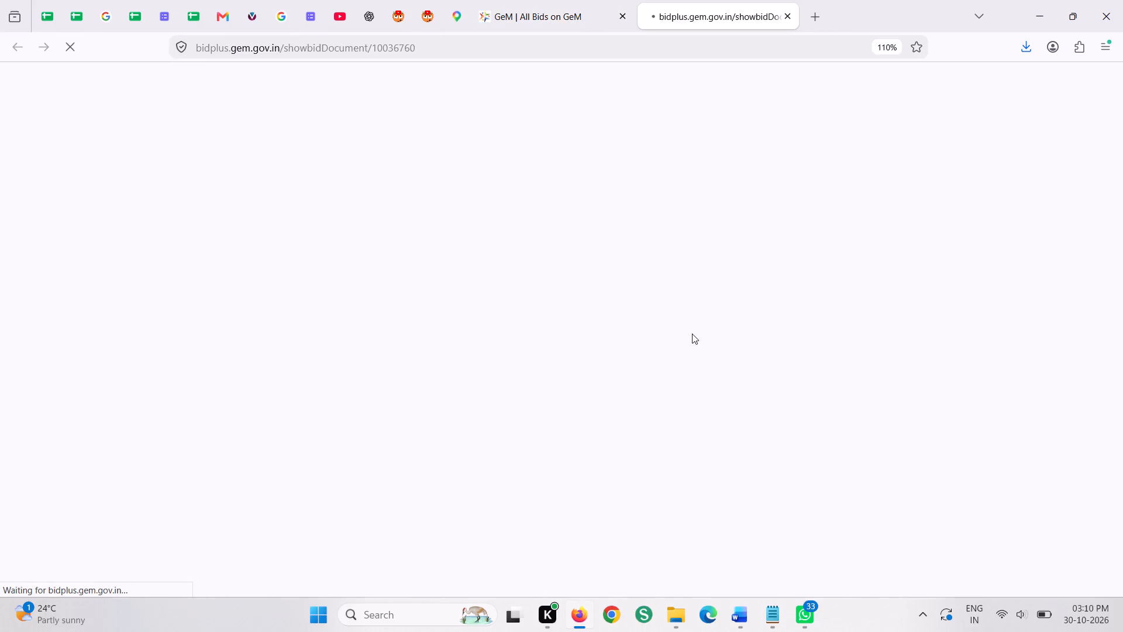
click(452, 321)
Look over the bid details and search the bid document for SECURITY and WATCH.
scroll(737, 327, down, 1)
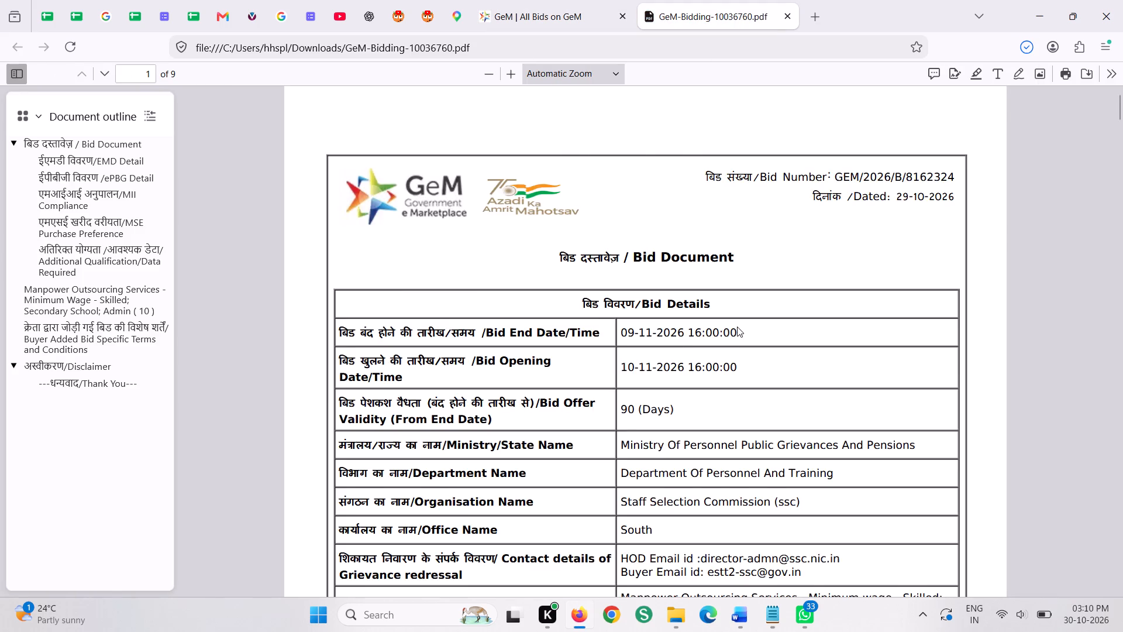
scroll(737, 327, down, 1)
click(724, 317)
scroll(722, 316, up, 1)
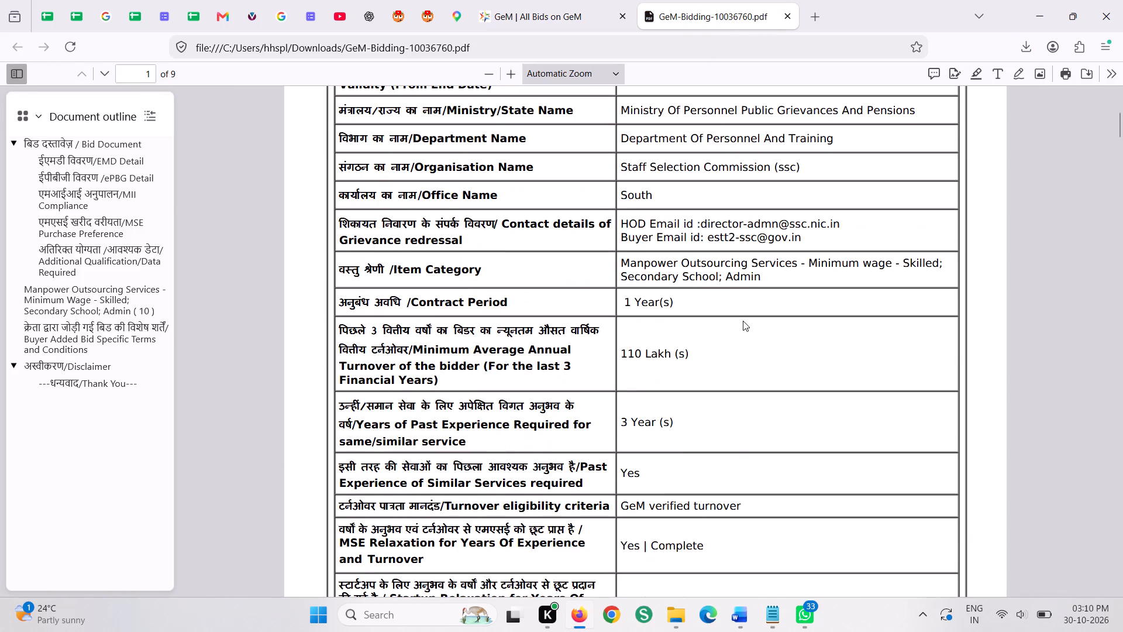
key(ctrl+f)
text(SEC)
text(URITY)
key(Return)
key(Return)
key(Return)
key(Return)
key(Return)
key(BackSpace)
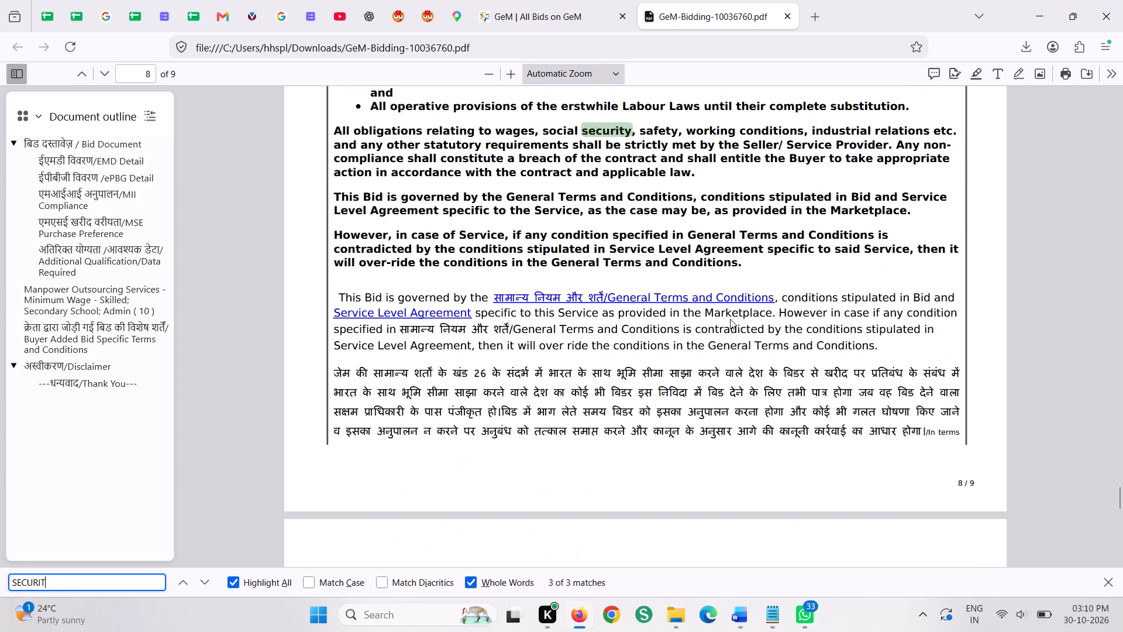
key(BackSpace)
key(BackSpace)
key(BackSpace)
key(BackSpace)
key(BackSpace)
key(BackSpace)
key(BackSpace)
key(BackSpace)
key(BackSpace)
text(WATCH)
key(BackSpace)
key(BackSpace)
key(BackSpace)
key(BackSpace)
key(BackSpace)
key(BackSpace)
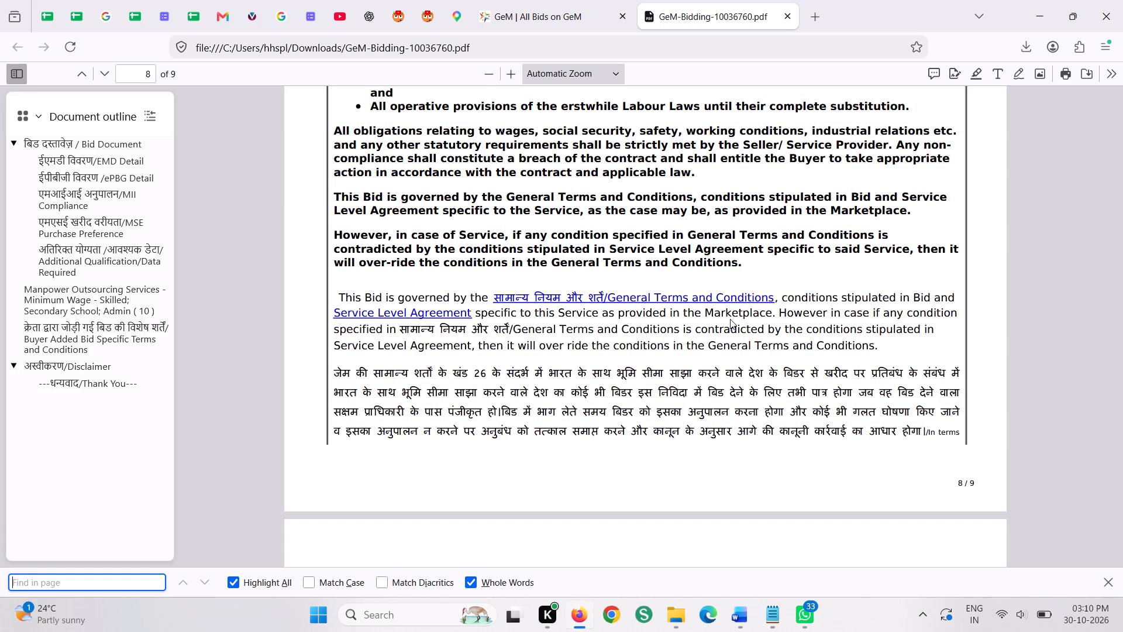
Examine the buyer added terms, technical specifications and additional qualification requirements in the bid document.
scroll(730, 318, up, 4)
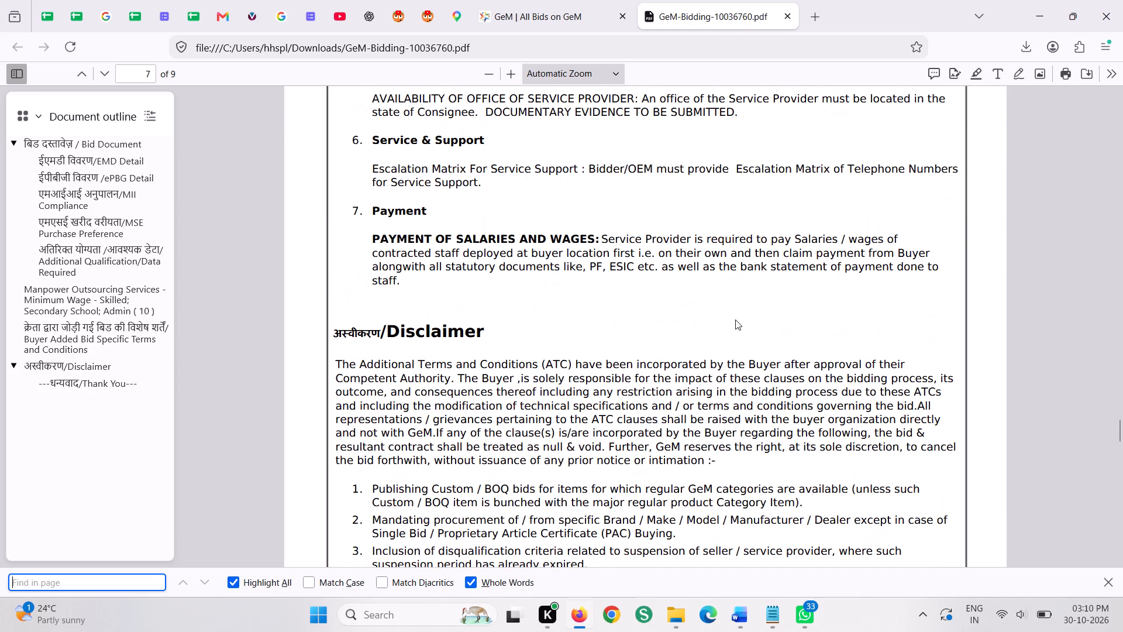
scroll(757, 390, up, 3)
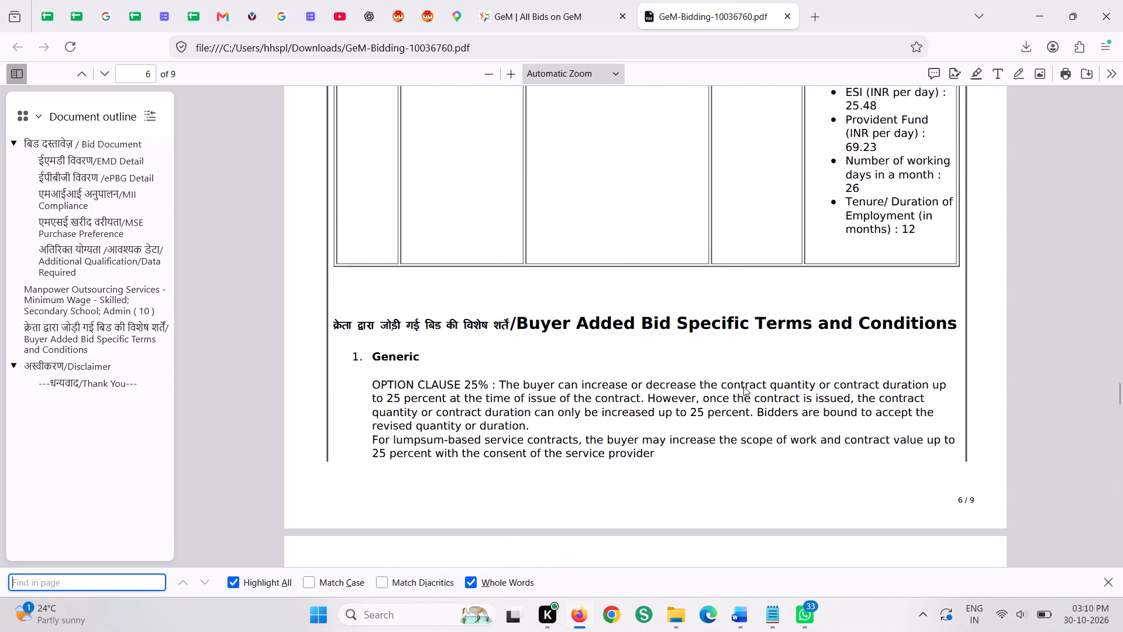
scroll(614, 338, up, 8)
scroll(598, 326, down, 2)
scroll(663, 293, down, 1)
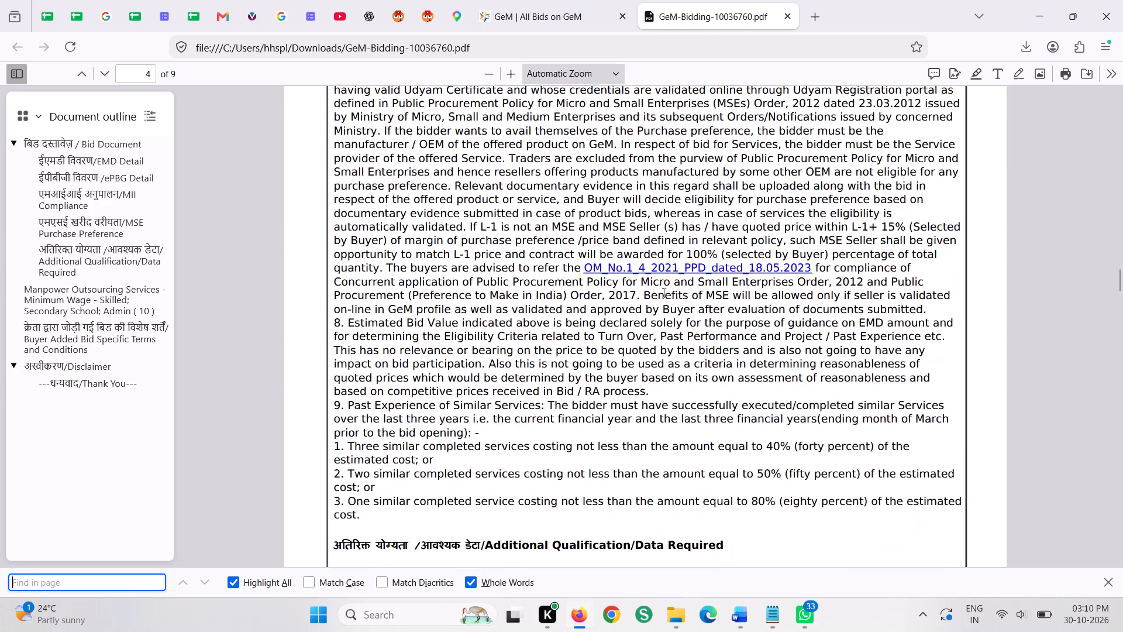
Examine the linked Scope of work & Job description PDF and return to the bid document.
click(567, 249)
scroll(589, 254, up, 4)
scroll(590, 261, down, 16)
scroll(565, 251, up, 8)
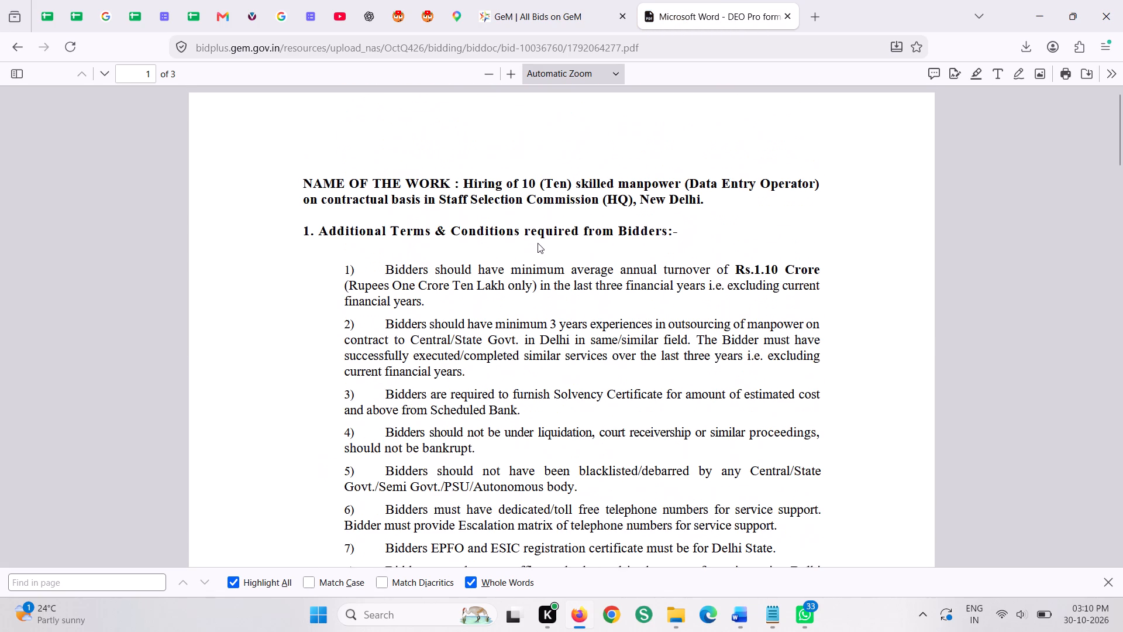
scroll(522, 227, up, 2)
click(13, 57)
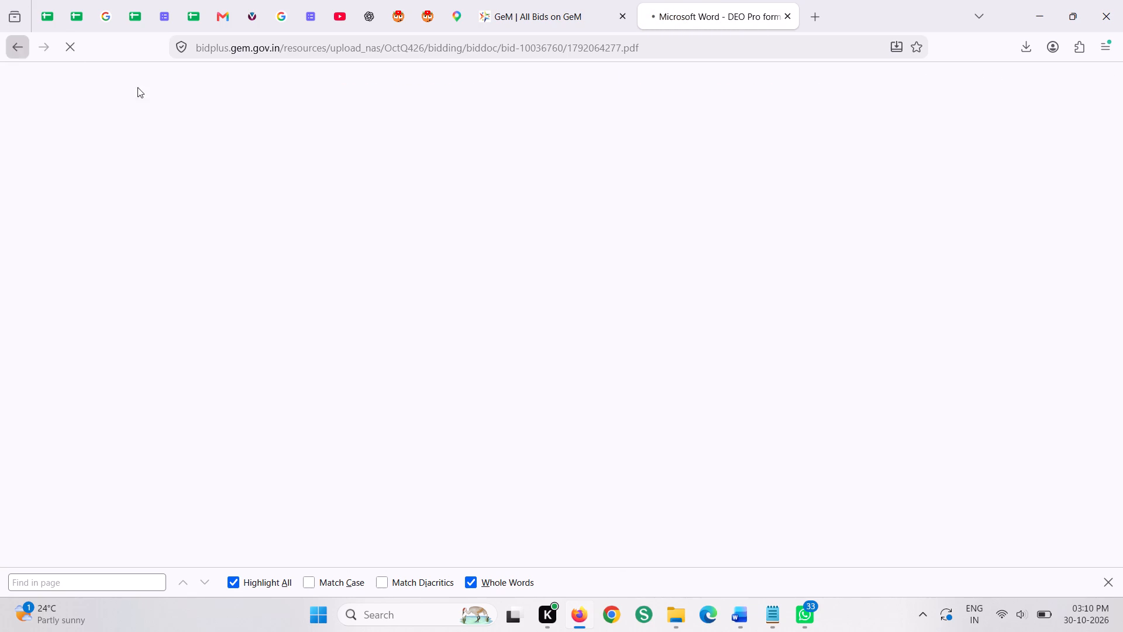
click(528, 0)
click(750, 0)
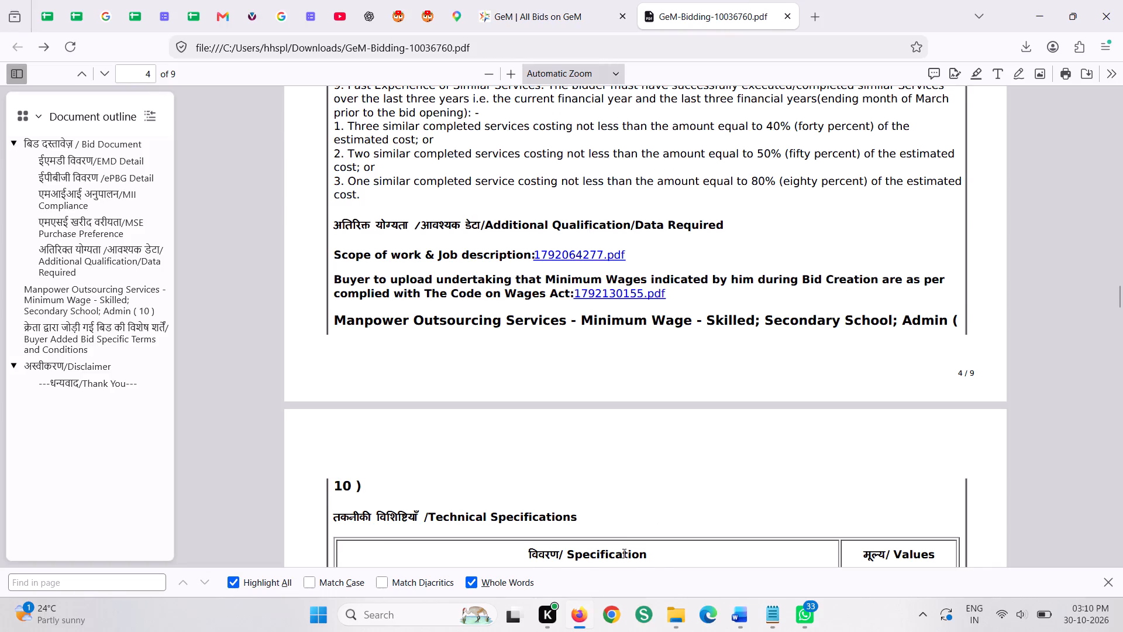
Copy bid number GEM/2026/B/8162324 from the GeM listing and create a folder named GEM2026B8162324 in DEV1.
click(671, 614)
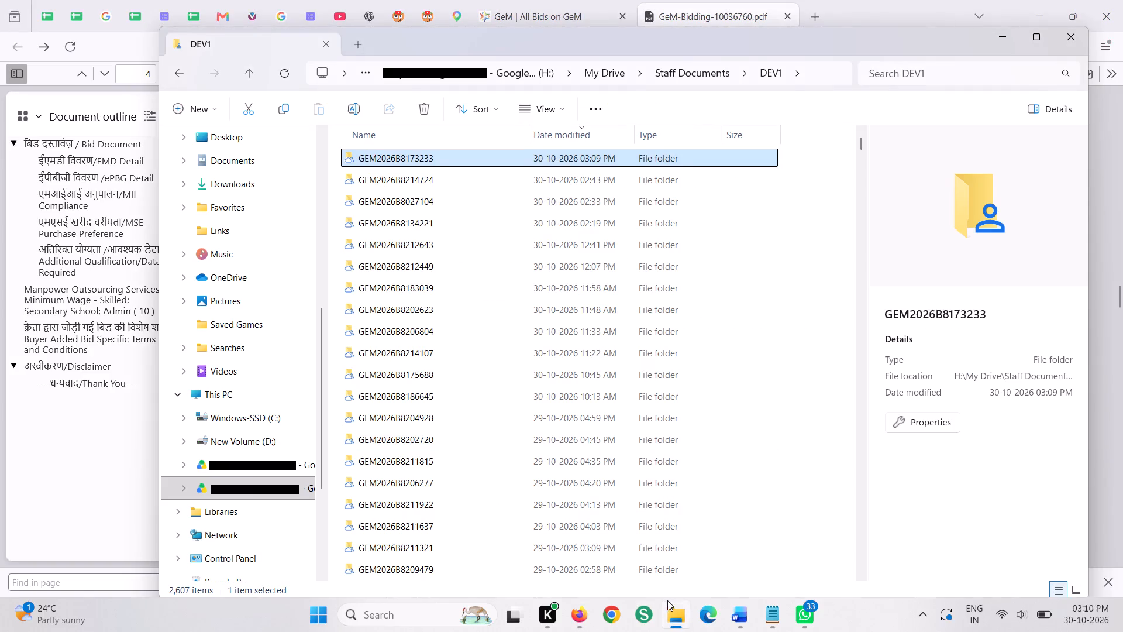
click(670, 604)
click(553, 0)
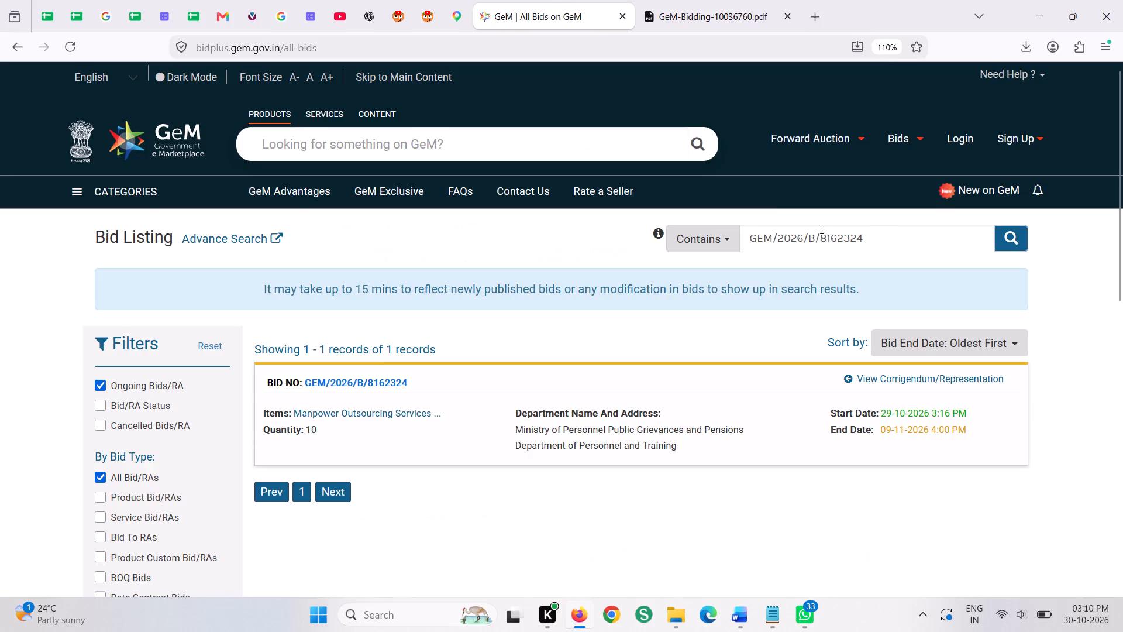
drag(885, 237, 711, 249)
key(ctrl+c)
key(ctrl+c)
key(ctrl+c)
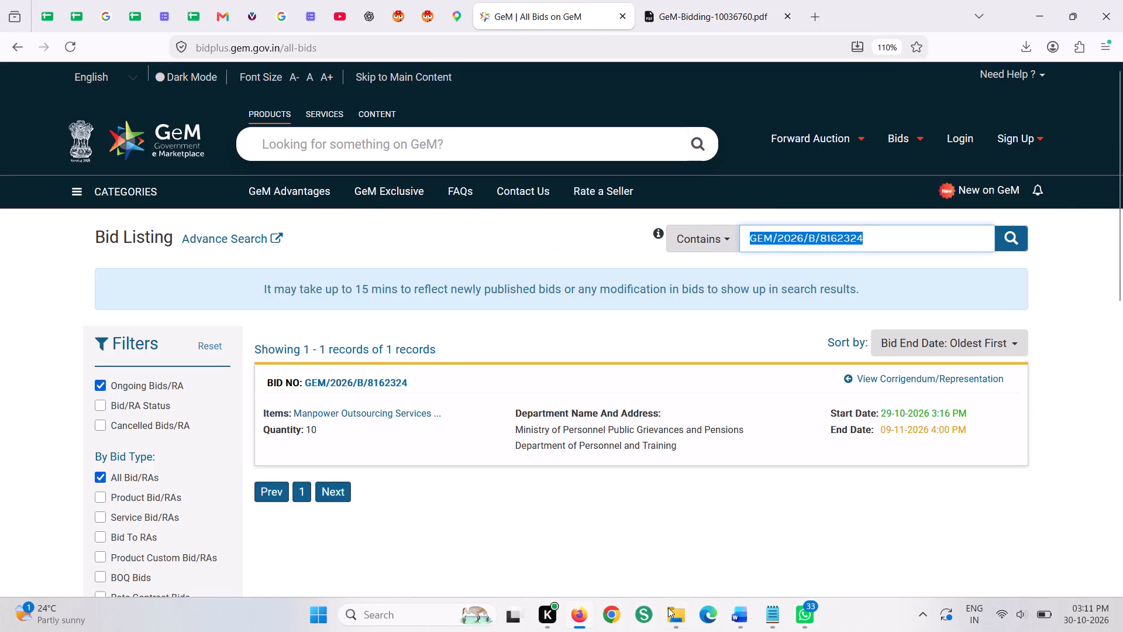
click(668, 607)
right_click(770, 218)
click(803, 329)
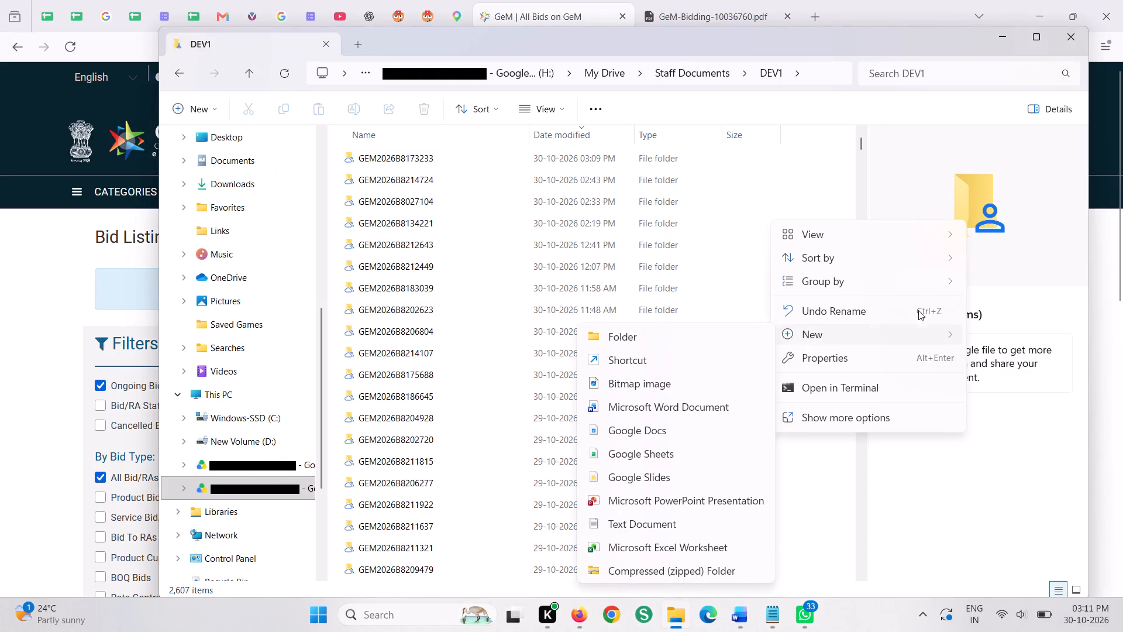
click(605, 331)
key(ctrl+v)
key(Return)
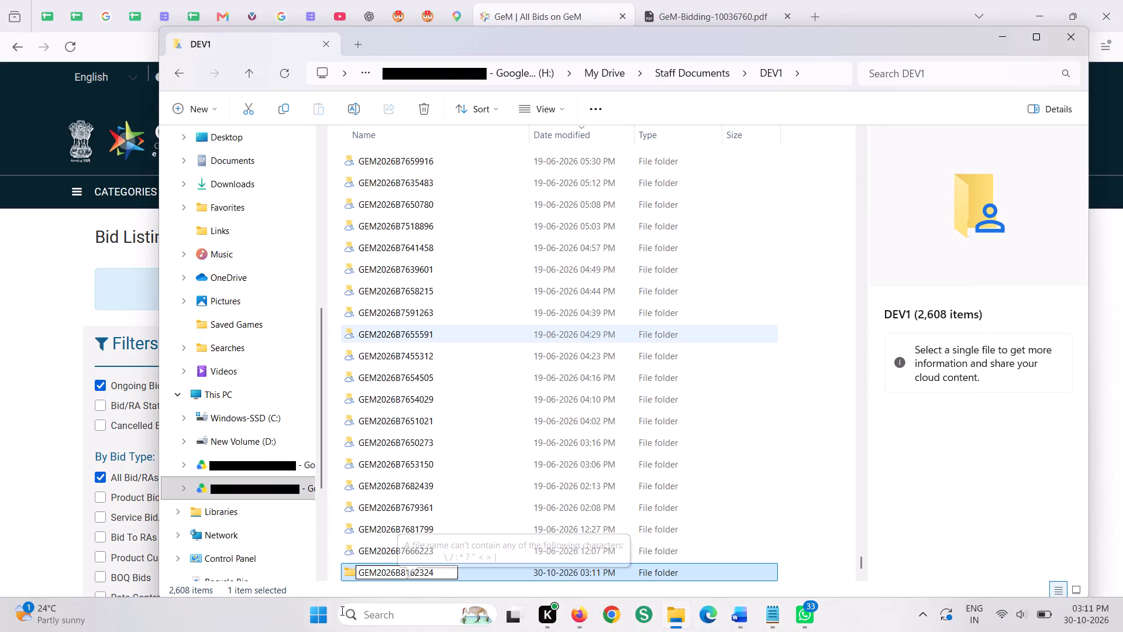
double_click(422, 577)
Save the bid document as GeM-Bidding-10036760 in the DEV1 folder GEM2026B8162324.
click(580, 610)
scroll(809, 235, up, 1)
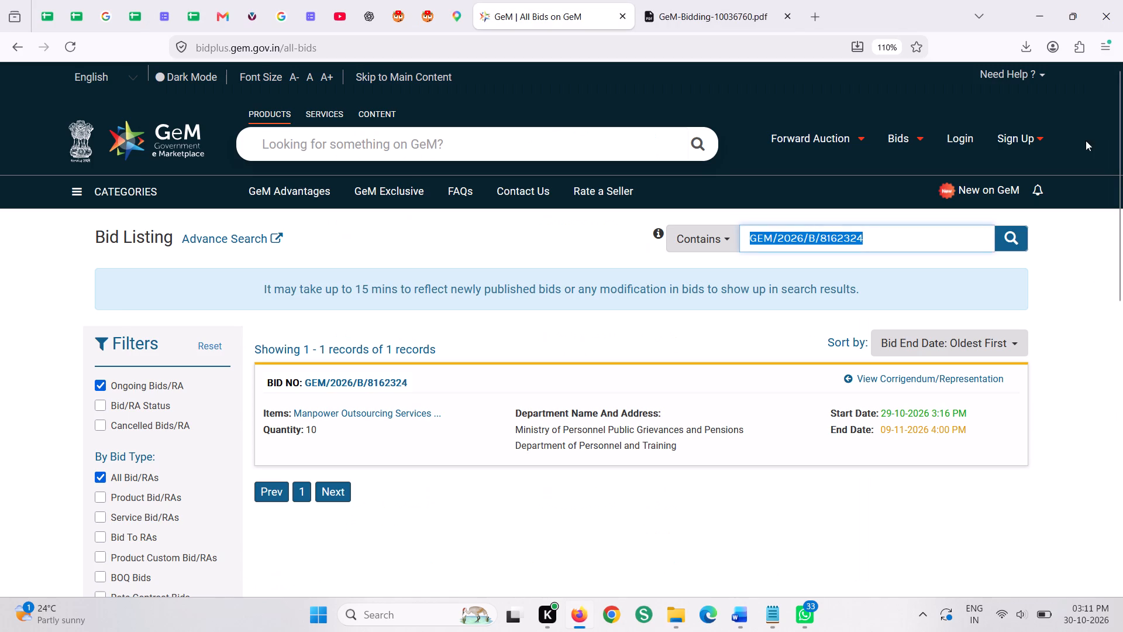
click(709, 0)
scroll(1104, 82, up, 2)
click(1087, 73)
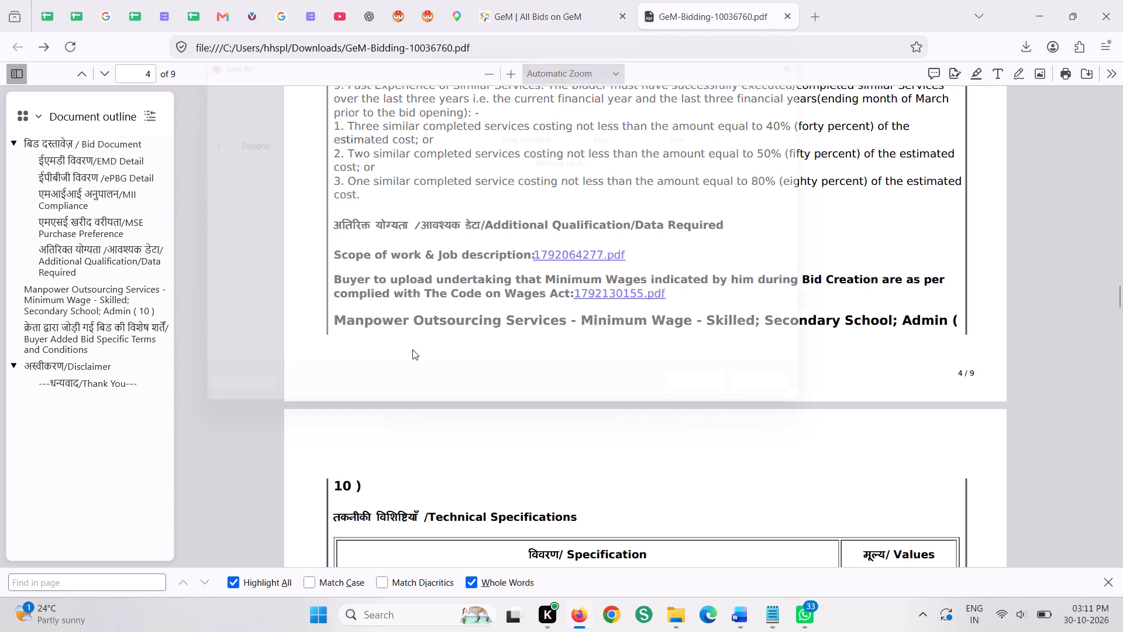
scroll(420, 353, up, 10)
click(259, 77)
scroll(367, 164, up, 4)
double_click(385, 151)
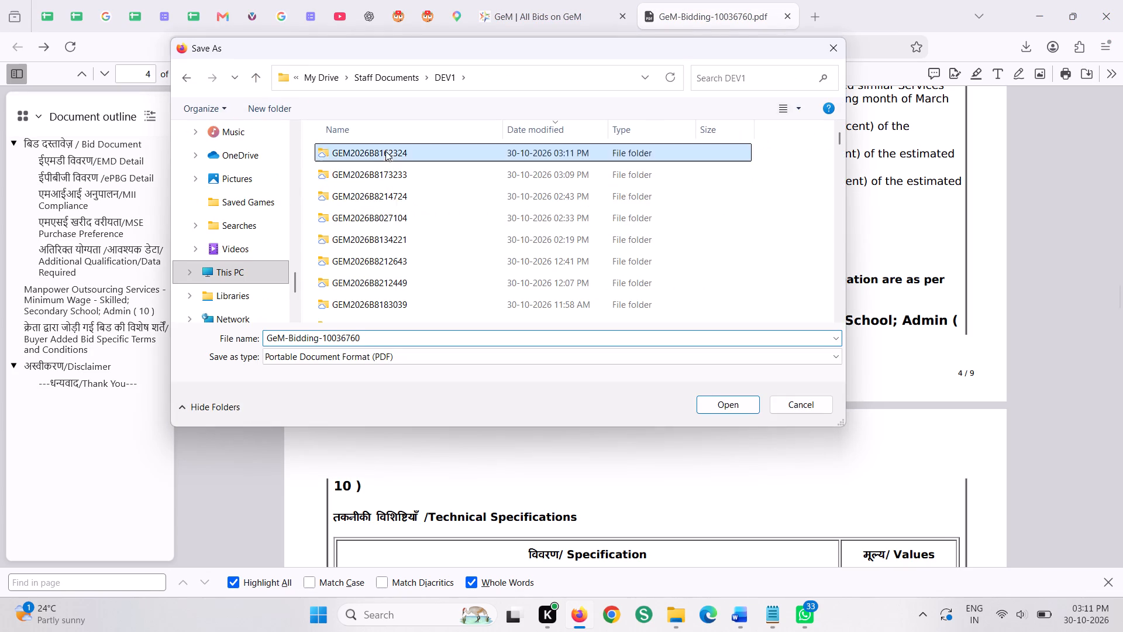
click(387, 342)
click(726, 404)
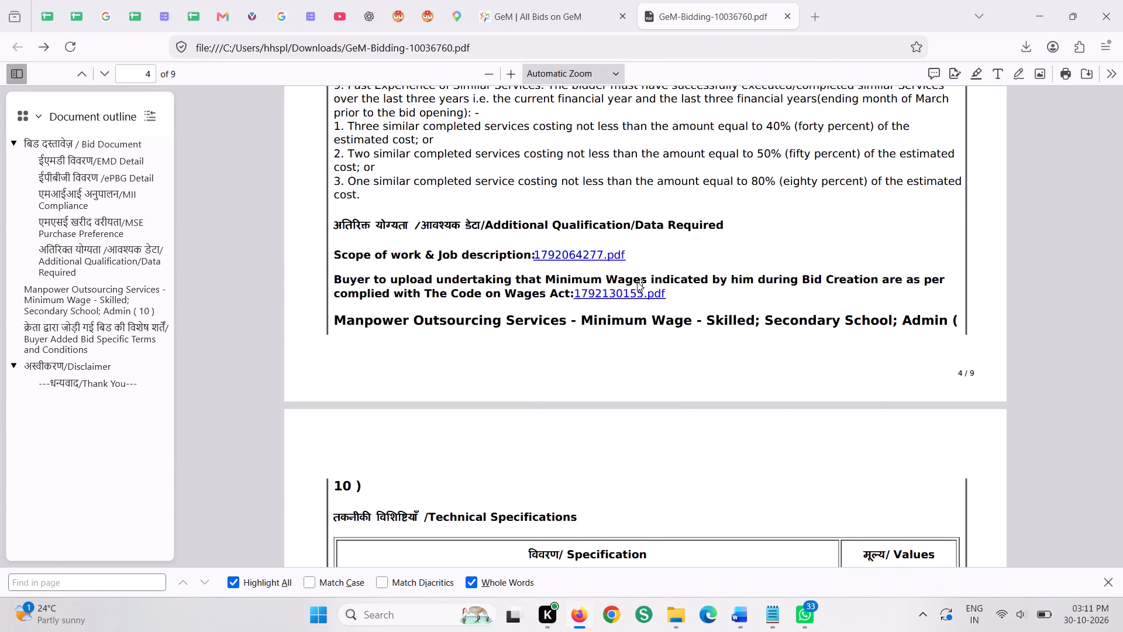
Save the linked Scope of work & Job description PDF as SCOPE OF WORK 01 in the DEV1 folder GEM2026B8162324.
click(602, 255)
scroll(875, 236, up, 6)
click(1084, 74)
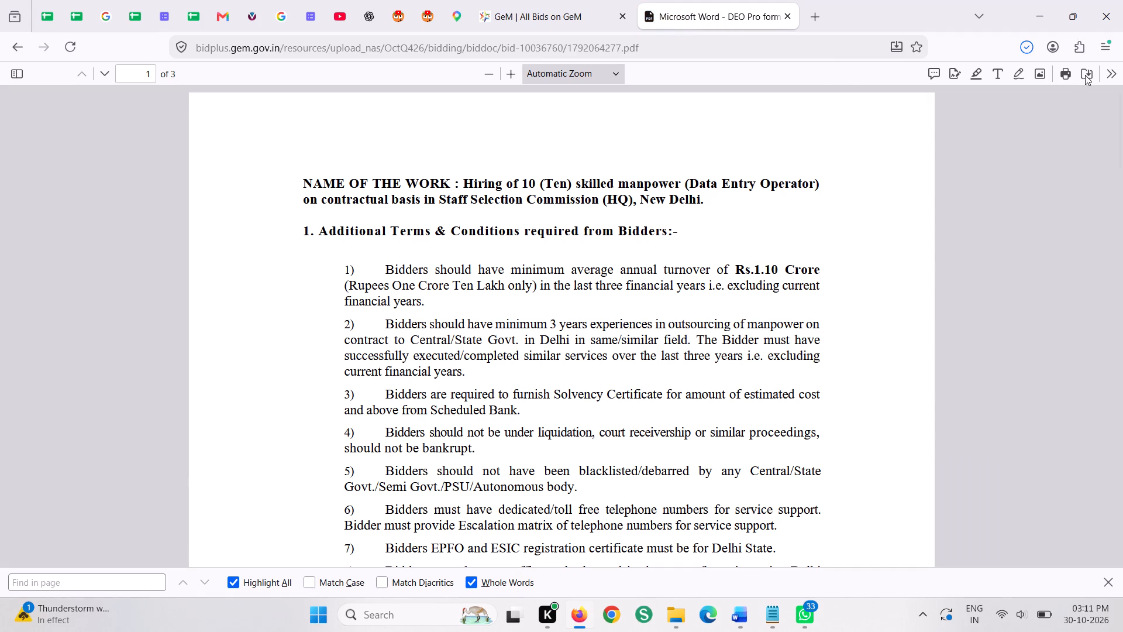
scroll(476, 245, up, 10)
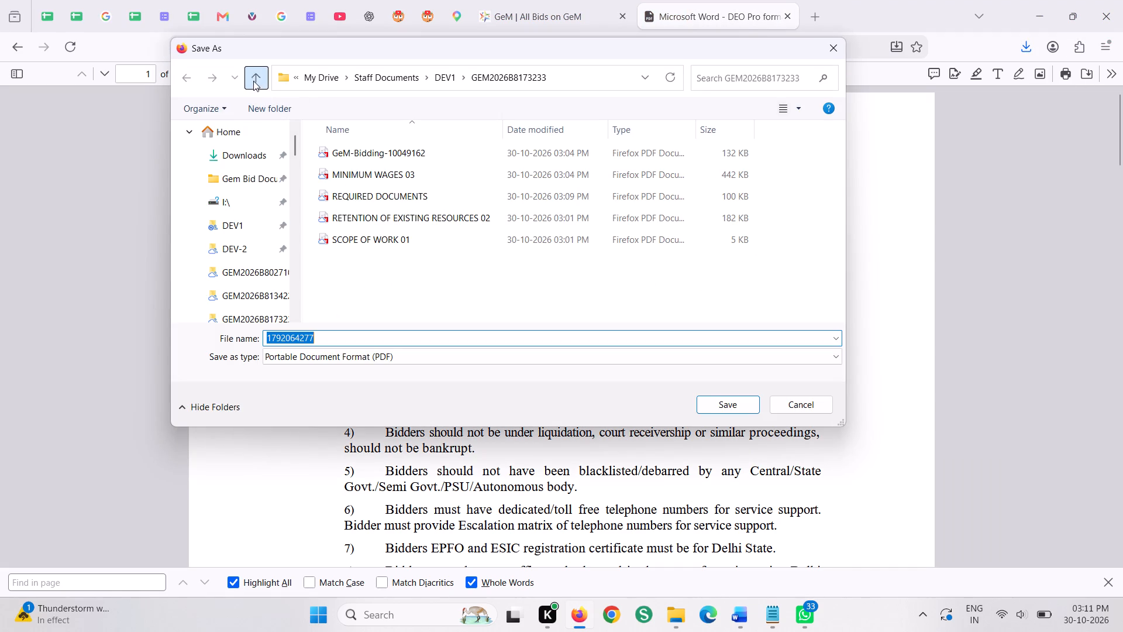
click(253, 81)
scroll(367, 164, up, 6)
double_click(380, 153)
click(358, 335)
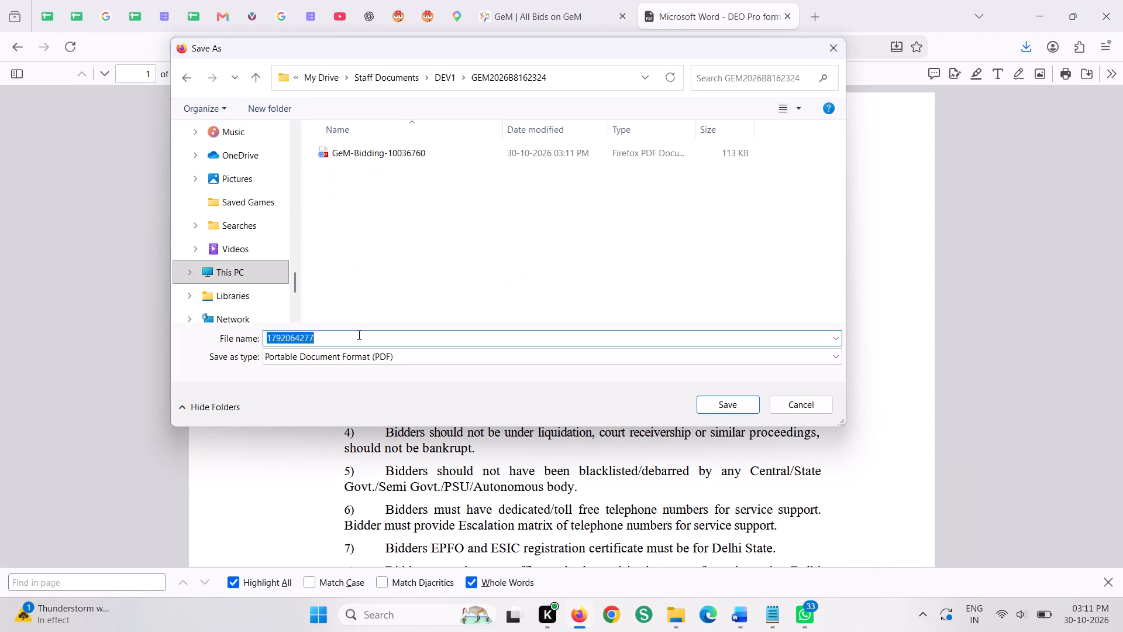
text(SCOPE OF WORK 01)
key(Return)
scroll(358, 334, down, 7)
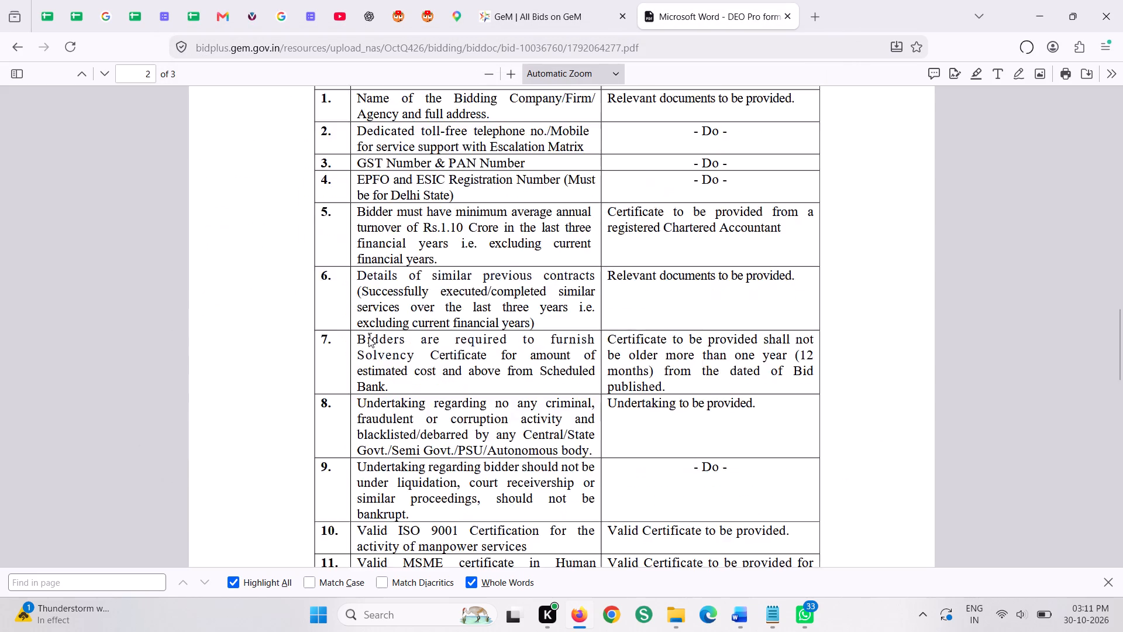
scroll(368, 337, down, 10)
scroll(357, 269, up, 1)
scroll(348, 263, down, 5)
Save the linked minimum wages undertaking PDF from the bid document as MINIMUM WAGES 02 in folder GEM2026B8162324.
click(20, 51)
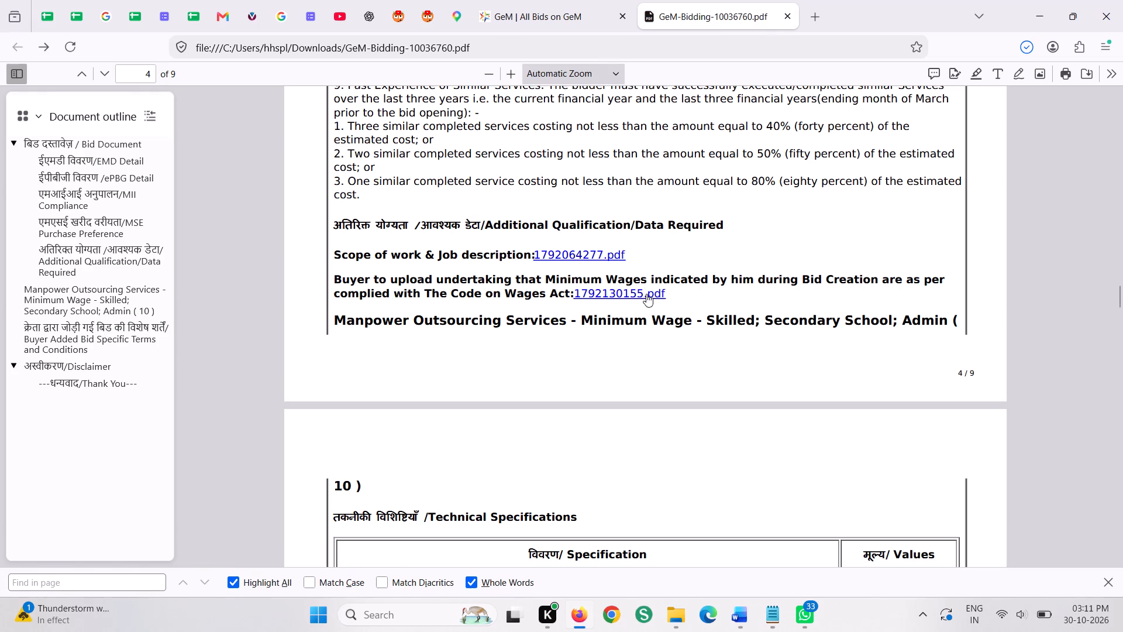
click(646, 292)
scroll(651, 264, up, 6)
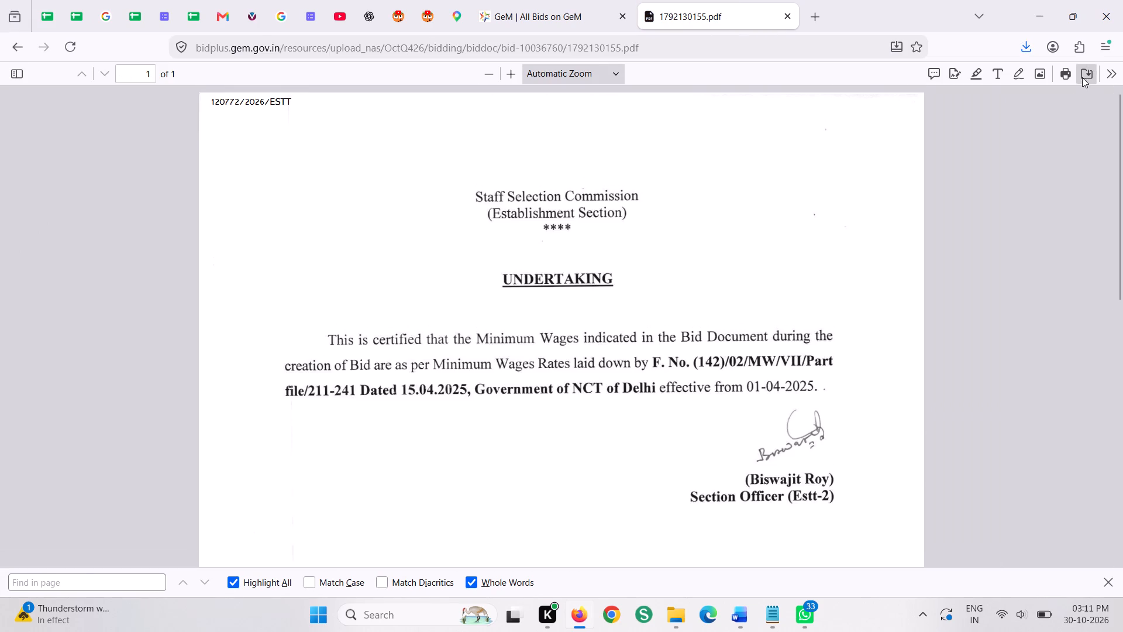
click(1083, 76)
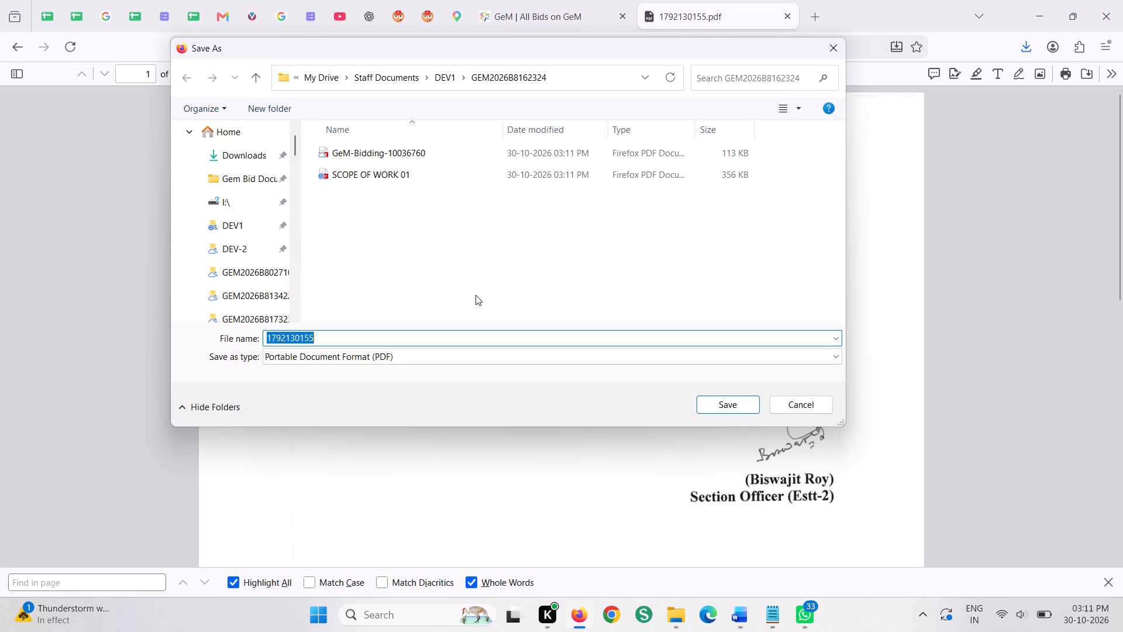
text(MINIMUM WGES 02\)
key(BackSpace)
key(BackSpace)
key(BackSpace)
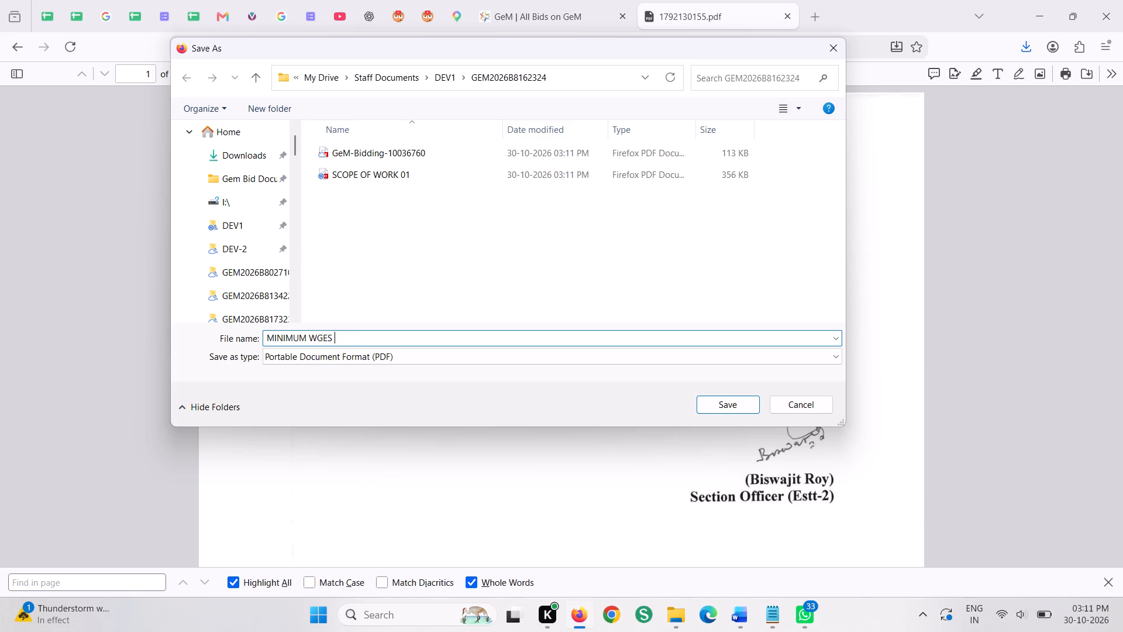
key(BackSpace)
key(BackSpace)
key(BackSpace)
key(BackSpace)
text(AGES 02)
key(Return)
Copy Delhi from the bid document's geographical presence row and switch to the REQUIRED DOCUMENTS file in Word.
scroll(476, 295, down, 11)
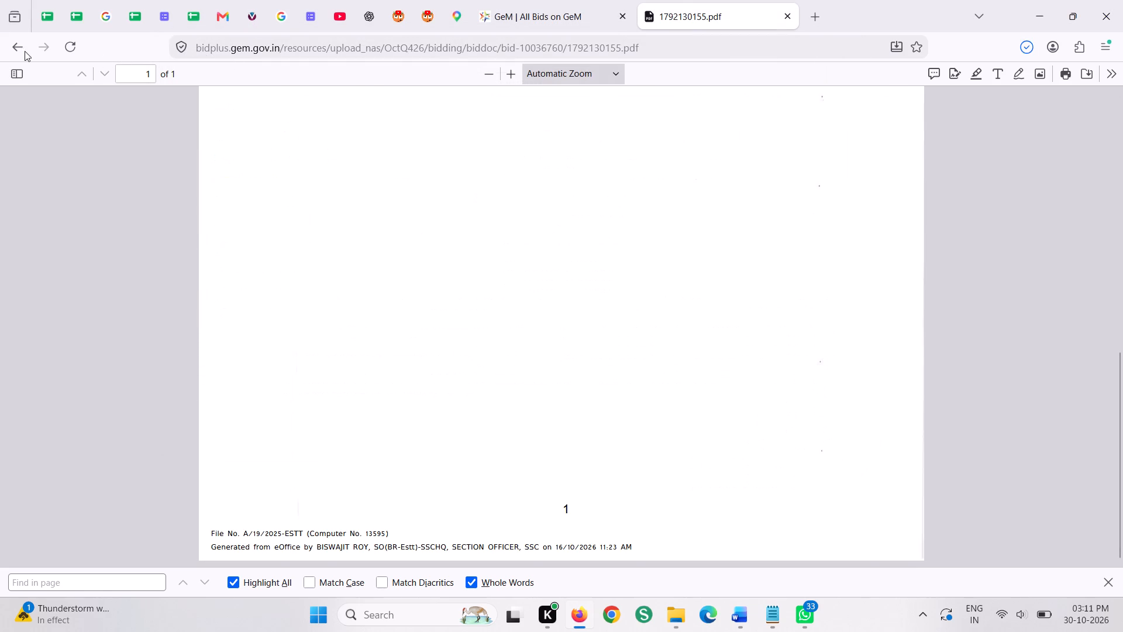
click(24, 49)
scroll(654, 320, down, 2)
click(835, 260)
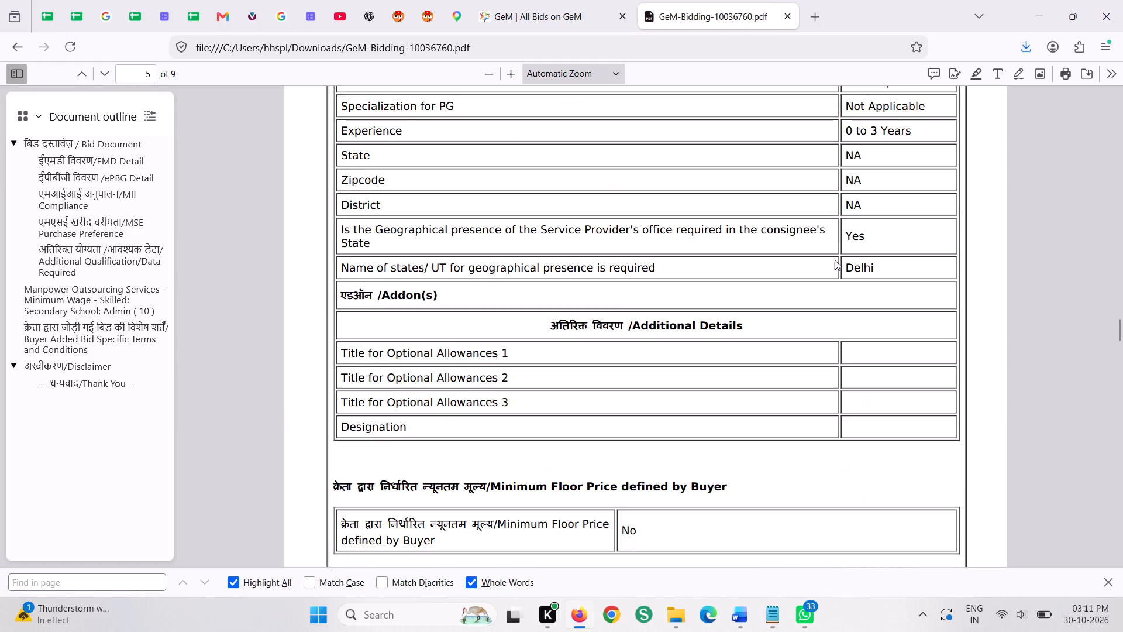
double_click(850, 266)
key(ctrl+c)
key(ctrl+c)
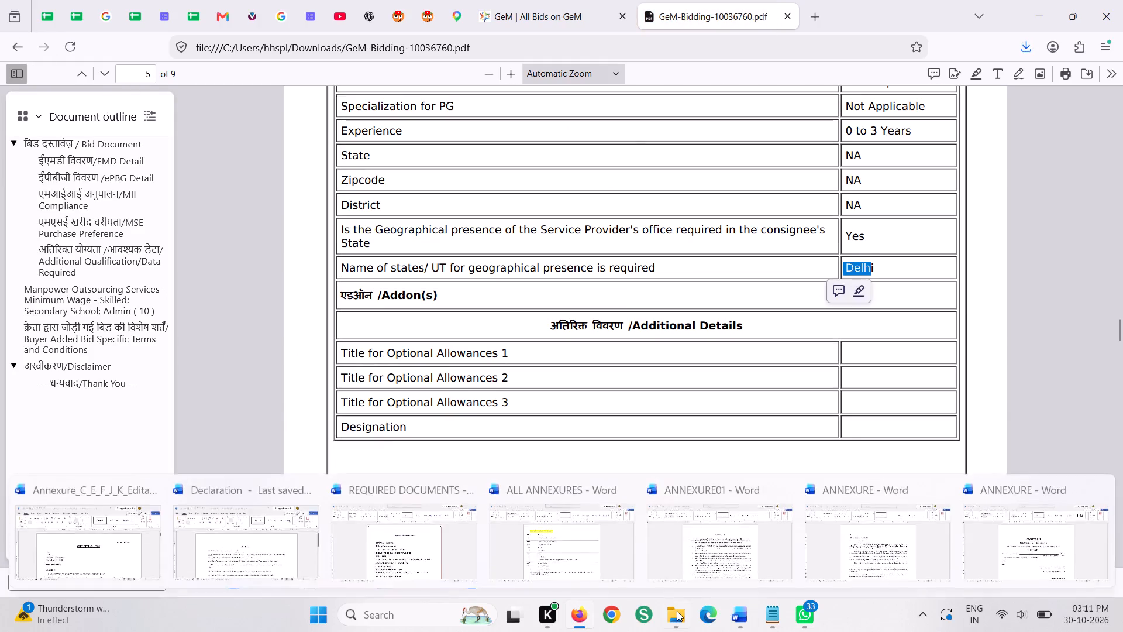
click(677, 611)
click(733, 612)
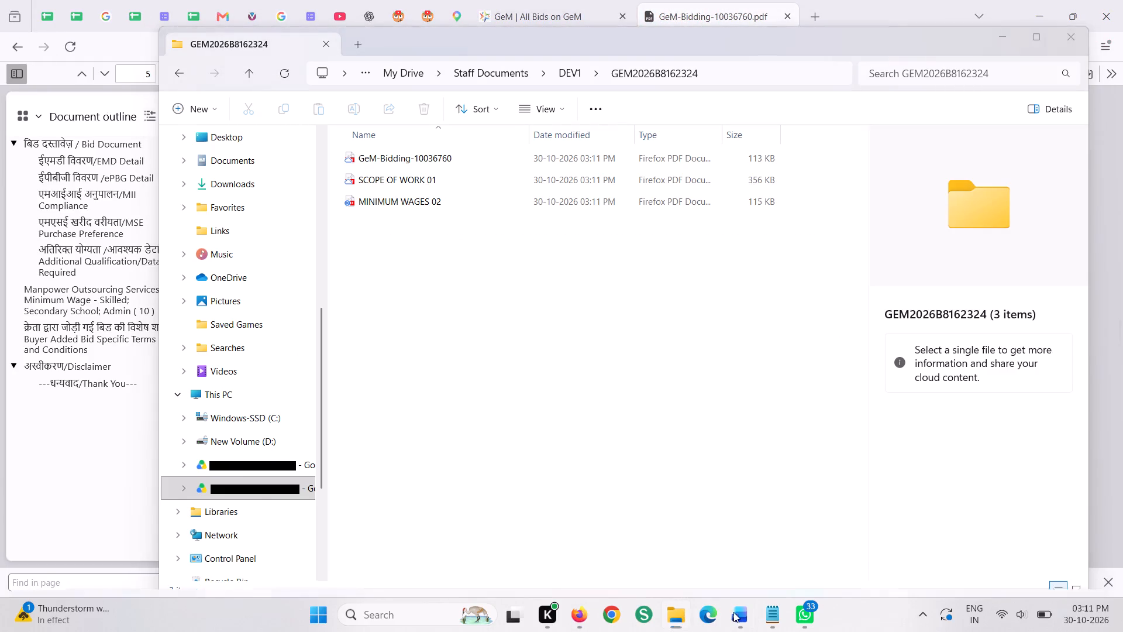
click(561, 544)
click(673, 606)
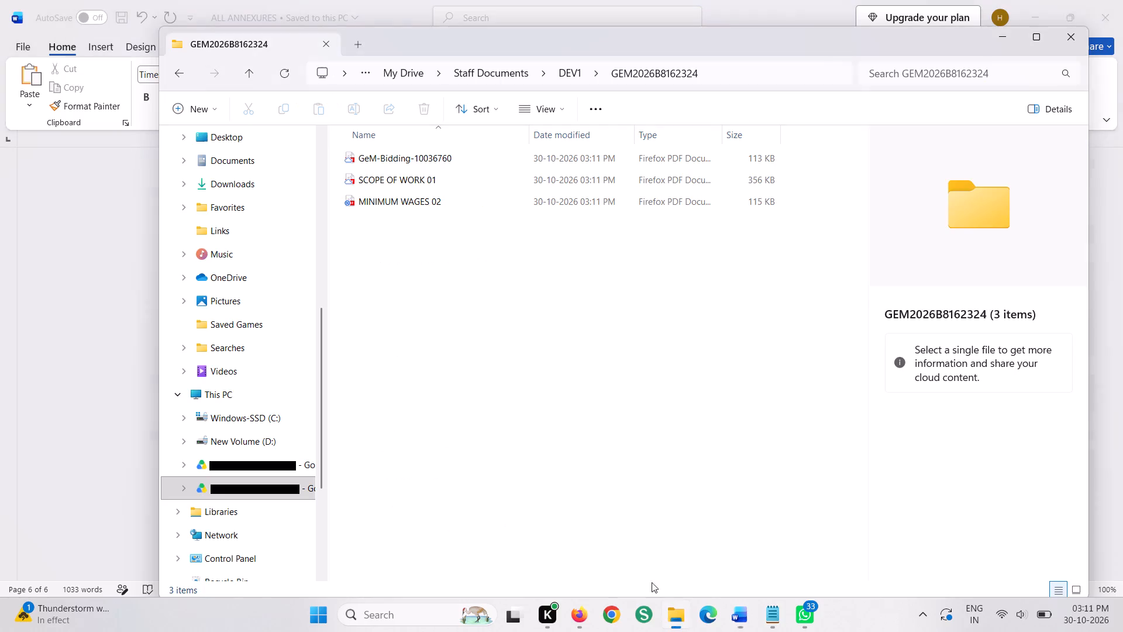
click(732, 619)
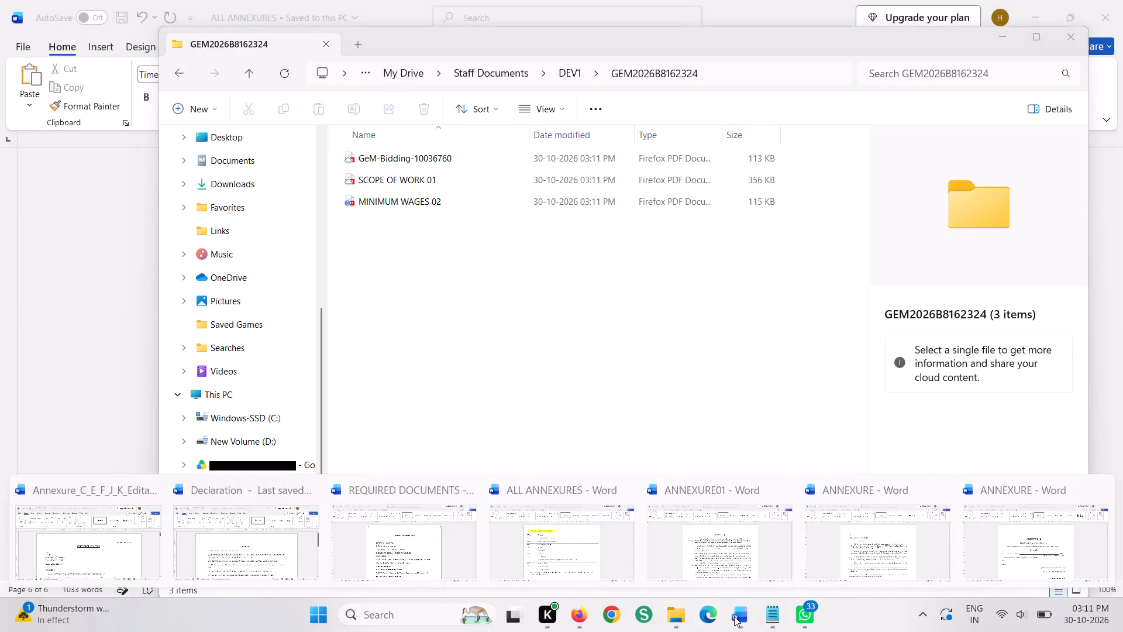
click(395, 548)
Replace everything after "1.SHOPACT –" in the required documents list with the copied Delhi.
click(418, 348)
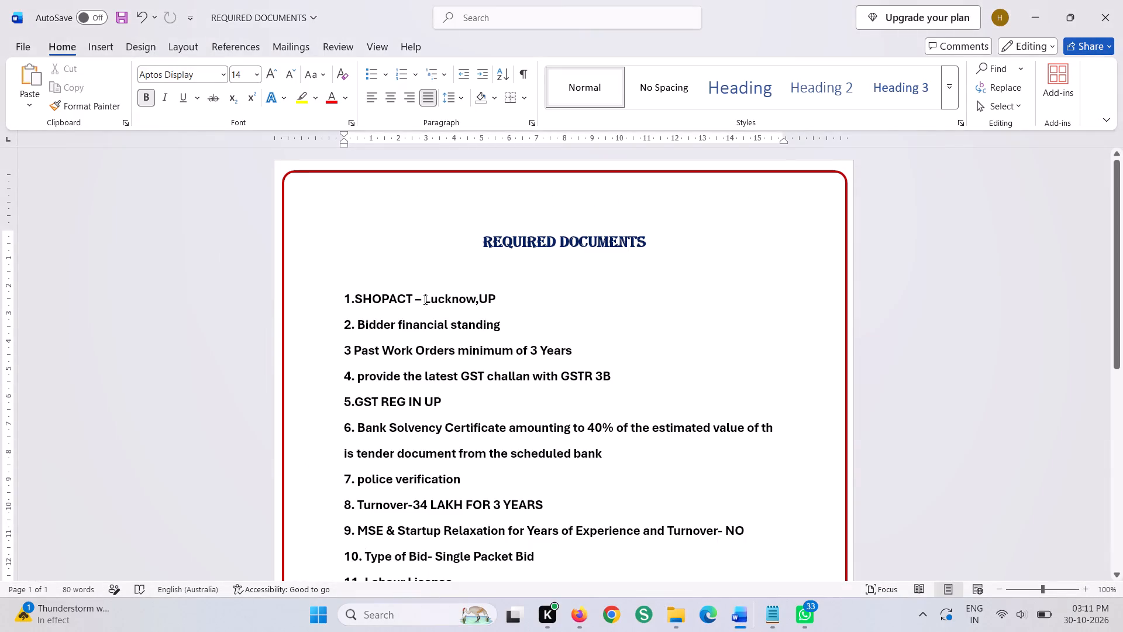
drag(424, 299, 689, 613)
key(BackSpace)
key(BackSpace)
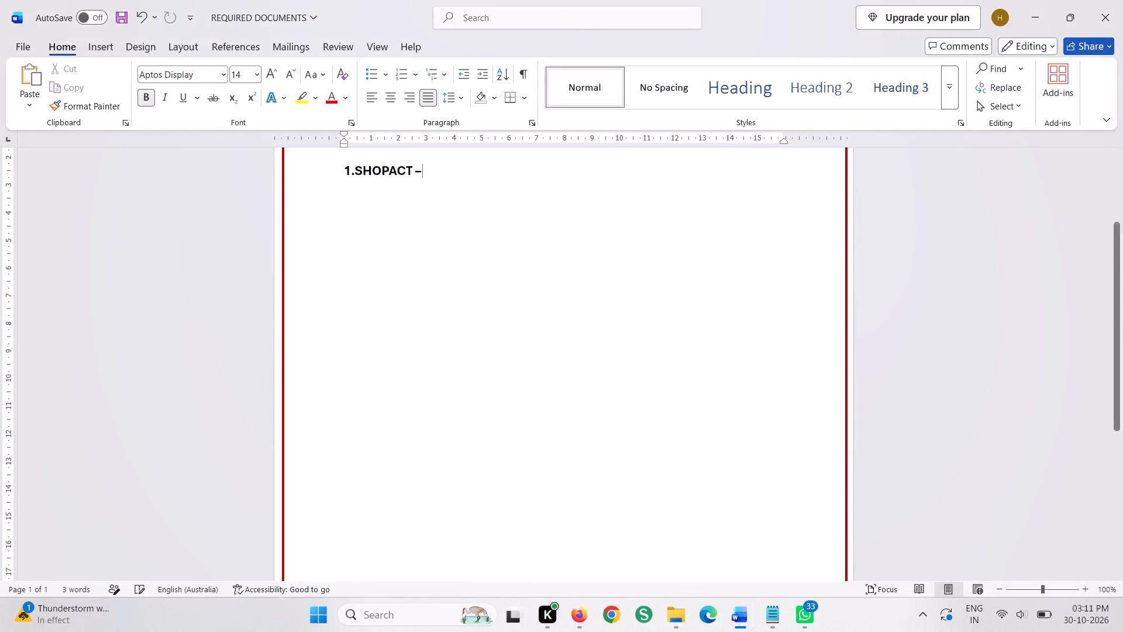
key(ctrl+v)
key(Return)
Add item 2 to the Word list, copying the word Turnover from the bid document: "Turnover-110 LAKH FOR 3 YEARS".
text(2.)
key(alt+Tab)
scroll(663, 559, up, 7)
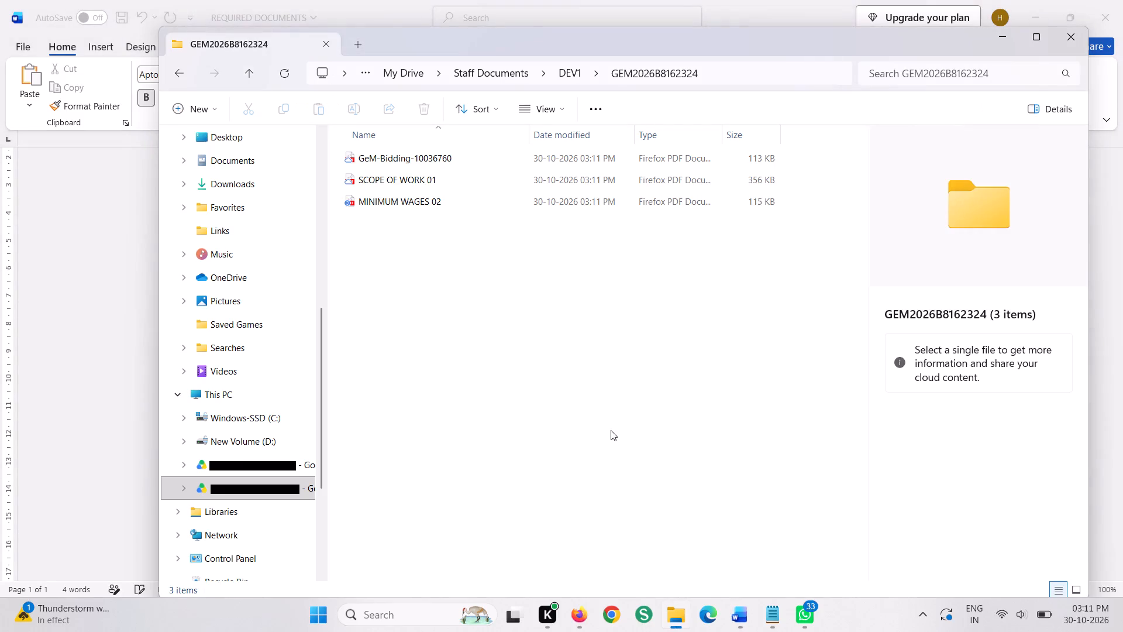
click(583, 607)
scroll(654, 462, up, 12)
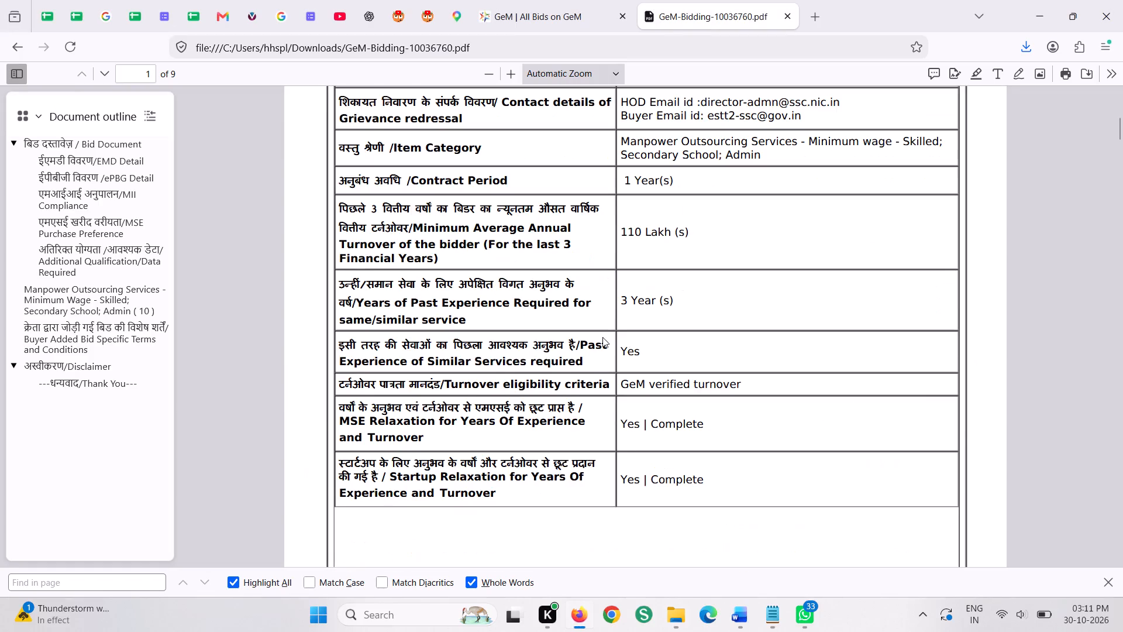
double_click(370, 242)
key(ctrl+c)
key(ctrl+c)
key(alt+Tab)
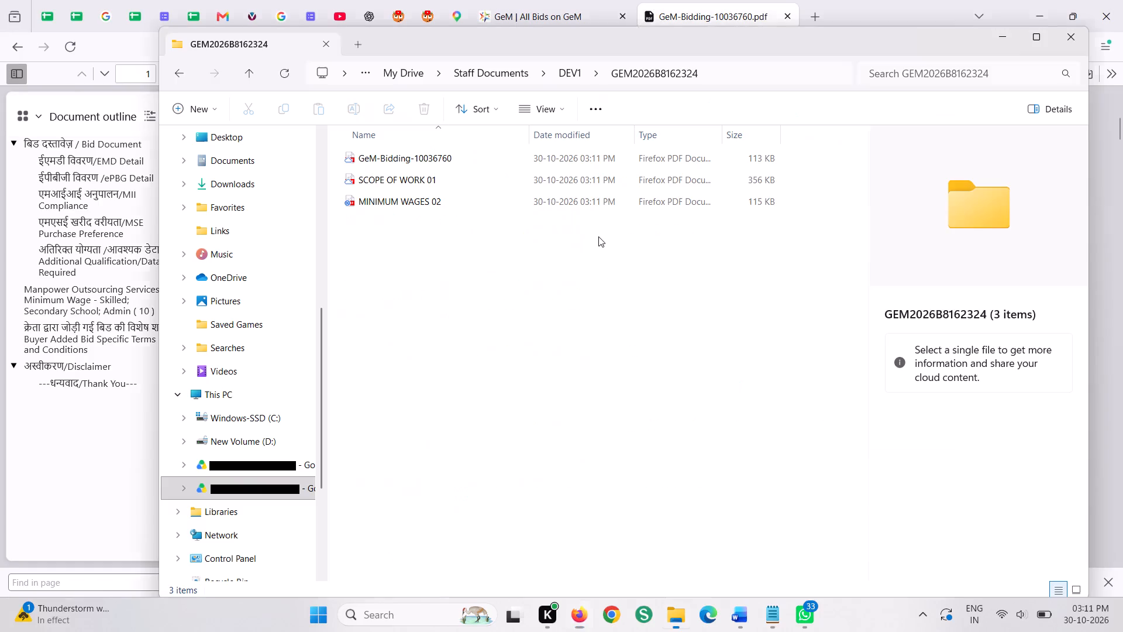
key(ctrl+v)
key(alt+Tab)
click(746, 606)
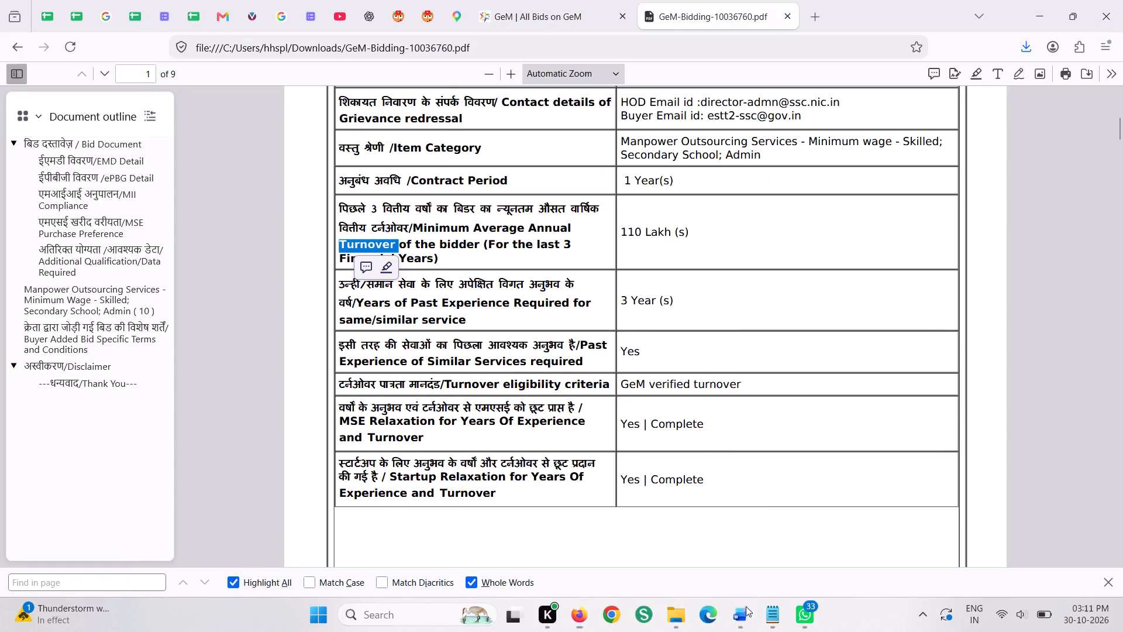
click(398, 546)
key(ctrl+v)
text(-110 LAKH FOR 3 YEARA)
key(space)
key(Insert)
key(Insert)
key(BackSpace)
key(BackSpace)
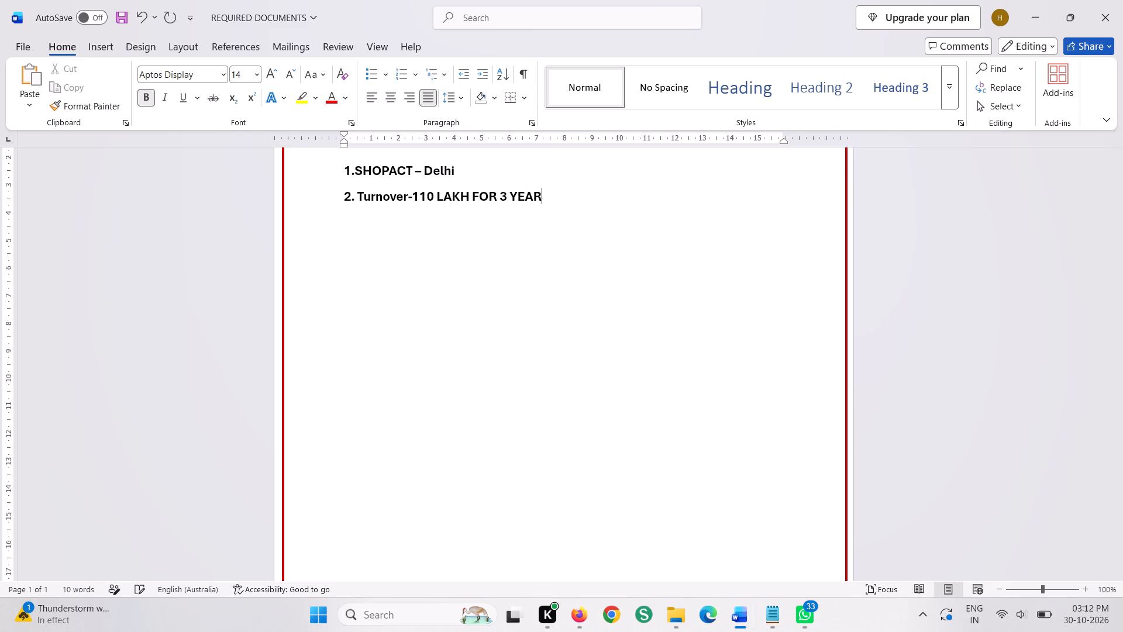
key(s)
key(Return)
Add item 3 with wording copied from the bid document: "MSE Relaxation for Years Of Experience and Turnover- YES".
text(3.)
key(alt+Tab)
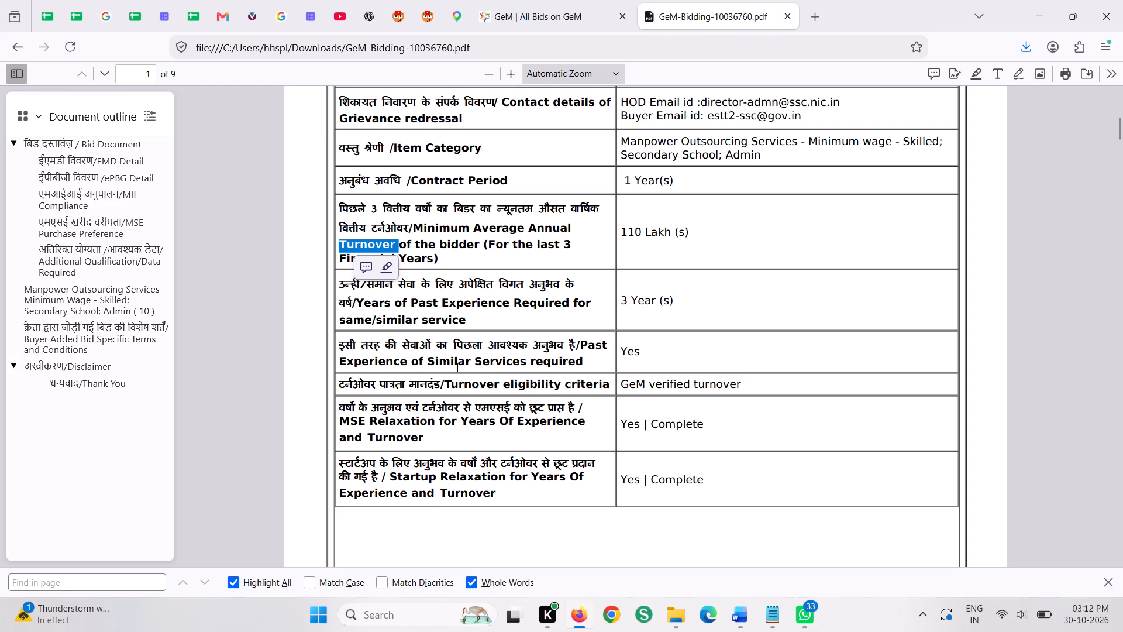
click(356, 418)
drag(356, 417, 411, 436)
key(ctrl+c)
key(ctrl+c)
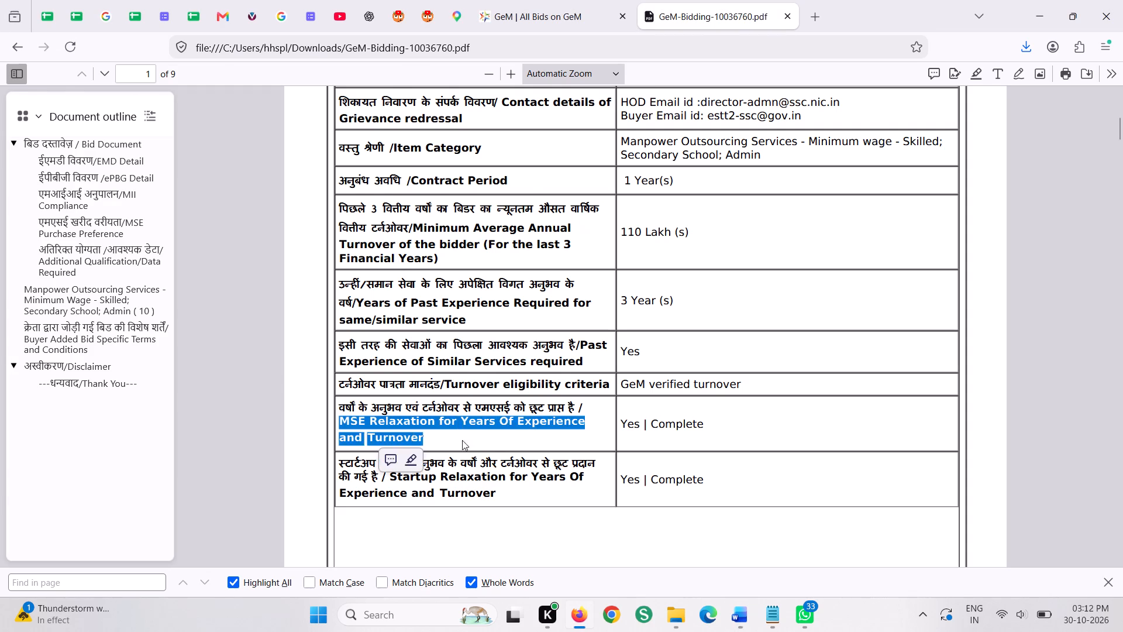
key(alt+Tab)
key(ctrl+v)
click(337, 252)
key(BackSpace)
key(space)
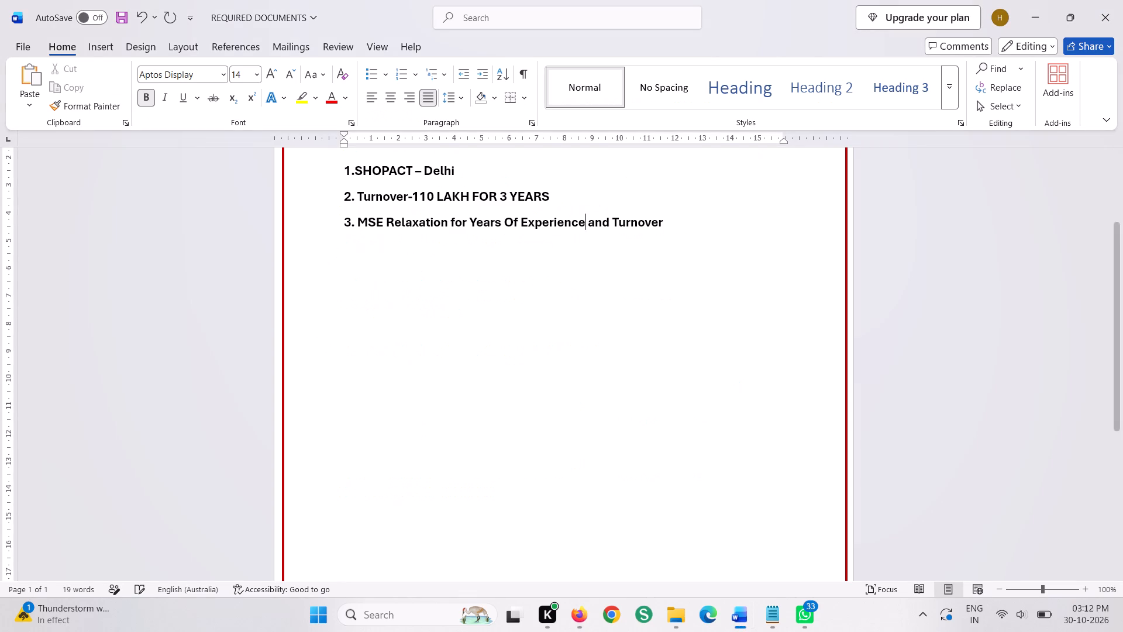
key(alt+Tab)
key(alt+Tab)
click(671, 225)
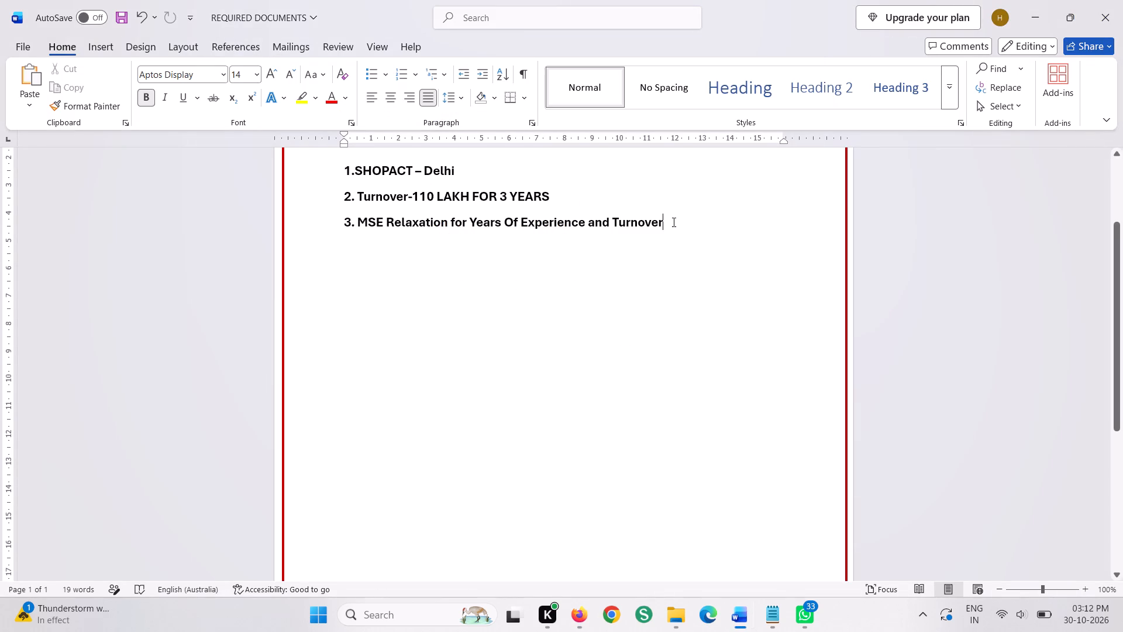
text(- U)
key(BackSpace)
text(YES)
key(space)
Insert "& Startup" after MSE in item 3, copying the word Startup from the bid document.
key(alt+Tab)
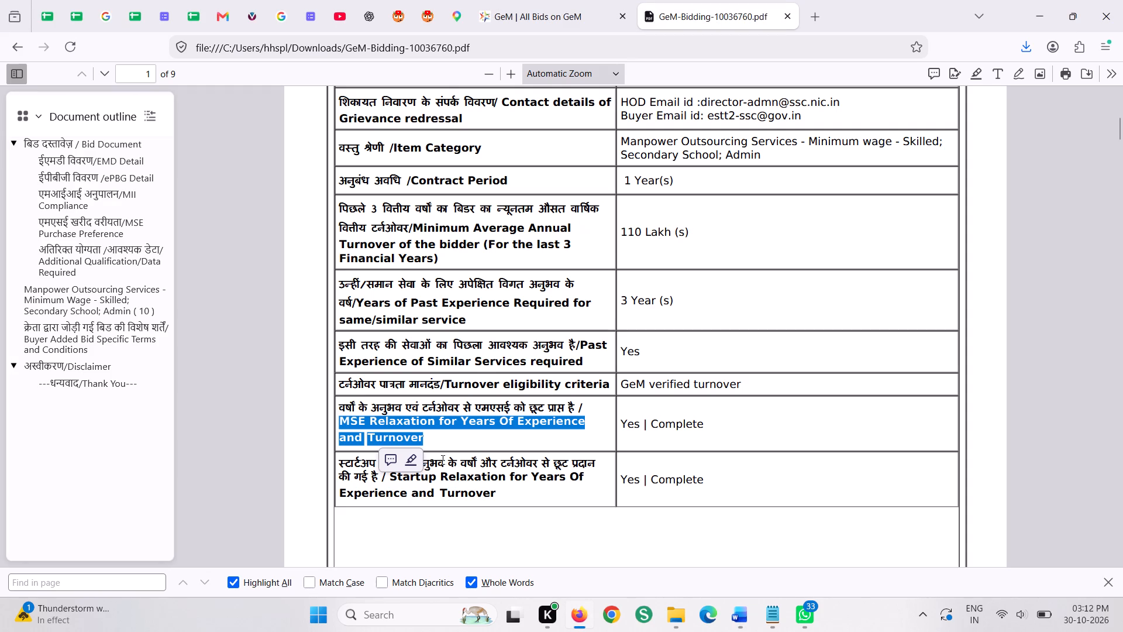
double_click(415, 481)
key(ctrl+c)
key(ctrl+c)
key(alt+Tab)
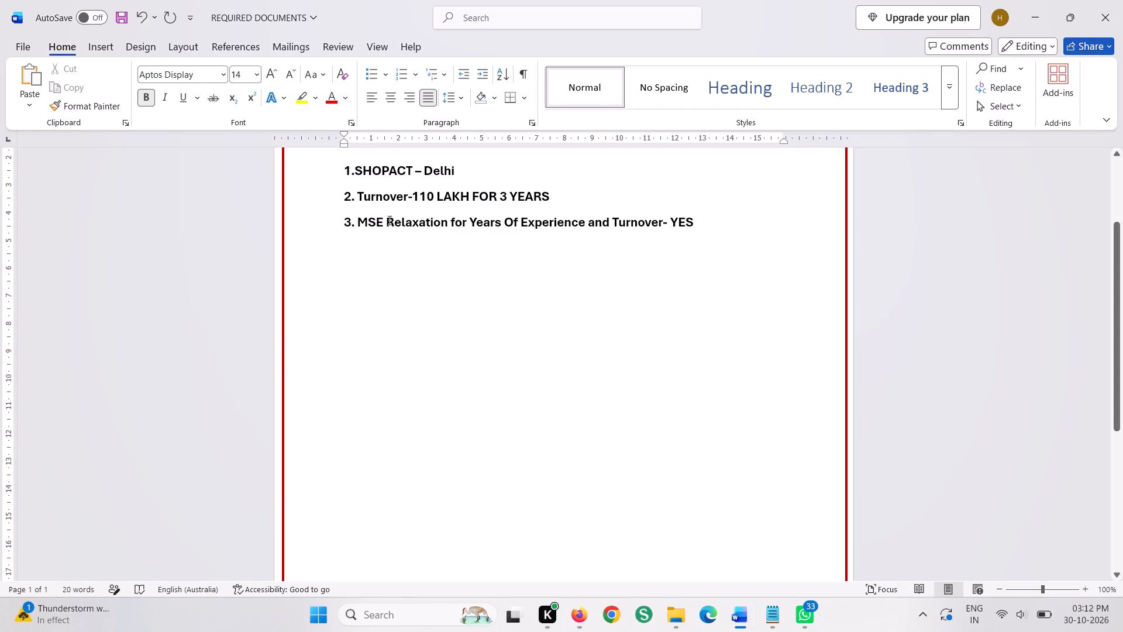
click(385, 218)
text(&)
key(space)
key(ctrl+v)
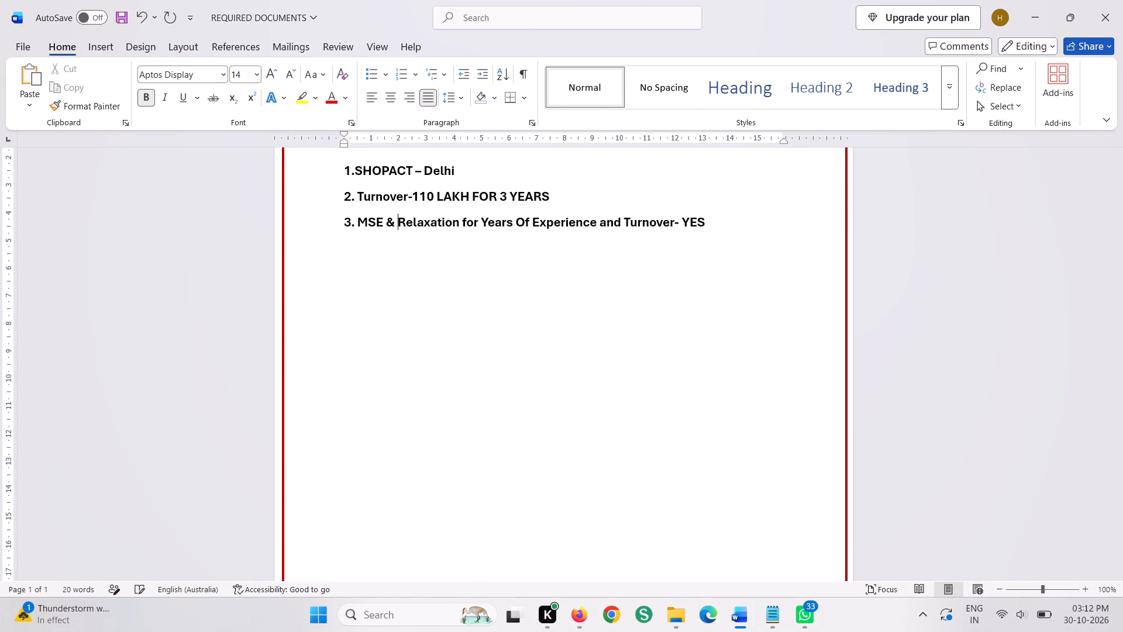
Add item 4 to the Word list with label and value copied from the bid document: "Type of Bid- Single Packet Bid".
key(alt+Tab)
scroll(453, 232, down, 3)
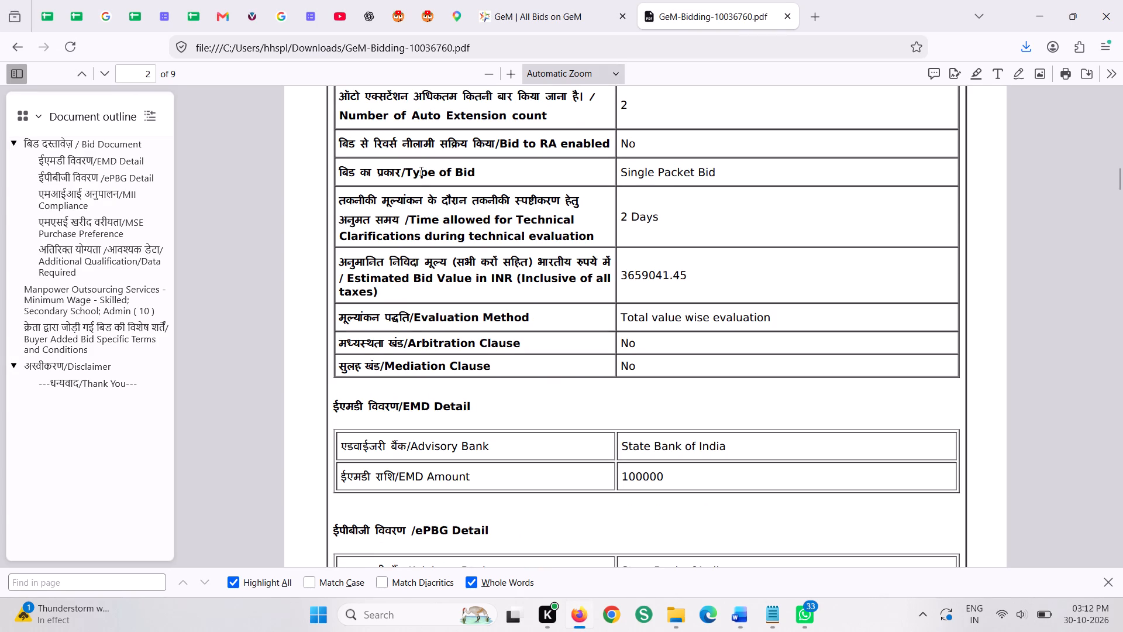
click(418, 173)
drag(418, 173, 487, 166)
key(ctrl+c)
key(ctrl+c)
key(alt+Tab)
click(790, 227)
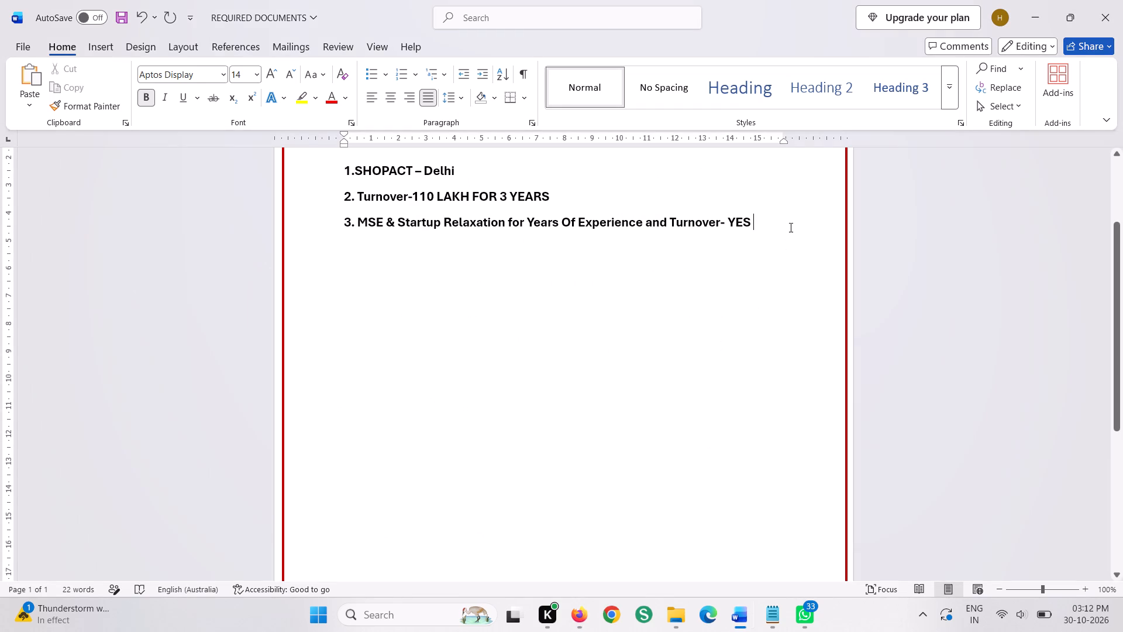
key(Return)
text(4.)
key(ctrl+v)
key(minus)
key(alt+Tab)
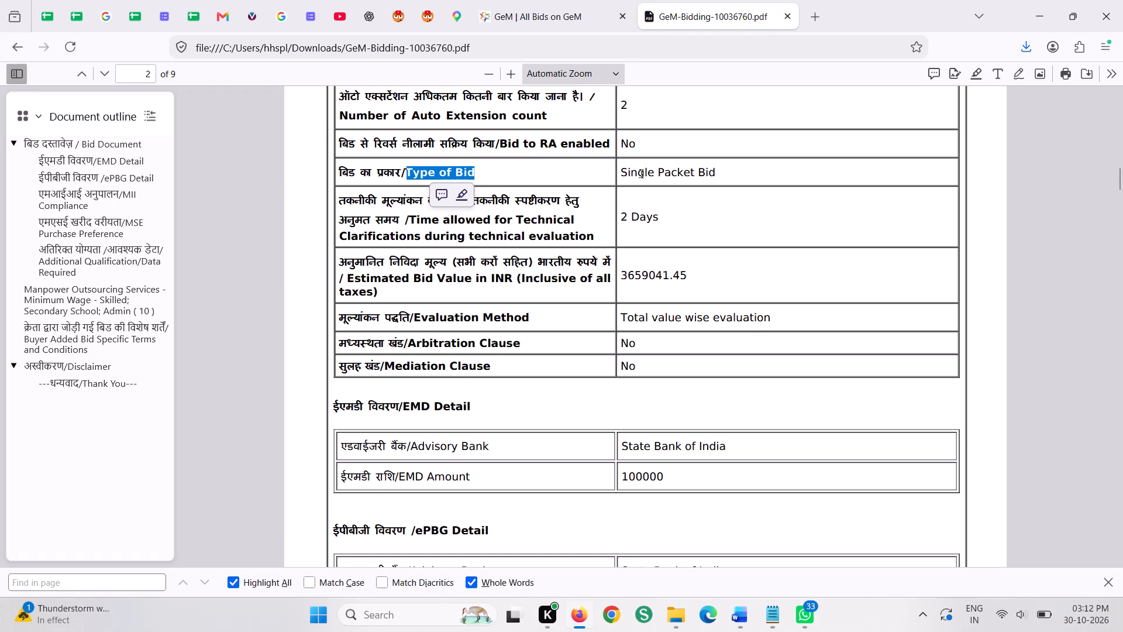
triple_click(625, 167)
key(ctrl+c)
key(ctrl+c)
key(alt+Tab)
key(ctrl+v)
key(Return)
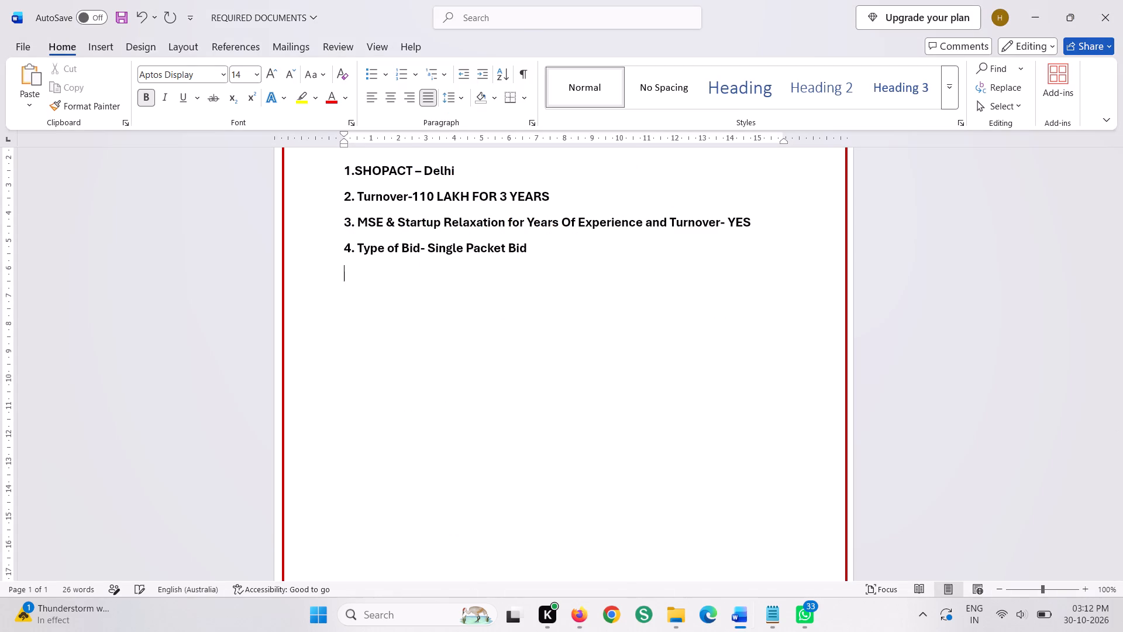
Add item 5 to the Word list with label and amount copied from the bid document: "Estimated Bid Value– 3659041.45".
text(5.)
key(alt+Tab)
click(366, 274)
drag(366, 274, 391, 274)
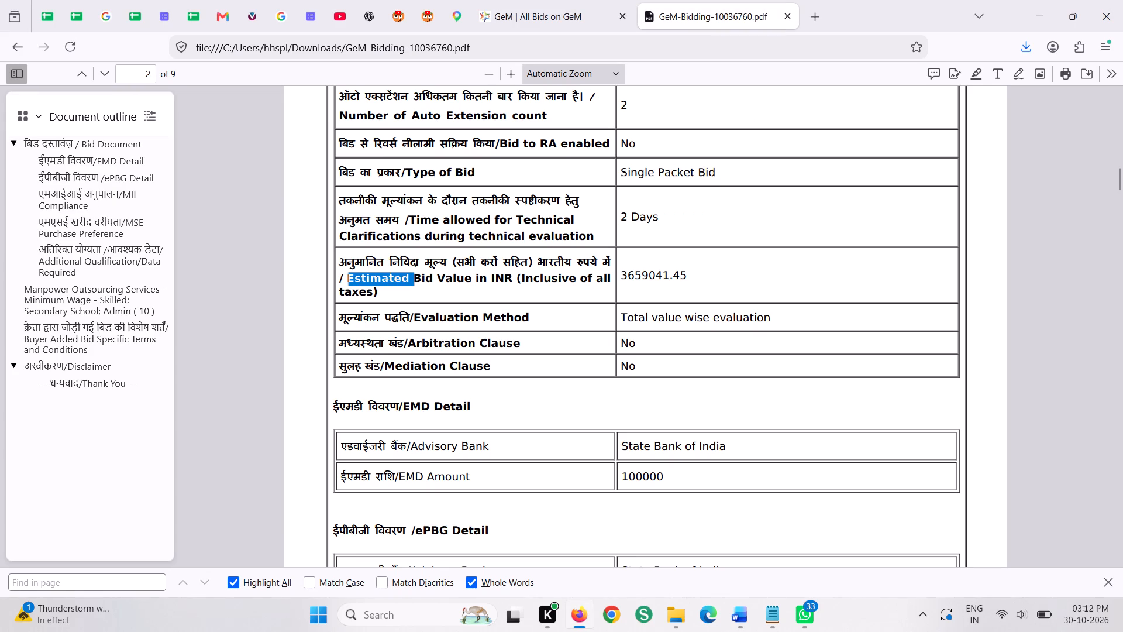
drag(391, 274, 438, 274)
key(ctrl+c)
key(ctrl+c)
key(alt+Tab)
key(ctrl+v)
key(ctrl+minus)
key(alt+Tab)
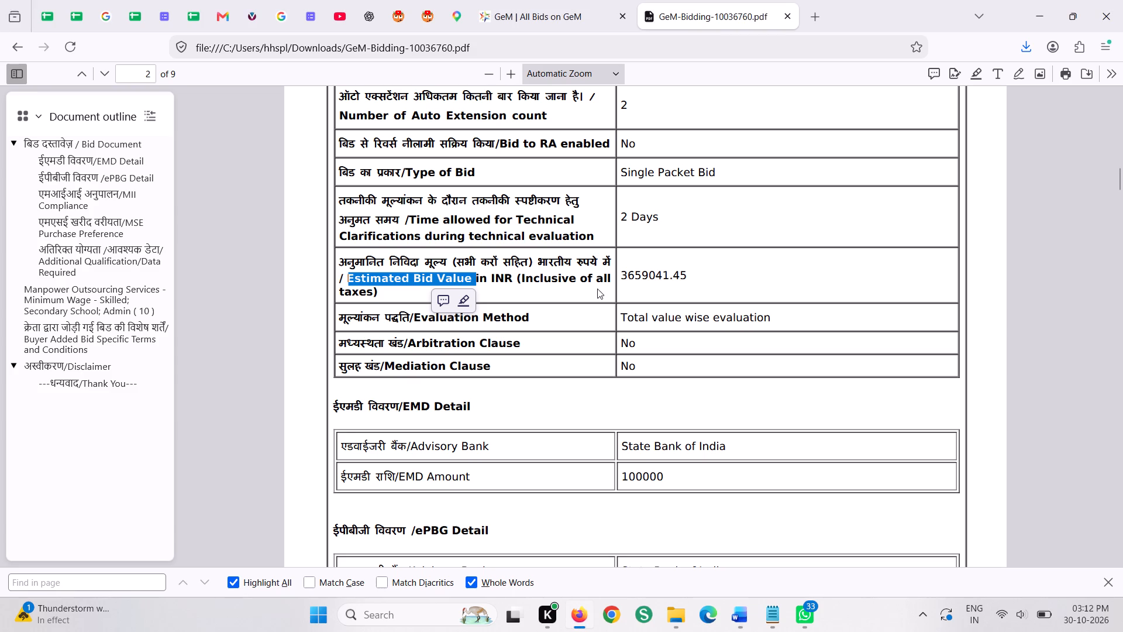
triple_click(652, 276)
key(ctrl+c)
key(ctrl+c)
key(alt+Tab)
key(ctrl+v)
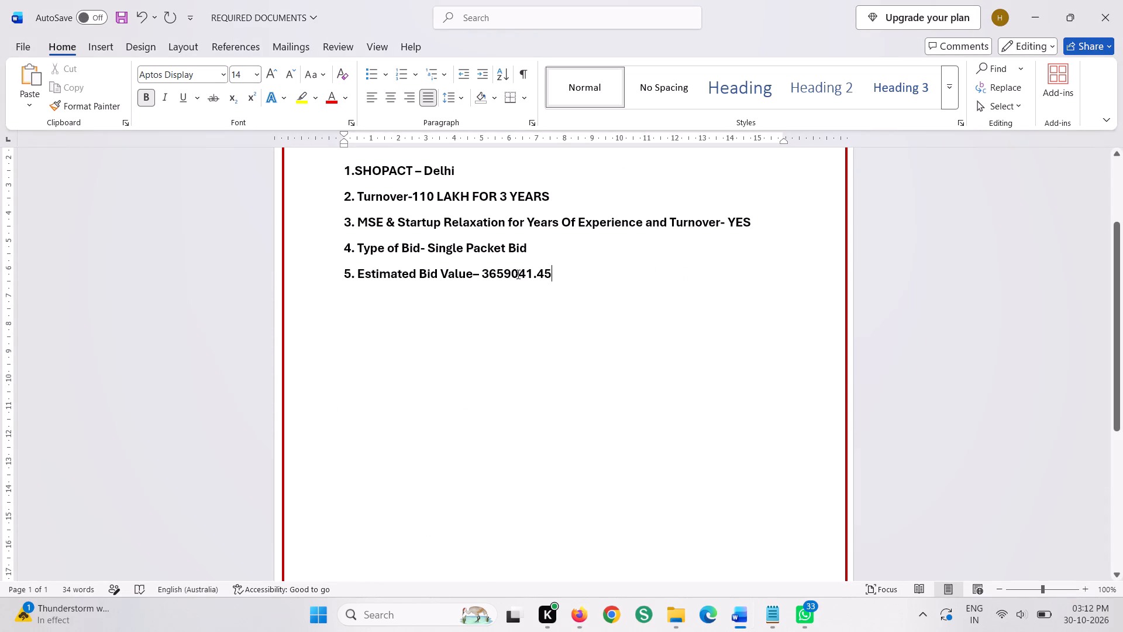
Start item 6 on a new line below the Estimated Bid Value entry in the Word list.
key(alt+Tab)
key(alt+Tab)
key(Return)
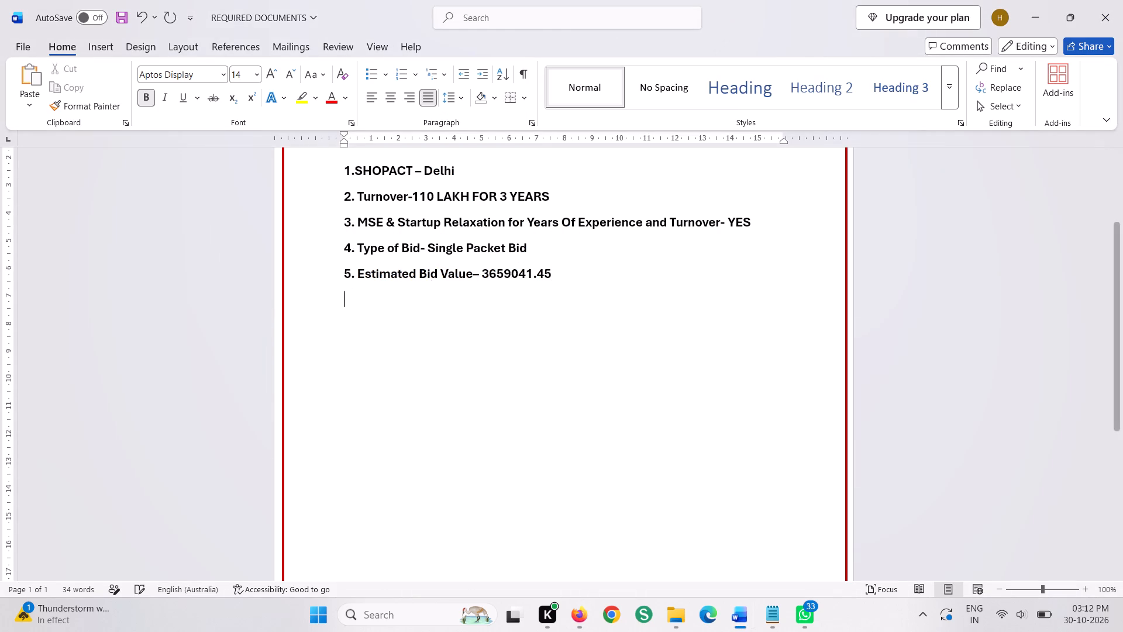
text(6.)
Look through the bid document's terms, view the file linked in them, and return to the bid document.
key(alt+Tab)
scroll(549, 275, down, 6)
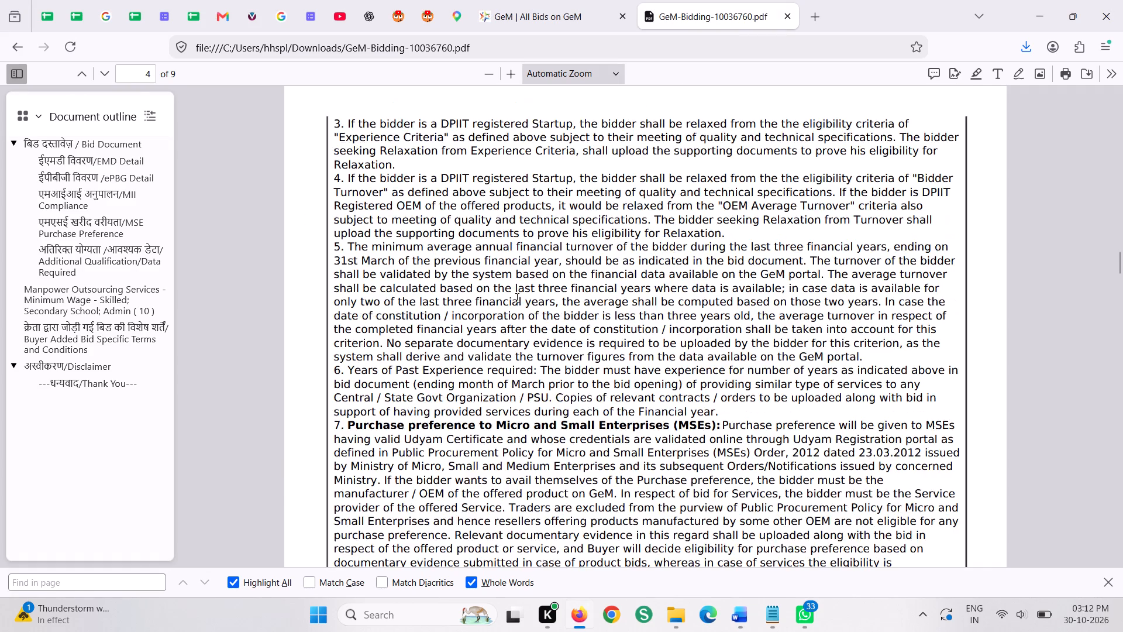
scroll(520, 300, down, 1)
click(620, 297)
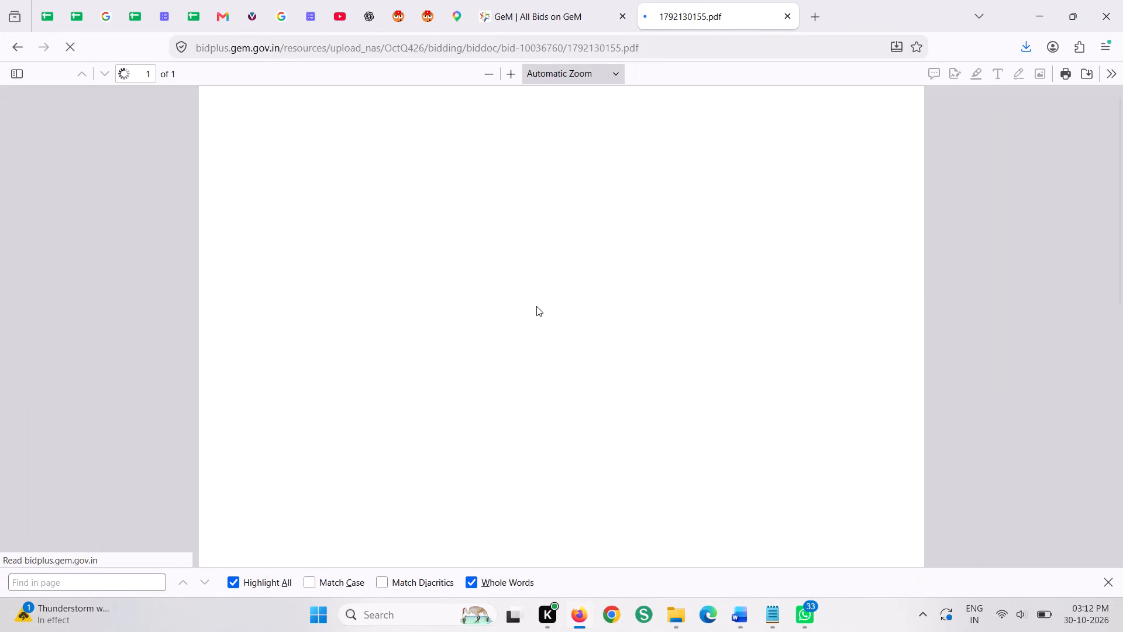
scroll(537, 305, up, 6)
click(12, 45)
Fill item 6 with "Bidder financial standing", copied from the Generic clause of the buyer added terms.
scroll(677, 338, down, 7)
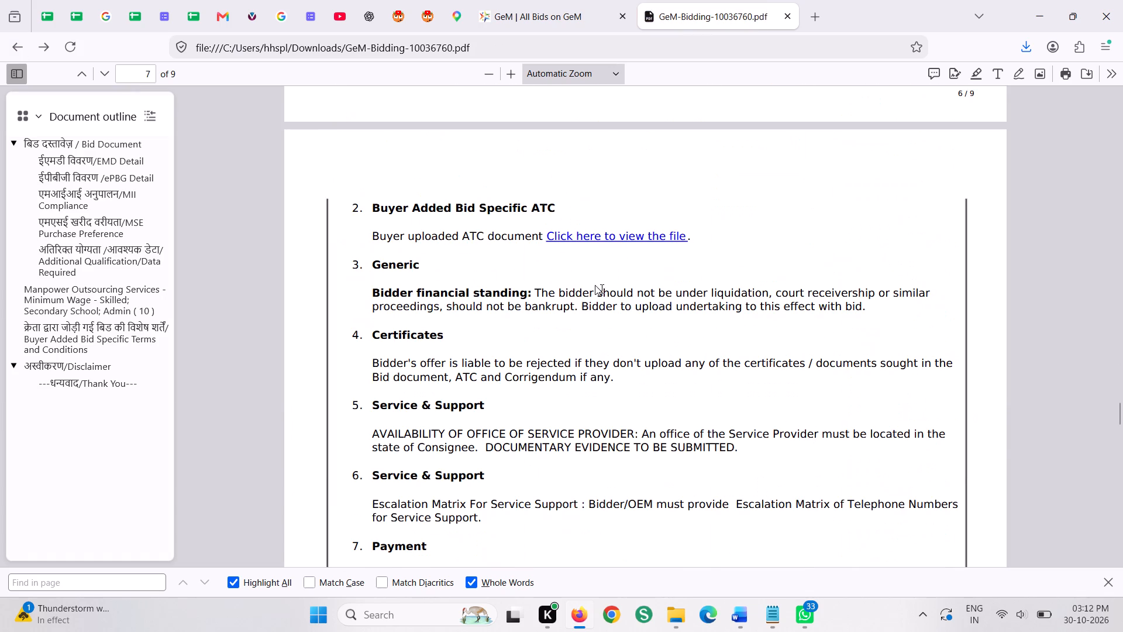
click(382, 291)
drag(382, 291, 467, 289)
key(ctrl+c)
key(ctrl+c)
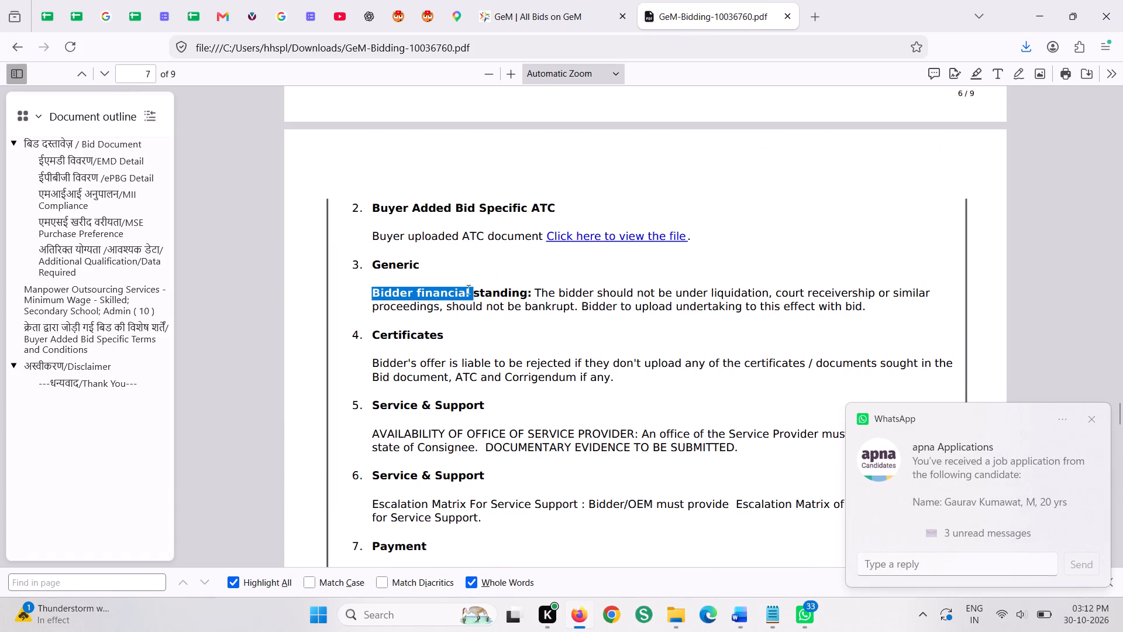
drag(467, 289, 501, 288)
key(ctrl+c)
key(alt+Tab)
key(ctrl+v)
Start item 7 on a new line below the Bidder financial standing entry.
key(Return)
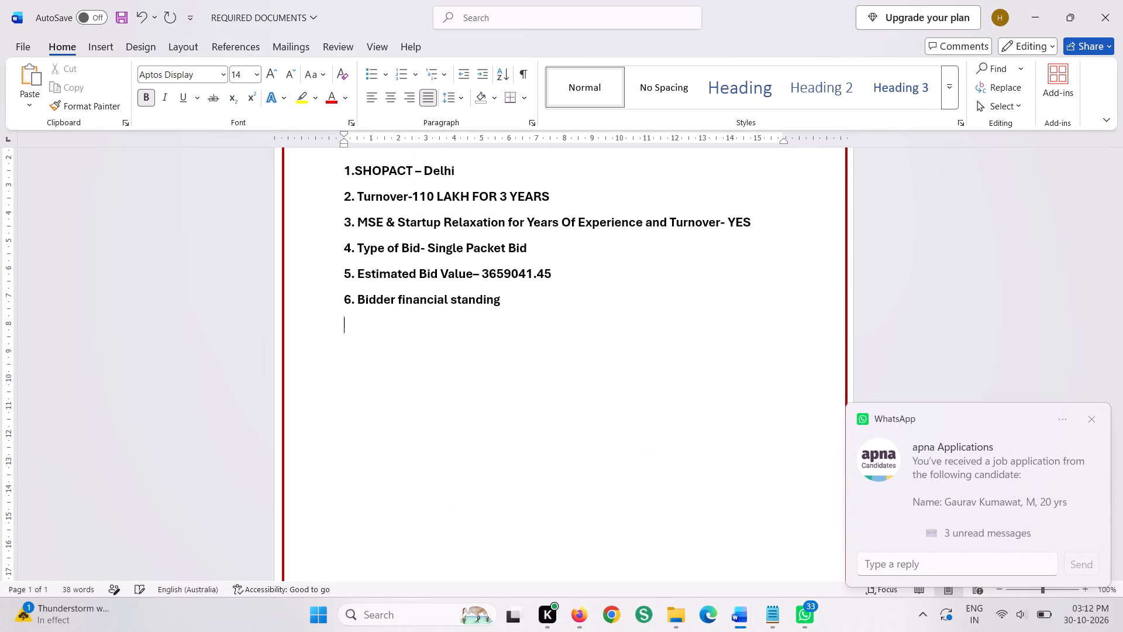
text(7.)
Open the buyer-uploaded ATC file linked under Buyer Added Bid Specific ATC in the bid document.
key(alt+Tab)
scroll(450, 320, down, 1)
scroll(507, 277, up, 1)
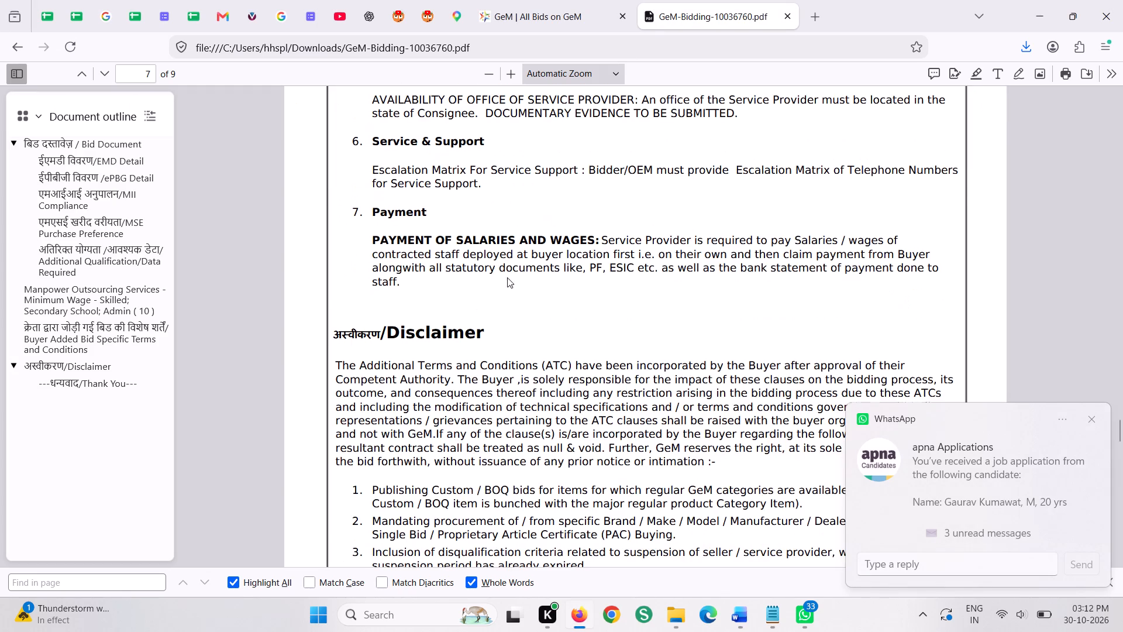
scroll(512, 278, up, 1)
scroll(553, 310, down, 1)
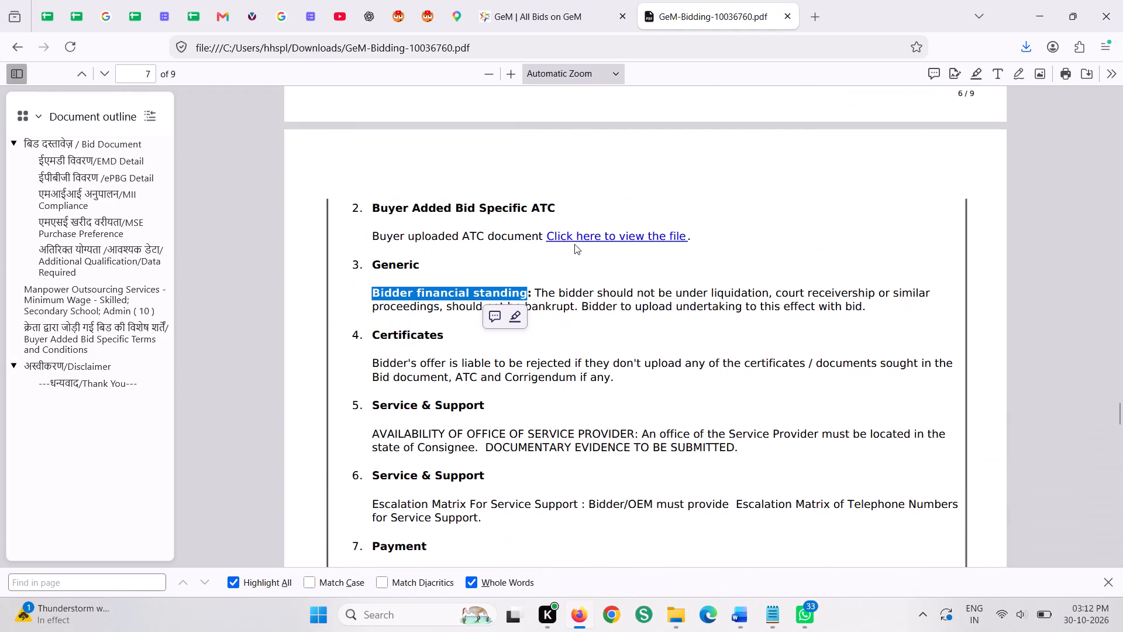
click(574, 236)
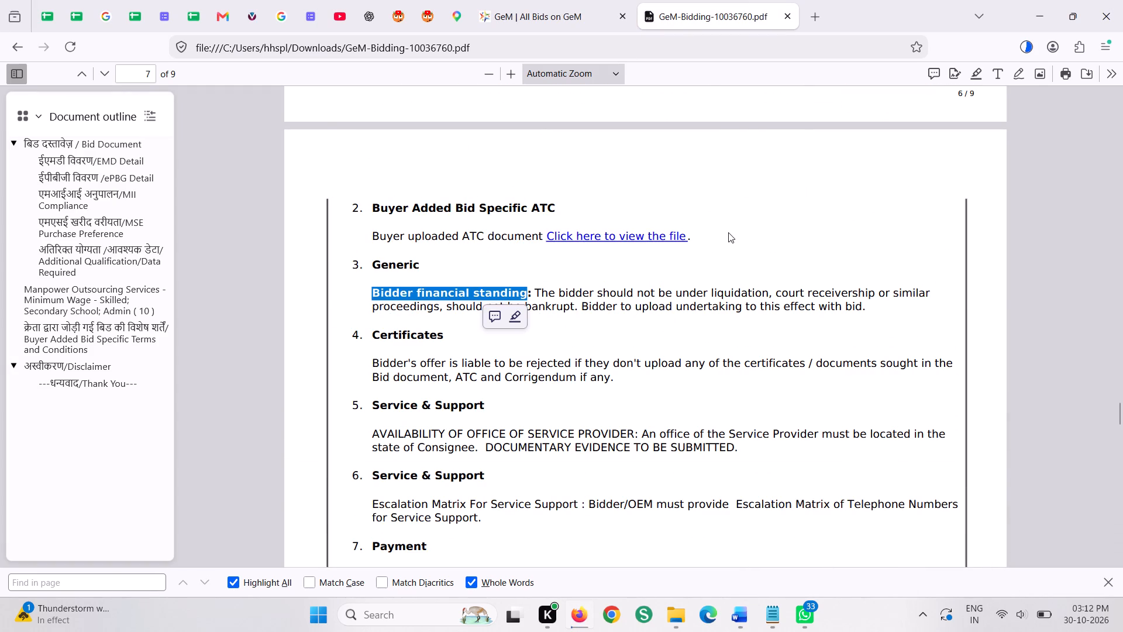
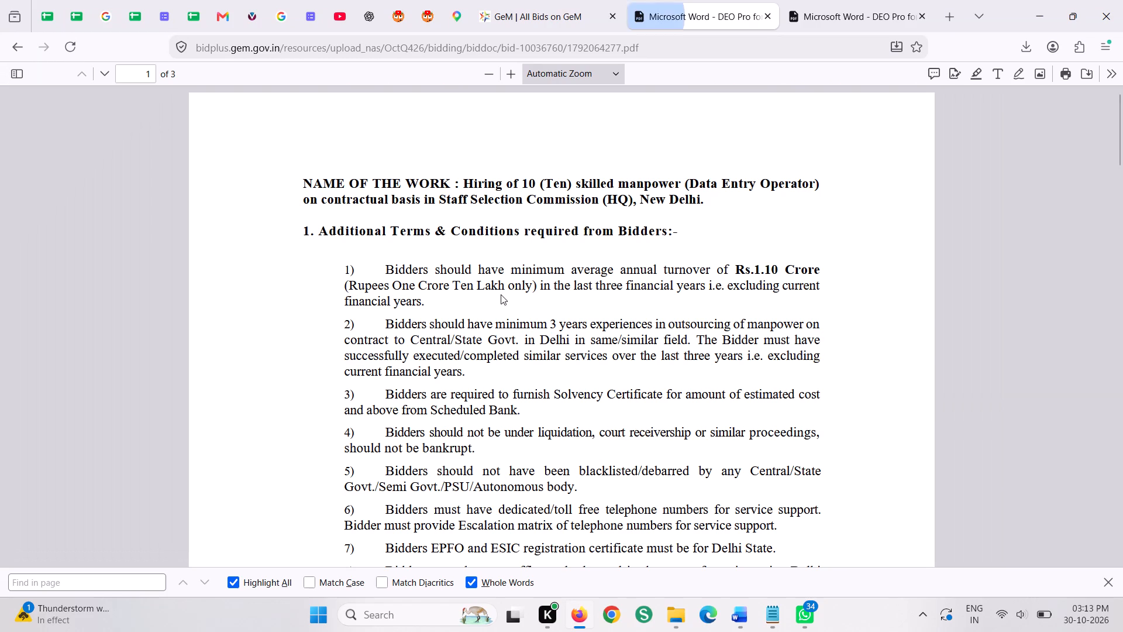
Switch from the ATC document back to the Word list to continue at the empty item 7.
scroll(502, 294, up, 2)
key(alt+Tab)
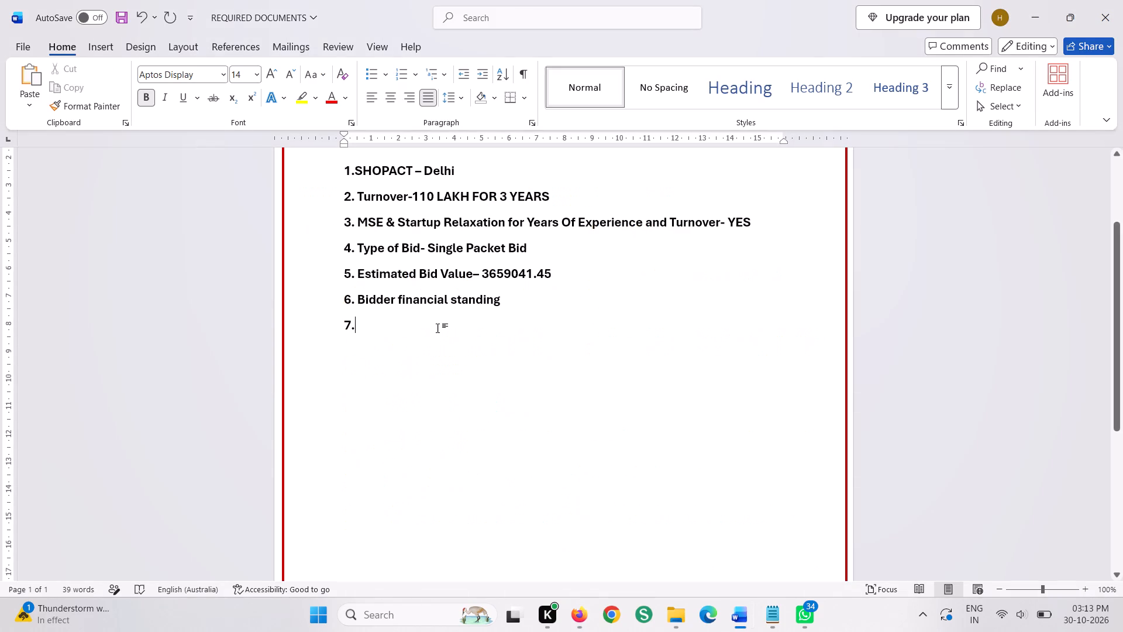
Fill item 7 from the bid document: "minimum 3 years experiences in outsourcing of manpower on contract to Central/State Govt. in Delhi in same/similar field".
key(alt+Tab)
click(474, 333)
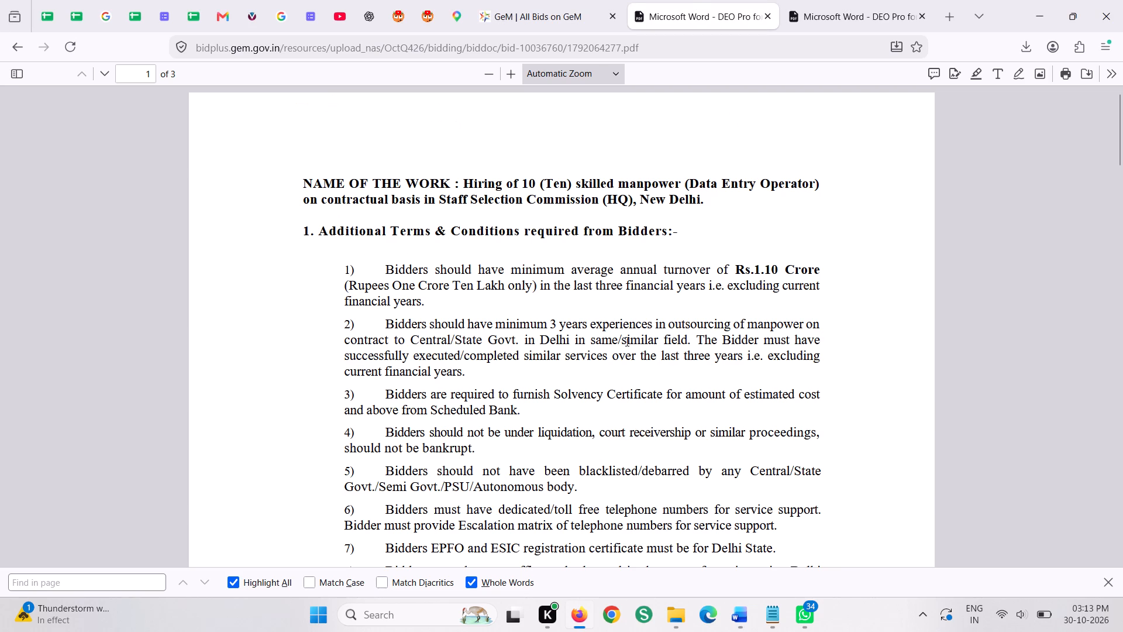
click(638, 339)
click(501, 322)
drag(501, 322, 502, 322)
drag(502, 322, 674, 334)
key(ctrl+c)
key(ctrl+c)
key(alt+Tab)
key(ctrl+v)
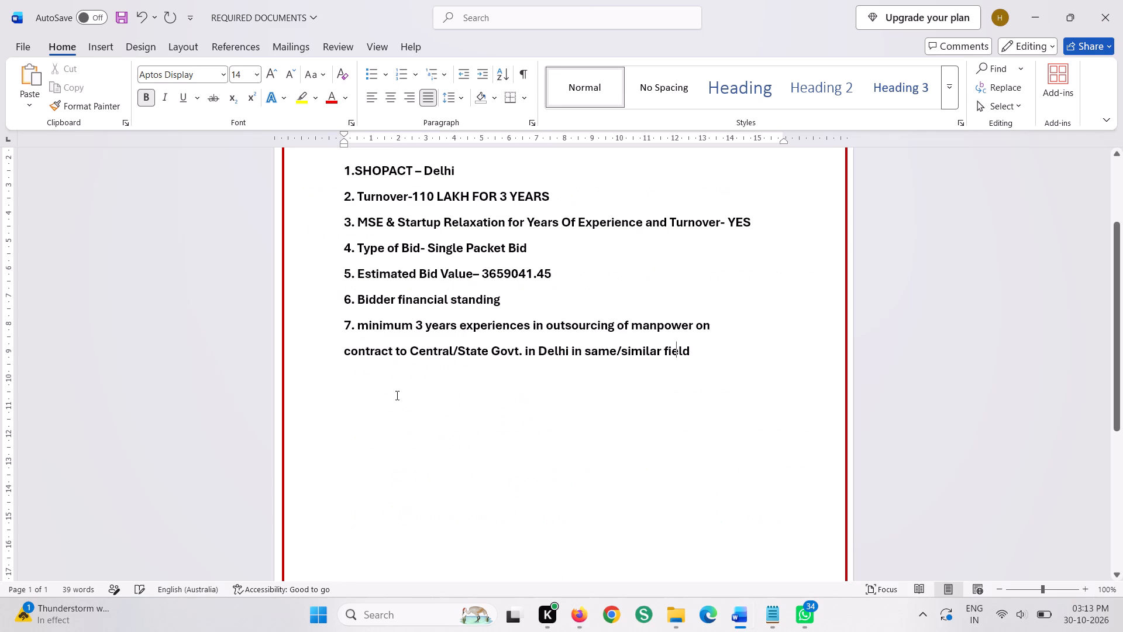
click(342, 347)
key(BackSpace)
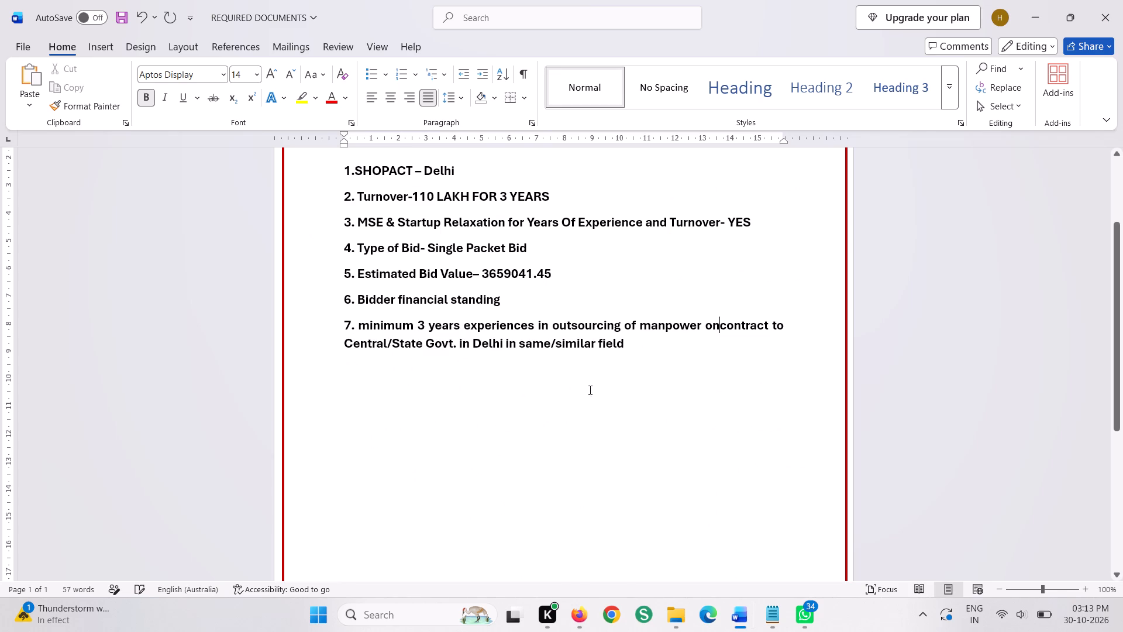
key(space)
click(639, 344)
Add item 8 to the Word list with wording copied from the bid document: "Solvency Certificate".
key(Return)
text(8.)
key(alt+Tab)
click(521, 404)
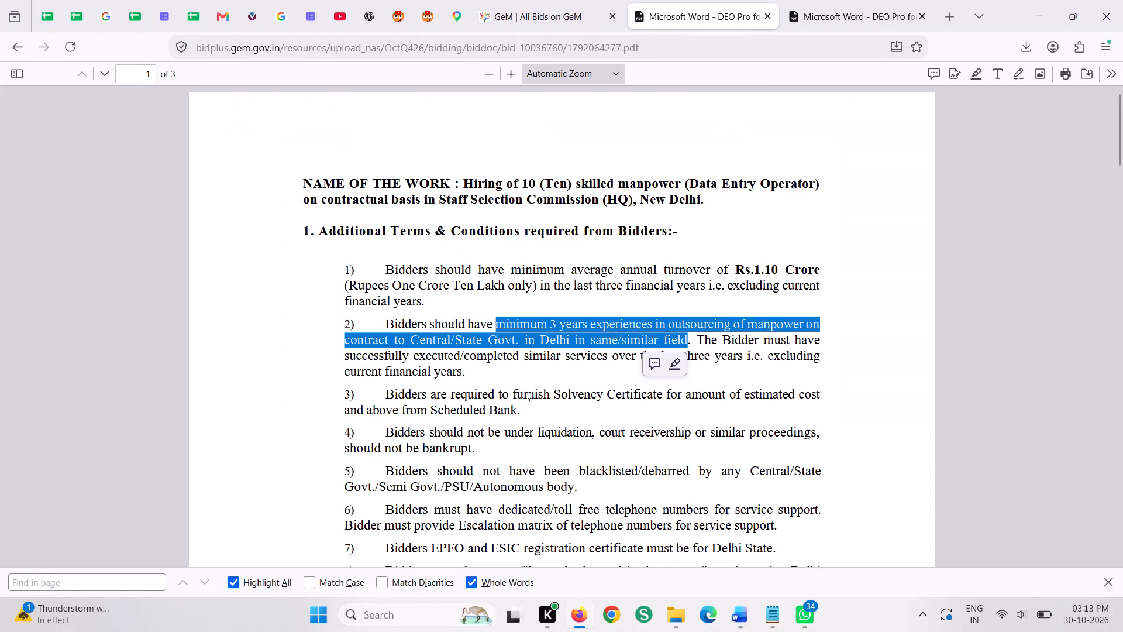
click(556, 394)
drag(556, 394, 630, 393)
key(ctrl+c)
key(ctrl+c)
key(alt+Tab)
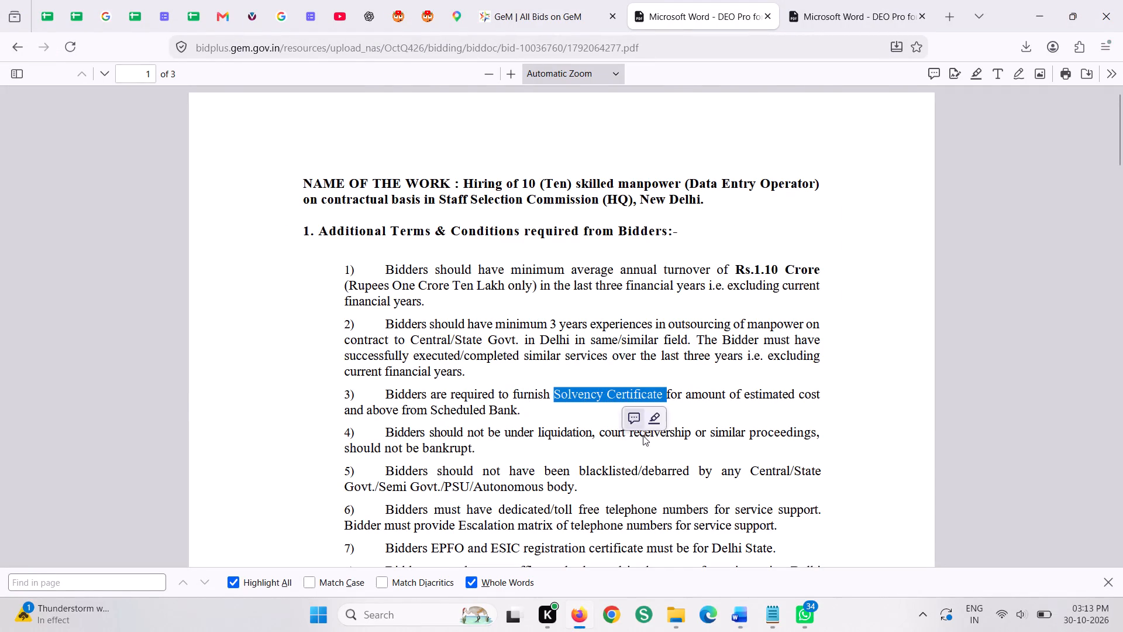
key(ctrl+v)
Add item 9 to the Word list: "FINANCIAL STANDING CERTIFICATE".
key(alt+Tab)
click(449, 443)
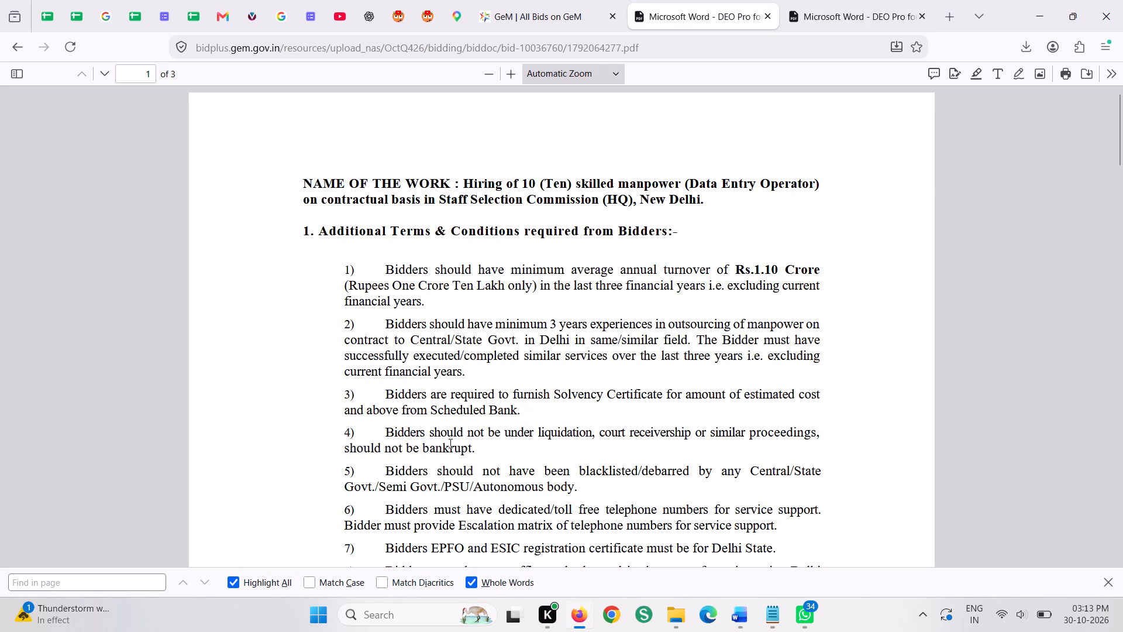
key(alt+Tab)
key(Return)
text(9.)
text(FINANCIAL)
key(space)
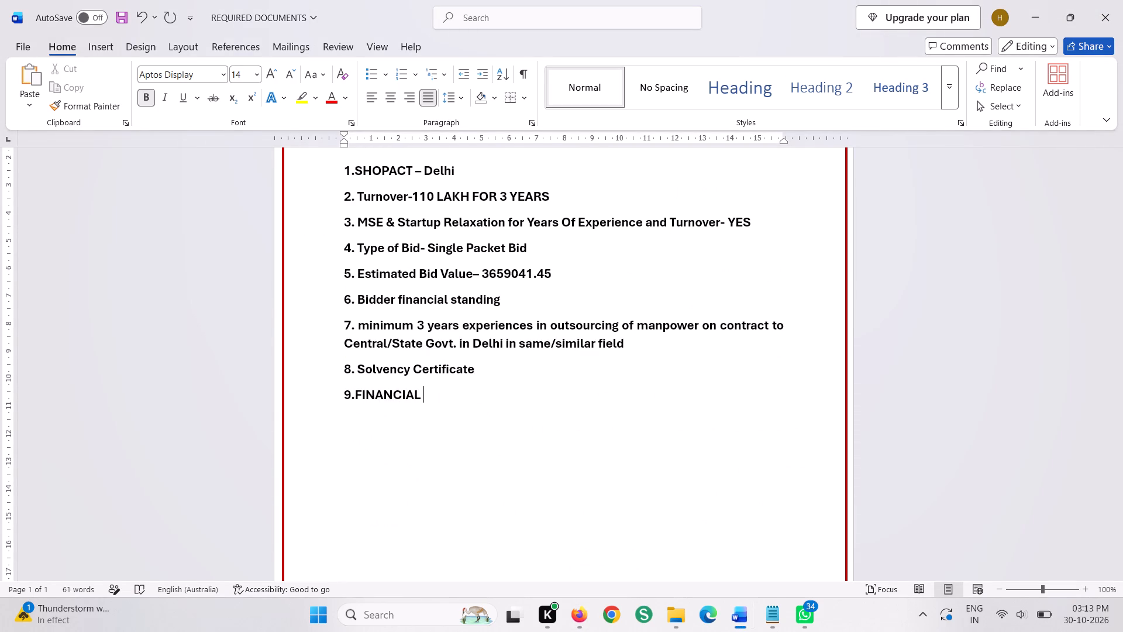
text(STANDING CERTIFICATE)
key(space)
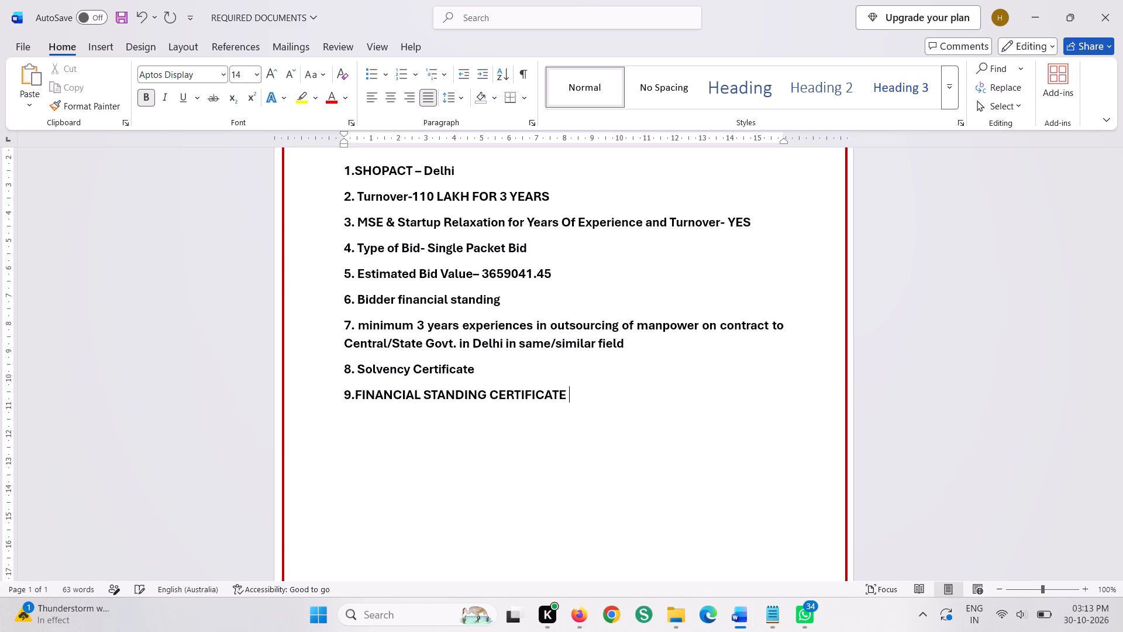
Add item 10 to the Word list with the word "blacklisted" copied from the bid document.
key(Return)
text(10.)
key(alt+Tab)
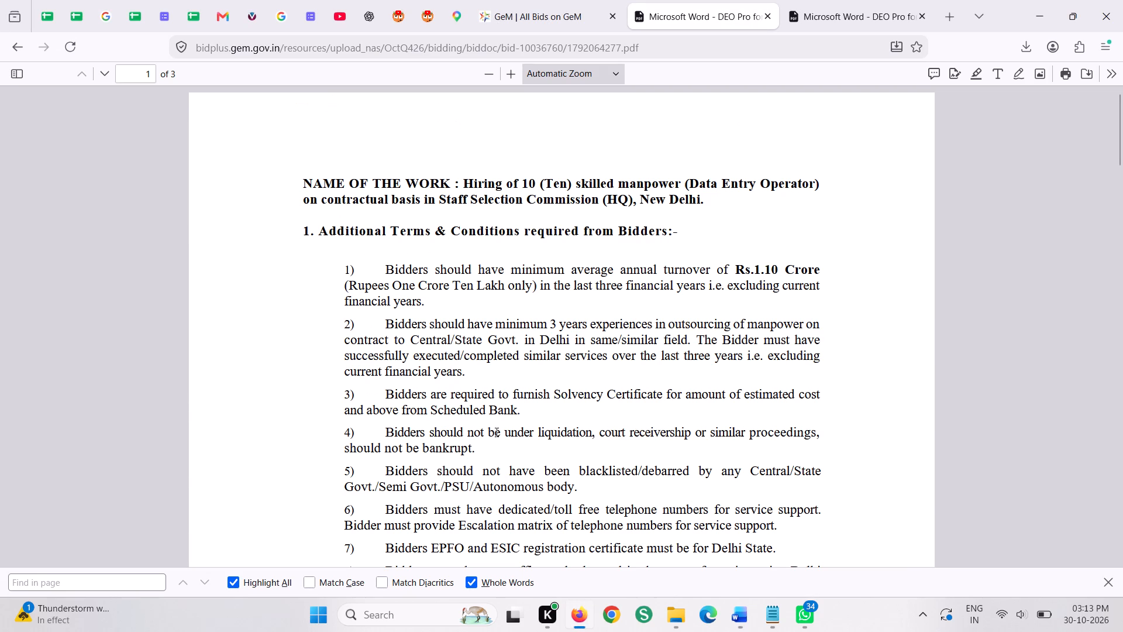
double_click(604, 471)
key(ctrl+c)
key(alt+Tab)
key(ctrl+v)
Add item 11 to the Word list with wording copied from the bid document: "toll free telephone".
key(Return)
text(11.)
key(alt+Tab)
scroll(631, 494, down, 1)
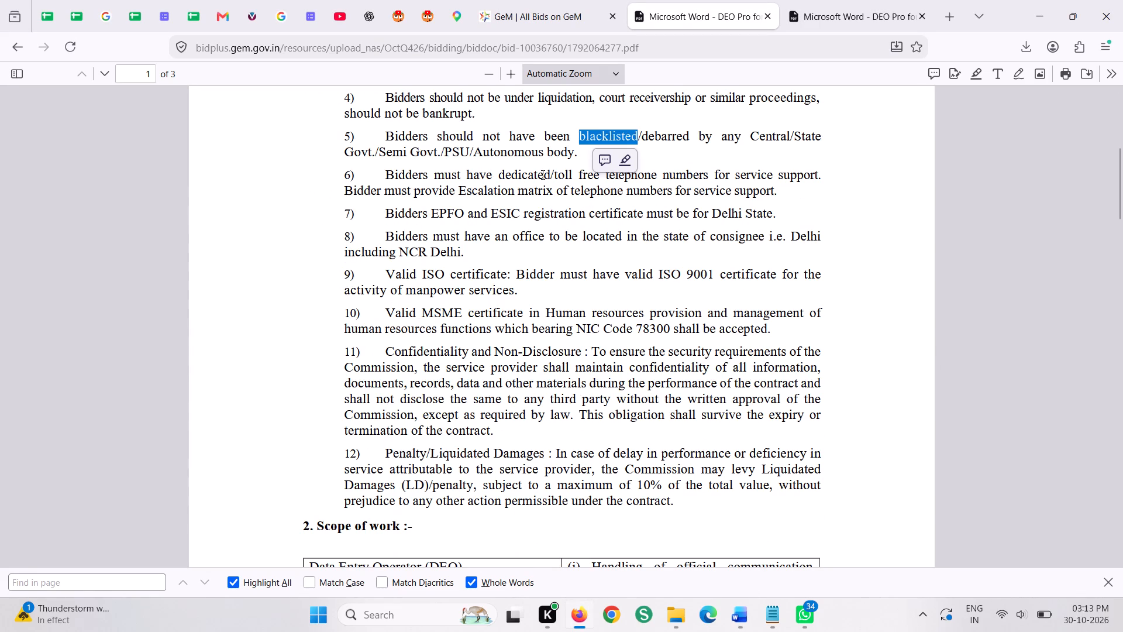
click(541, 176)
click(557, 175)
drag(557, 175, 646, 167)
key(ctrl+c)
key(ctrl+c)
key(alt+Tab)
key(ctrl+v)
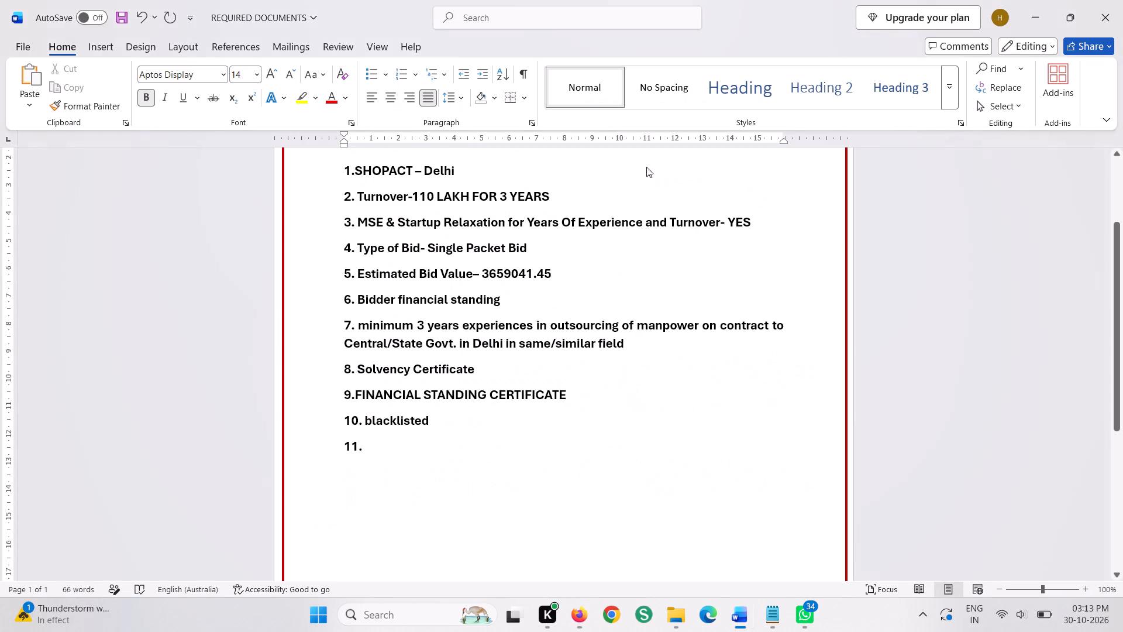
Add item 12 with wording copied from the bid document: "EPFO and ESIC registration certificate must be for Delhi State.".
key(Return)
text(12.)
key(alt+Tab)
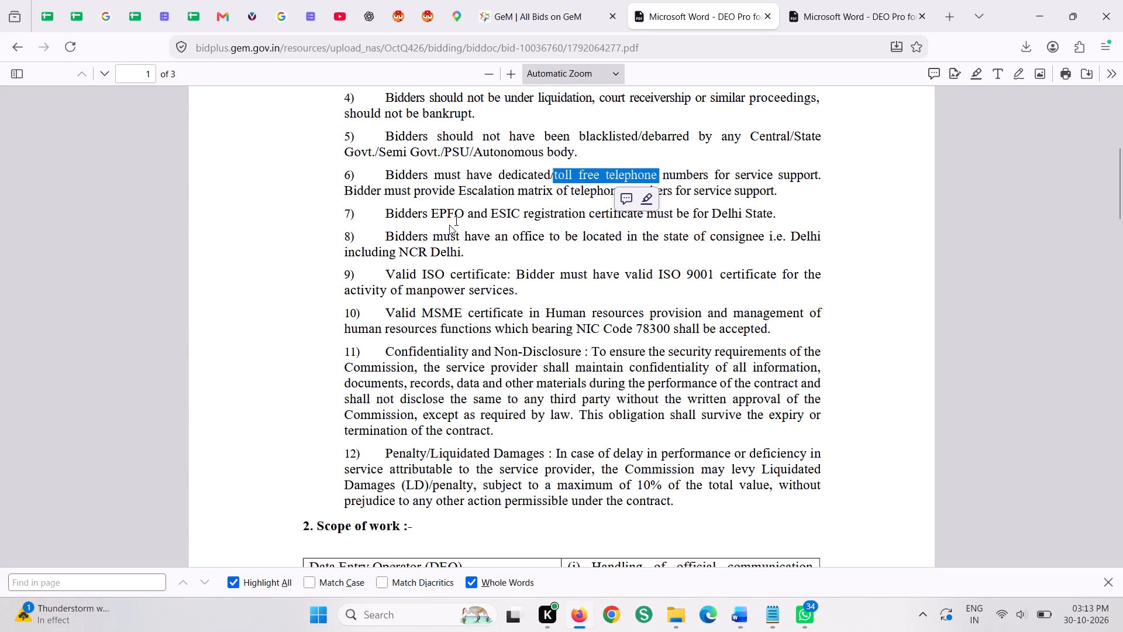
click(449, 225)
click(437, 211)
drag(437, 211, 772, 214)
key(ctrl+c)
key(ctrl+c)
key(ctrl+c)
key(ctrl+c)
key(ctrl+c)
key(ctrl+c)
key(ctrl+c)
key(ctrl+c)
key(alt+Tab)
key(ctrl+v)
Add item 13 with "ISO 9001 certificate" copied from the bid document, and start an item 14.
key(Return)
text(13.)
key(alt+Tab)
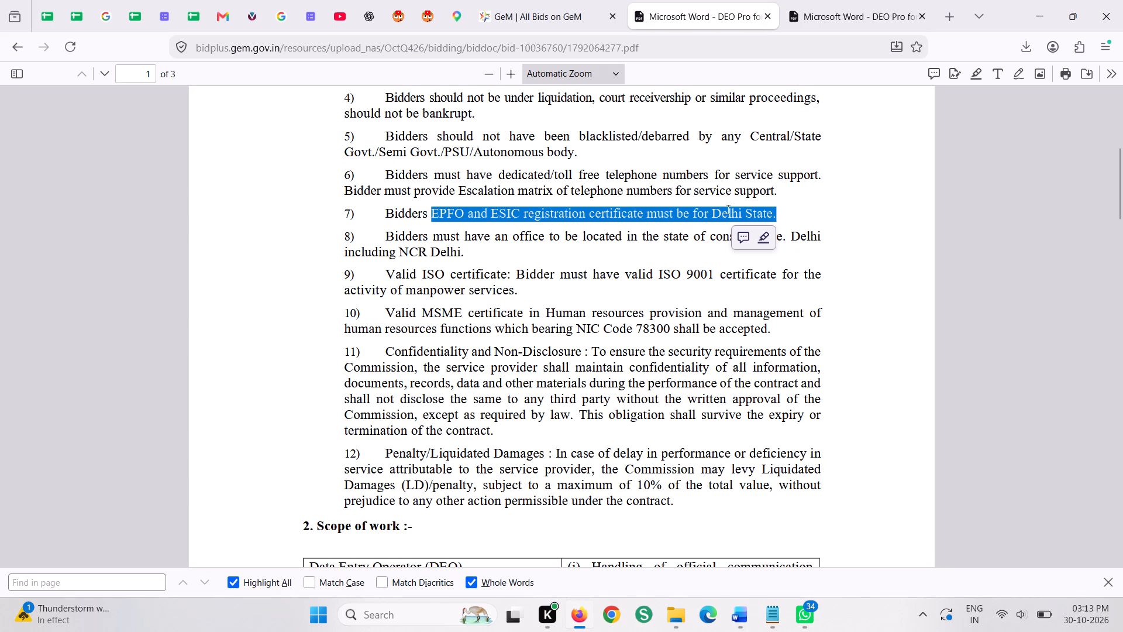
click(579, 240)
click(502, 273)
click(585, 288)
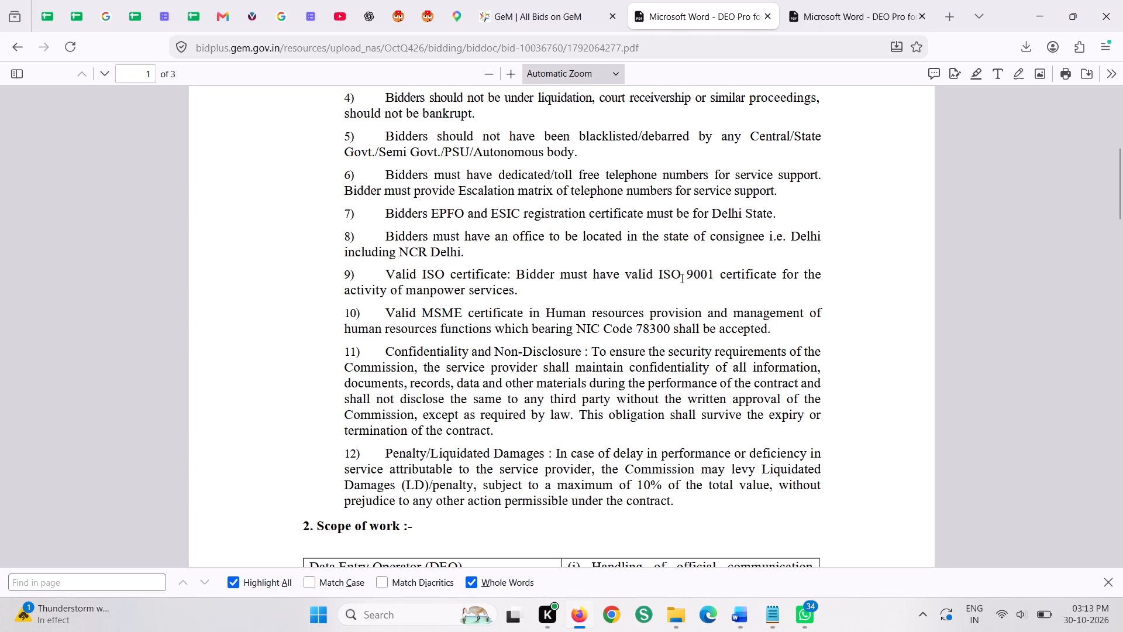
click(658, 272)
drag(658, 272, 767, 275)
key(ctrl+c)
key(ctrl+c)
key(ctrl+c)
key(ctrl+c)
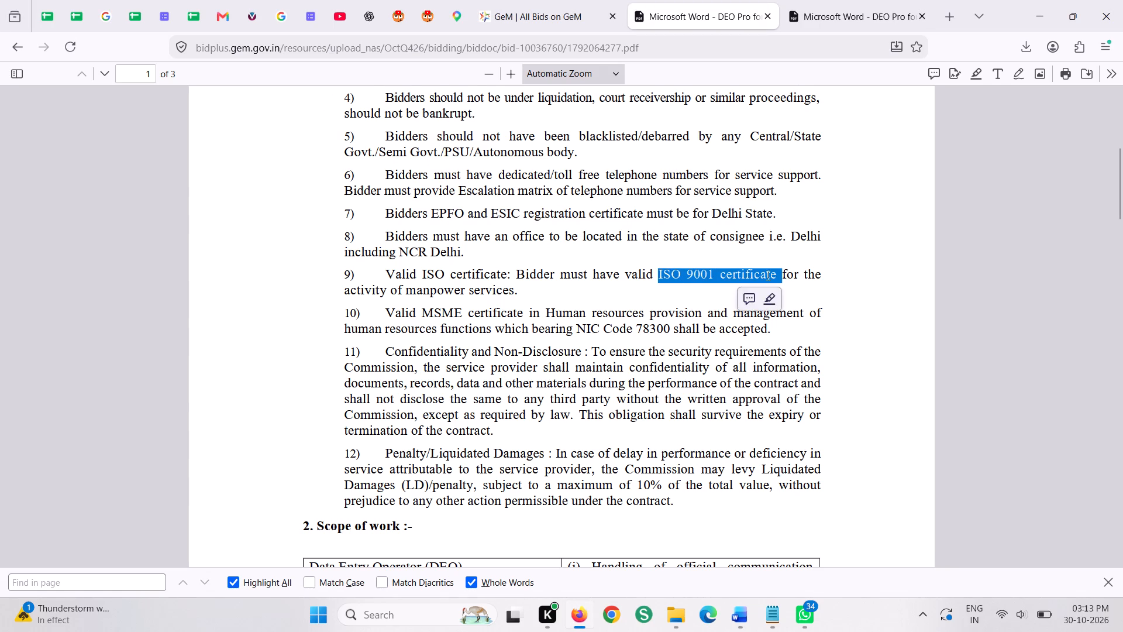
key(alt+Tab)
key(ctrl+v)
key(Return)
text(14.)
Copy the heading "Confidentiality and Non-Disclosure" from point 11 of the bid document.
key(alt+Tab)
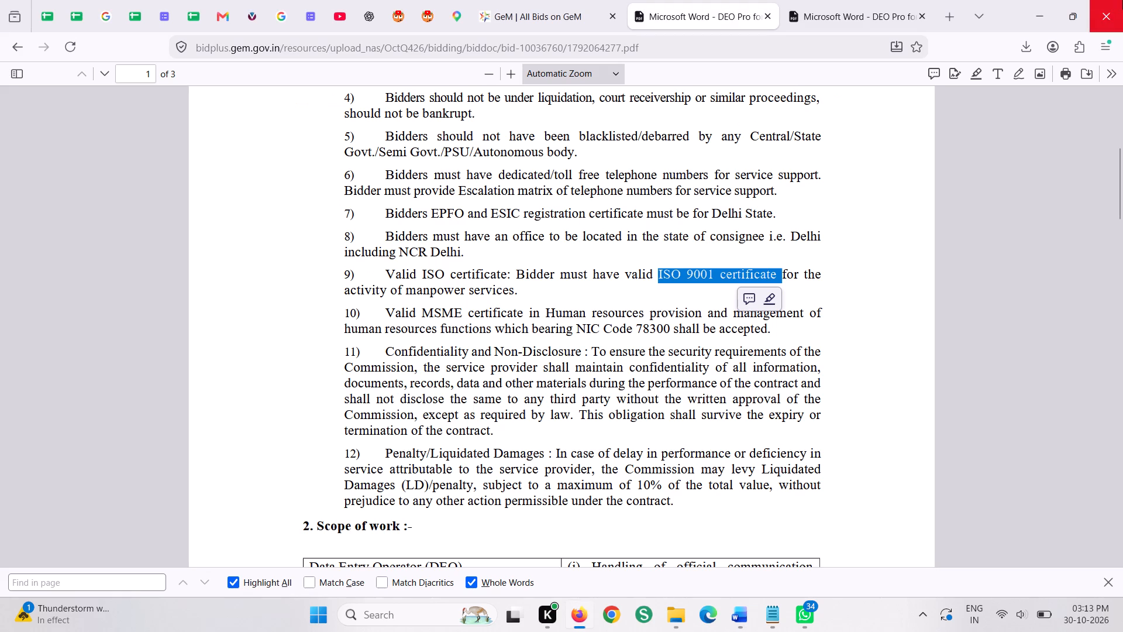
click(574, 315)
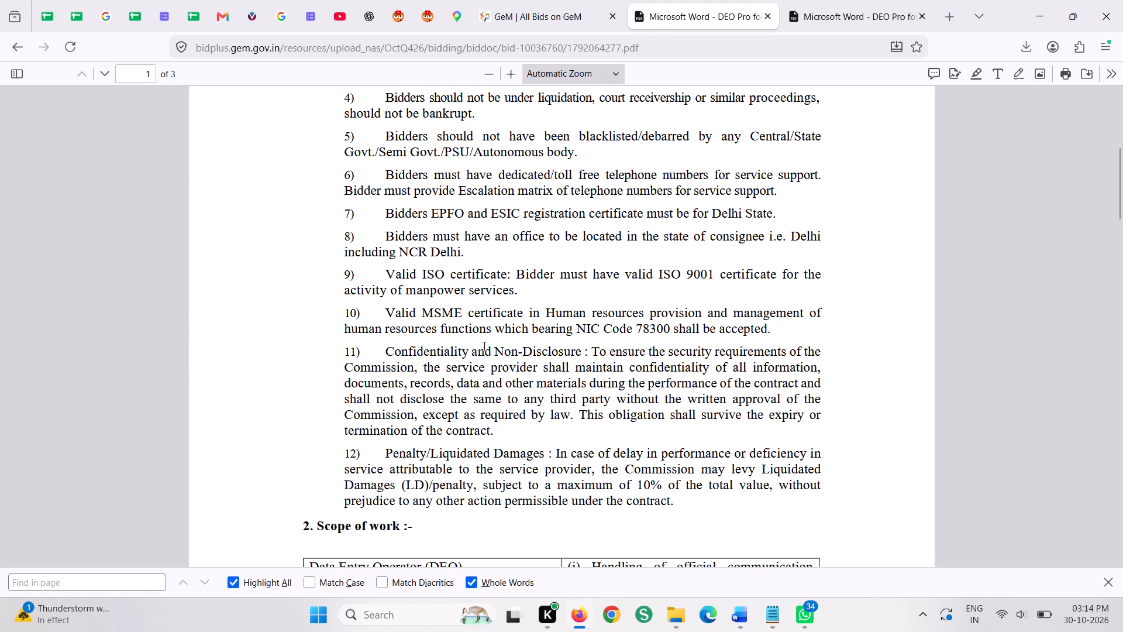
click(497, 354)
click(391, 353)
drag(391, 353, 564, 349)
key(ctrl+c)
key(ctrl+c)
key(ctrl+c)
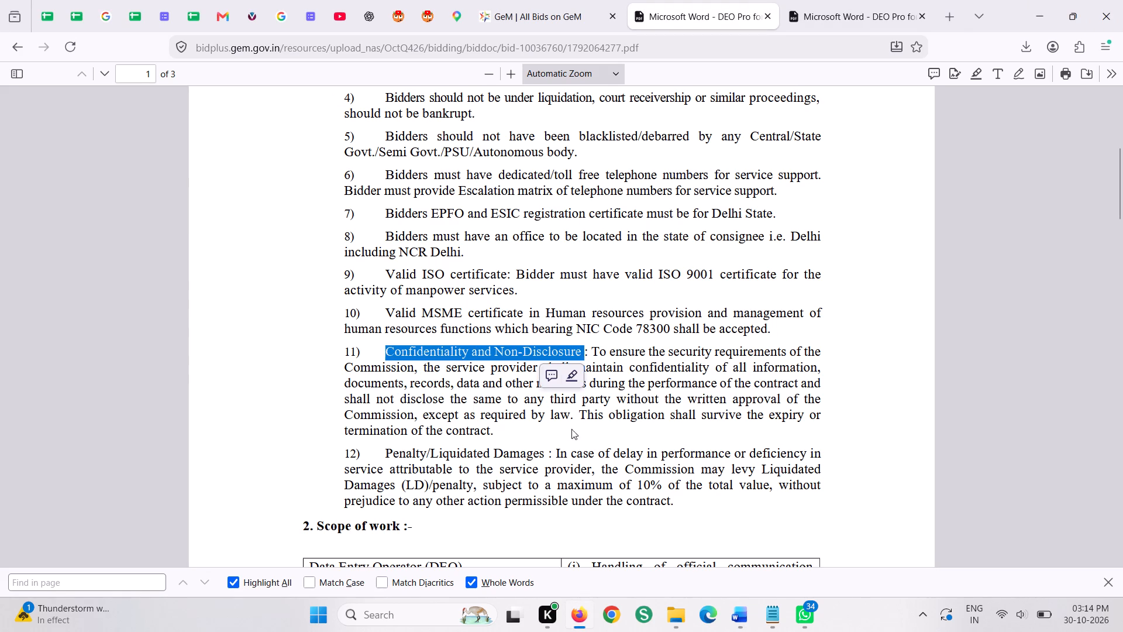
Fill item 14 with wording copied from row 13 of the bid document's table: "Undertaking for acceptance of terms and conditions of the".
click(530, 454)
scroll(561, 411, down, 1)
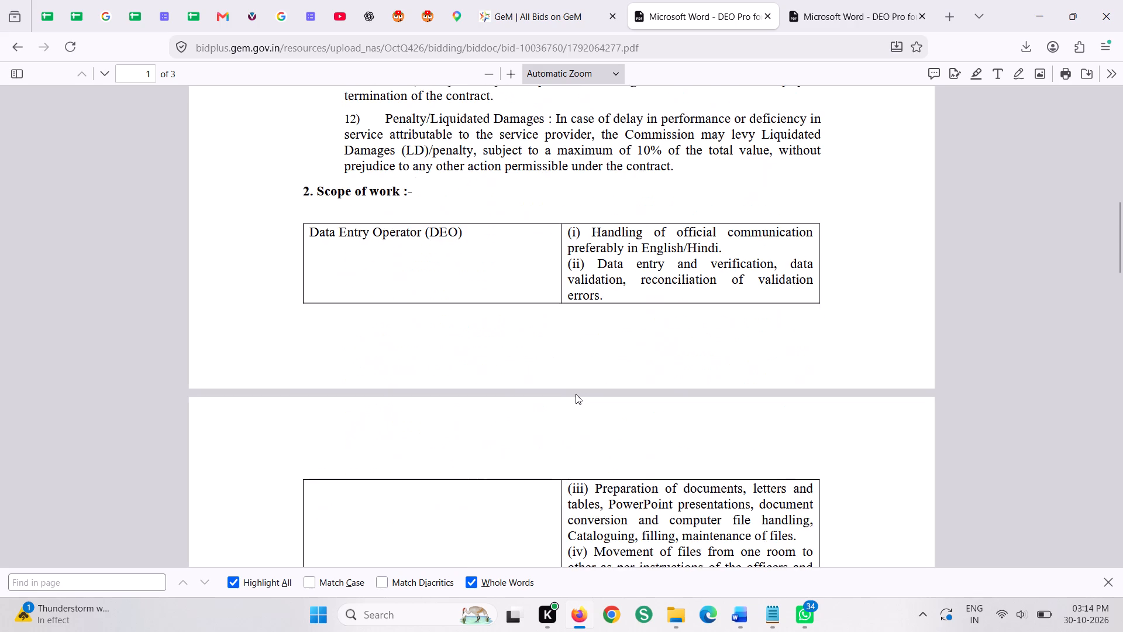
scroll(583, 401, down, 3)
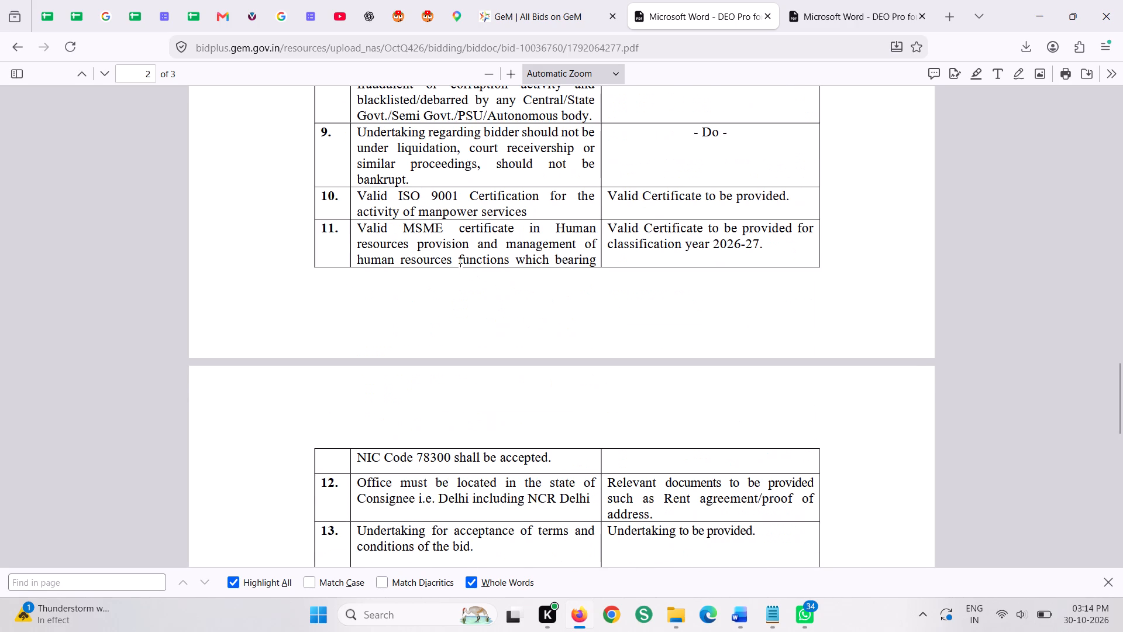
key(alt+Tab)
key(alt+Tab)
scroll(476, 300, up, 1)
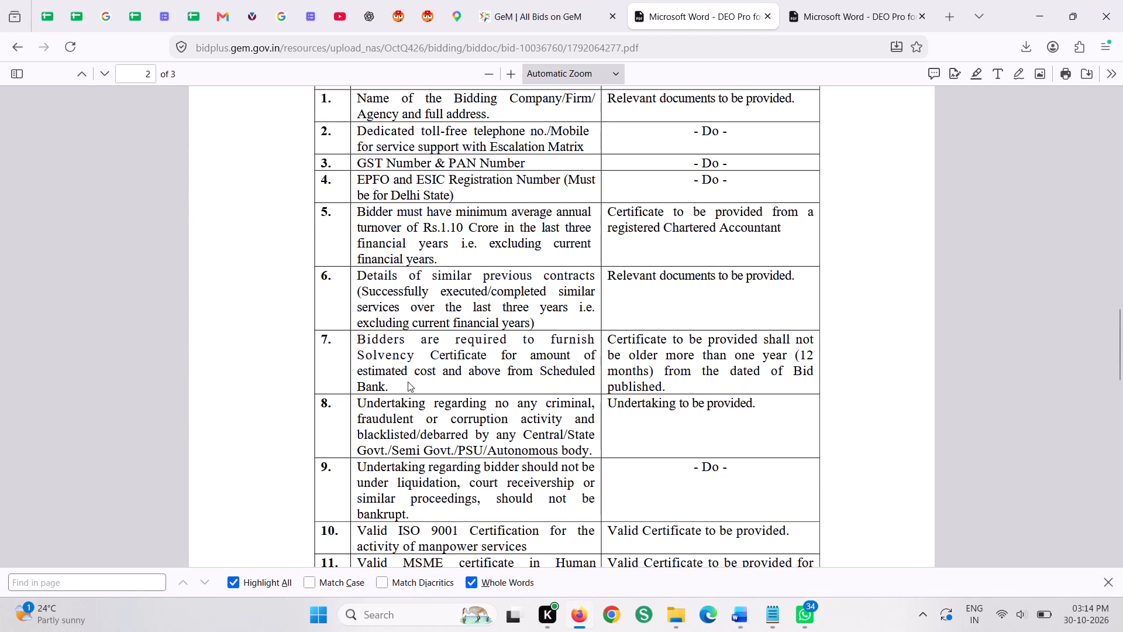
scroll(408, 382, down, 2)
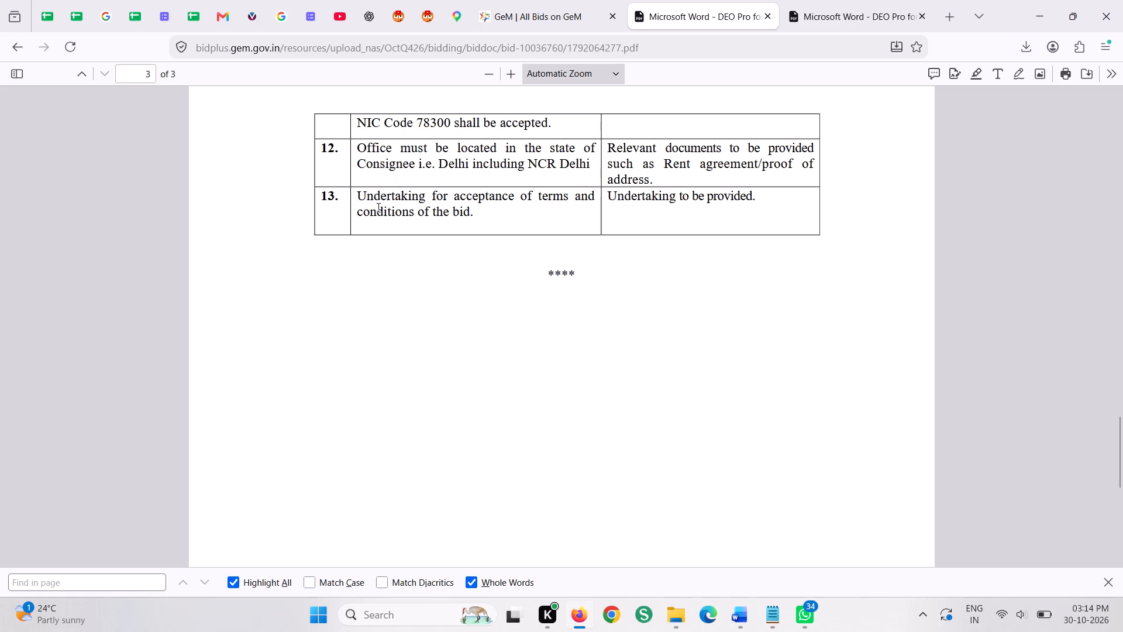
click(366, 196)
drag(366, 196, 446, 214)
key(ctrl+c)
key(ctrl+c)
key(ctrl+c)
key(alt+Tab)
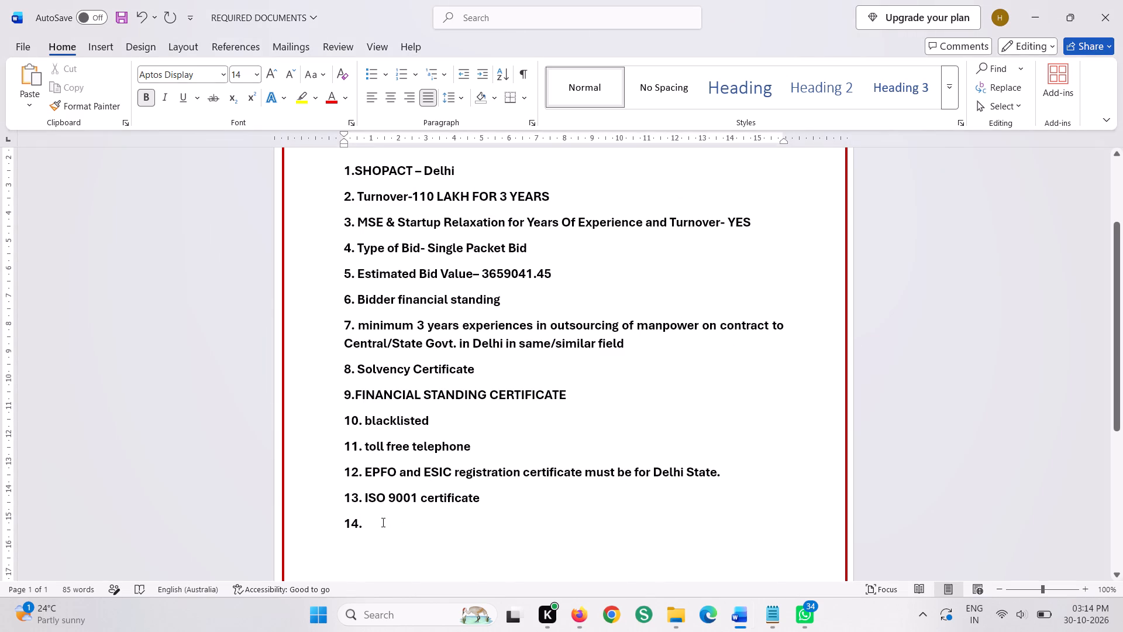
key(ctrl+v)
click(343, 552)
key(BackSpace)
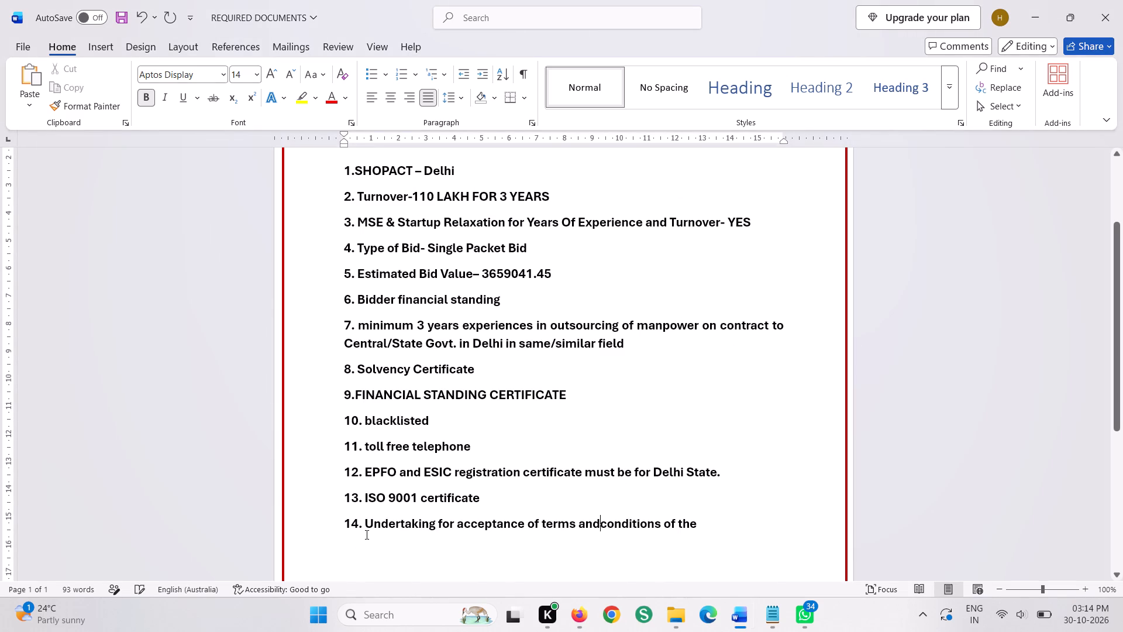
key(space)
Append "(Rent agreement)" to item 1, SHOPACT – Delhi, copying the wording from row 12 of the bid document's table.
key(alt+Tab)
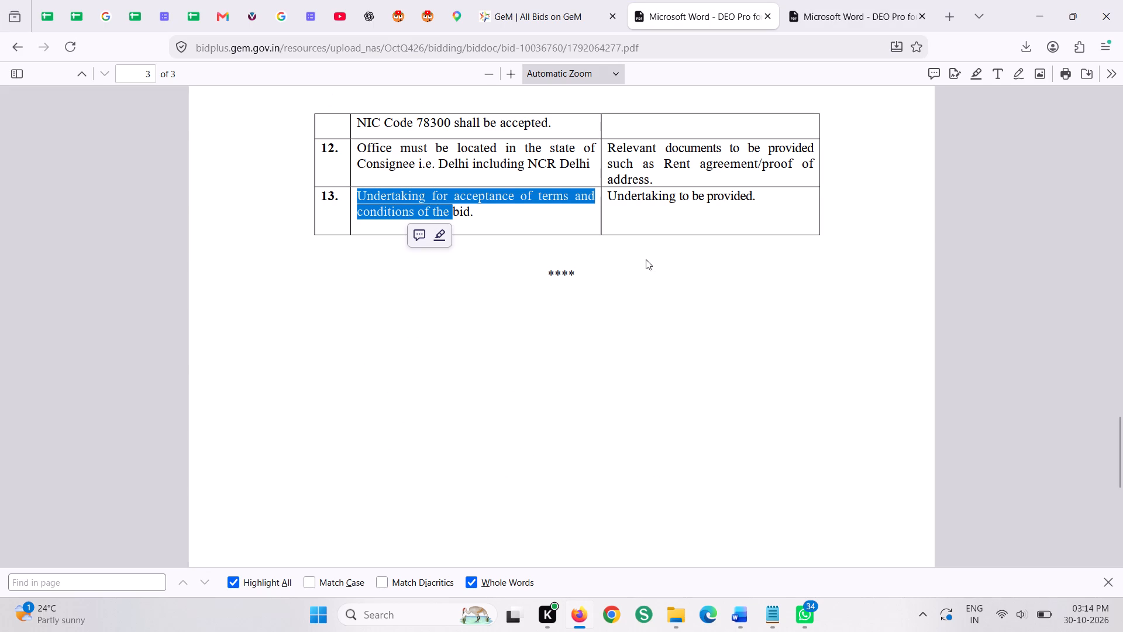
scroll(644, 259, up, 1)
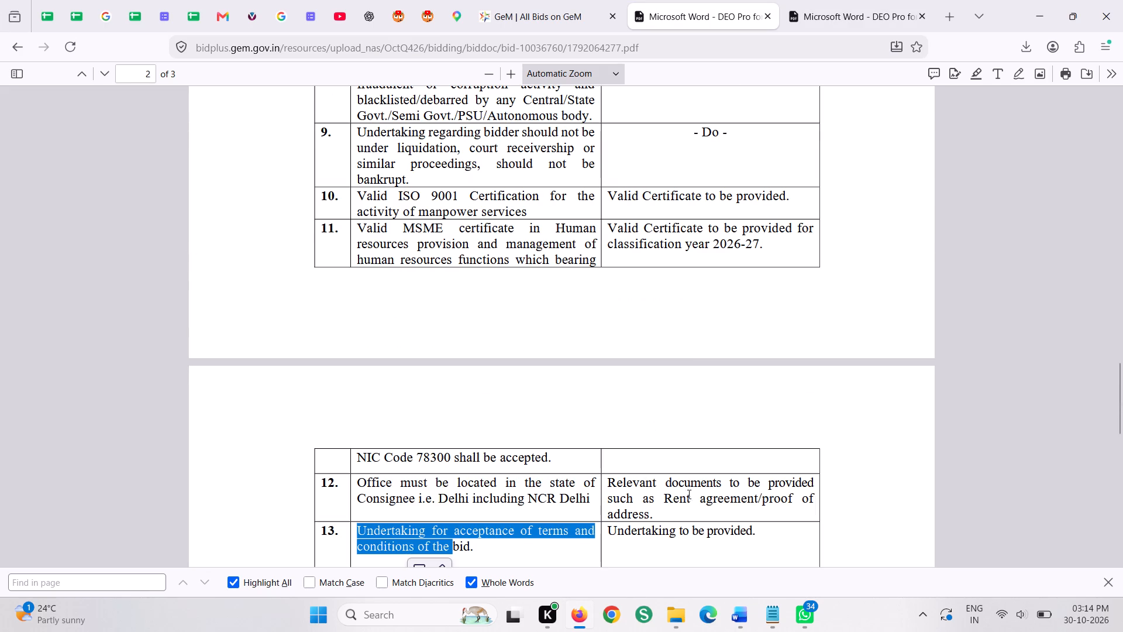
click(666, 497)
drag(666, 497, 716, 497)
key(ctrl+c)
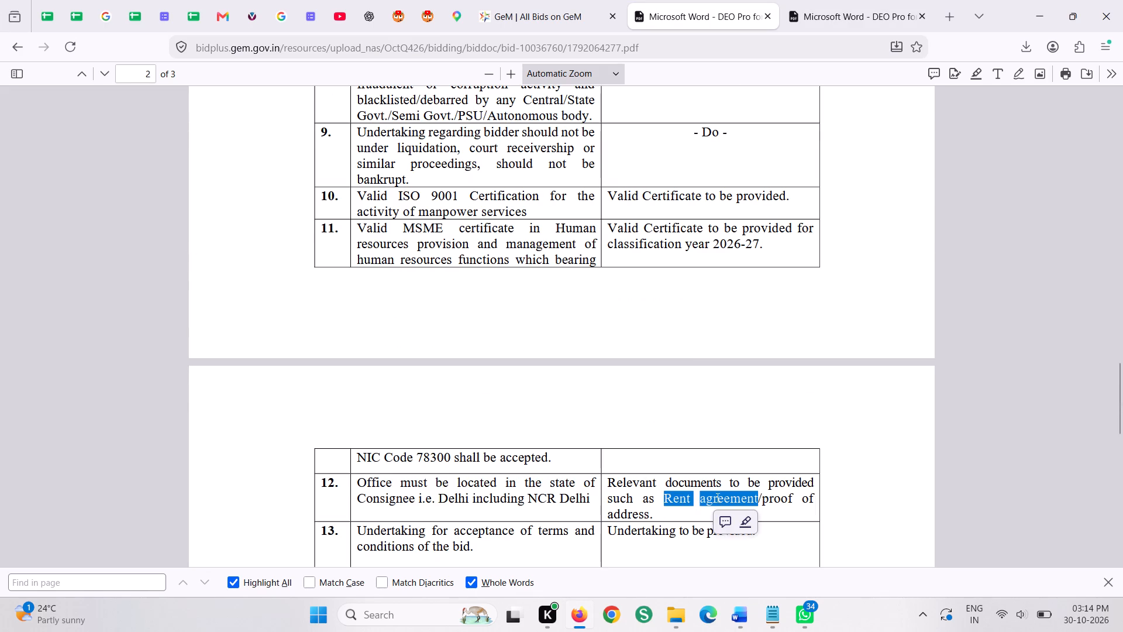
key(ctrl+c)
key(alt+Tab)
scroll(512, 242, up, 1)
click(461, 297)
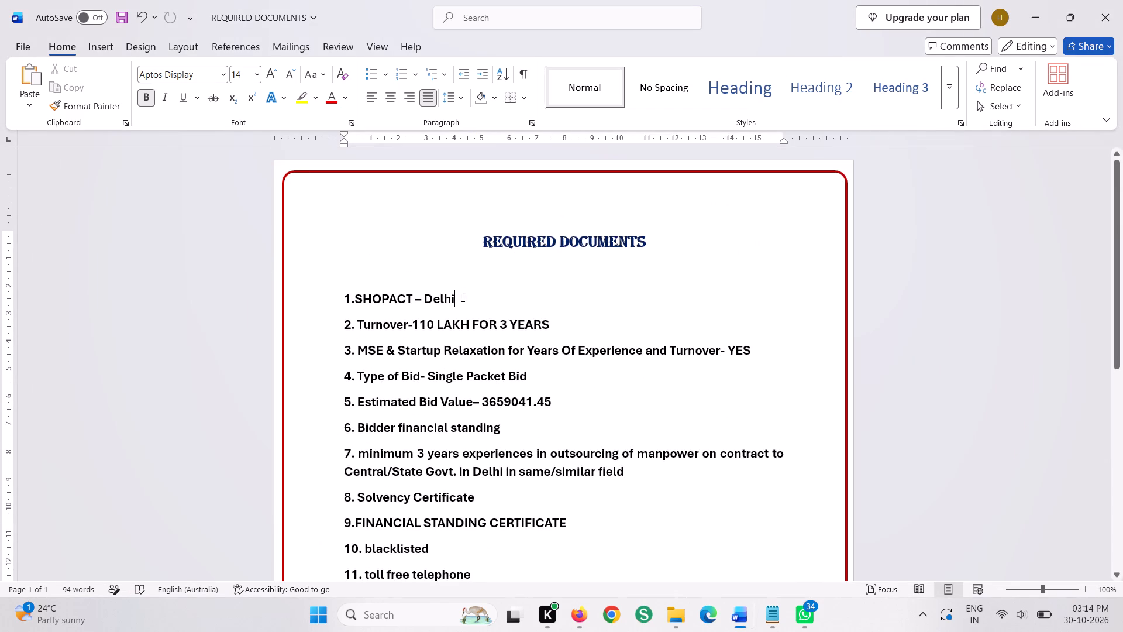
key(space)
key(shift+parenleft)
key(ctrl+shift+v)
key(shift+parenright)
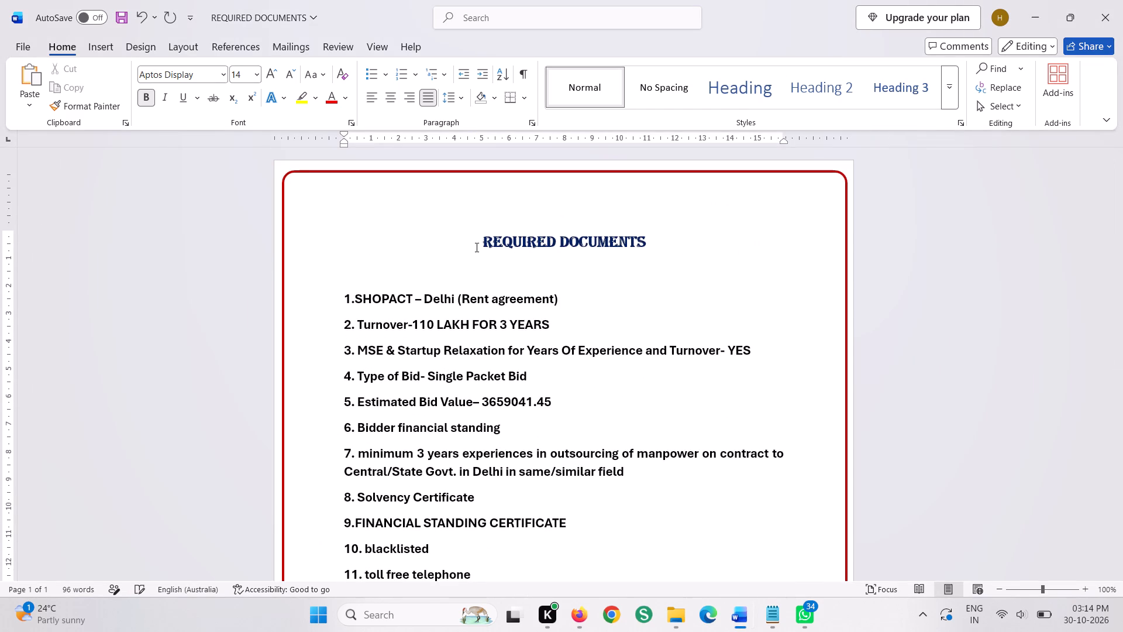
Review the Word list and search the bid document for "EMD".
scroll(476, 247, down, 2)
scroll(477, 380, up, 2)
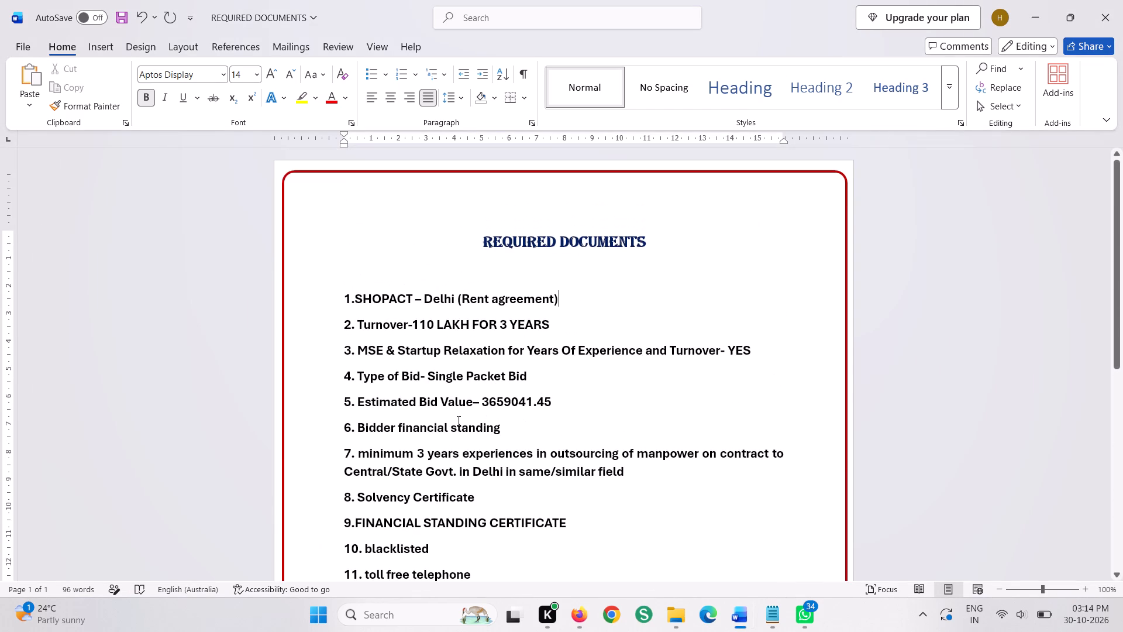
key(alt+Tab)
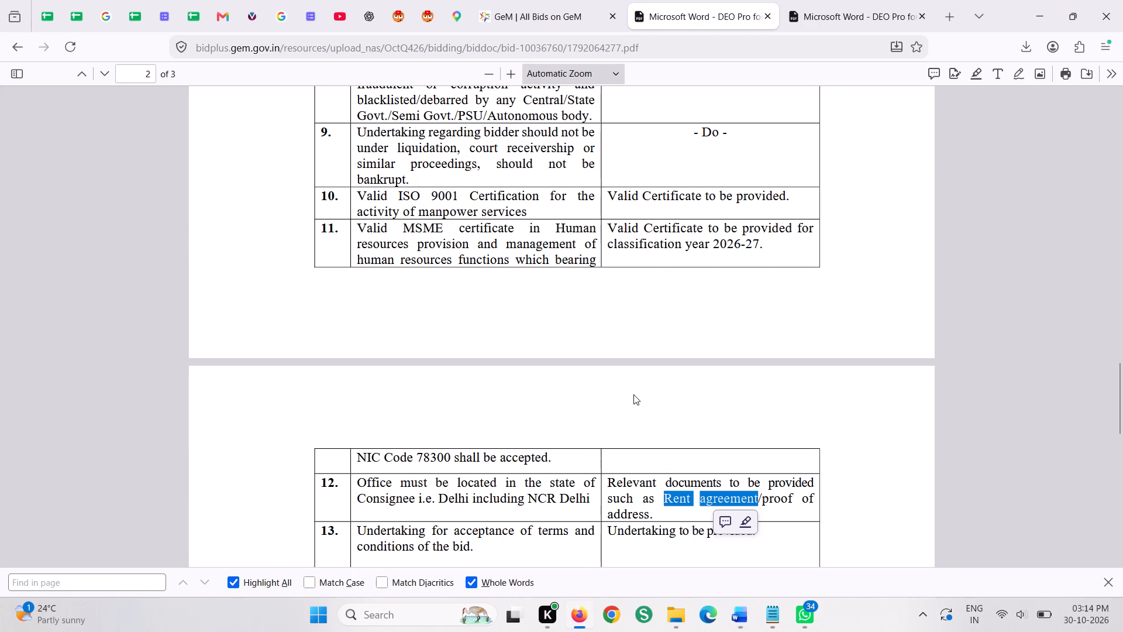
key(ctrl+f)
text(EMD)
key(Return)
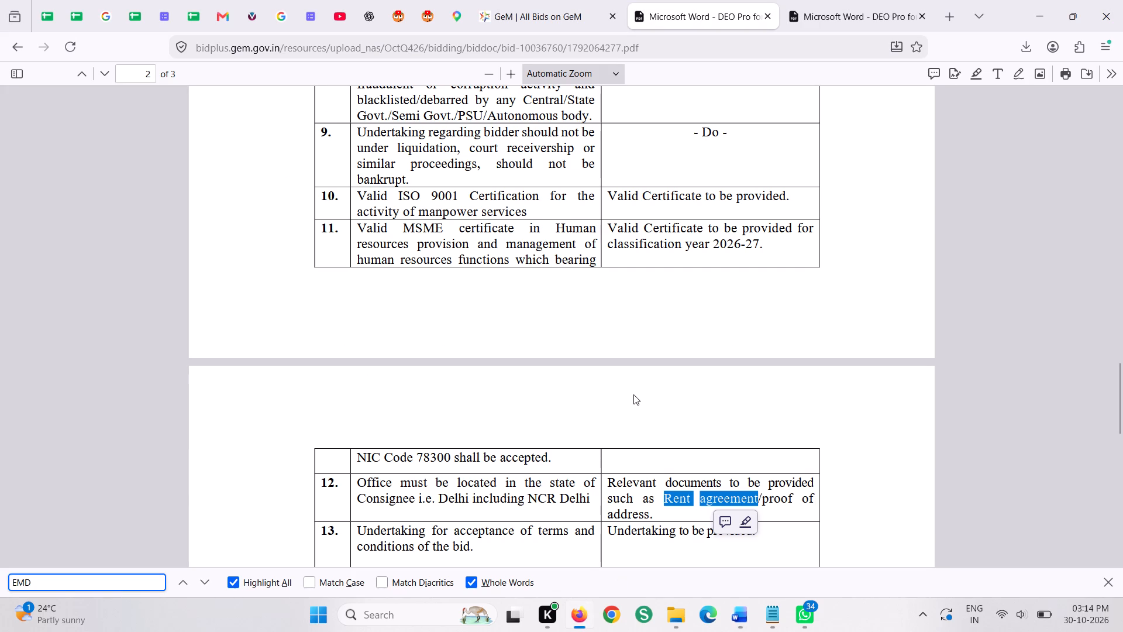
key(BackSpace)
key(BackSpace)
key(BackSpace)
key(BackSpace)
scroll(633, 394, up, 7)
scroll(634, 369, down, 18)
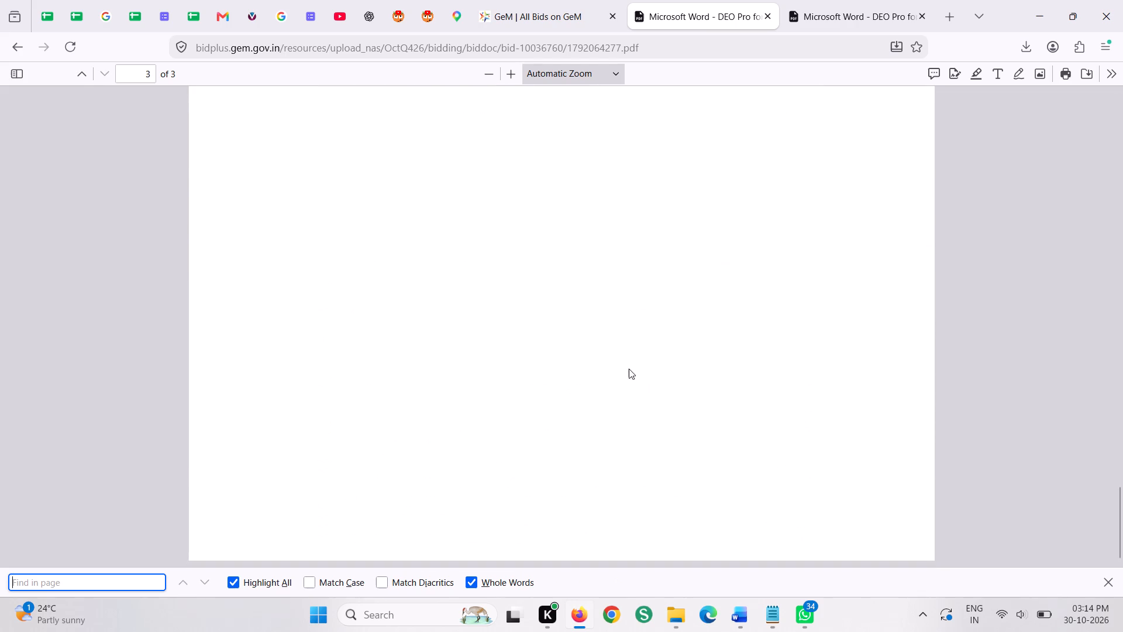
scroll(629, 369, up, 7)
key(alt+Tab)
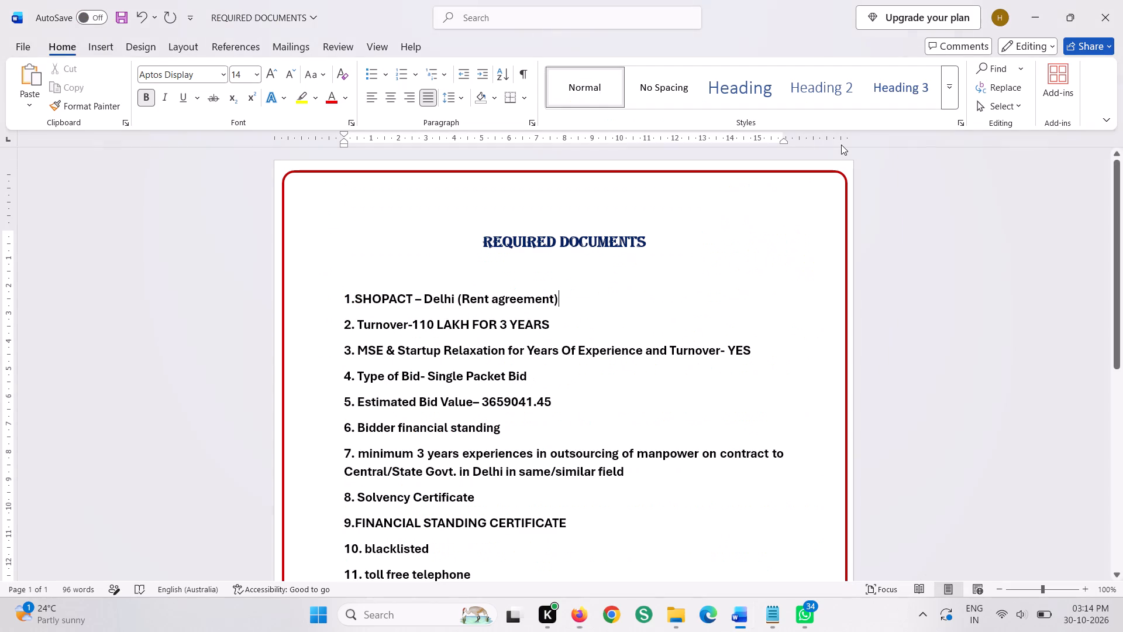
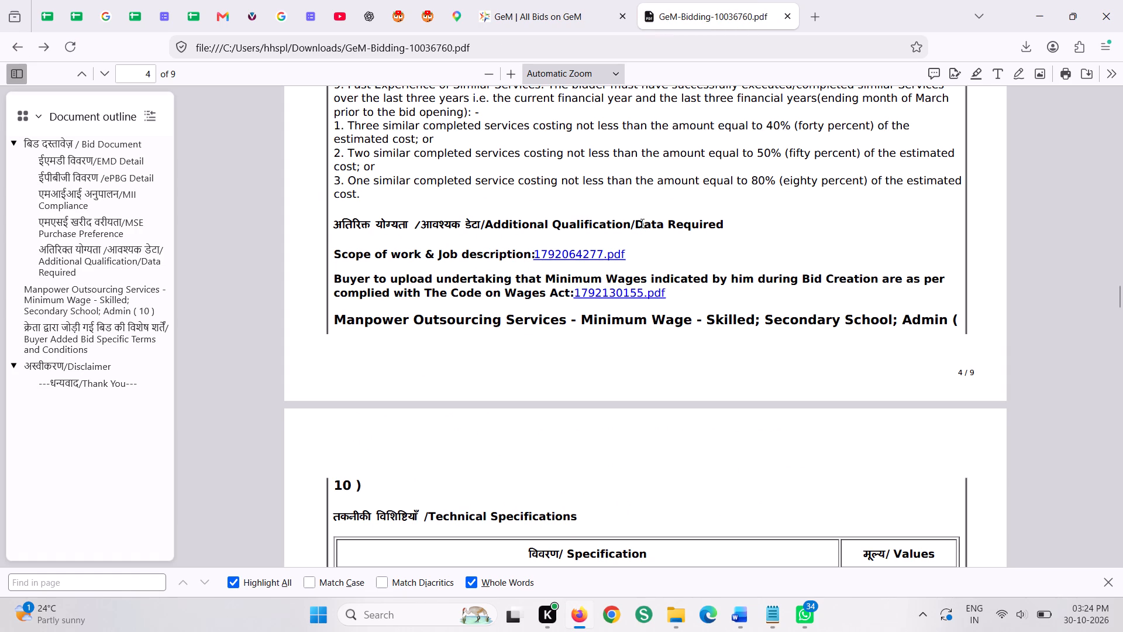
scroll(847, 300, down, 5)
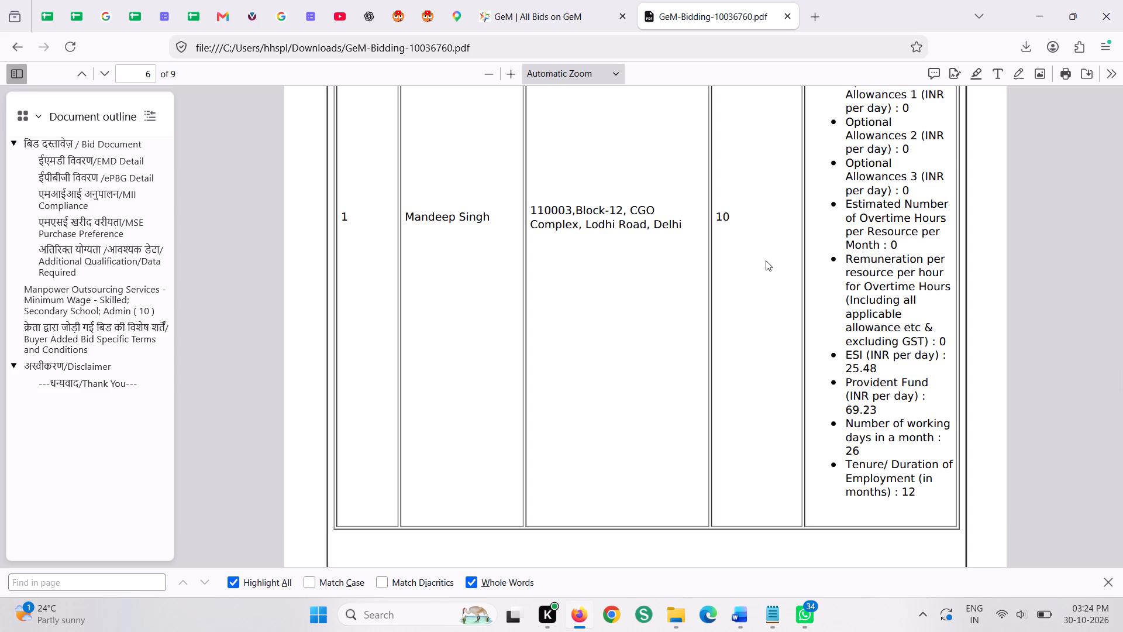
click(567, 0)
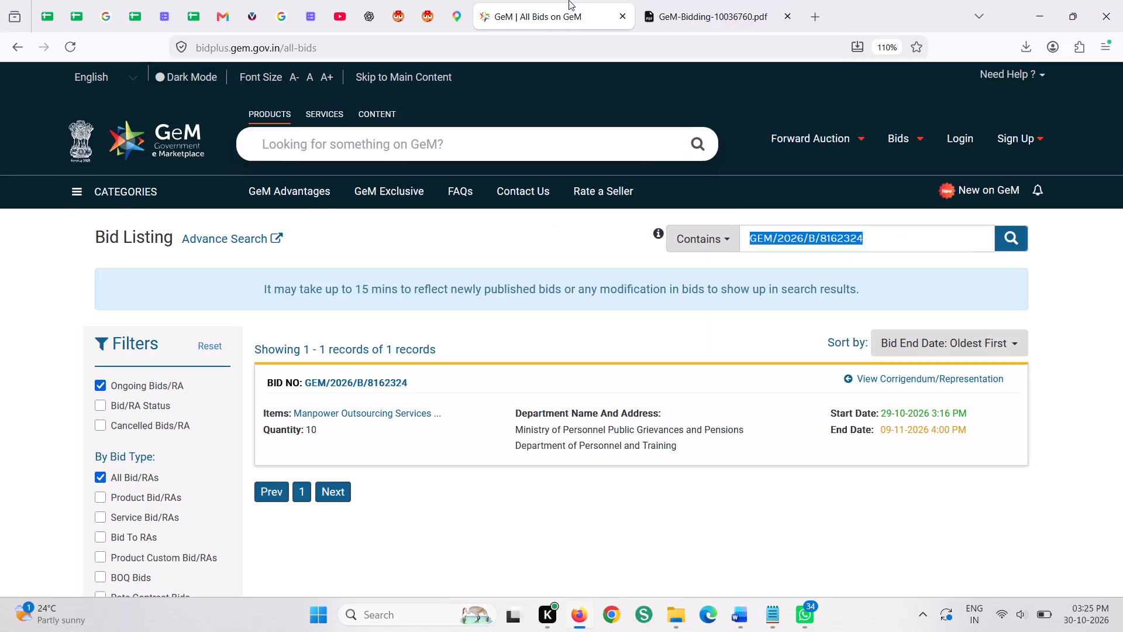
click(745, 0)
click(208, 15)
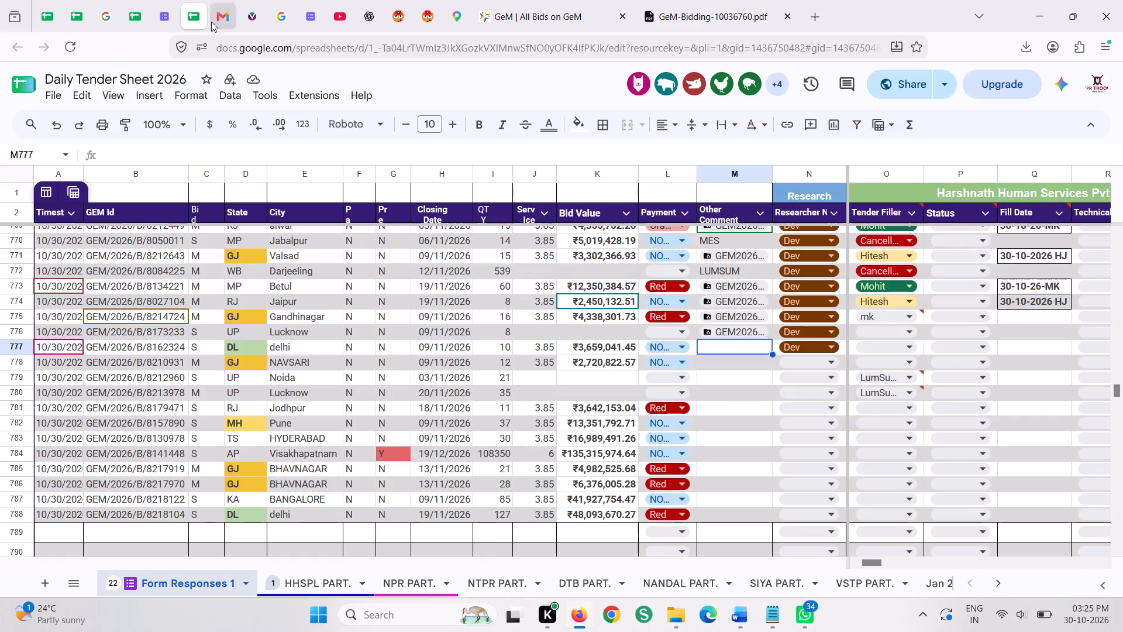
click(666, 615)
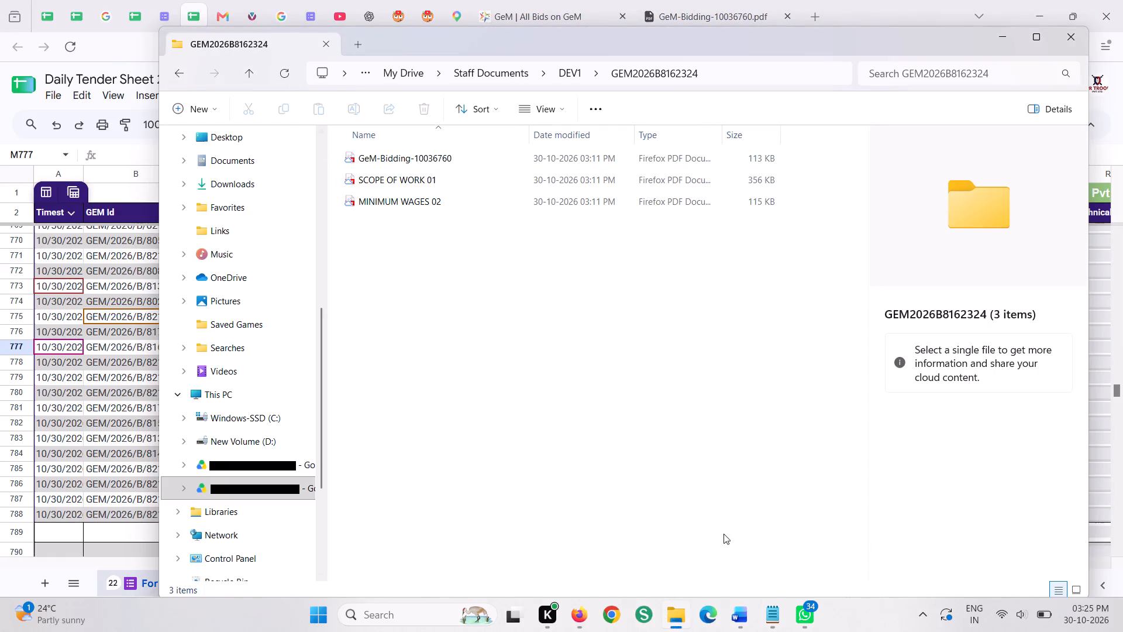
Export the REQUIRED DOCUMENTS list from Word as a PDF named REQUIRED DOCUMENTS into the GEM2026B8162324 folder in DEV1.
click(732, 615)
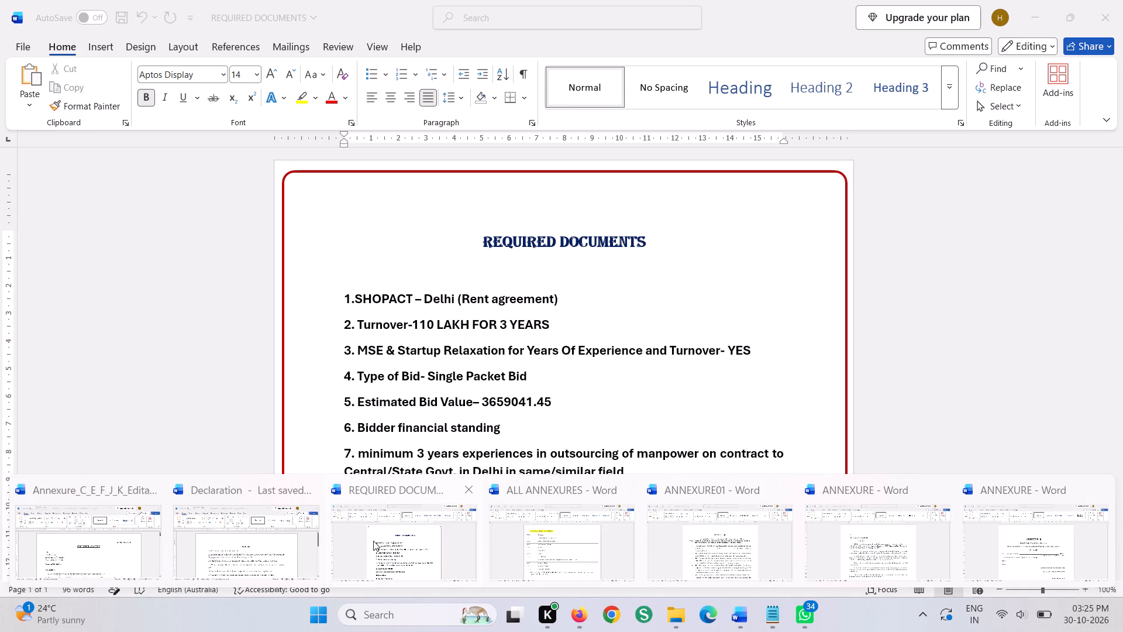
click(373, 541)
scroll(468, 485, down, 2)
click(31, 41)
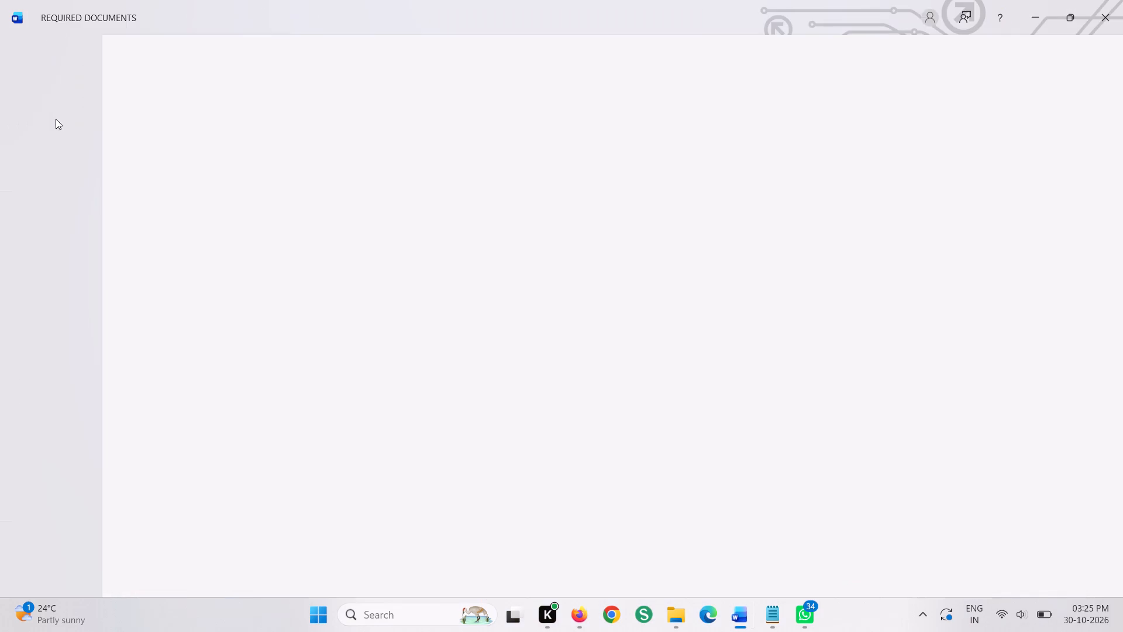
click(61, 324)
click(407, 198)
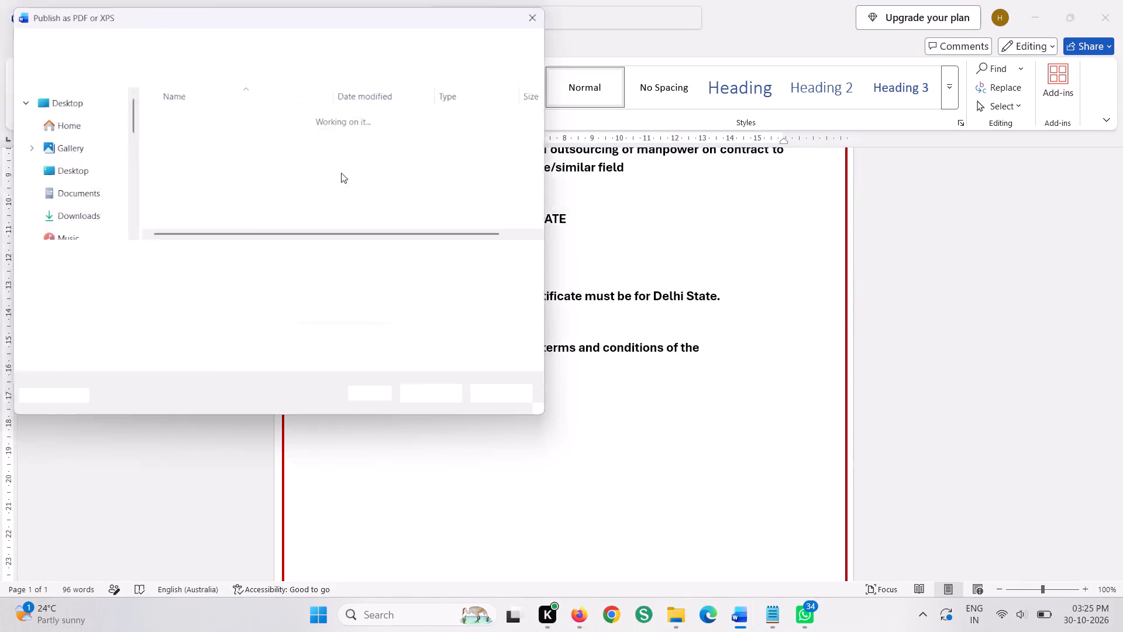
scroll(82, 187, up, 1)
scroll(80, 178, down, 4)
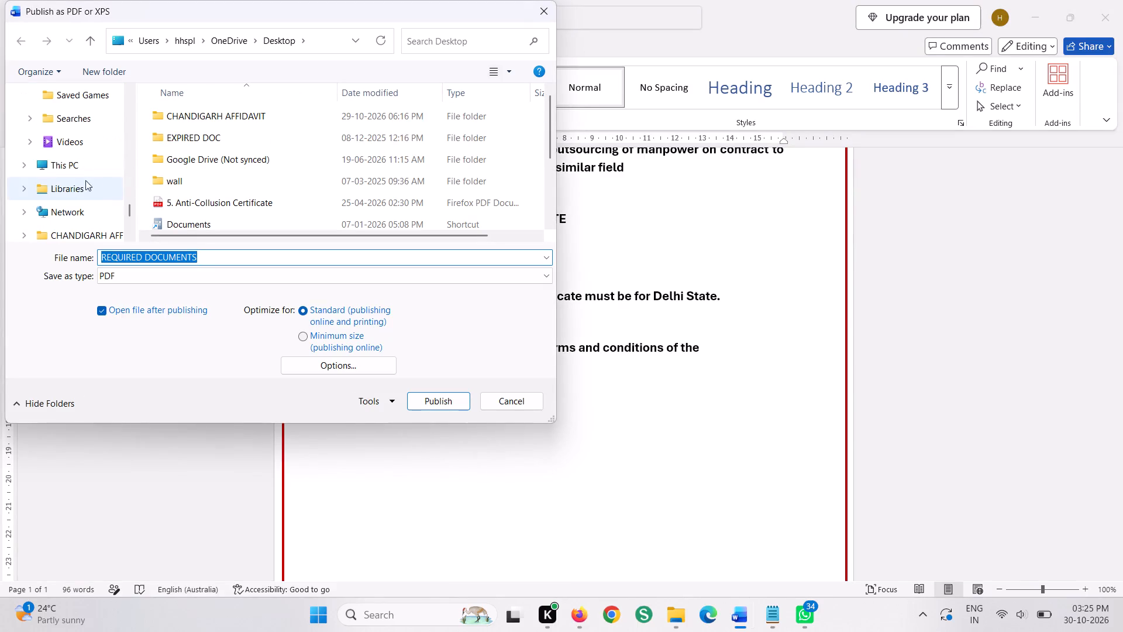
scroll(61, 200, down, 1)
scroll(104, 194, up, 15)
click(71, 215)
scroll(201, 152, up, 5)
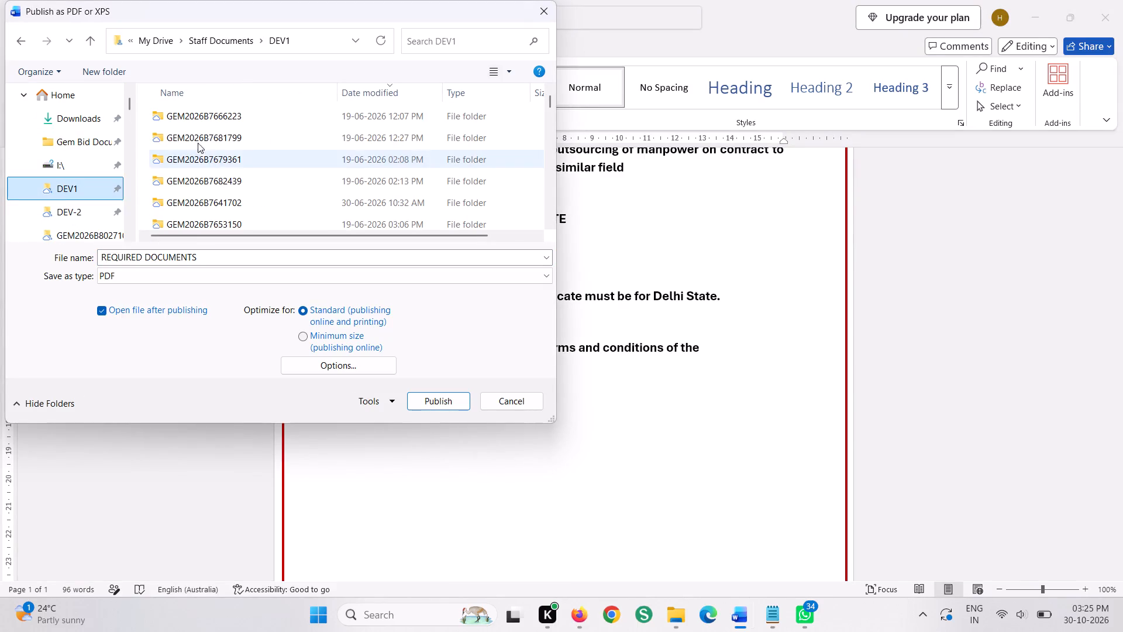
scroll(198, 143, up, 2)
double_click(214, 117)
click(231, 258)
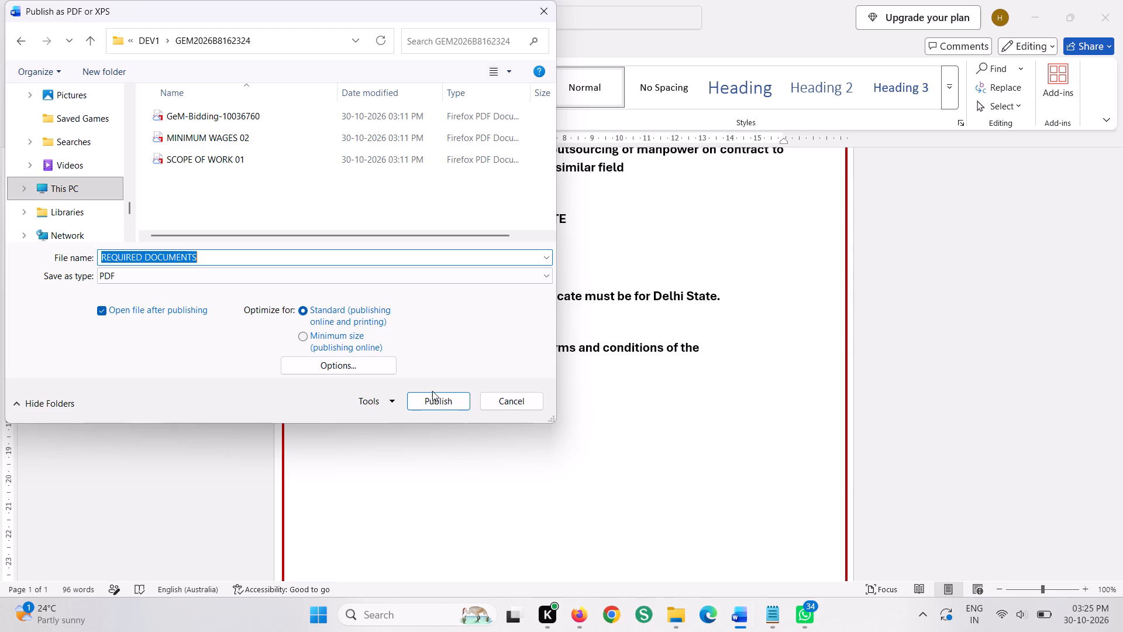
click(430, 399)
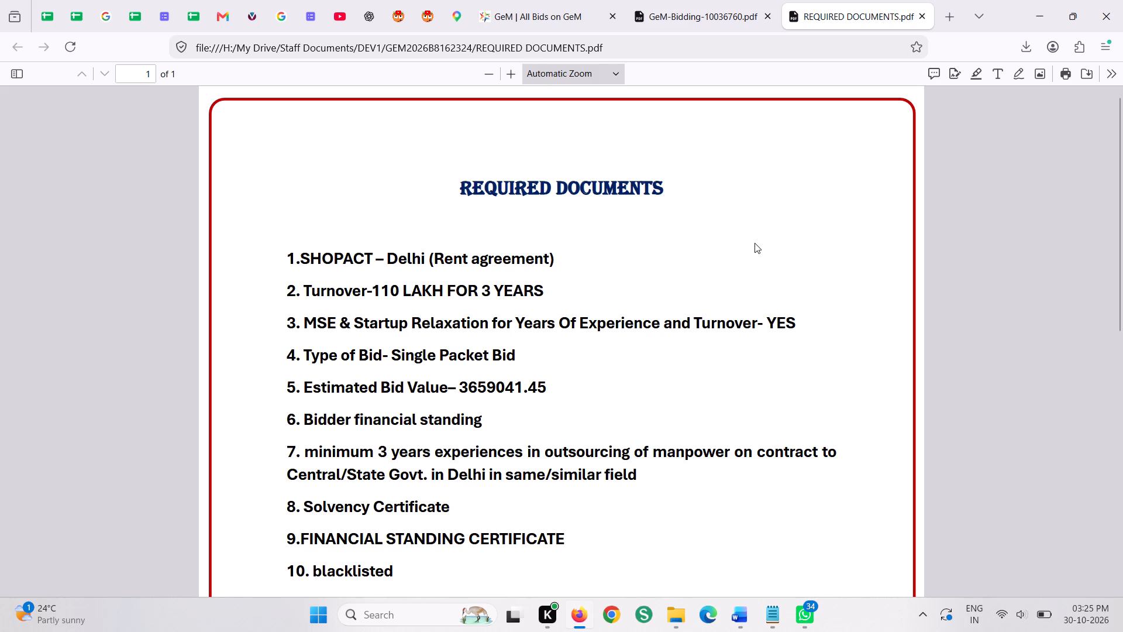
Review the exported REQUIRED DOCUMENTS PDF down to item 14 and close it.
scroll(632, 268, down, 5)
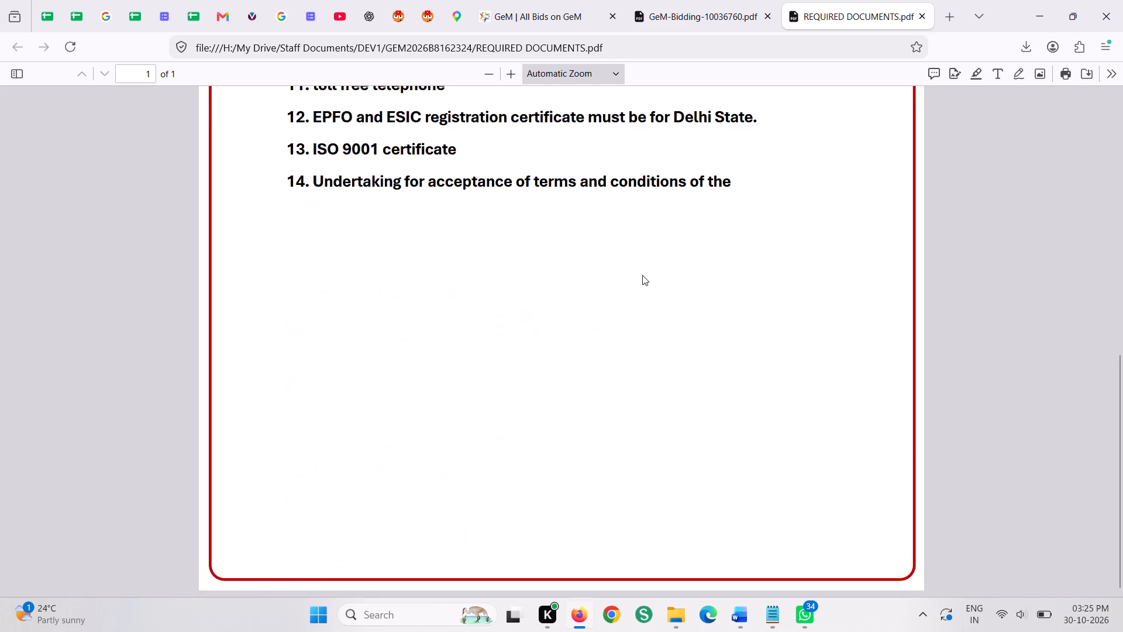
scroll(642, 275, down, 3)
scroll(694, 239, up, 6)
click(895, 0)
click(922, 13)
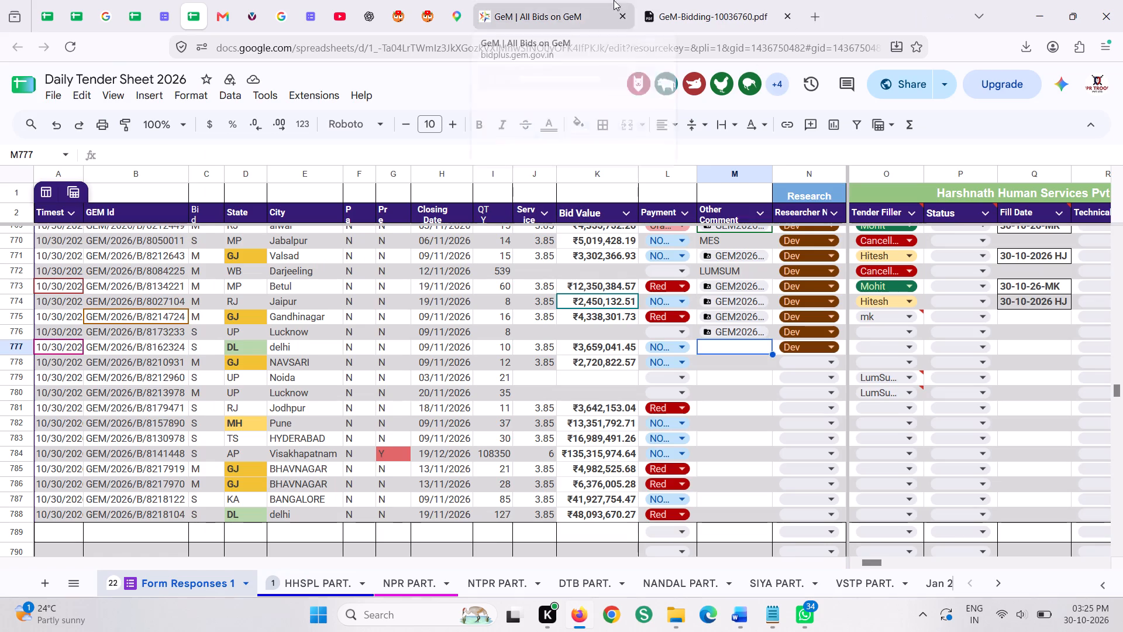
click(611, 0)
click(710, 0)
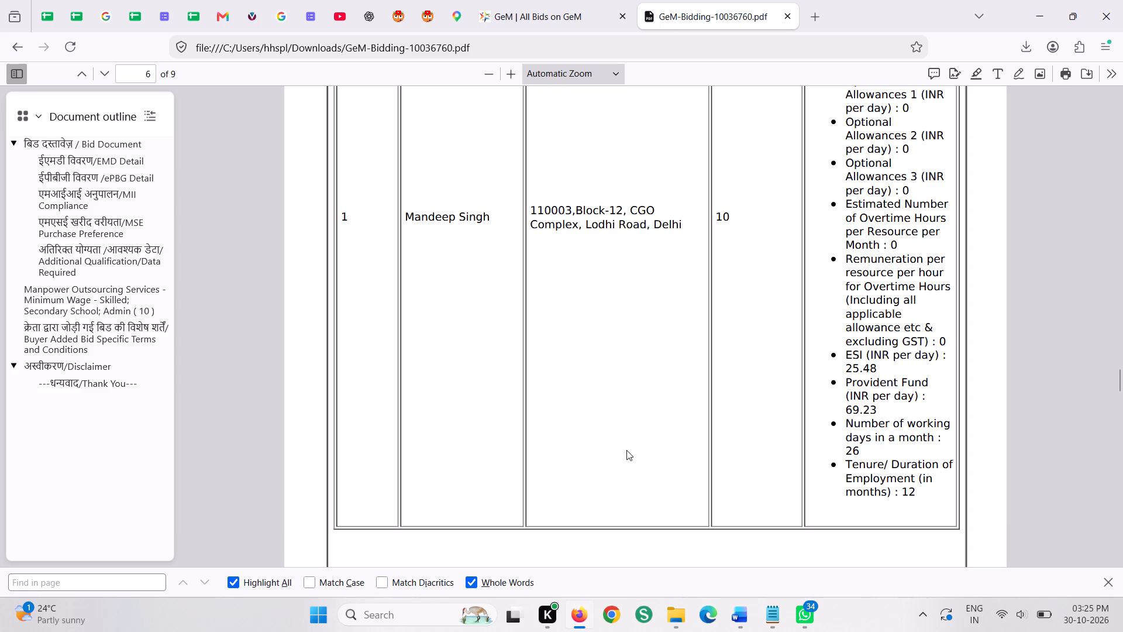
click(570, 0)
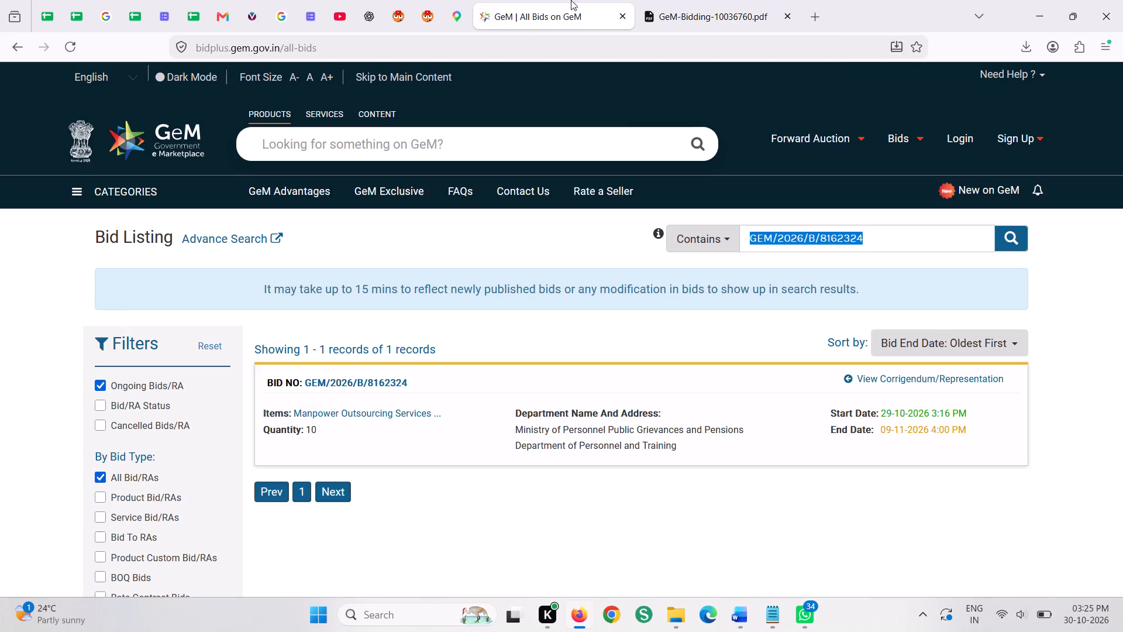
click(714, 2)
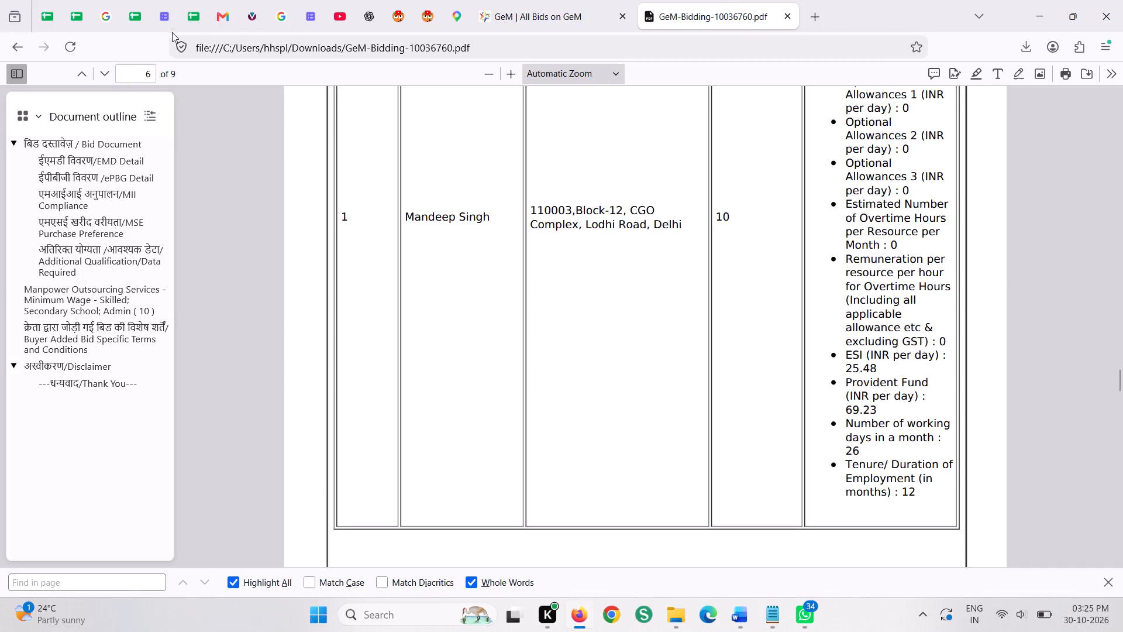
Switch to File Explorer and go up from the GEM2026B8162324 folder to its parent folder, DEV1.
click(667, 616)
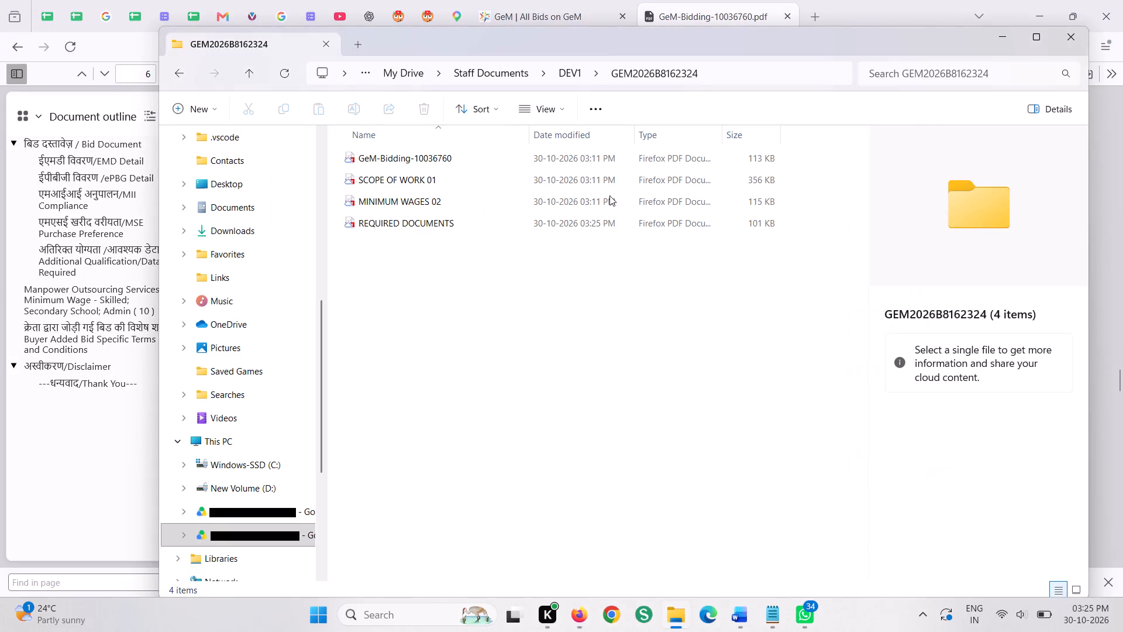
click(387, 198)
click(376, 184)
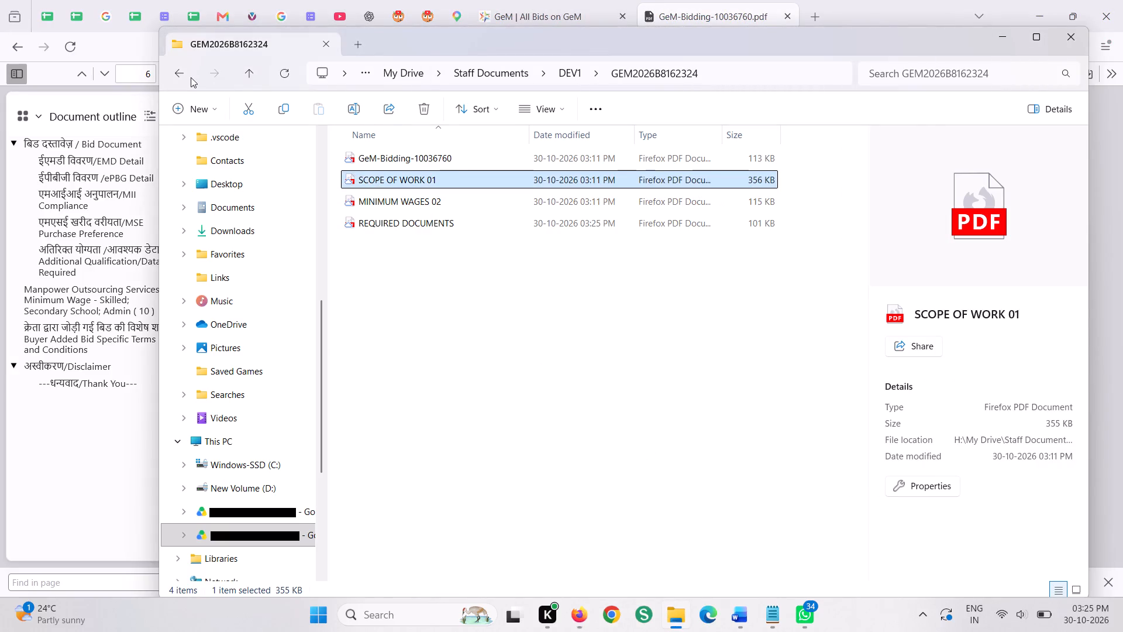
click(243, 71)
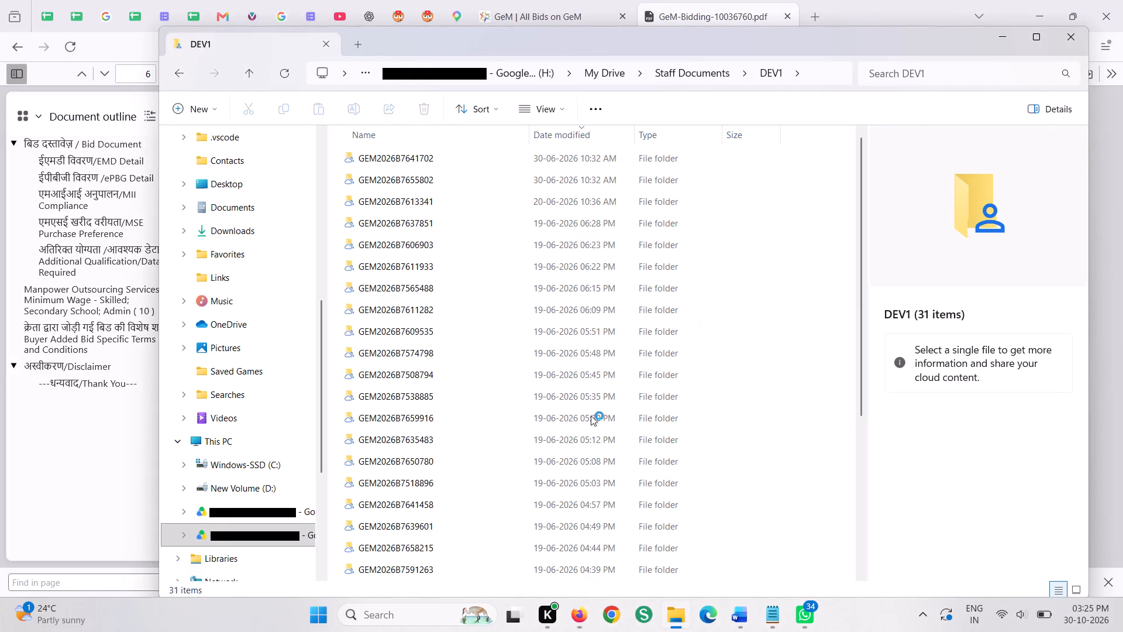
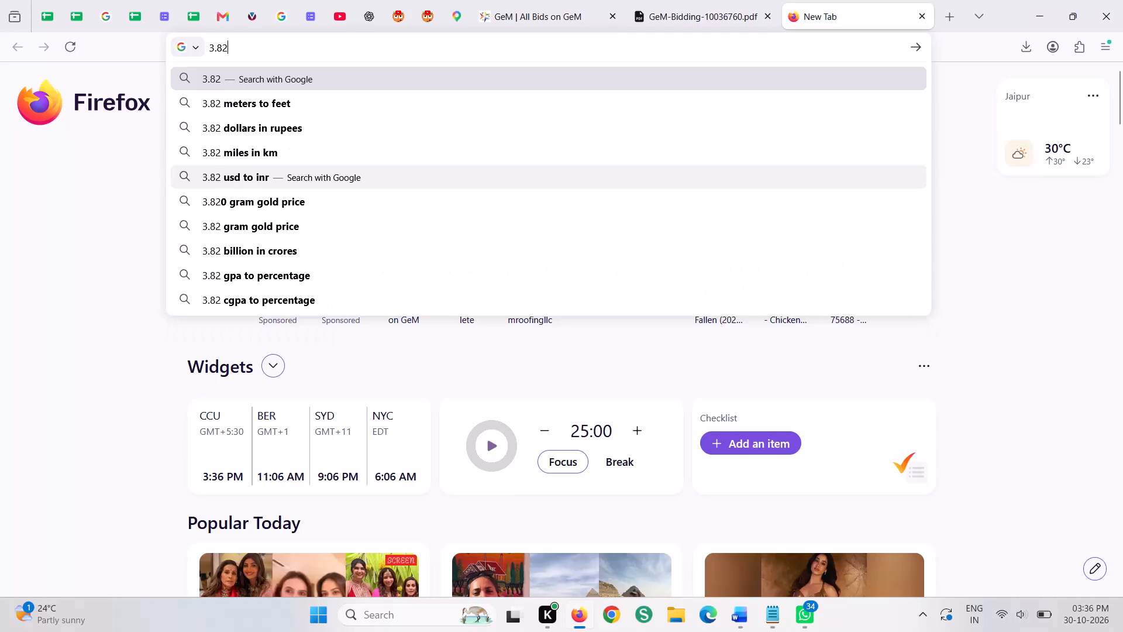
Search Google for "3.85 SEVICE CHARGE GST AMOUNT".
key(BackSpace)
text(5)
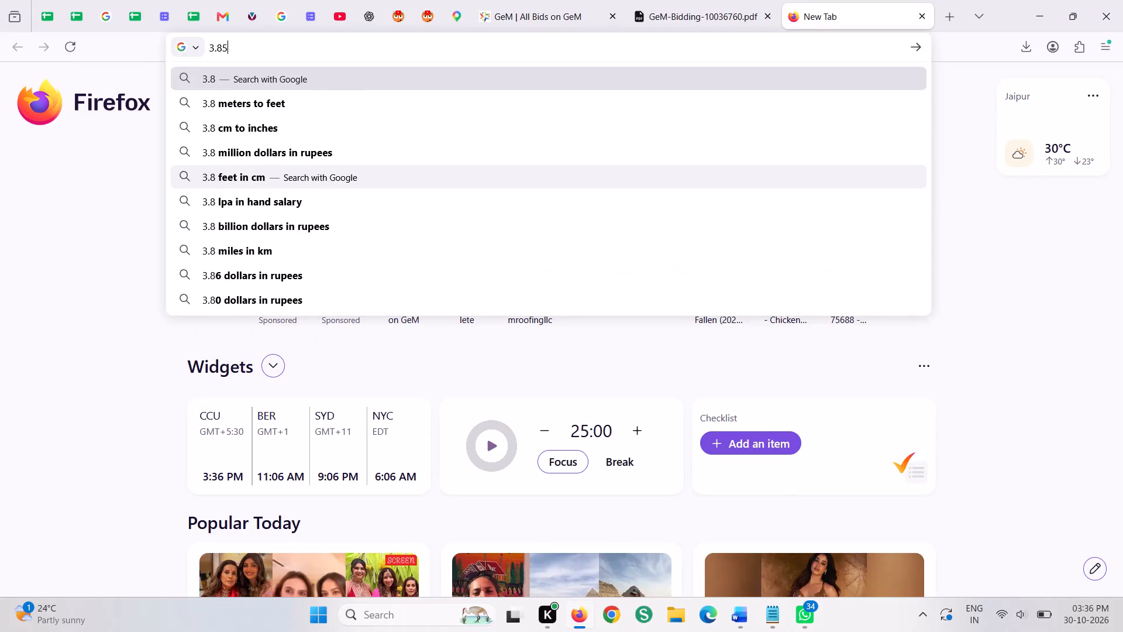
key(space)
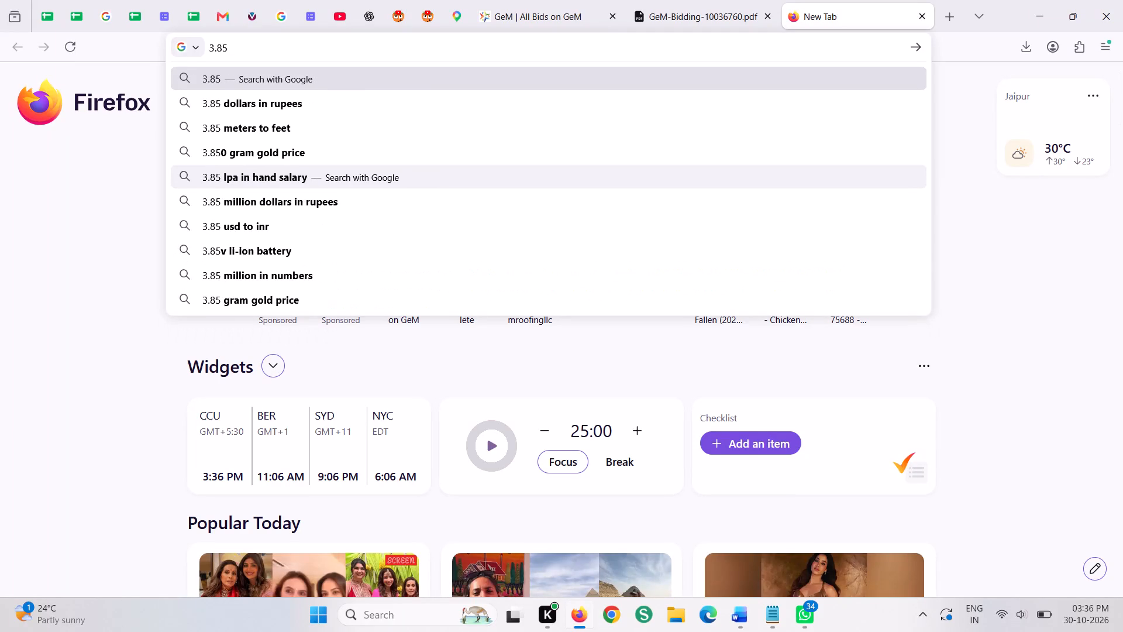
text(SEVICE CHARGE GST AMOUNT)
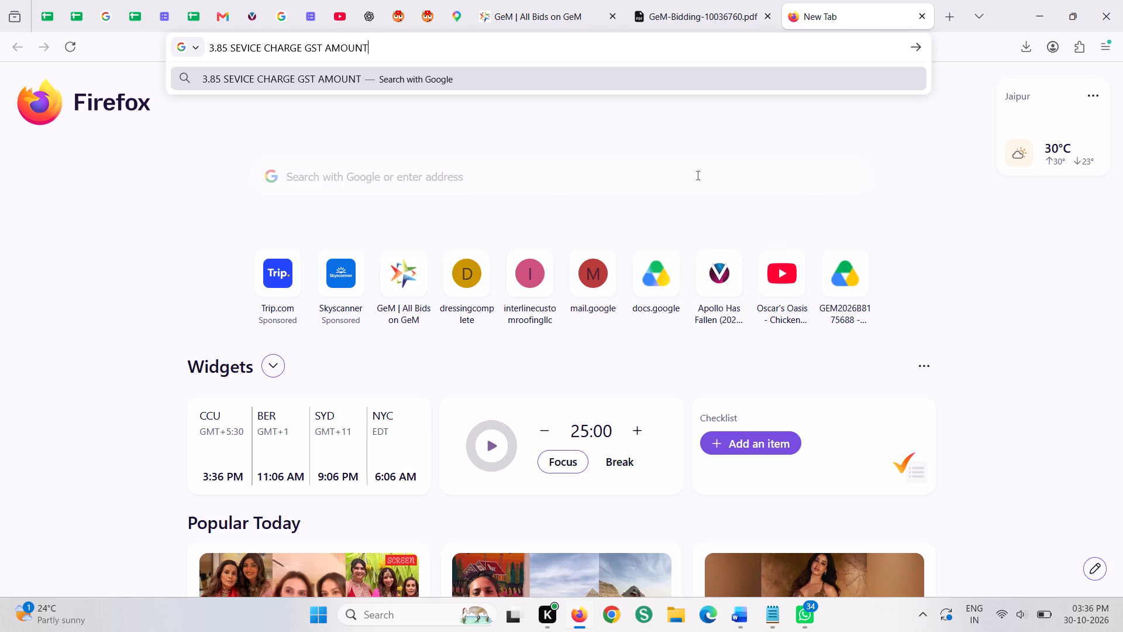
key(Return)
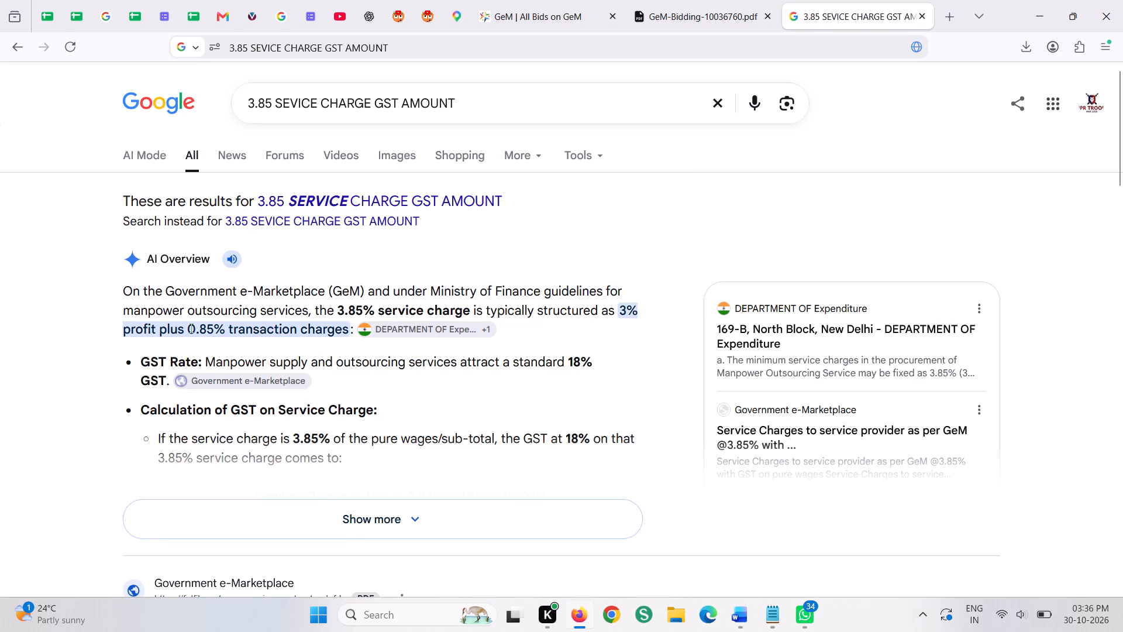
Examine how the AI Overview breaks down the 3.85% service charge, highlighting the transaction charges wording, and close the search results.
drag(188, 328, 360, 330)
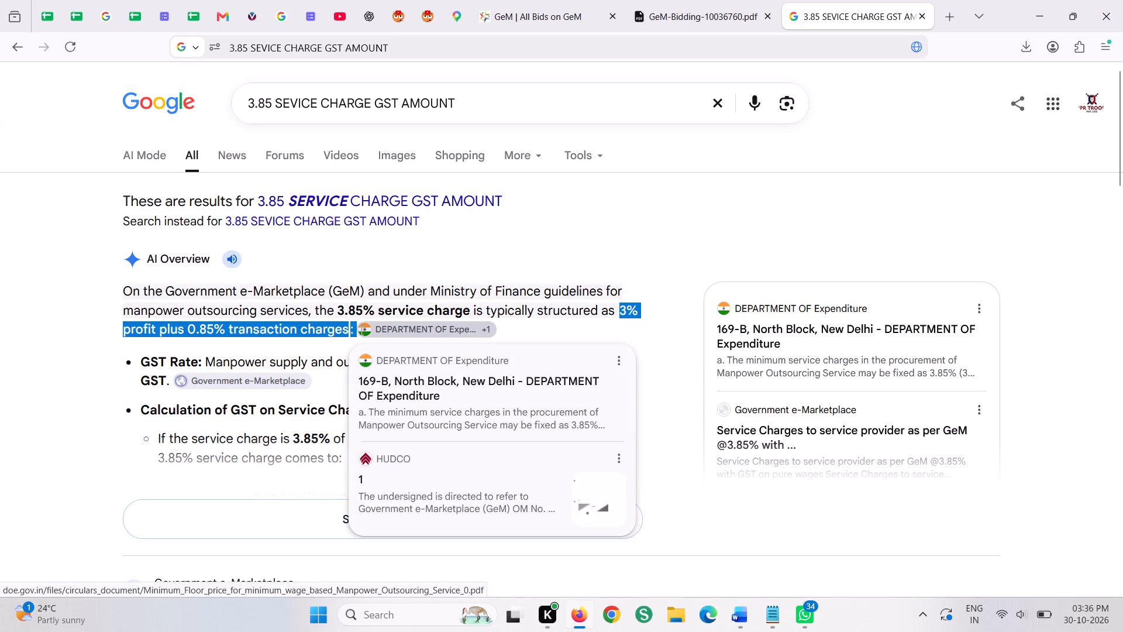
drag(360, 330, 352, 331)
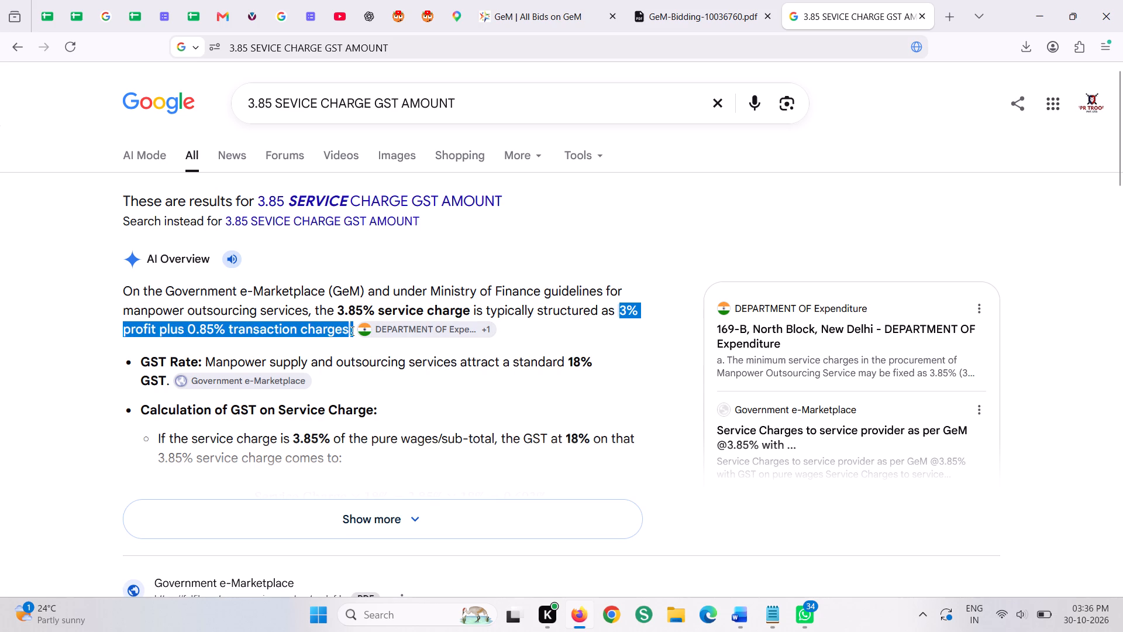
click(222, 327)
drag(199, 329, 271, 328)
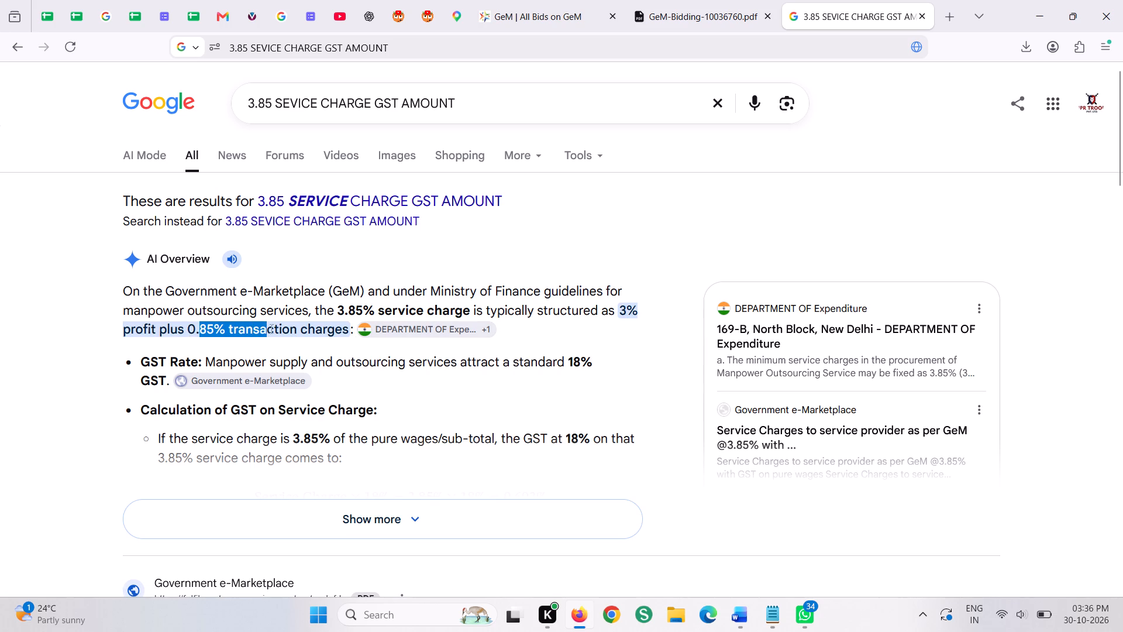
drag(271, 328, 355, 333)
drag(191, 327, 242, 329)
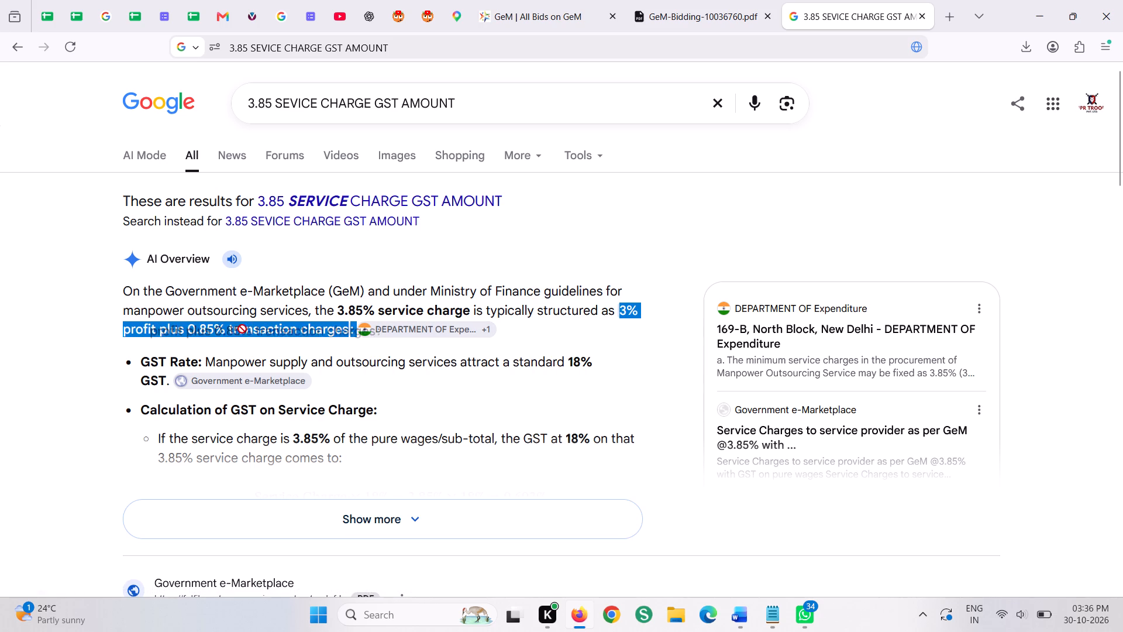
drag(242, 329, 295, 328)
click(249, 331)
drag(190, 327, 226, 328)
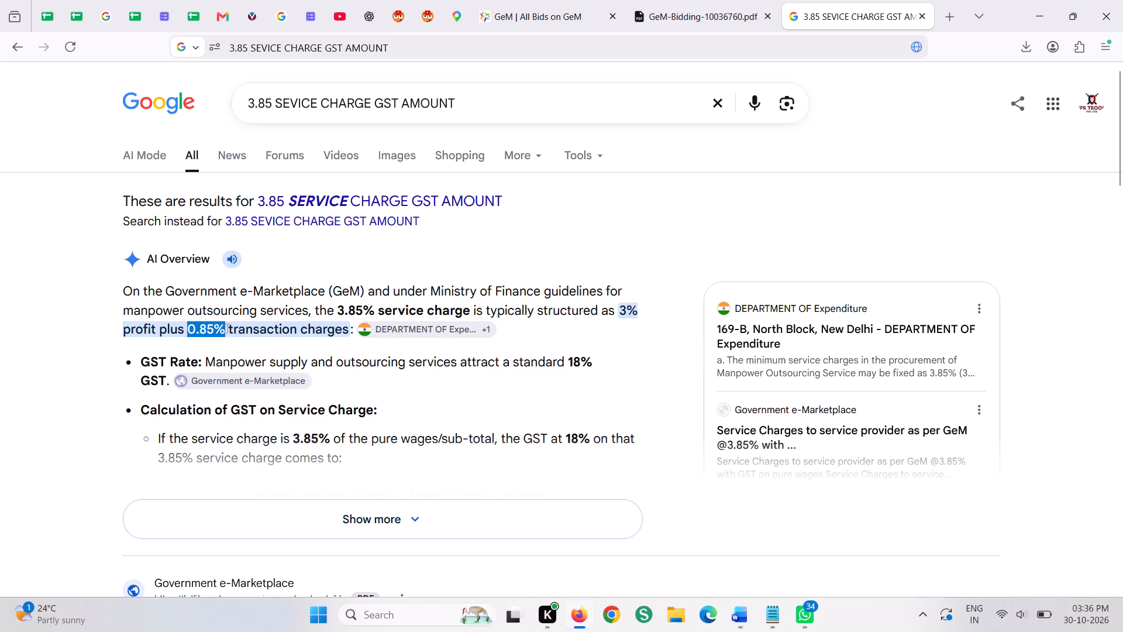
drag(226, 328, 345, 330)
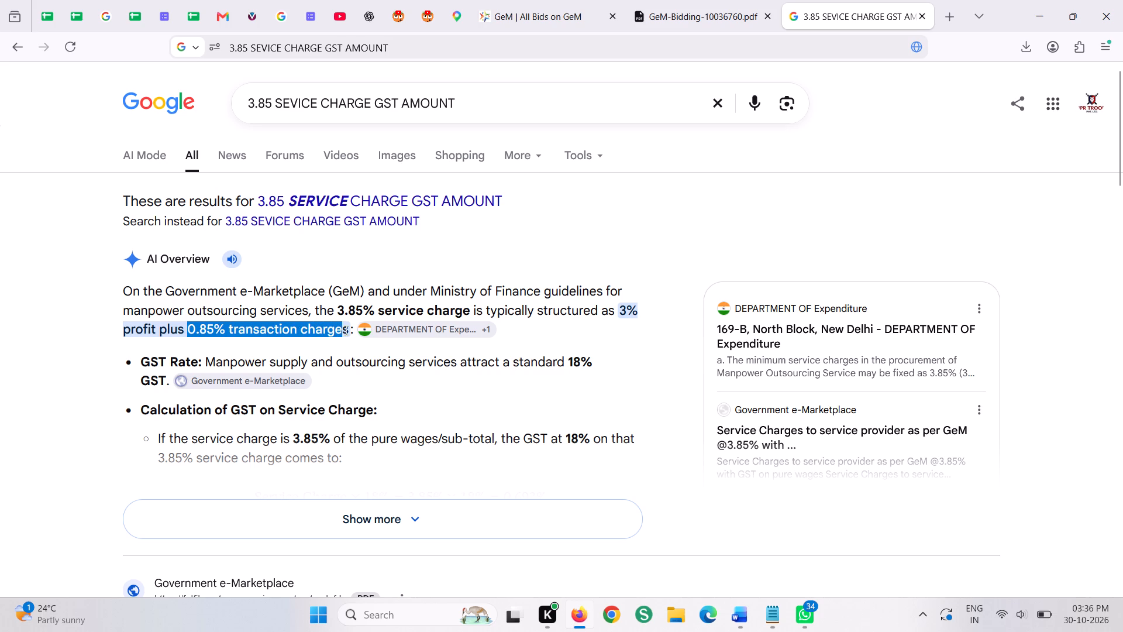
drag(345, 330, 345, 330)
click(863, 0)
click(919, 18)
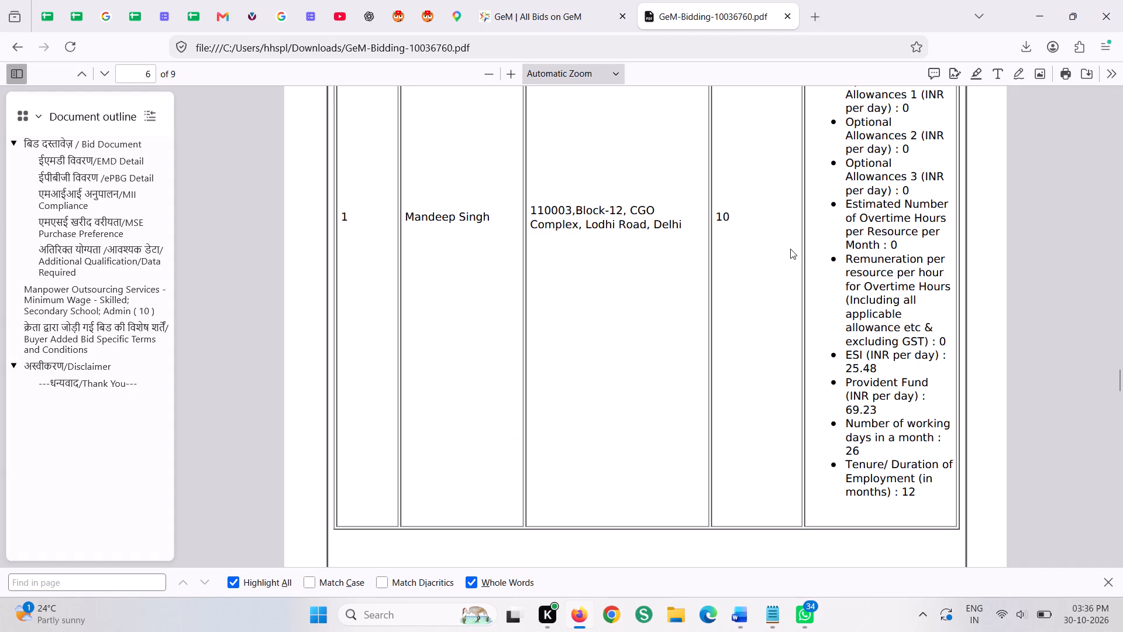
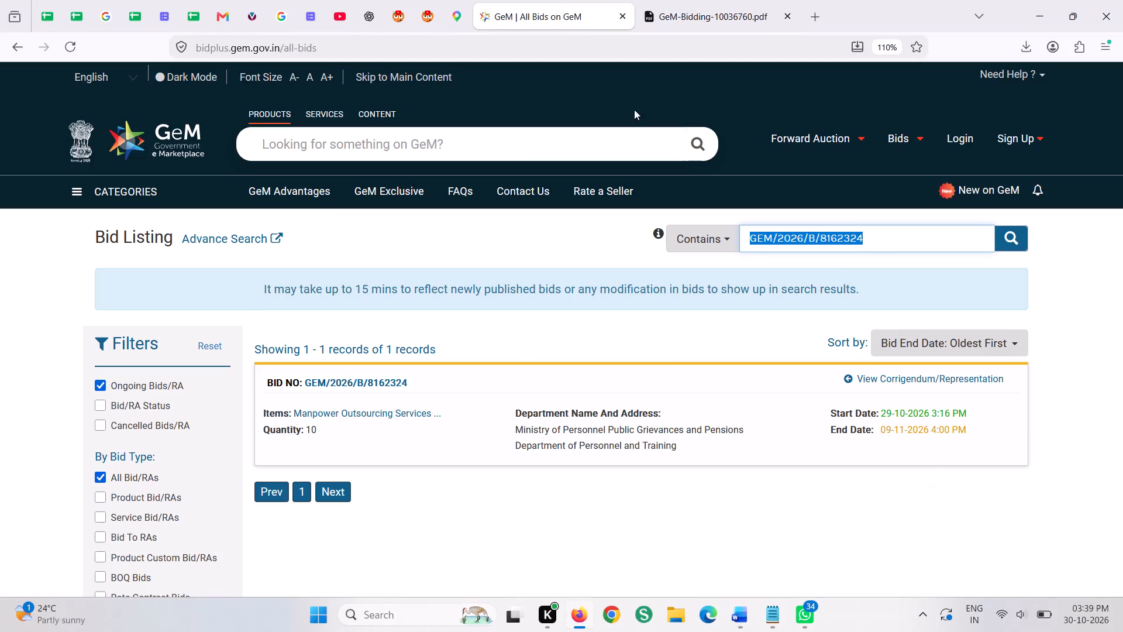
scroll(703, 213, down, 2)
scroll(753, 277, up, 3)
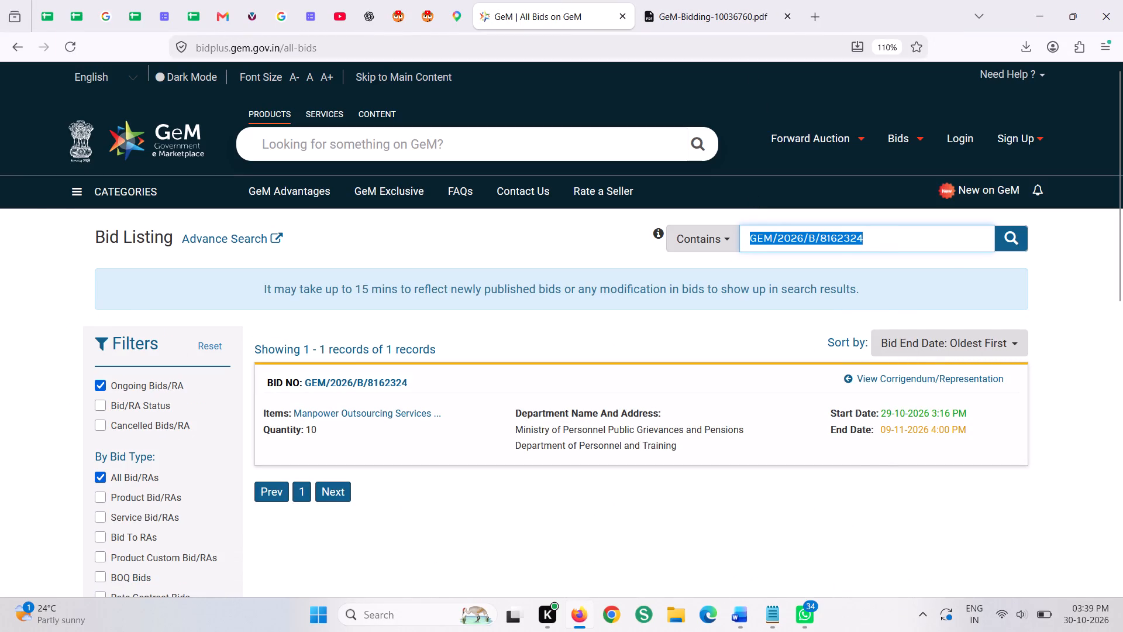
Examine GeM-Bidding-10036760.pdf for the consignee's ESI, Provident Fund and tenure details, the payment terms, and the add-on and minimum floor price sections.
click(727, 5)
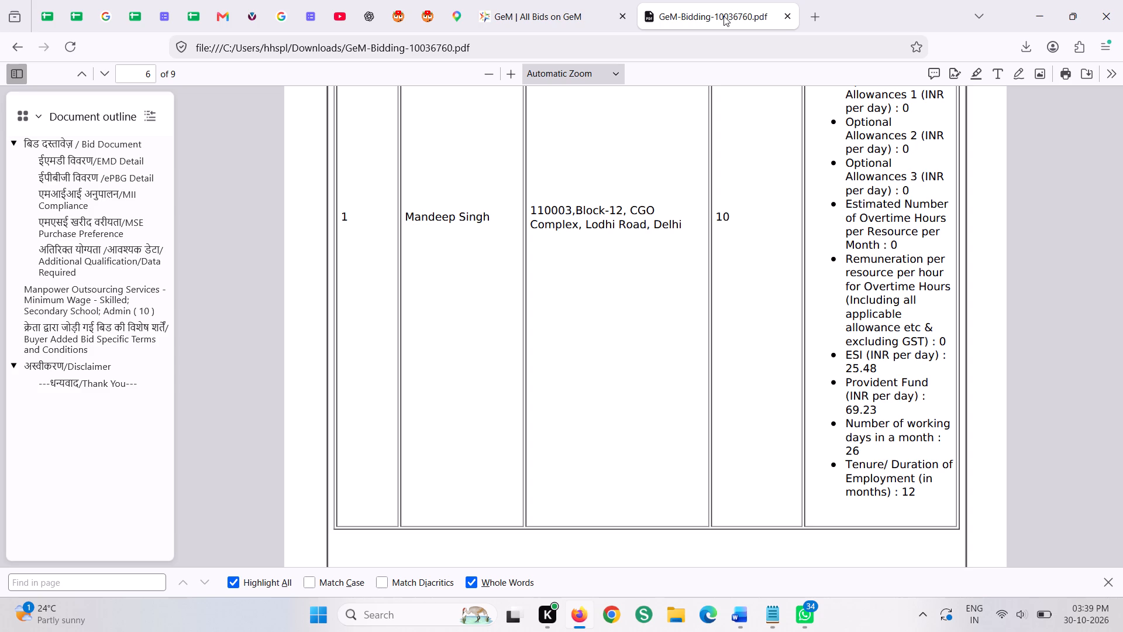
scroll(709, 114, down, 5)
scroll(682, 188, up, 1)
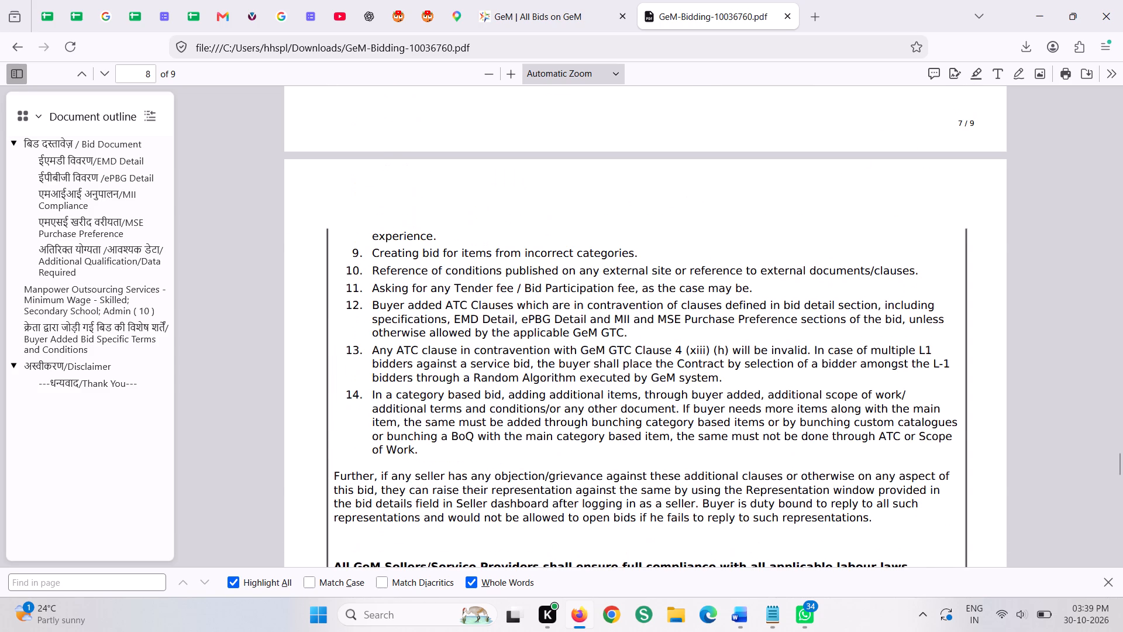
scroll(778, 254, up, 1)
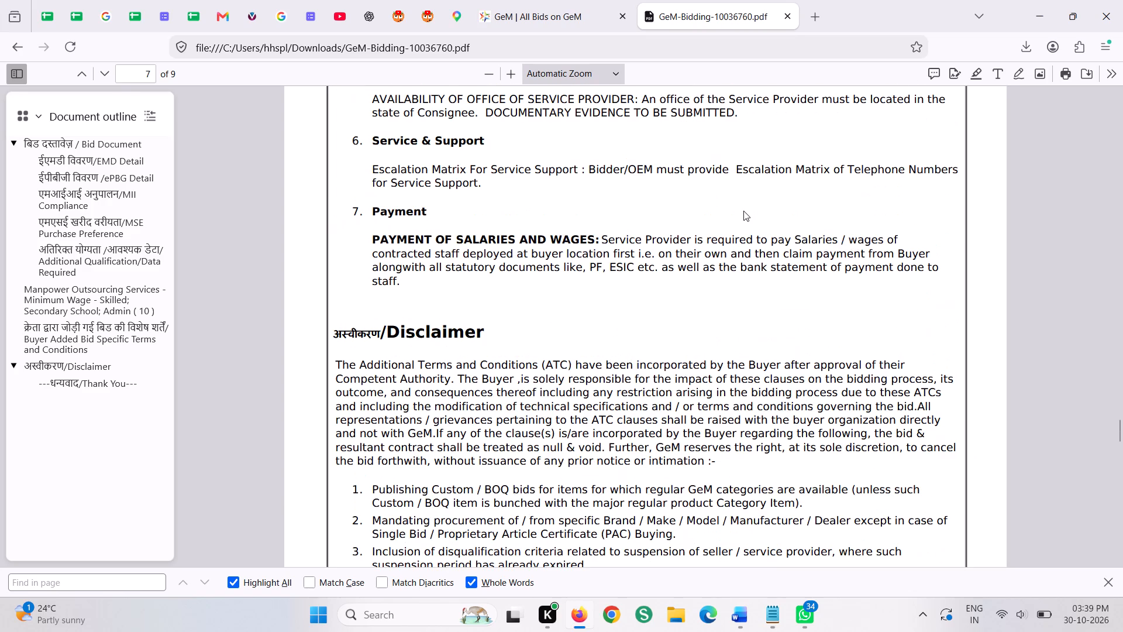
scroll(712, 153, up, 2)
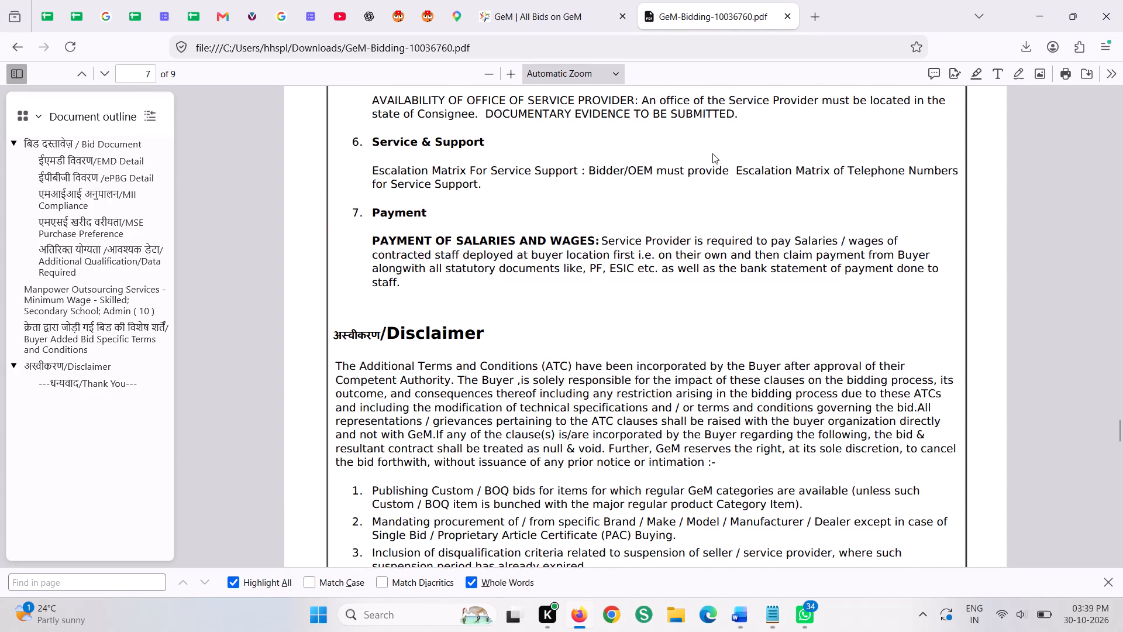
scroll(783, 172, up, 1)
drag(794, 158, 798, 166)
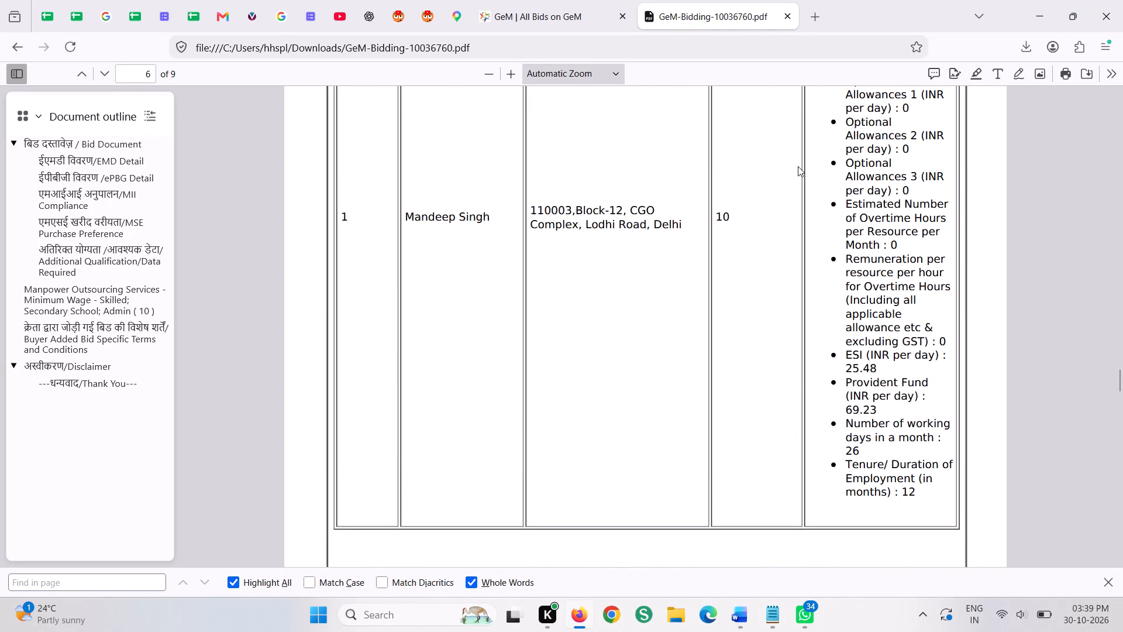
drag(798, 166, 800, 171)
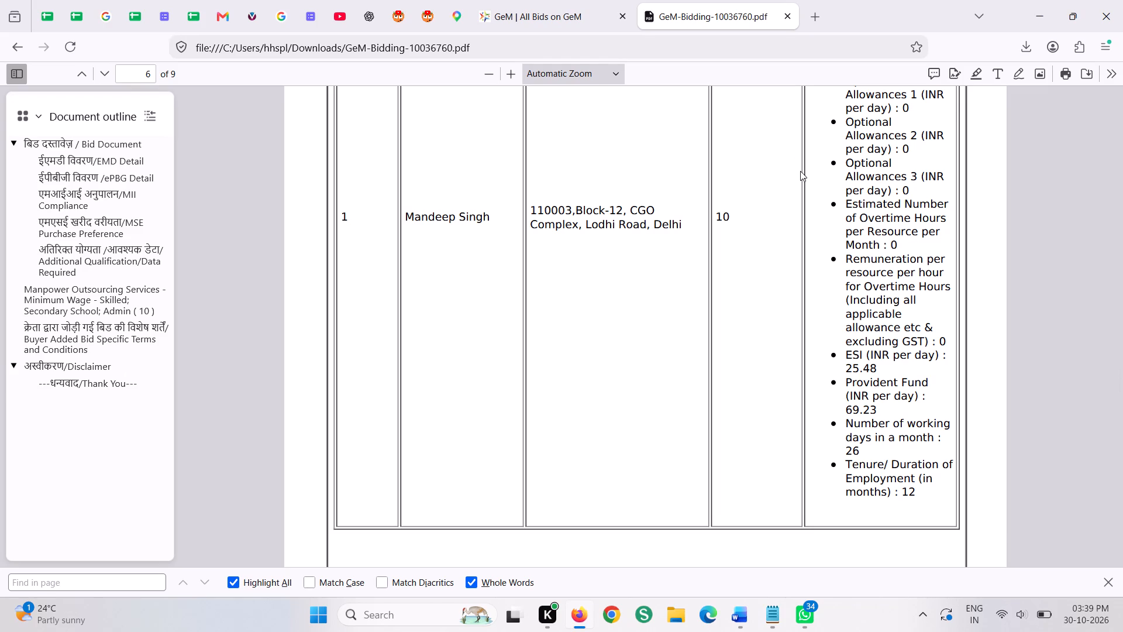
drag(800, 171, 804, 179)
drag(804, 179, 805, 178)
drag(805, 178, 806, 180)
drag(806, 180, 807, 180)
drag(807, 180, 790, 167)
scroll(558, 244, up, 5)
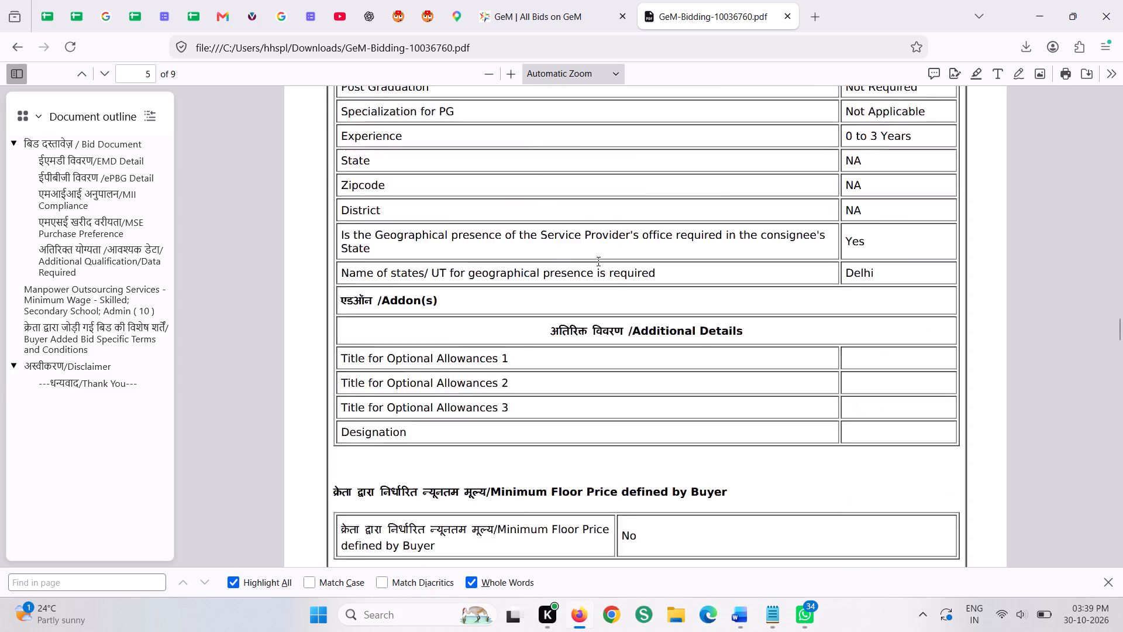
scroll(600, 250, down, 1)
scroll(549, 268, down, 1)
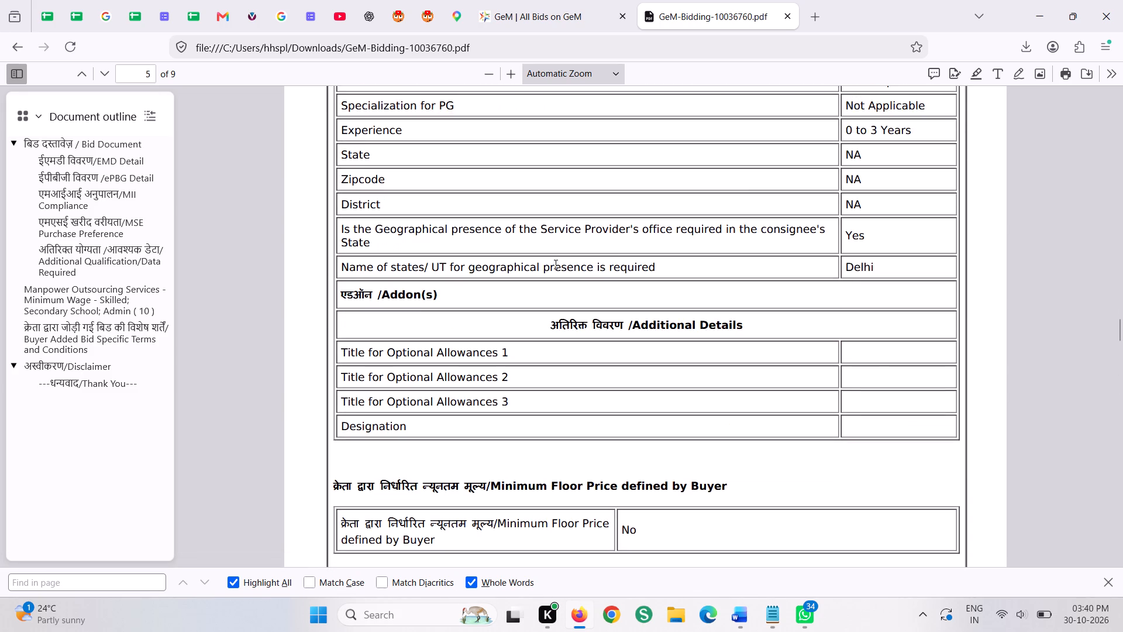
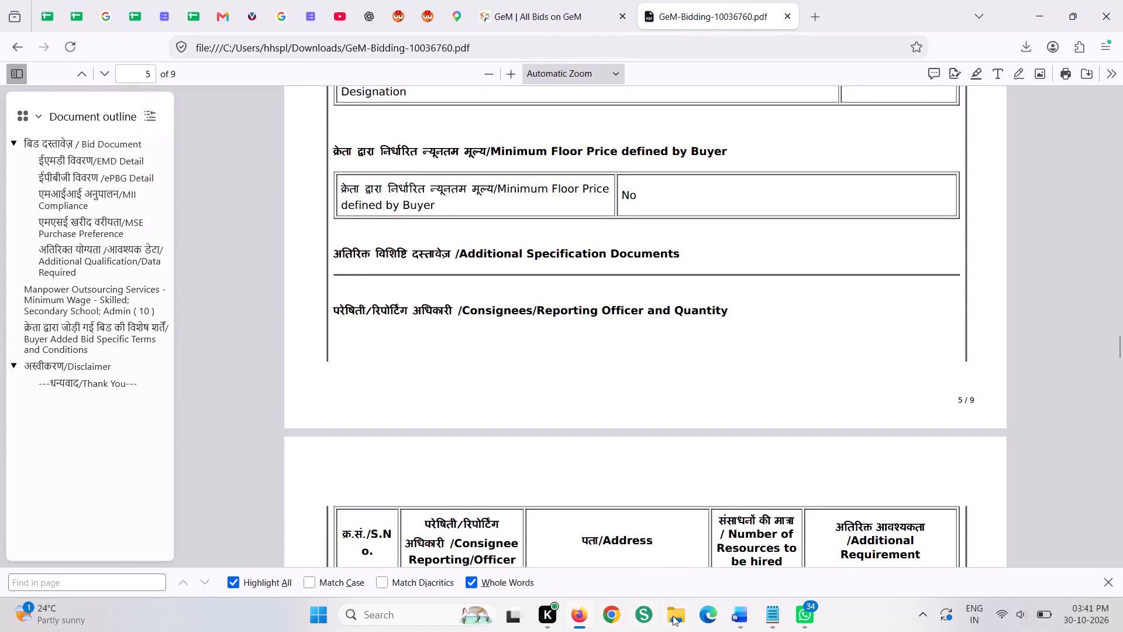
Open the DEV1 staff documents folder in File Explorer.
click(673, 616)
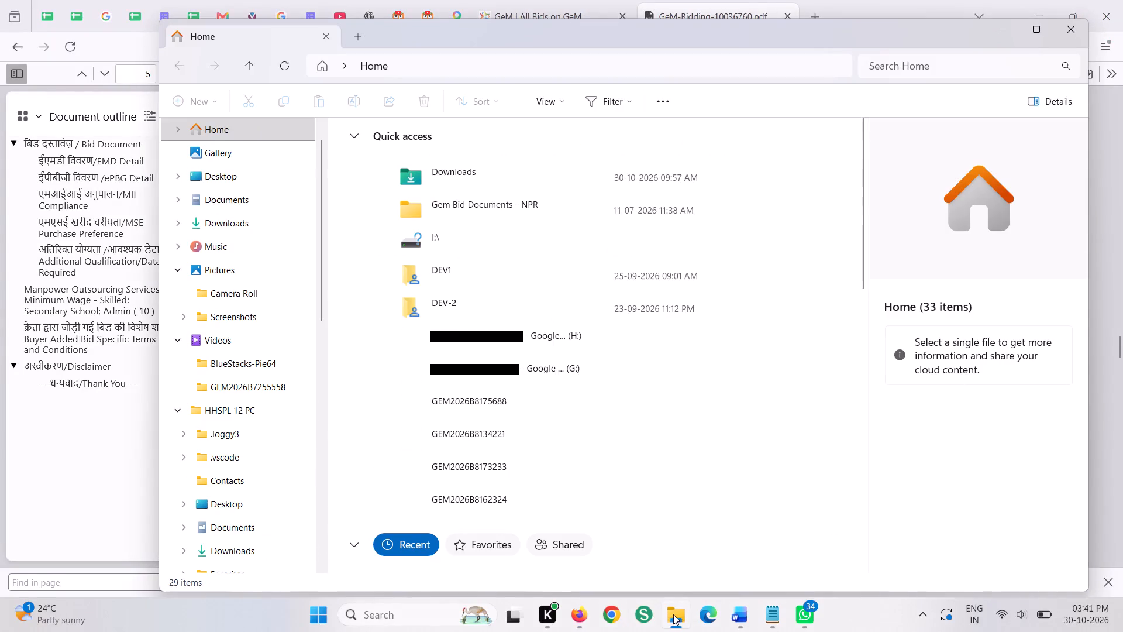
double_click(427, 280)
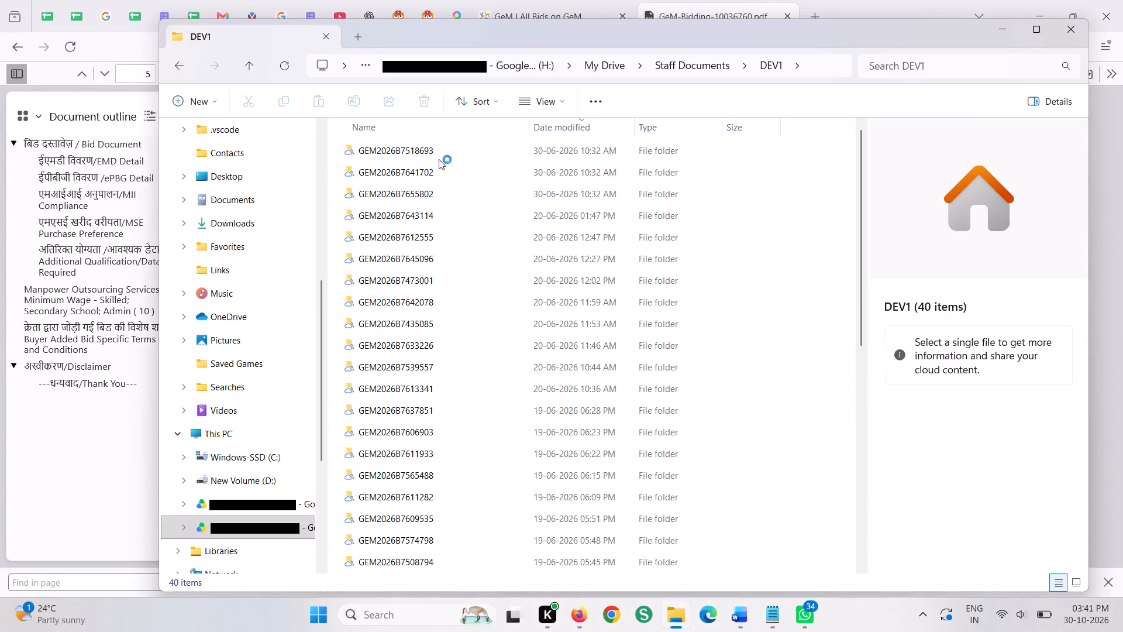
Switch back to GeM-Bidding-10036760.pdf in Firefox and review its bid details, MSE relaxation terms and manpower technical specifications.
click(584, 618)
scroll(693, 379, up, 8)
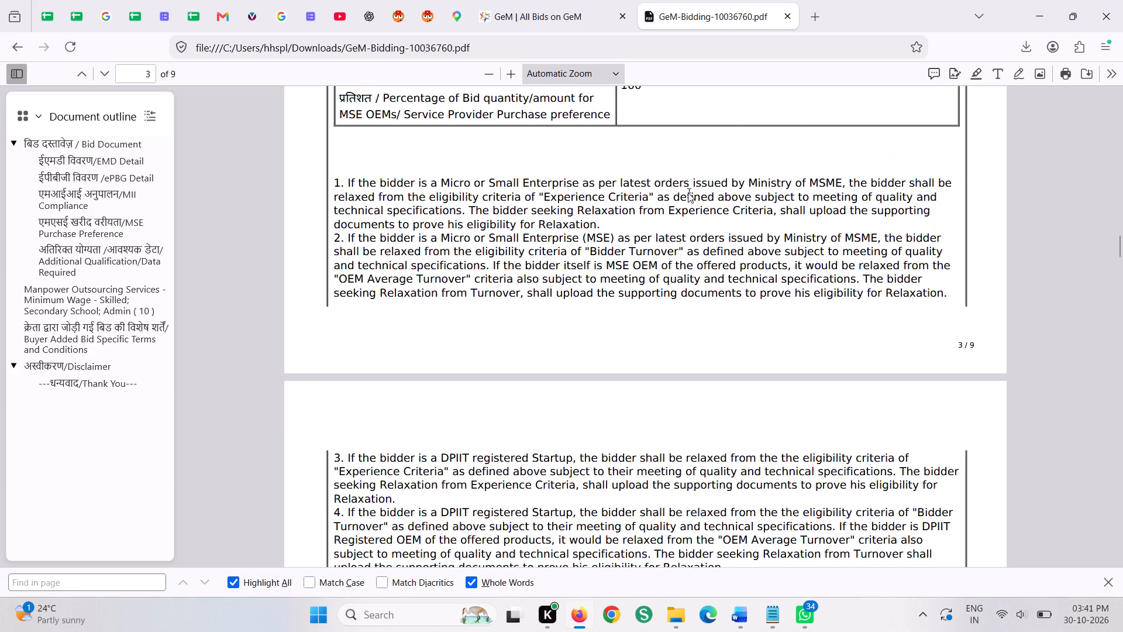
scroll(688, 193, up, 8)
scroll(606, 249, down, 4)
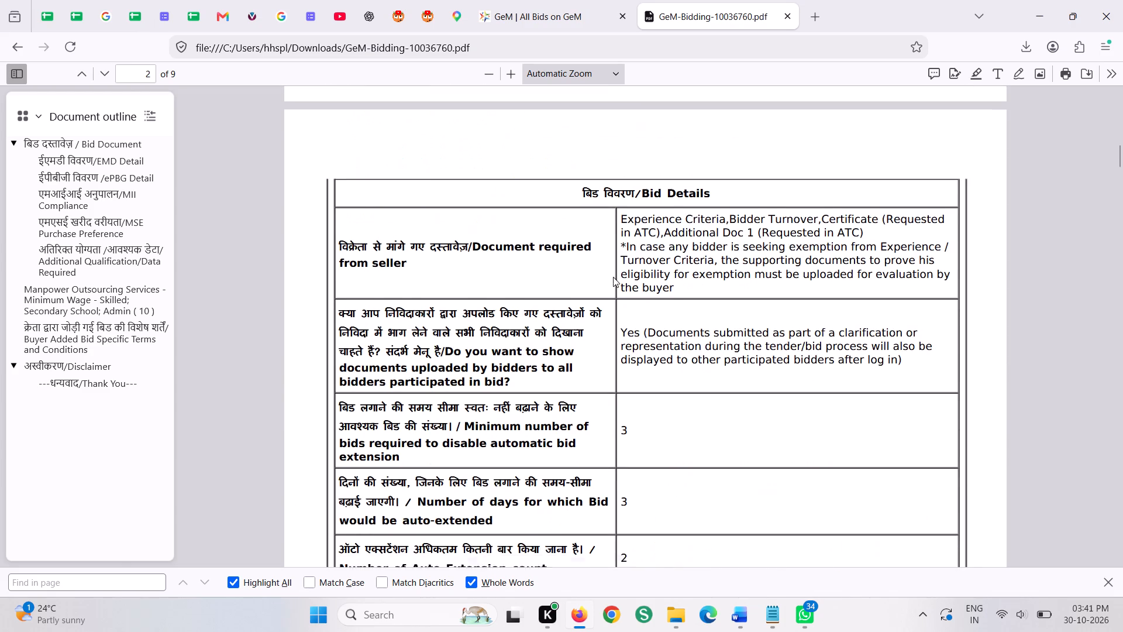
scroll(653, 297, down, 5)
scroll(647, 347, down, 4)
key(4)
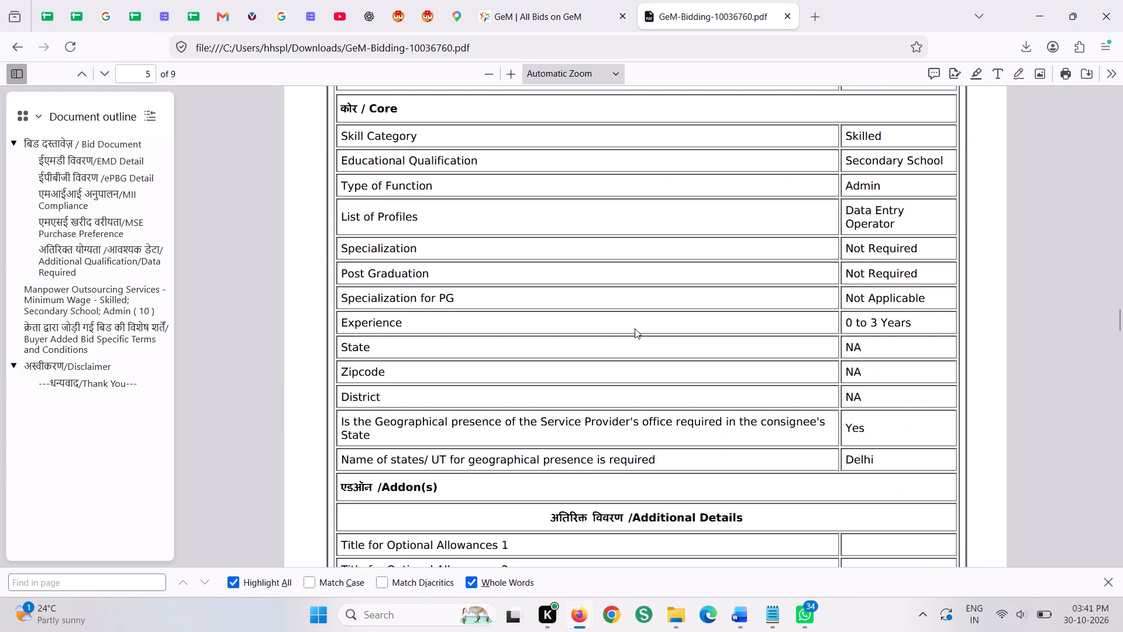
scroll(632, 333, up, 1)
Switch to the REQUIRED DOCUMENTS file in Word and review its list of required bid documents from the beginning.
click(742, 607)
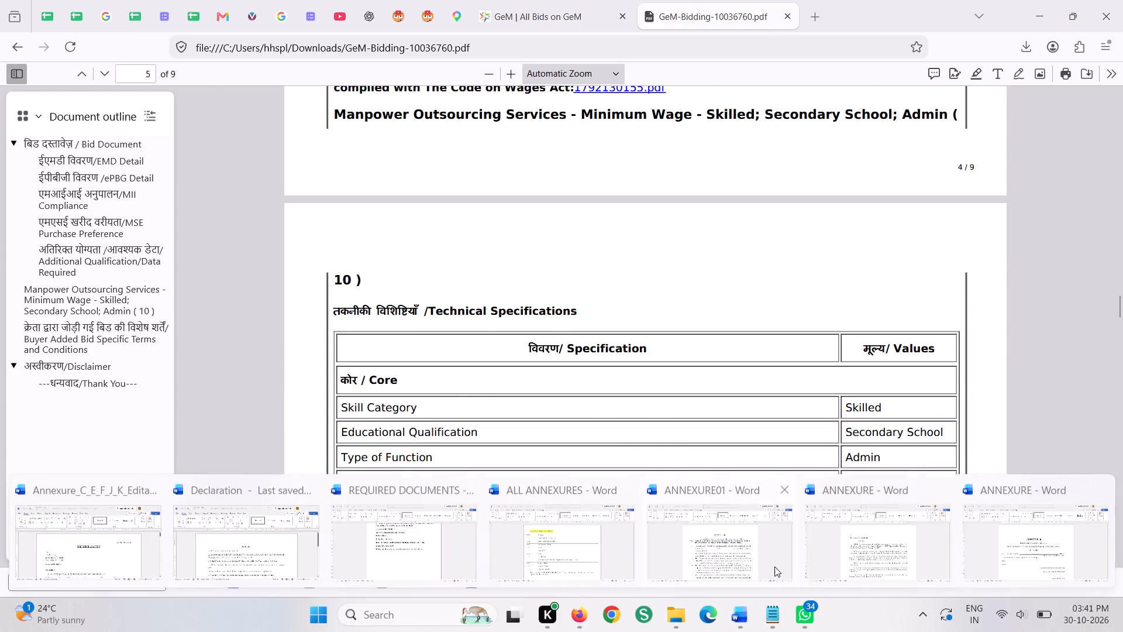
key(4)
click(374, 535)
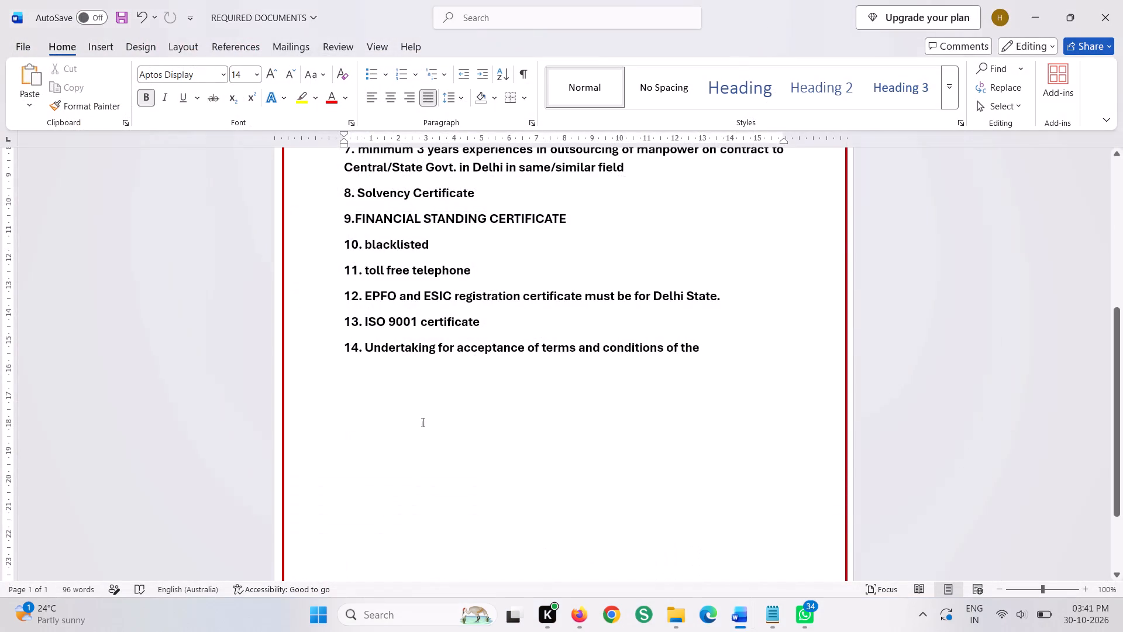
click(466, 415)
scroll(547, 411, up, 2)
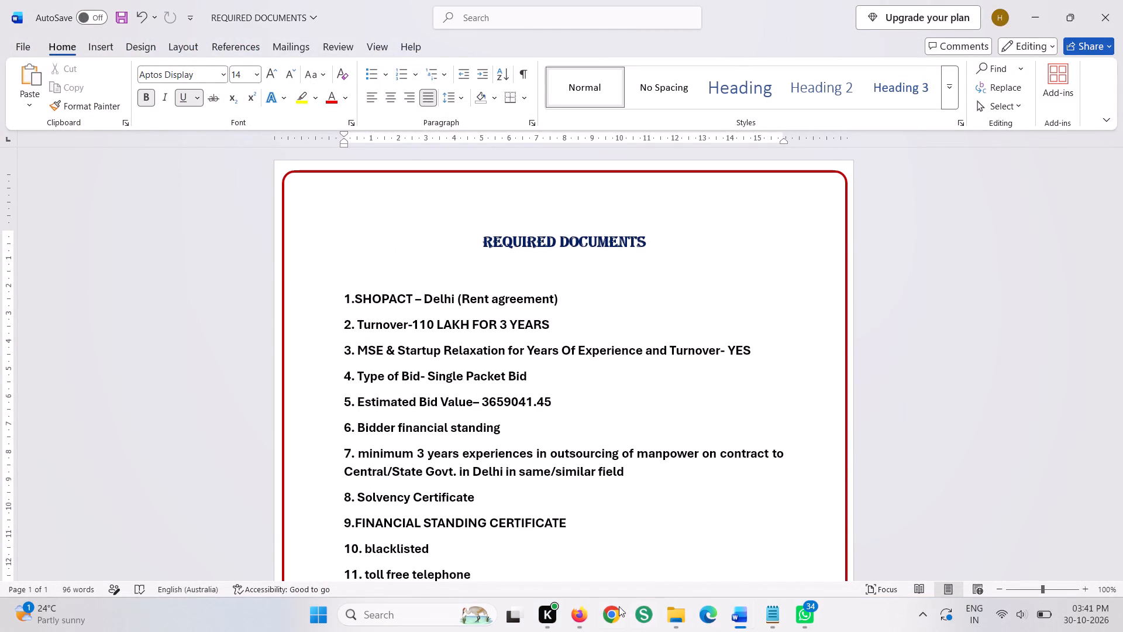
Switch to the Daily Tender Sheet 2026 in Firefox to check the current bid's row.
click(585, 612)
click(200, 18)
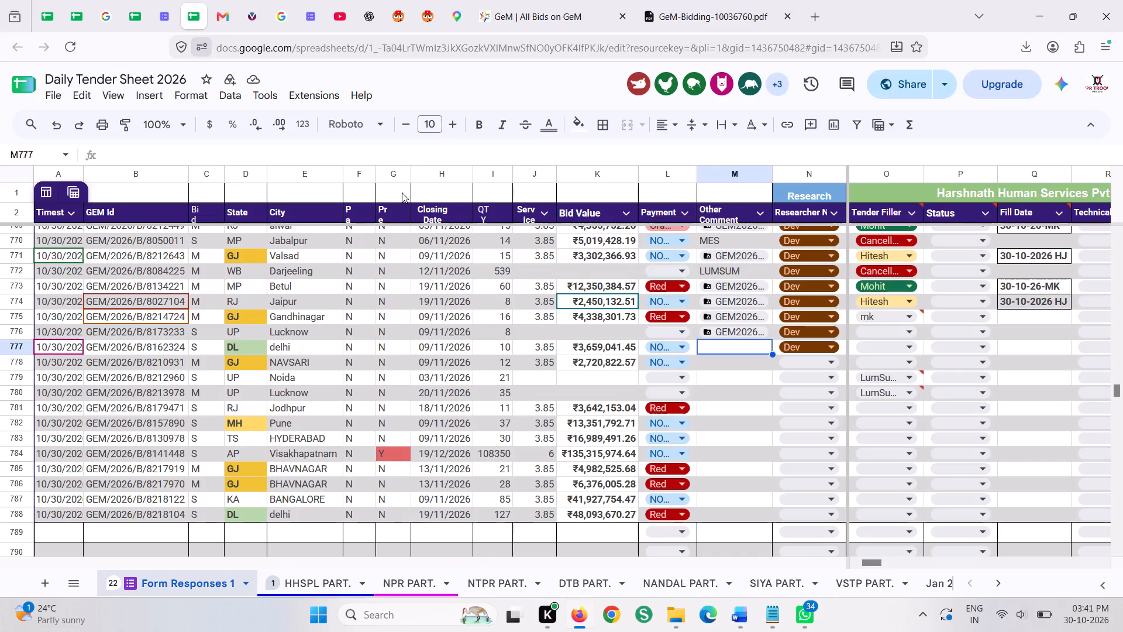
Return to the DEV1 folder in File Explorer, maximise its window and look through the newest GeM bid folders.
click(676, 618)
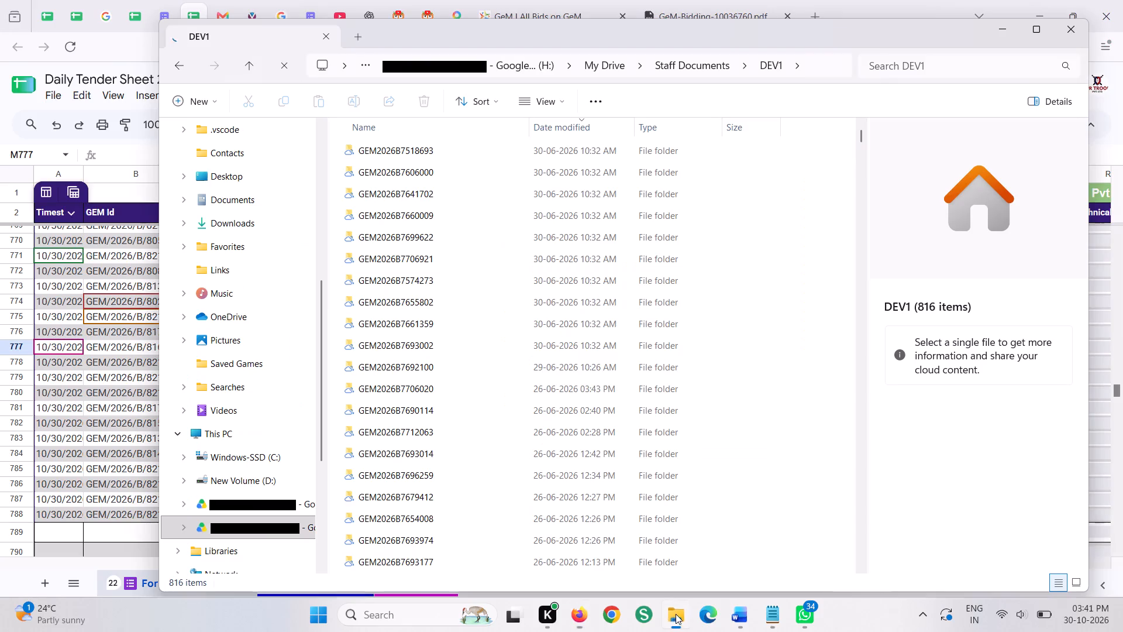
scroll(435, 169, up, 7)
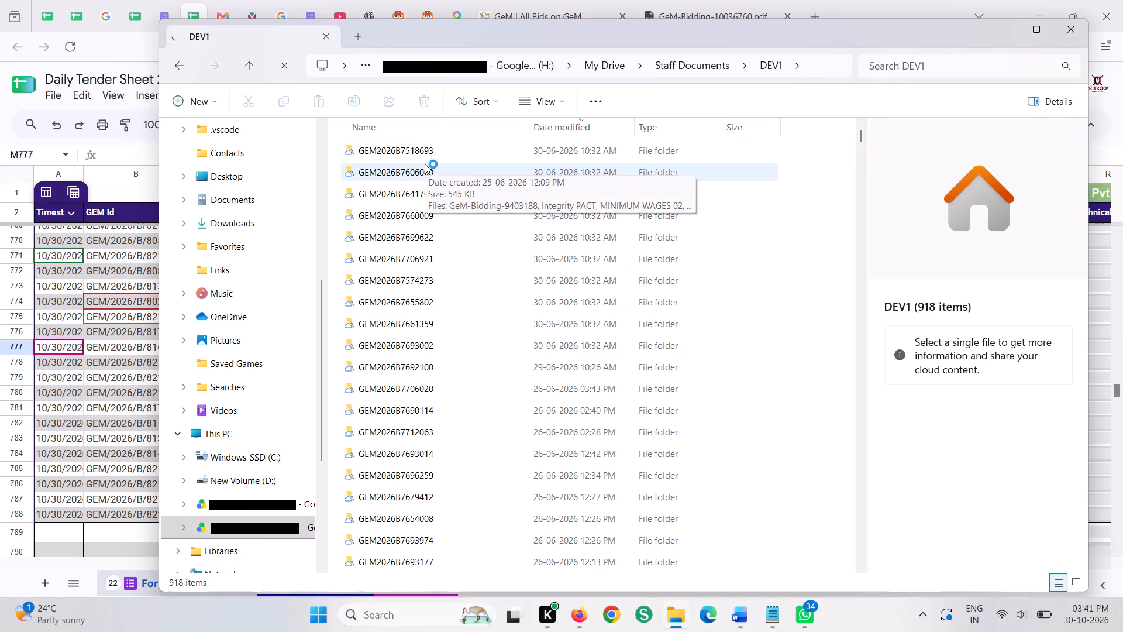
click(1034, 29)
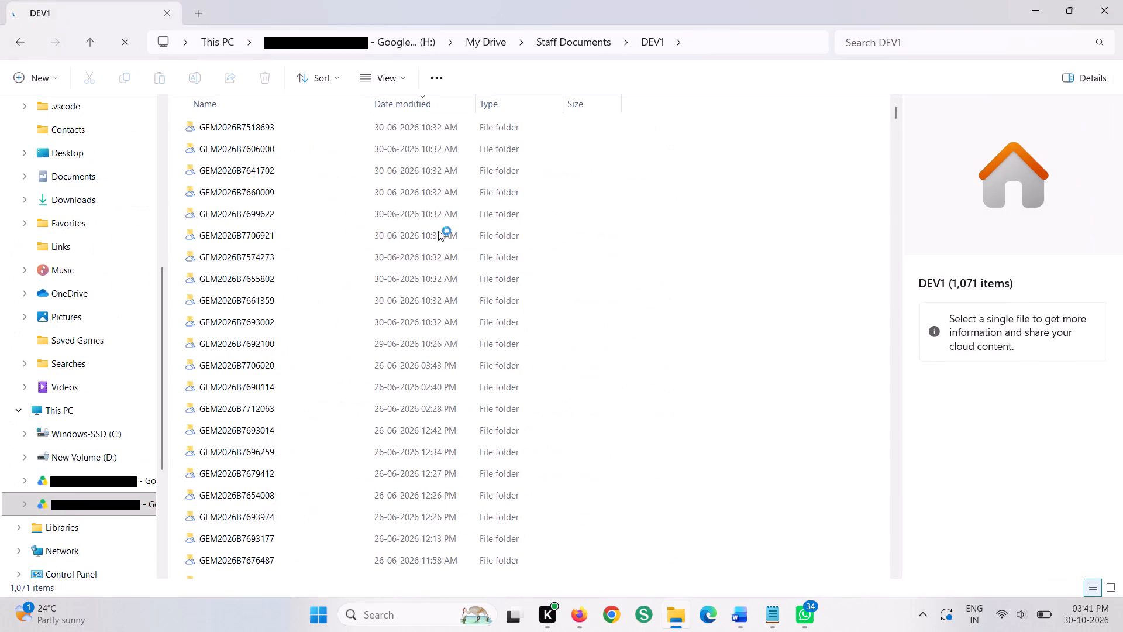
scroll(262, 136, up, 1)
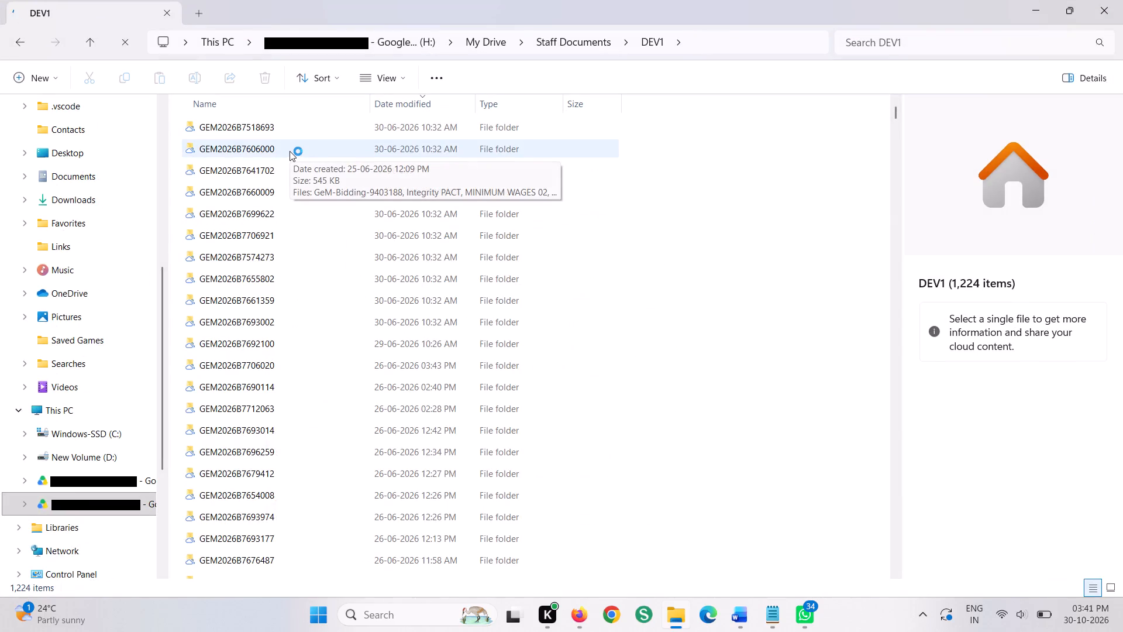
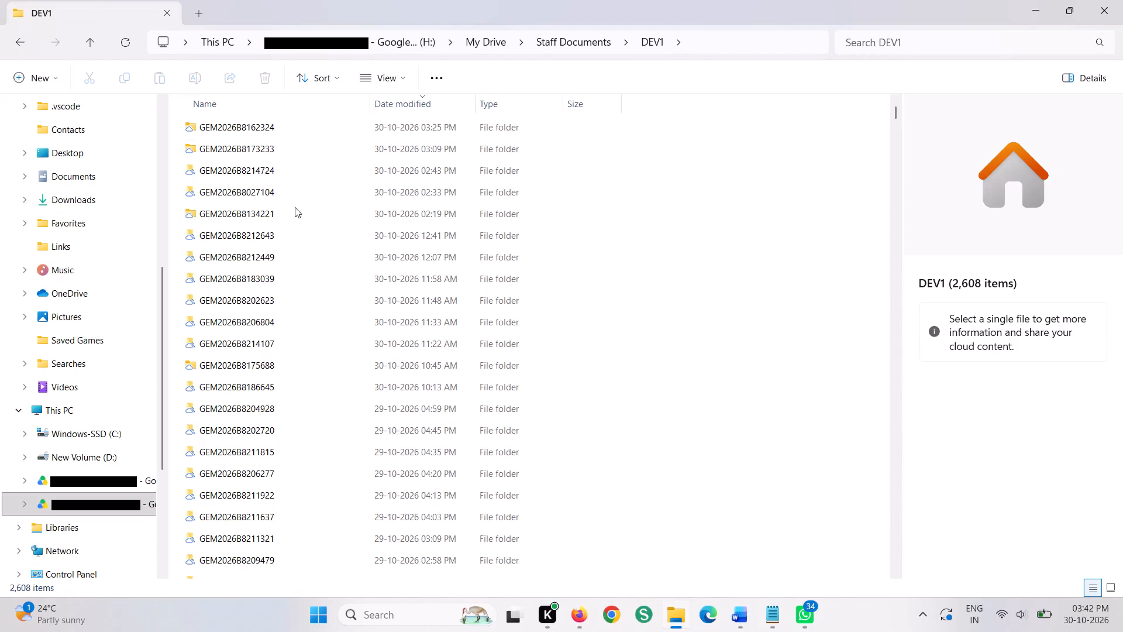
Copy the Drive link of the GEM2026B8162324 folder and paste it into the Other Comment cell of the Delhi bid's row 777 in Firefox.
scroll(271, 170, up, 4)
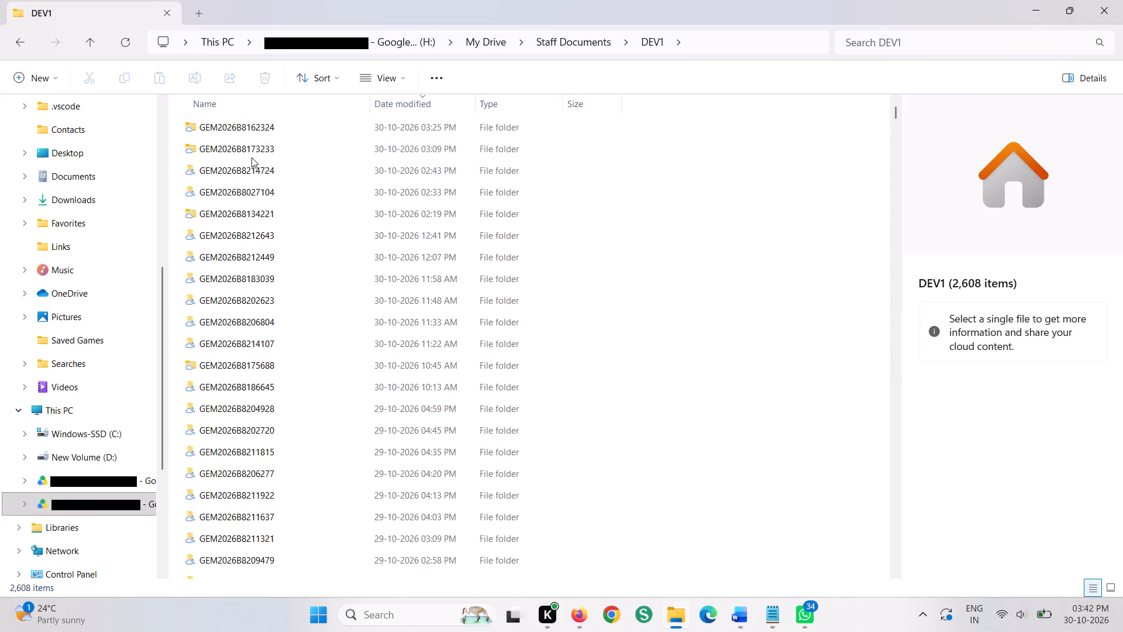
right_click(270, 124)
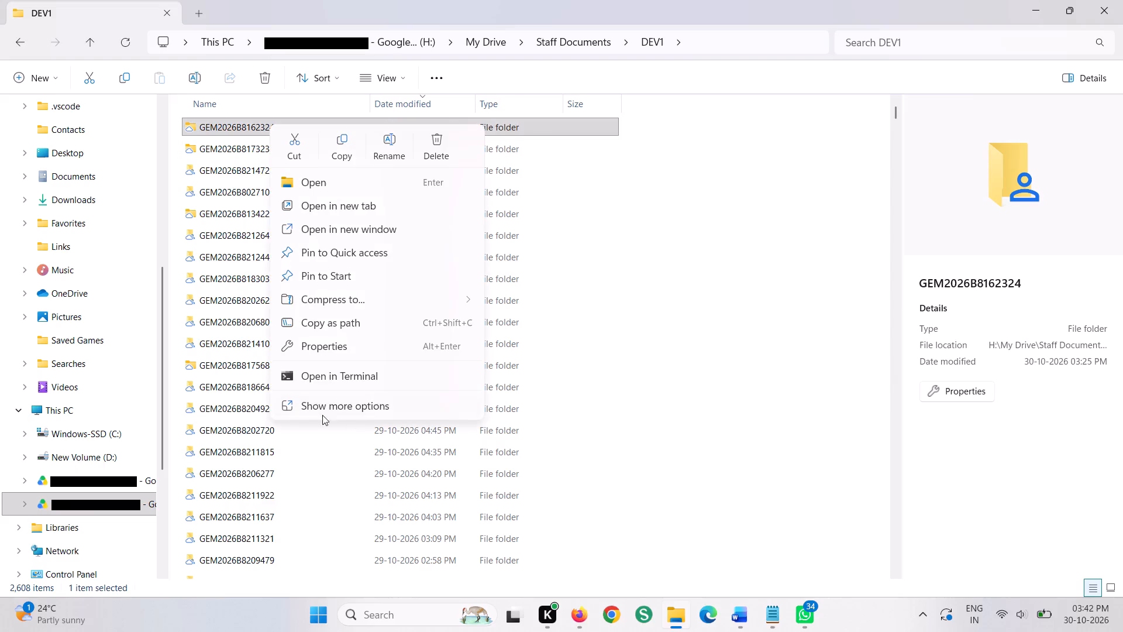
click(313, 406)
click(314, 276)
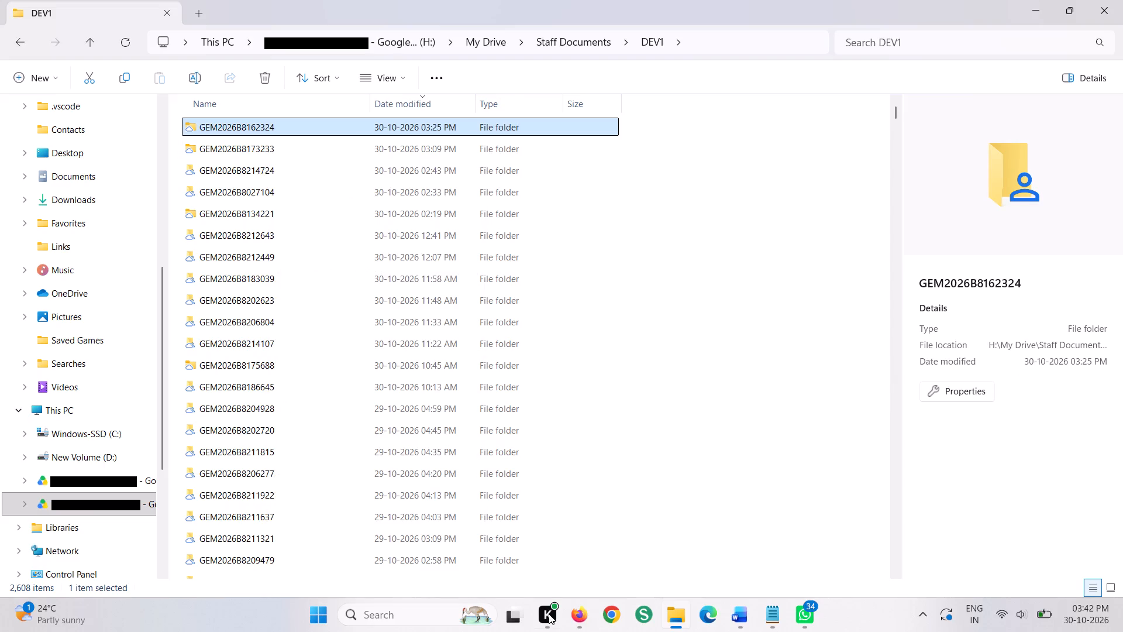
click(576, 616)
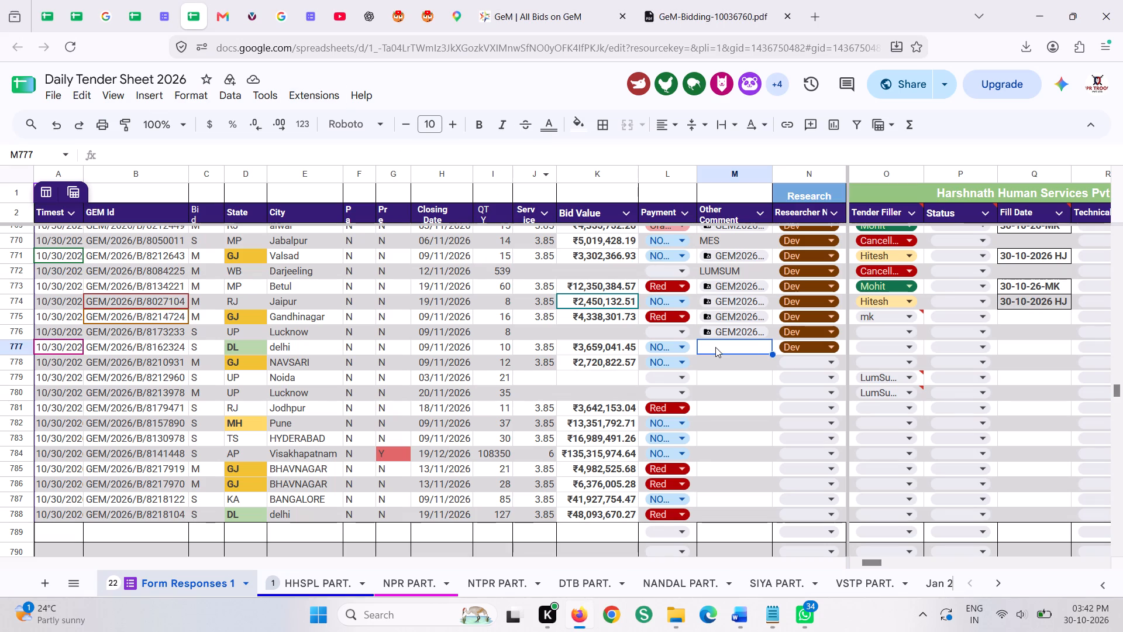
double_click(715, 347)
key(ctrl+v)
key(Tab)
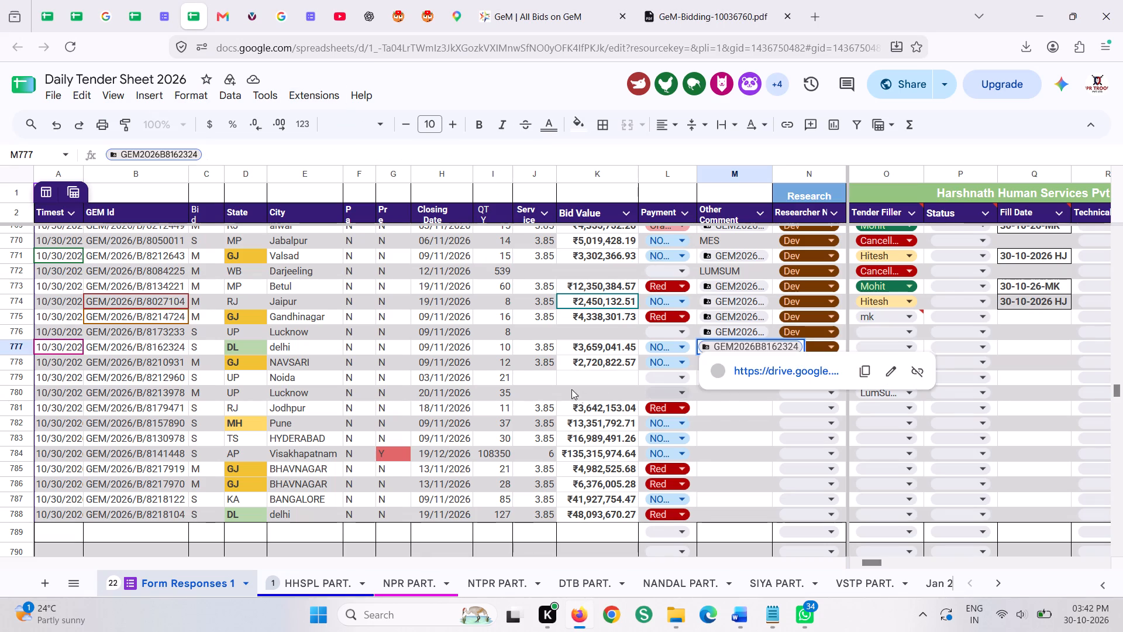
click(560, 386)
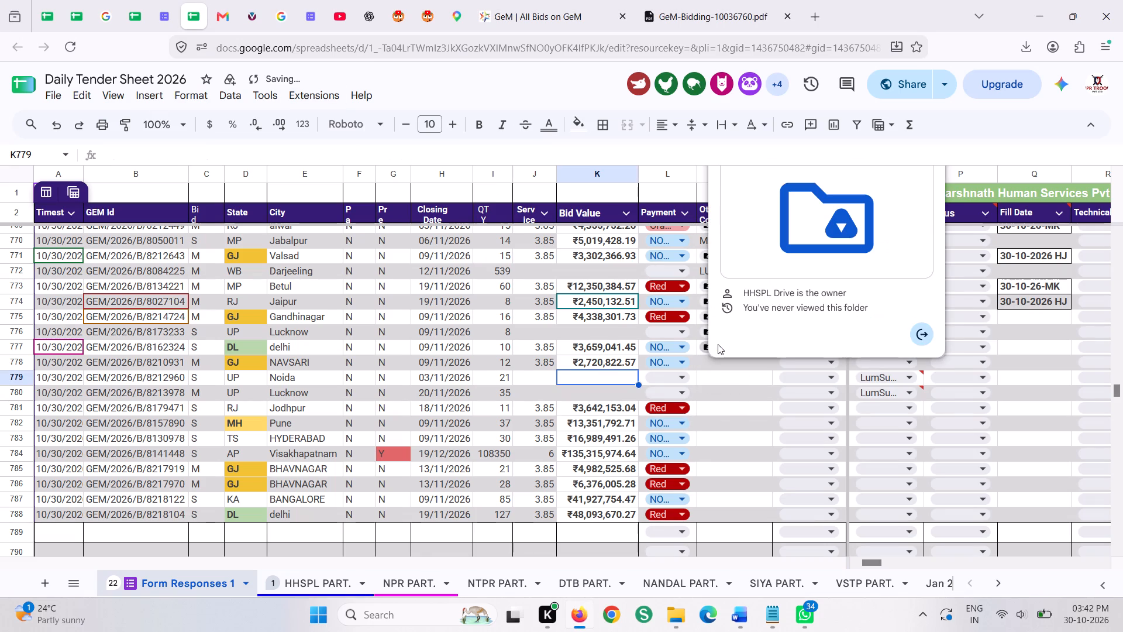
click(445, 351)
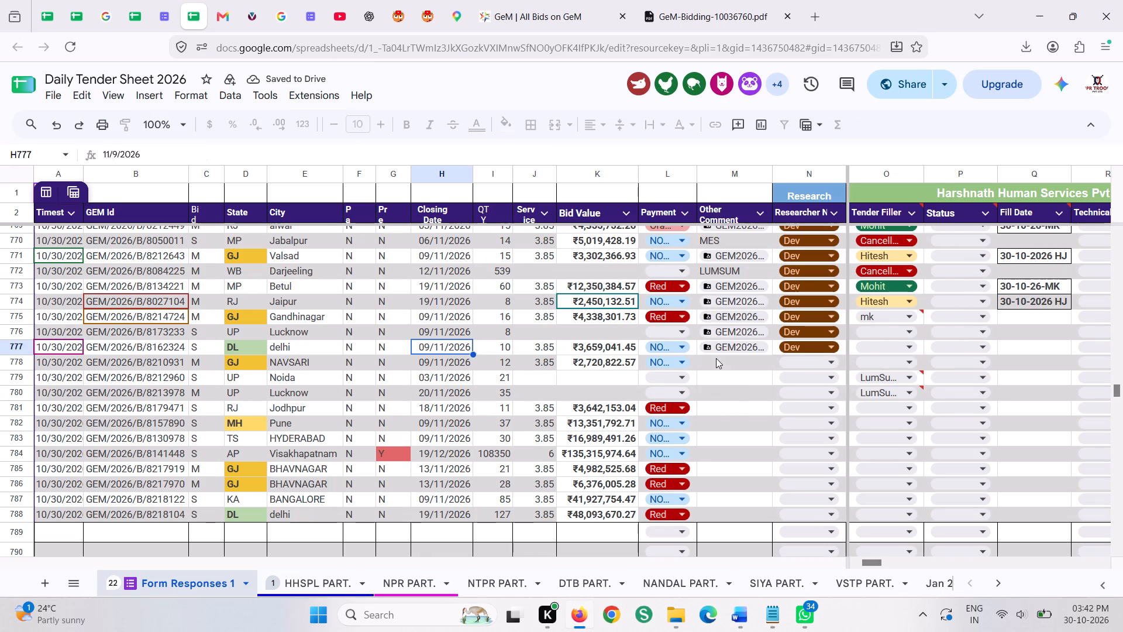
Set the researcher name to Dev for the Navsari bid in row 778.
click(788, 361)
click(790, 382)
Copy the GeM Id of the Navsari bid in row 778 and return to that row's Other Comment cell.
click(737, 363)
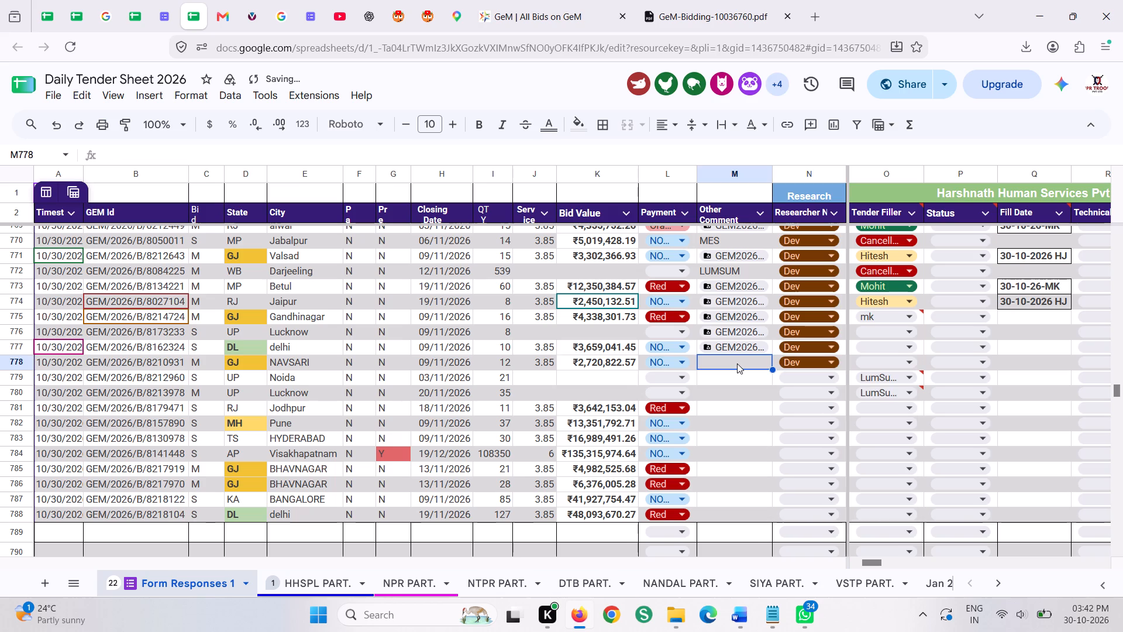
key(Left)
key(Left)
key(Left)
key(Left)
key(Left)
key(Left)
key(Left)
key(Left)
key(Left)
key(Left)
key(Left)
key(Left)
key(Left)
key(Left)
key(Left)
key(Left)
key(Left)
key(Right)
key(ctrl+c)
key(Right)
key(Right)
key(Right)
key(Right)
key(Right)
key(Right)
key(Right)
key(Right)
key(Right)
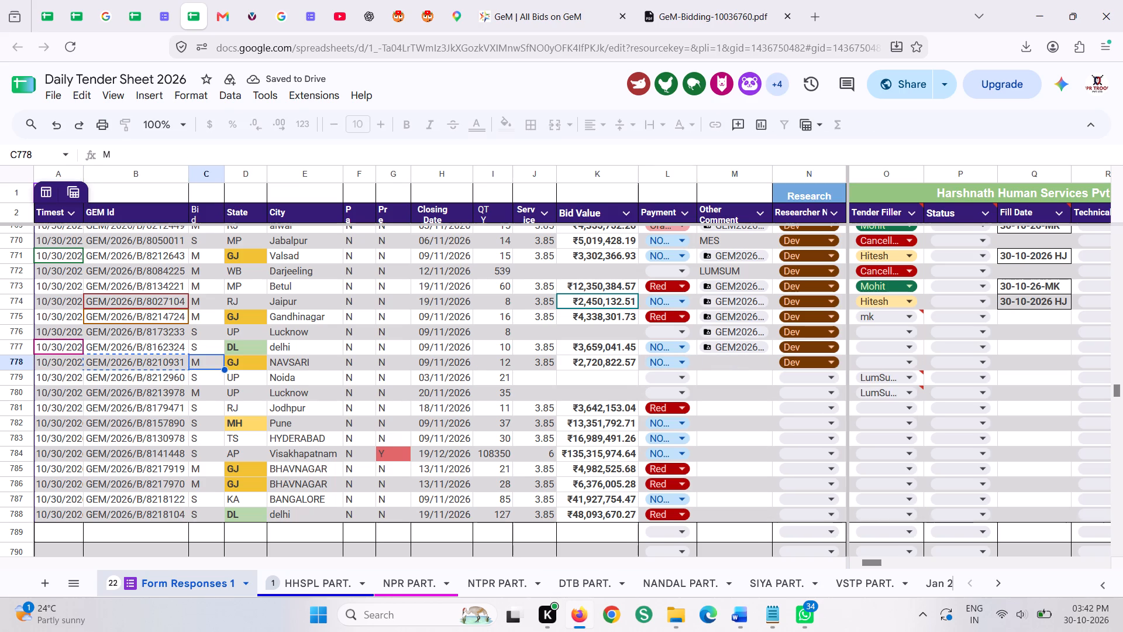
key(Right)
key(Right)
key(Right)
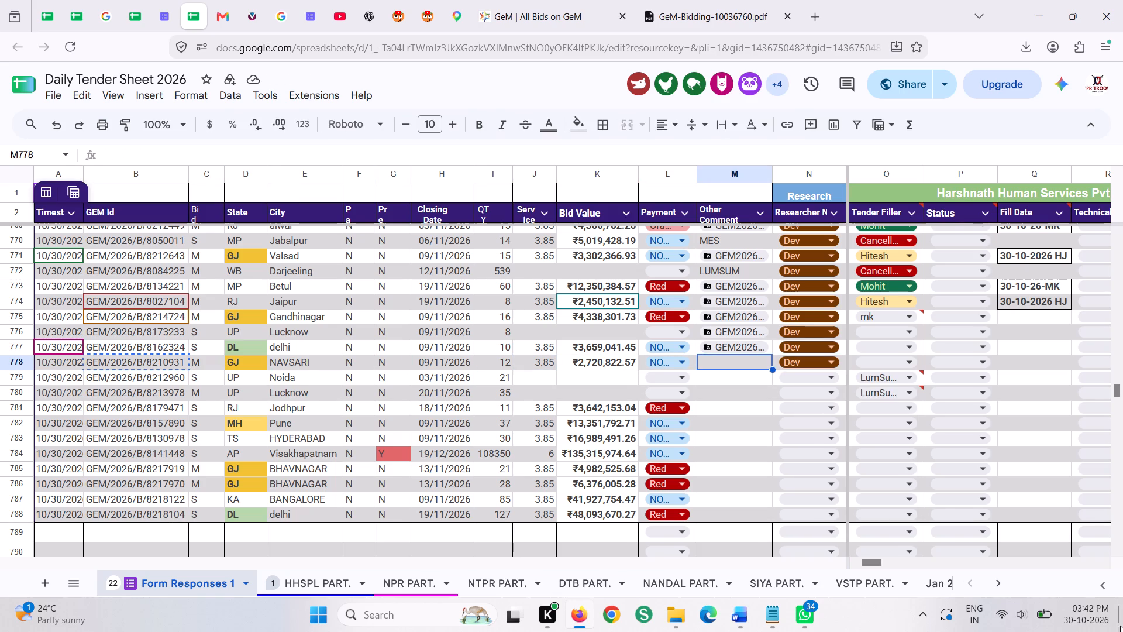
Close the GeM-Bidding-10036760.pdf document, search the reloaded GeM bid listing for GEM/2026/B/8210931 and open its bid document.
click(709, 0)
click(784, 15)
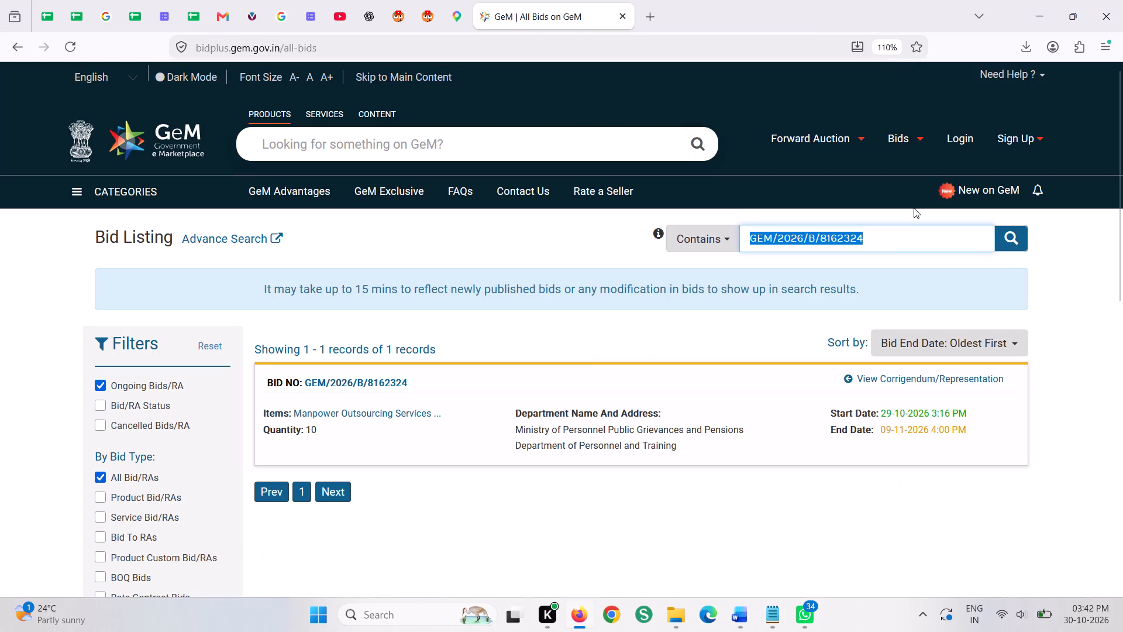
click(74, 42)
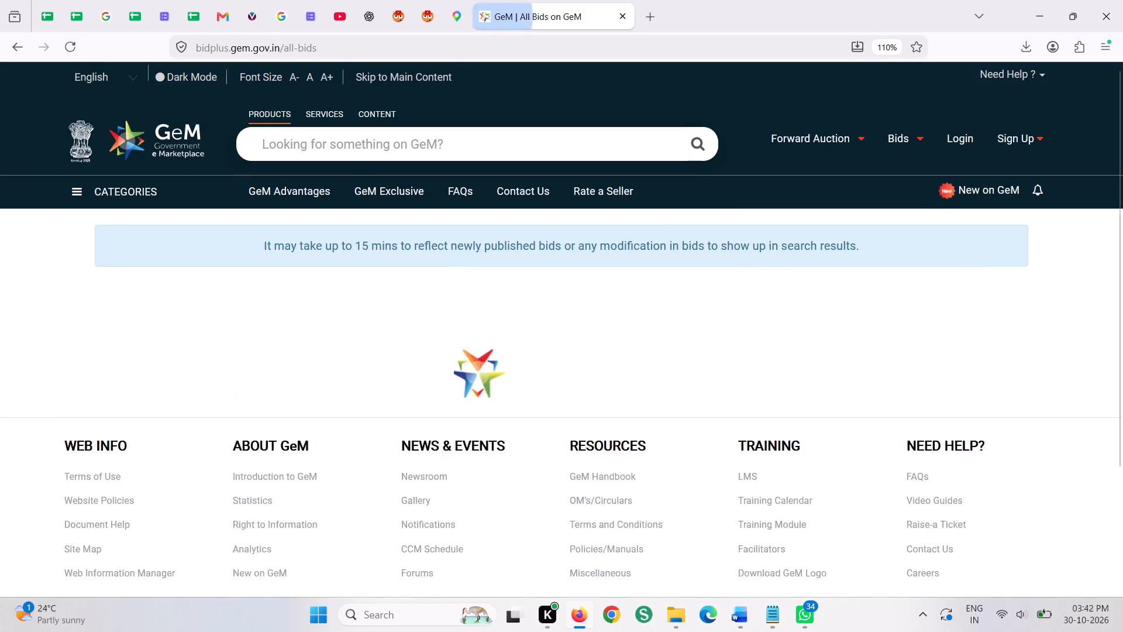
click(815, 235)
key(ctrl+v)
key(Return)
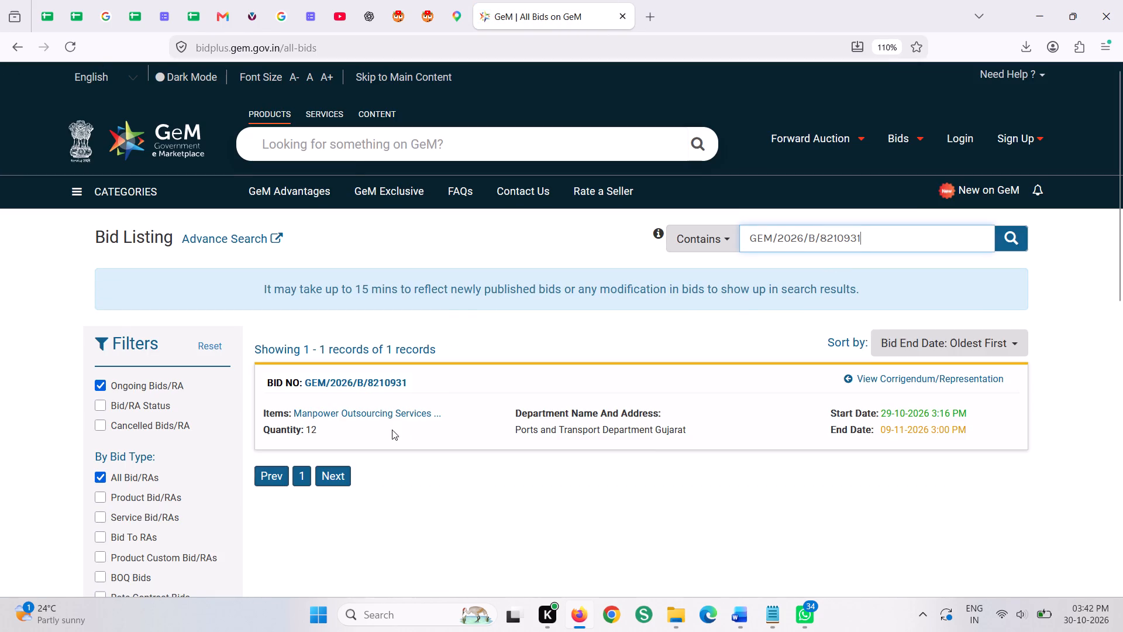
click(380, 380)
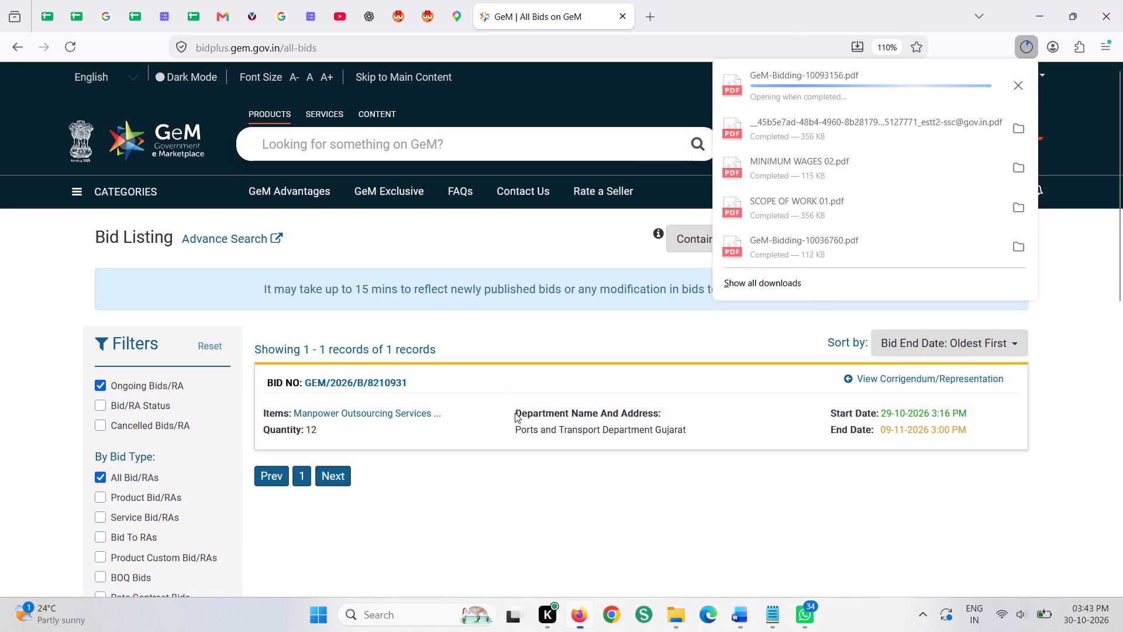
Search the Navsari bid document for "SECURITY" and step through the matches.
drag(311, 324, 324, 329)
scroll(743, 390, down, 1)
click(817, 411)
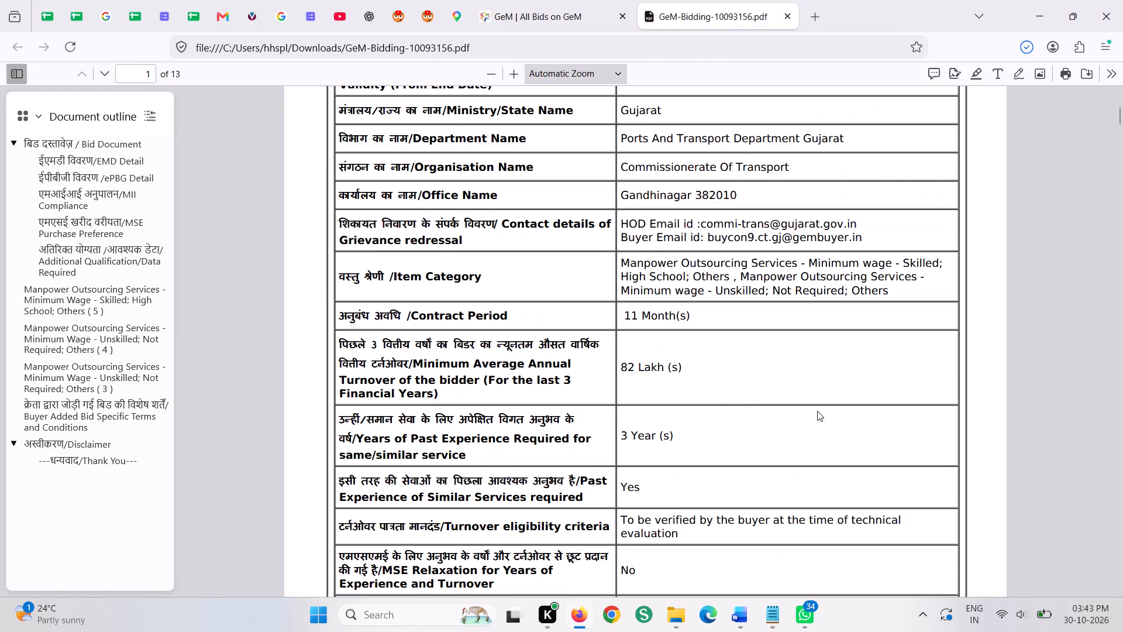
key(ctrl+f)
text(SEC)
text(URITY)
key(Return)
key(Return)
key(Return)
key(Return)
key(Return)
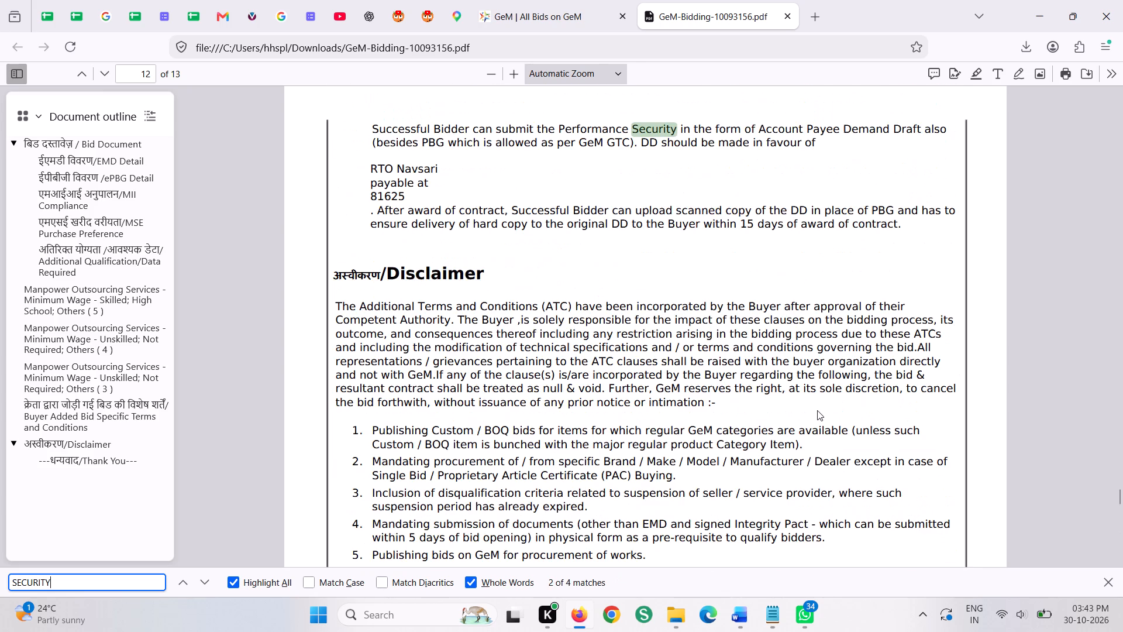
Replace the search term to look for "WATCH" in the Navsari bid document.
key(BackSpace)
key(BackSpace)
key(BackSpace)
key(BackSpace)
key(BackSpace)
key(BackSpace)
key(BackSpace)
key(BackSpace)
key(BackSpace)
key(BackSpace)
key(BackSpace)
key(BackSpace)
key(BackSpace)
key(BackSpace)
key(BackSpace)
key(BackSpace)
key(BackSpace)
key(BackSpace)
key(BackSpace)
key(BackSpace)
key(BackSpace)
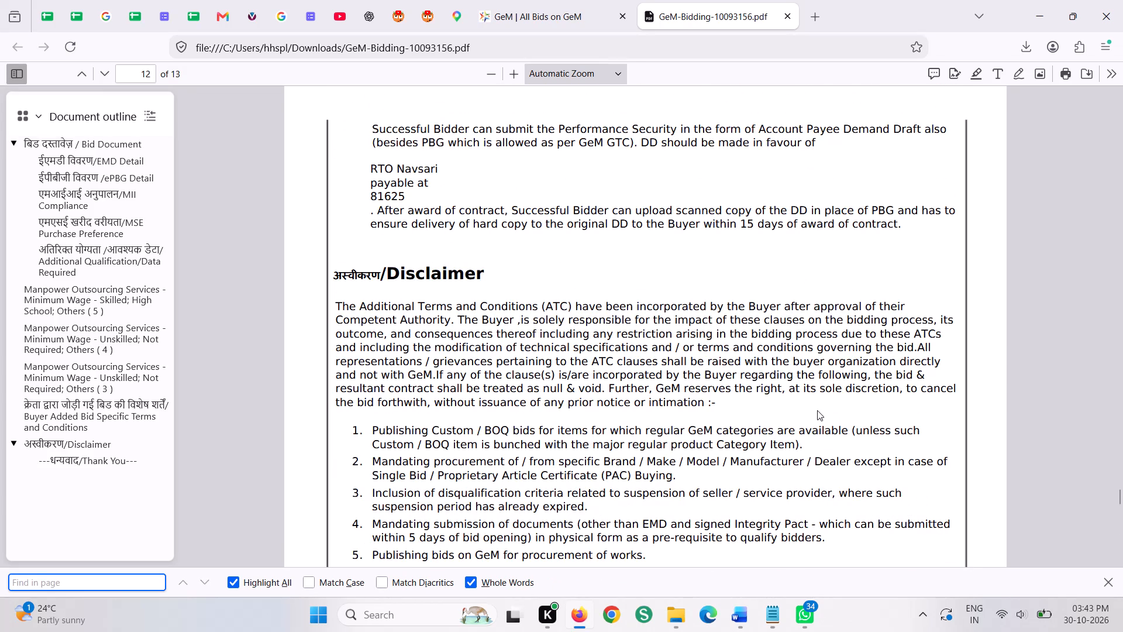
key(BackSpace)
key(BackSpace)
key(BackSpace)
key(BackSpace)
key(BackSpace)
key(BackSpace)
key(BackSpace)
key(BackSpace)
key(BackSpace)
key(BackSpace)
key(BackSpace)
key(BackSpace)
key(BackSpace)
key(BackSpace)
key(BackSpace)
key(BackSpace)
key(BackSpace)
key(BackSpace)
key(BackSpace)
key(BackSpace)
key(BackSpace)
key(BackSpace)
key(BackSpace)
key(BackSpace)
key(BackSpace)
key(BackSpace)
key(BackSpace)
text(WATCH)
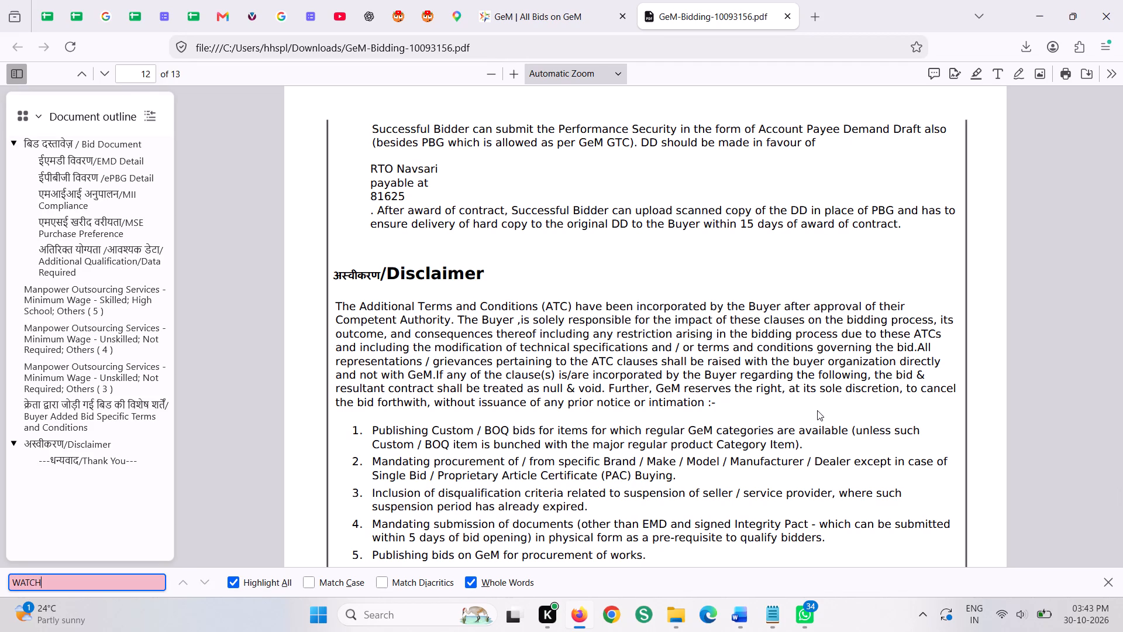
Search the Navsari bid document for "CHOWKIDAR".
key(BackSpace)
key(BackSpace)
key(BackSpace)
key(BackSpace)
key(BackSpace)
key(BackSpace)
key(BackSpace)
key(BackSpace)
key(BackSpace)
key(BackSpace)
key(BackSpace)
key(BackSpace)
key(BackSpace)
key(BackSpace)
text(CHOWKIDAR)
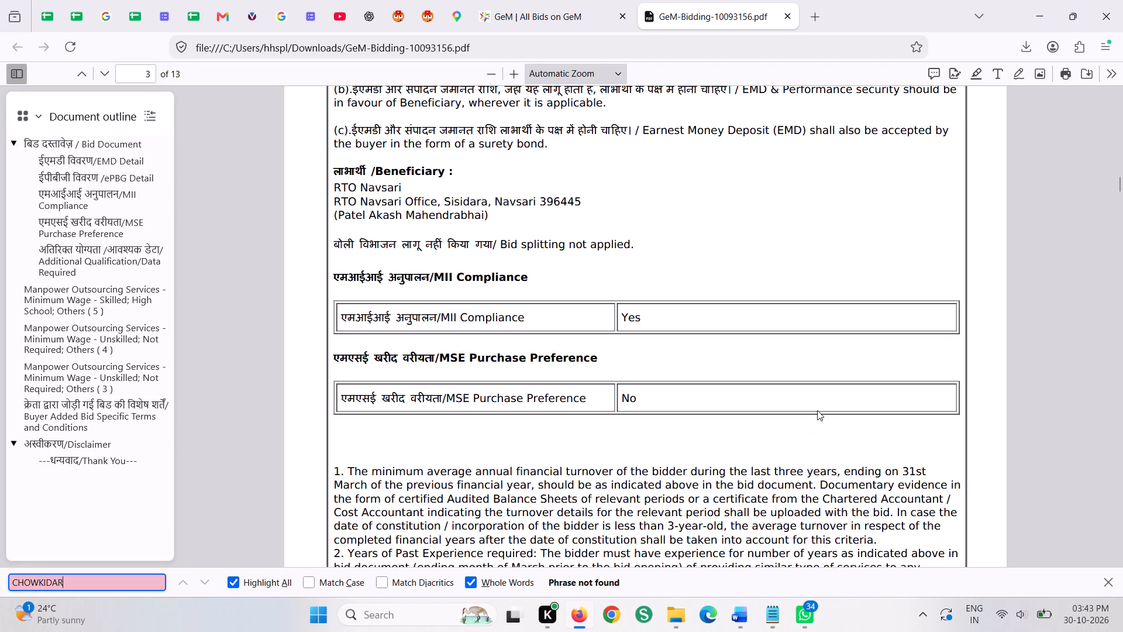
Clear the "CHOWKIDAR" search term from the bid document's search.
key(BackSpace)
key(BackSpace)
key(BackSpace)
key(BackSpace)
key(BackSpace)
key(BackSpace)
key(BackSpace)
key(BackSpace)
key(BackSpace)
key(BackSpace)
key(BackSpace)
key(BackSpace)
key(BackSpace)
key(BackSpace)
key(BackSpace)
key(BackSpace)
key(BackSpace)
key(BackSpace)
key(BackSpace)
key(BackSpace)
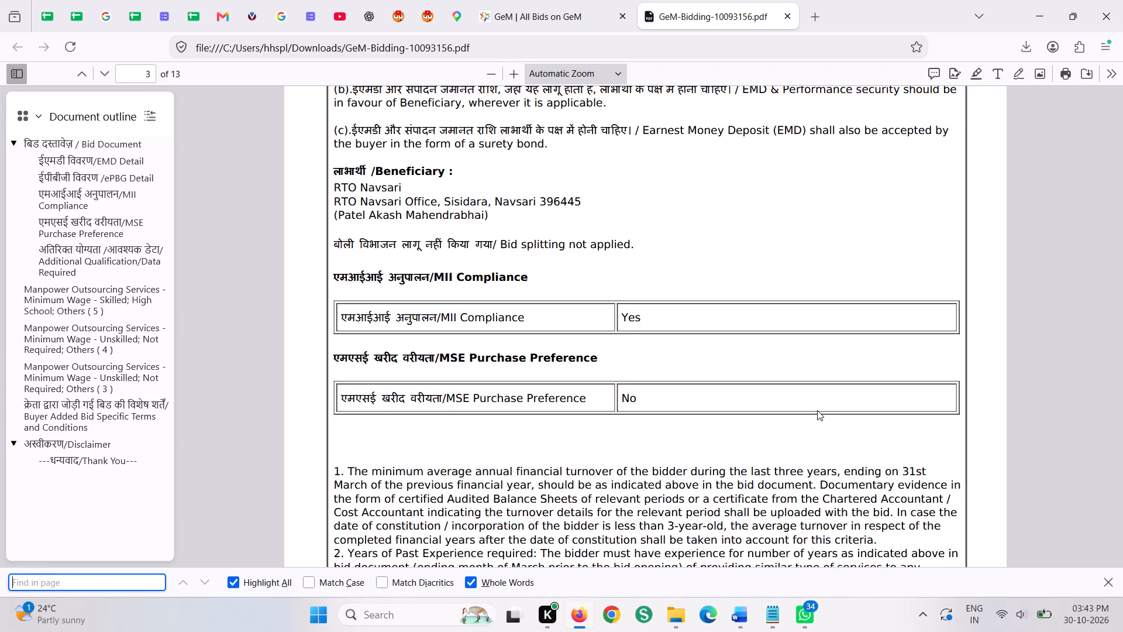
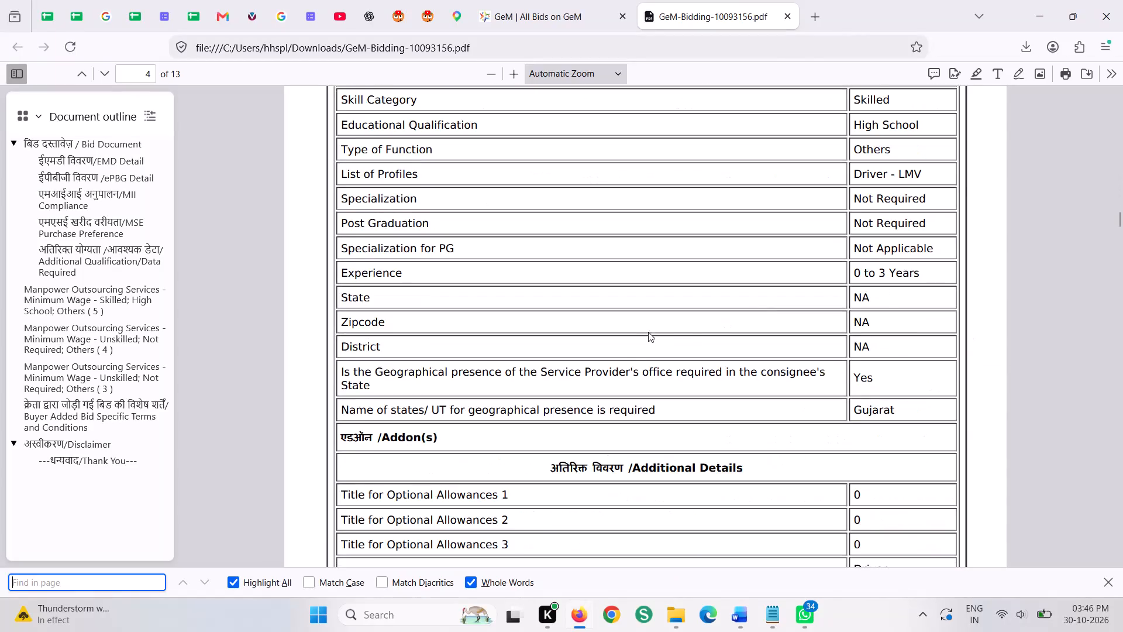
Examine the Navsari bid's scope of work and job description attachment, page by page, and return to the bid document.
scroll(648, 332, up, 1)
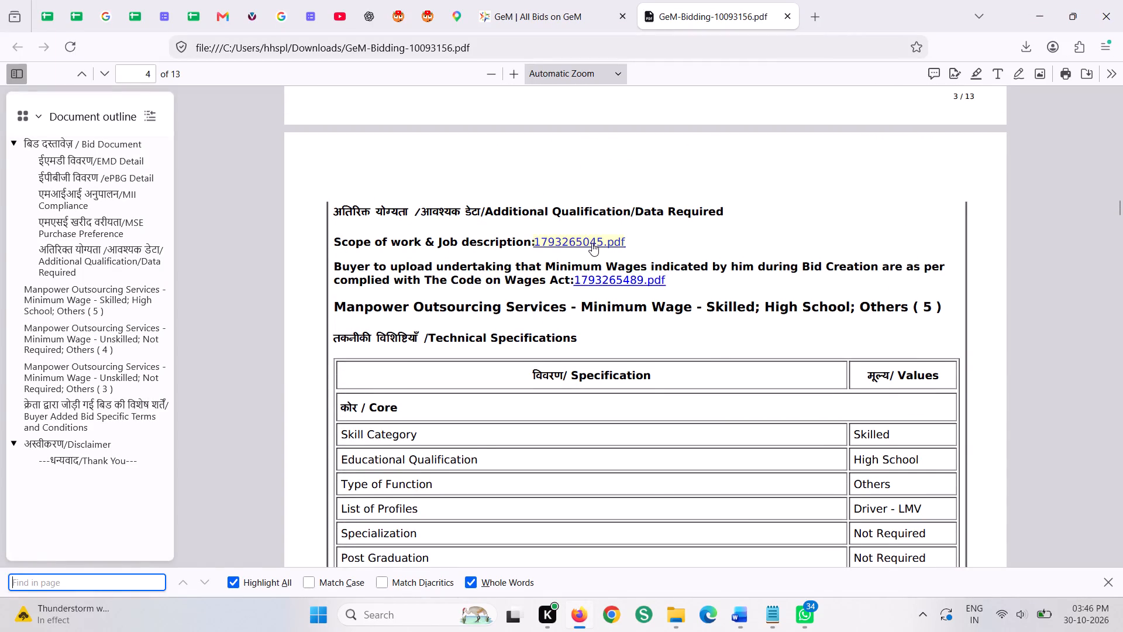
click(592, 242)
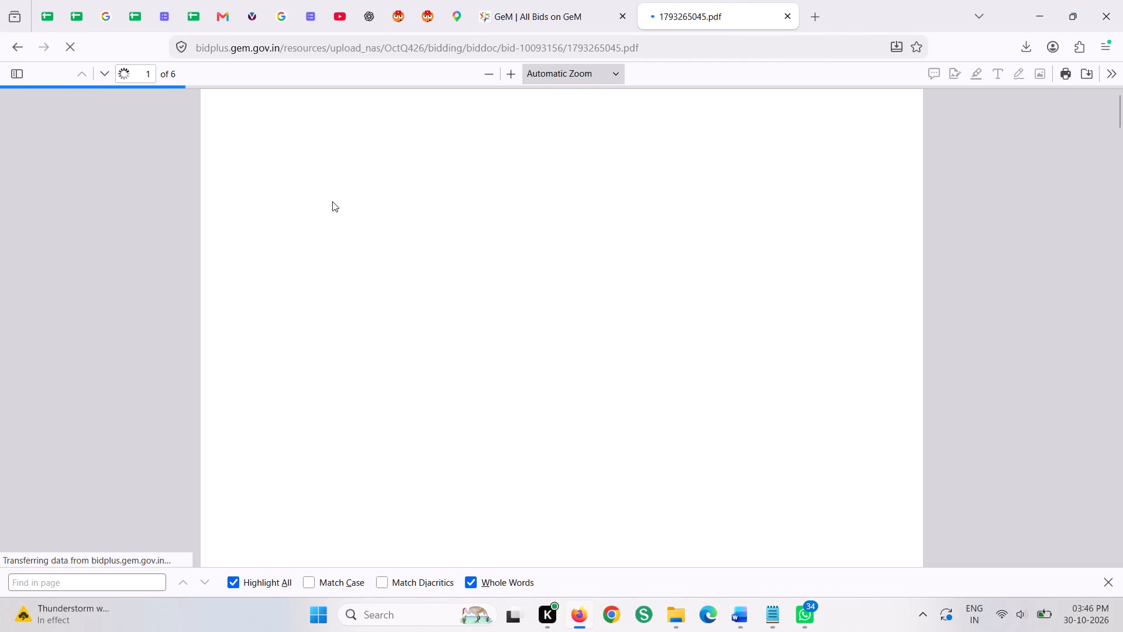
scroll(333, 203, down, 8)
scroll(479, 272, down, 8)
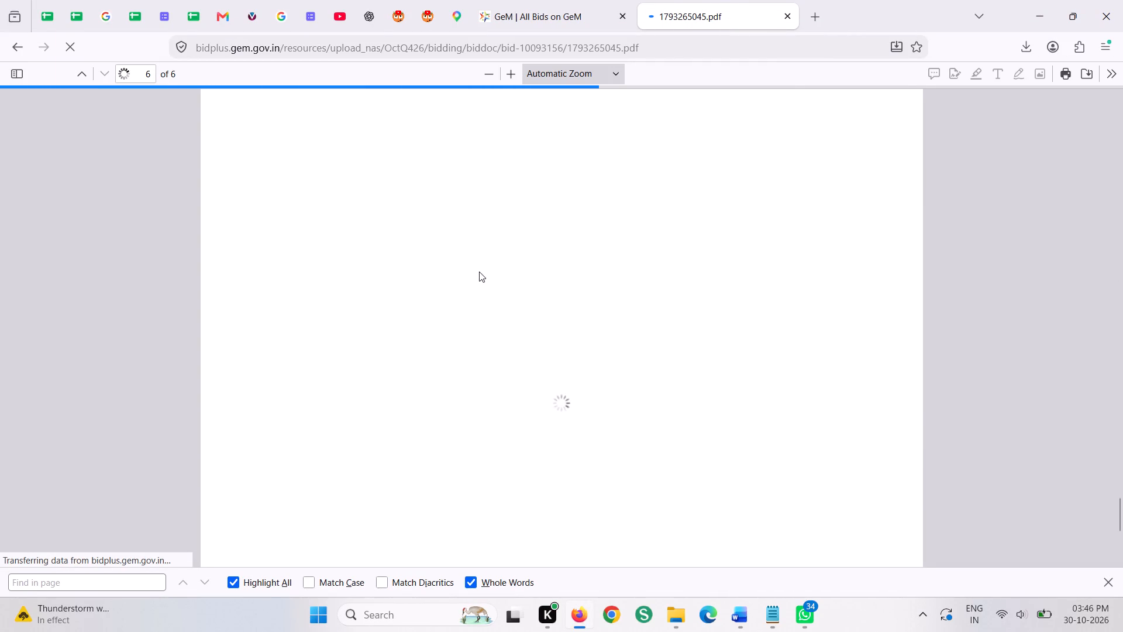
scroll(479, 272, up, 7)
scroll(491, 262, down, 4)
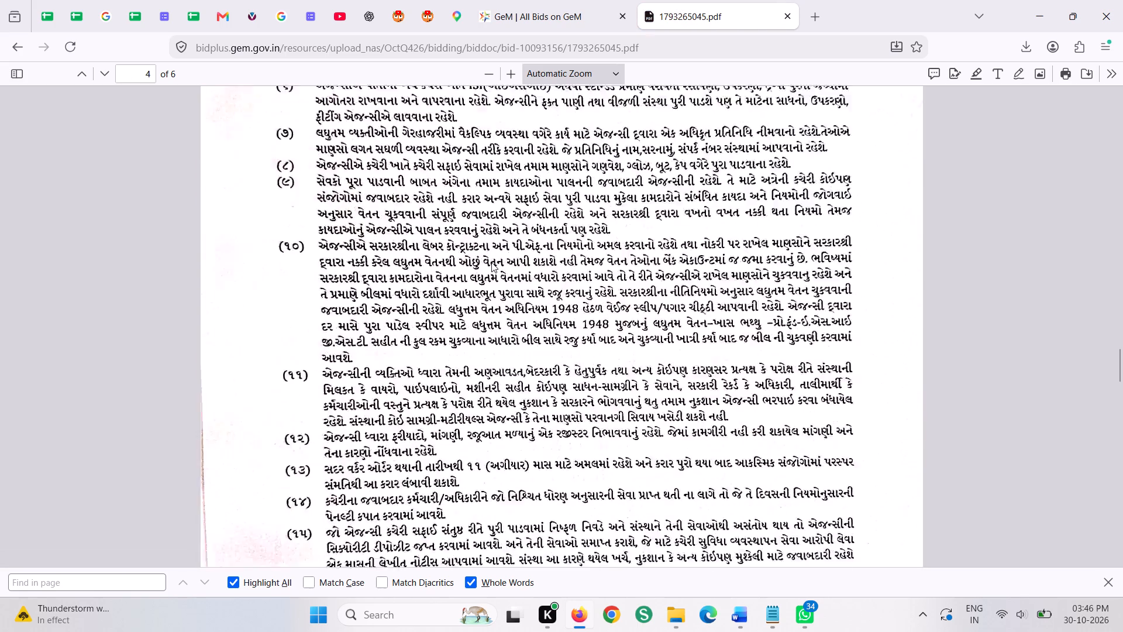
scroll(491, 264, down, 11)
scroll(491, 266, up, 4)
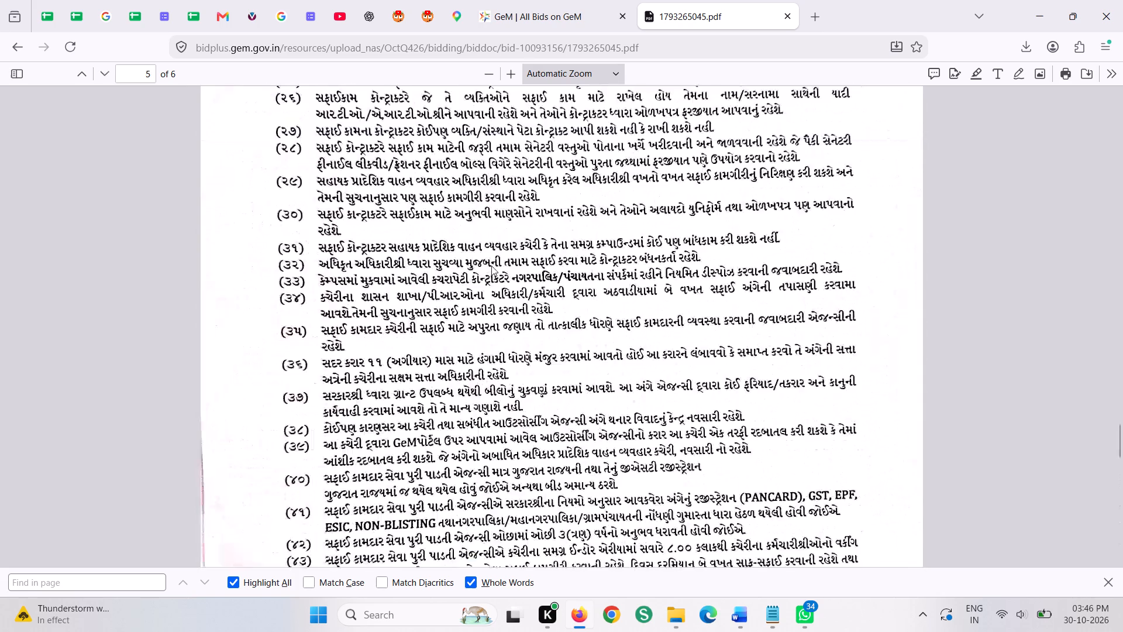
scroll(491, 266, up, 14)
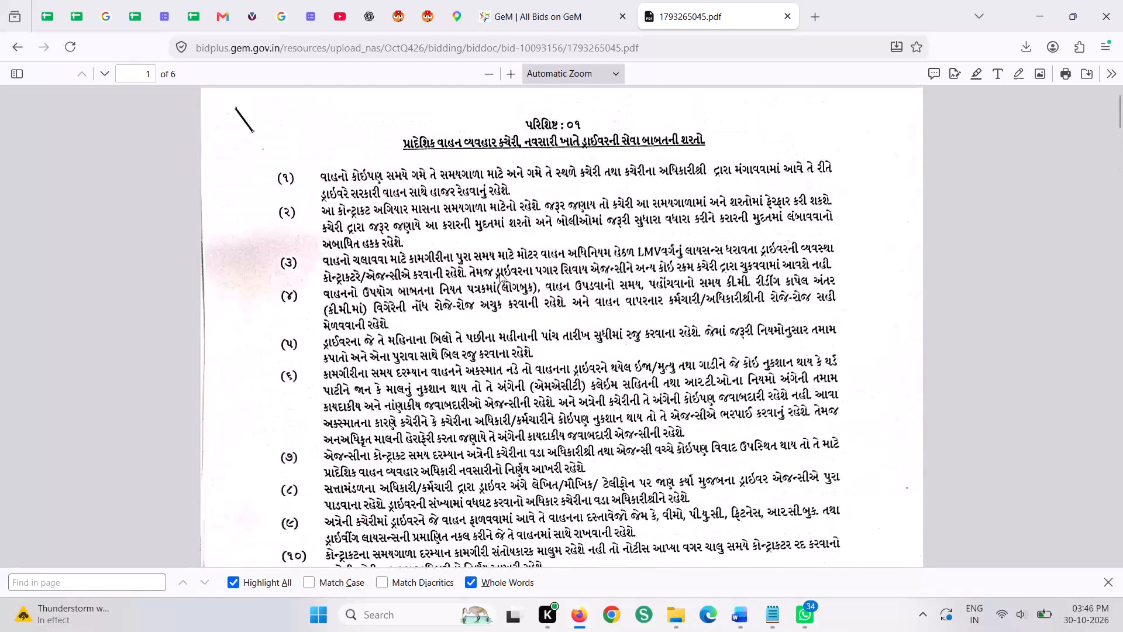
scroll(500, 273, down, 11)
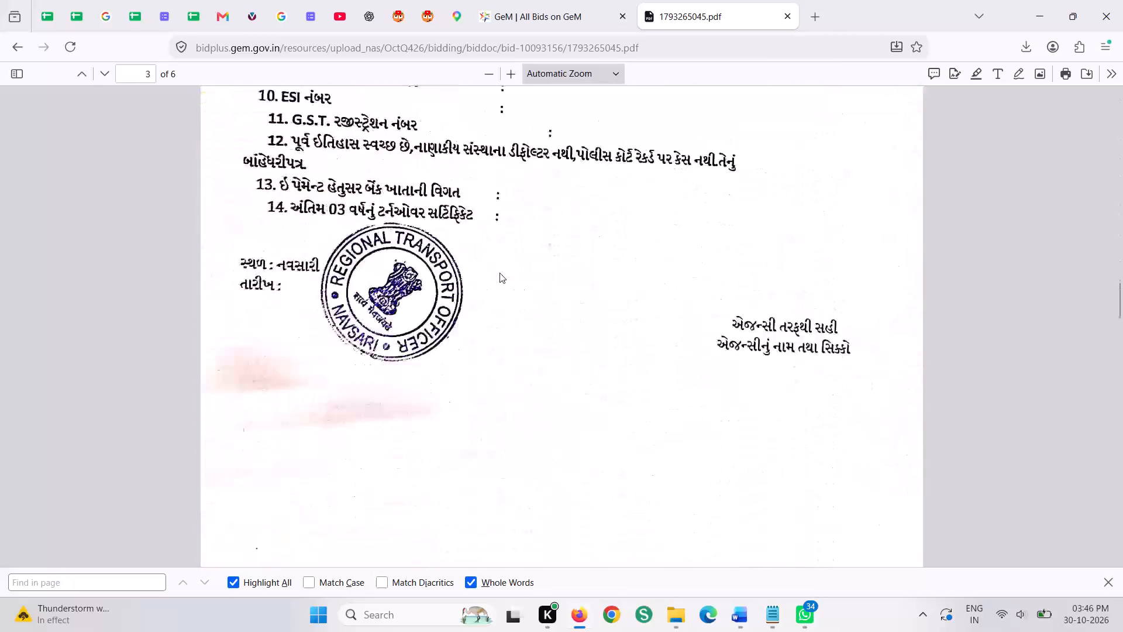
scroll(500, 273, up, 20)
scroll(500, 273, up, 3)
scroll(607, 301, down, 11)
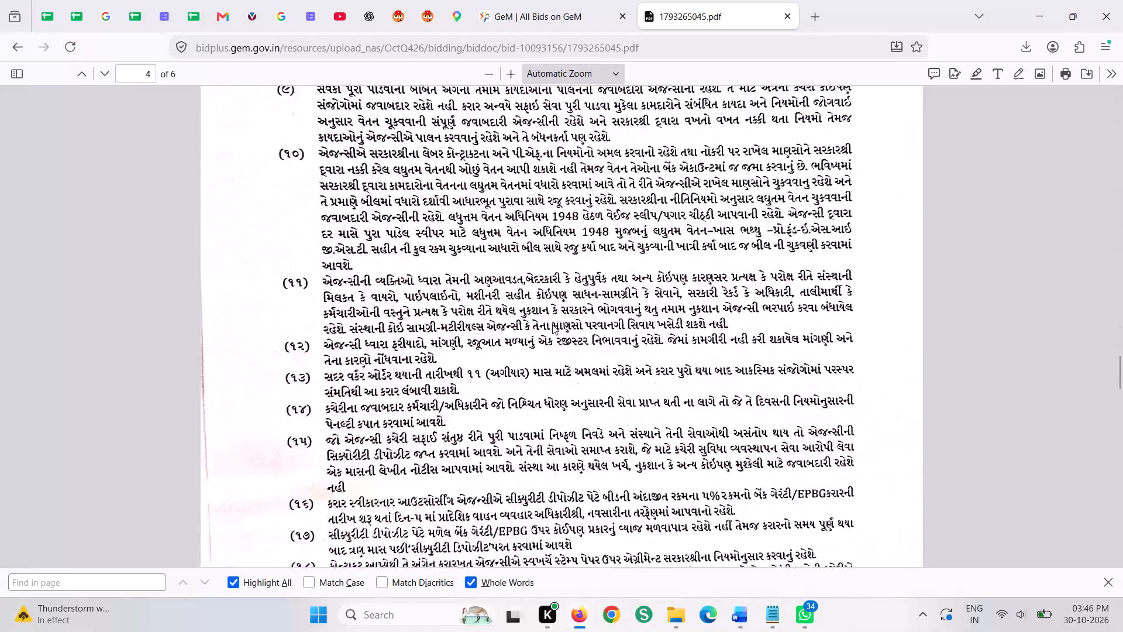
scroll(552, 324, down, 16)
scroll(504, 339, up, 20)
scroll(504, 339, up, 3)
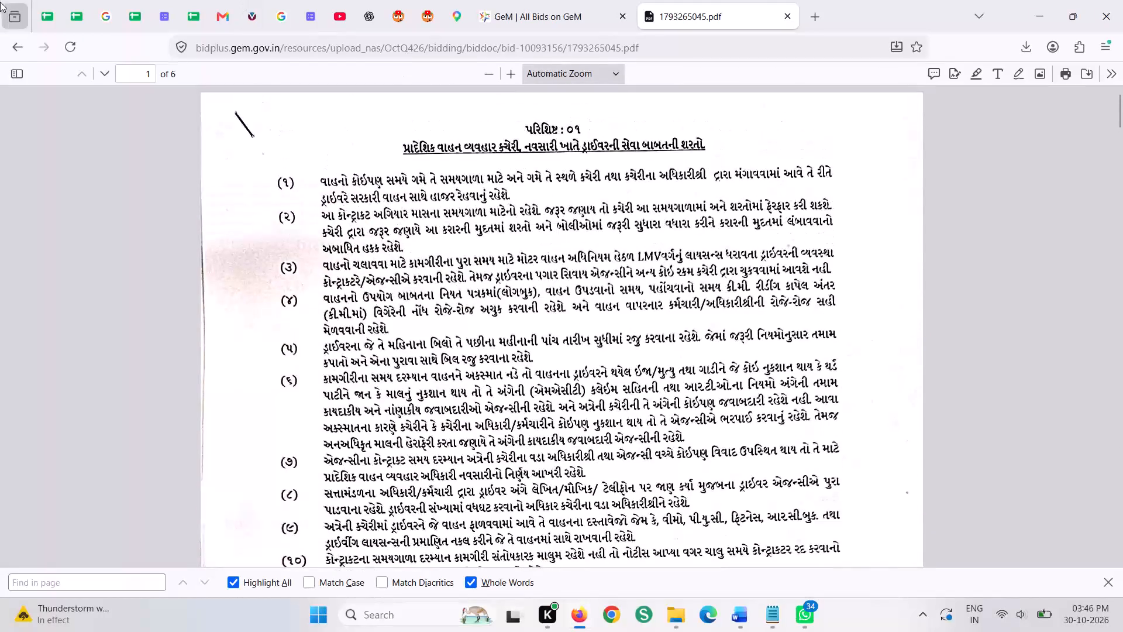
click(25, 58)
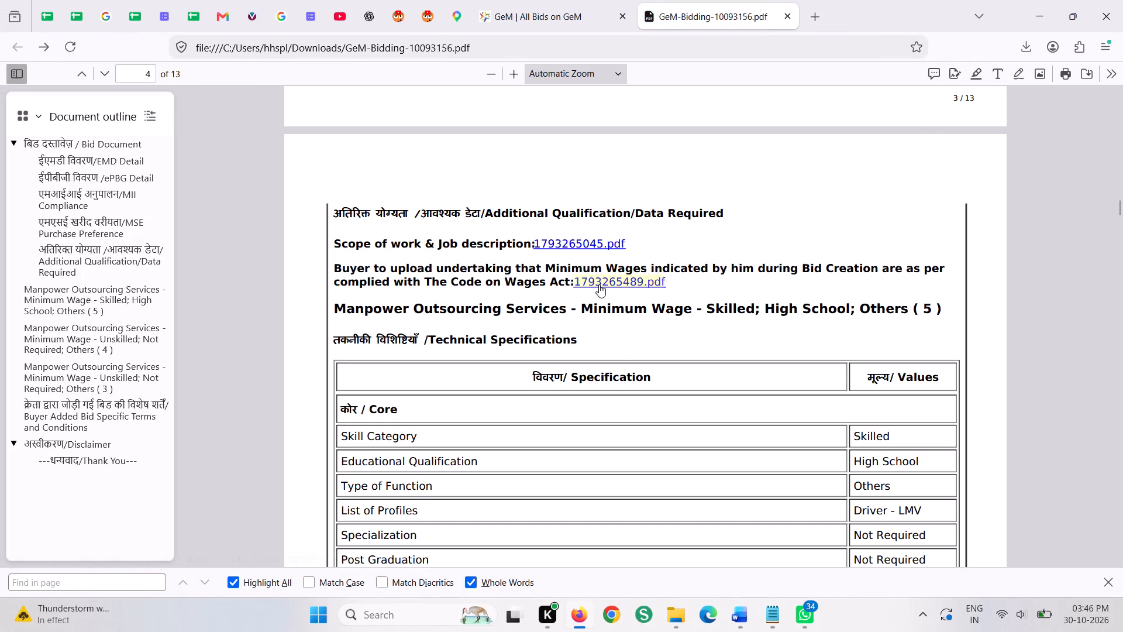
Check the buyer's minimum wages undertaking attached to the Navsari bid and return to the bid document.
click(600, 284)
scroll(681, 311, up, 2)
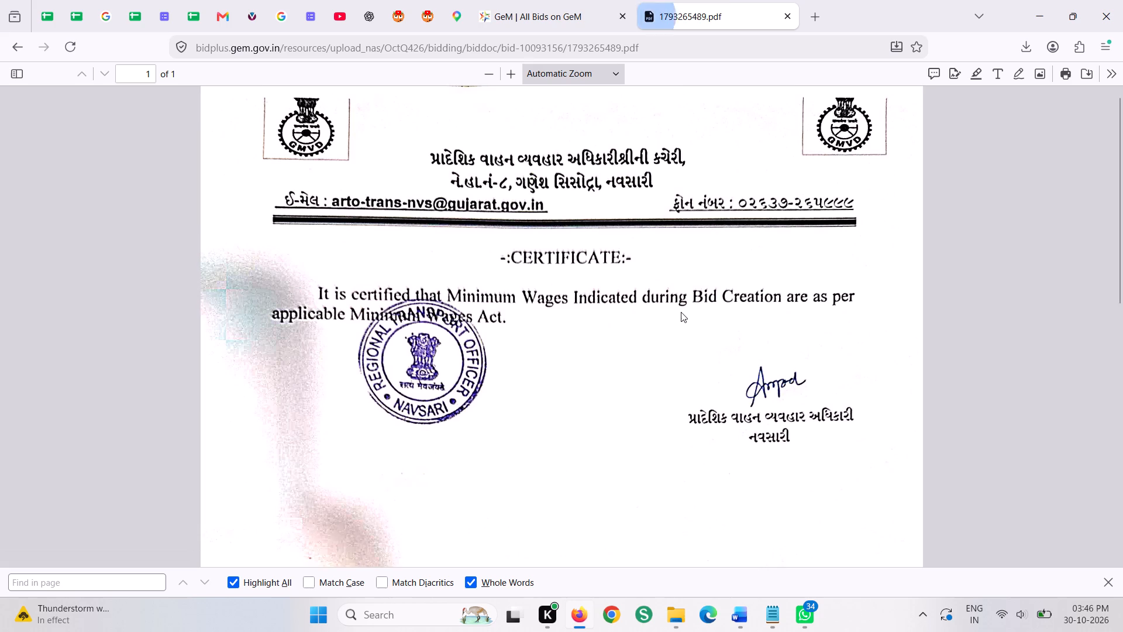
scroll(681, 312, up, 8)
scroll(94, 177, down, 4)
click(13, 42)
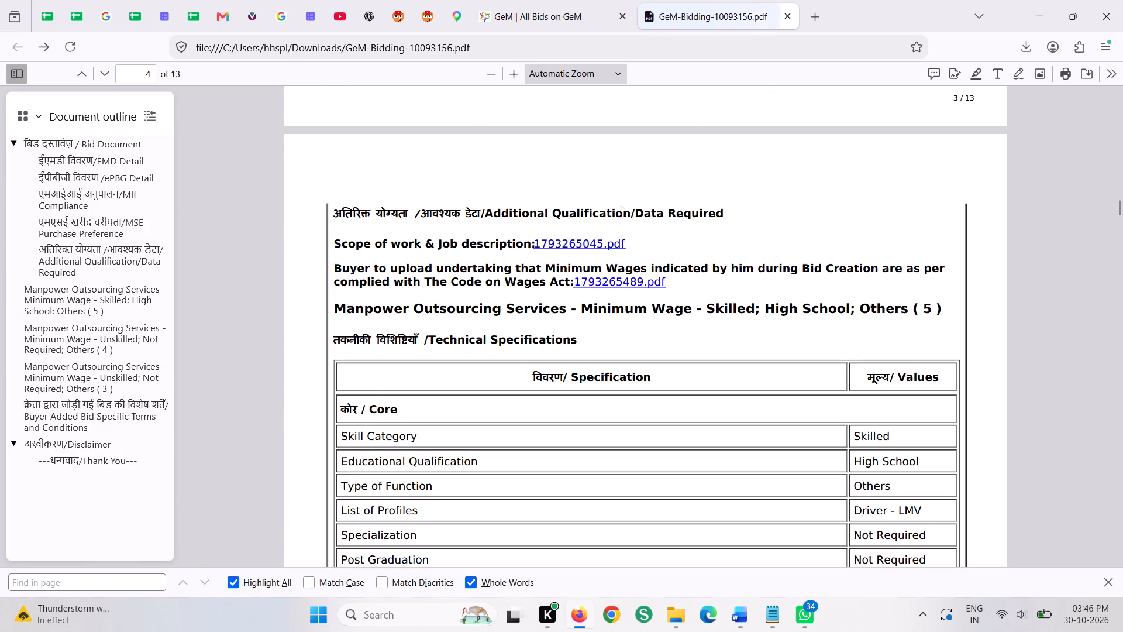
Search the Navsari bid document for "SECURITY" and step through the matches.
scroll(622, 291, up, 9)
scroll(611, 283, down, 1)
key(ctrl+f)
text(SECURITY)
key(Return)
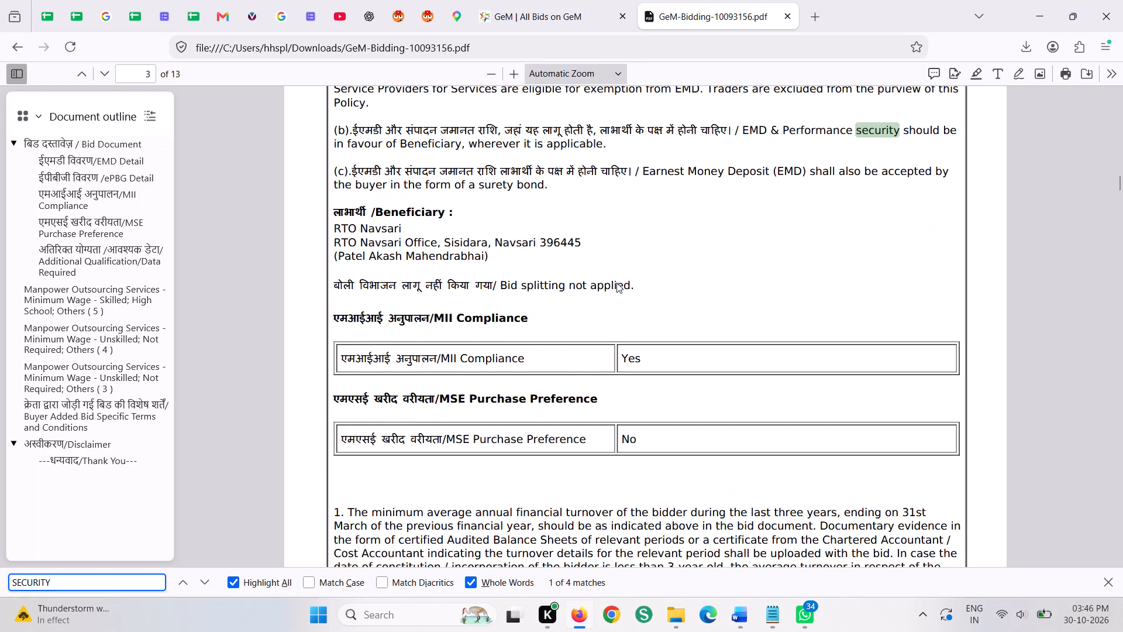
key(Return)
key(Return)
key(Return)
key(Return)
Replace the search term to look for "WATCH" in the Navsari bid document.
key(BackSpace)
key(BackSpace)
key(BackSpace)
key(BackSpace)
key(BackSpace)
key(BackSpace)
key(BackSpace)
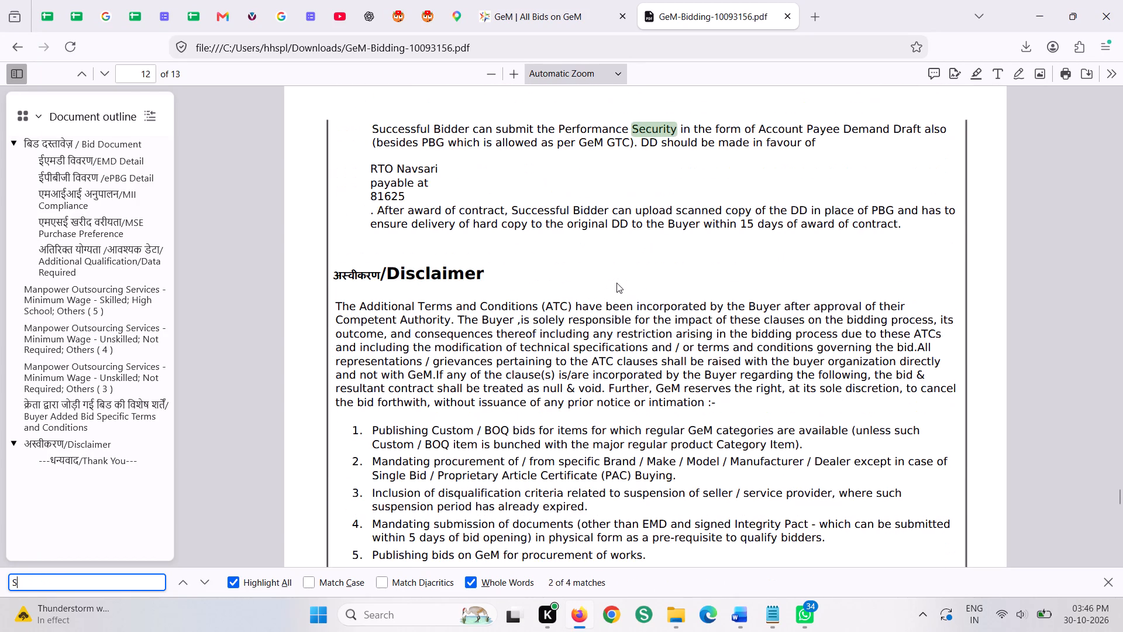
key(BackSpace)
key(BackSpace)
text(WATCH)
Search the Navsari bid document for "CHOWKIDAR" in place of "WATCH", and clear the search term.
key(BackSpace)
key(BackSpace)
key(BackSpace)
key(BackSpace)
key(BackSpace)
key(BackSpace)
key(BackSpace)
key(BackSpace)
key(BackSpace)
key(BackSpace)
key(BackSpace)
key(BackSpace)
key(BackSpace)
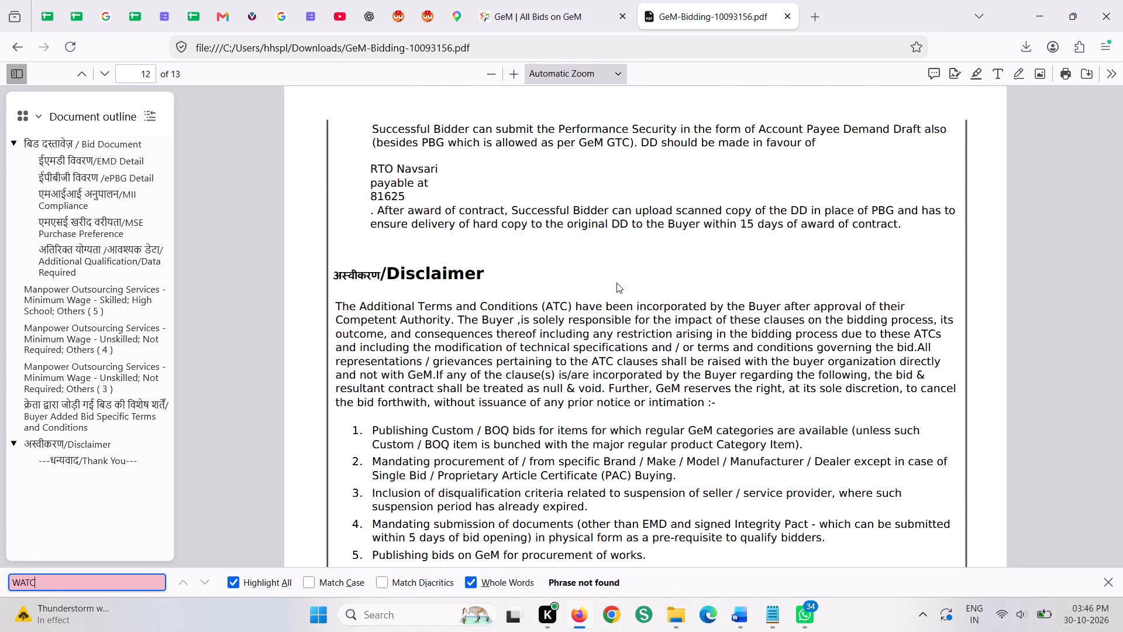
text(CHOWKIDAR)
key(BackSpace)
key(BackSpace)
key(BackSpace)
key(BackSpace)
key(BackSpace)
key(BackSpace)
key(BackSpace)
key(BackSpace)
key(BackSpace)
key(BackSpace)
key(BackSpace)
key(BackSpace)
key(BackSpace)
key(BackSpace)
key(BackSpace)
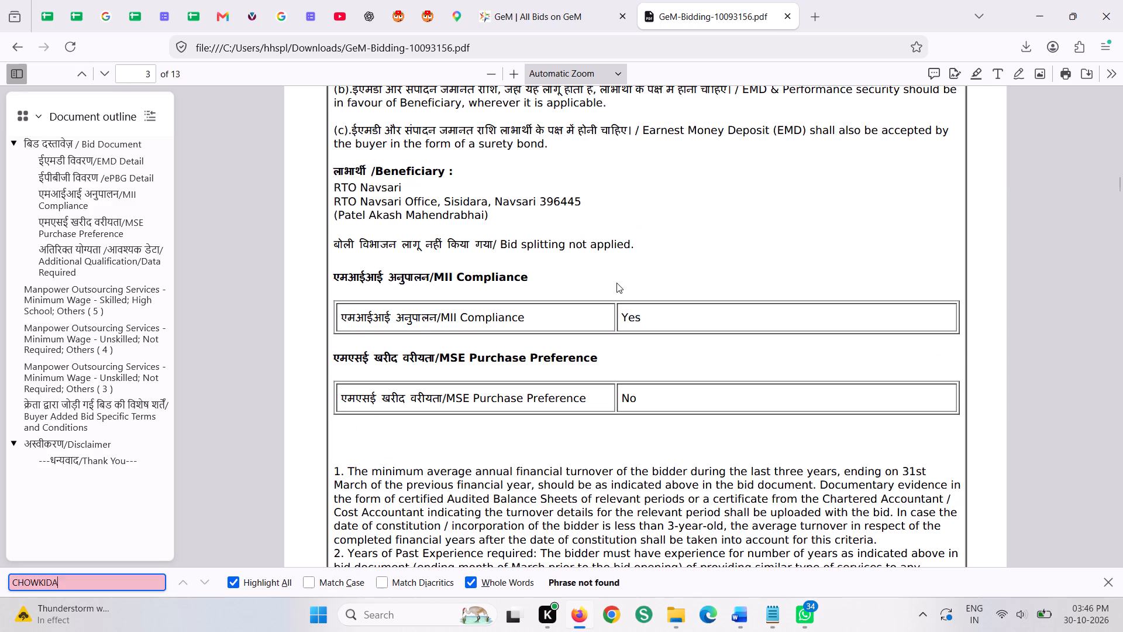
Create a folder named GEM2026B8210931 for the Navsari bid in the DEV1 folder and open it.
scroll(616, 283, up, 8)
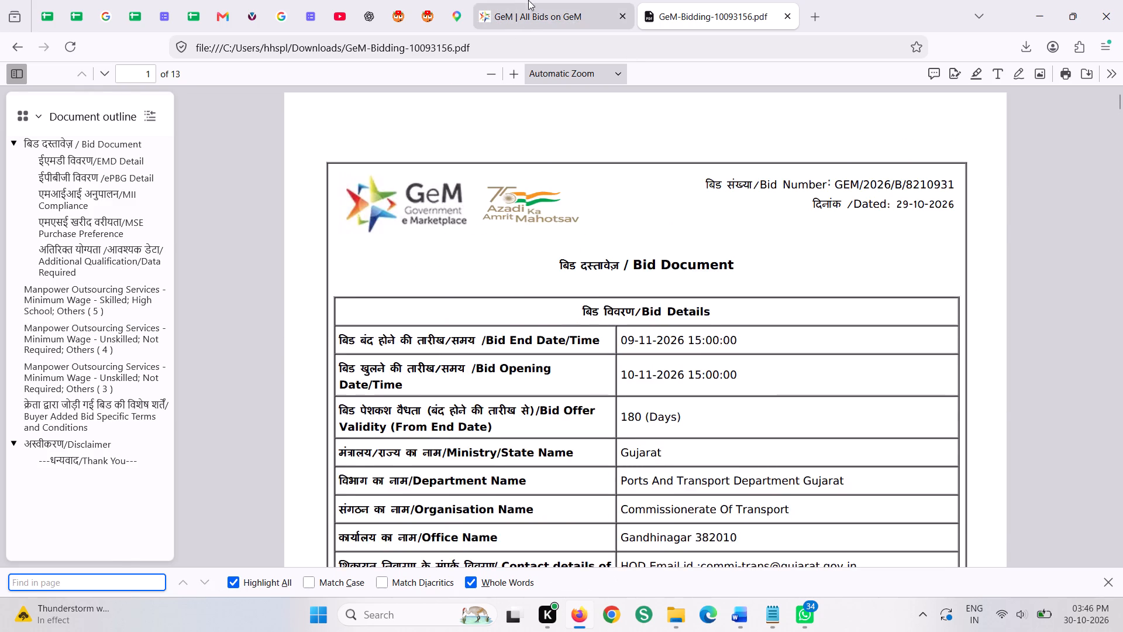
drag(528, 0, 540, 1)
click(722, 0)
click(665, 607)
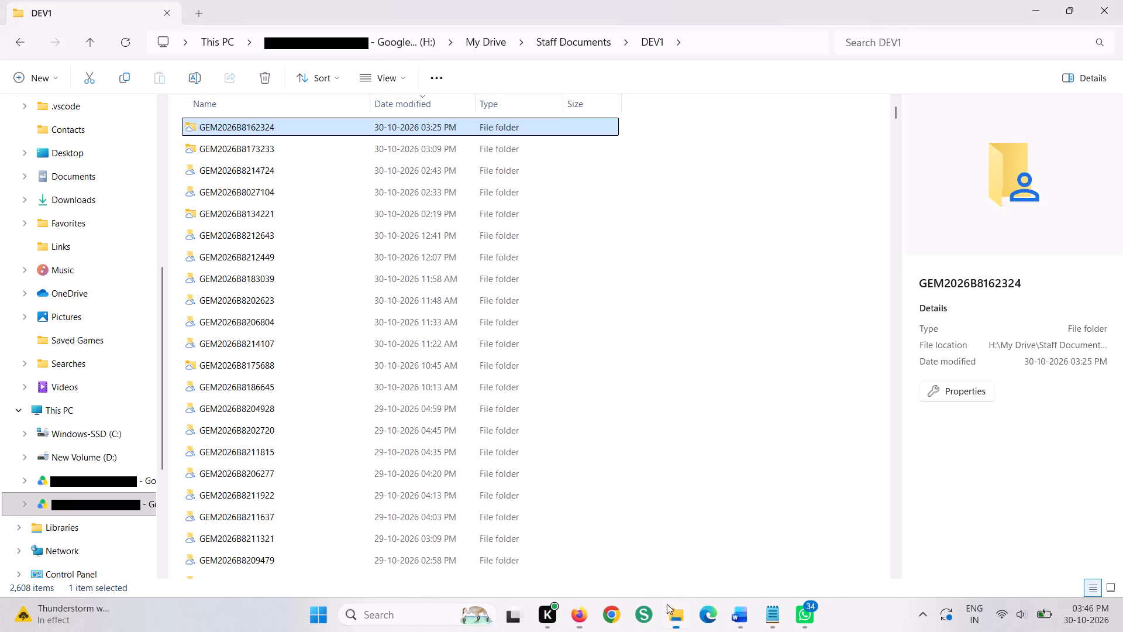
right_click(683, 295)
click(733, 411)
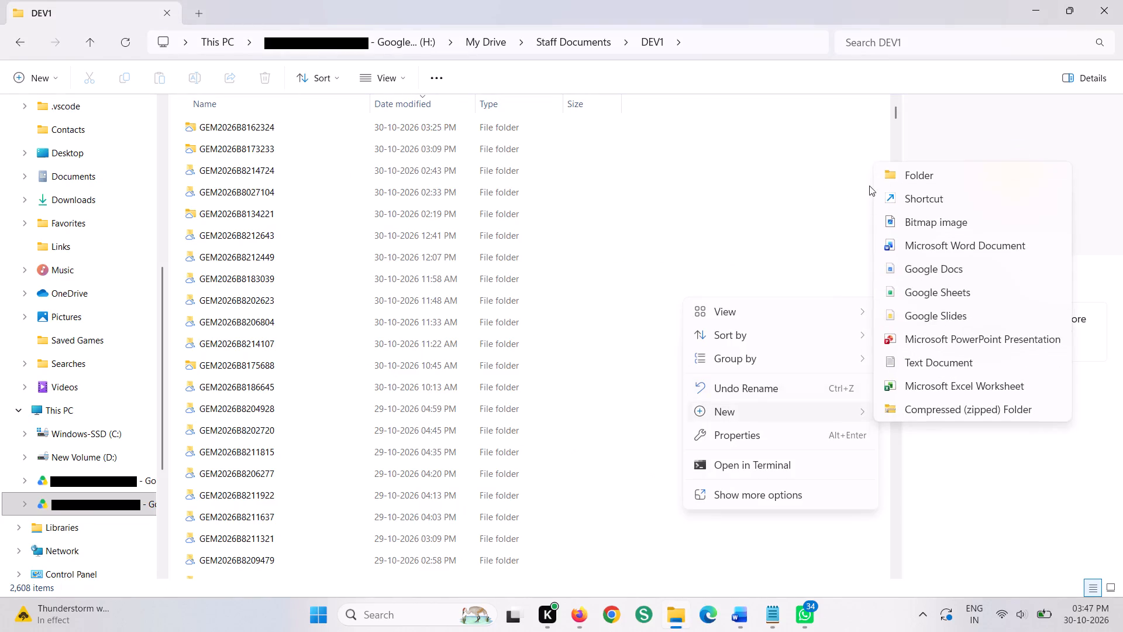
click(897, 172)
key(ctrl+v)
key(Return)
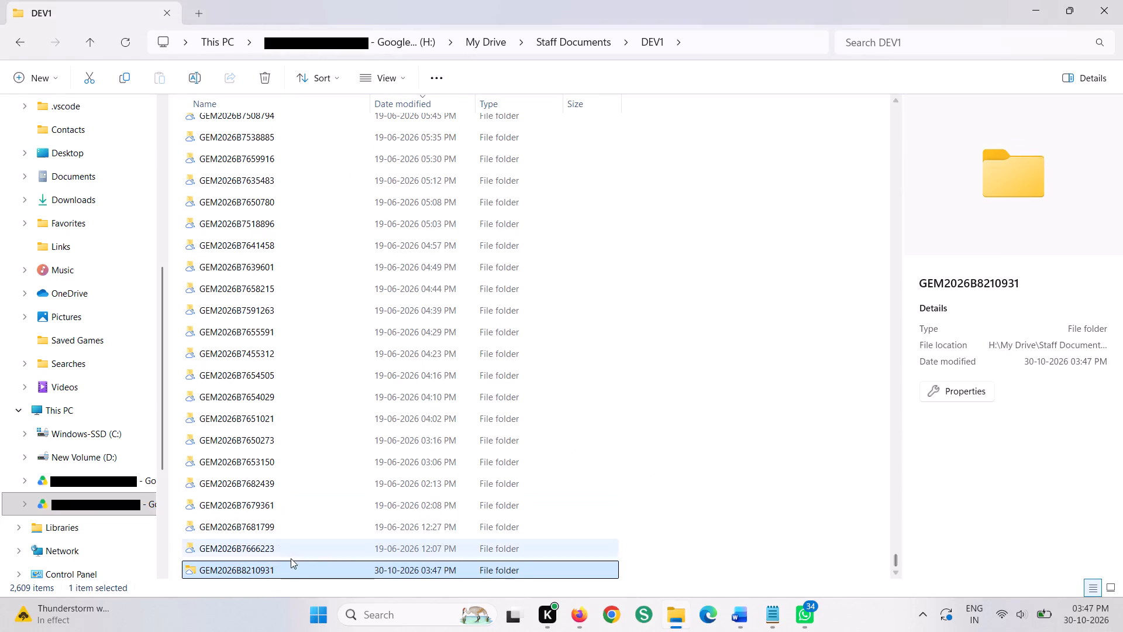
double_click(279, 565)
Save the Navsari bid document as GeM-Bidding-10093156 in DEV1's GEM2026B8210931 folder.
click(572, 612)
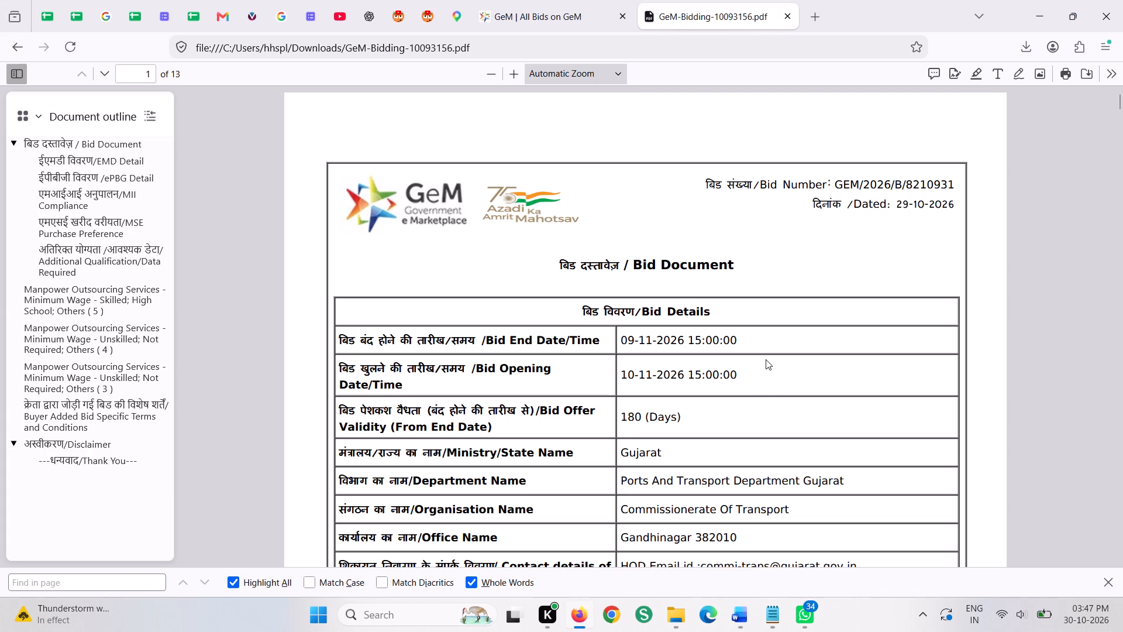
click(1083, 77)
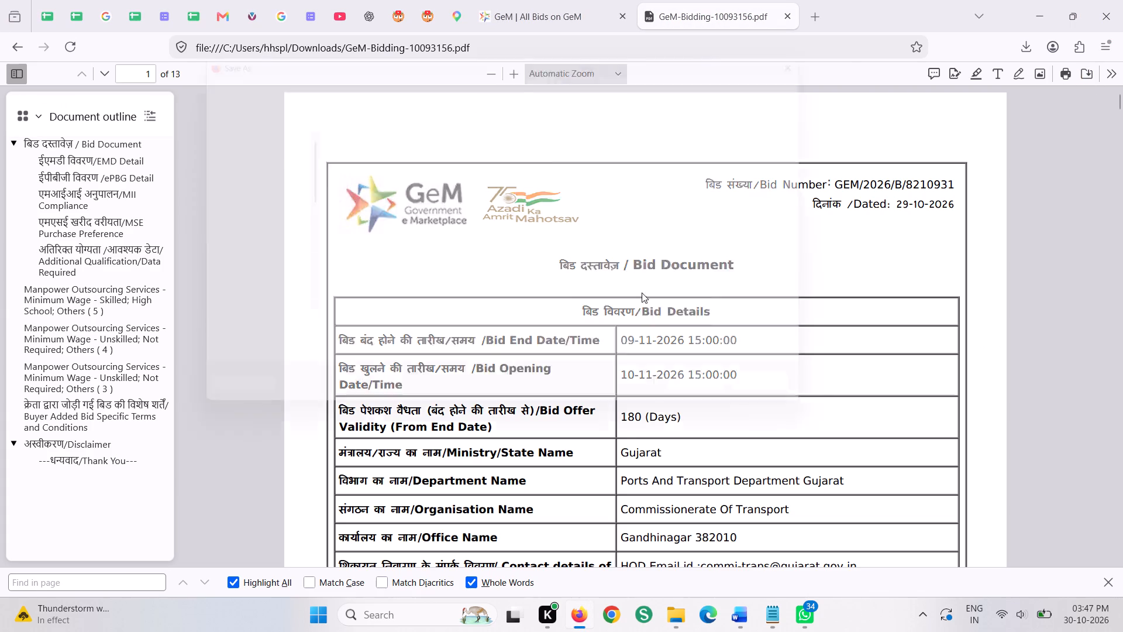
scroll(611, 283, up, 9)
click(259, 80)
scroll(393, 174, up, 5)
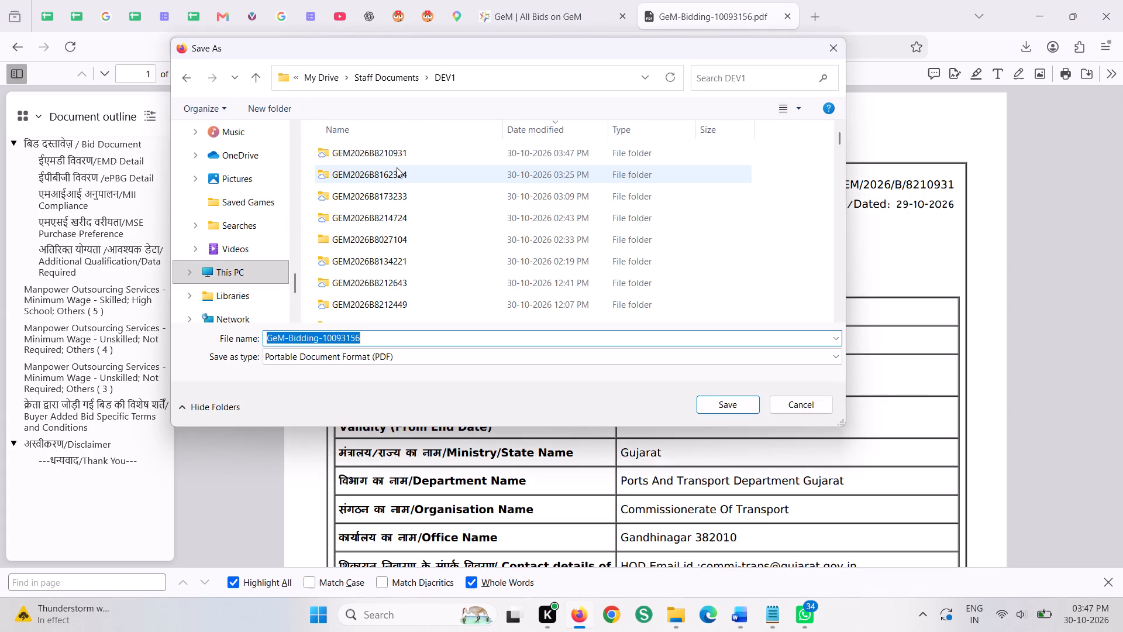
double_click(405, 155)
click(366, 333)
click(742, 403)
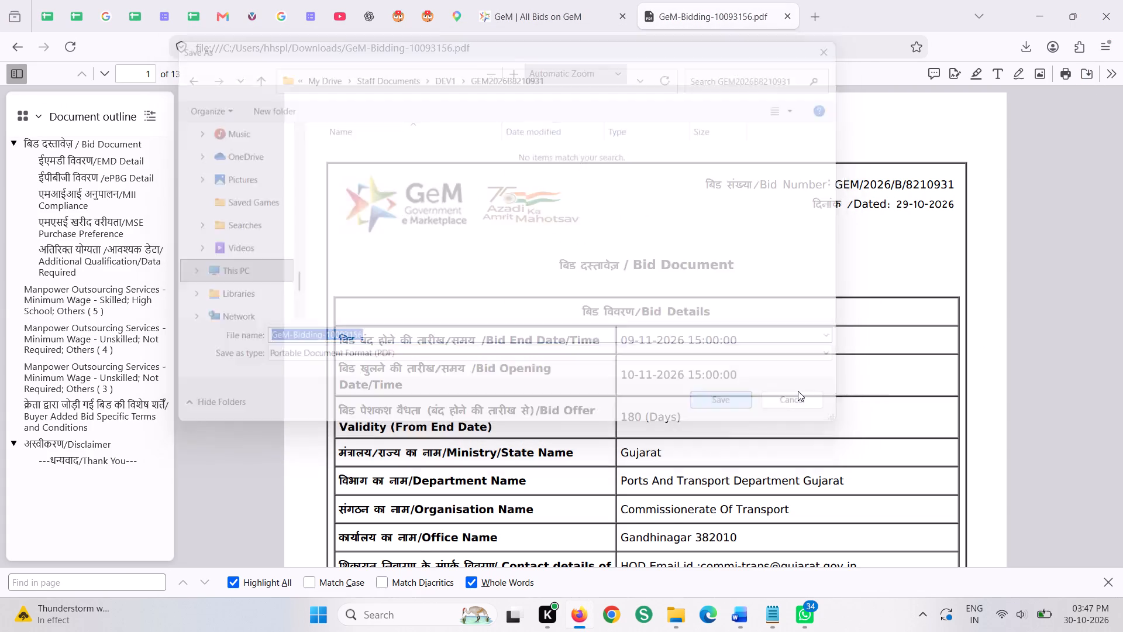
Look through the scope of work attachment again and return to the Navsari bid document.
scroll(798, 390, down, 7)
scroll(652, 338, down, 2)
scroll(527, 329, down, 1)
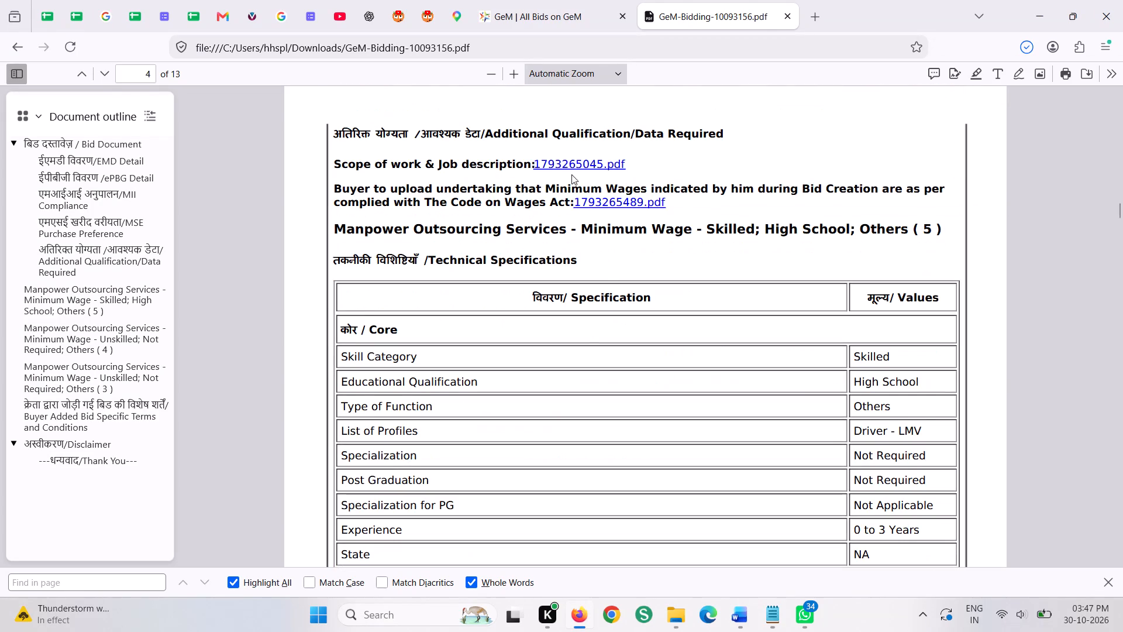
click(568, 163)
scroll(588, 205, up, 3)
scroll(651, 249, up, 2)
scroll(653, 253, down, 3)
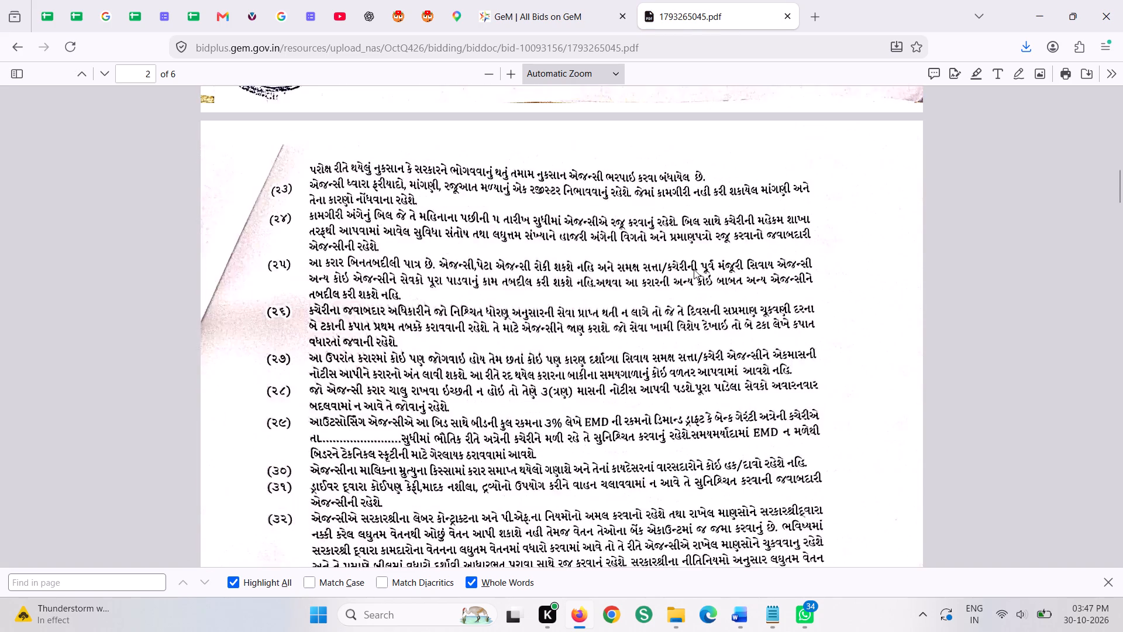
scroll(694, 270, up, 3)
scroll(695, 272, down, 8)
scroll(688, 286, up, 6)
scroll(627, 294, down, 15)
scroll(566, 294, up, 7)
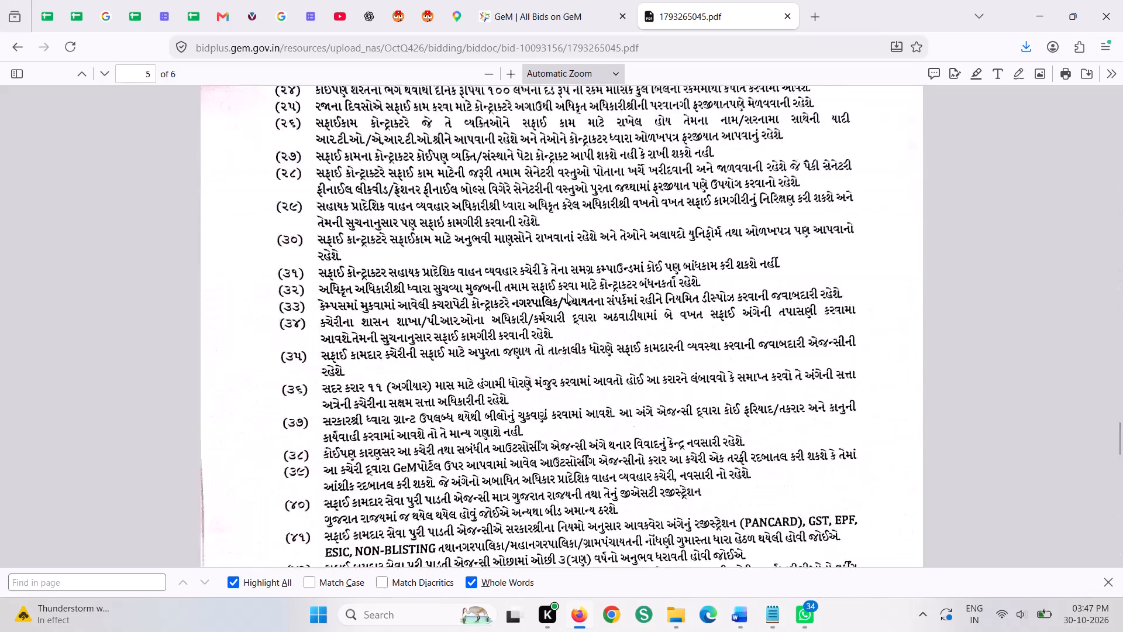
scroll(567, 293, up, 1)
click(15, 51)
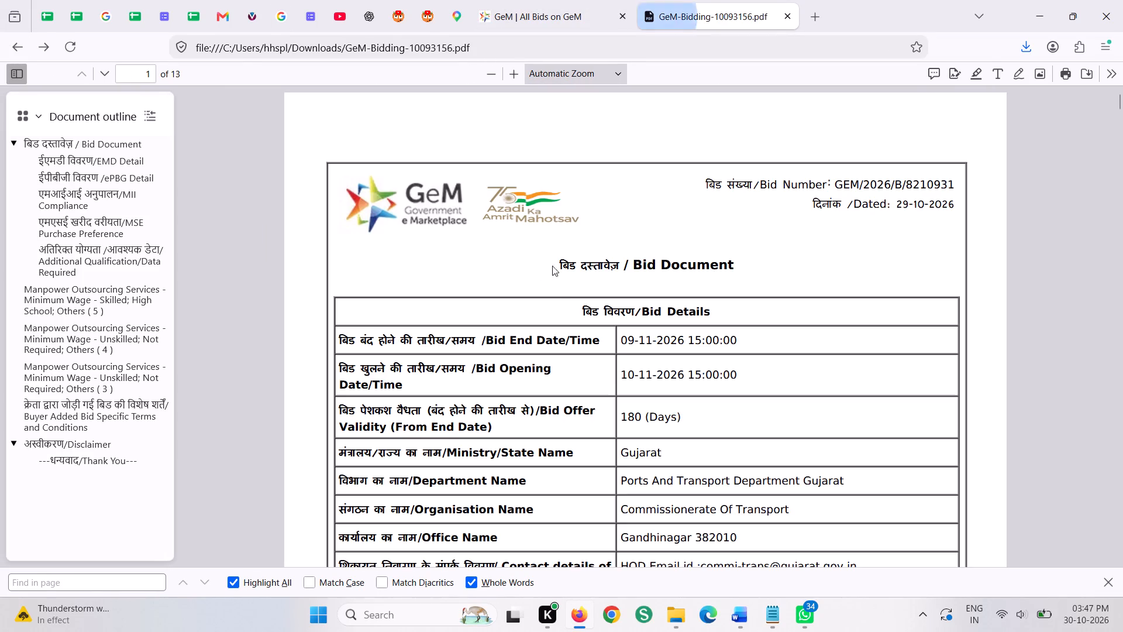
Open the scope of work attachment and save it as "SCOPE OF WORK 01" in the GEM2026B8210931 folder.
scroll(629, 354, down, 8)
scroll(659, 311, down, 3)
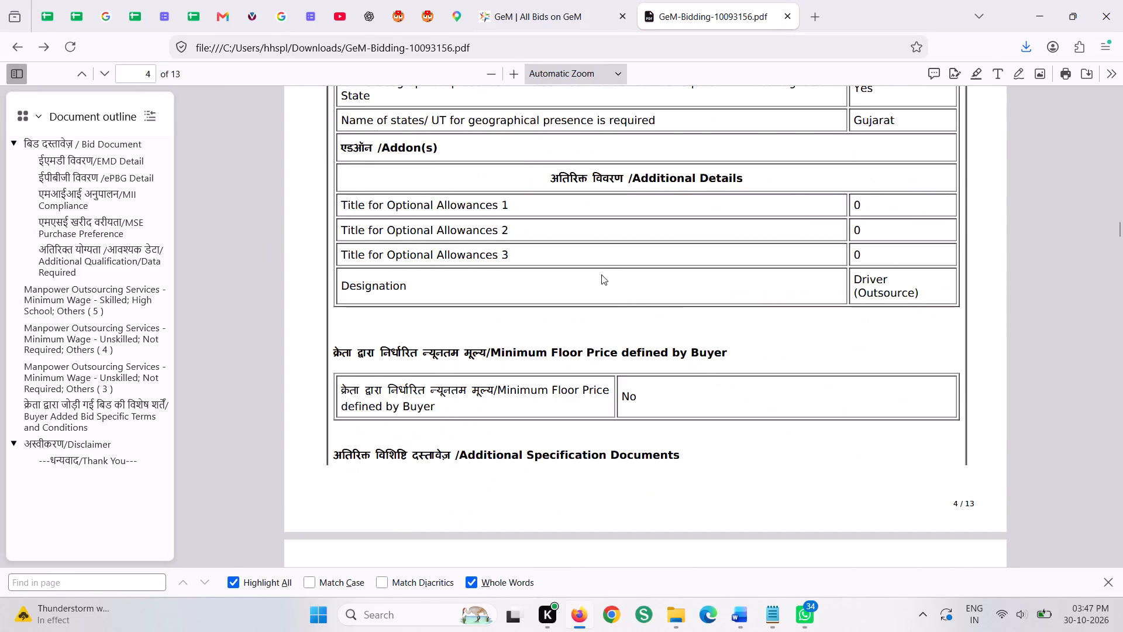
scroll(601, 274, up, 2)
click(576, 285)
scroll(598, 297, up, 6)
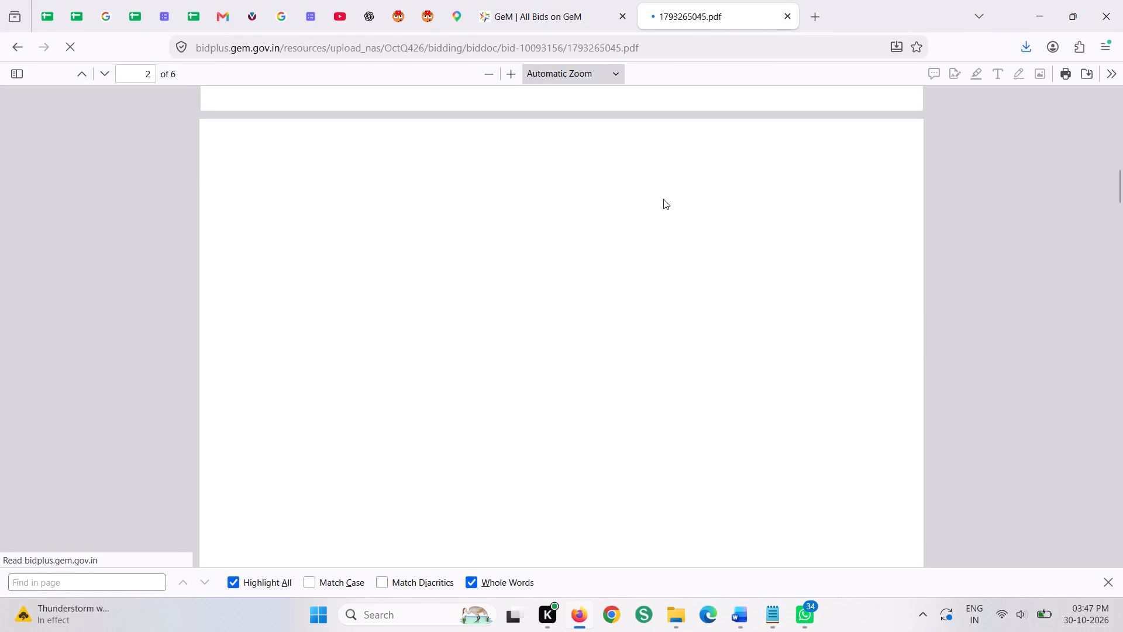
scroll(663, 199, up, 12)
click(614, 0)
click(727, 4)
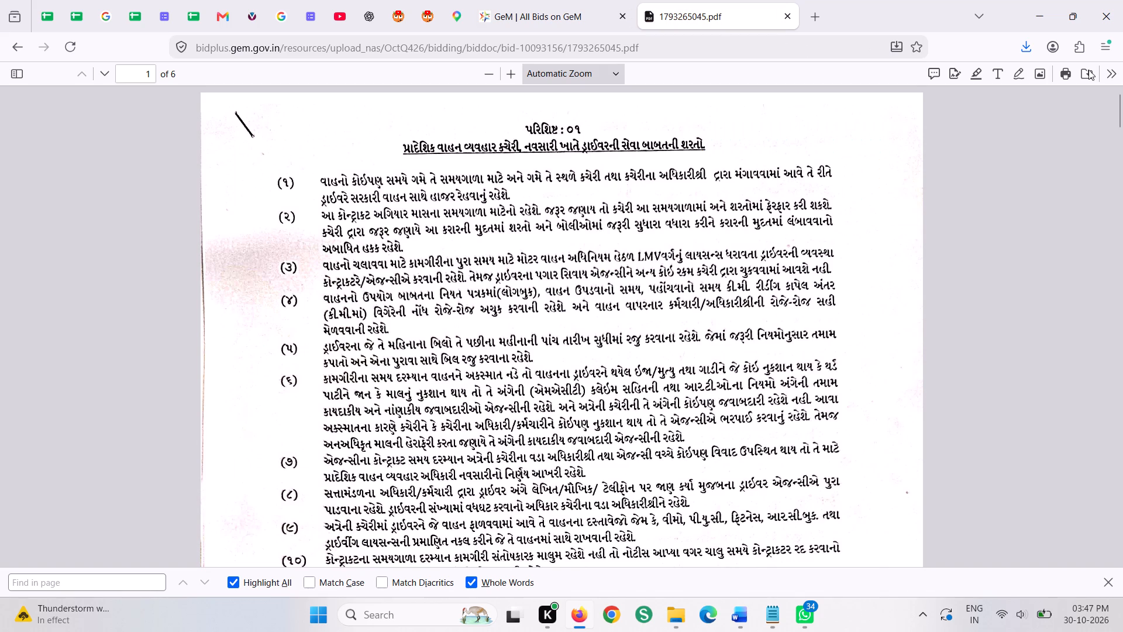
click(1087, 71)
scroll(543, 209, up, 3)
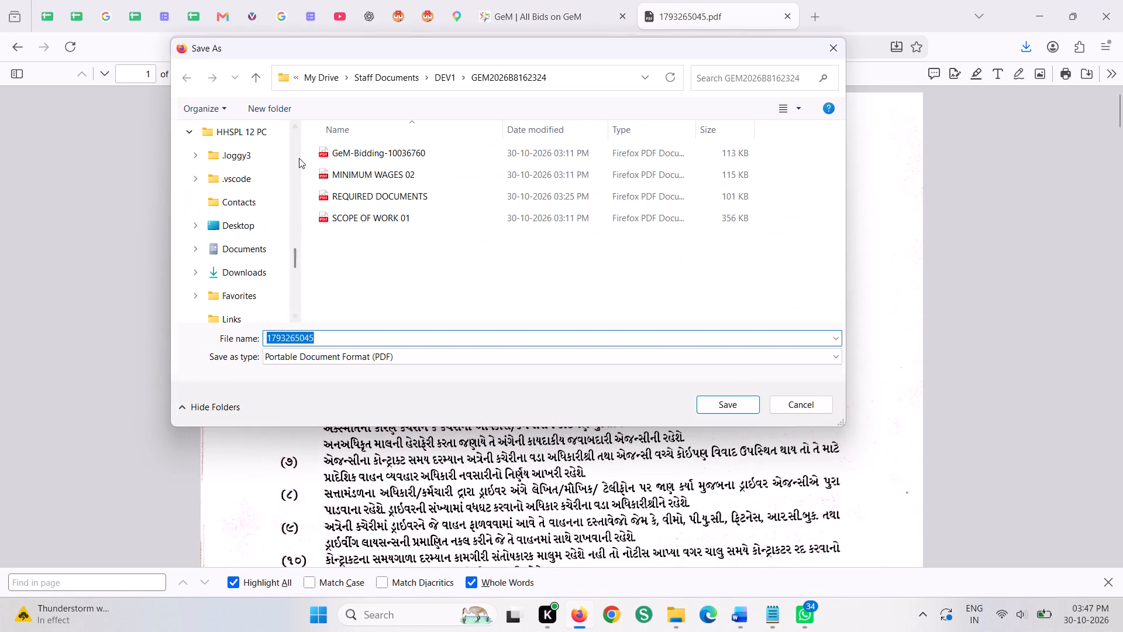
click(263, 83)
scroll(354, 166, up, 5)
double_click(402, 151)
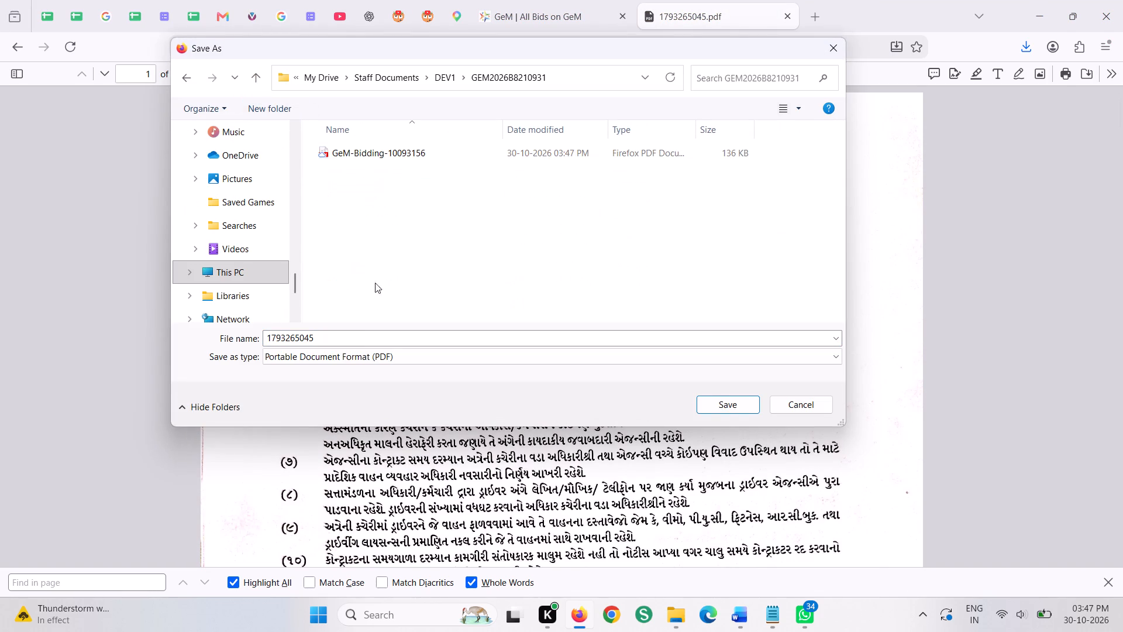
click(361, 338)
text(SCP)
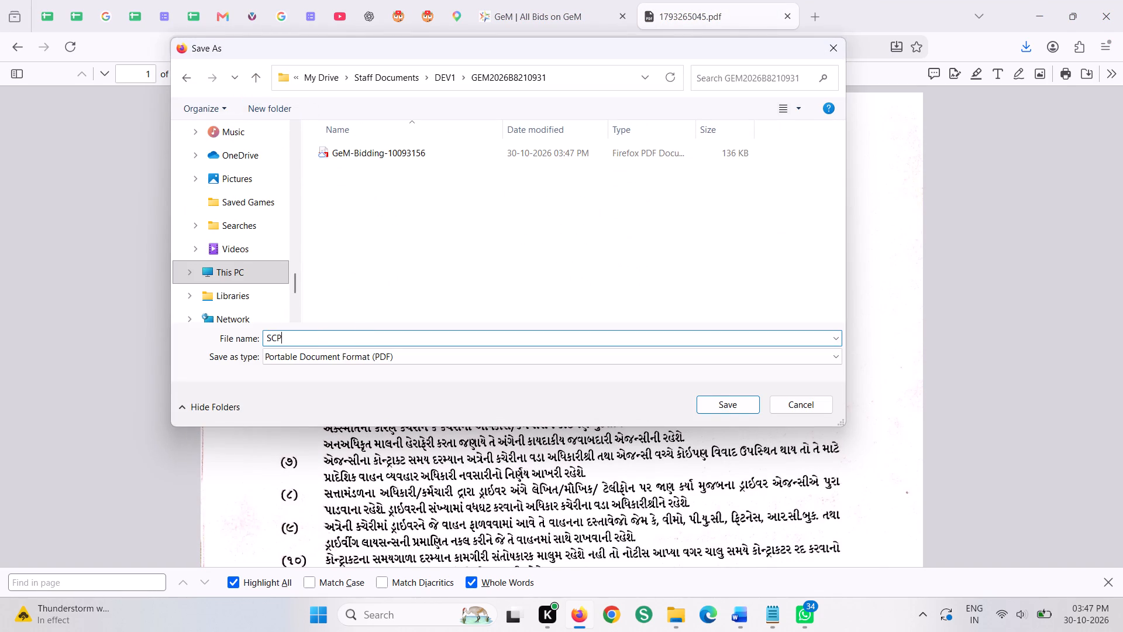
key(BackSpace)
text(OPE OF WORK 01)
key(Return)
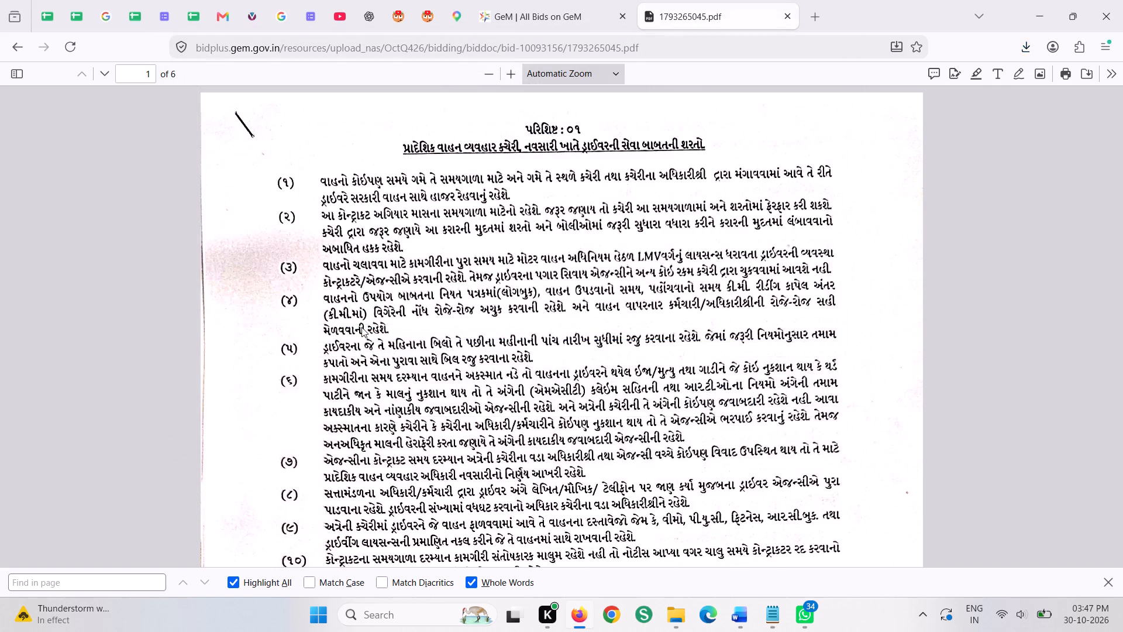
Open the Navsari bid's minimum wages certificate and save it as "MINIMUM WAGES 02" in the GEM2026B8210931 folder.
scroll(361, 327, down, 15)
scroll(223, 174, down, 1)
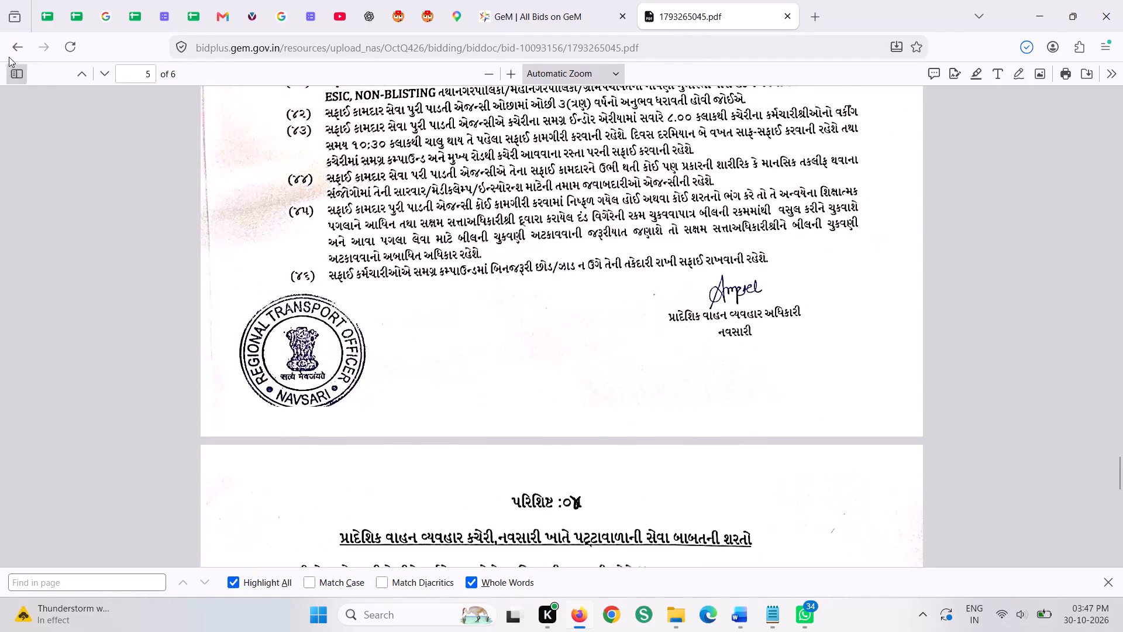
click(9, 55)
click(628, 321)
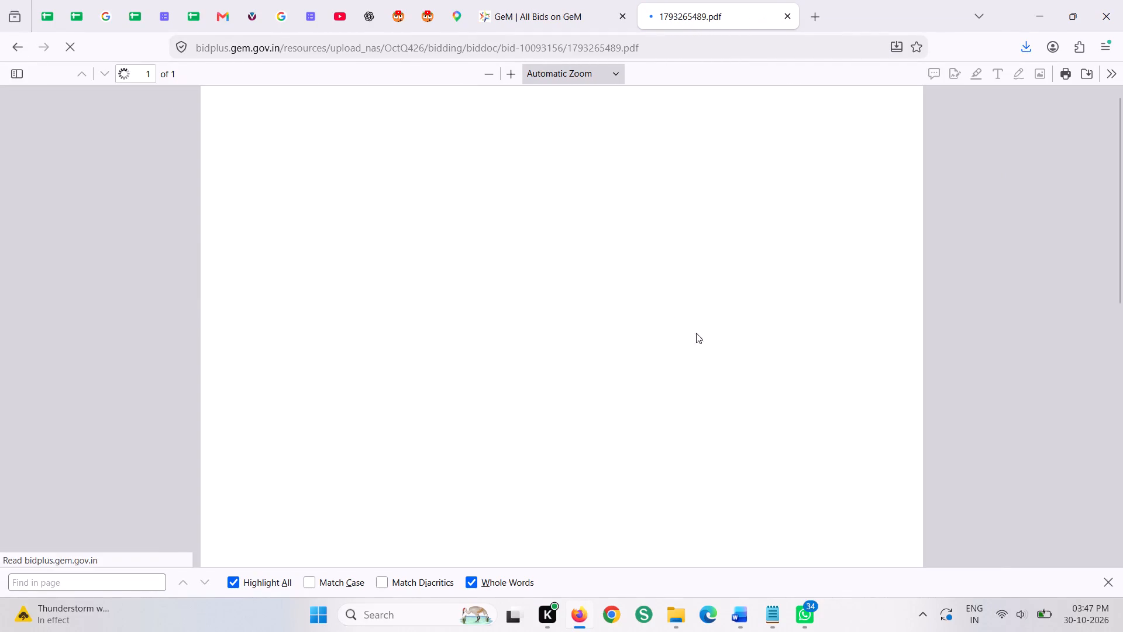
scroll(706, 334, up, 7)
click(1081, 77)
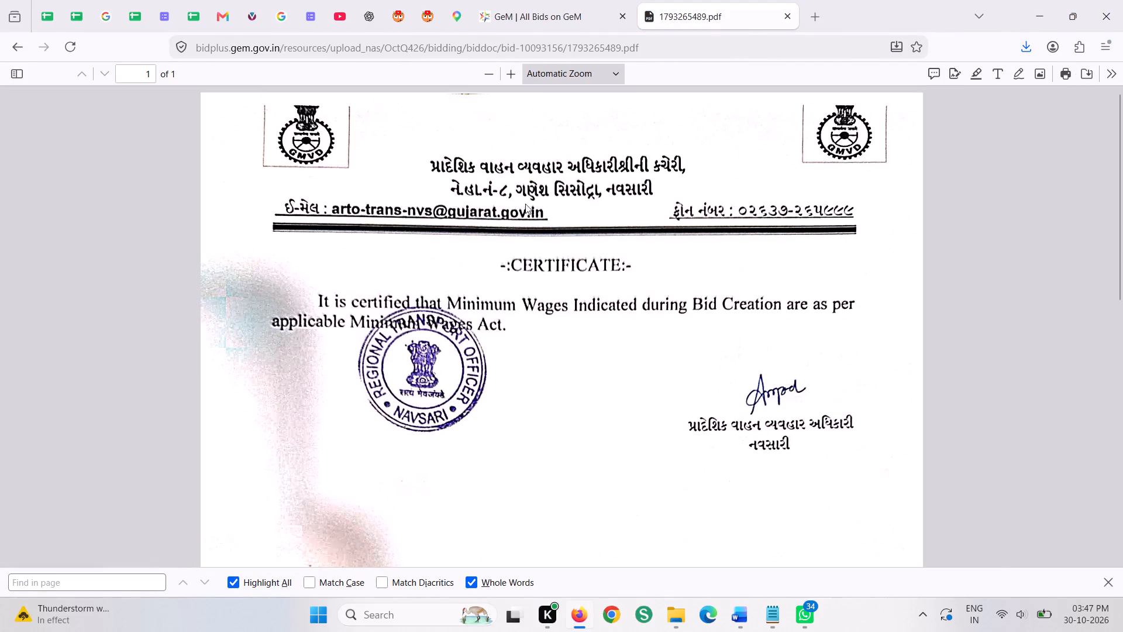
text(MINIMUM WAGES 02)
key(Return)
scroll(481, 311, down, 8)
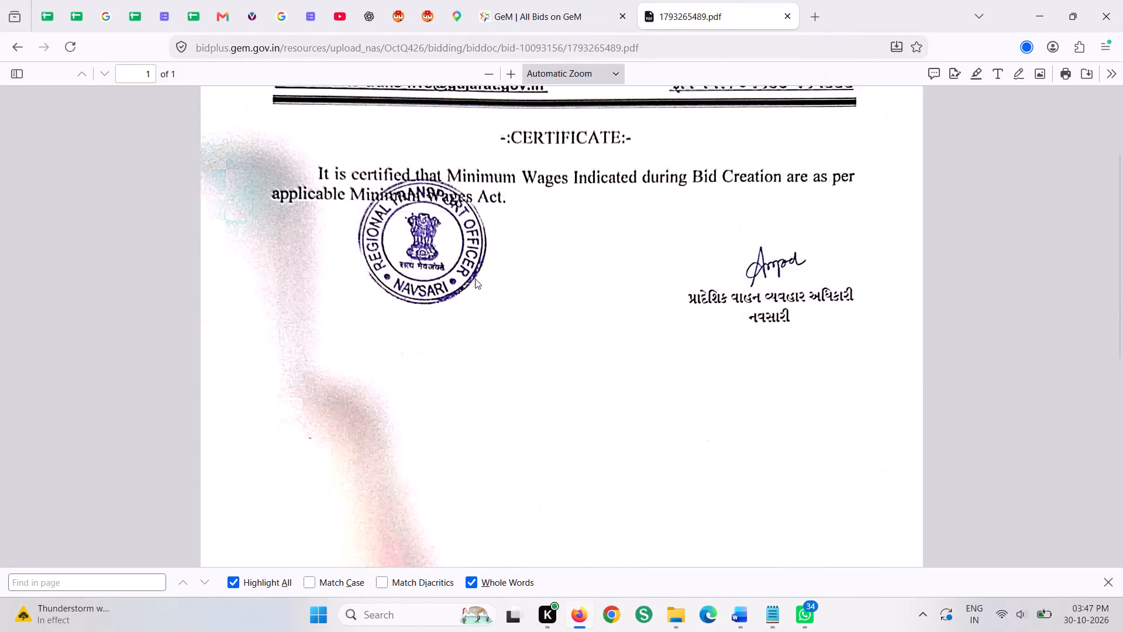
scroll(475, 279, down, 4)
scroll(473, 264, up, 4)
Replace the old list in the REQUIRED DOCUMENTS Word file with "1.SHOPACT – NAVSARI,GJ", copying NAVSARI from the bid's consignee address.
click(13, 43)
scroll(653, 373, down, 3)
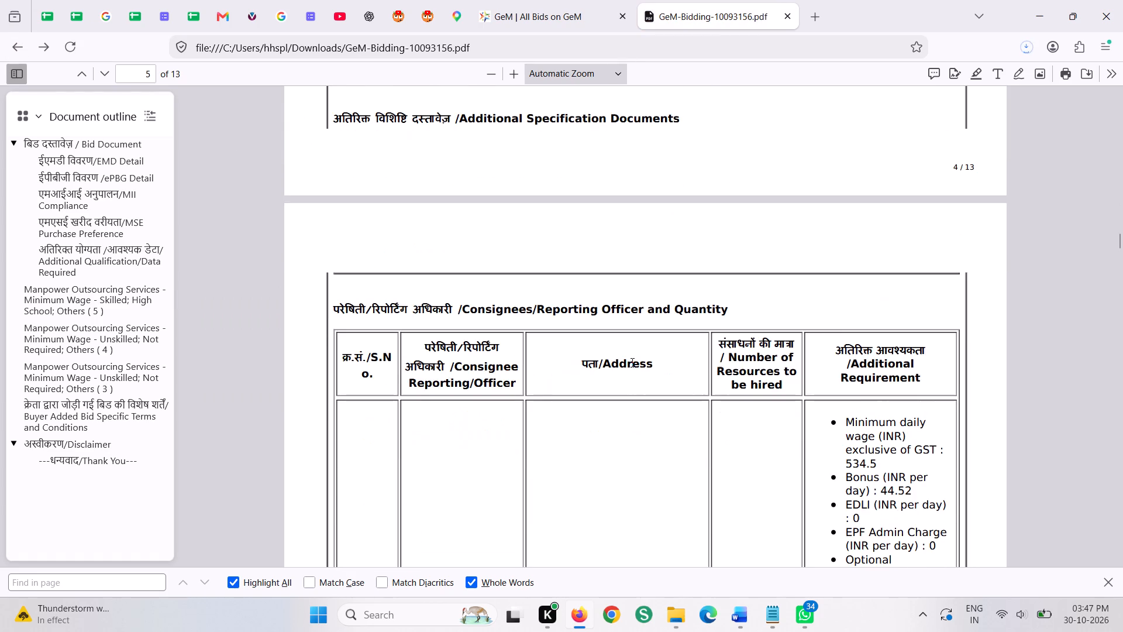
scroll(640, 367, down, 1)
double_click(561, 379)
key(ctrl+c)
key(ctrl+c)
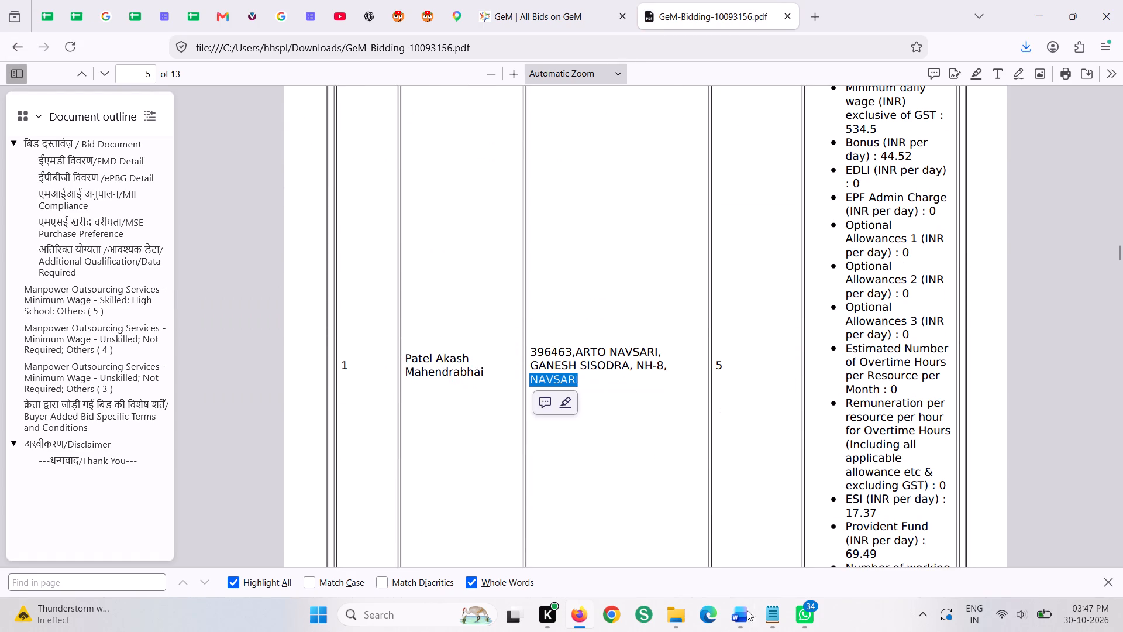
click(686, 609)
click(675, 611)
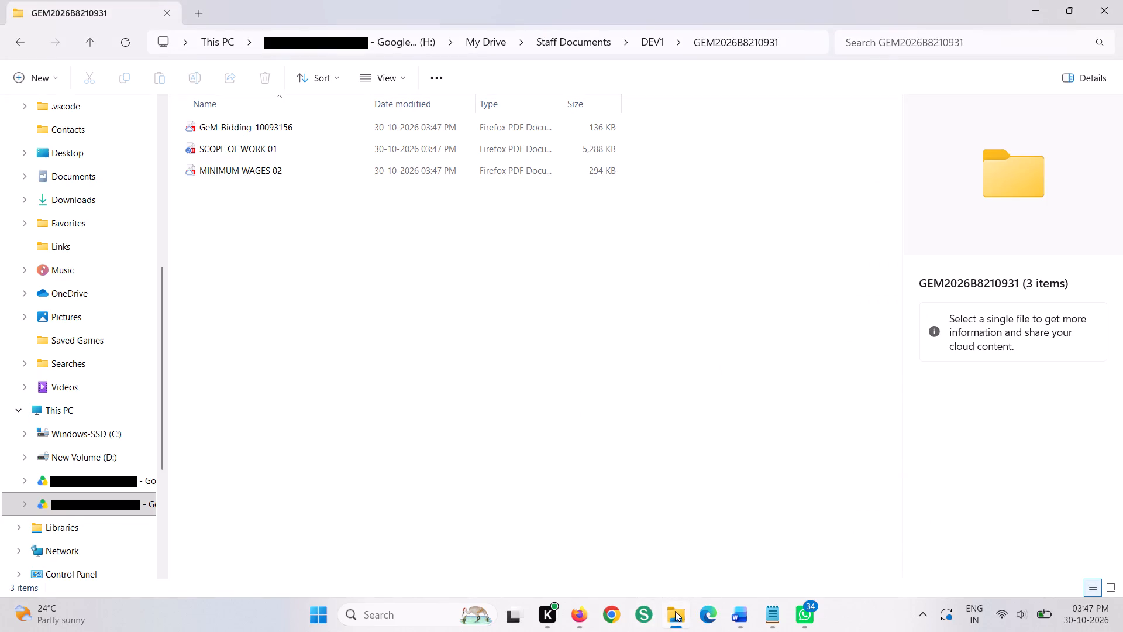
click(742, 612)
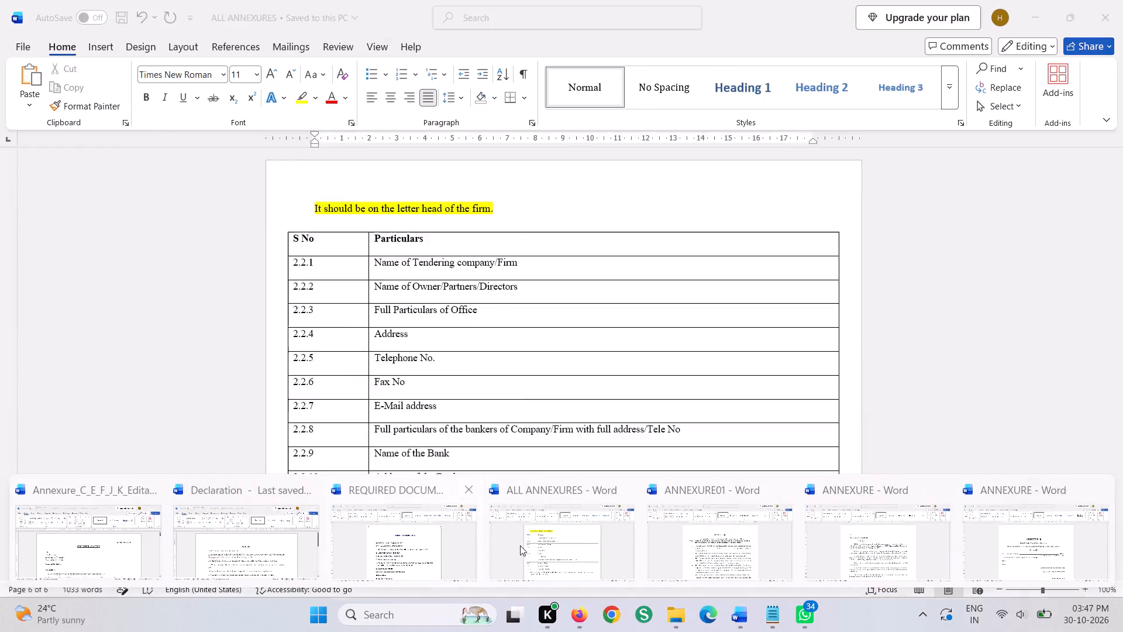
click(385, 543)
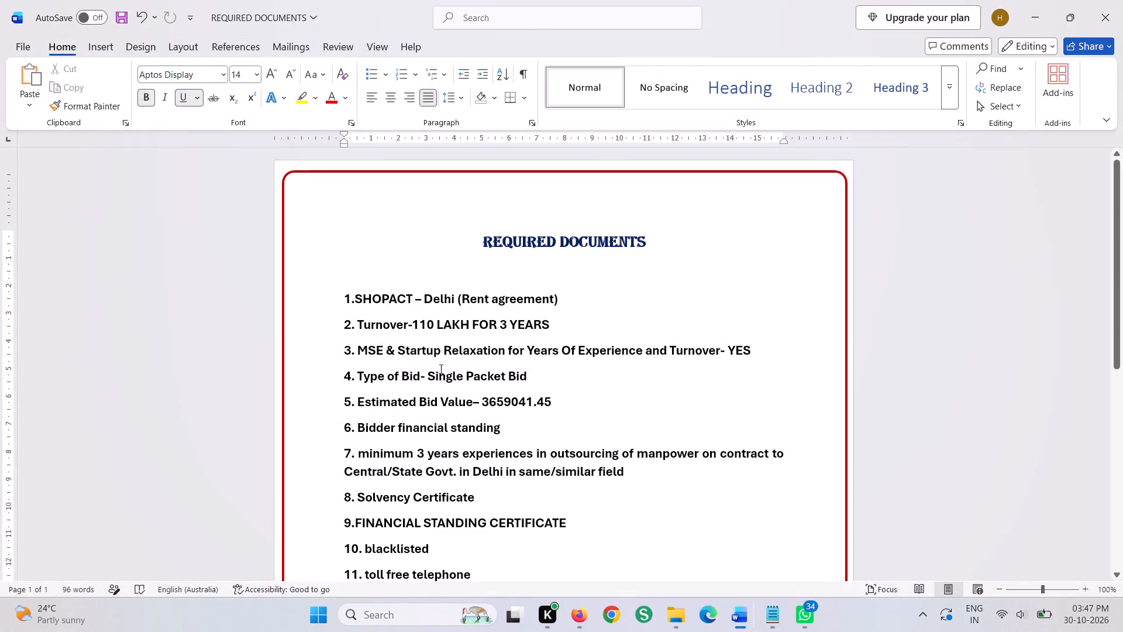
click(439, 369)
drag(426, 300, 598, 593)
key(ctrl+v)
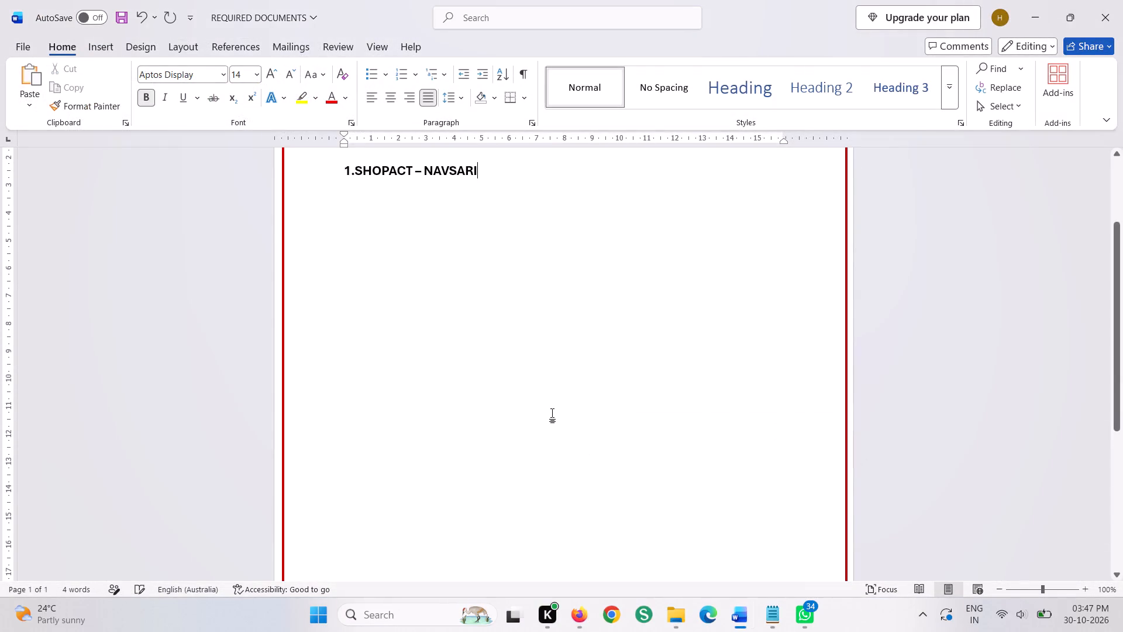
text(,GJ)
Add item 2 to the list as "Turnover-82 LAKH FOR 3 YEARS", based on the bid's minimum turnover requirement.
key(Return)
text(2.)
key(alt+Tab)
scroll(552, 413, up, 12)
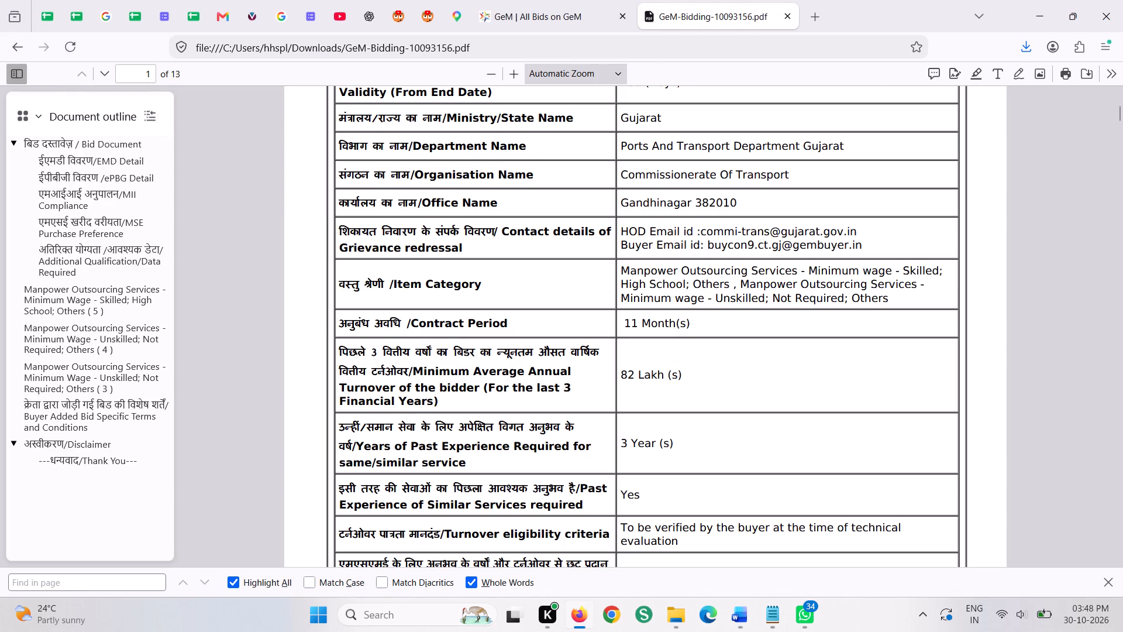
double_click(374, 390)
key(ctrl+c)
key(alt+Tab)
key(ctrl+v)
key(minus)
key(8)
key(2)
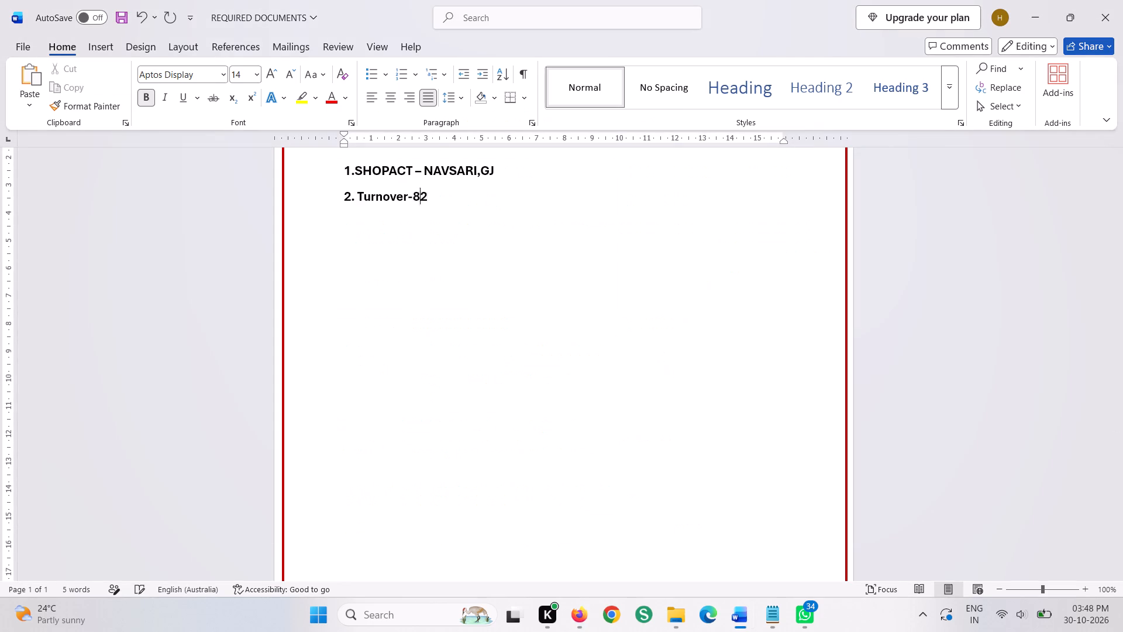
key(space)
key(l)
key(a)
key(k)
key(h)
key(space)
key(f)
text(OR)
key(space)
key(3)
key(space)
text(YE)
key(a)
key(r)
key(s)
key(space)
Add item 3 as "MSE Relaxation for Years of Experience and Turnover- NO" on one line, copying the wording from the bid details.
key(Return)
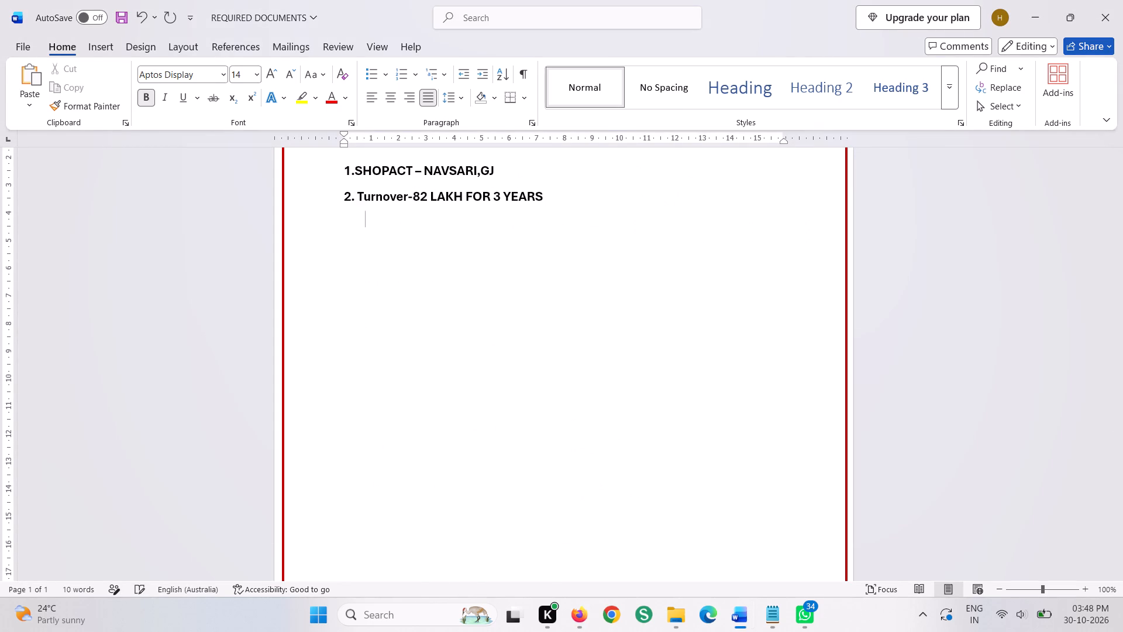
text(3.)
key(alt+Tab)
scroll(640, 376, down, 1)
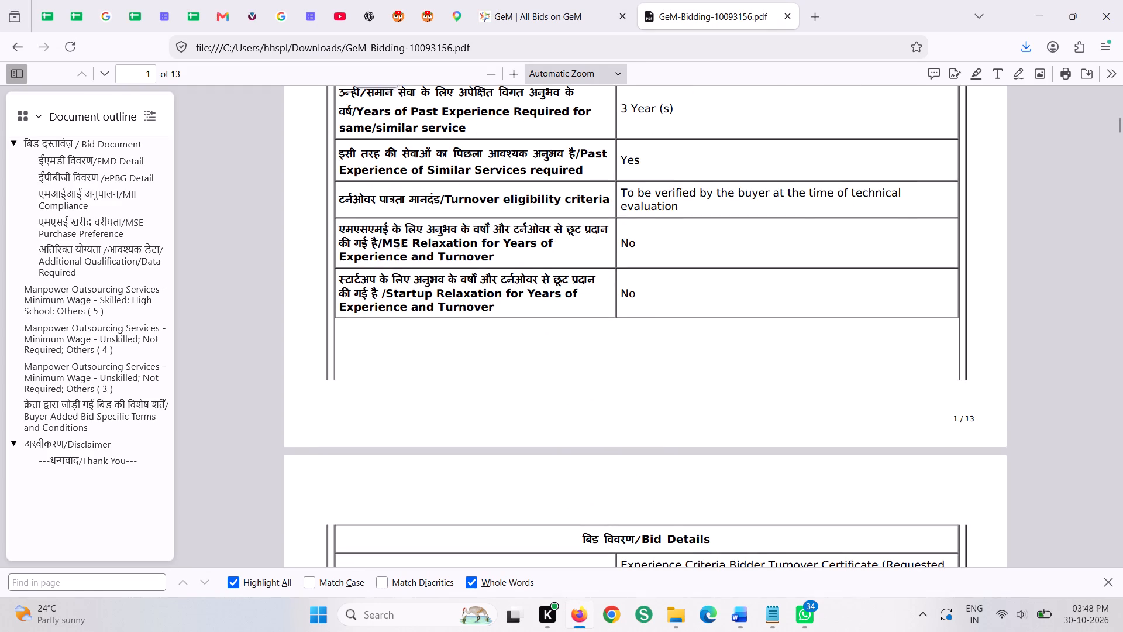
drag(396, 244, 505, 257)
key(ctrl+c)
key(ctrl+c)
key(ctrl+c)
click(397, 243)
drag(395, 242, 518, 256)
click(390, 241)
drag(390, 241, 500, 263)
key(ctrl+c)
key(ctrl+c)
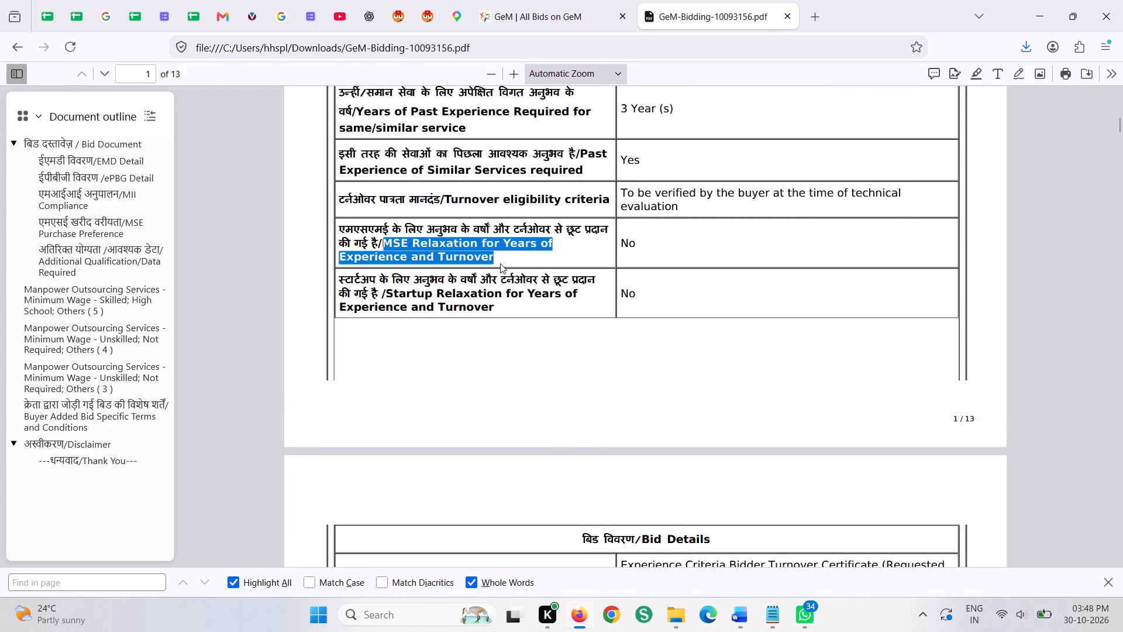
drag(500, 263, 501, 263)
key(alt+Tab)
key(ctrl+v)
click(346, 242)
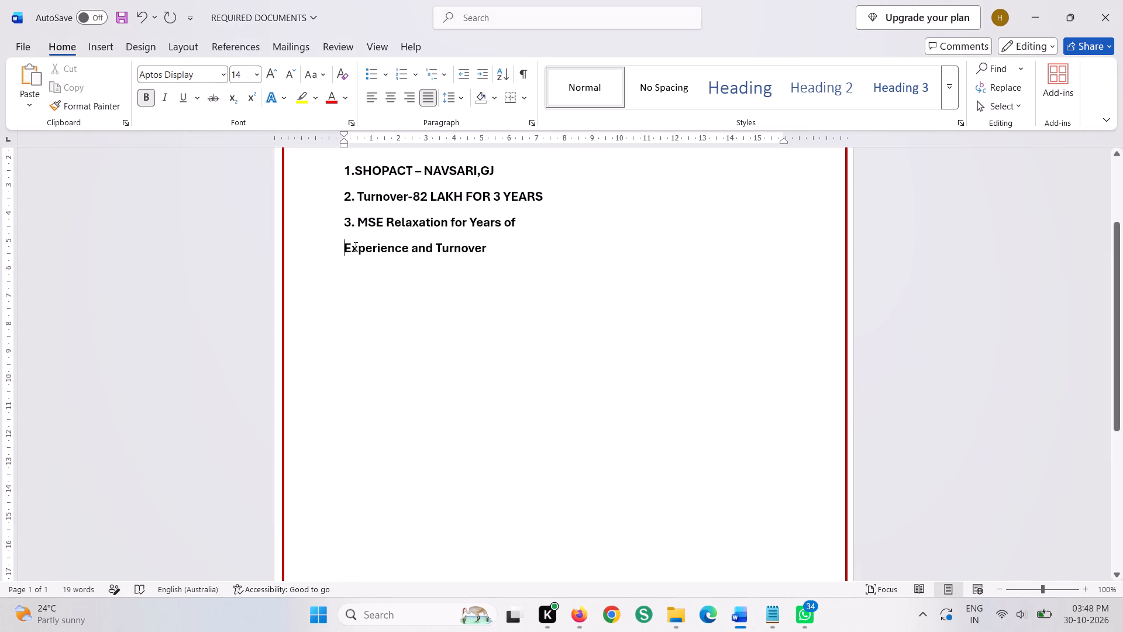
key(BackSpace)
key(space)
click(673, 230)
key(minus)
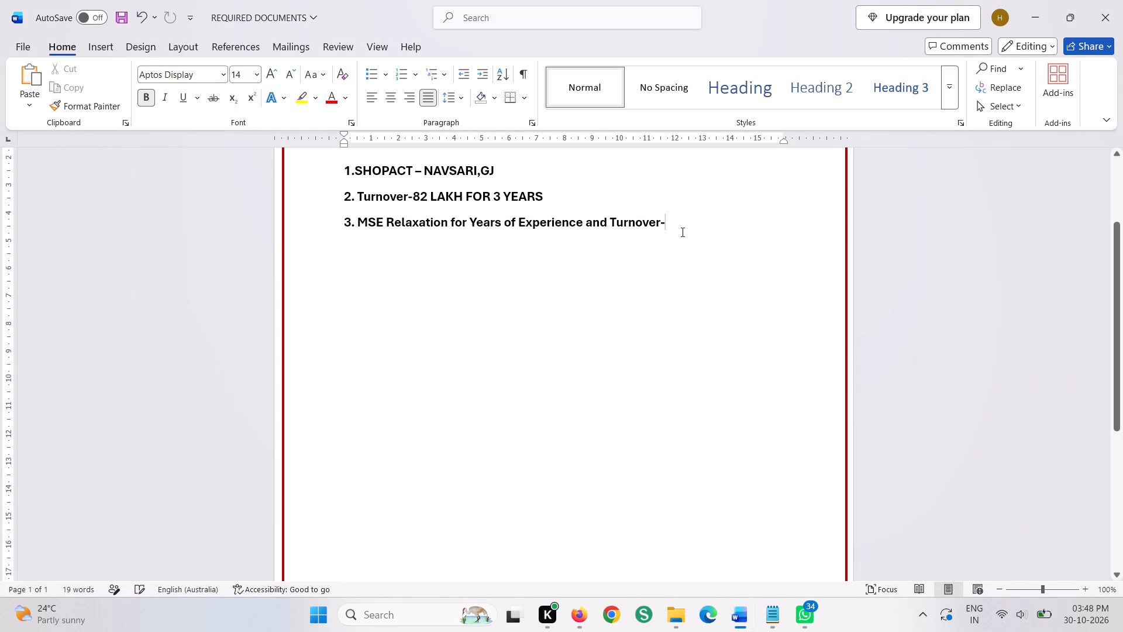
key(space)
text(NO)
Insert "& Startup" after MSE in item 3, copying the word Startup from the bid document.
key(alt+Tab)
double_click(419, 298)
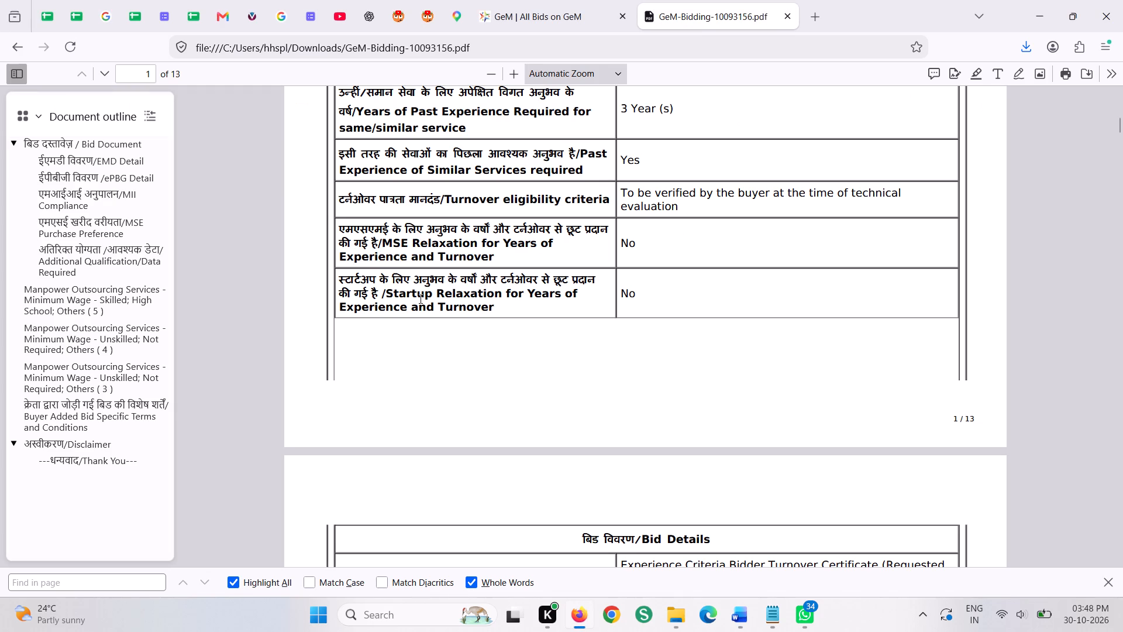
key(ctrl+c)
key(ctrl+c)
key(alt+Tab)
click(383, 218)
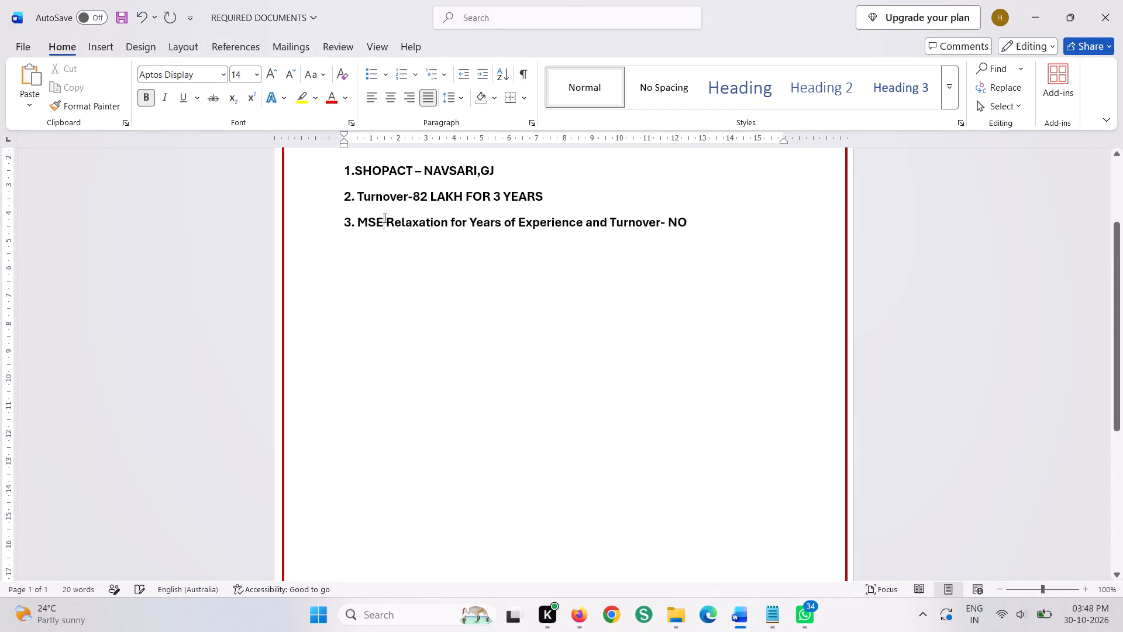
text(&)
key(space)
key(ctrl+v)
Add item 4 as "Type of Bid– Two Packet Bid", copying the label and value from the bid details.
key(alt+Tab)
scroll(480, 234, down, 2)
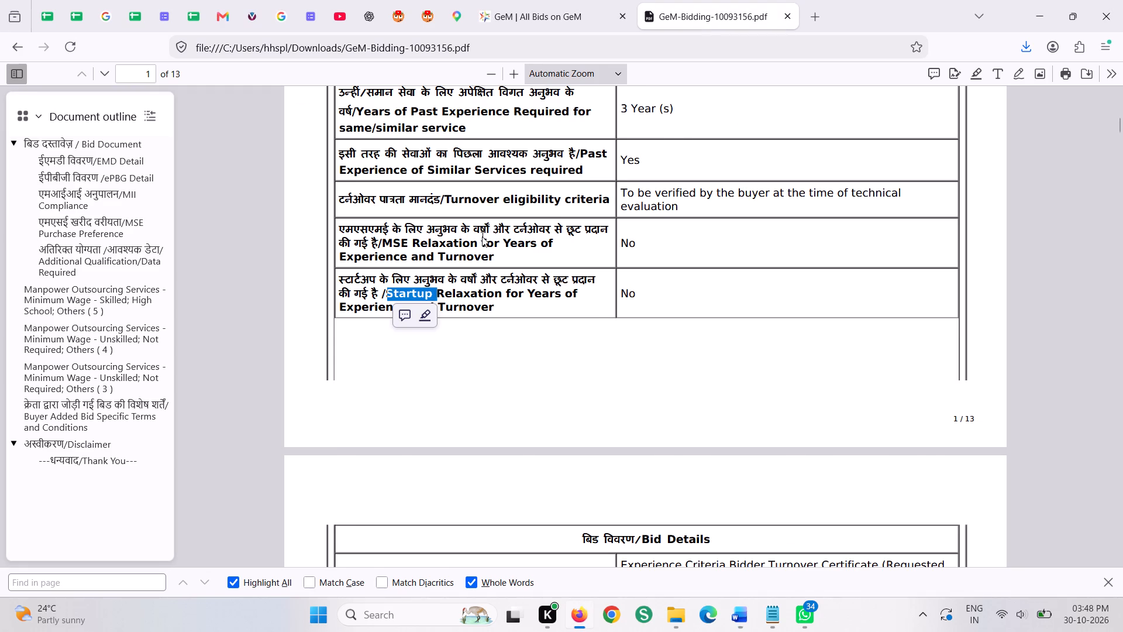
click(412, 324)
drag(412, 324, 497, 324)
key(ctrl+c)
key(ctrl+c)
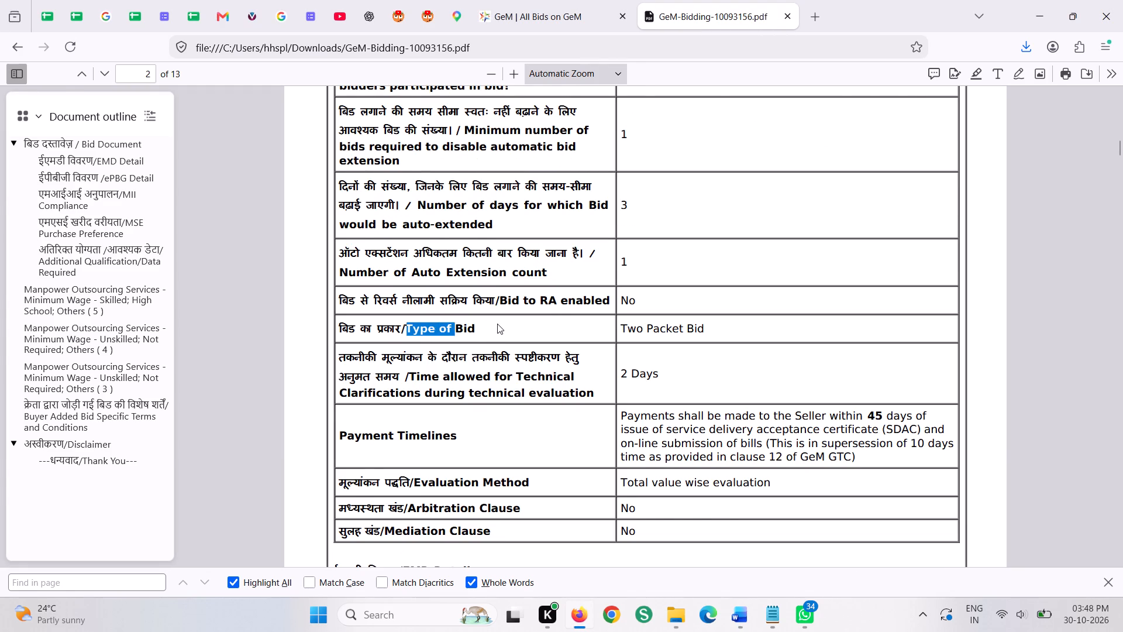
drag(497, 324, 499, 324)
key(alt+Tab)
click(778, 218)
key(Return)
text(4.)
key(ctrl+v)
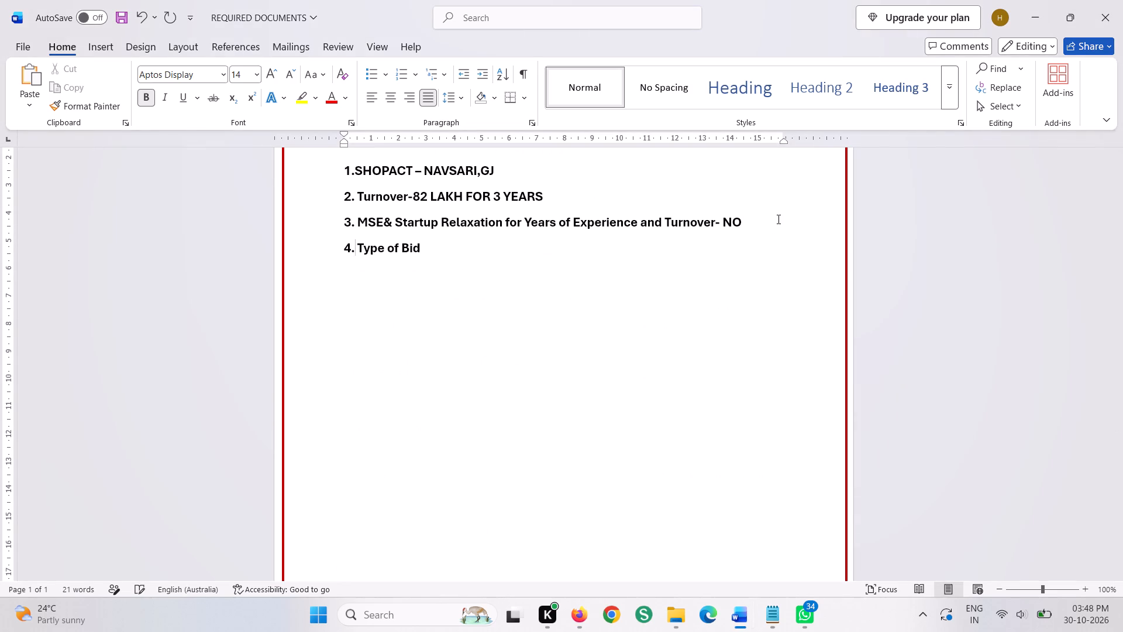
key(ctrl+minus)
key(alt+Tab)
click(494, 179)
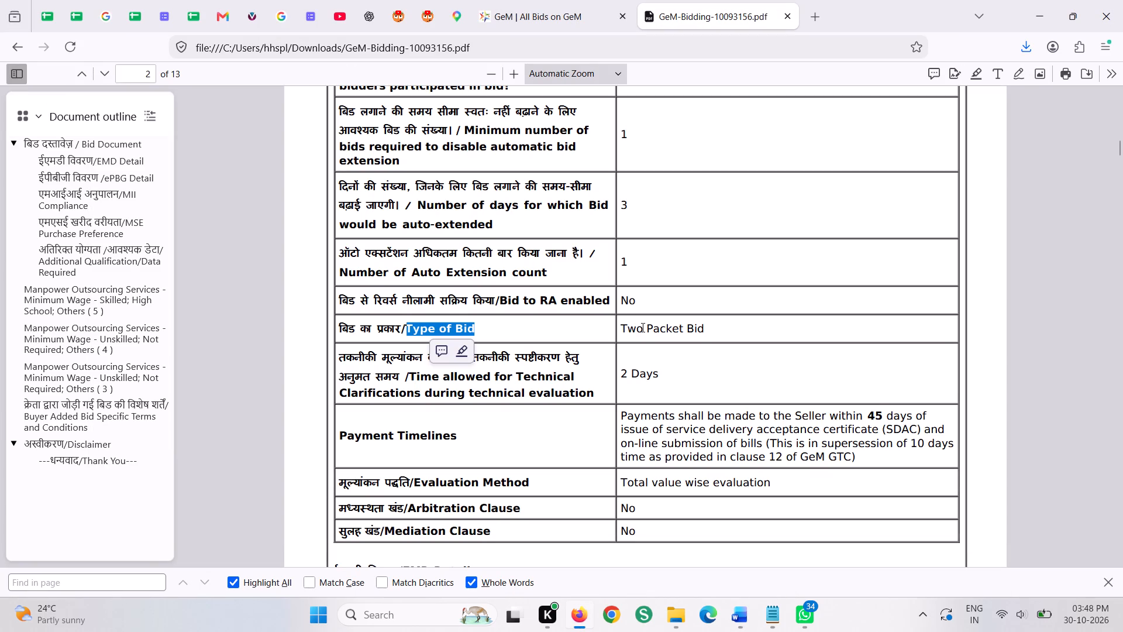
triple_click(641, 327)
key(ctrl+c)
key(alt+Tab)
key(ctrl+v)
Add item 5 as "Bidder financial standing", copied from the bid's buyer added terms and conditions.
key(Return)
text(5.)
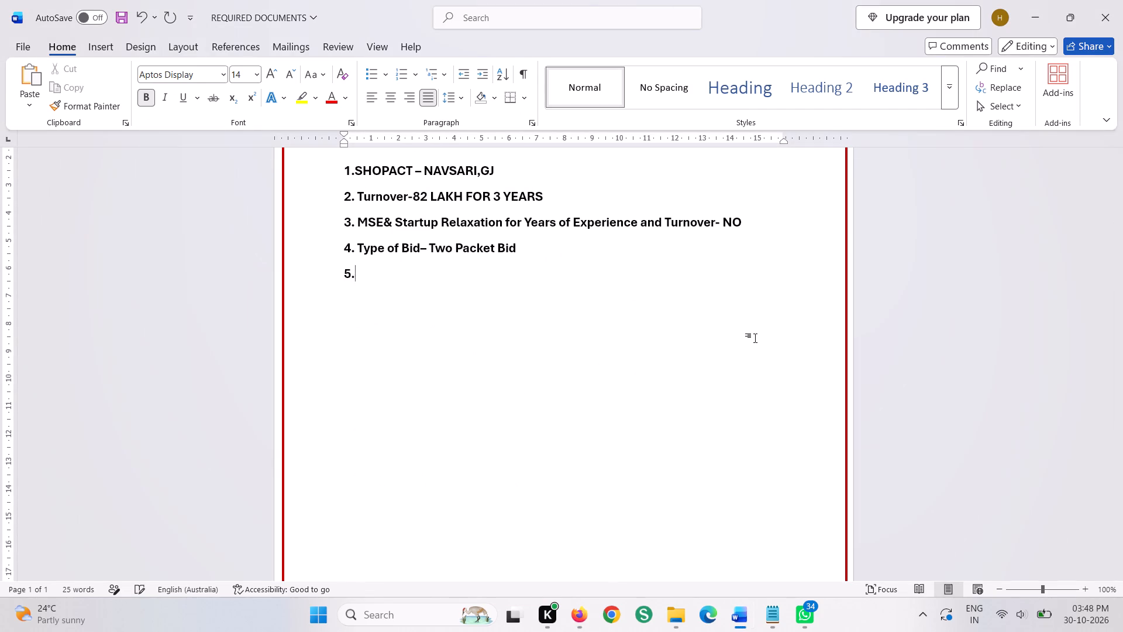
key(alt+Tab)
scroll(640, 413, down, 6)
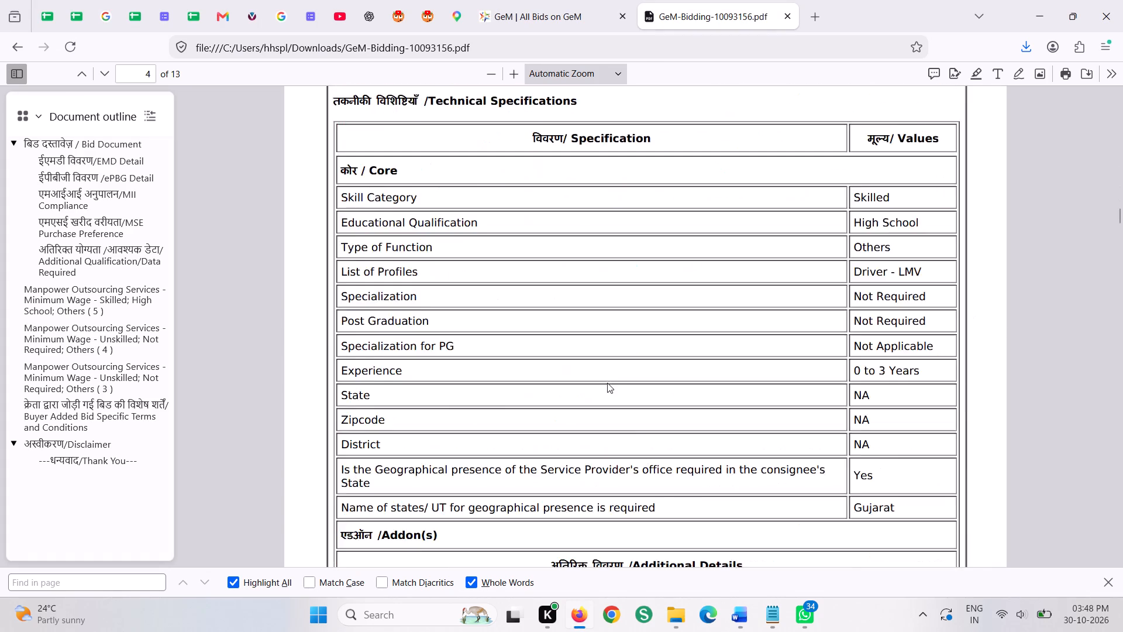
scroll(607, 383, down, 13)
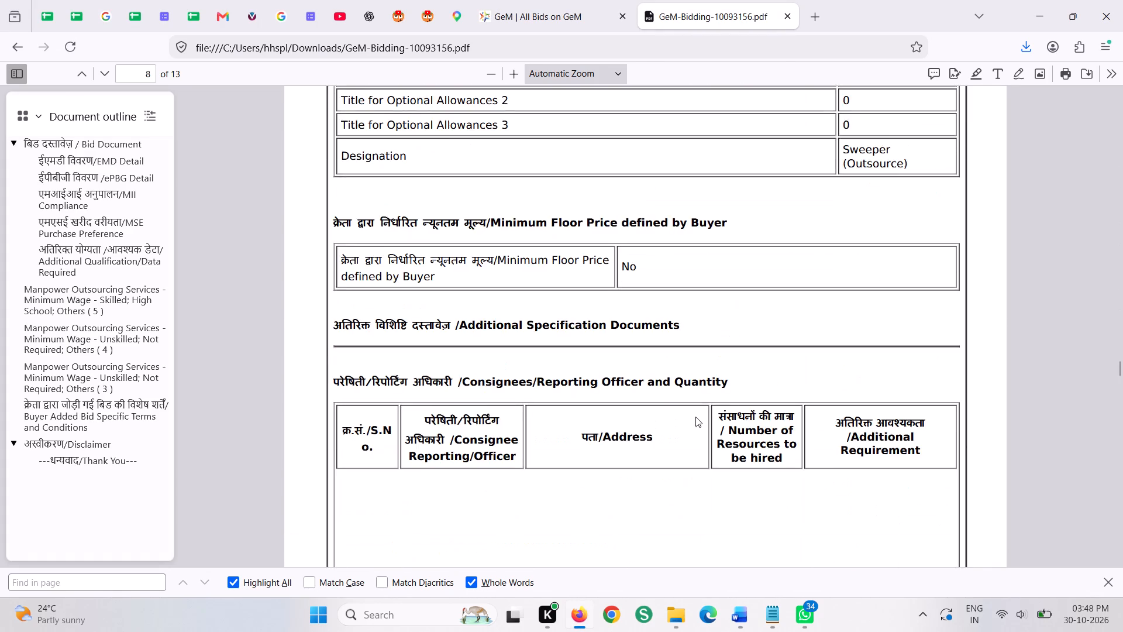
scroll(695, 417, down, 6)
scroll(635, 421, down, 2)
scroll(605, 420, up, 3)
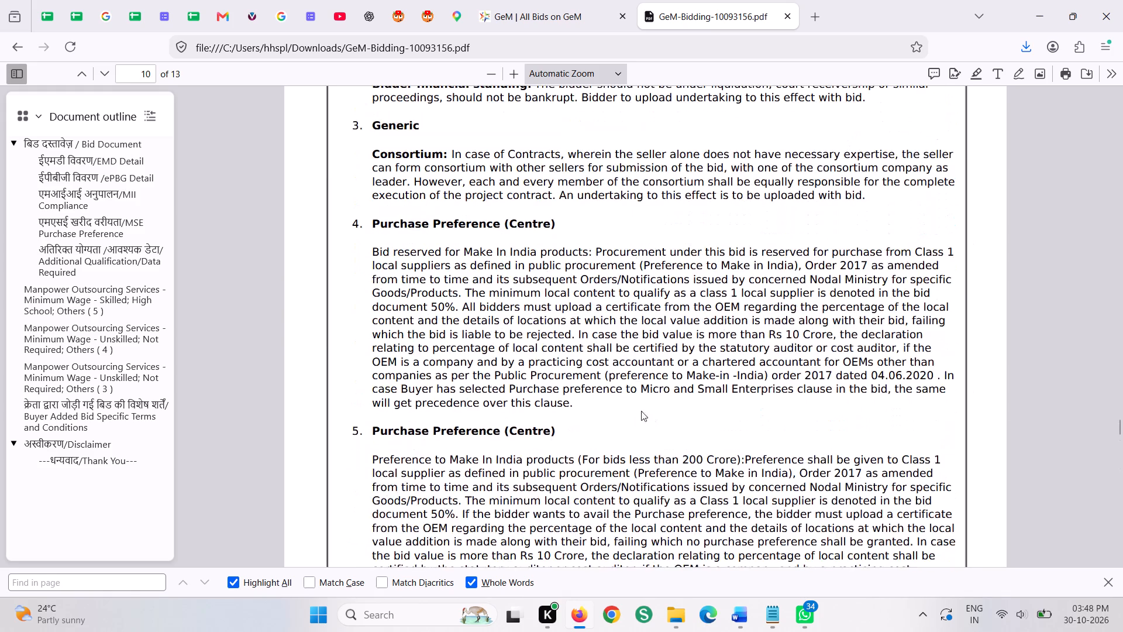
click(381, 99)
drag(381, 99, 491, 94)
key(ctrl+c)
key(ctrl+c)
key(alt+Tab)
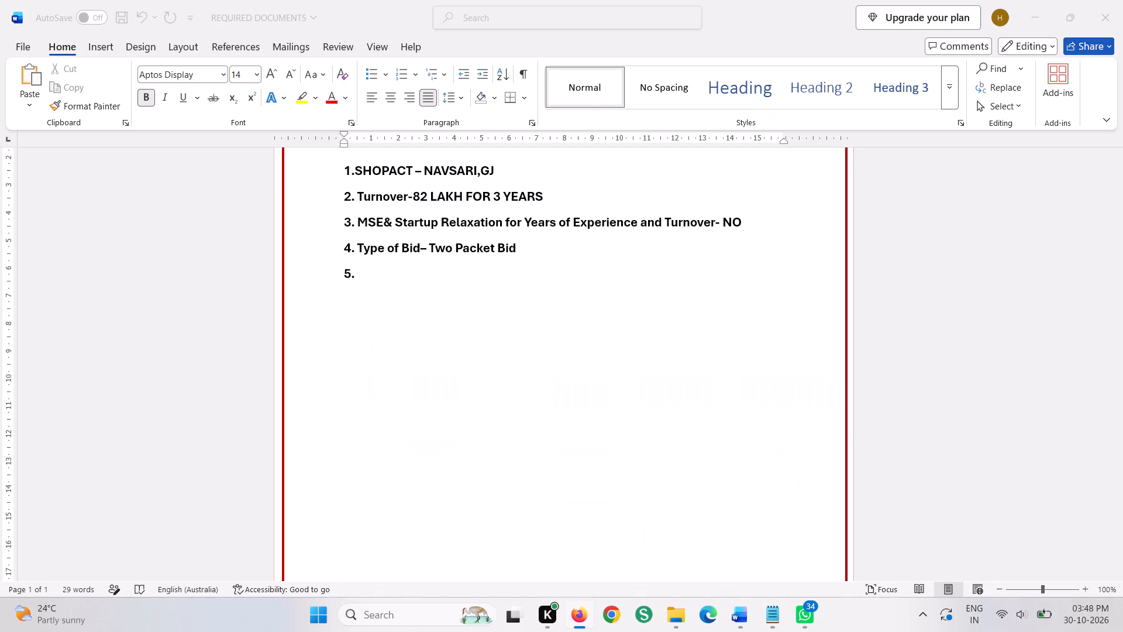
key(ctrl+v)
Add item 6 as "Past Project Experience", copied from clause 14 of the bid's buyer added terms.
key(Return)
text(6.)
key(alt+Tab)
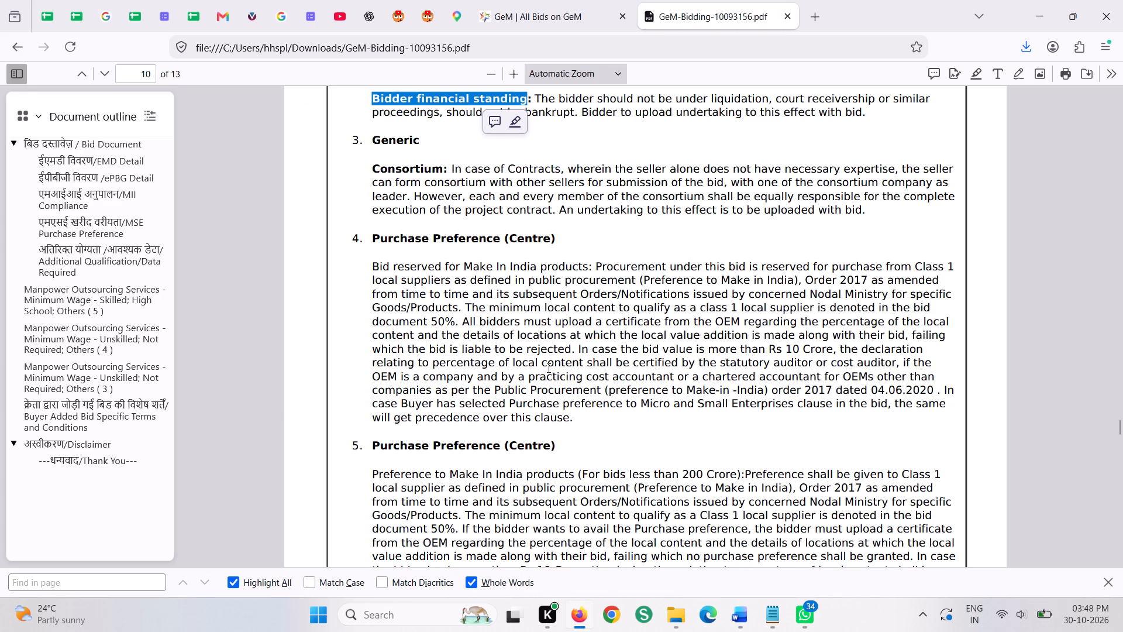
scroll(547, 372, down, 2)
scroll(492, 348, down, 2)
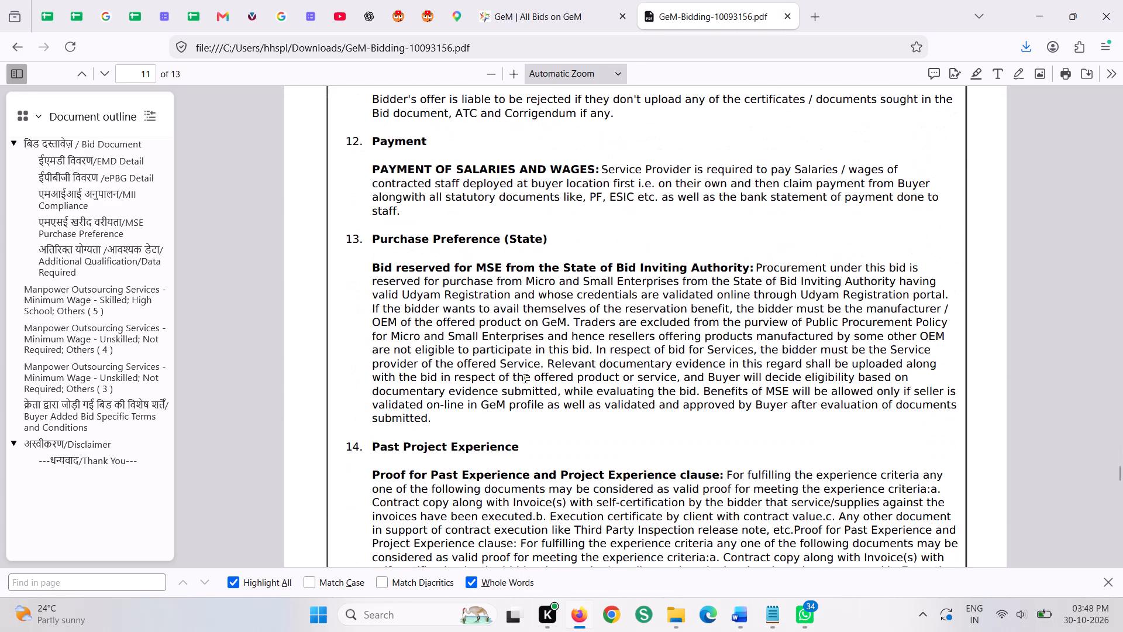
scroll(427, 232, up, 1)
scroll(399, 306, down, 1)
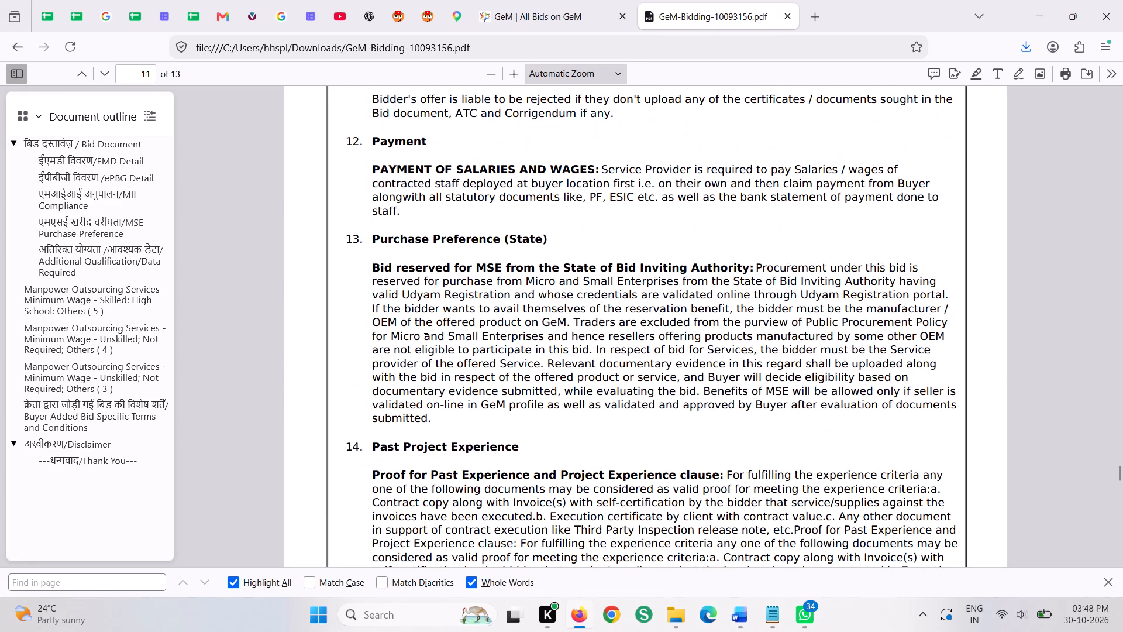
click(383, 442)
drag(383, 442, 523, 449)
key(ctrl+c)
key(ctrl+c)
key(alt+Tab)
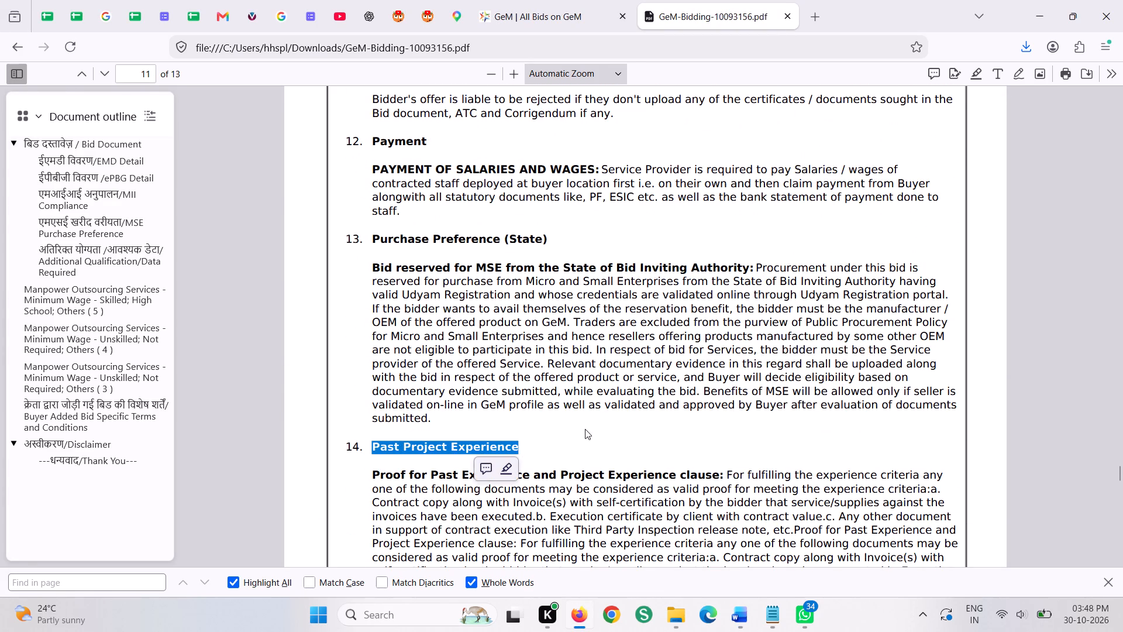
key(ctrl+v)
Start a new line numbered "7." below Past Project Experience in the REQUIRED DOCUMENTS list.
key(Return)
text(7.)
Look through the bid document's buyer added terms and bid details for further required documents to list.
key(alt+Tab)
scroll(584, 406, down, 1)
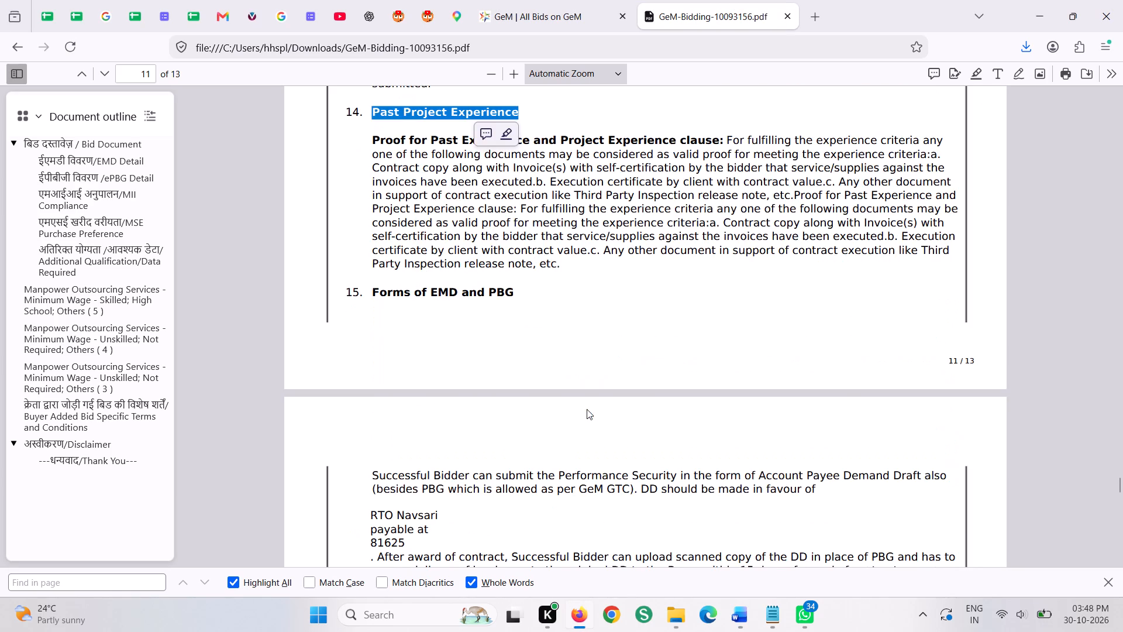
scroll(531, 366, down, 1)
scroll(550, 315, up, 5)
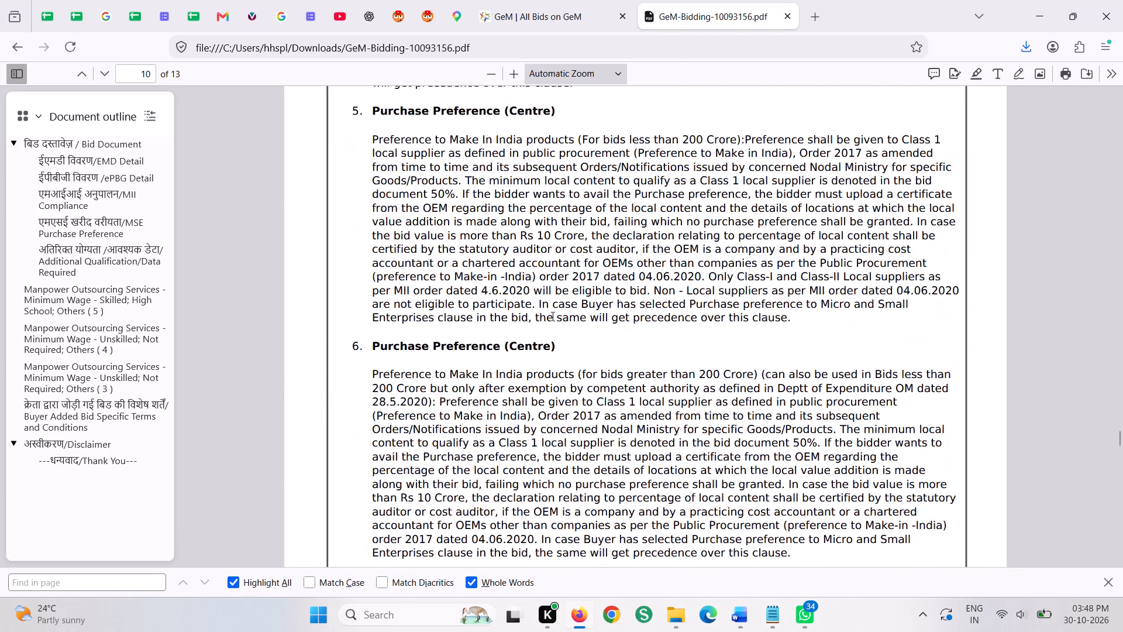
scroll(552, 316, up, 2)
scroll(602, 327, up, 8)
scroll(658, 346, up, 16)
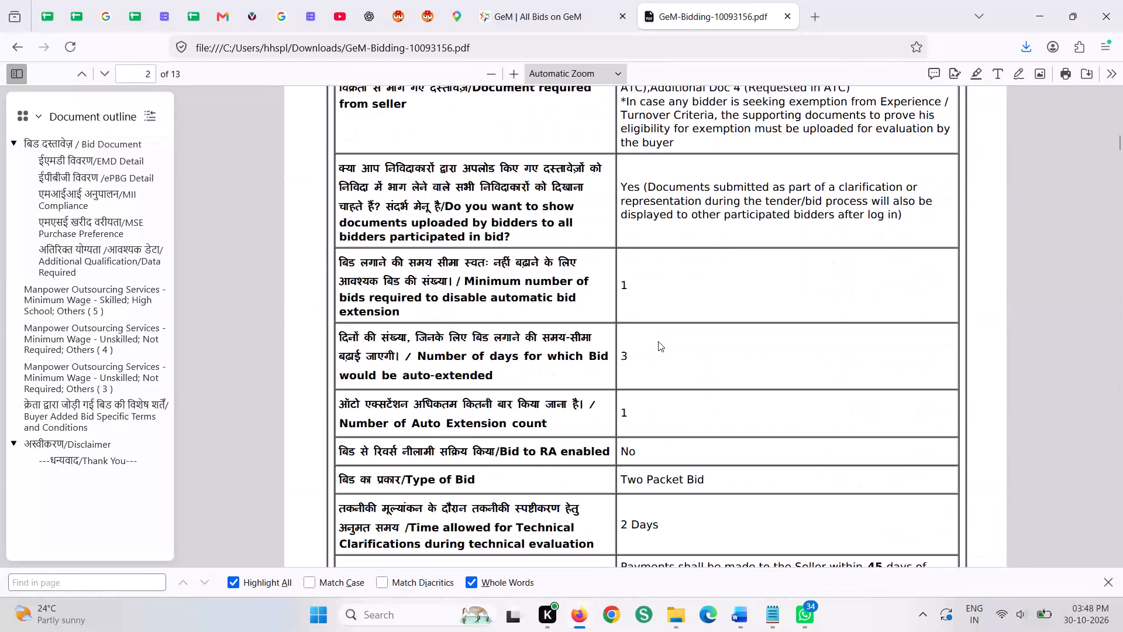
scroll(658, 341, up, 2)
key(alt+Tab)
key(alt+Tab)
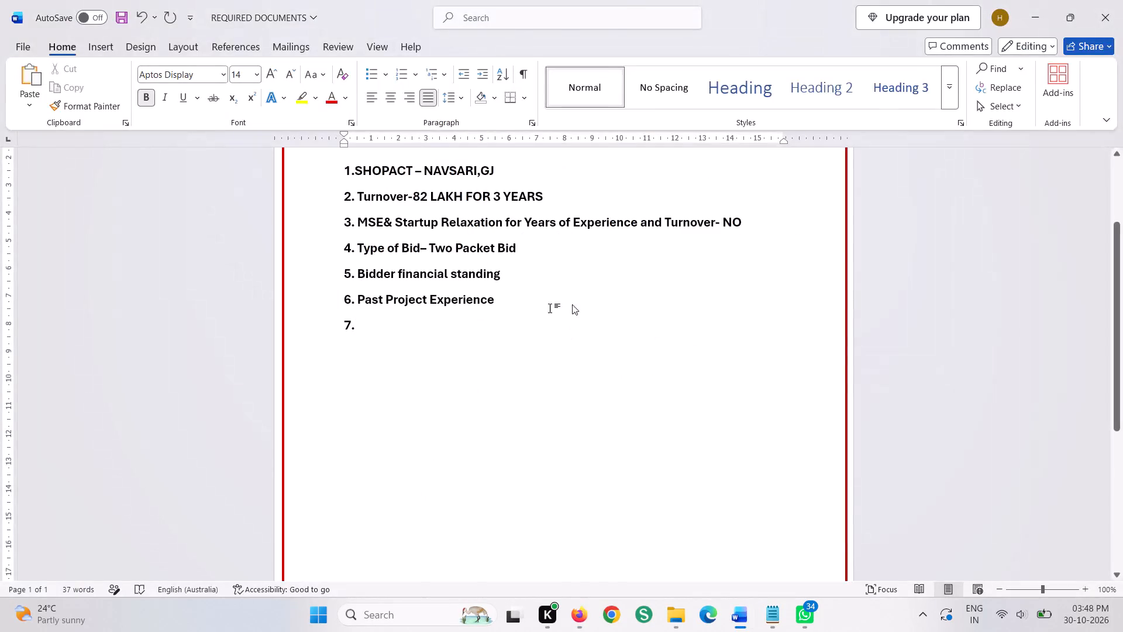
Open the Scope of work & Job description attachment 1793265045.pdf linked in the bid document.
scroll(570, 310, down, 3)
scroll(633, 323, down, 3)
scroll(570, 318, down, 2)
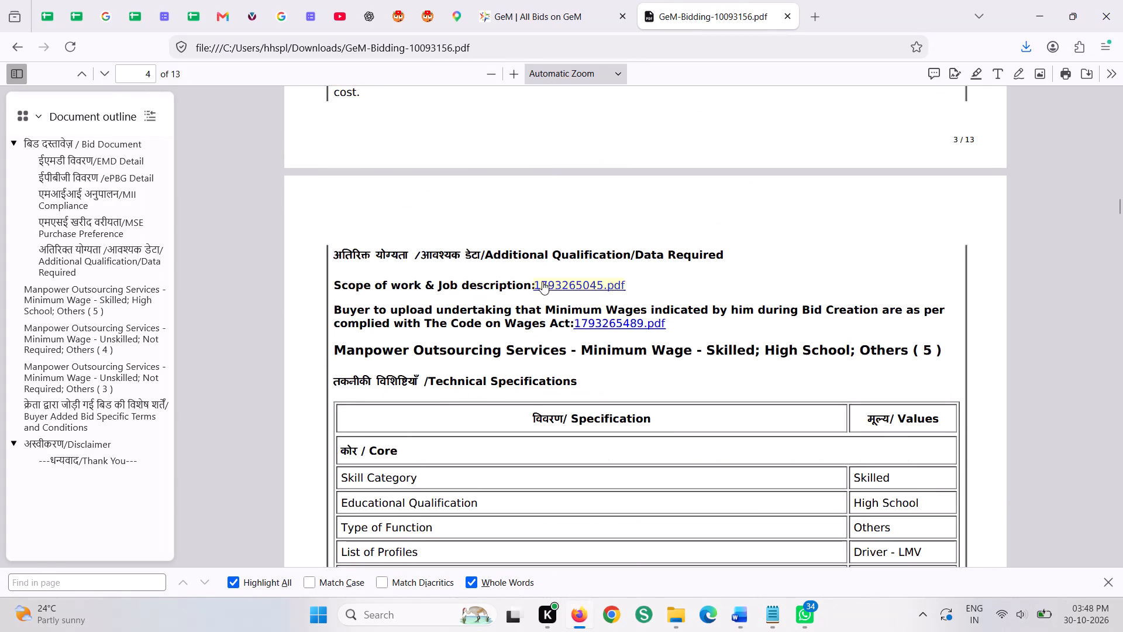
click(543, 279)
click(527, 308)
Read through the Gujarati service conditions and agency details form in the scope of work file for document requirements.
scroll(608, 330, up, 19)
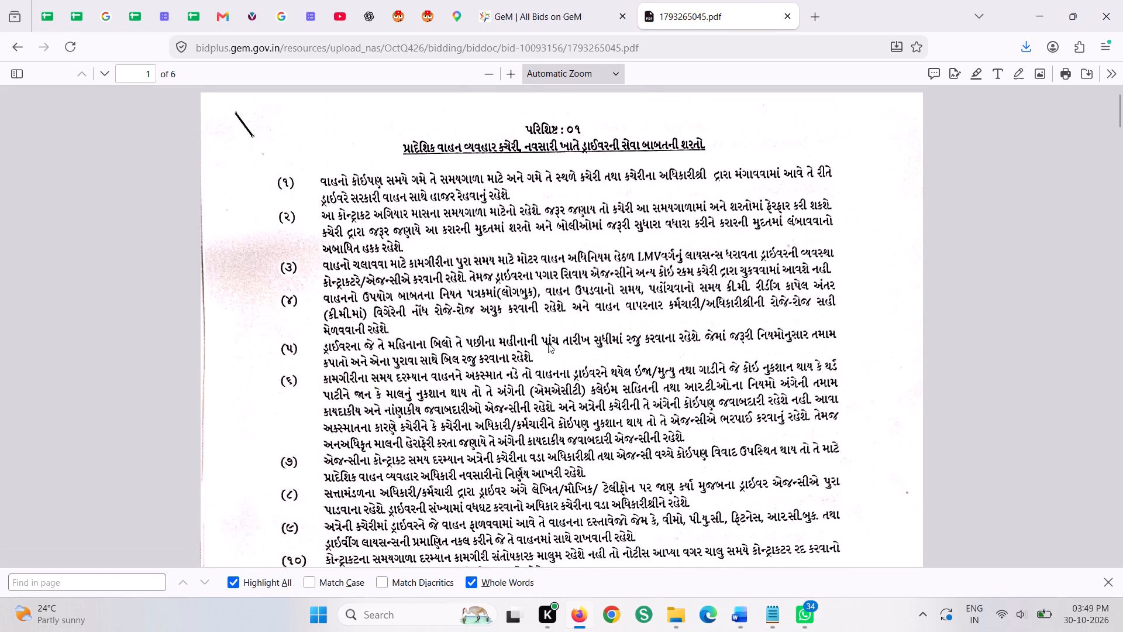
scroll(548, 343, up, 5)
scroll(554, 343, down, 5)
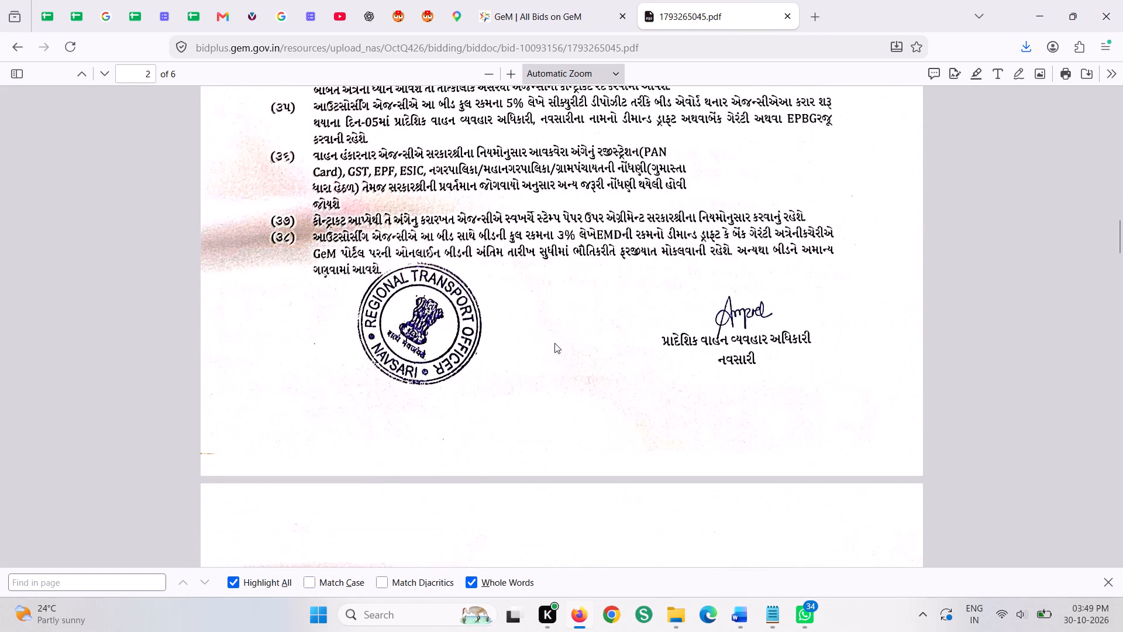
scroll(554, 343, up, 6)
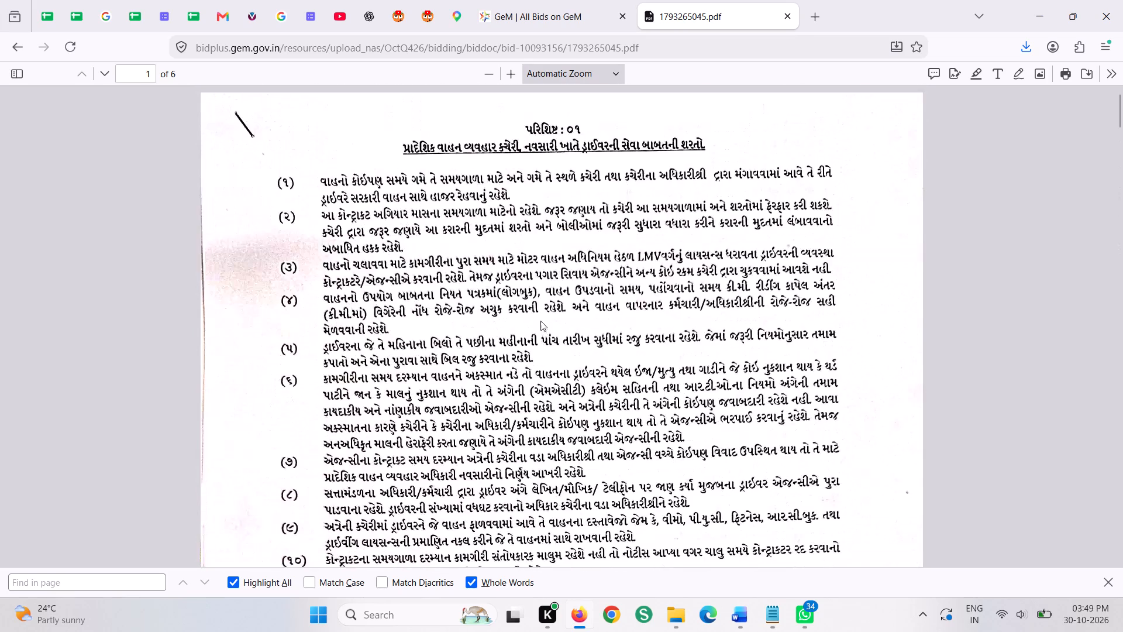
scroll(553, 328, down, 3)
scroll(603, 318, down, 4)
scroll(571, 329, up, 2)
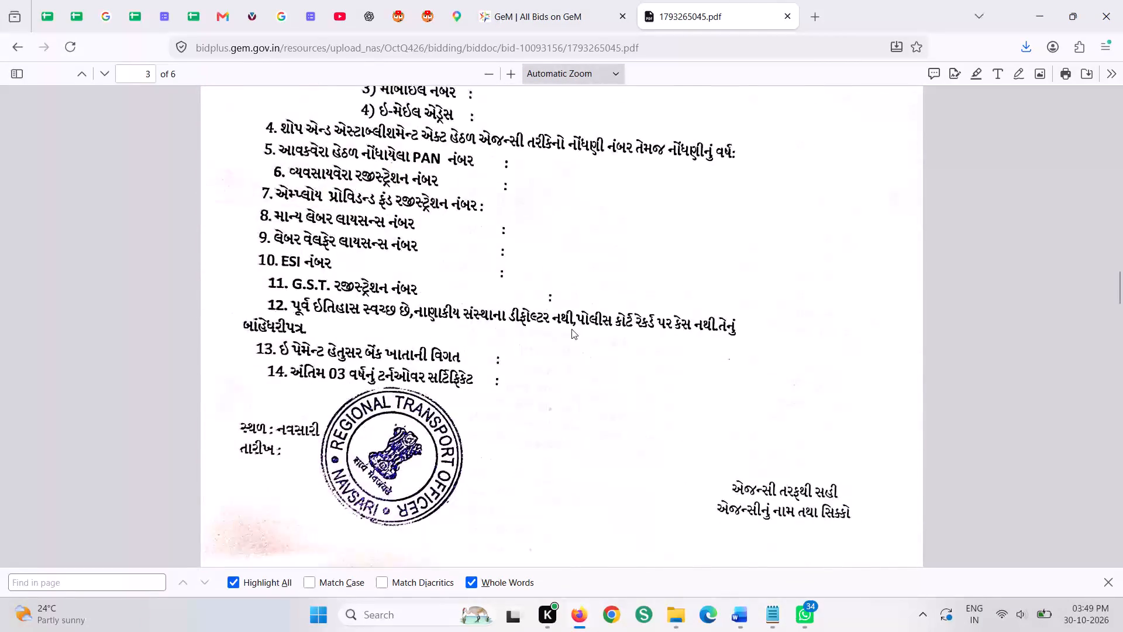
scroll(571, 329, up, 7)
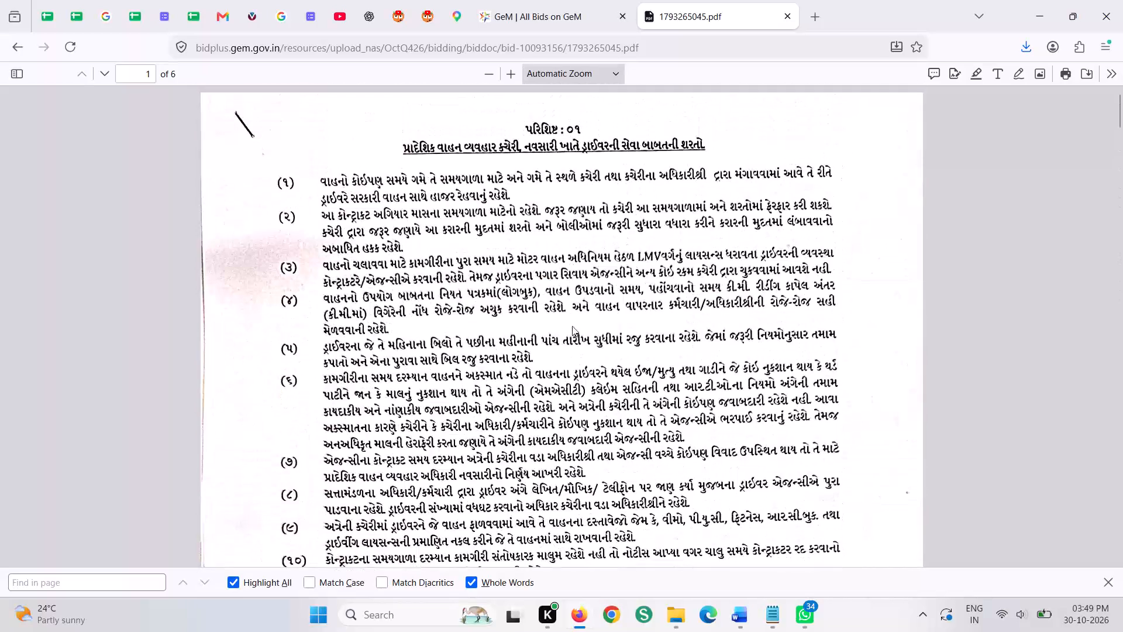
scroll(580, 324, down, 1)
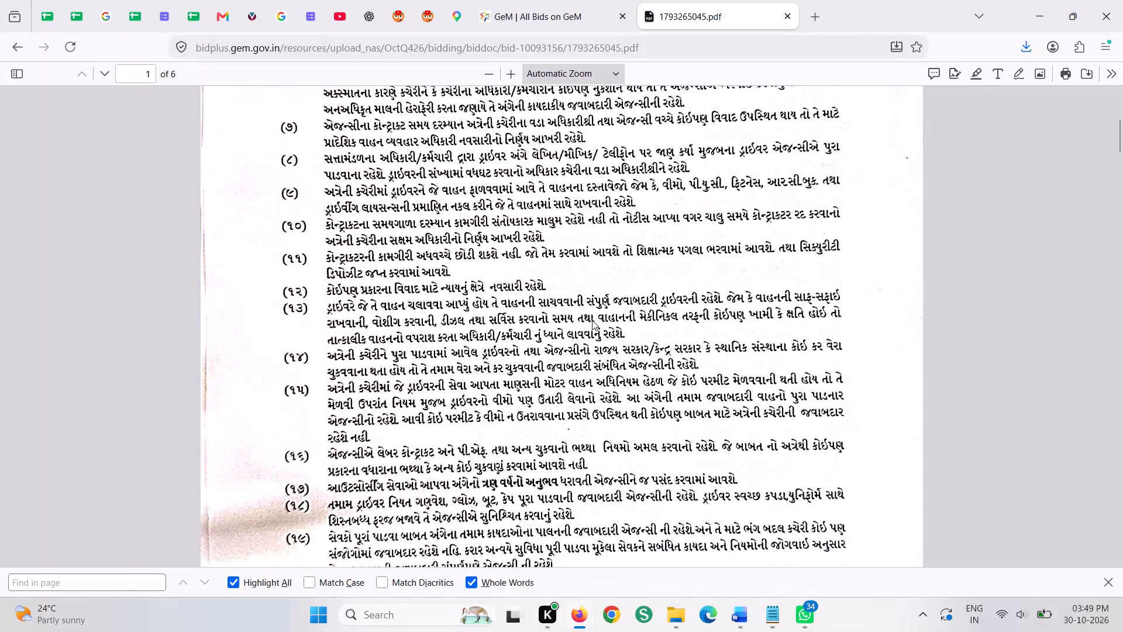
scroll(592, 320, down, 2)
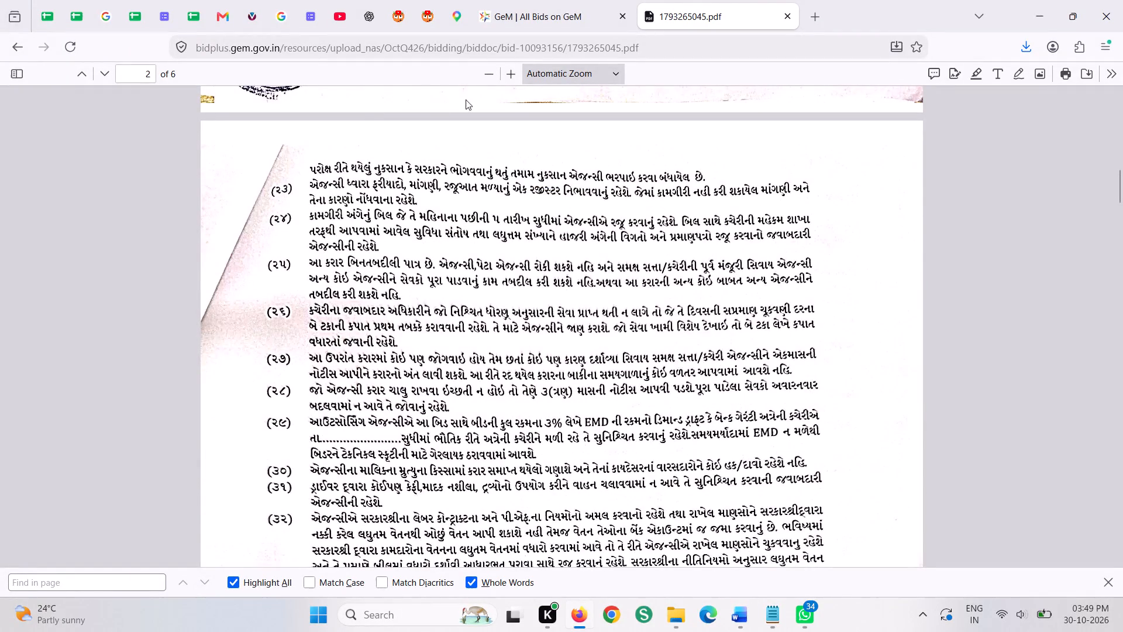
Copy a screenshot of the full set of Gujarati clauses on page 2 of the scope of work file.
double_click(491, 80)
click(491, 80)
click(491, 80)
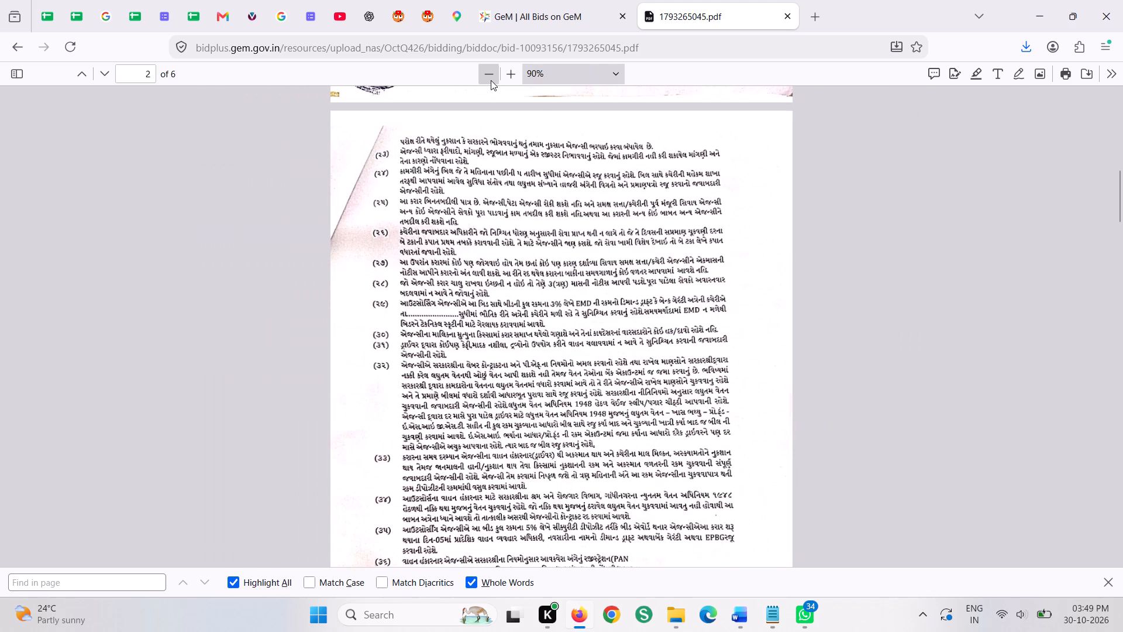
click(491, 80)
click(491, 80)
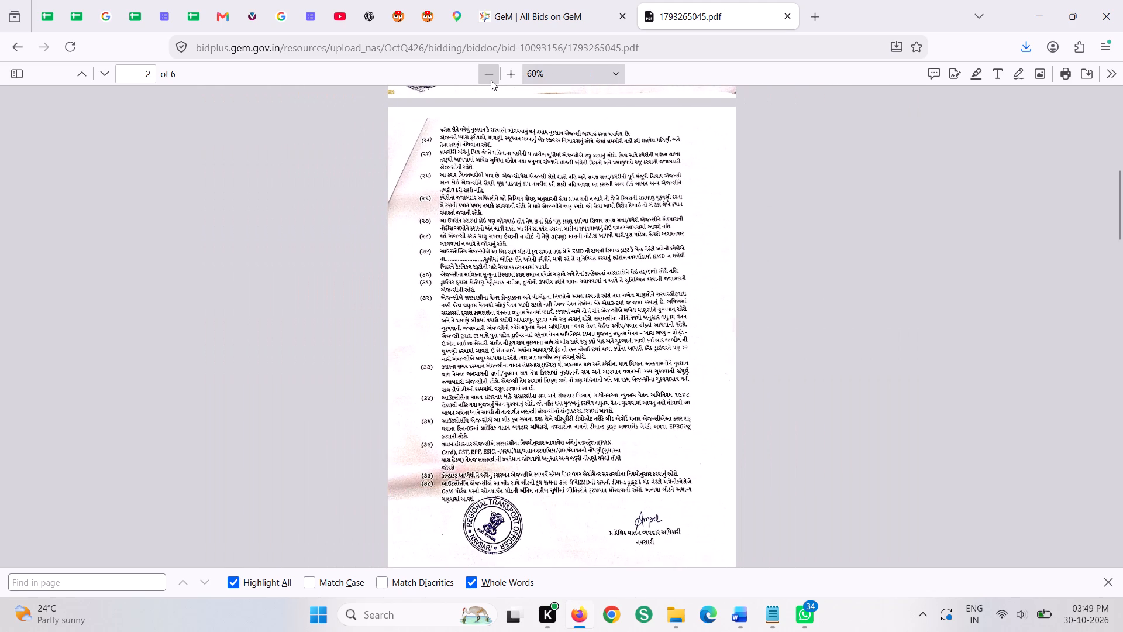
key(ctrl+shift+s)
drag(391, 108, 739, 492)
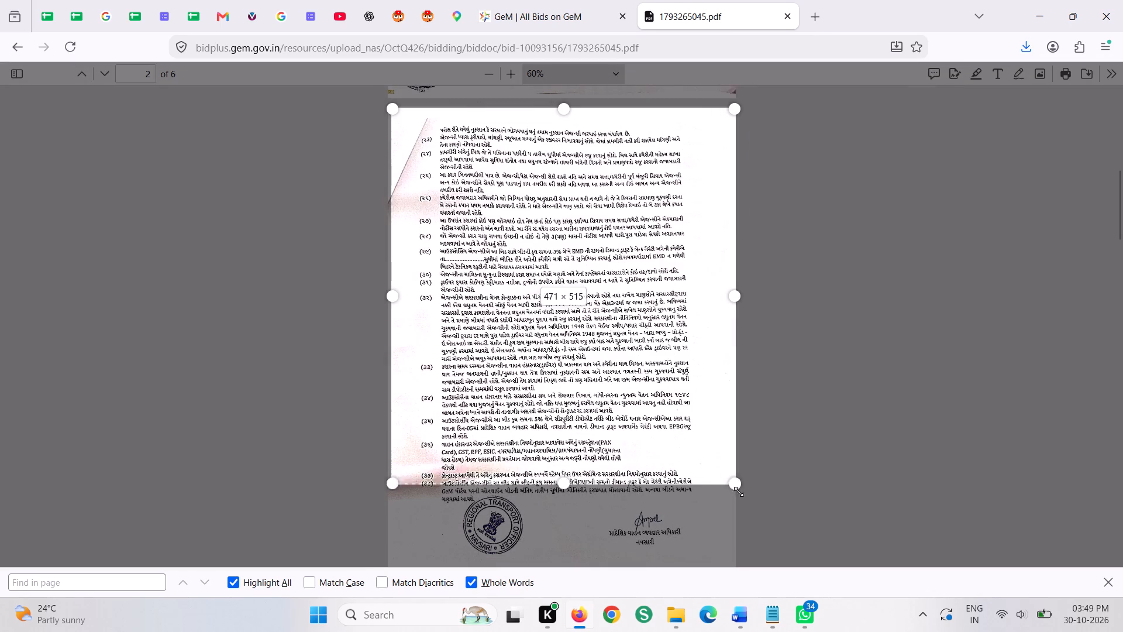
drag(739, 492, 741, 505)
click(642, 526)
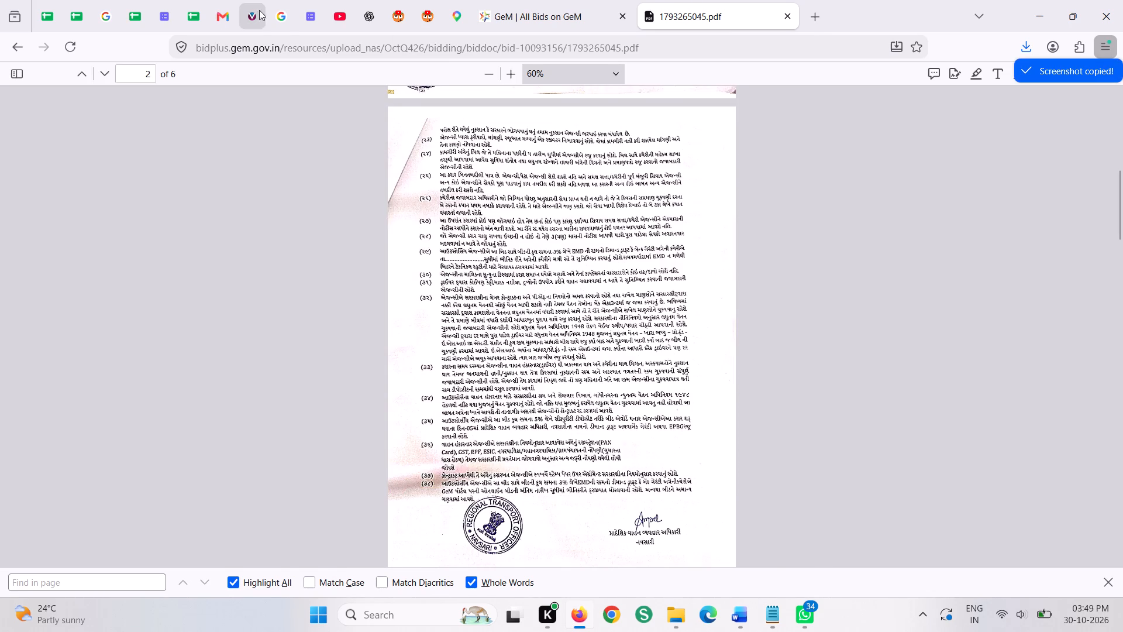
Run a Google Lens image search on the copied screenshot of the Gujarati clauses.
click(274, 7)
click(764, 112)
click(591, 324)
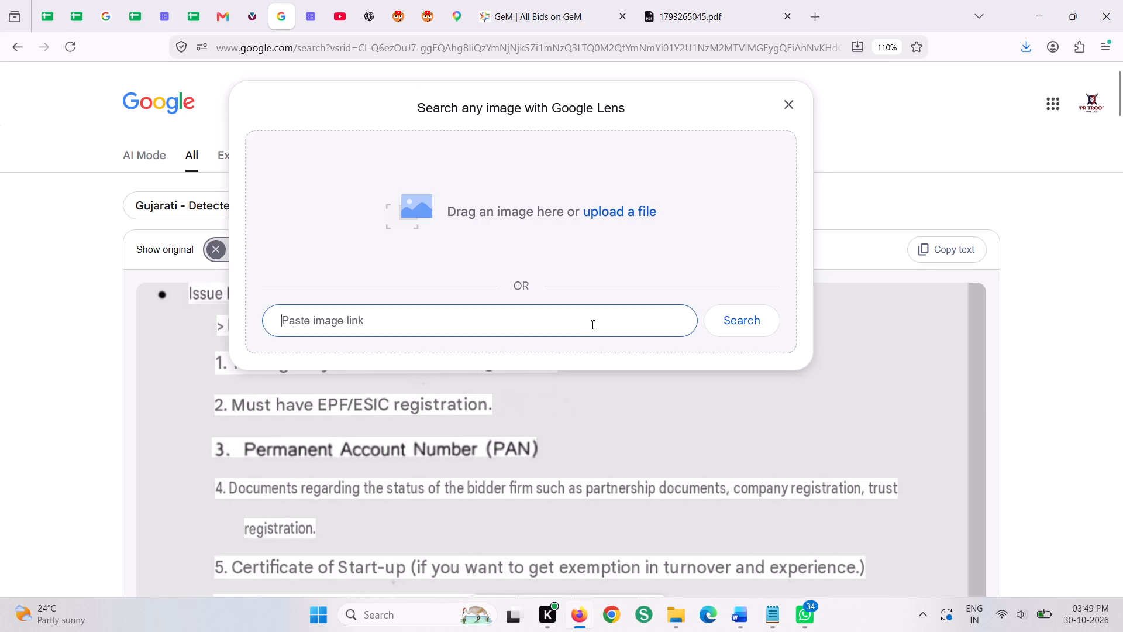
key(ctrl+v)
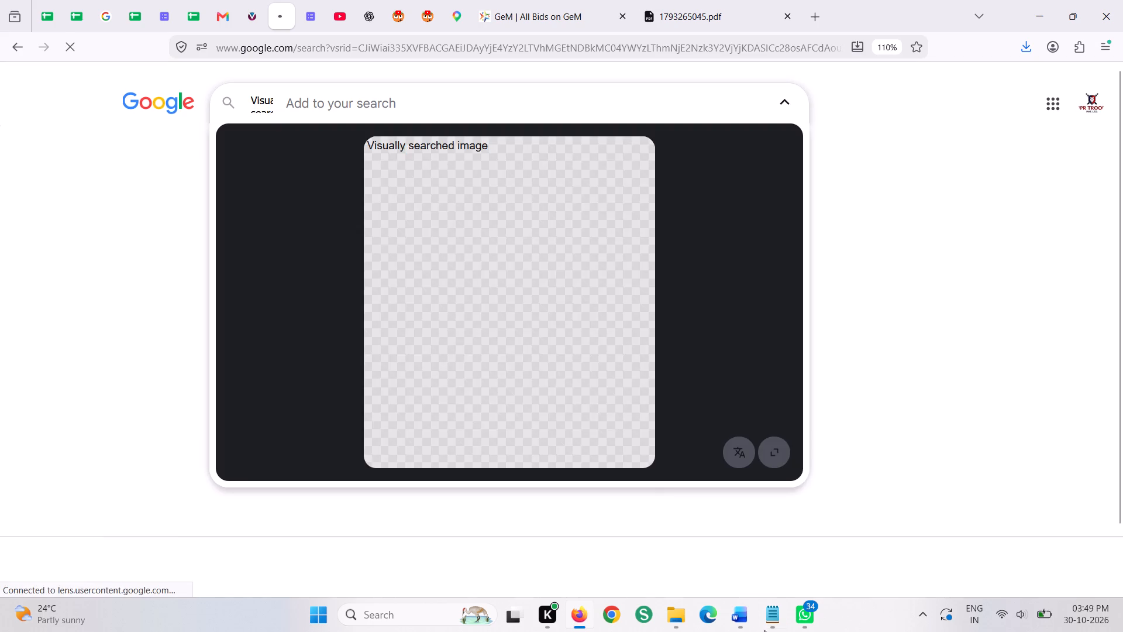
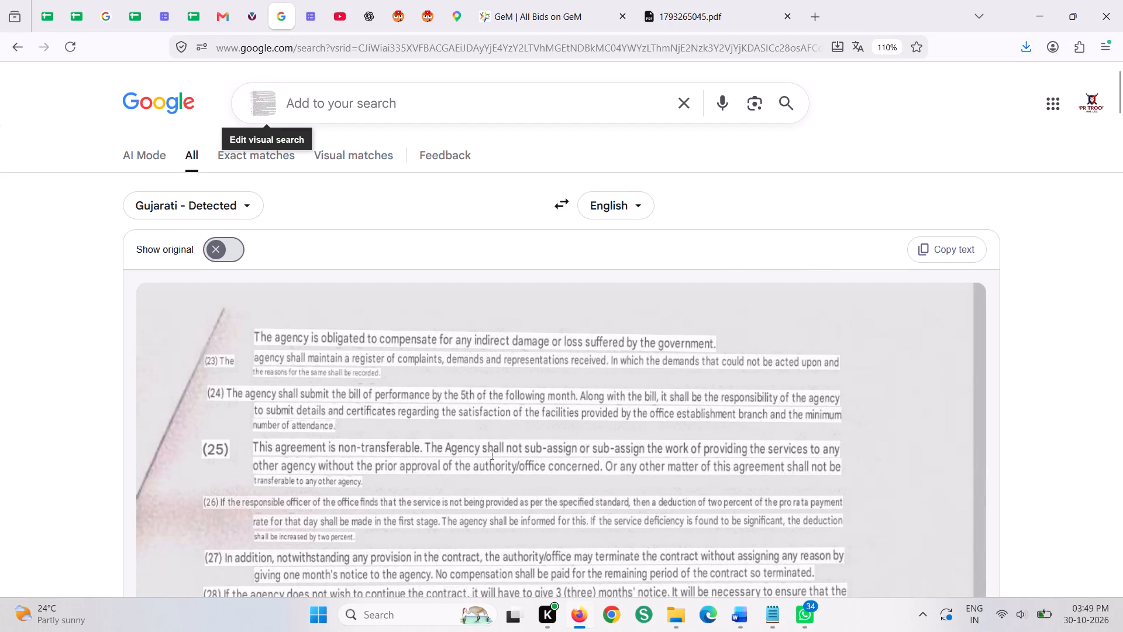
Read the translated clauses for document requirements, highlighting Income Tax Registration (PAN Card), GST and EPF in clause 36.
scroll(480, 470, down, 1)
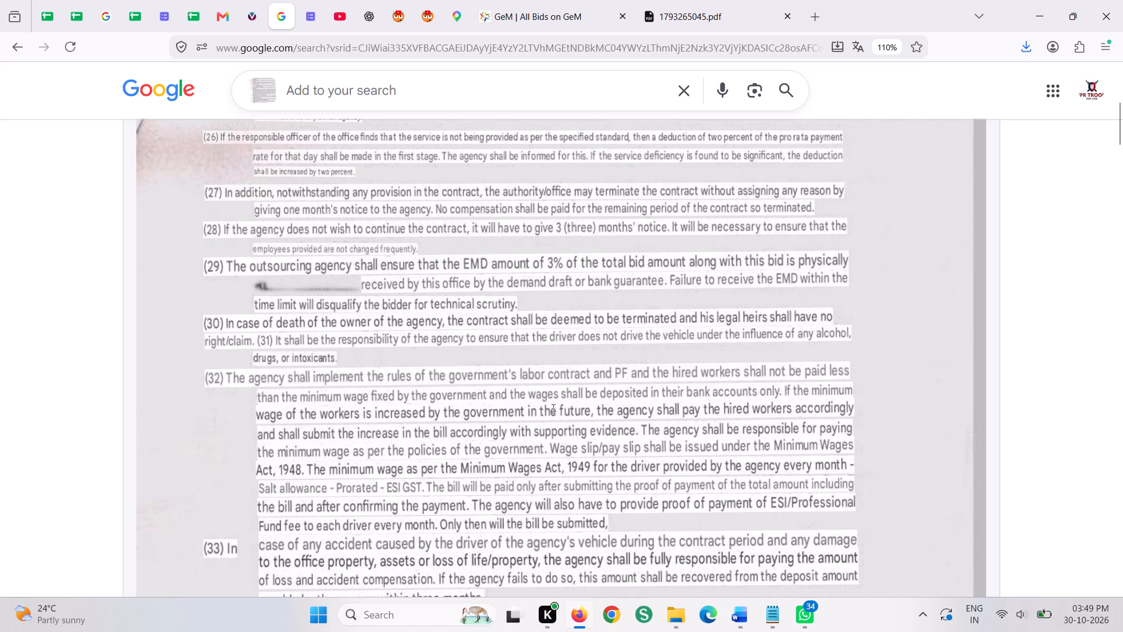
scroll(552, 408, down, 1)
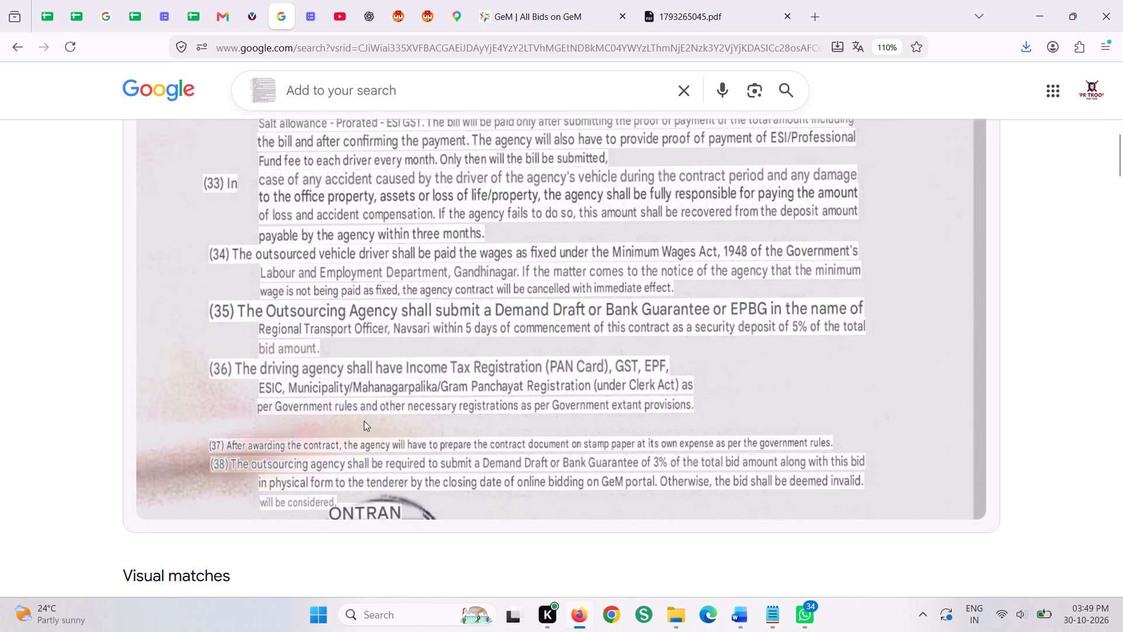
drag(409, 361, 607, 362)
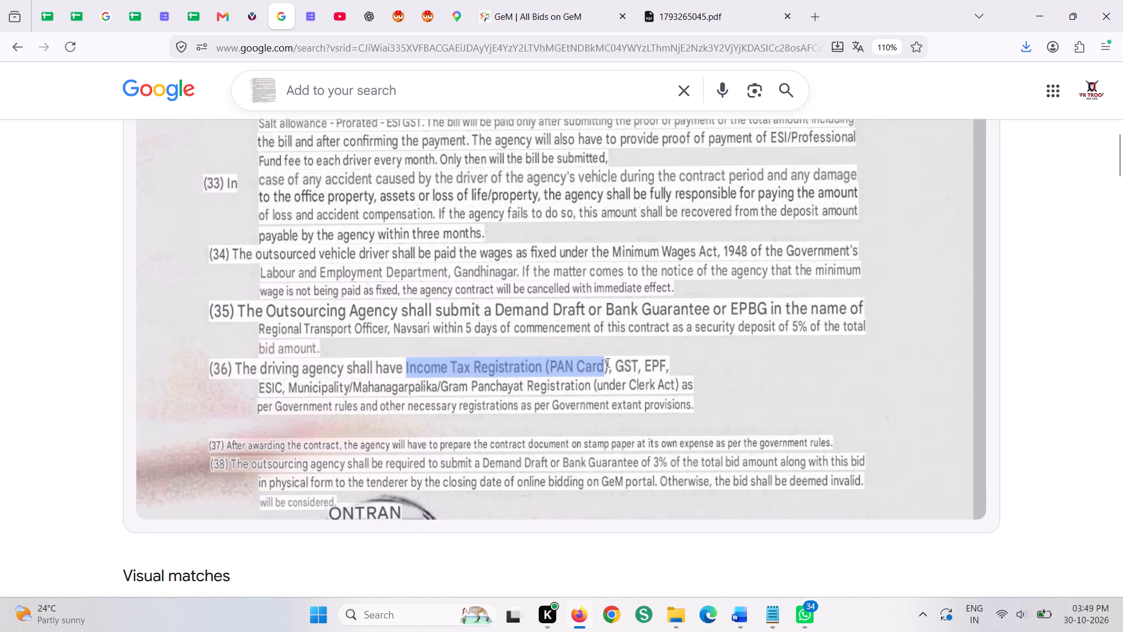
drag(607, 362, 659, 360)
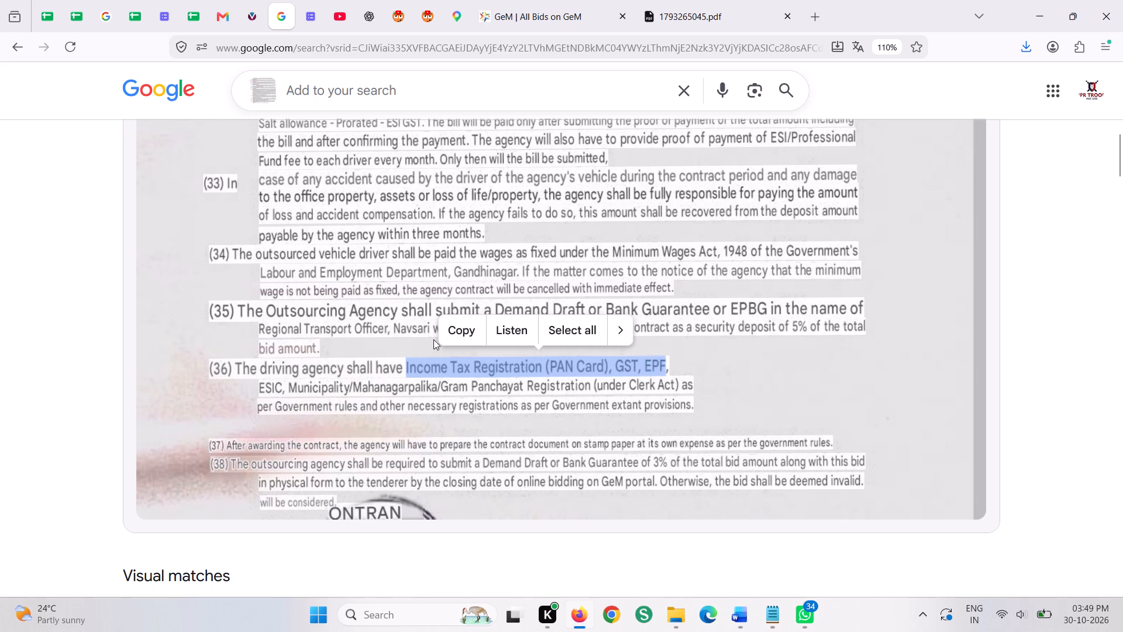
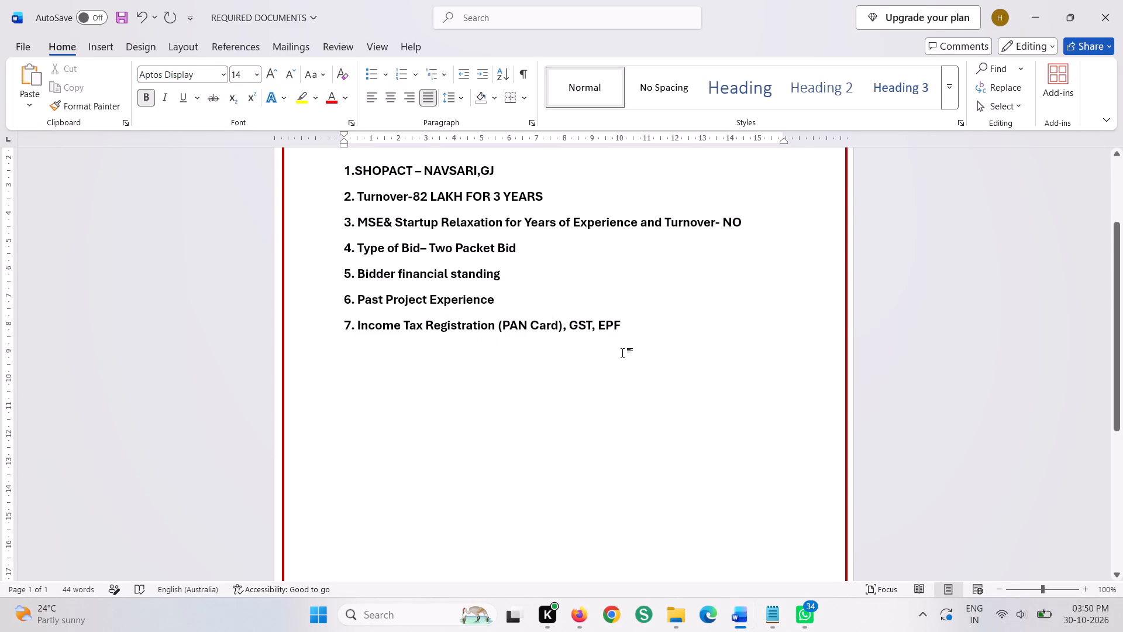
Add ESIC to item 7 of the REQUIRED DOCUMENTS list, after EPF.
text(,ESIC)
key(space)
Switch to Firefox and review the Navsari bid's Gujarati PDF, from the driver service conditions to the Annexure 02 agency details form, for further document requirements.
key(alt+Tab)
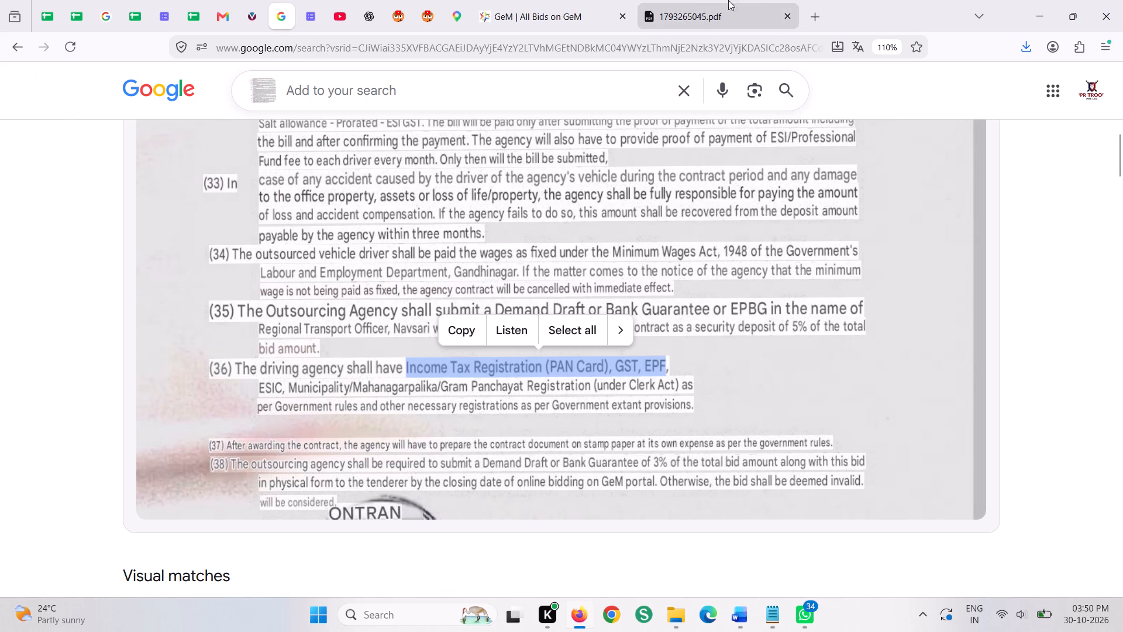
click(691, 0)
ctrl+scroll(600, 327, up, 2)
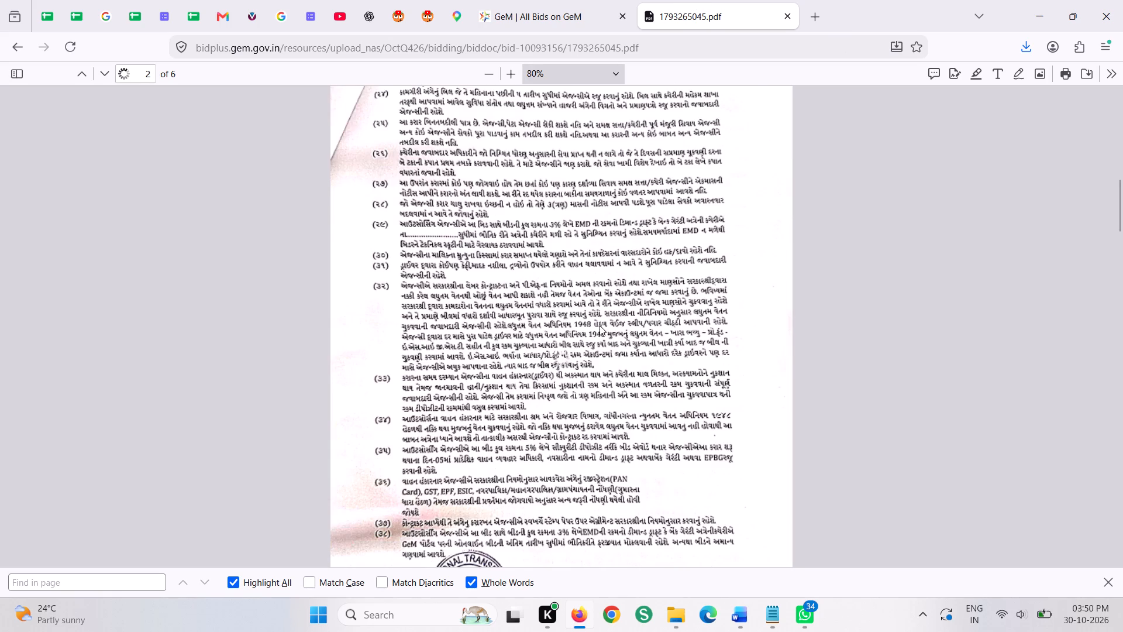
scroll(544, 396, down, 1)
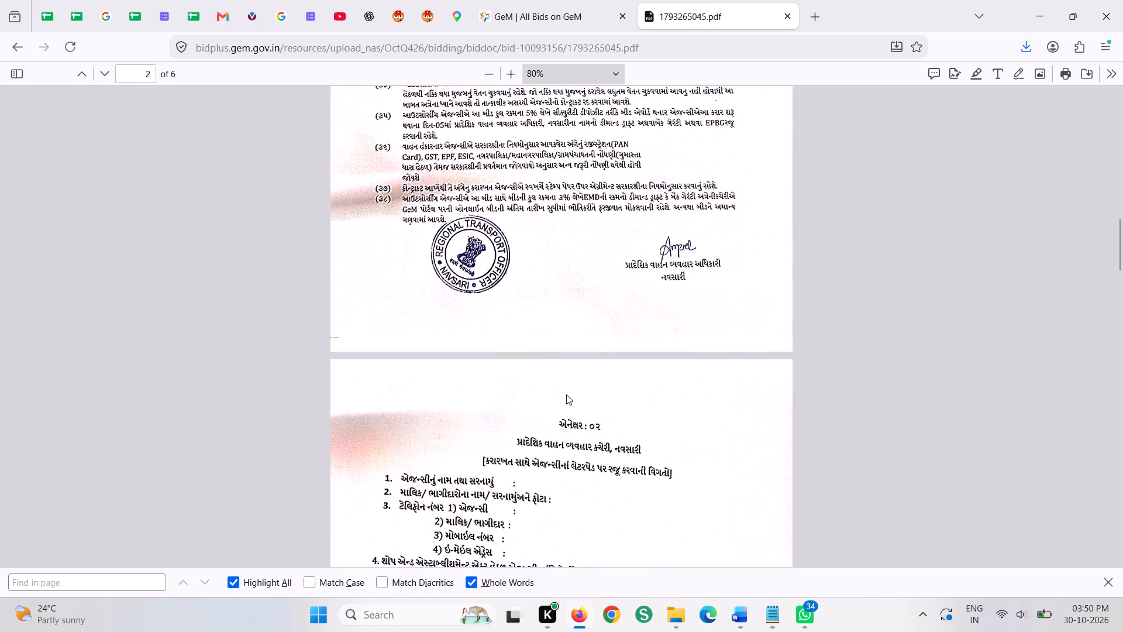
scroll(566, 396, down, 1)
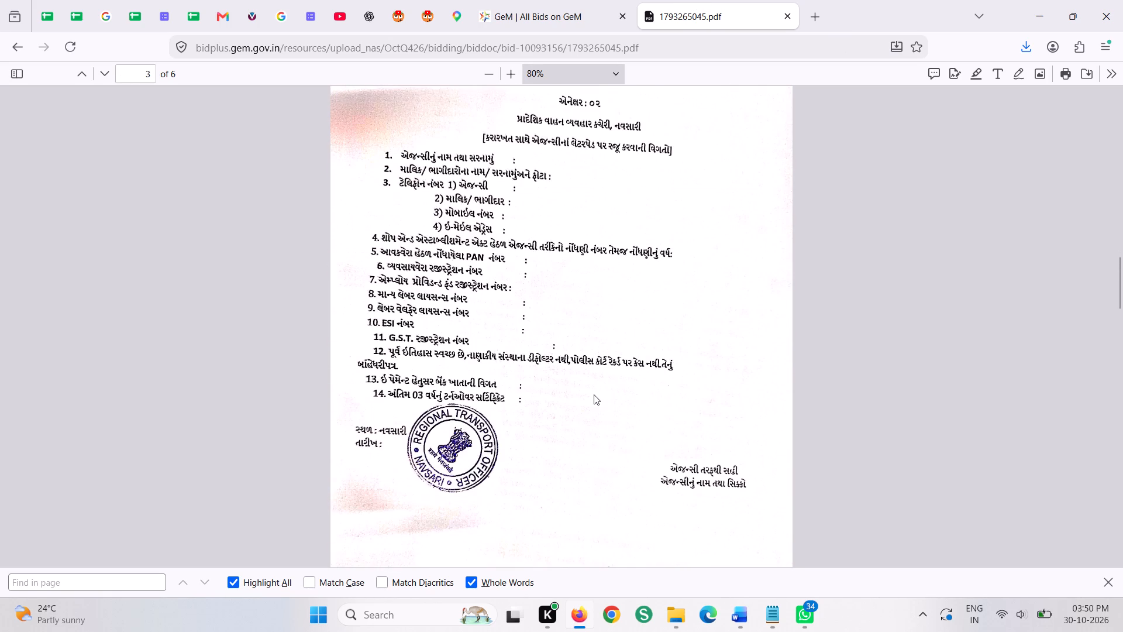
scroll(594, 394, up, 1)
scroll(608, 401, down, 1)
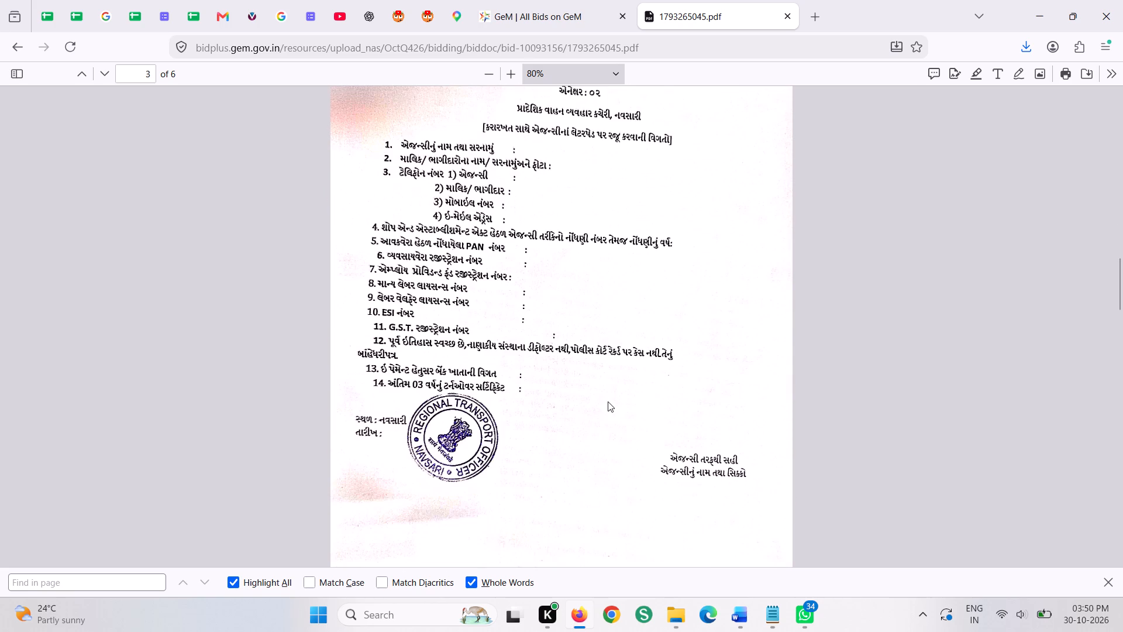
scroll(607, 401, up, 1)
ctrl+scroll(610, 402, up, 2)
scroll(610, 402, down, 1)
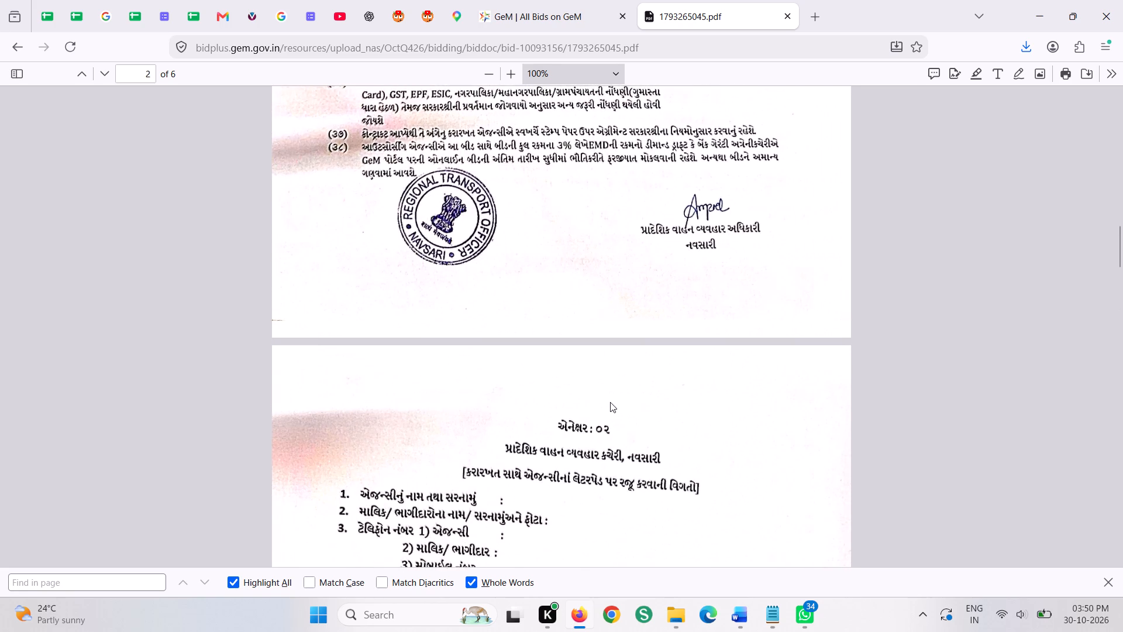
scroll(615, 396, up, 11)
ctrl+scroll(631, 390, up, 2)
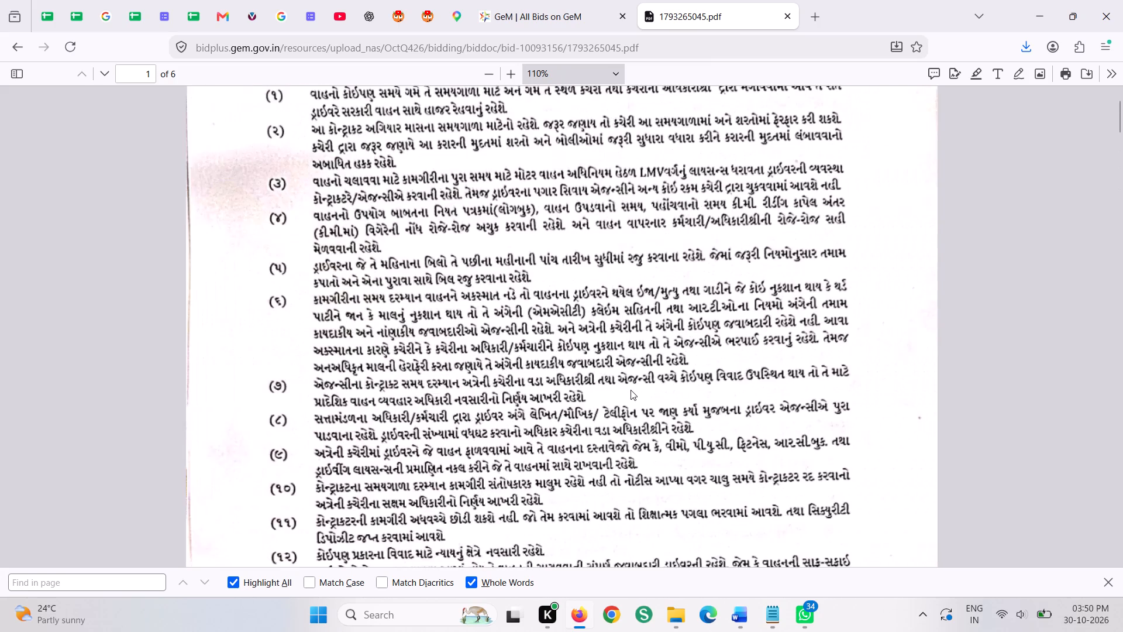
scroll(631, 389, up, 2)
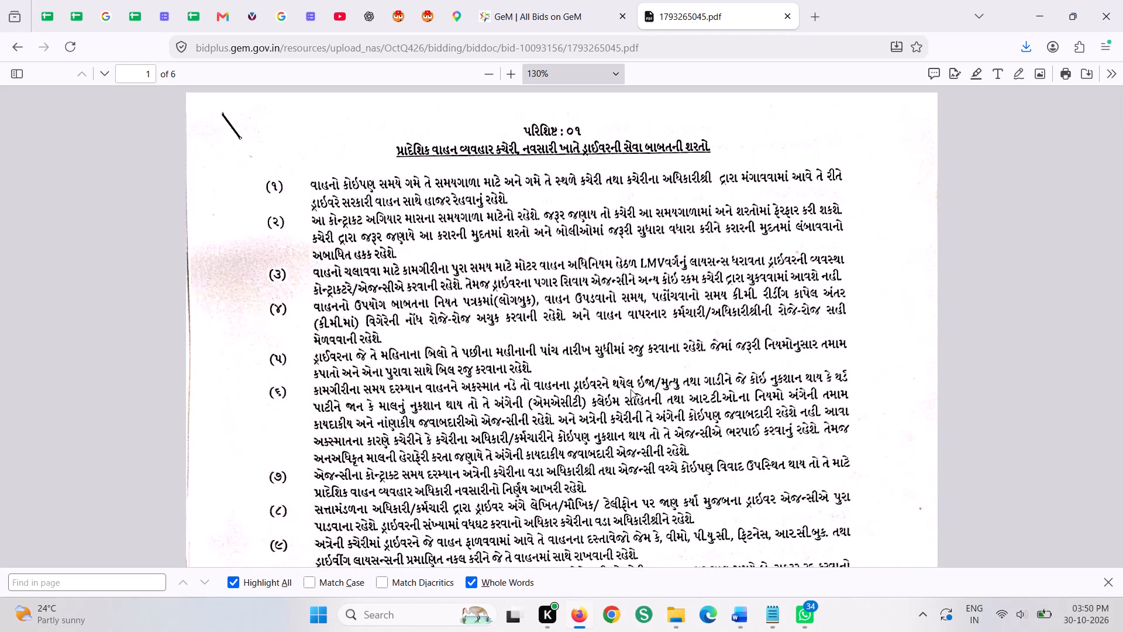
scroll(631, 389, down, 1)
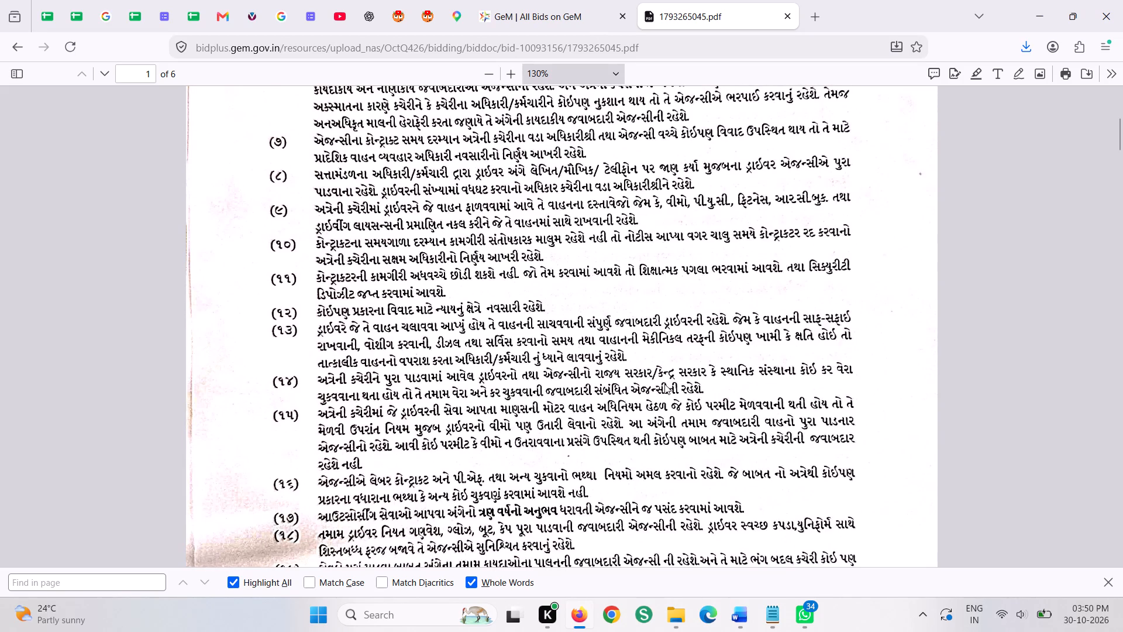
scroll(664, 384, down, 5)
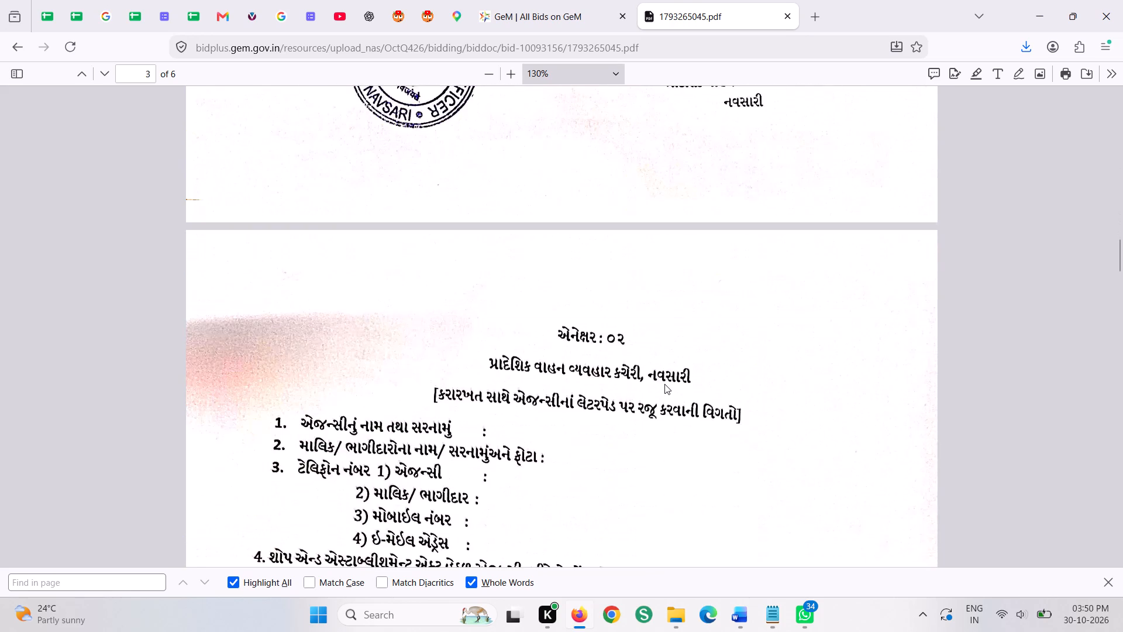
scroll(664, 384, up, 2)
scroll(664, 384, down, 1)
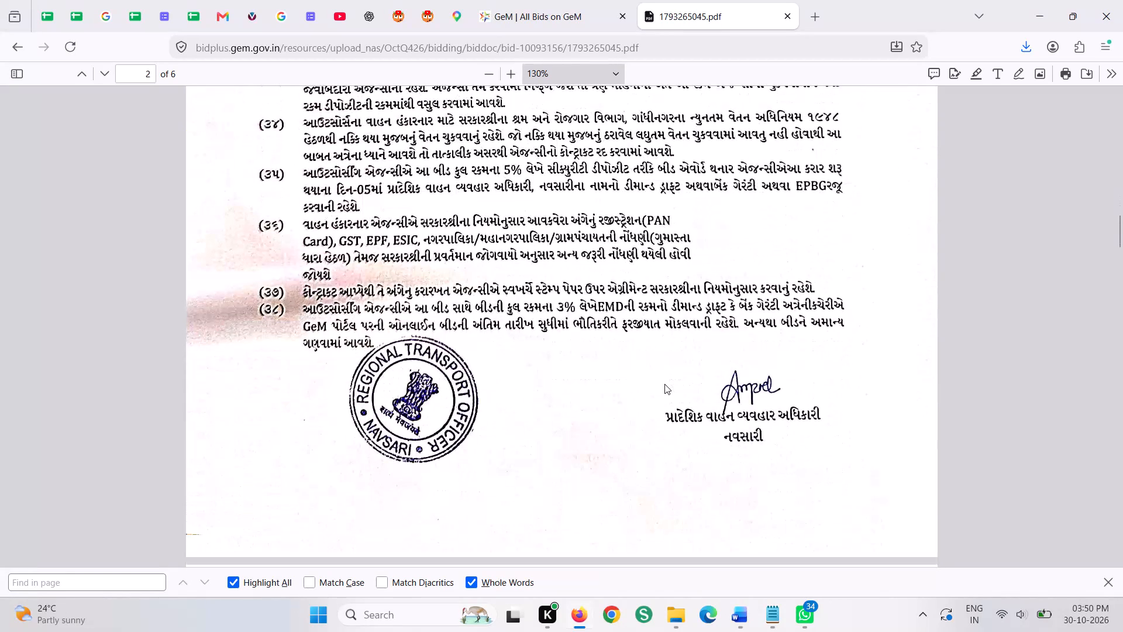
scroll(664, 384, down, 2)
scroll(665, 379, up, 1)
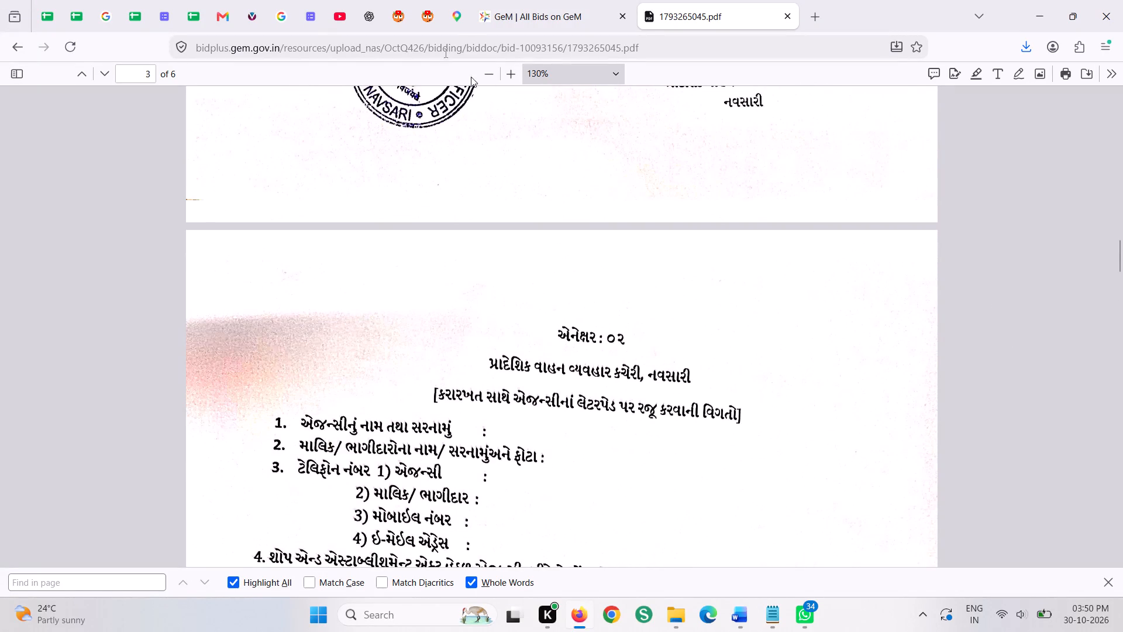
triple_click(488, 74)
triple_click(488, 74)
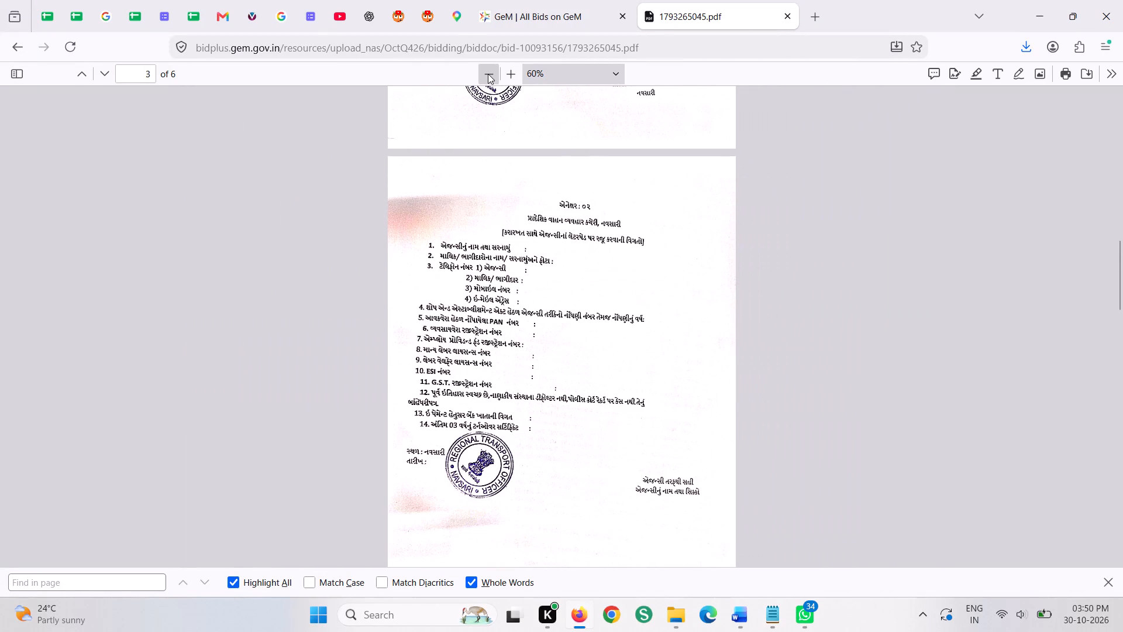
ctrl+scroll(602, 281, up, 2)
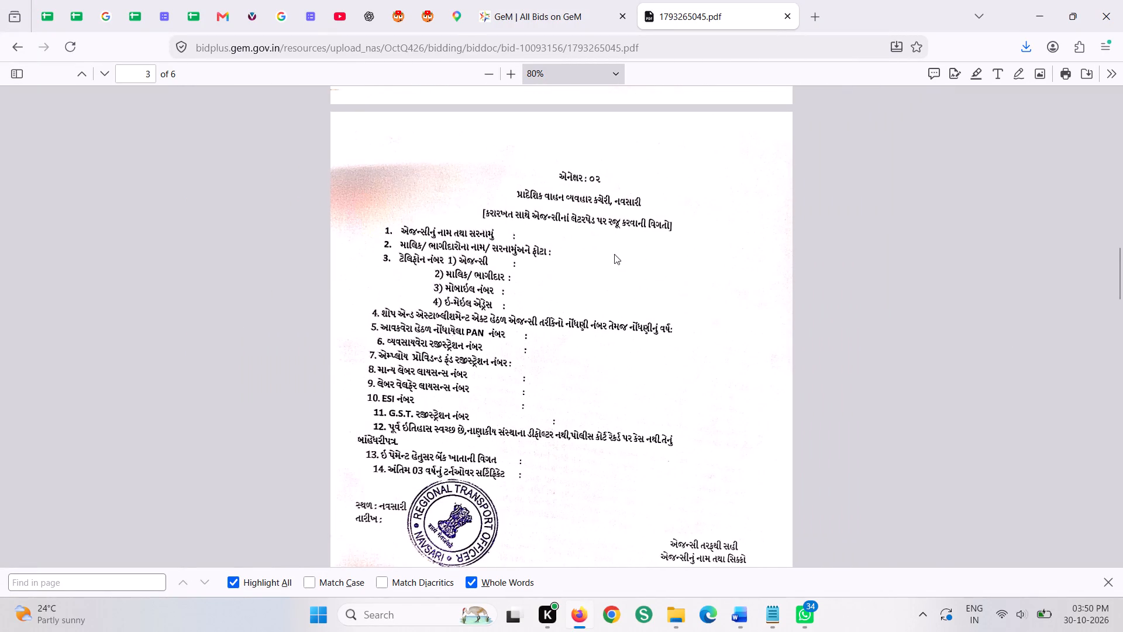
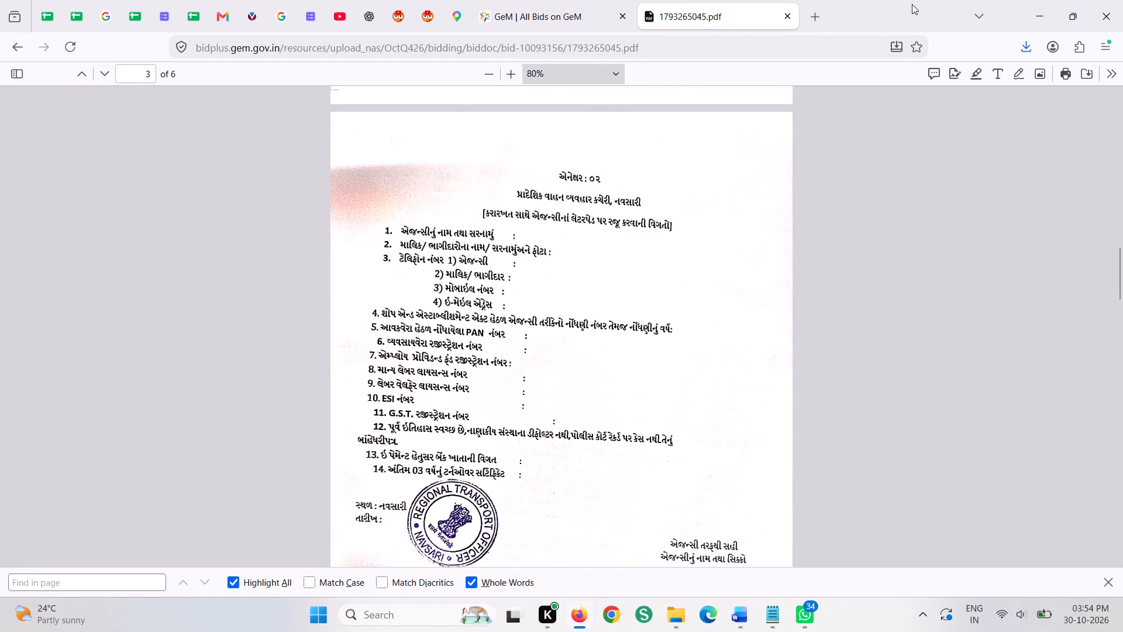
Examine the rest of the Navsari Gujarati scope PDF, through the Annexure 03 cleaning and final peon service conditions, for further document requirements.
scroll(1091, 207, down, 2)
scroll(550, 318, down, 5)
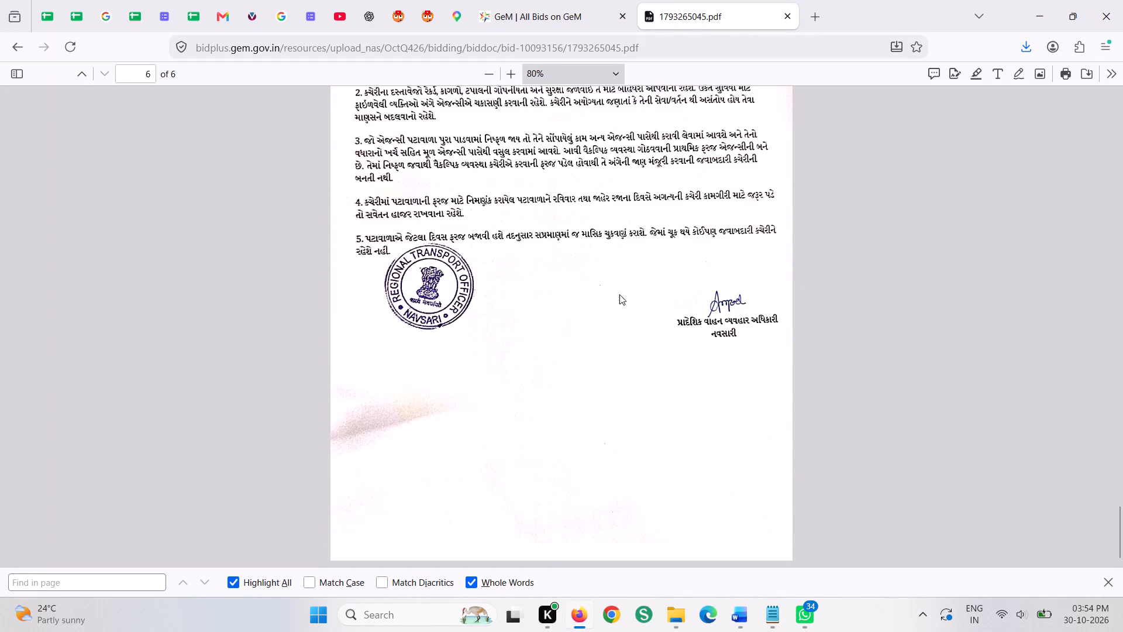
scroll(626, 304, down, 3)
scroll(606, 308, up, 5)
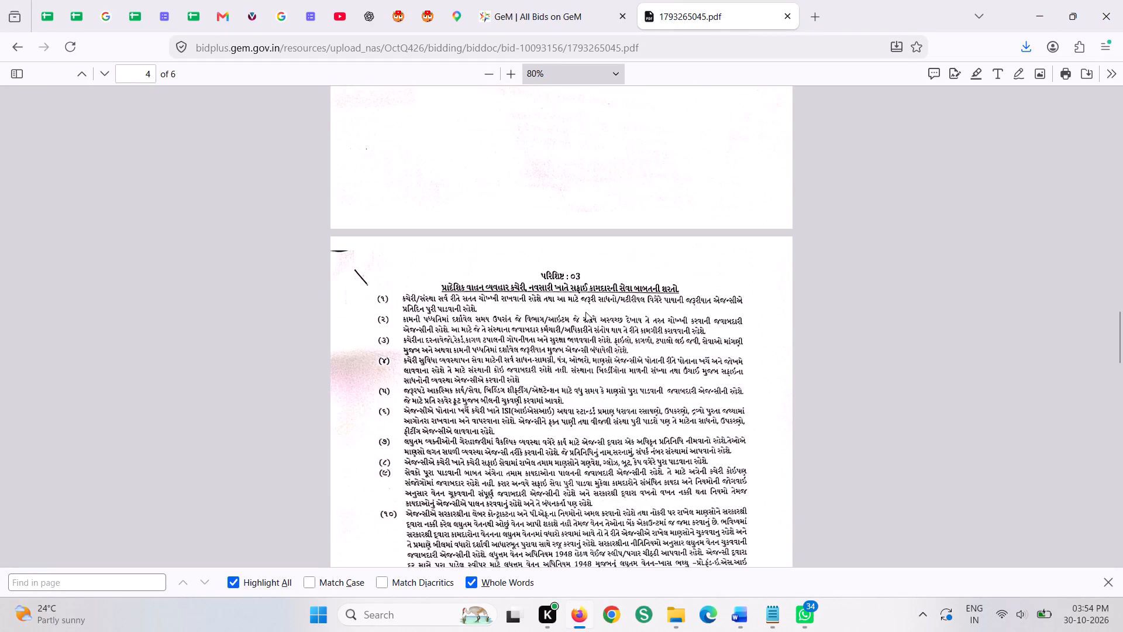
scroll(585, 312, down, 5)
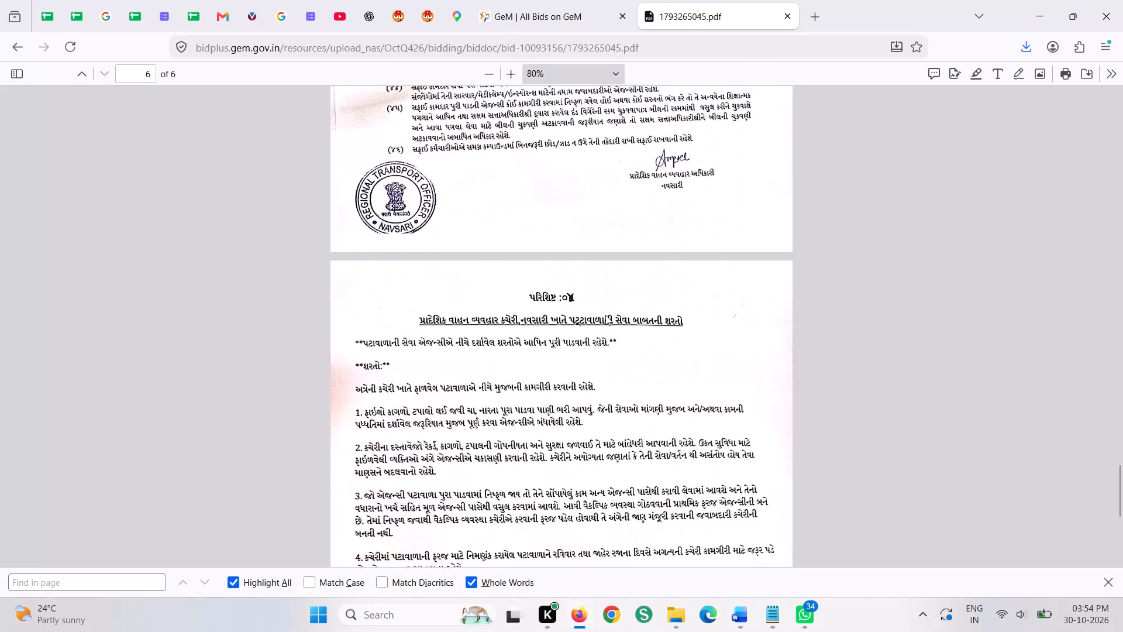
scroll(605, 315, down, 1)
scroll(605, 315, up, 1)
scroll(605, 315, down, 4)
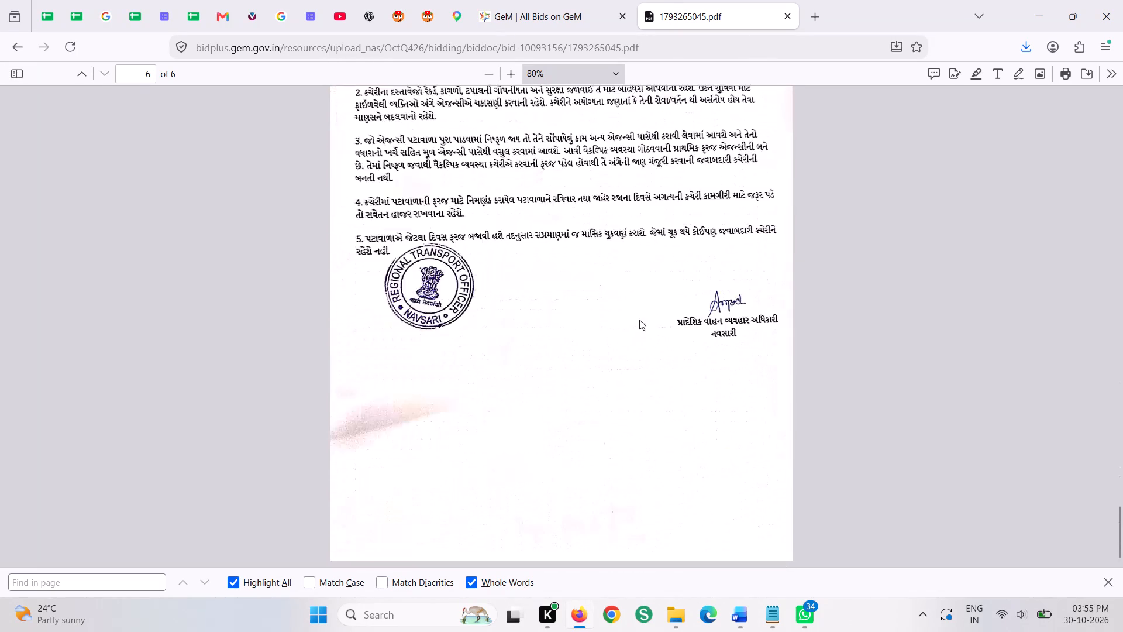
scroll(639, 320, down, 5)
scroll(645, 318, up, 20)
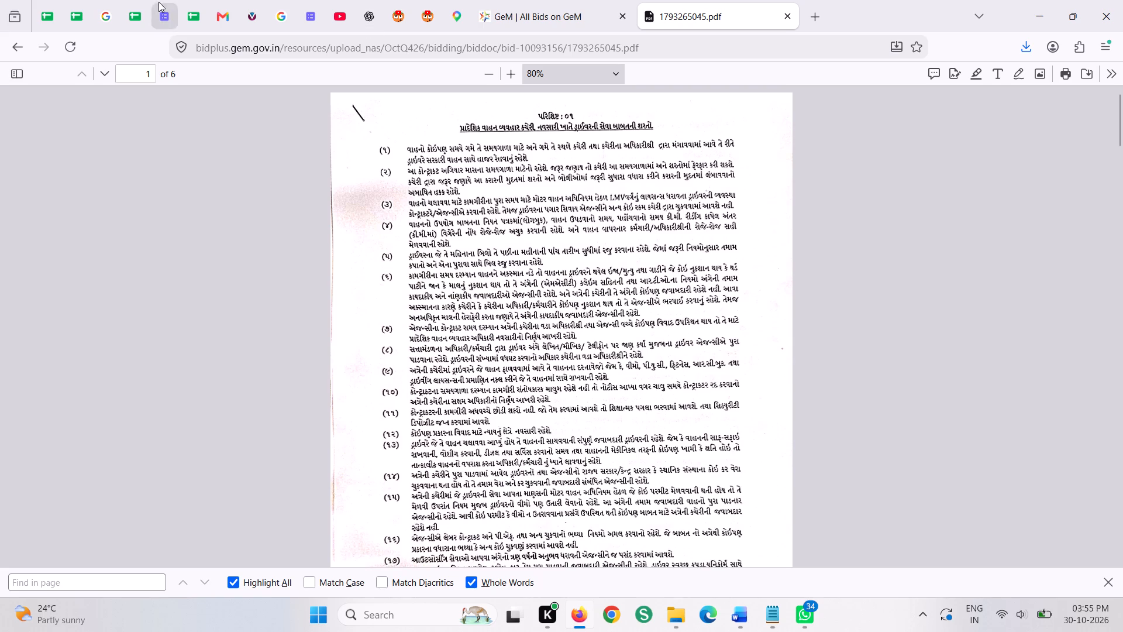
Return to the GeM bid document and check its linked minimum wages undertaking, 1793265489.pdf.
click(7, 44)
click(597, 324)
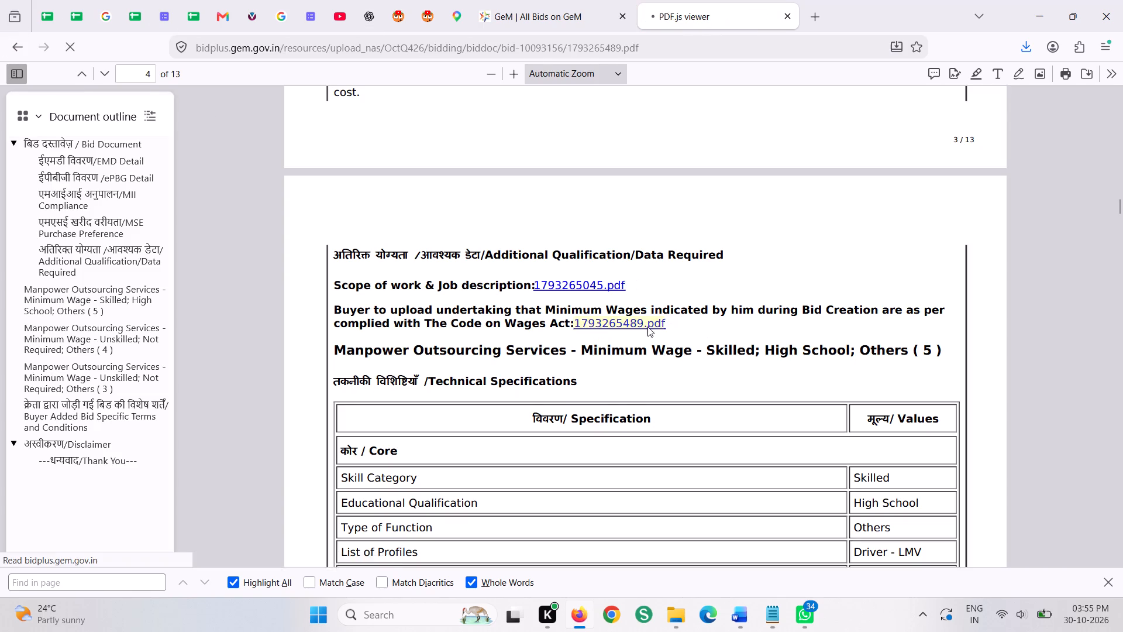
scroll(263, 260, up, 2)
click(9, 41)
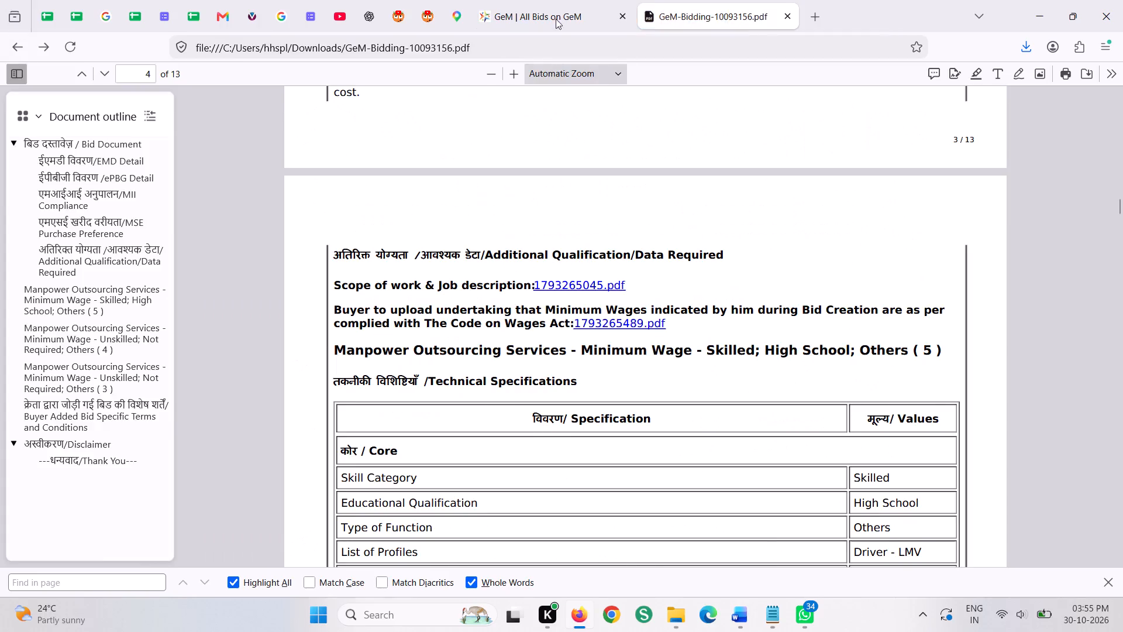
Check the GEM2026B8210931 folder in File Explorer and the REQUIRED DOCUMENTS list in Word.
click(560, 9)
click(740, 1)
click(674, 610)
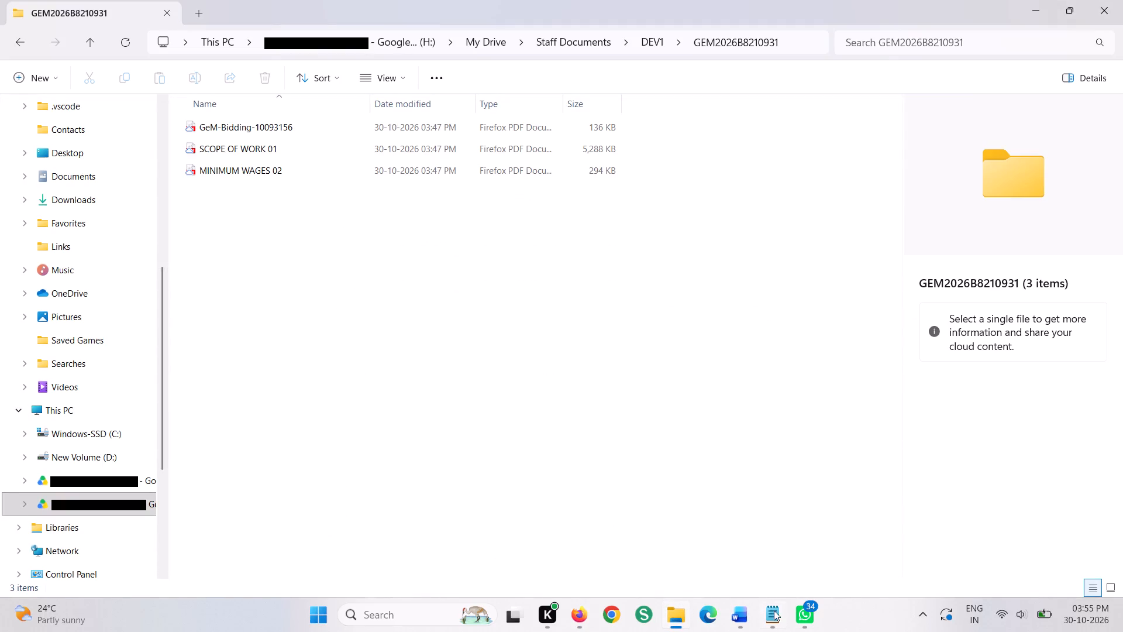
click(753, 617)
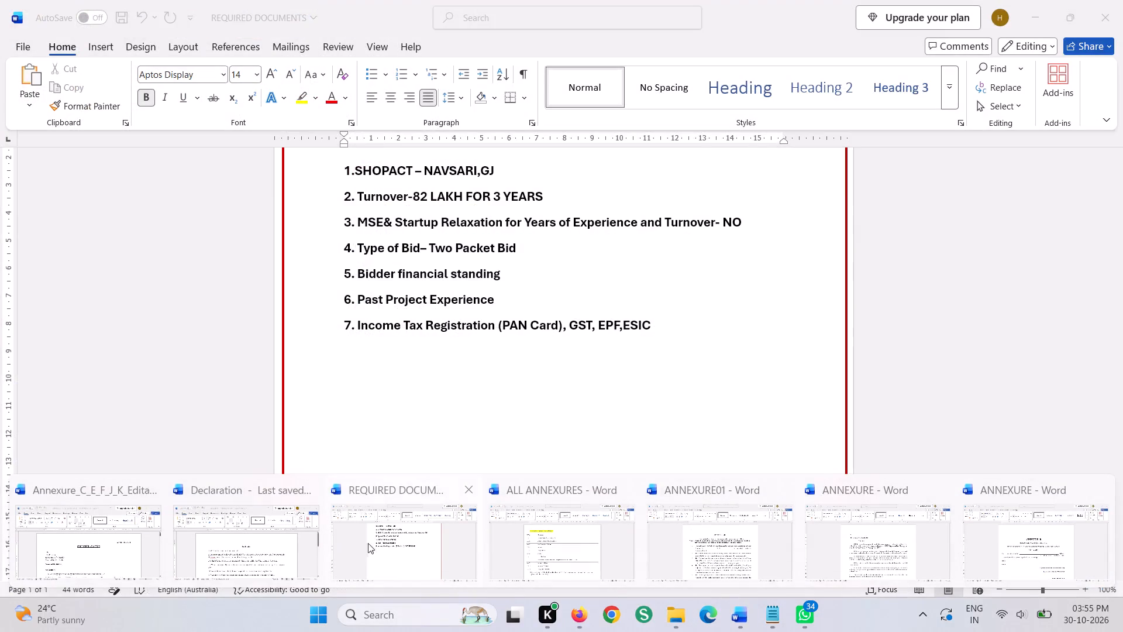
click(384, 539)
scroll(619, 397, up, 1)
key(alt+Tab)
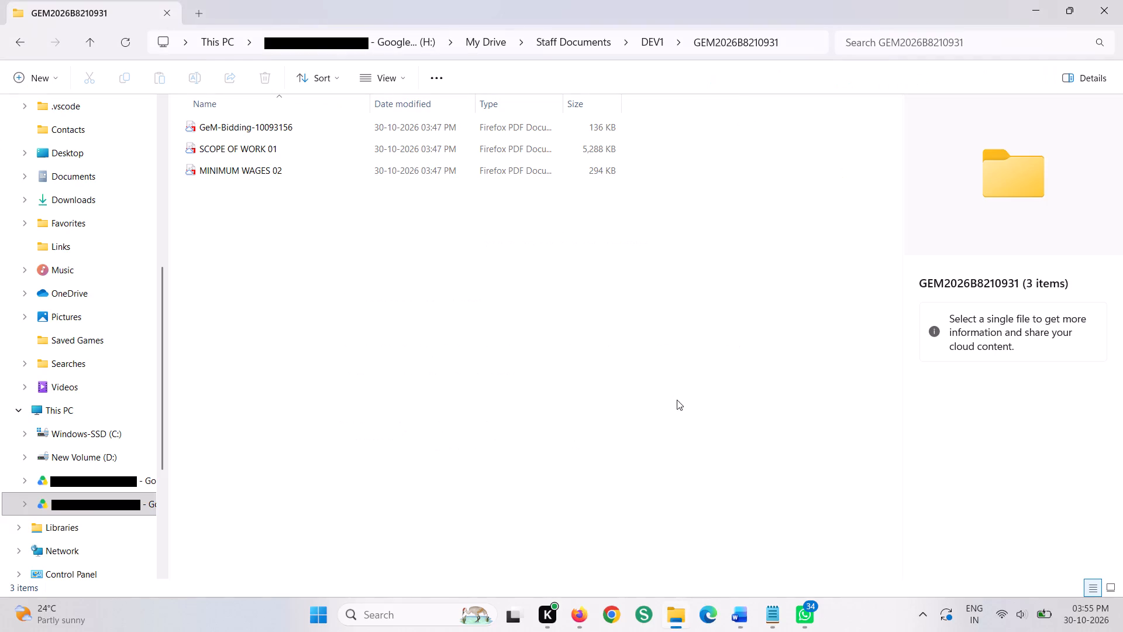
key(alt+Tab)
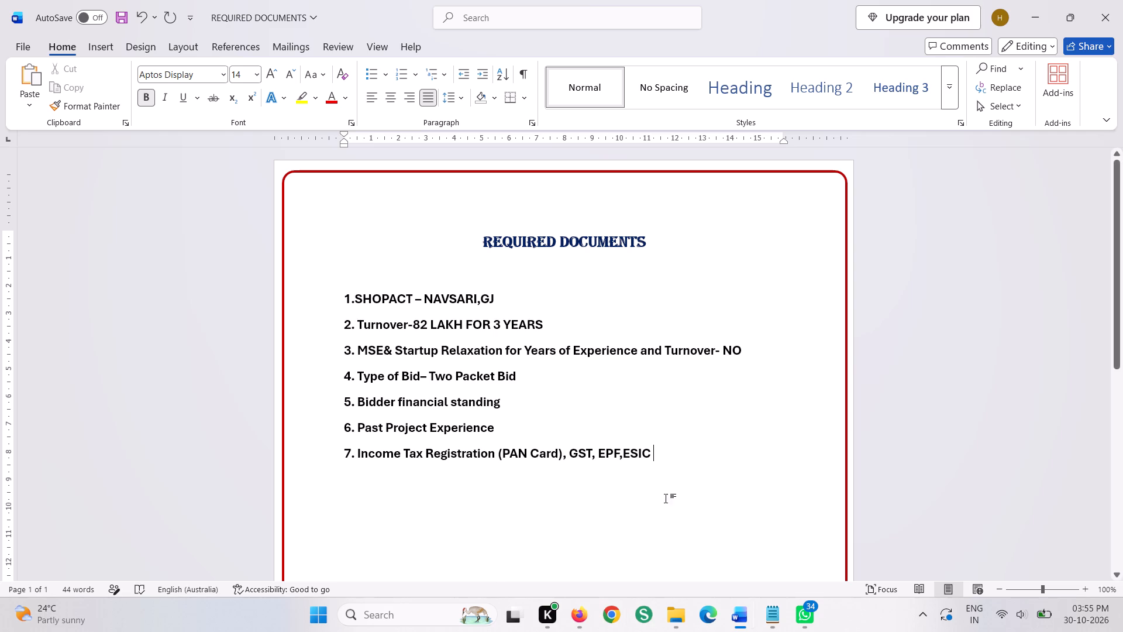
click(676, 613)
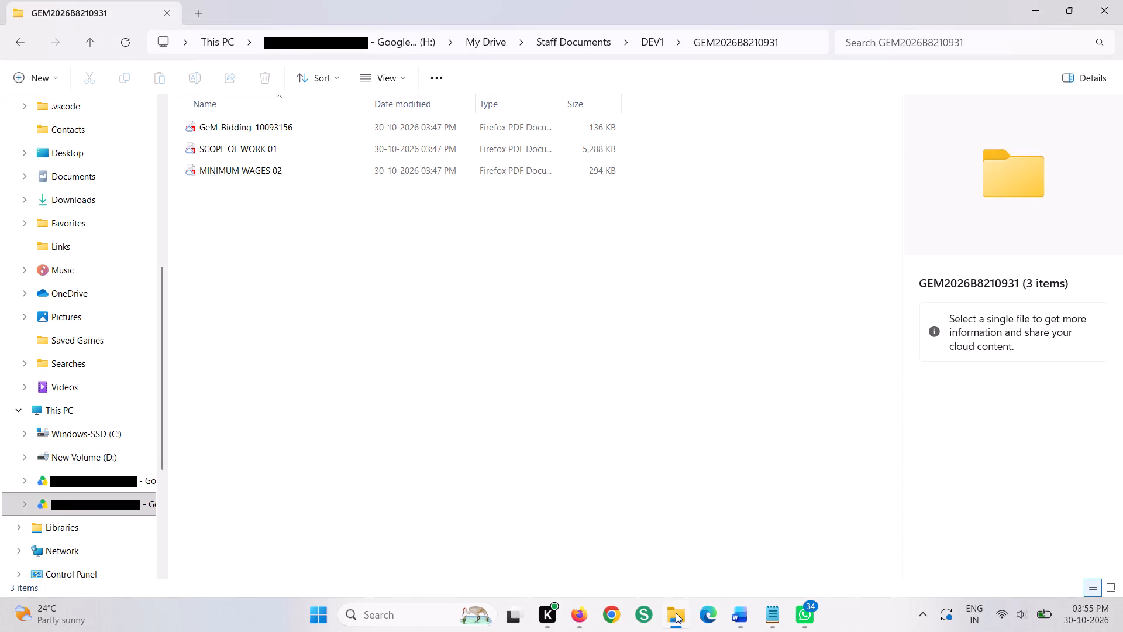
click(676, 613)
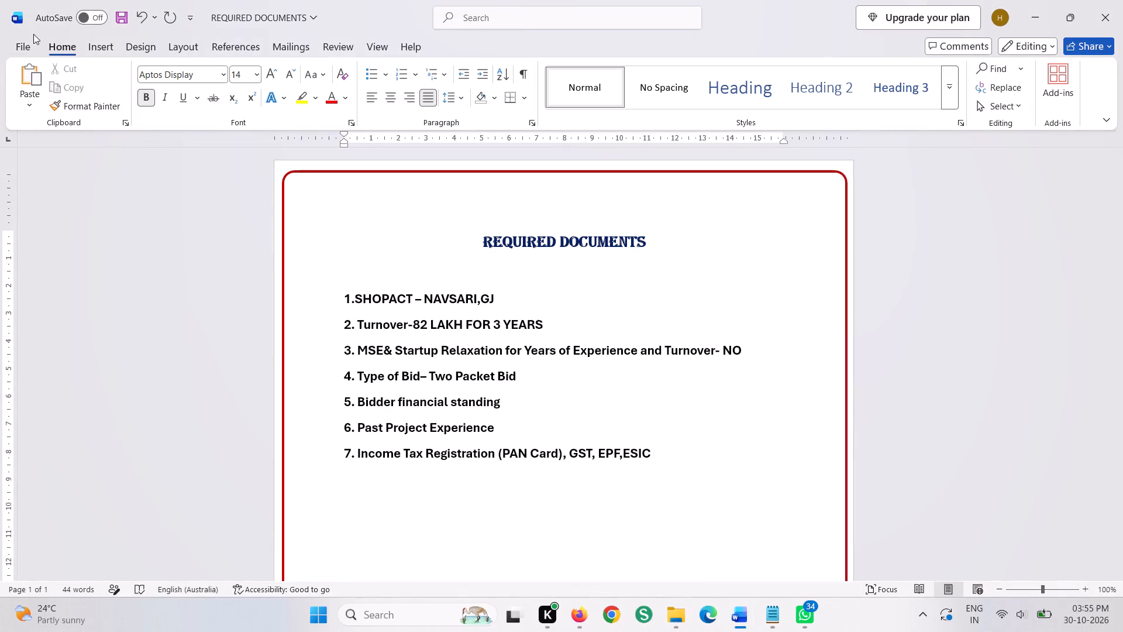
Export the list as a PDF named REQUIRED DOCUMENTS into DEV1's GEM2026B8210931 folder, and close the published copy in Firefox.
click(26, 45)
click(47, 324)
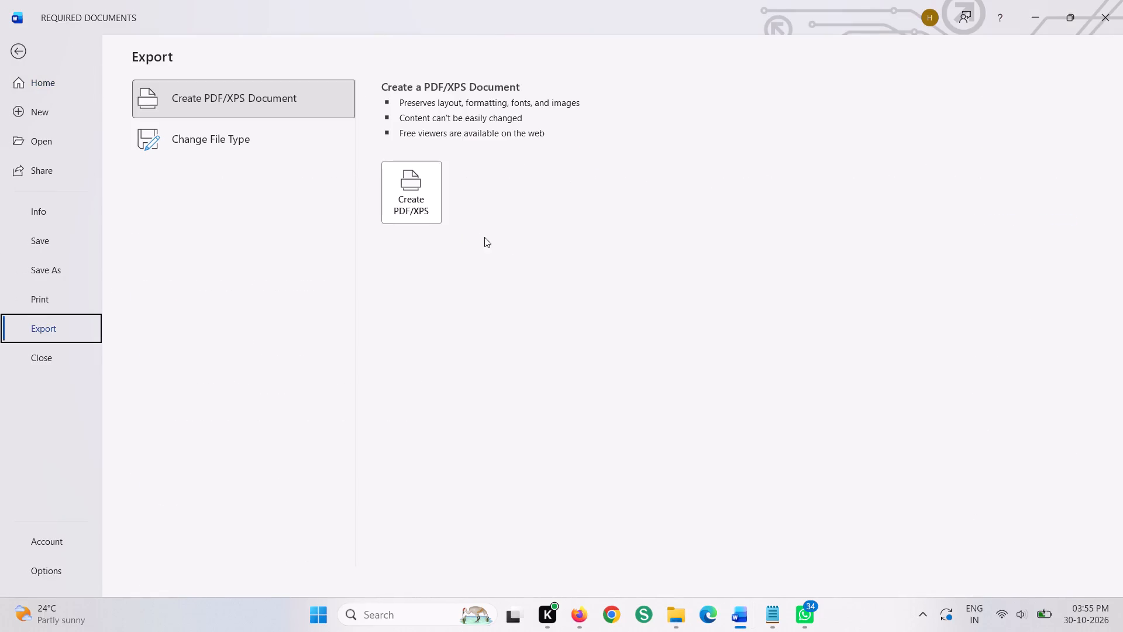
click(425, 218)
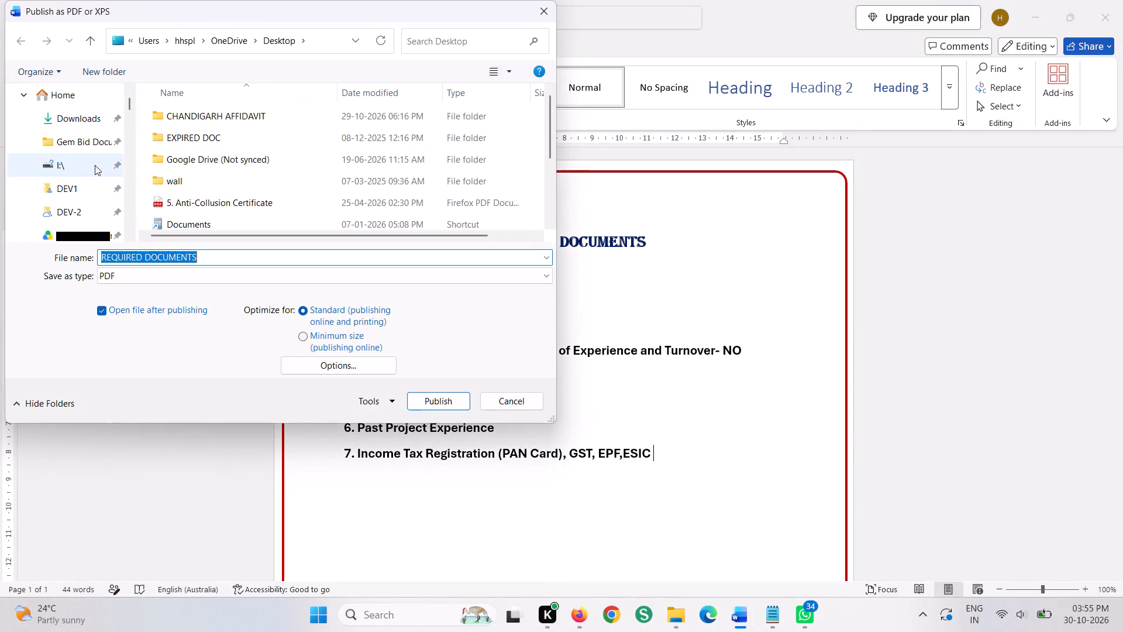
click(86, 187)
scroll(253, 145, up, 6)
double_click(242, 118)
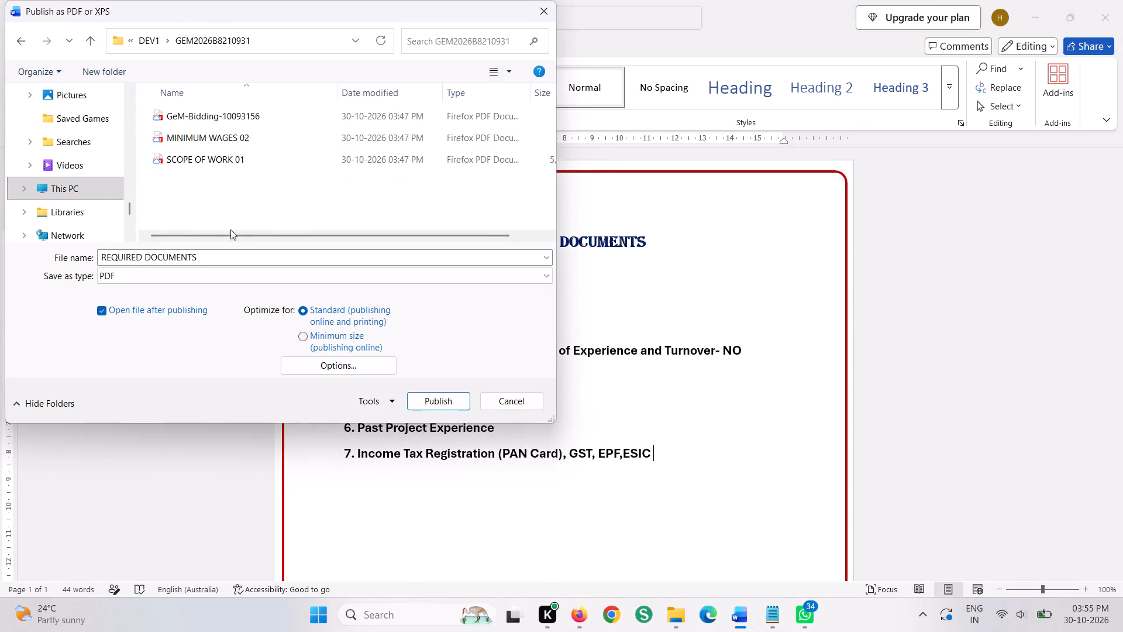
click(229, 259)
click(421, 399)
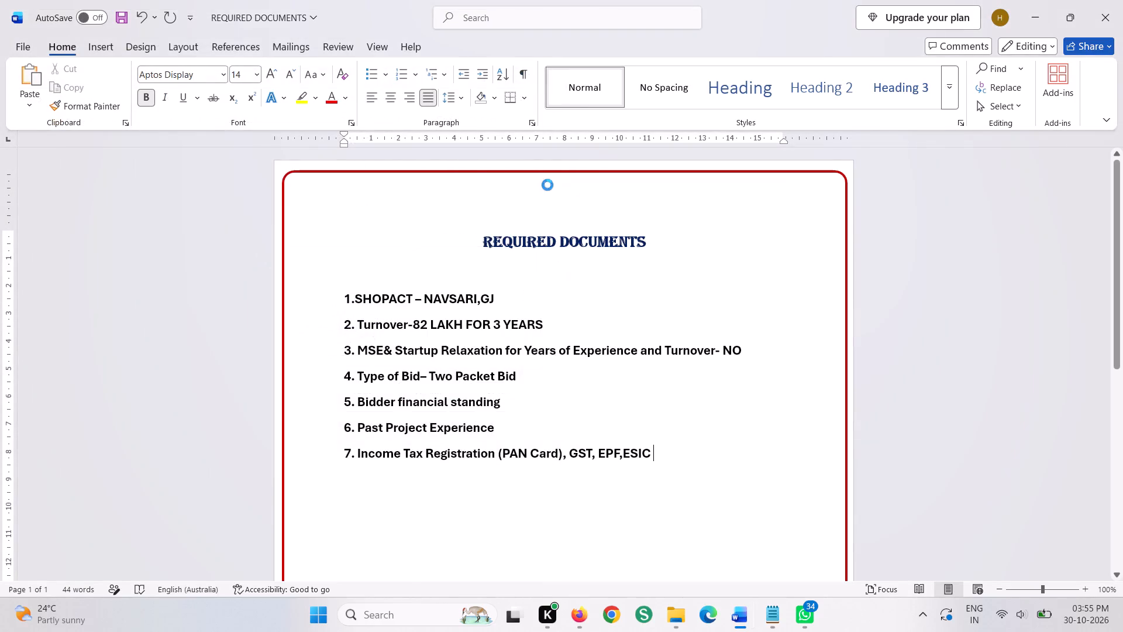
click(881, 0)
click(928, 13)
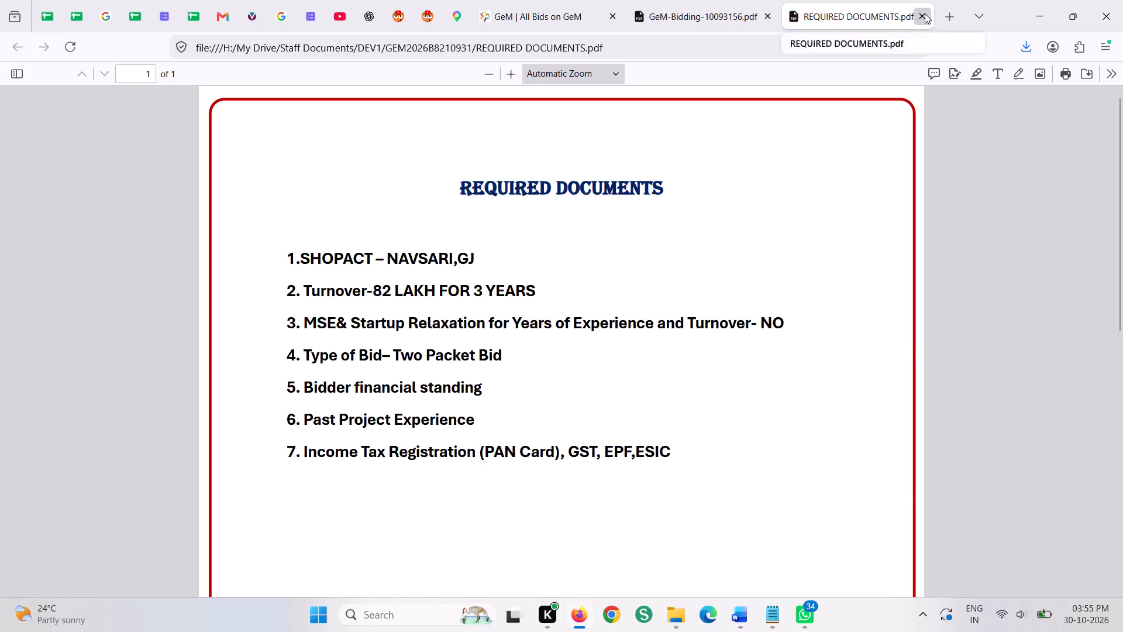
Switch to File Explorer and go from the GEM2026B8210931 folder up to its parent DEV1 folder.
click(676, 610)
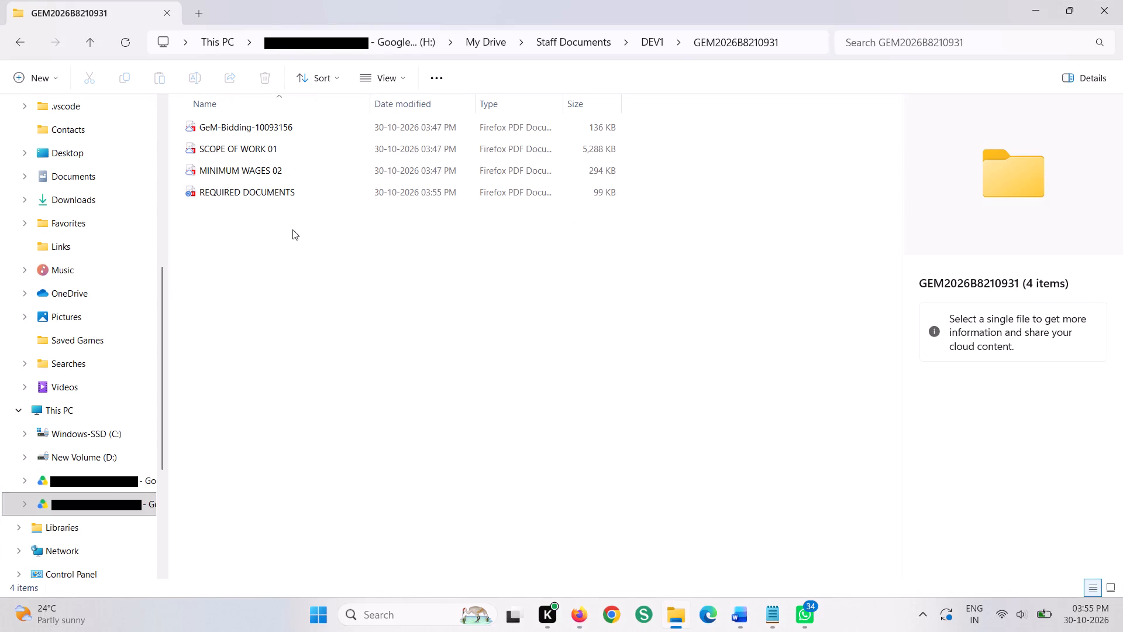
click(98, 47)
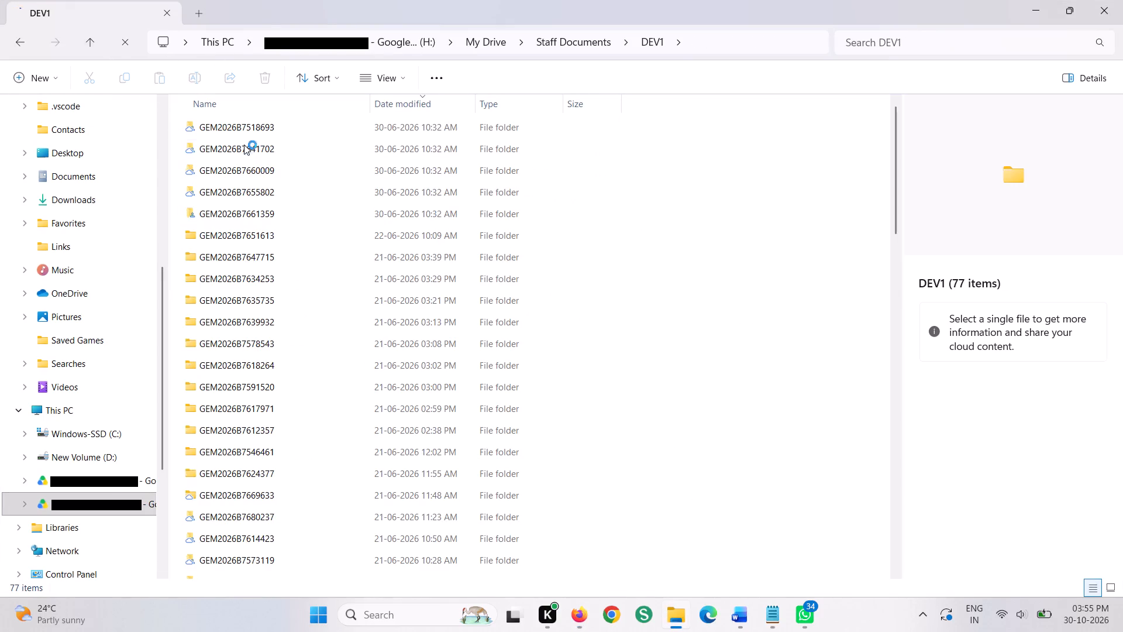
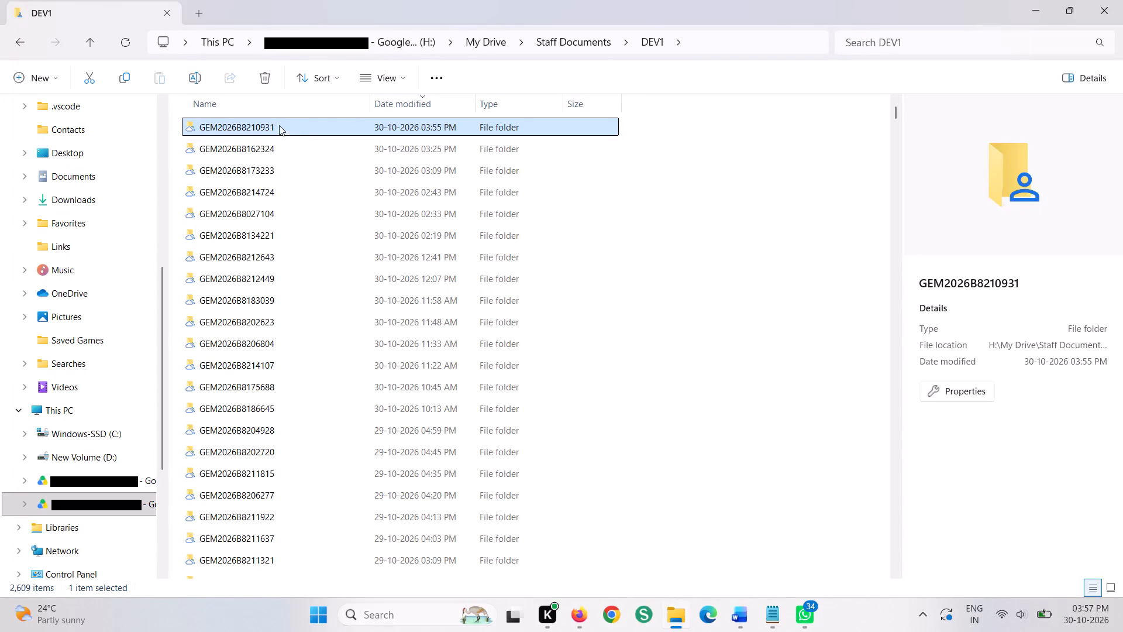
Copy the Drive link of the GEM2026B8210931 folder and insert it in the Navsari row's Other Comment cell in the Daily Tender Sheet.
right_click(273, 127)
click(301, 412)
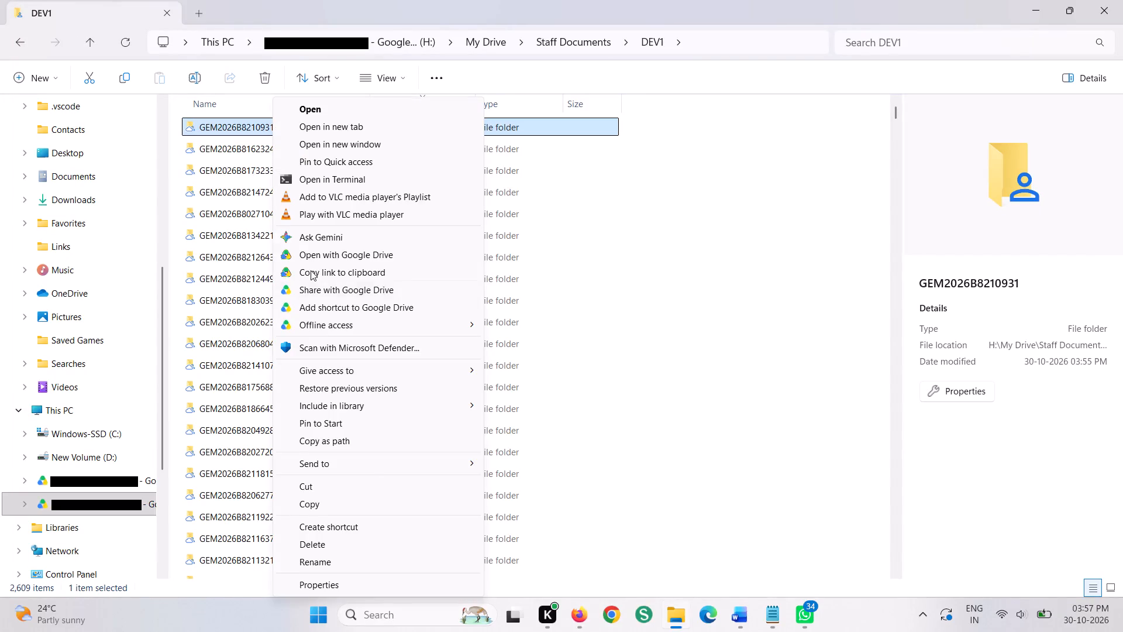
click(310, 270)
click(581, 619)
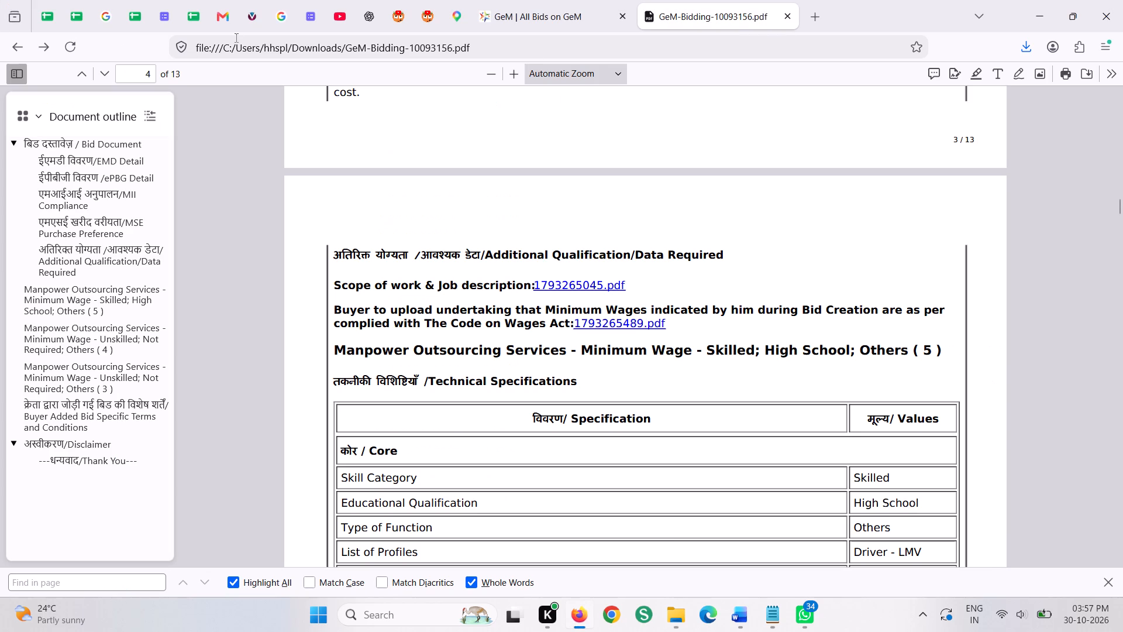
click(196, 21)
double_click(741, 365)
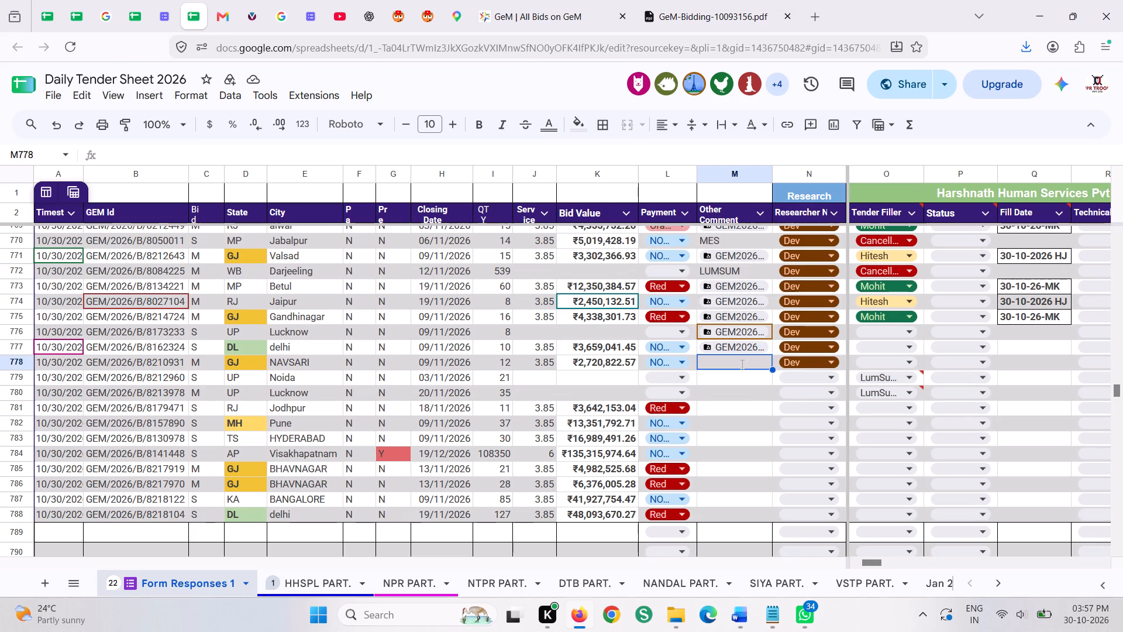
key(ctrl+v)
key(Tab)
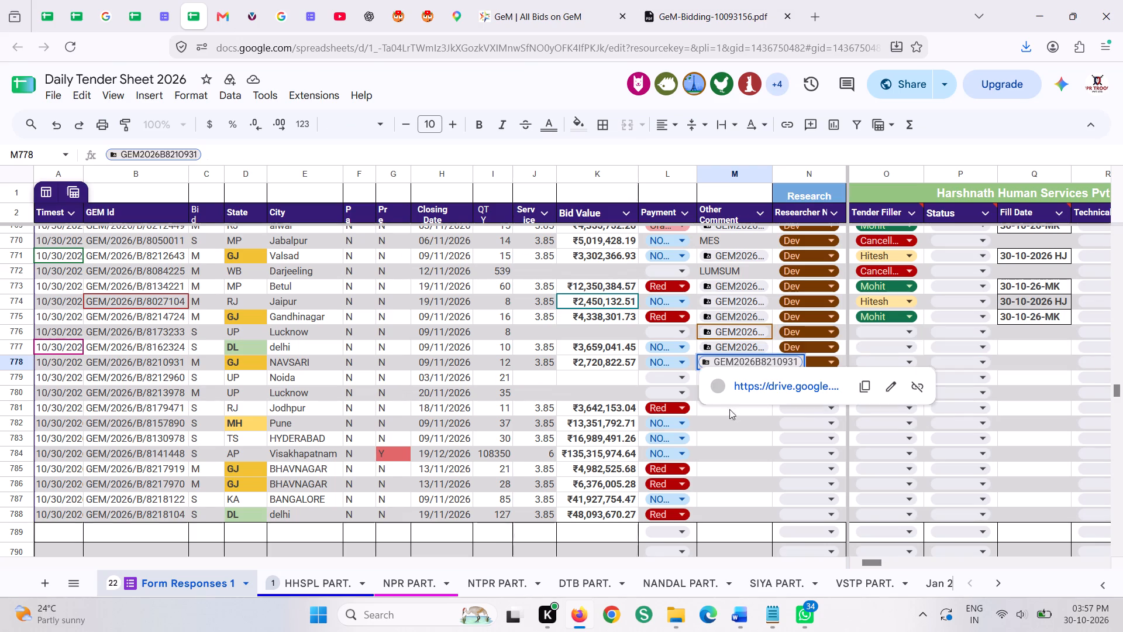
click(735, 448)
click(528, 0)
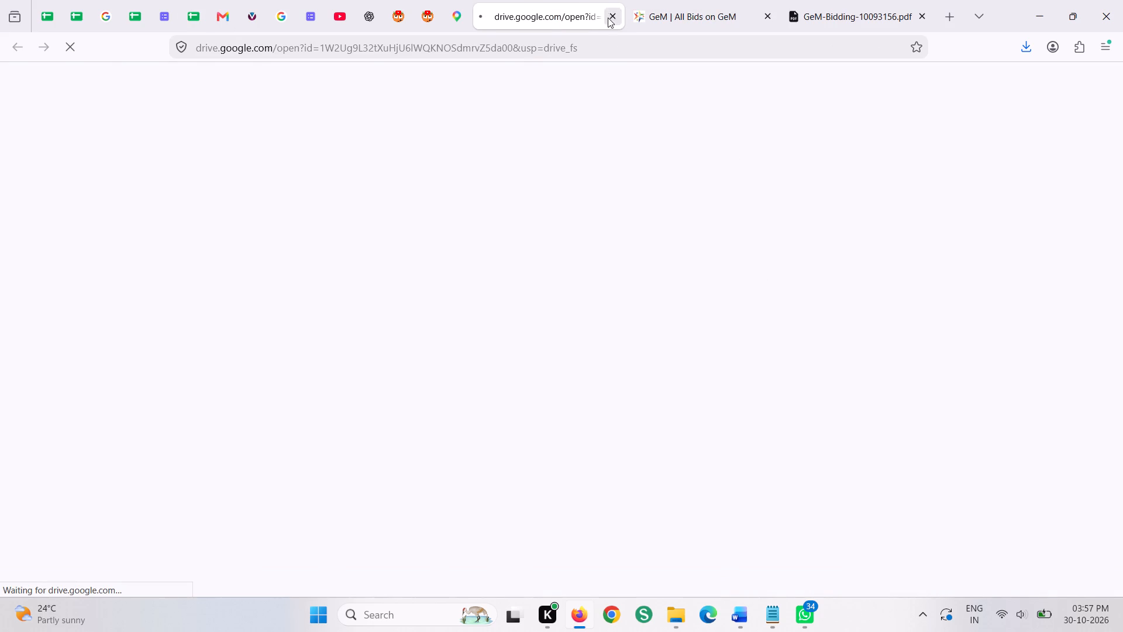
click(608, 18)
click(724, 398)
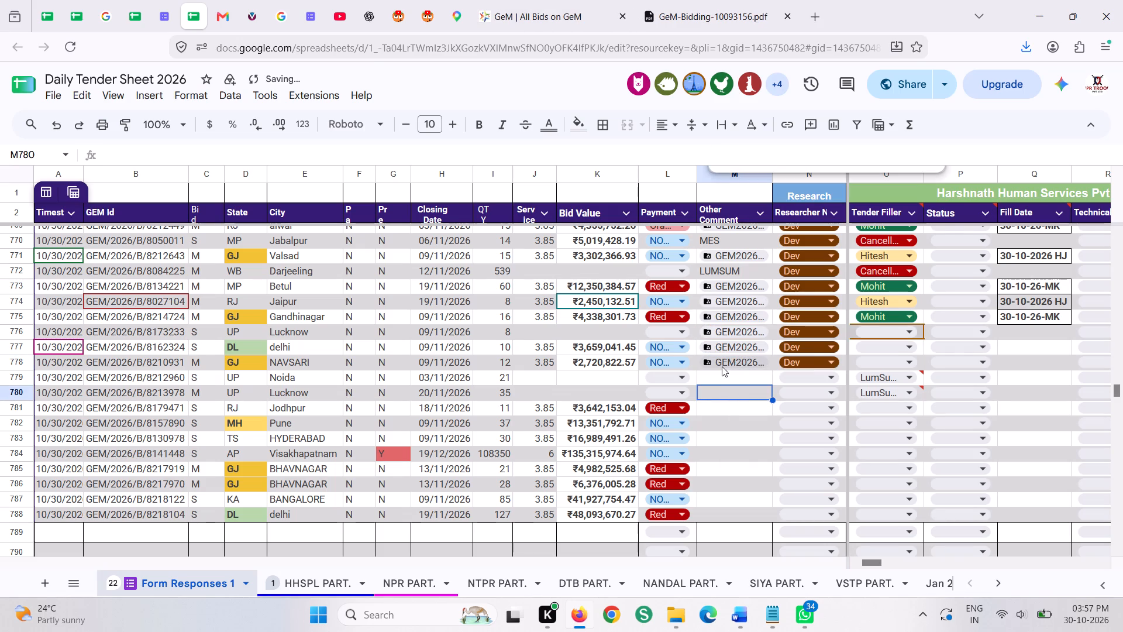
click(490, 369)
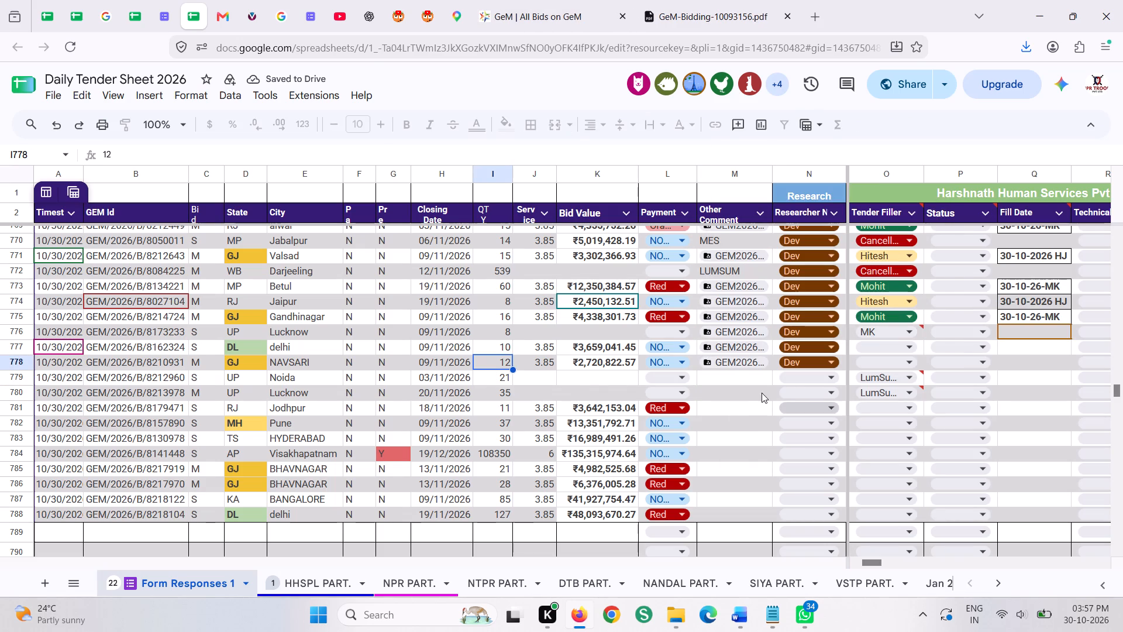
Set the researcher to Dev for the Noida bid GEM/2026/B/8212960 and the Lucknow bid GEM/2026/B/8213978.
click(793, 377)
click(788, 397)
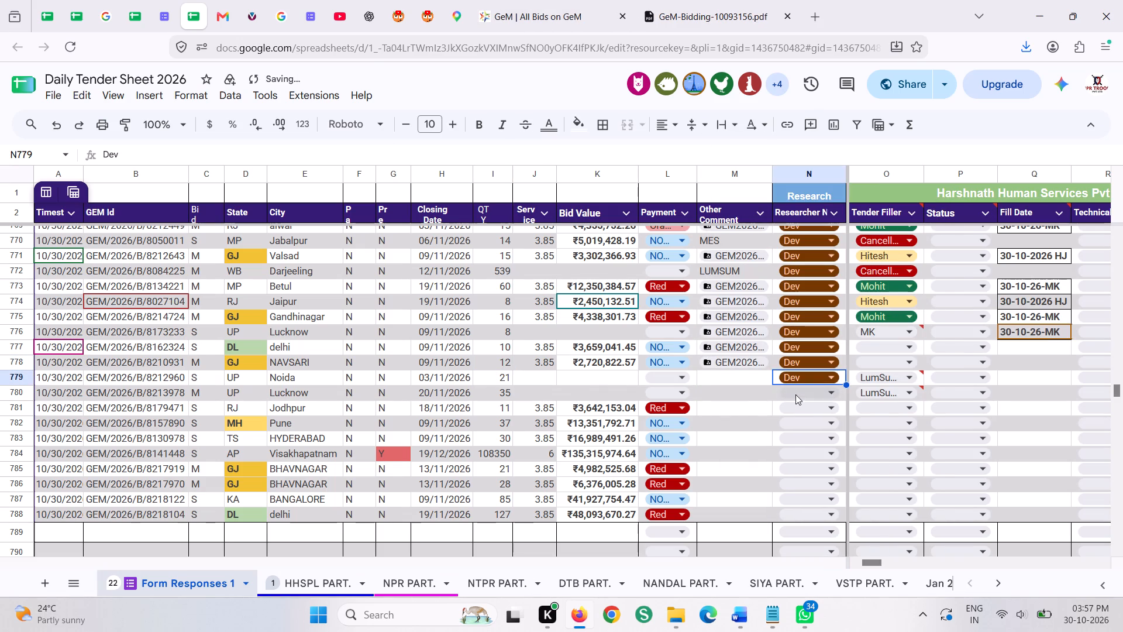
click(796, 393)
click(792, 408)
Copy bid number GEM/2026/B/8212960, close the old bid document, search the number on GeM and open its bid document.
click(740, 376)
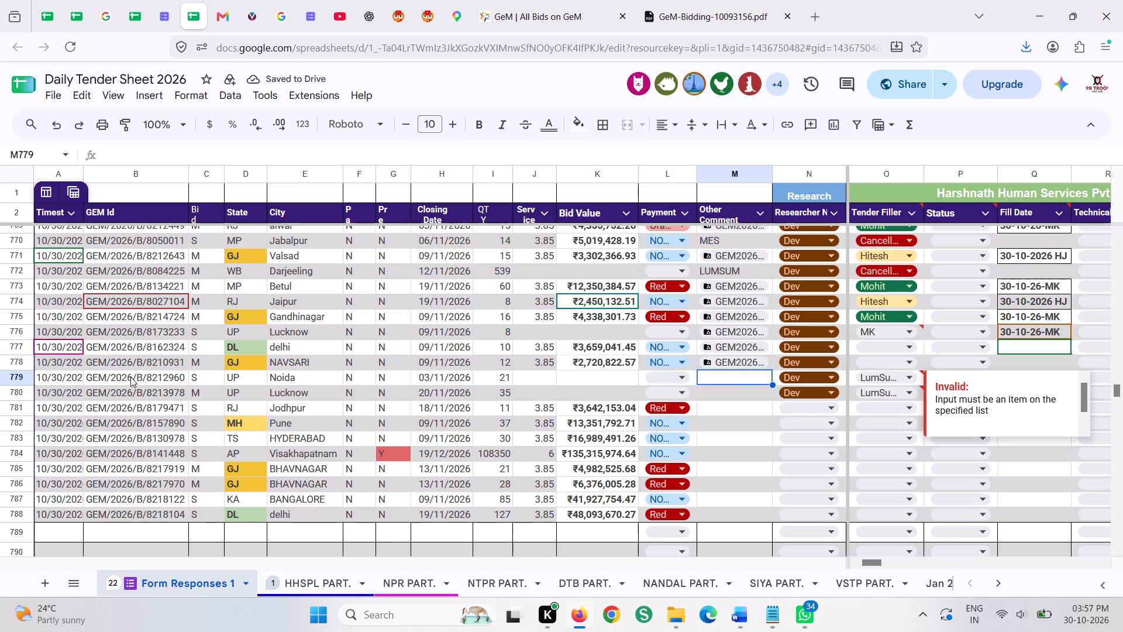
click(163, 382)
key(ctrl+c)
click(764, 0)
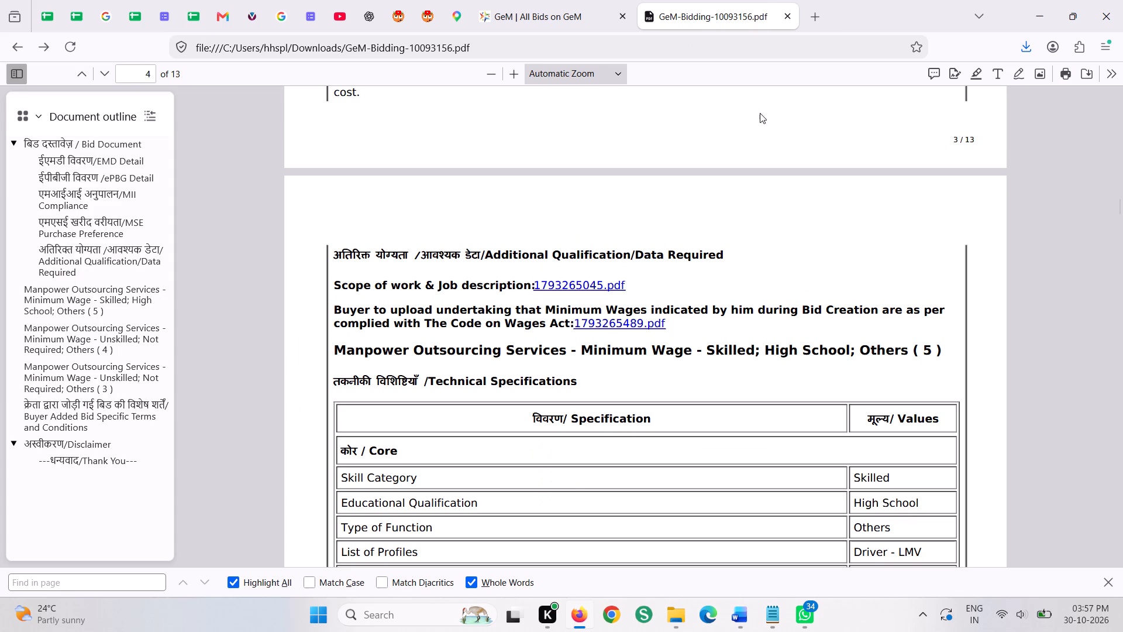
click(787, 15)
drag(888, 239, 707, 240)
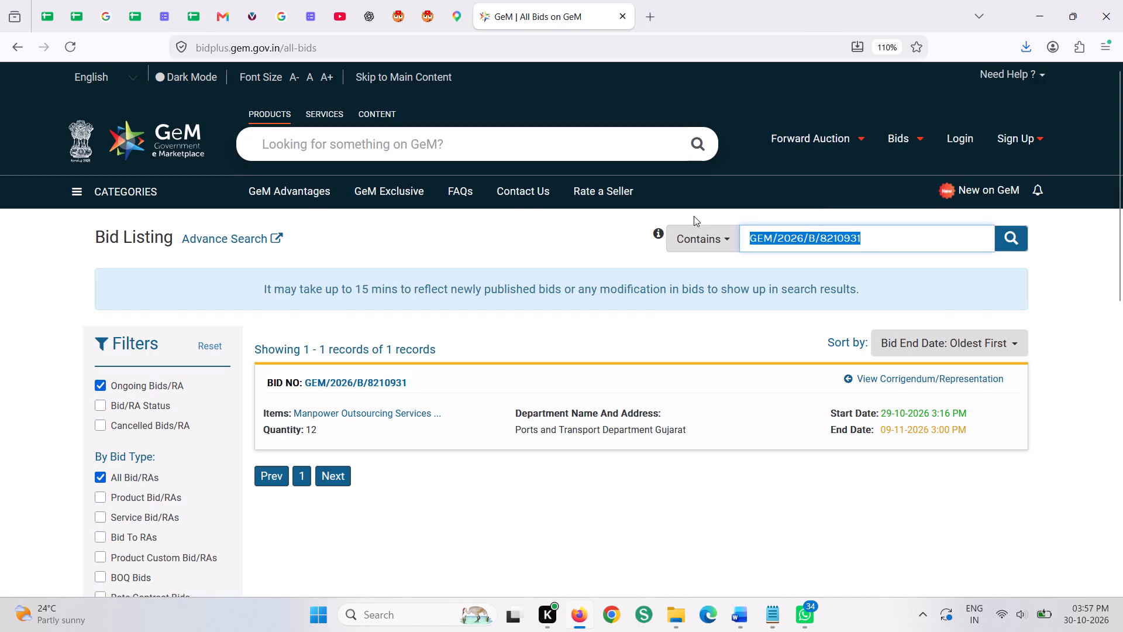
key(ctrl+v)
key(Return)
click(388, 377)
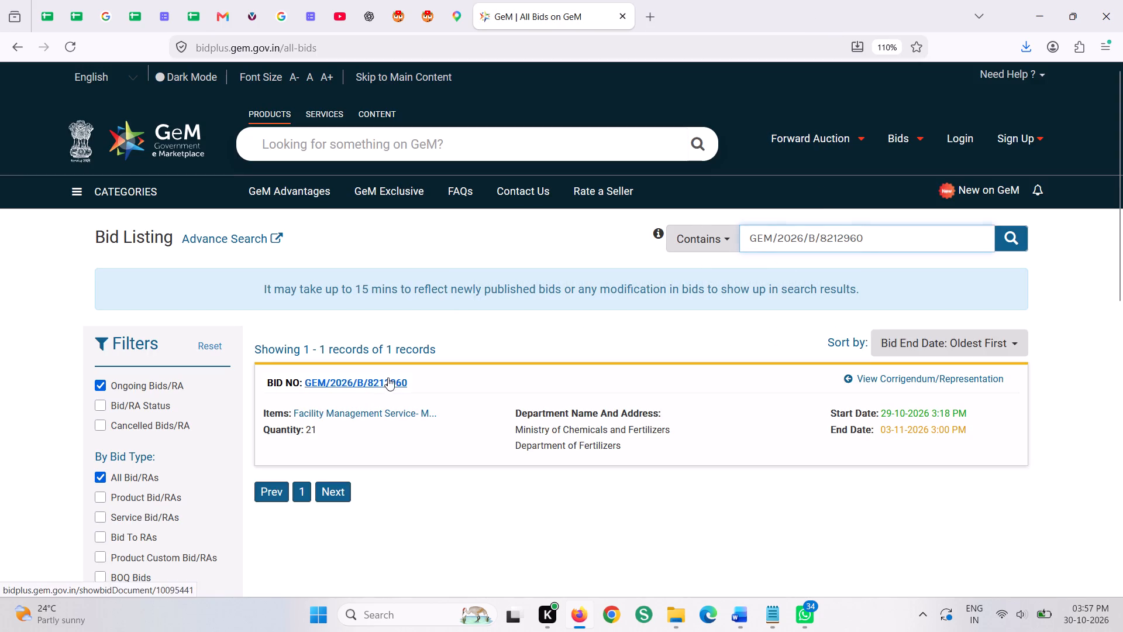
click(481, 348)
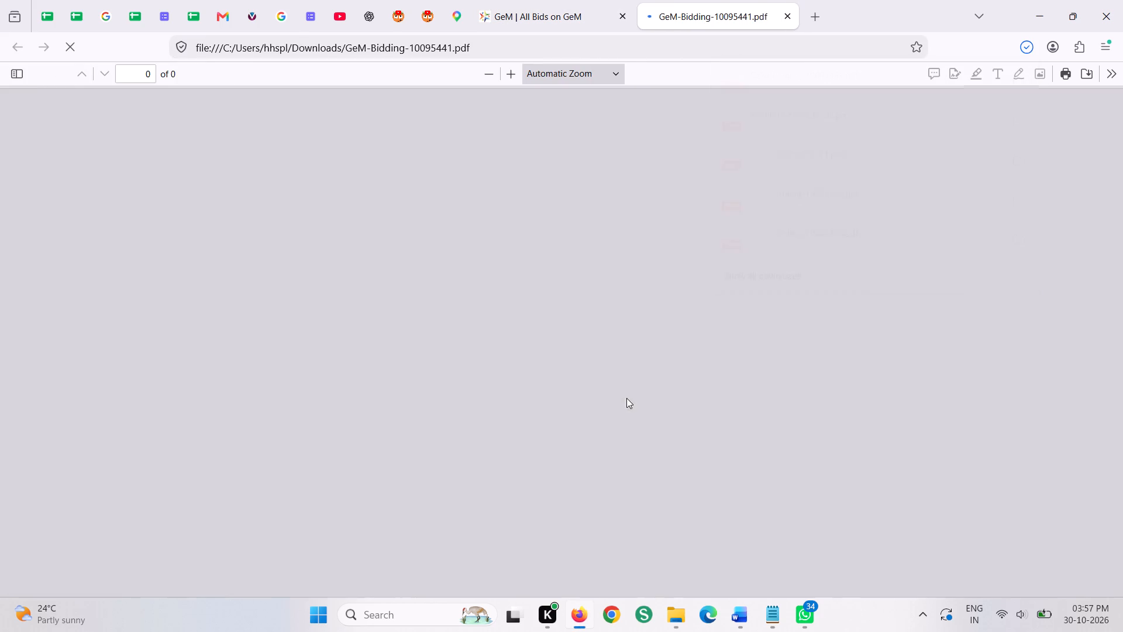
Examine the Noida bid document's additional qualification, specification and add-on sections, including the consumables and high-end machinery requirements.
scroll(688, 411, down, 1)
scroll(771, 419, down, 10)
scroll(688, 429, down, 2)
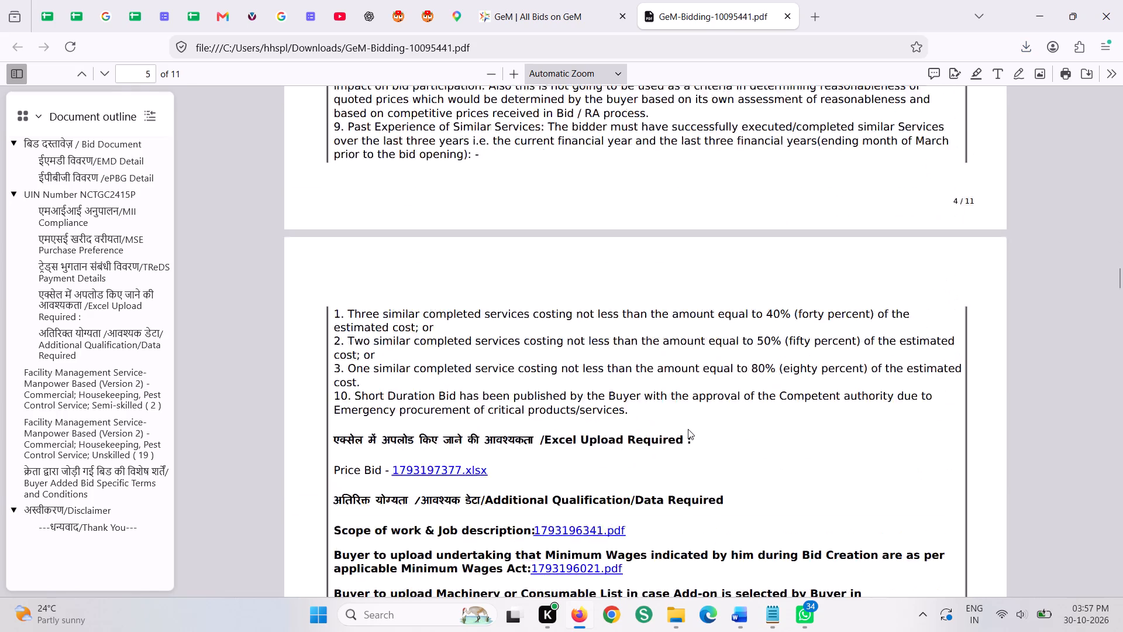
scroll(702, 421, down, 1)
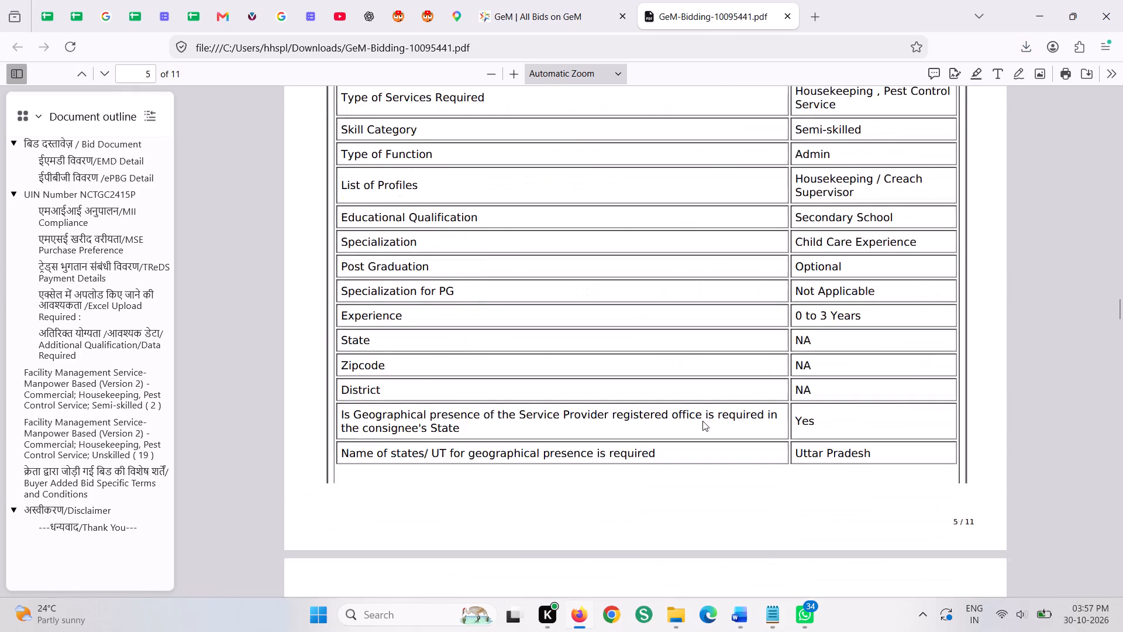
scroll(702, 421, down, 2)
scroll(658, 422, up, 1)
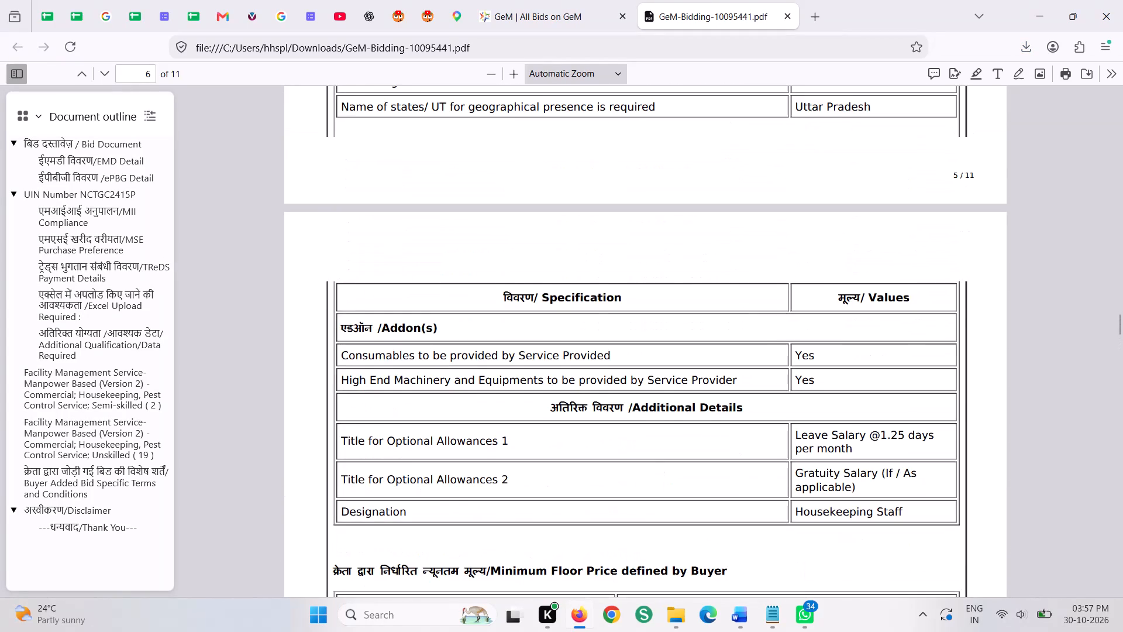
triple_click(432, 369)
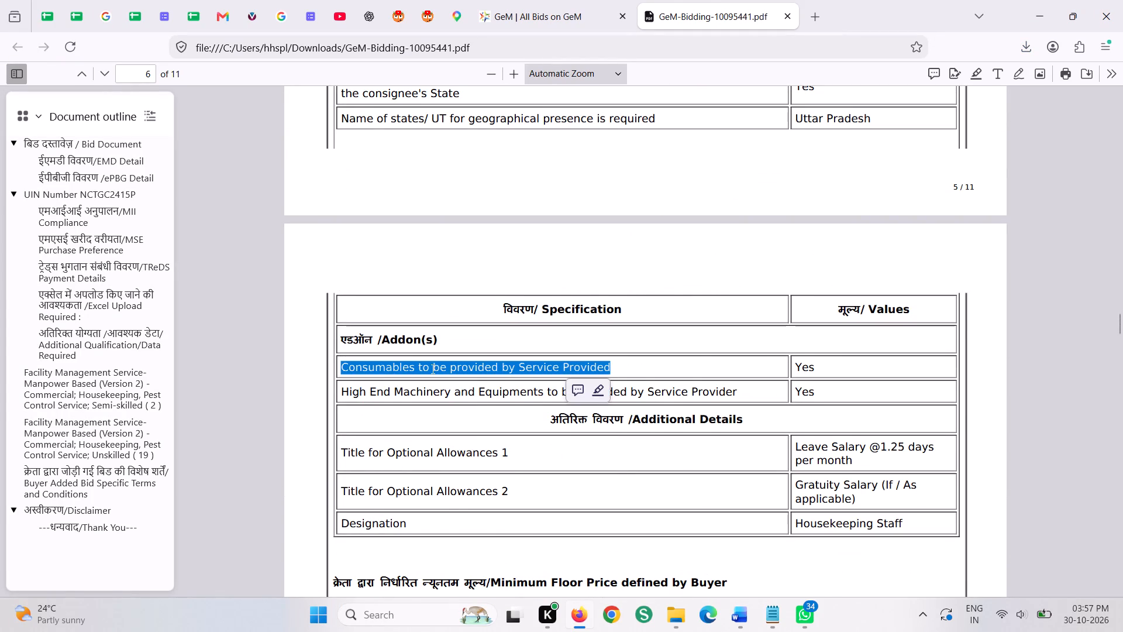
triple_click(428, 387)
key(ctrl+c)
key(ctrl+c)
scroll(593, 413, down, 1)
scroll(694, 403, down, 2)
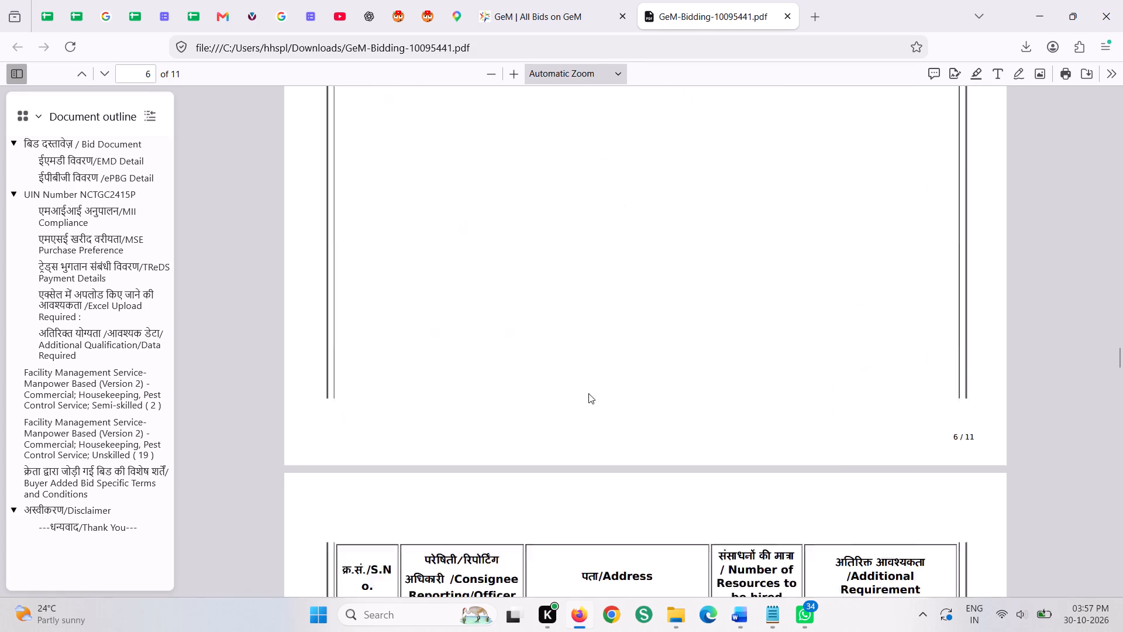
scroll(520, 401, down, 2)
scroll(729, 378, down, 1)
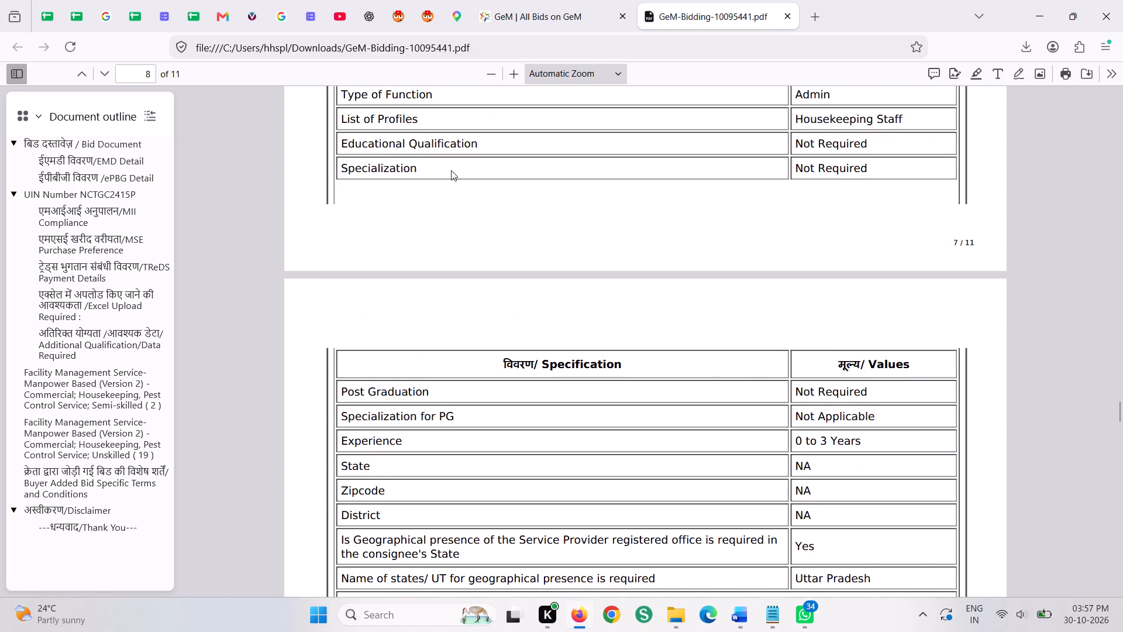
scroll(451, 170, up, 2)
Enter LUMSUM as the Other Comment for the Noida bid GEM/2026/B/8212960 and the Lucknow bid GEM/2026/B/8213978 in the Daily Tender Sheet.
click(194, 23)
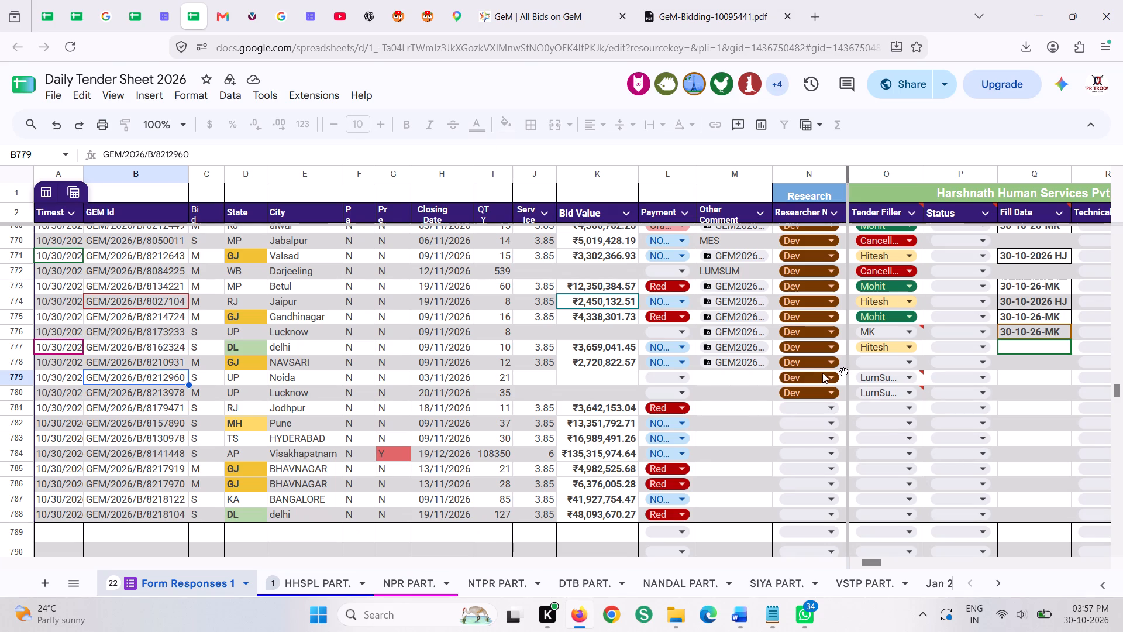
click(734, 376)
text(LUMSI)
key(BackSpace)
text(UM)
key(Return)
click(730, 380)
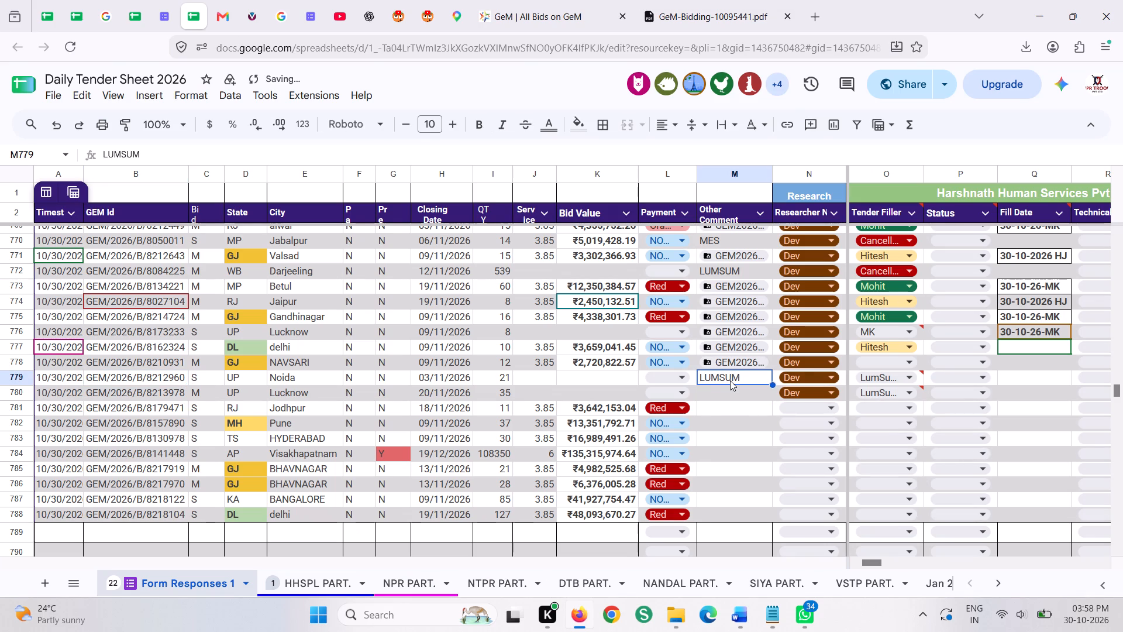
key(ctrl+c)
double_click(721, 396)
key(ctrl+v)
click(717, 437)
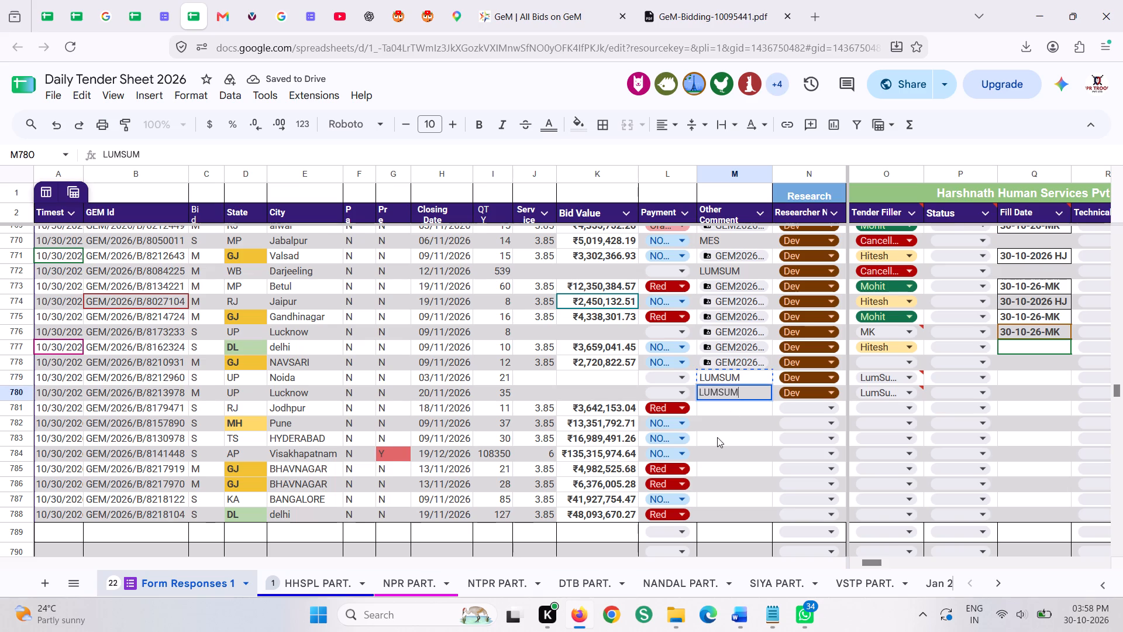
Switch to the Notepad notes, append +2 to the CANCEL tally and return to the tender sheet.
click(767, 619)
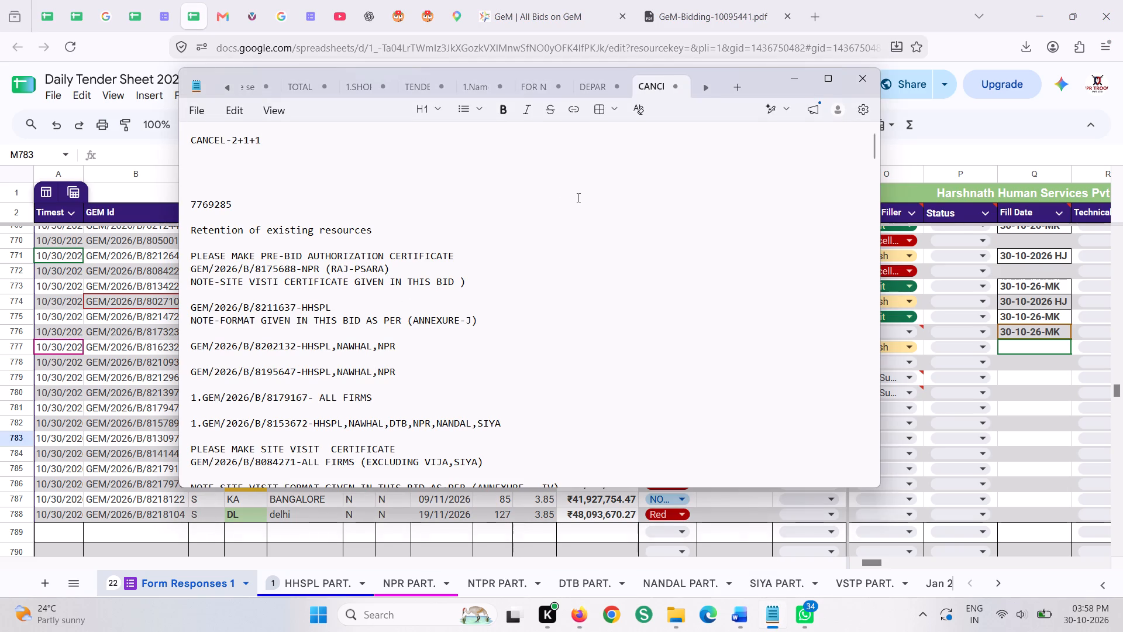
text(+2)
key(alt+Tab)
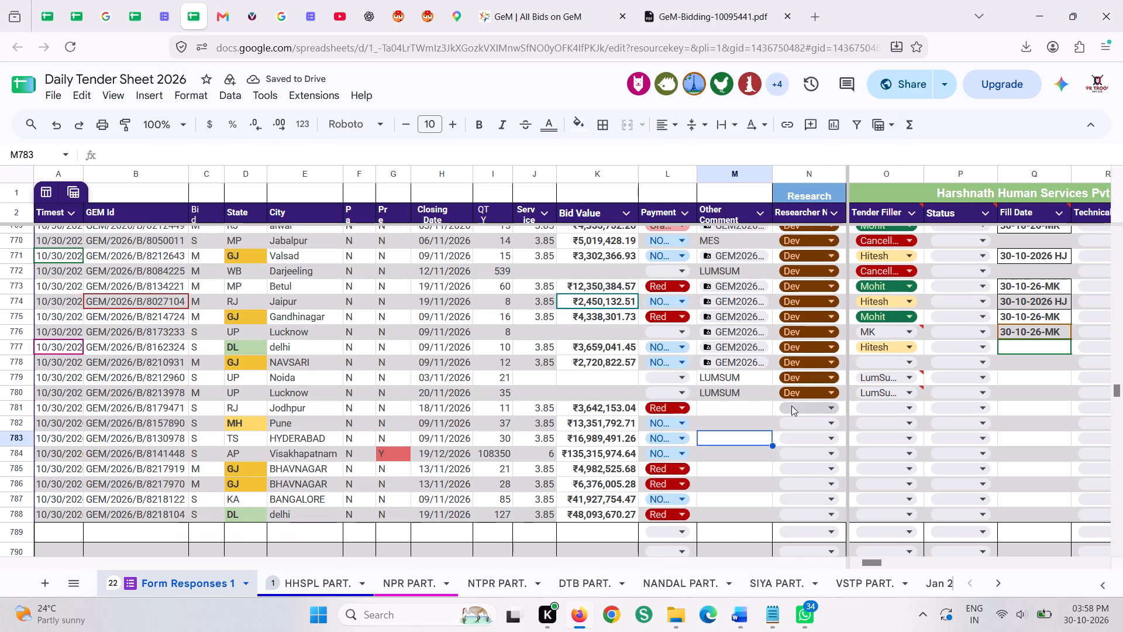
Set the researcher to Dev for the Jodhpur bid GEM/2026/B/8179471.
click(791, 406)
click(789, 428)
Copy bid number GEM/2026/B/8179471, close the Noida bid document, search the number on GeM and open its bid document.
click(738, 413)
key(Left)
key(Left)
key(Left)
key(Left)
key(Left)
key(Left)
key(Left)
key(Left)
key(Left)
key(Left)
key(Left)
key(Left)
key(Left)
key(Left)
key(Left)
key(Left)
key(Left)
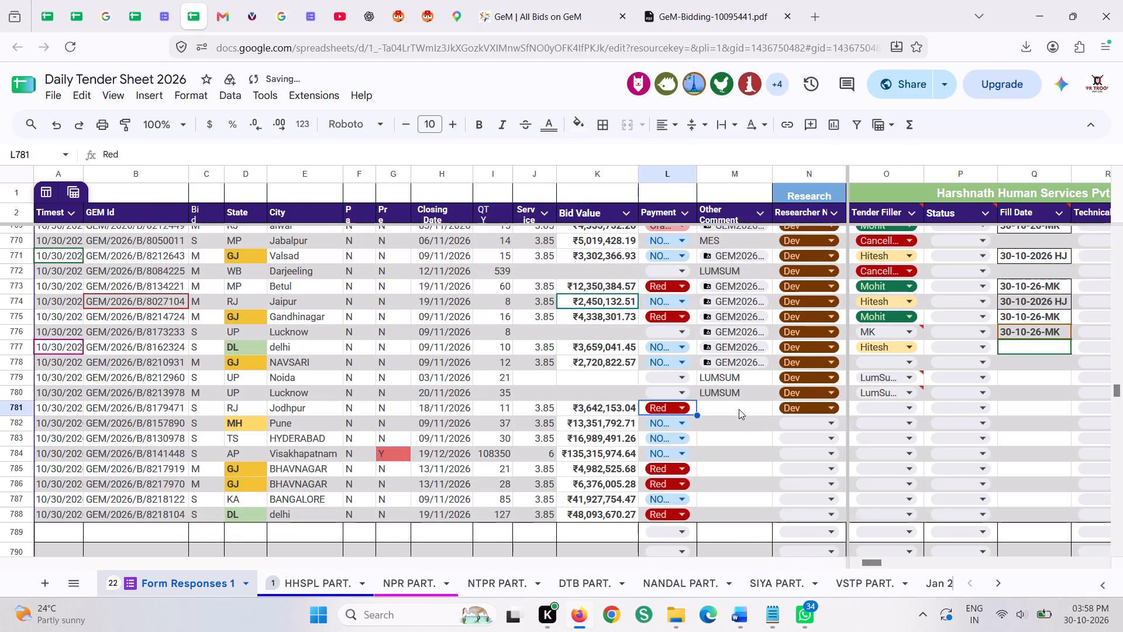
key(Right)
key(ctrl+c)
key(Right)
key(Right)
key(Right)
key(Right)
key(Right)
key(Right)
key(Right)
key(Right)
key(Right)
key(Right)
key(Right)
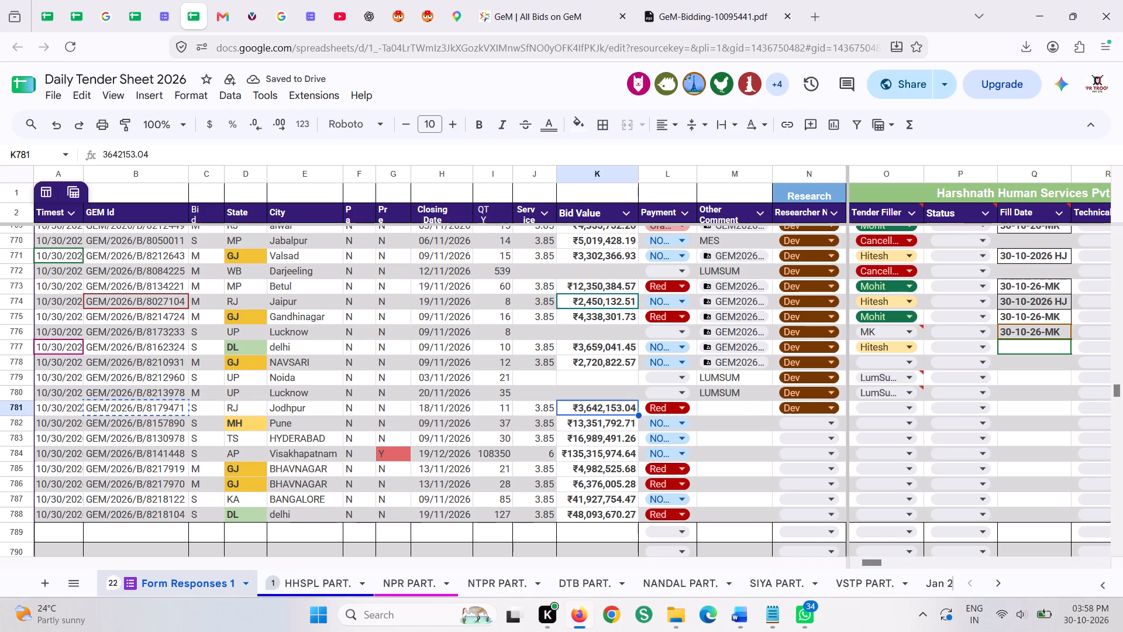
key(Right)
key(Right)
click(726, 0)
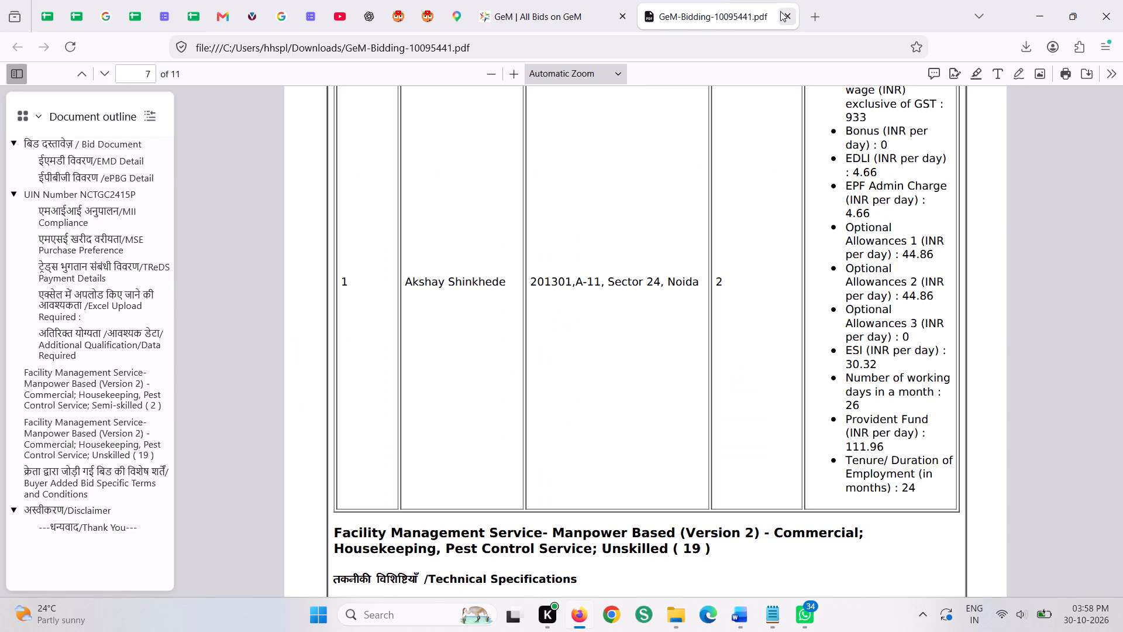
click(781, 11)
drag(879, 233, 572, 219)
key(ctrl+v)
key(Return)
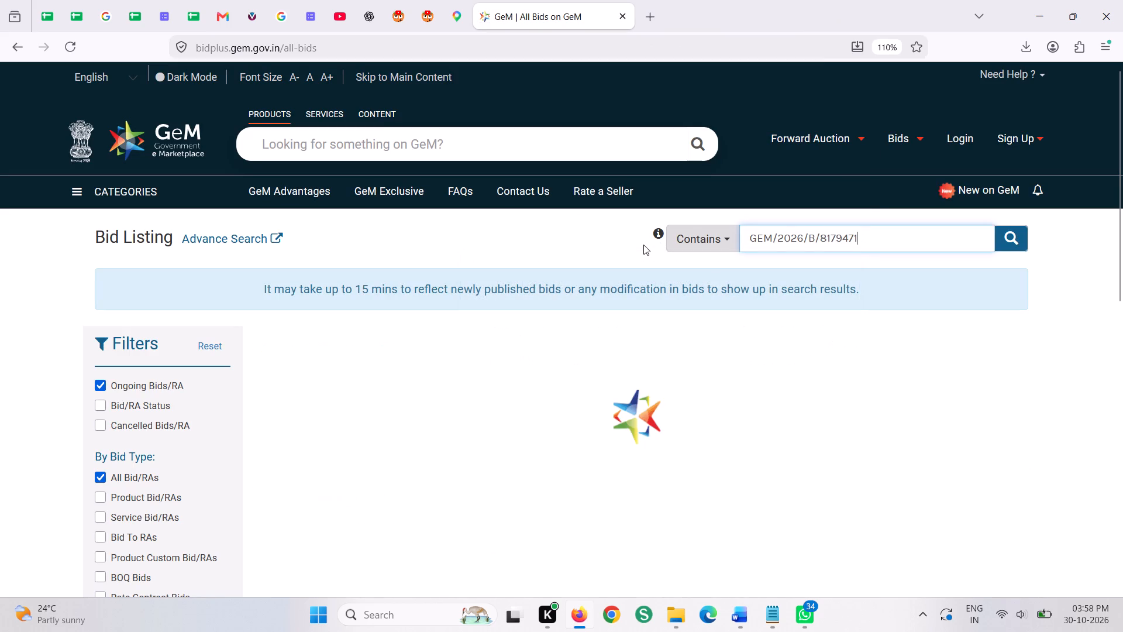
click(387, 379)
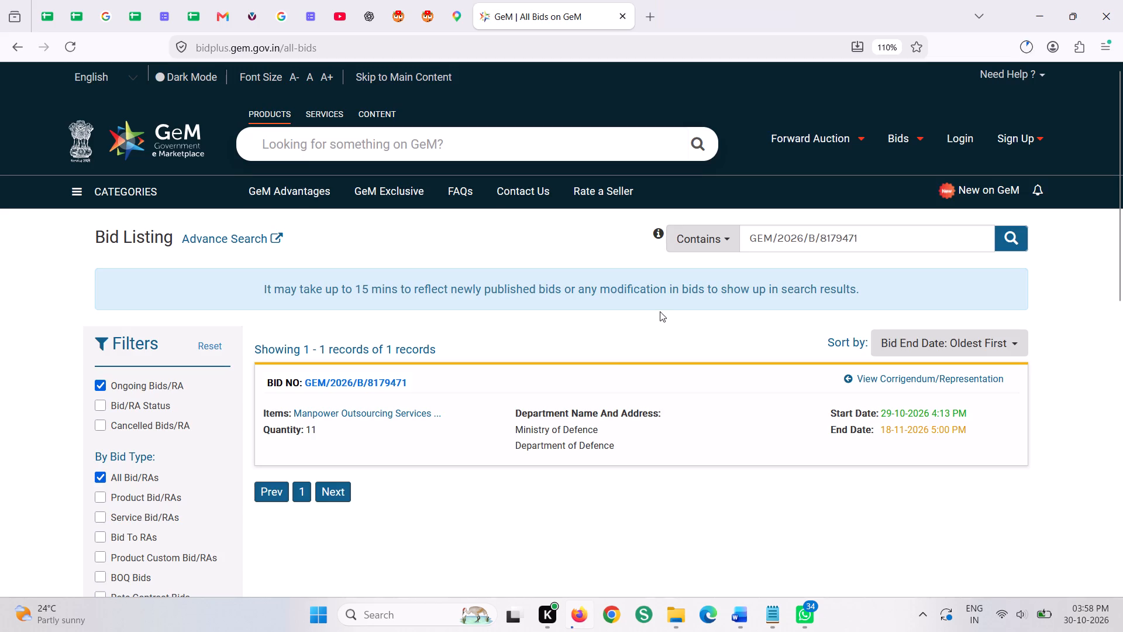
click(479, 309)
Search the Jodhpur bid document for SECURITY and go through its occurrences.
scroll(719, 339, down, 1)
click(738, 351)
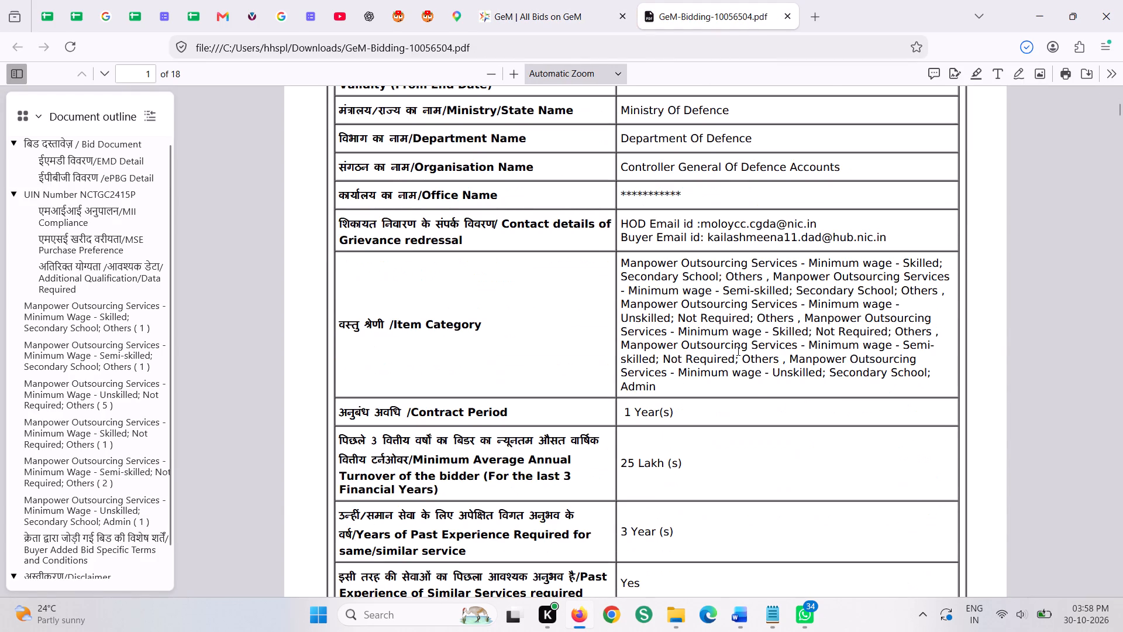
key(ctrl+f)
text(SEC)
key(u)
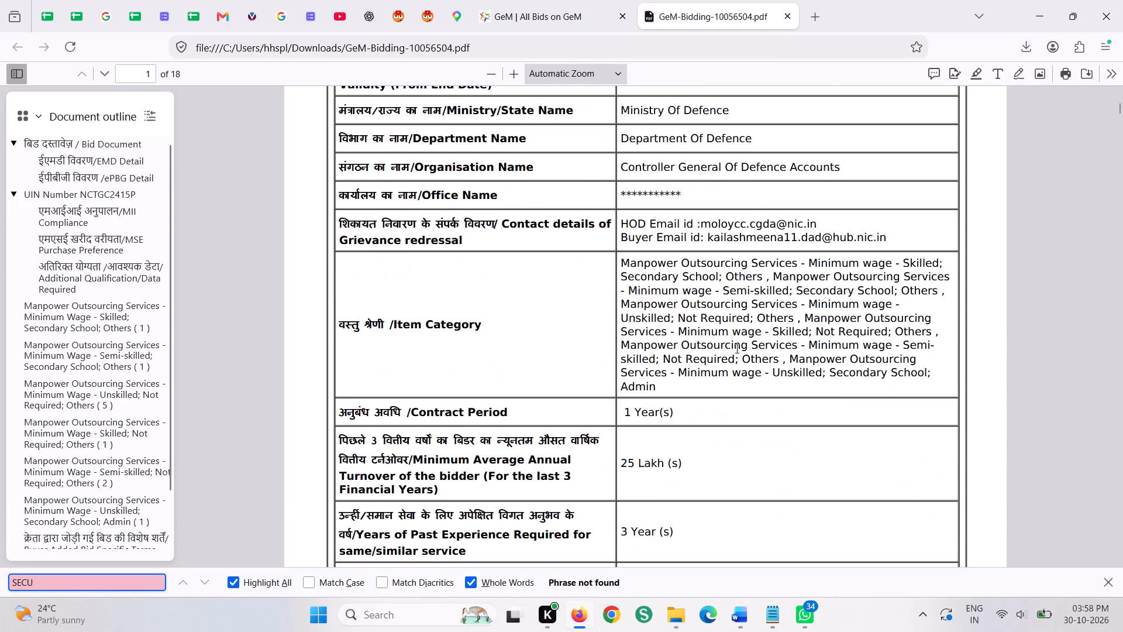
text(RITY)
key(Return)
key(Return)
key(Return)
key(Return)
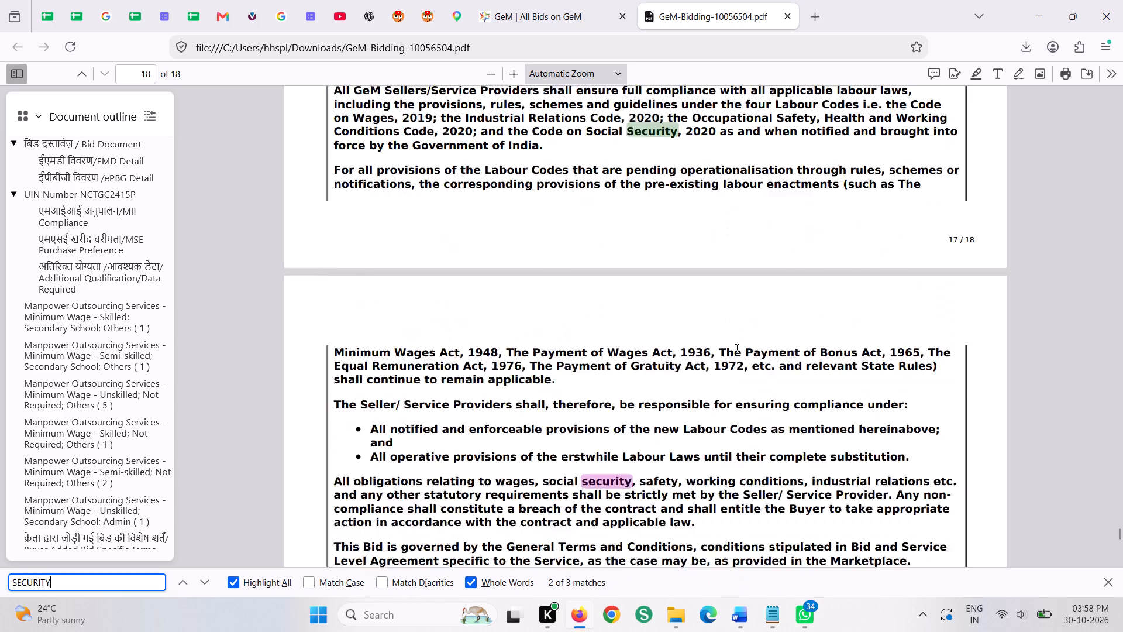
key(Return)
Search the Jodhpur bid document for WATCH.
key(BackSpace)
key(BackSpace)
key(BackSpace)
key(BackSpace)
key(BackSpace)
key(BackSpace)
key(BackSpace)
key(BackSpace)
key(BackSpace)
key(BackSpace)
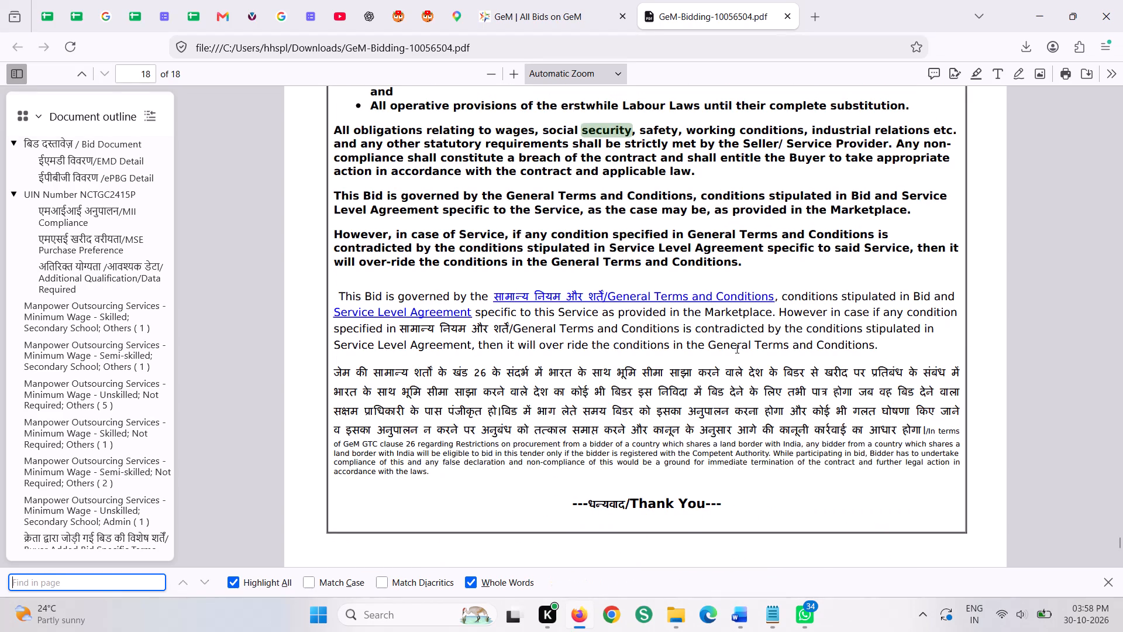
text(WATCH)
Search the Jodhpur bid document for CHOWKIDAR, clearing the search term when done.
key(BackSpace)
key(BackSpace)
key(BackSpace)
key(BackSpace)
key(BackSpace)
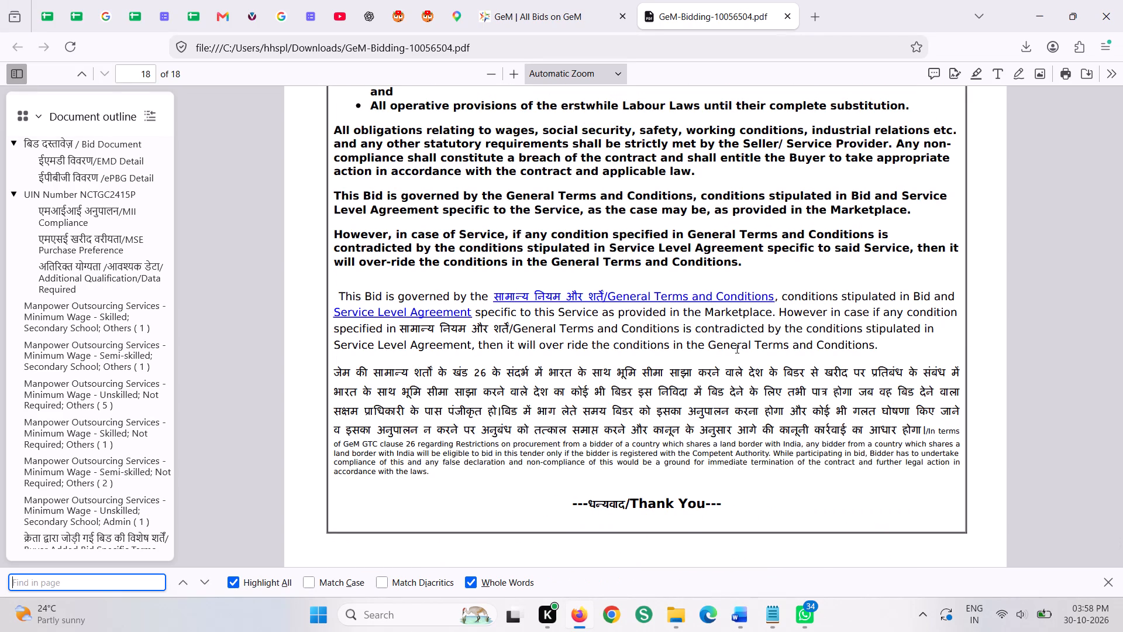
key(BackSpace)
key(BackSpace)
text(CHOK)
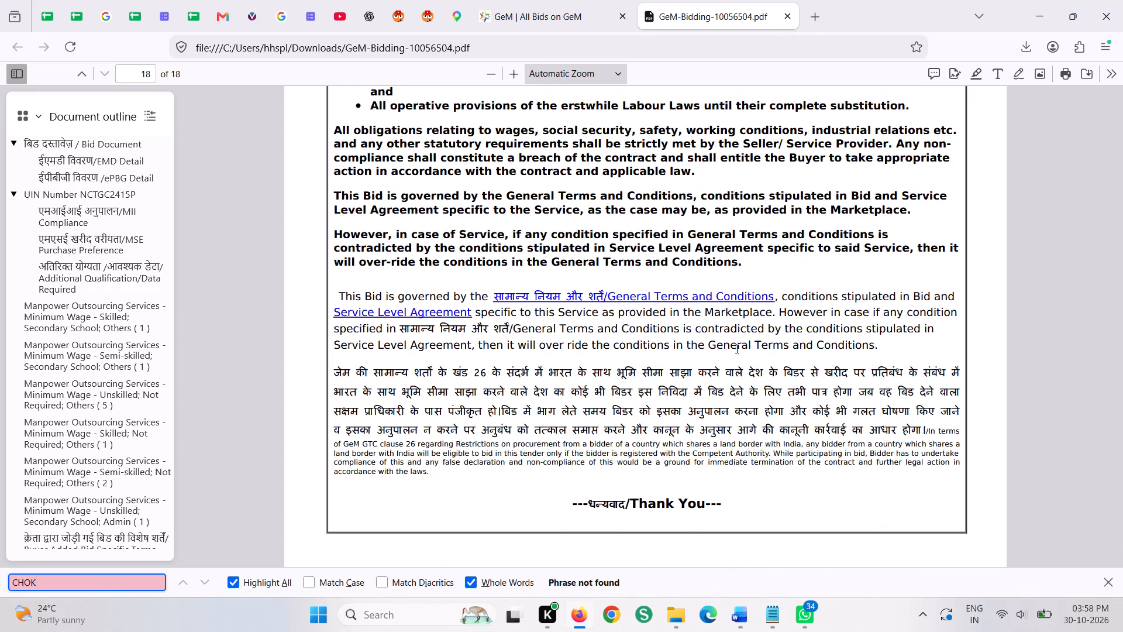
key(BackSpace)
text(WKIDAR)
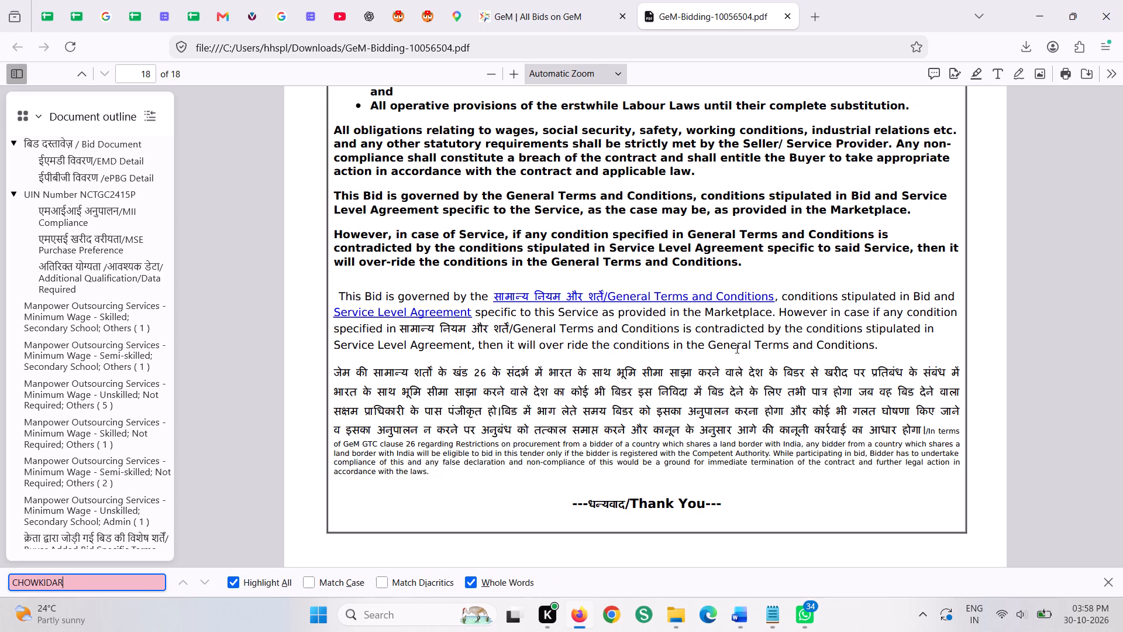
key(BackSpace)
key(BackSpace)
key(BackSpace)
key(BackSpace)
key(BackSpace)
key(BackSpace)
key(BackSpace)
key(BackSpace)
key(BackSpace)
key(BackSpace)
key(BackSpace)
key(BackSpace)
key(BackSpace)
key(BackSpace)
key(BackSpace)
Open the scope of work attachment 1792400981.pdf from the Jodhpur bid and examine its services and manpower requirements.
scroll(736, 348, up, 5)
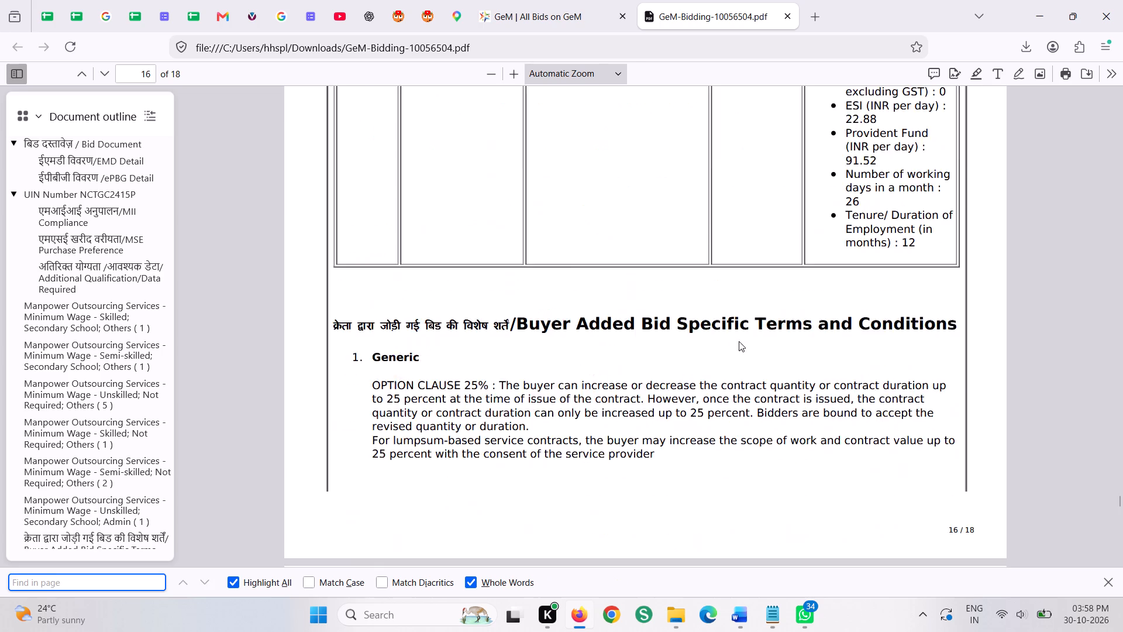
scroll(739, 341, up, 13)
scroll(662, 314, up, 18)
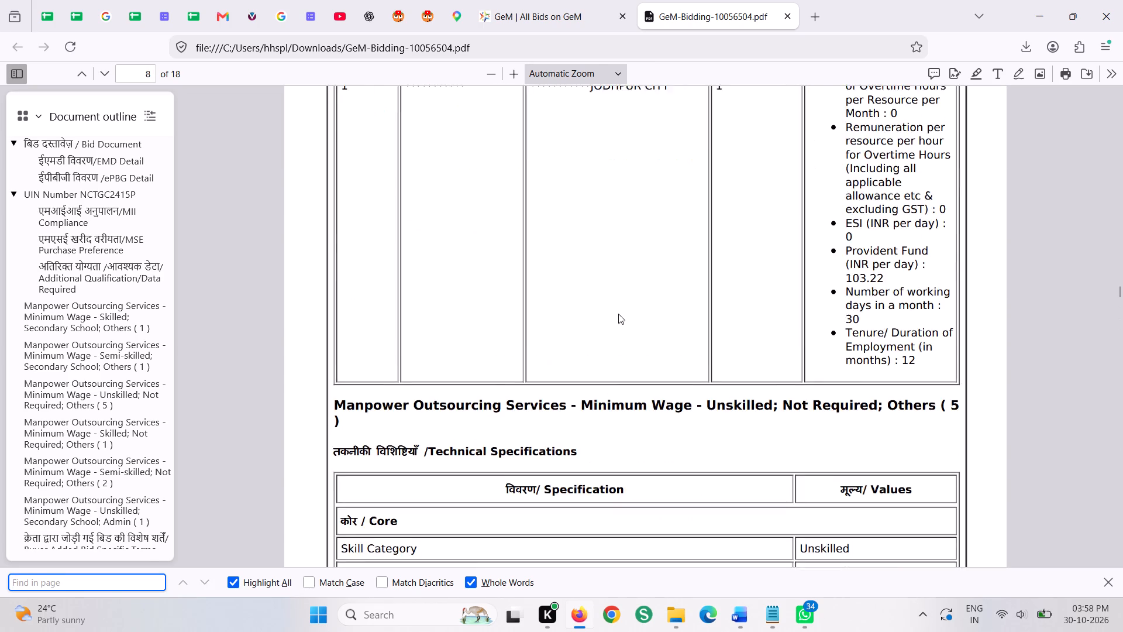
scroll(618, 314, up, 11)
scroll(618, 314, down, 4)
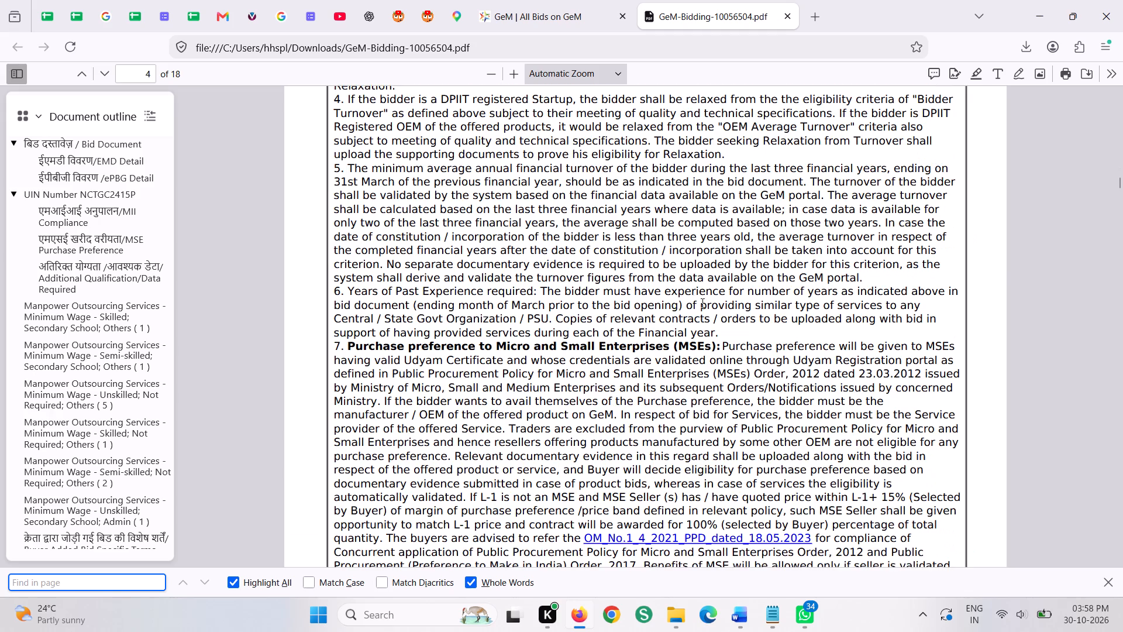
scroll(617, 321, down, 1)
click(572, 423)
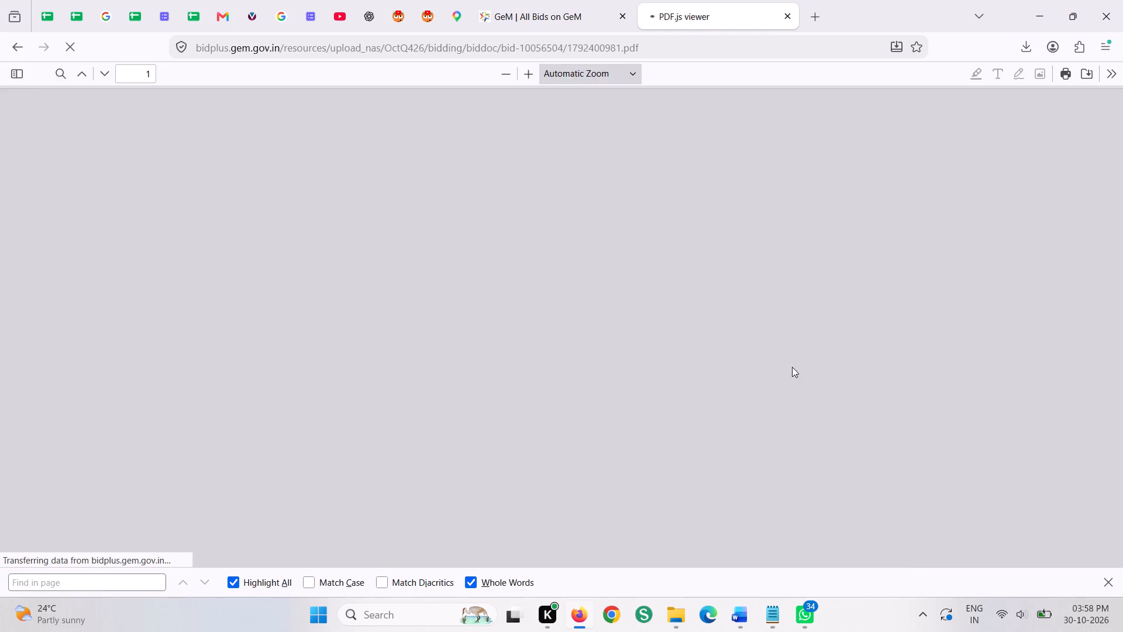
scroll(586, 384, down, 19)
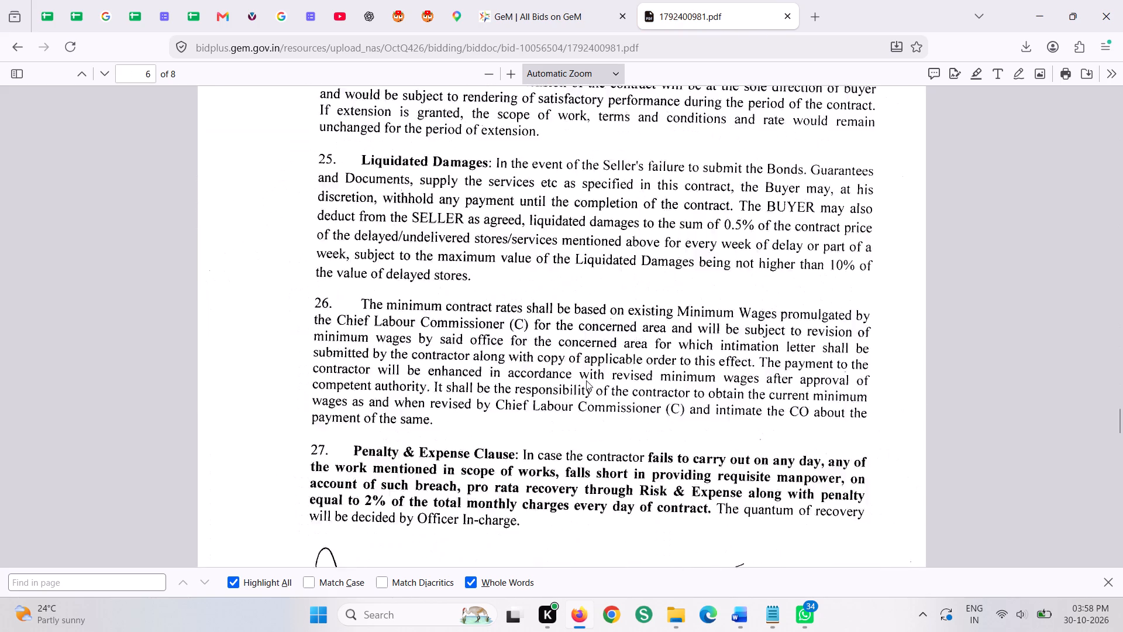
scroll(586, 380, down, 15)
scroll(586, 380, up, 14)
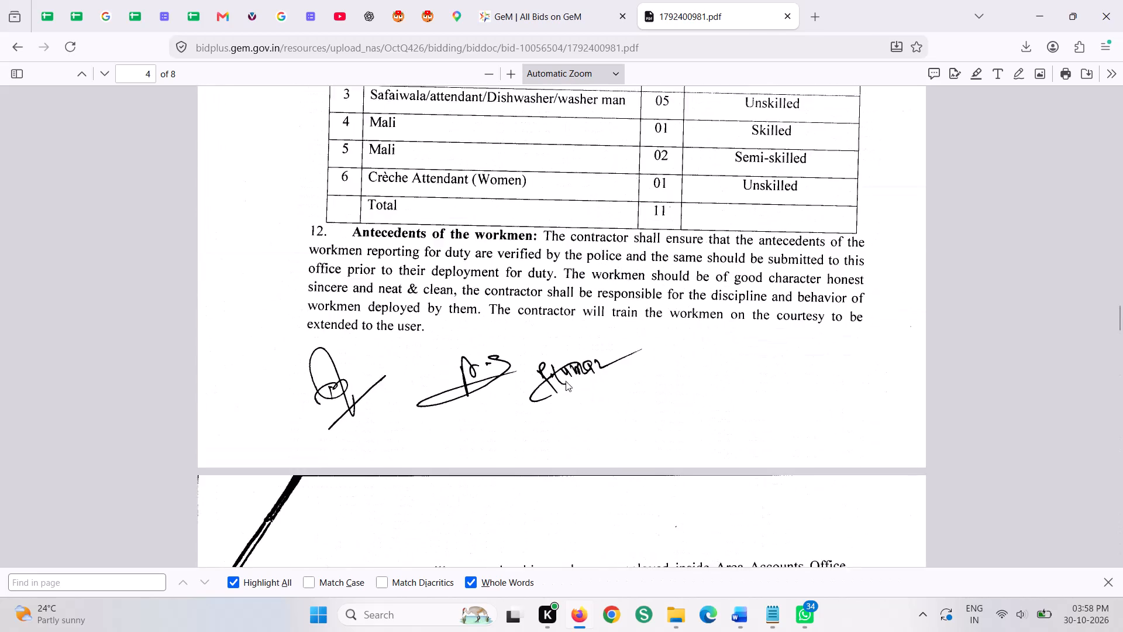
scroll(566, 381, up, 7)
scroll(271, 257, up, 8)
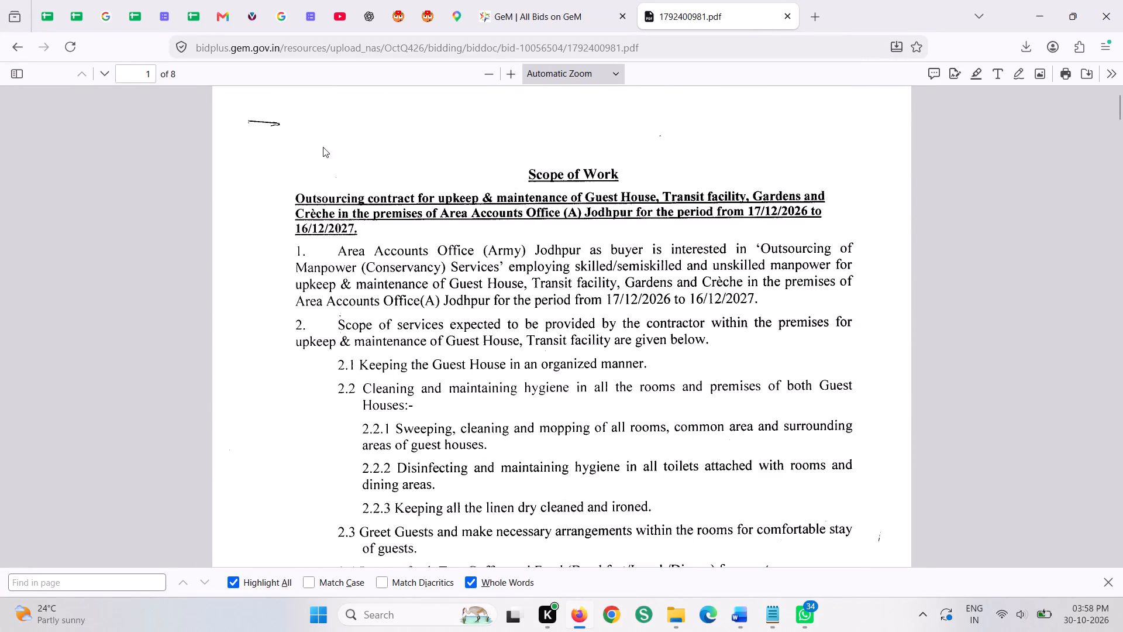
click(22, 55)
Create a folder named GEM2026B8179471 in the DEV1 folder in File Explorer and open it.
click(571, 0)
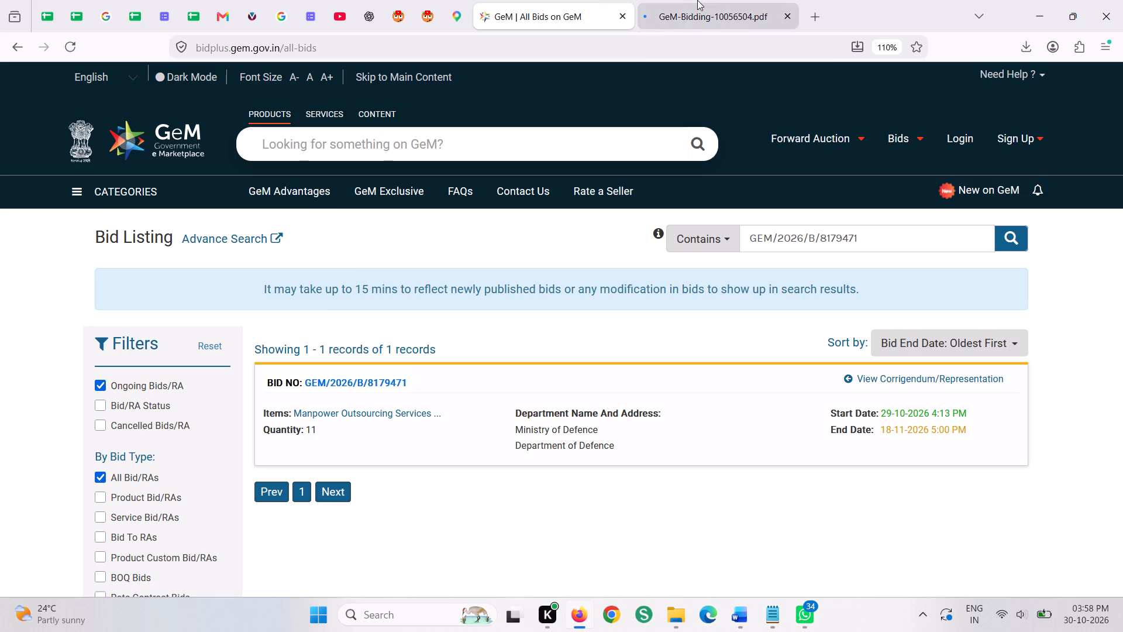
click(700, 0)
click(677, 612)
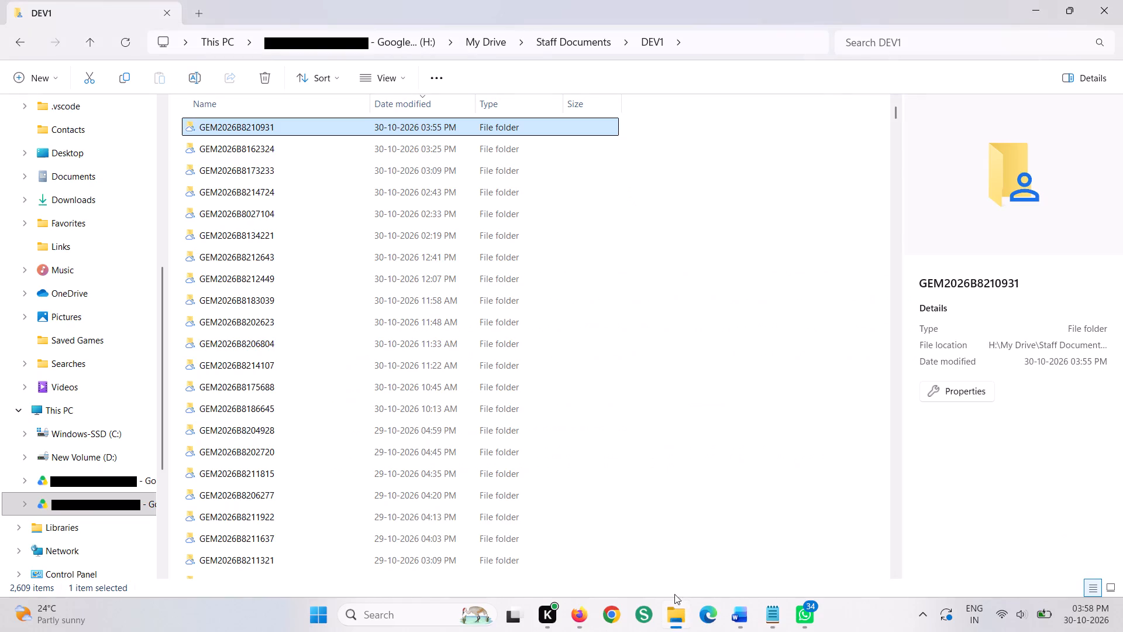
right_click(616, 283)
click(672, 405)
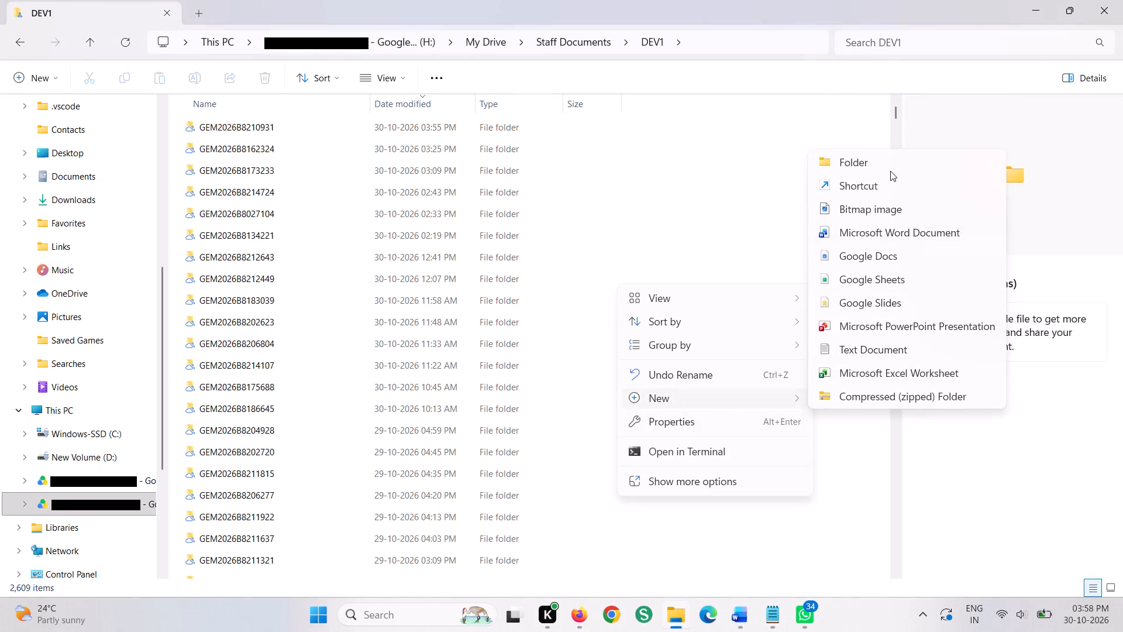
click(869, 160)
key(ctrl+v)
key(Return)
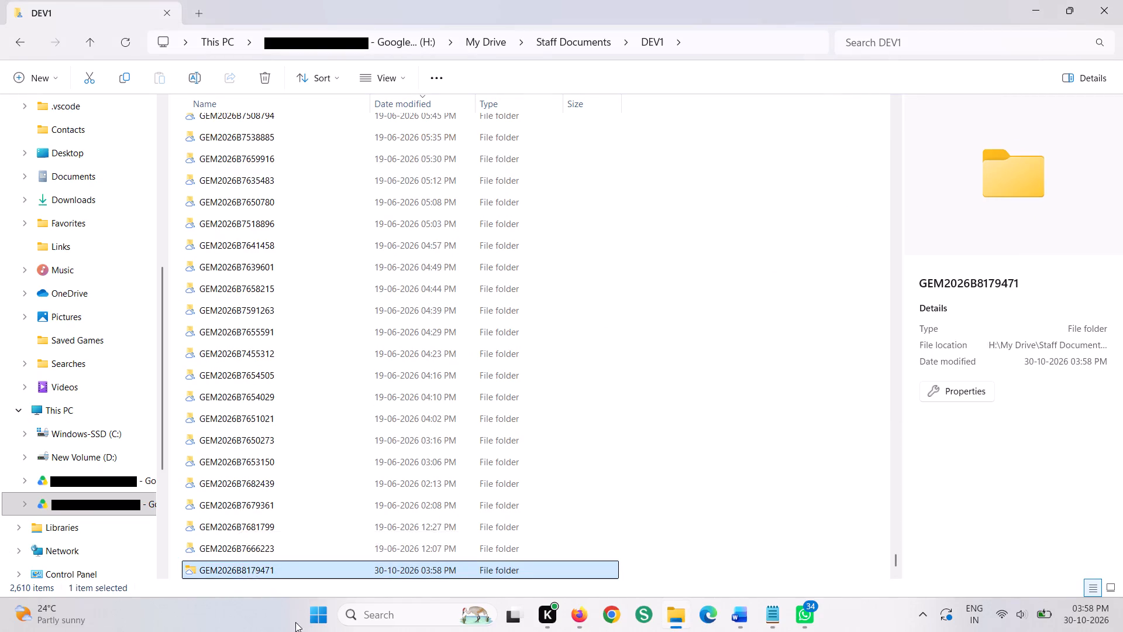
double_click(260, 575)
Save the Jodhpur bid document GeM-Bidding-10056504 into the GEM2026B8179471 folder.
click(582, 614)
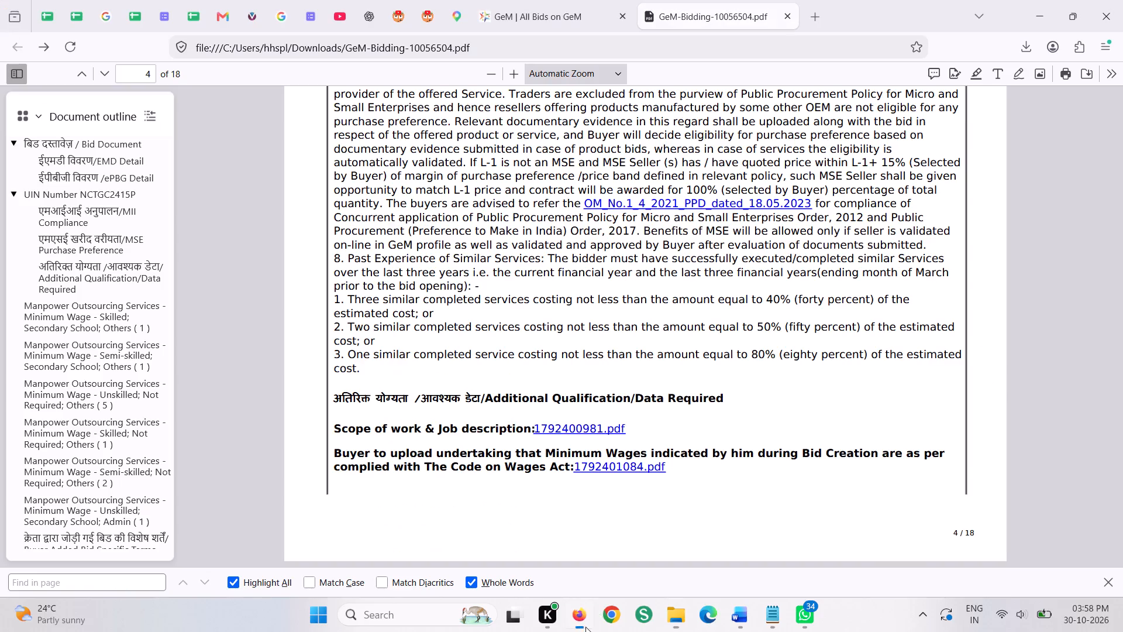
click(1087, 75)
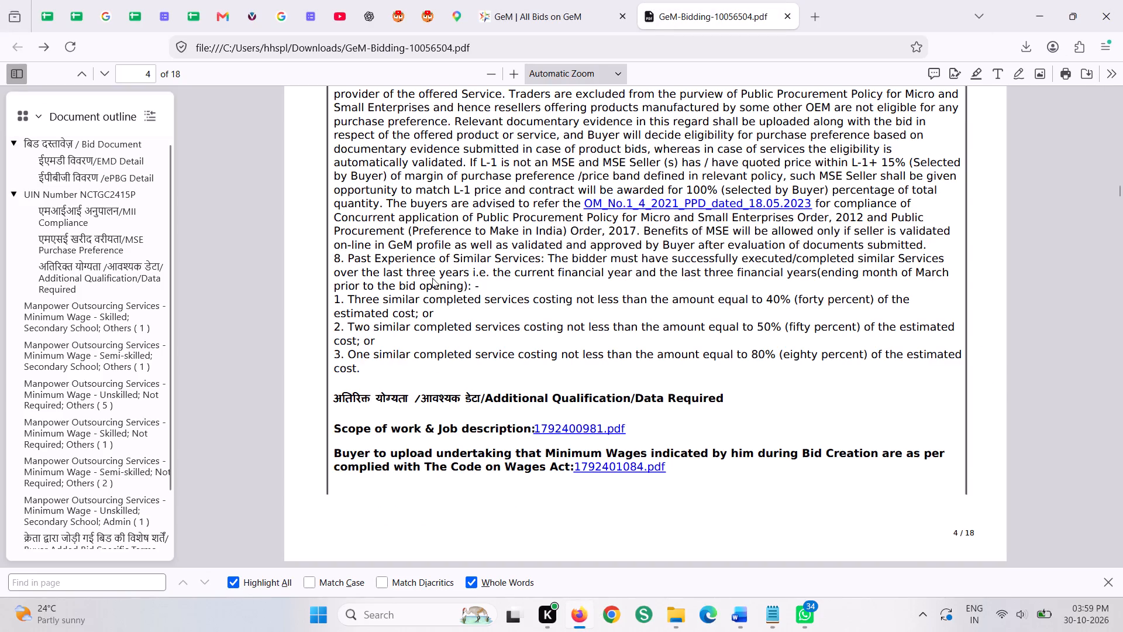
scroll(506, 199, up, 2)
click(251, 75)
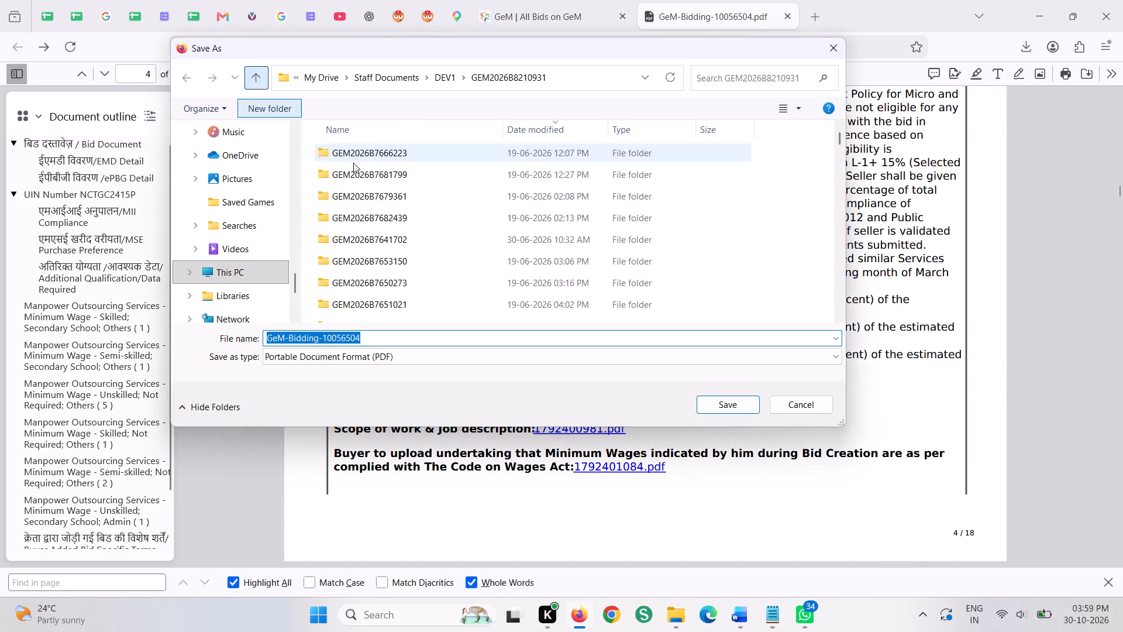
scroll(382, 164, up, 3)
double_click(388, 156)
click(383, 332)
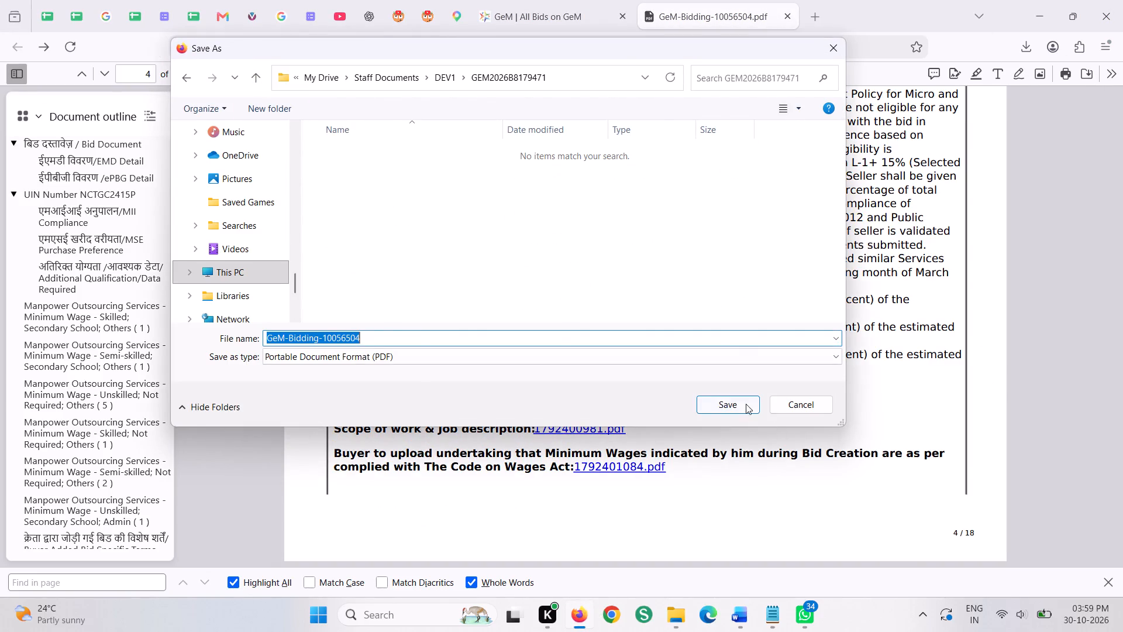
click(745, 403)
Open the bid's scope of work attachment and save it in the GEM2026B8179471 folder as SCOPE OF WORK 01.
click(613, 428)
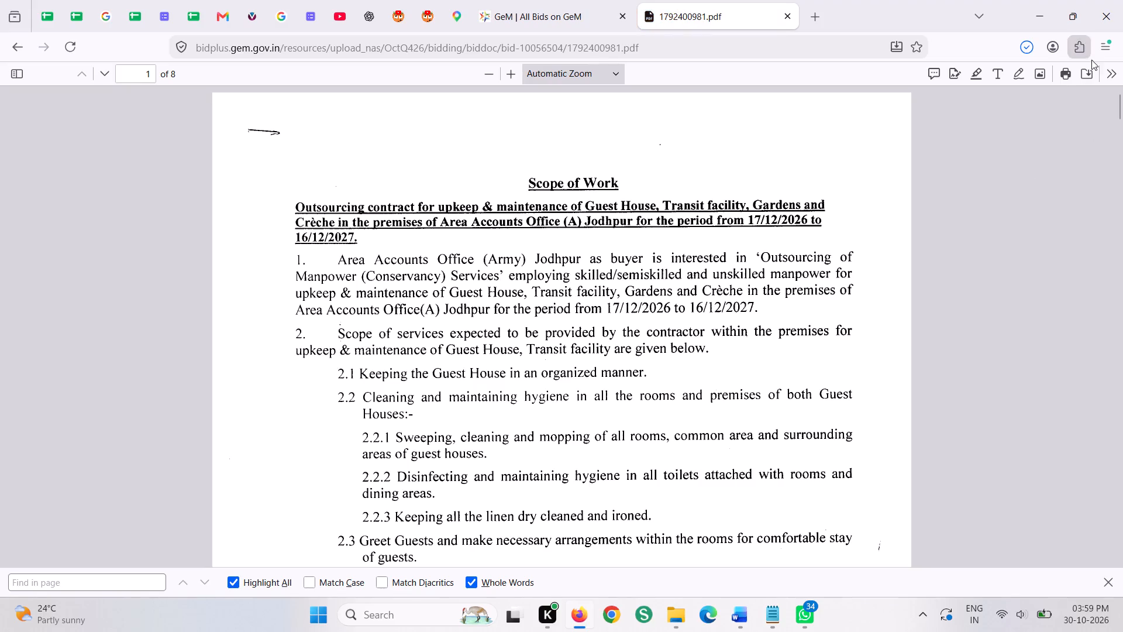
click(1087, 74)
scroll(345, 182, up, 5)
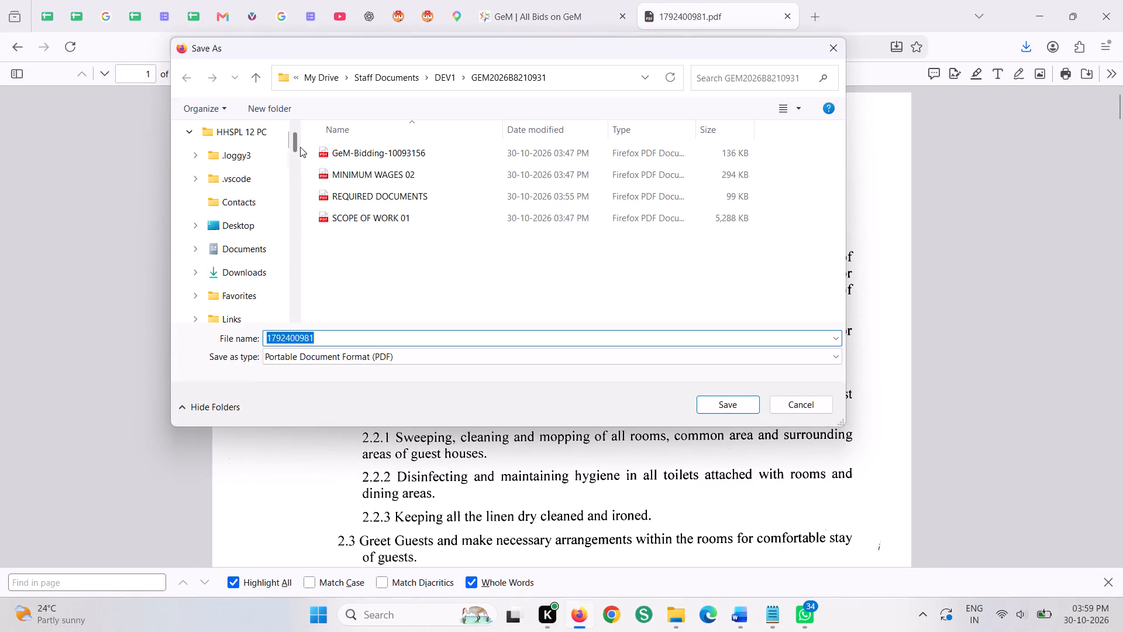
click(260, 82)
scroll(357, 165, up, 2)
double_click(385, 153)
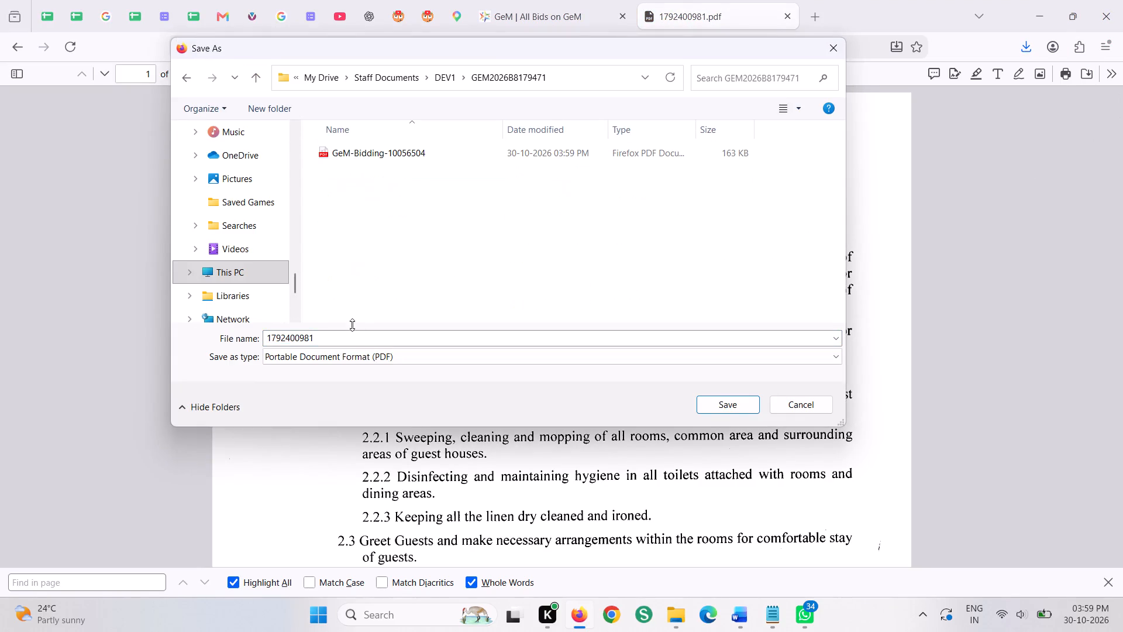
click(356, 340)
text(SCOPE OF WORK 01.)
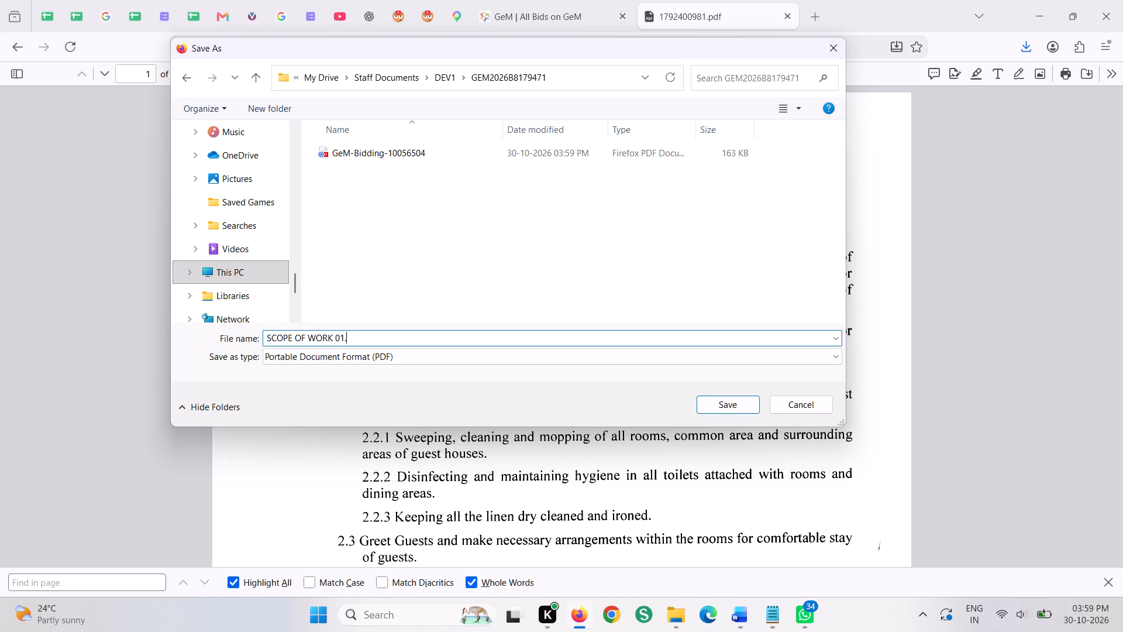
key(BackSpace)
key(Return)
scroll(493, 244, down, 3)
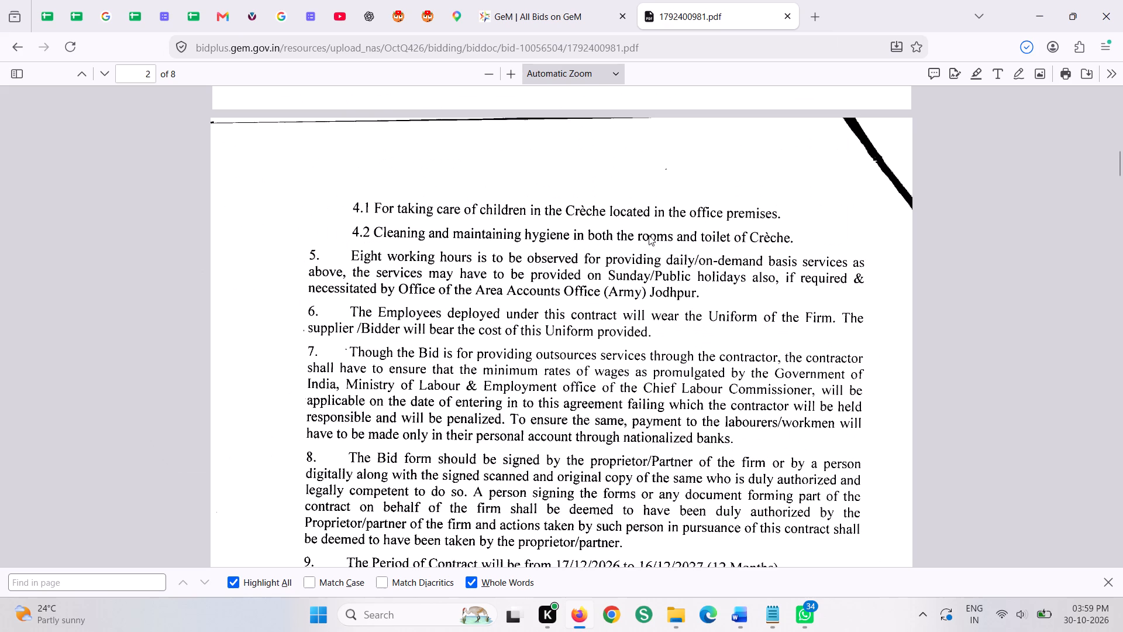
Open the bid's minimum wages undertaking 1792401084.pdf and save it in the GEM2026B8179471 folder as MINIMUM WAGES 02.
click(2, 50)
click(614, 463)
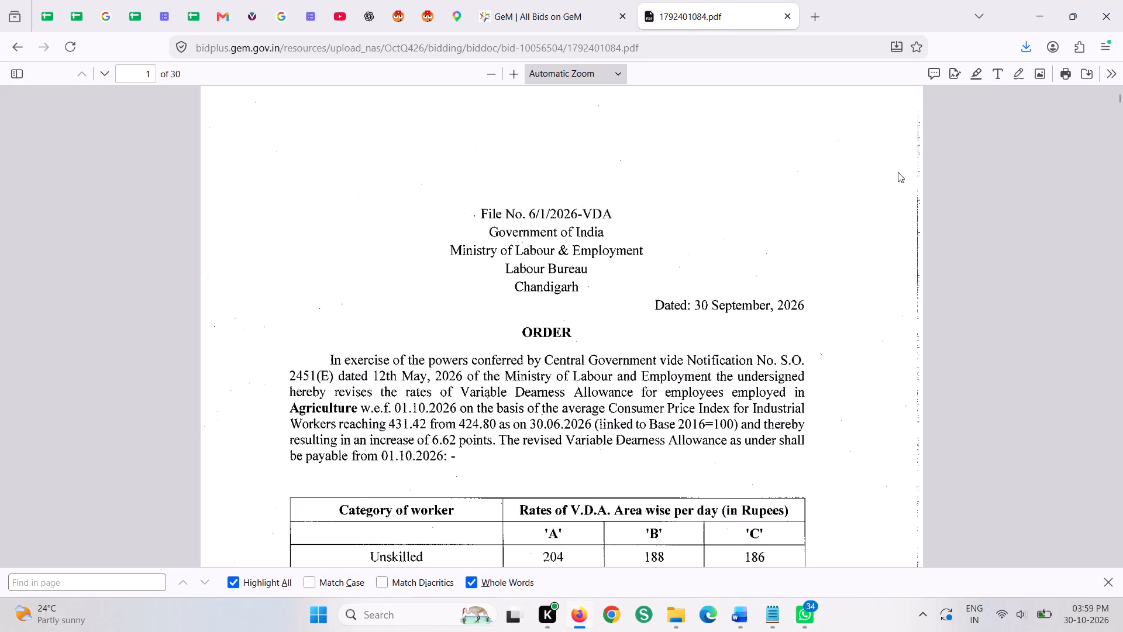
click(577, 0)
click(733, 2)
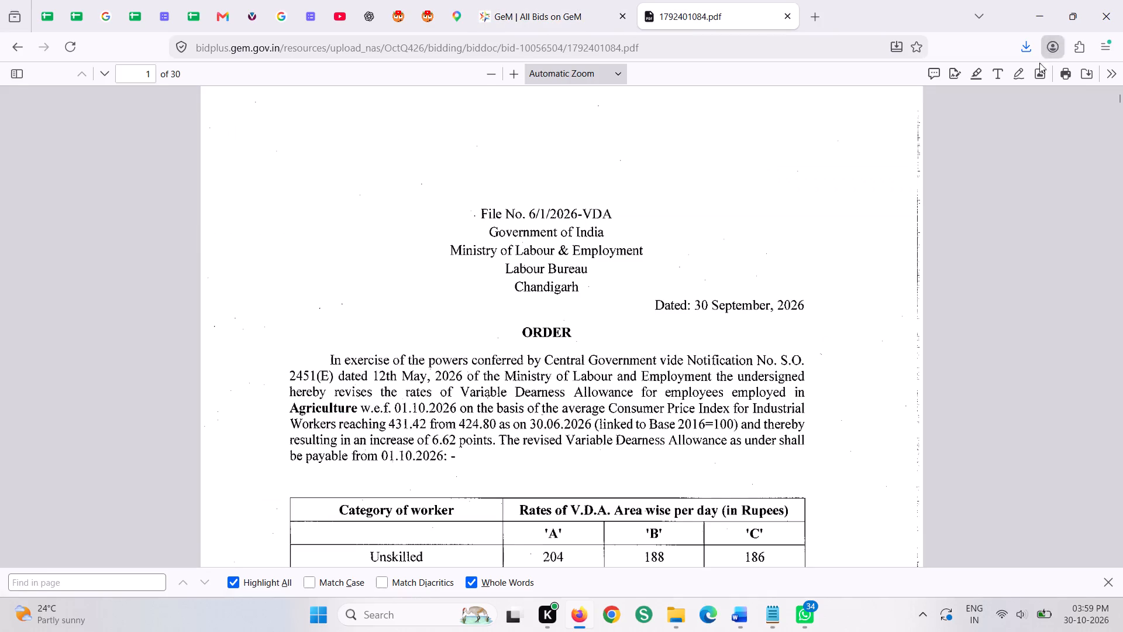
click(1085, 74)
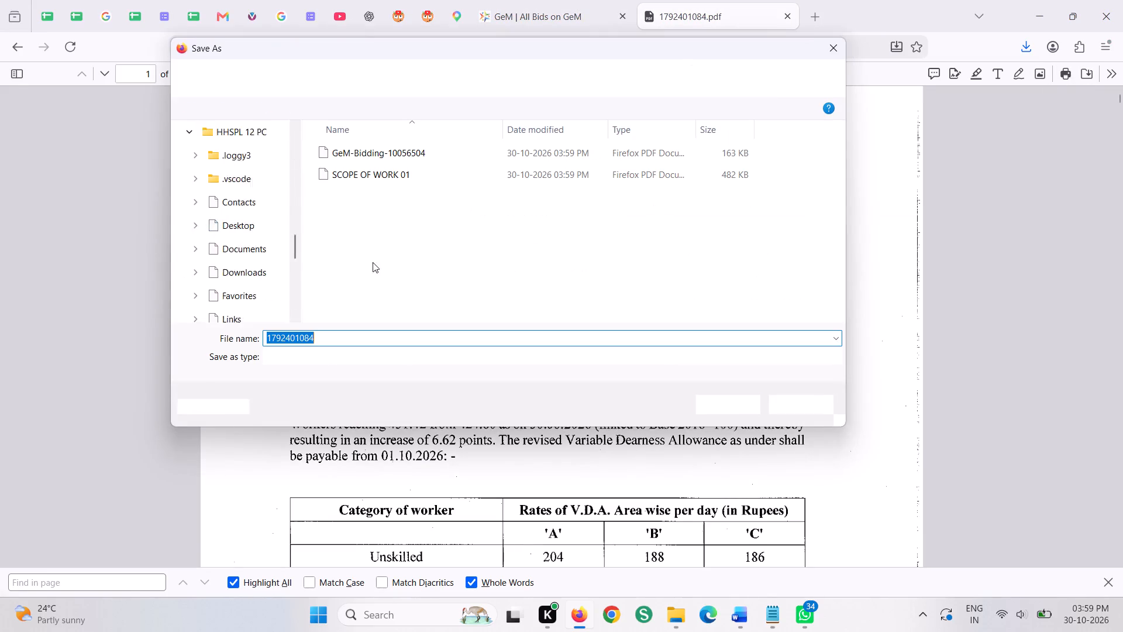
key(m)
key(i)
key(n)
key(i)
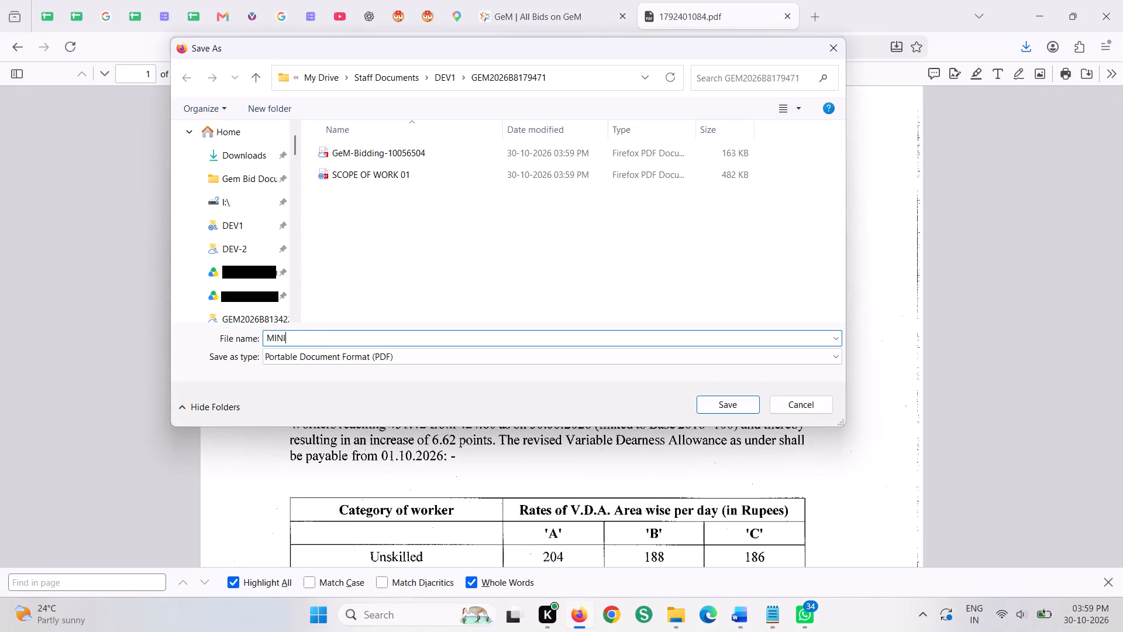
key(m)
key(u)
key(m)
key(space)
key(w)
key(a)
key(g)
key(e)
key(s)
key(space)
key(0)
key(2)
key(Return)
scroll(419, 264, down, 10)
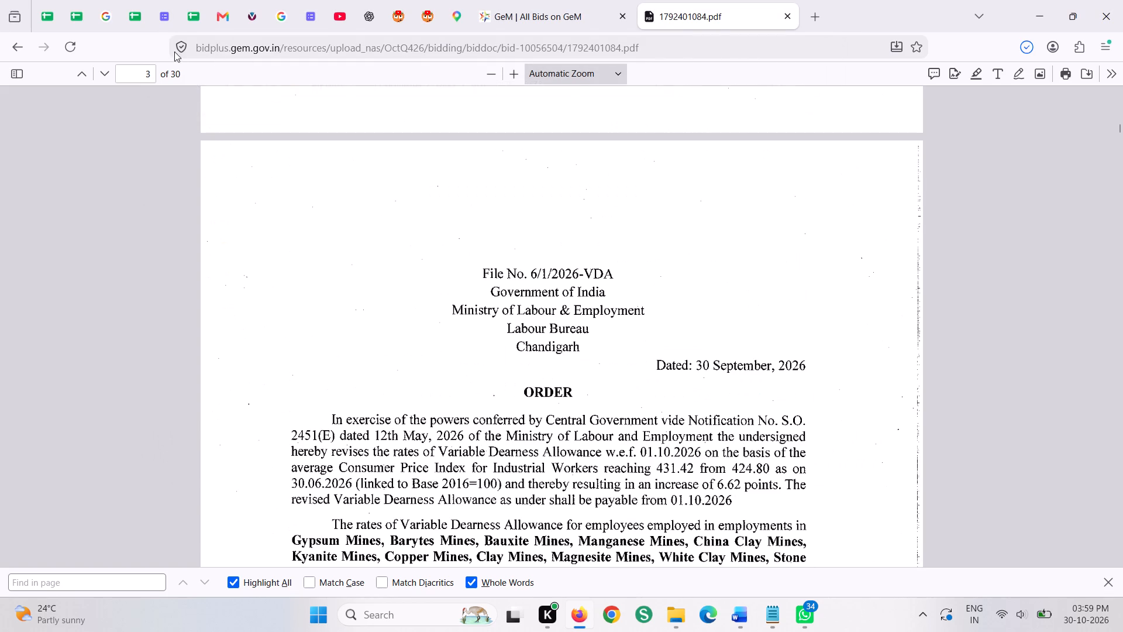
scroll(174, 51, down, 1)
Return to the bid document, go through its consignee tables and copy the city name Jodhpur from the address.
click(23, 46)
scroll(636, 348, down, 3)
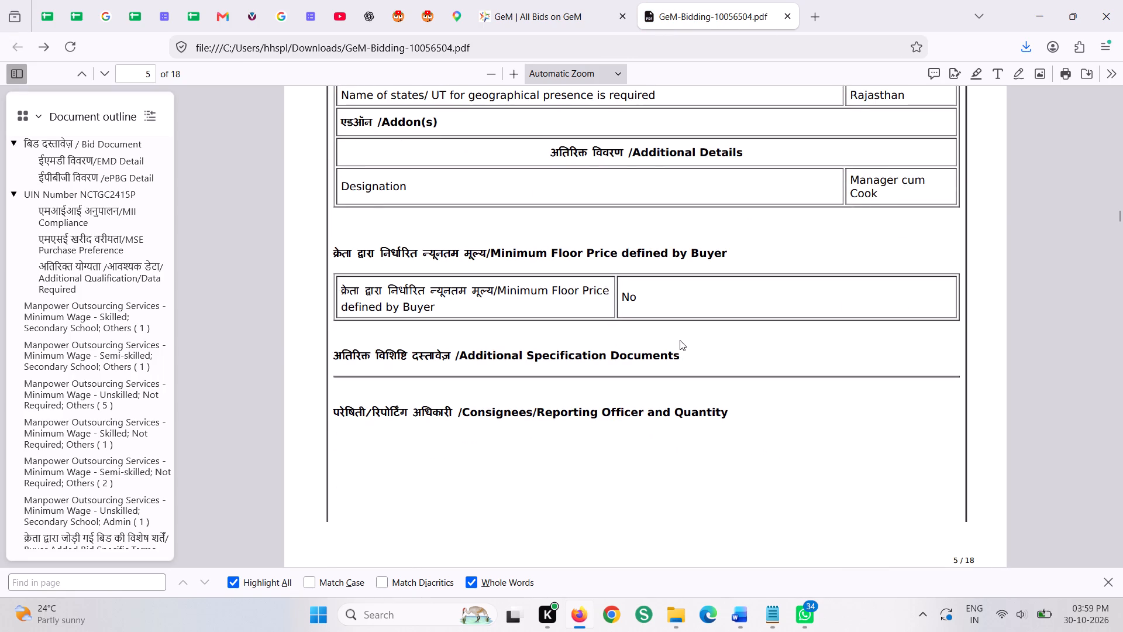
scroll(672, 358, up, 1)
scroll(681, 409, down, 5)
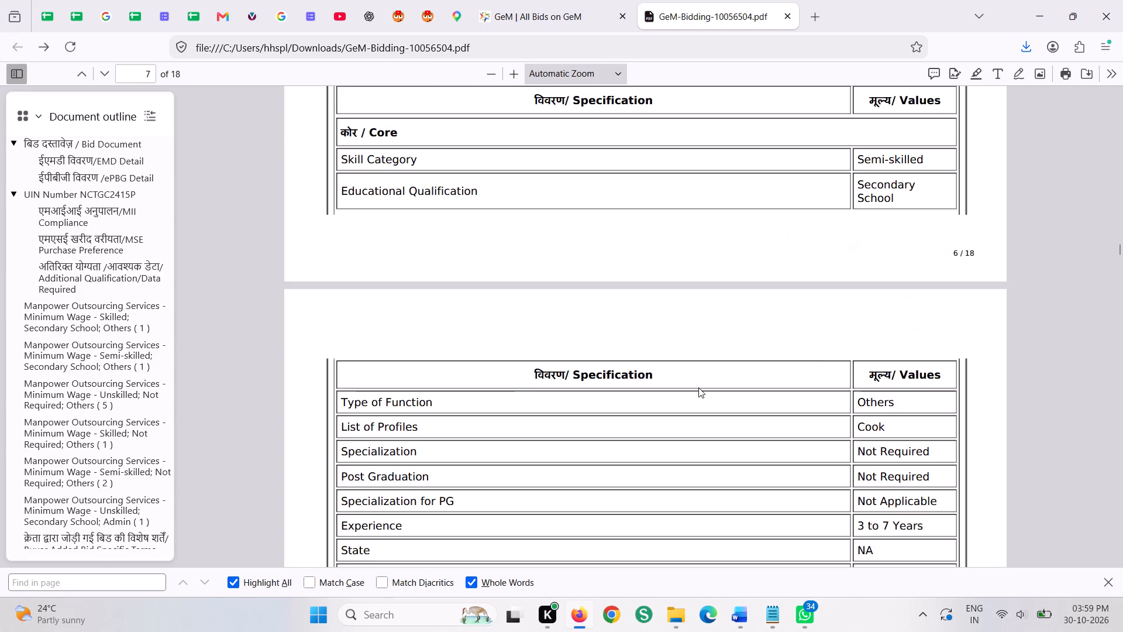
scroll(696, 390, down, 2)
scroll(752, 373, up, 1)
scroll(750, 370, down, 4)
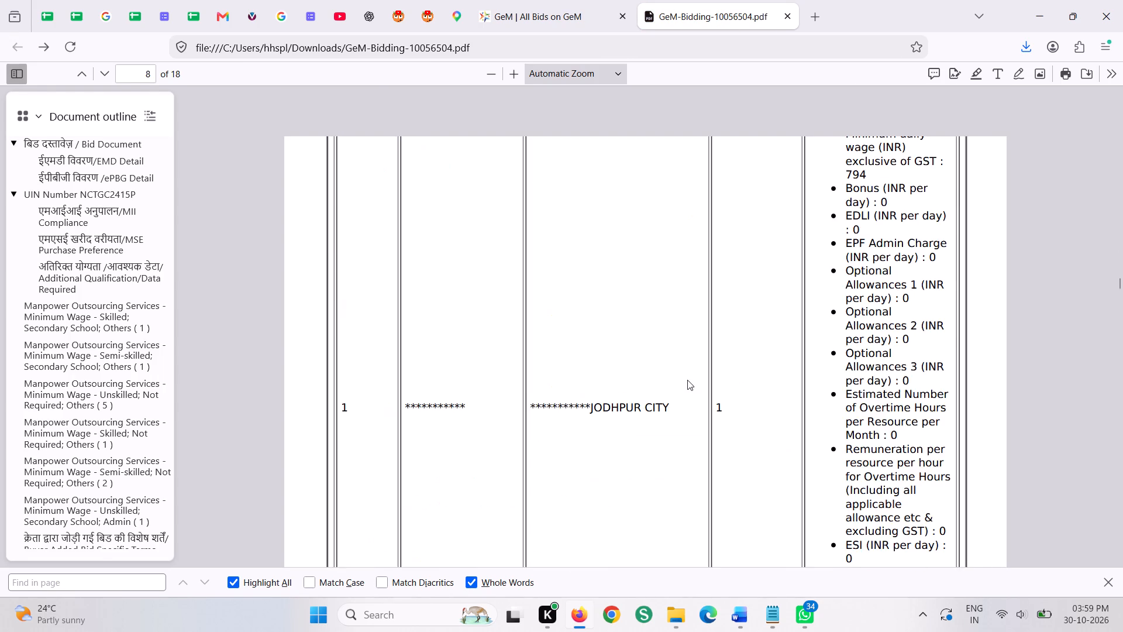
scroll(687, 380, down, 1)
scroll(621, 396, down, 1)
scroll(668, 391, down, 2)
scroll(716, 366, down, 1)
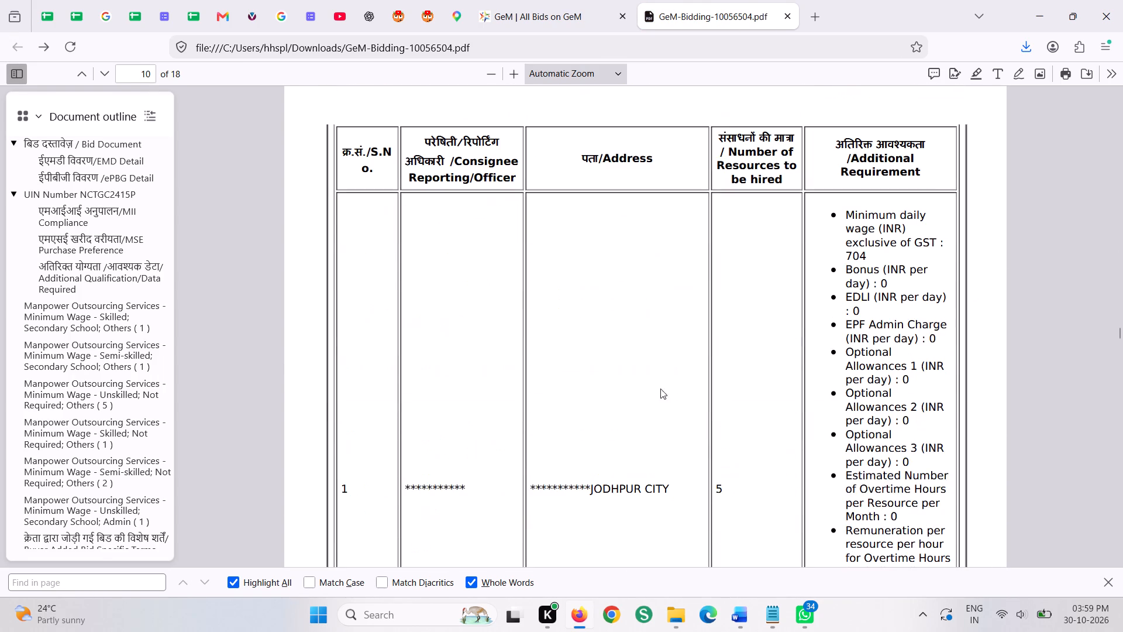
double_click(615, 468)
key(ctrl+c)
key(ctrl+c)
In the Word REQUIRED DOCUMENTS list, replace everything from NAVSARI,GJ to the end with JODHPUR,RAJ as the SHOPACT location.
click(732, 613)
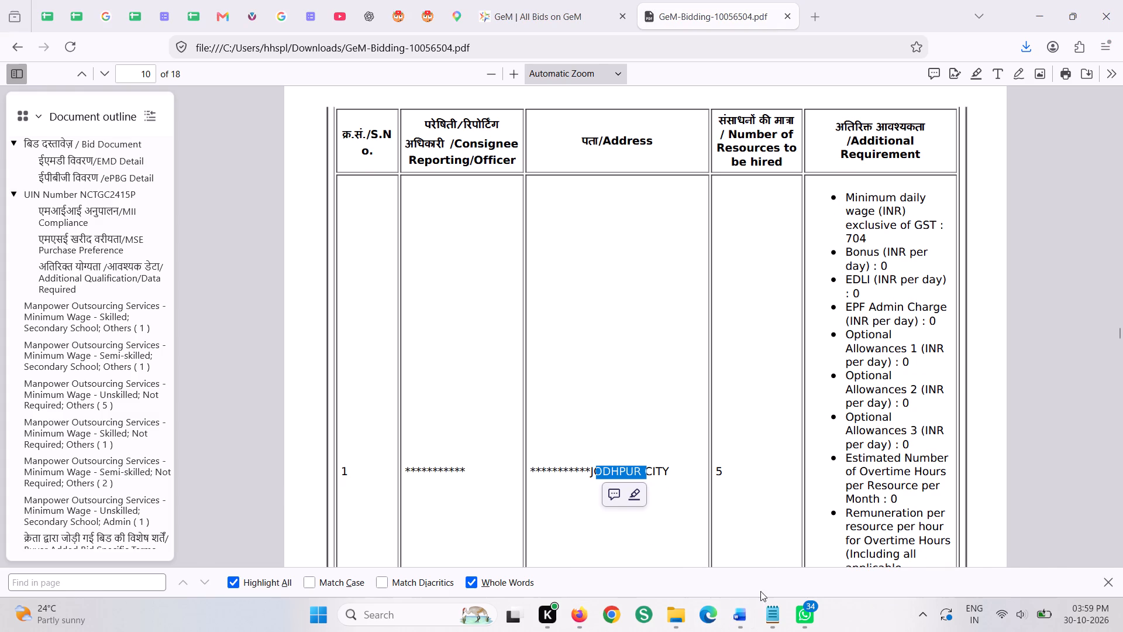
click(405, 537)
click(522, 341)
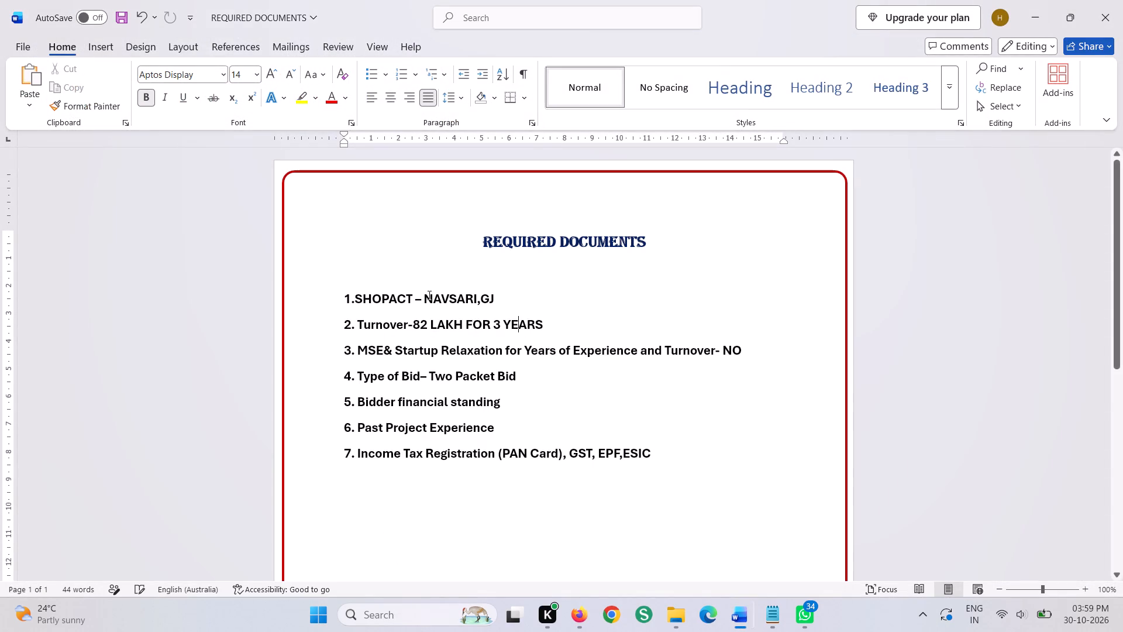
drag(428, 295, 727, 472)
key(ctrl+v)
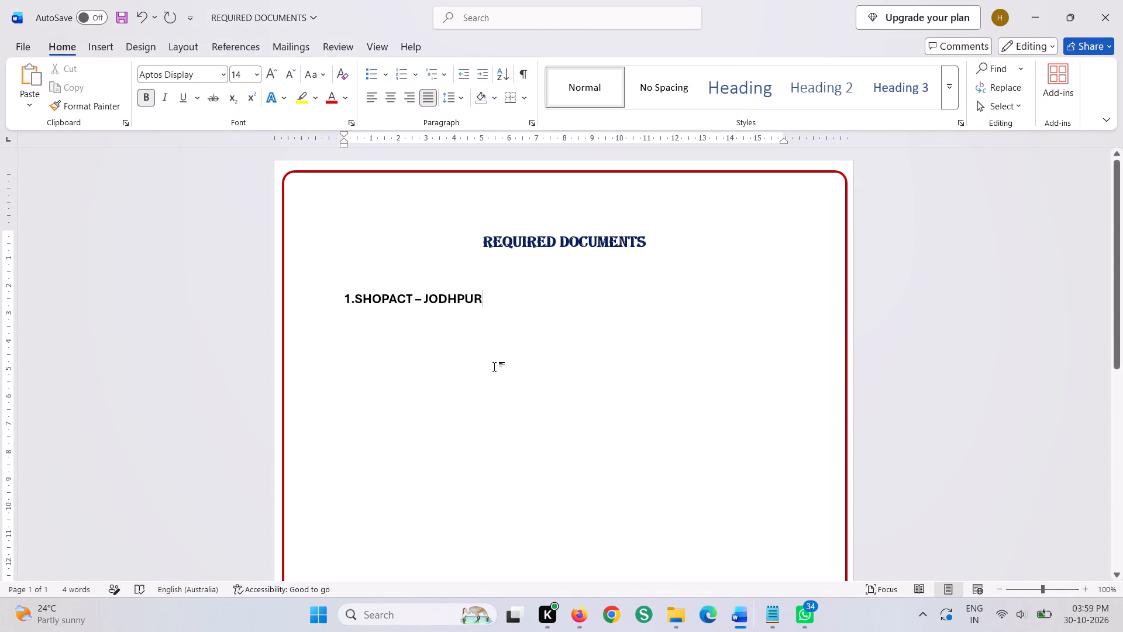
key(comma)
text(RAJ)
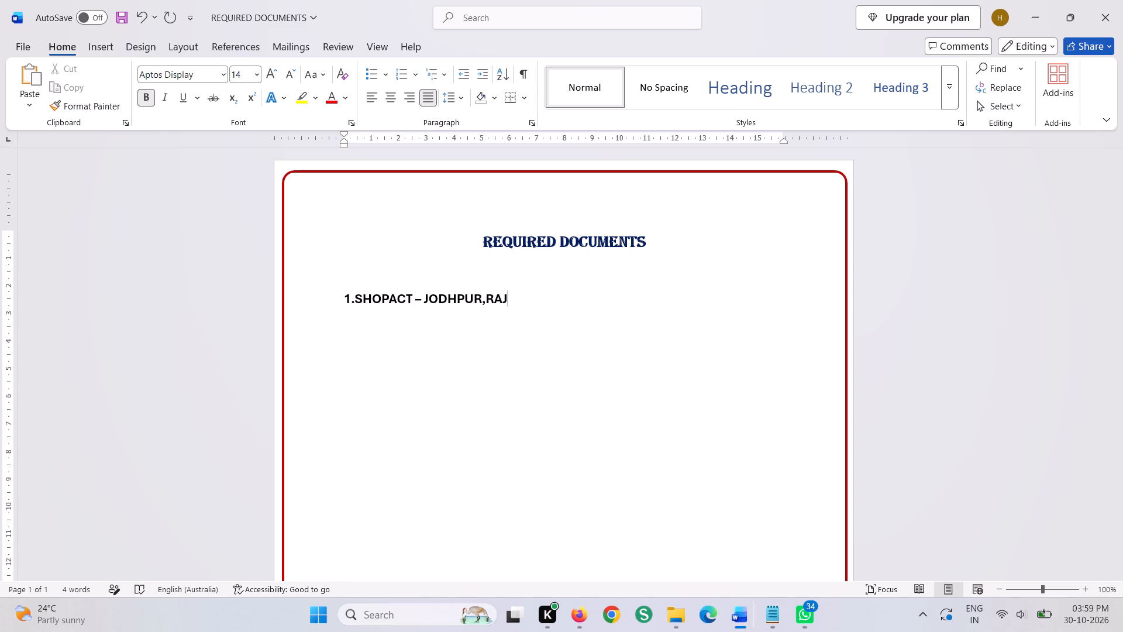
Add item 2 reading "Type of Bid- Single Packet Bid", copying label and value from the Jodhpur bid document.
key(Return)
text(2.)
key(alt+Tab)
scroll(494, 366, up, 5)
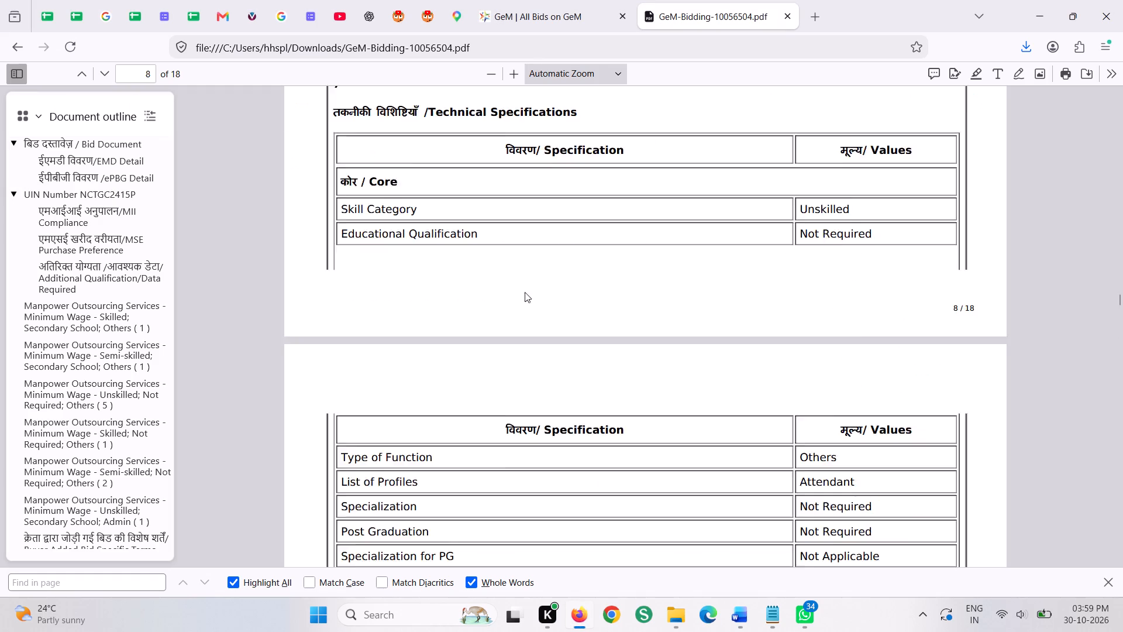
scroll(525, 292, up, 18)
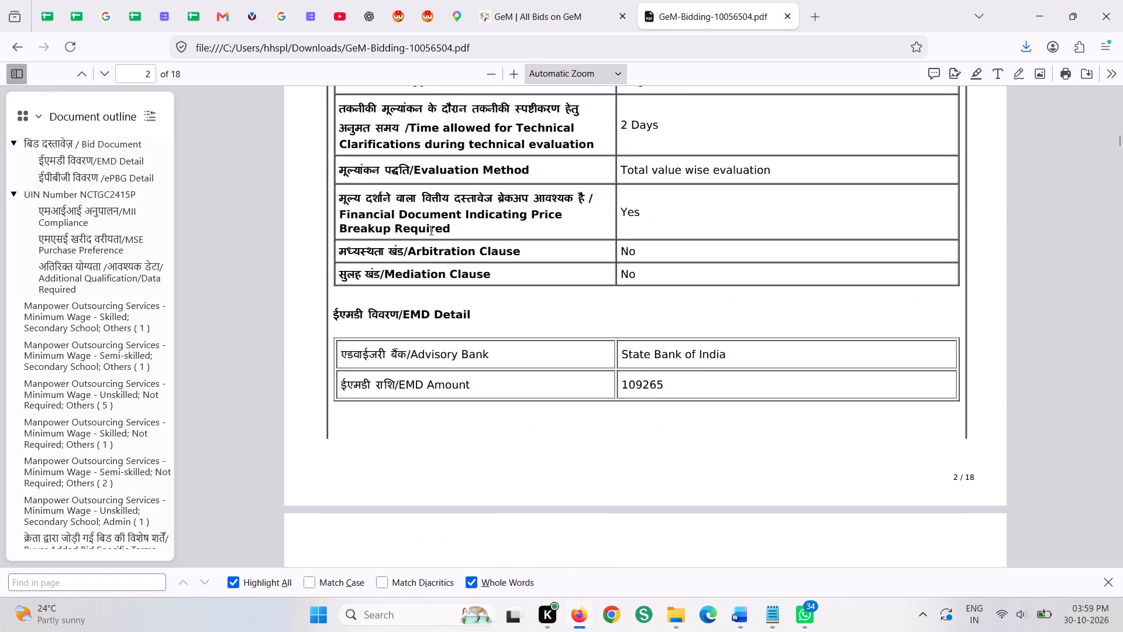
scroll(402, 215, up, 1)
click(411, 415)
drag(411, 416, 474, 417)
key(ctrl+c)
key(ctrl+c)
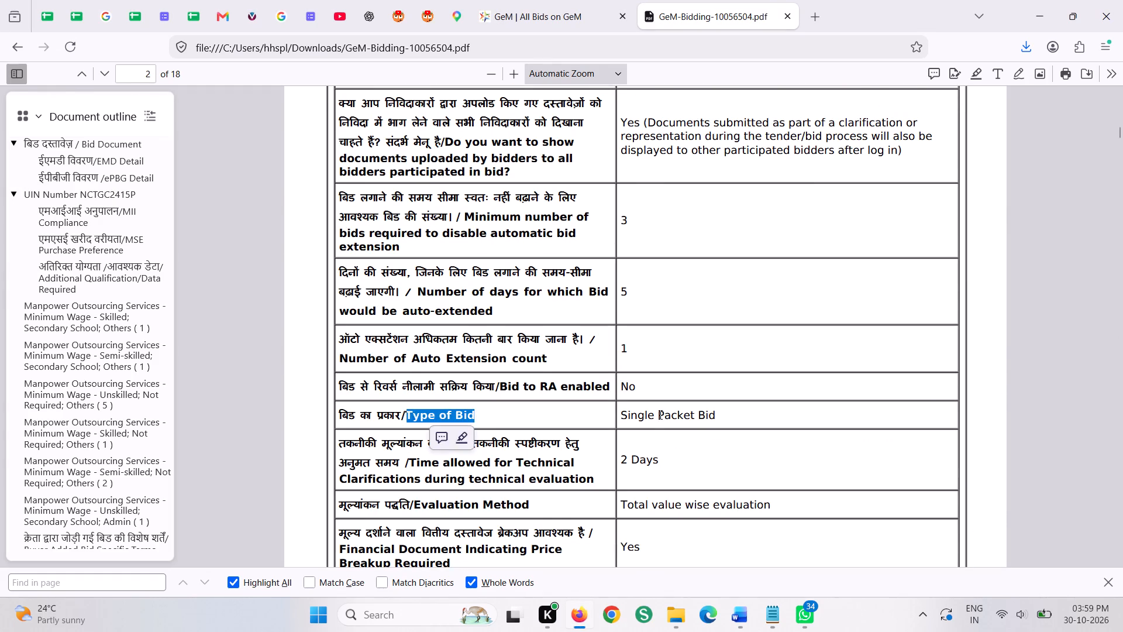
key(alt+Tab)
key(ctrl+v)
key(minus)
key(alt+Tab)
triple_click(658, 420)
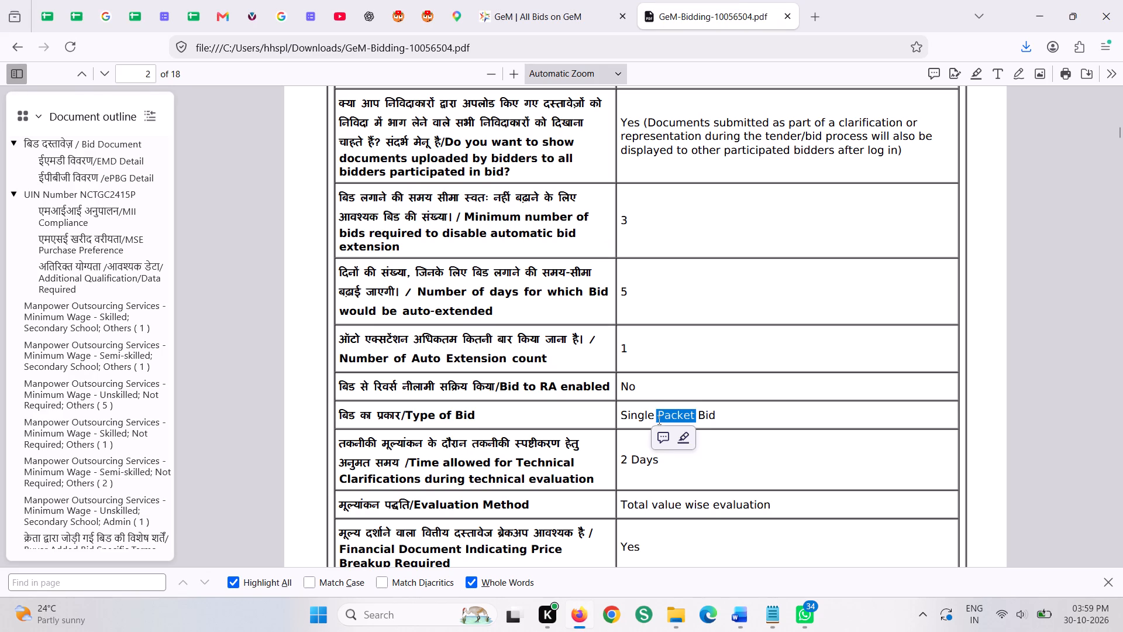
key(ctrl+c)
key(ctrl+c)
key(alt+Tab)
key(ctrl+v)
Add item 3 reading "Turnover-25 LAKH FOR 3 YEARS", taking the Turnover label from the bid document.
key(Return)
text(3.)
key(alt+Tab)
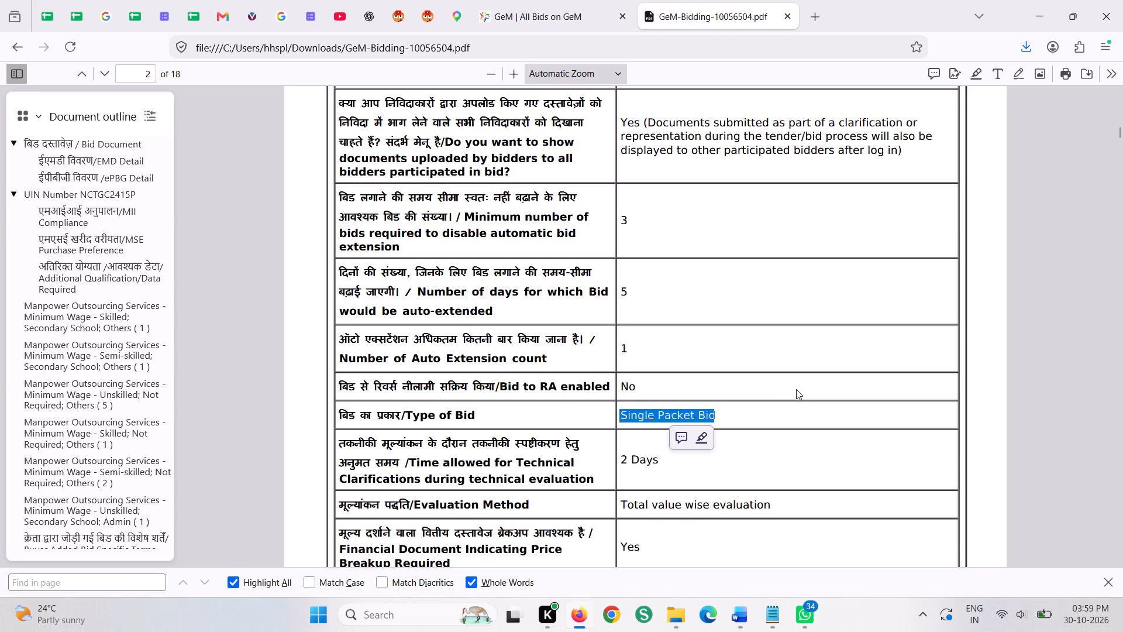
scroll(595, 359, up, 1)
scroll(681, 341, up, 2)
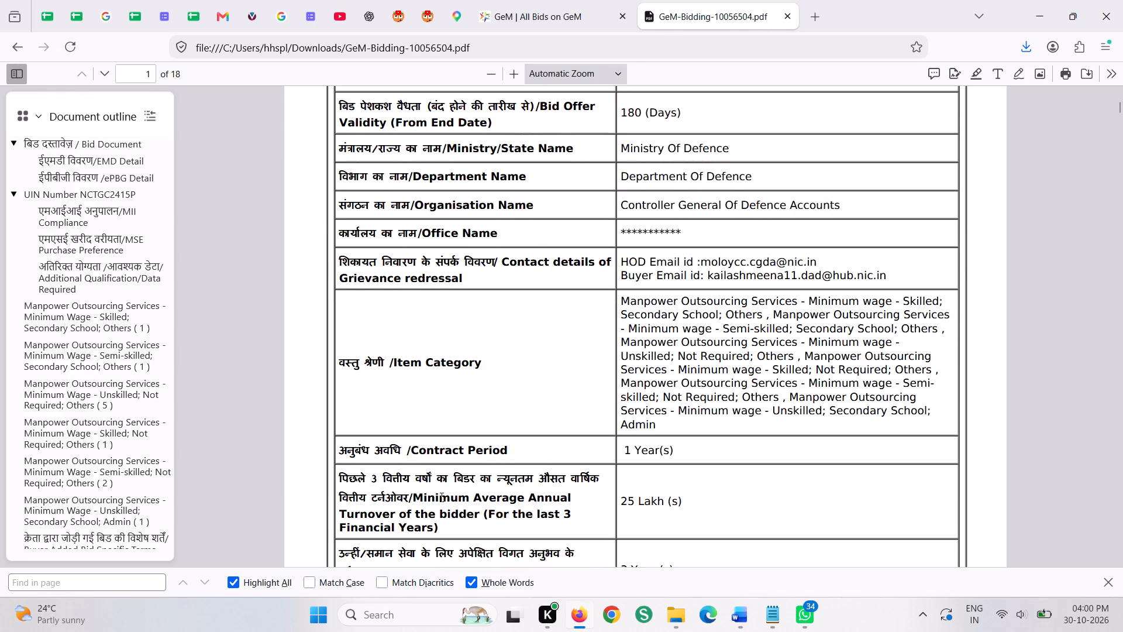
double_click(377, 515)
key(ctrl+c)
key(ctrl+c)
key(alt+Tab)
key(ctrl+v)
text(-25 ;LA)
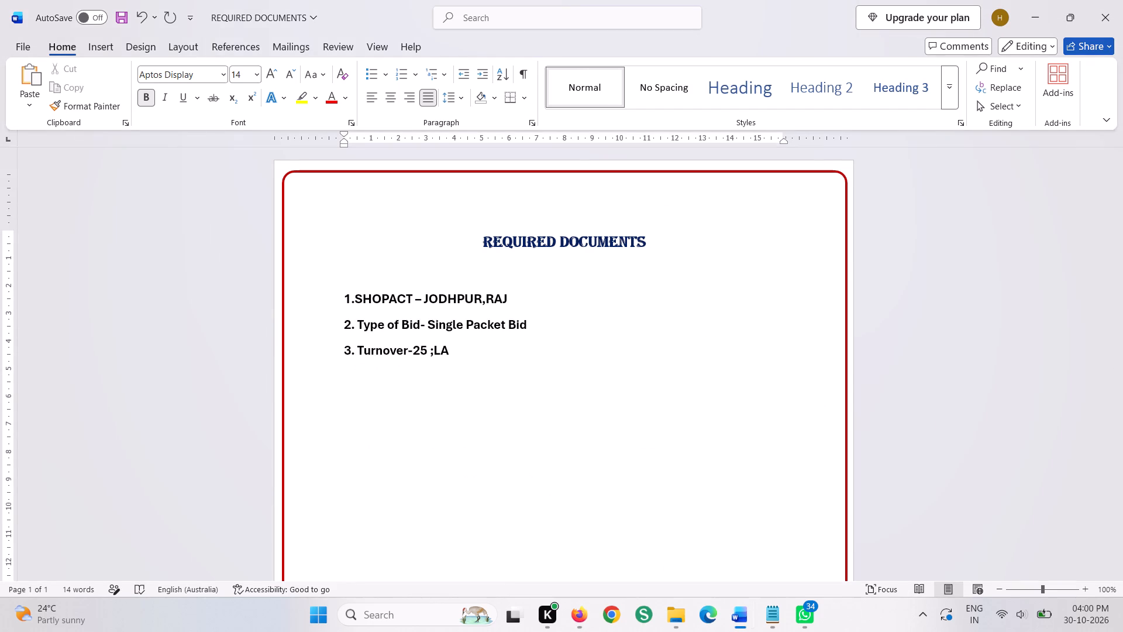
key(BackSpace)
key(BackSpace)
key(BackSpace)
key(space)
text(LAKH FOR 3 YEARS)
key(space)
Add item 4 with the label "MSE Relaxation for Years Of Experience and Turnover" copied from the bid document, on one line.
key(Return)
text(4.)
key(alt+Tab)
scroll(672, 446, down, 1)
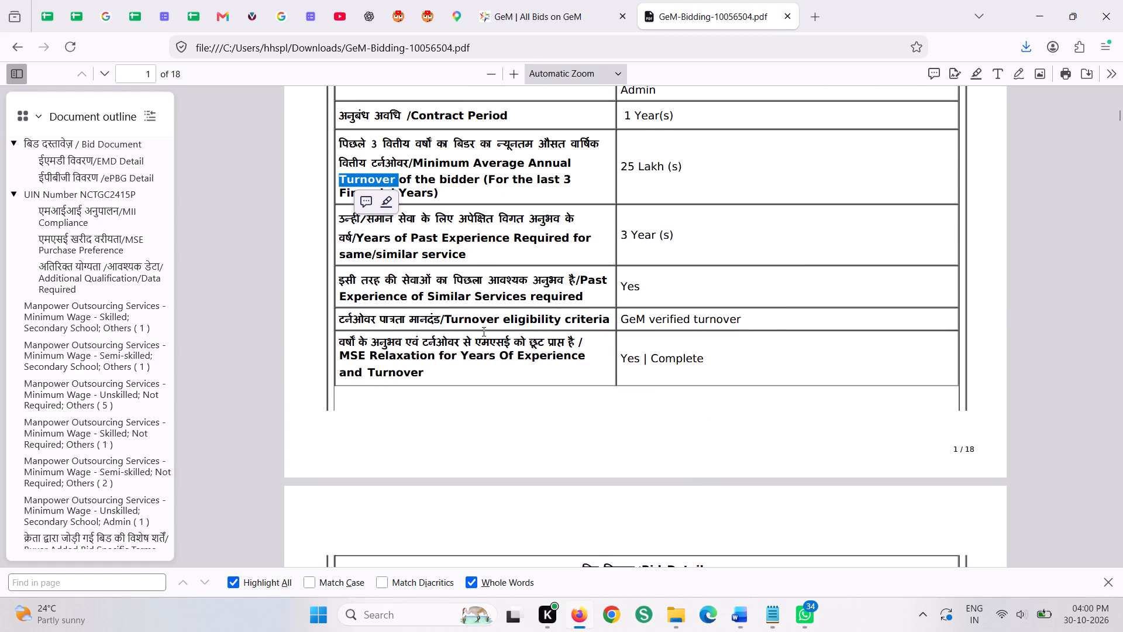
click(357, 353)
drag(357, 353, 425, 375)
key(ctrl+c)
key(ctrl+c)
key(alt+Tab)
key(ctrl+v)
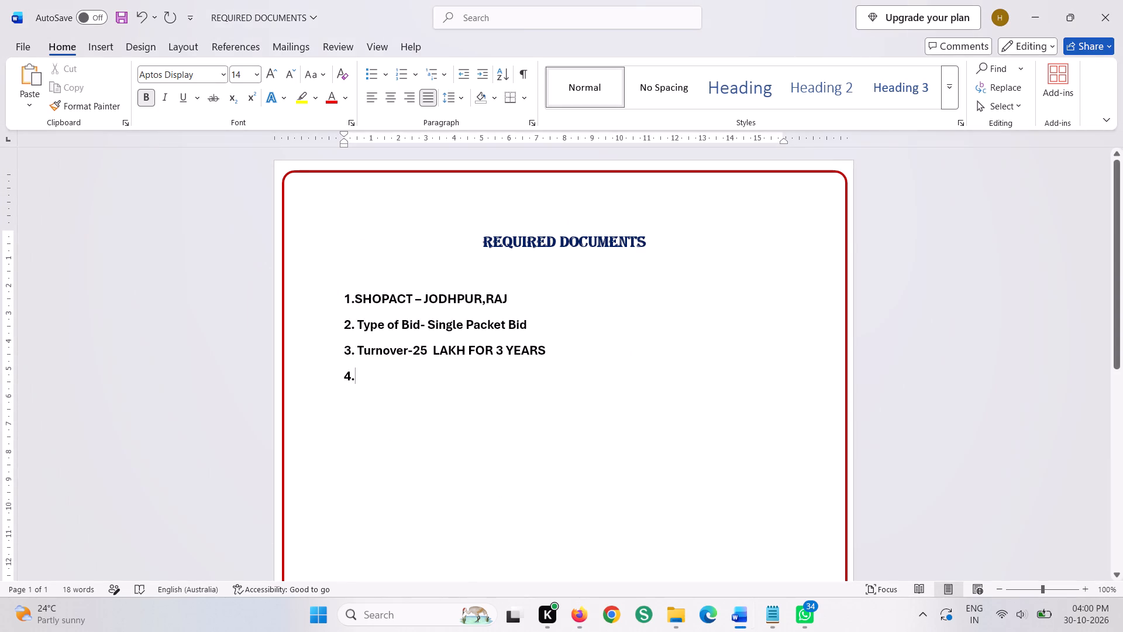
click(342, 404)
key(BackSpace)
key(space)
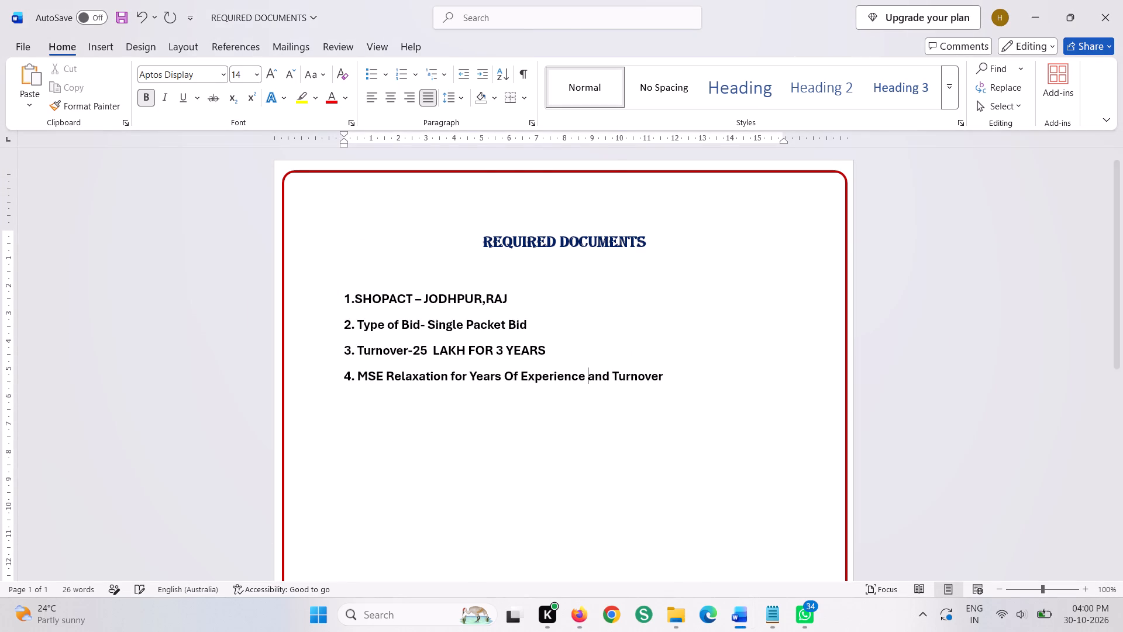
Insert "& Startup" after MSE in item 4, copying the word Startup from the bid's startup relaxation row.
key(alt+Tab)
scroll(475, 402, down, 1)
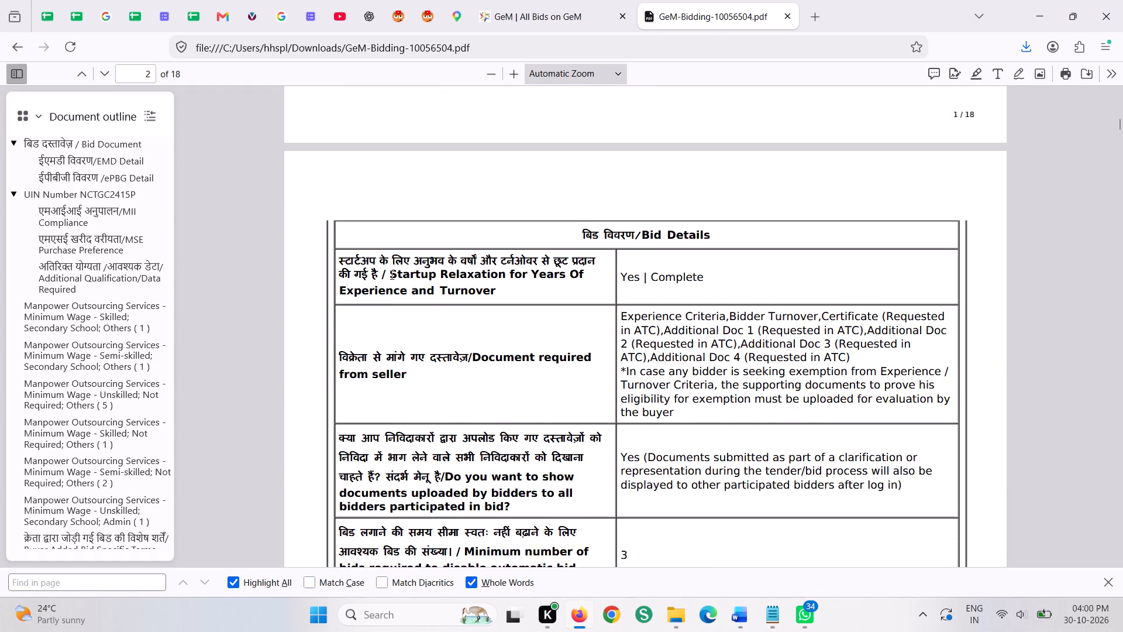
double_click(394, 274)
key(ctrl+c)
key(ctrl+c)
key(alt+Tab)
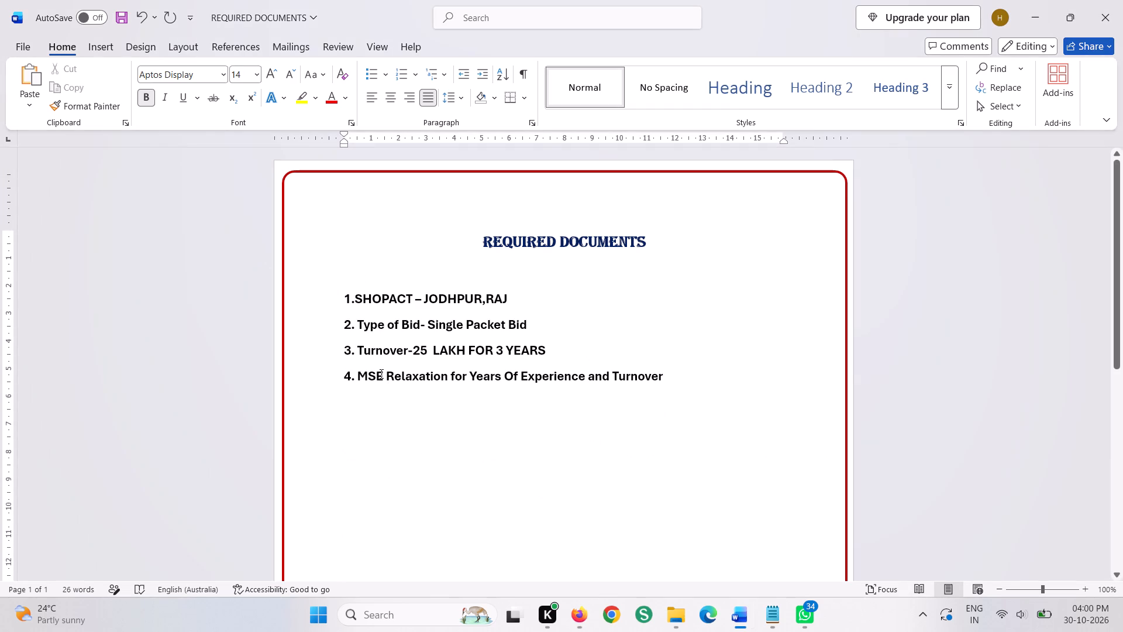
click(381, 376)
key(shift+ampersand)
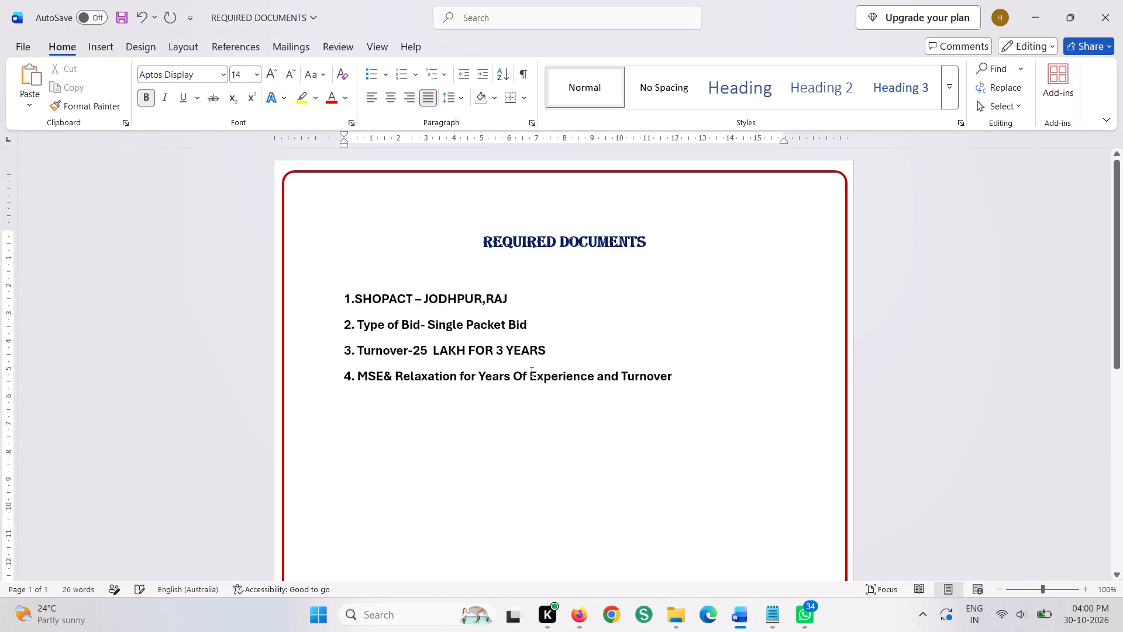
key(ctrl+v)
Check the relaxation entry in the bid document and end item 4 with "- YES".
key(alt+Tab)
key(alt+Tab)
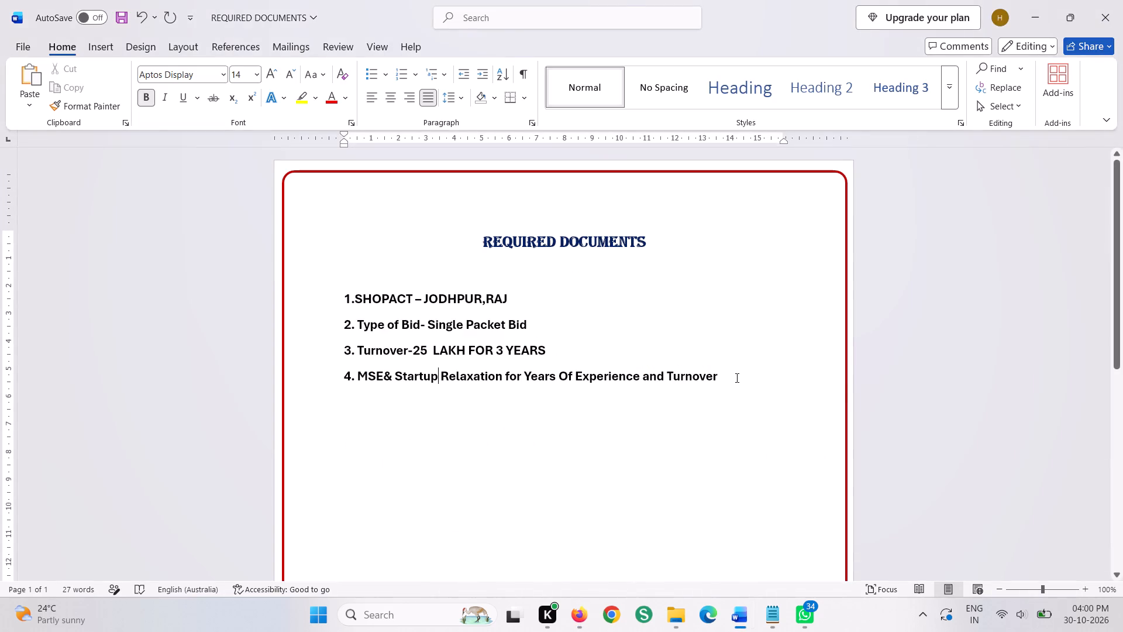
key(alt+Tab)
scroll(641, 371, up, 1)
key(alt+Tab)
click(757, 376)
text(- YES)
key(space)
Add item 5 reading "Type of Bid- Single Packet Bid", copying label and value from page 2 of the bid document.
key(alt+Tab)
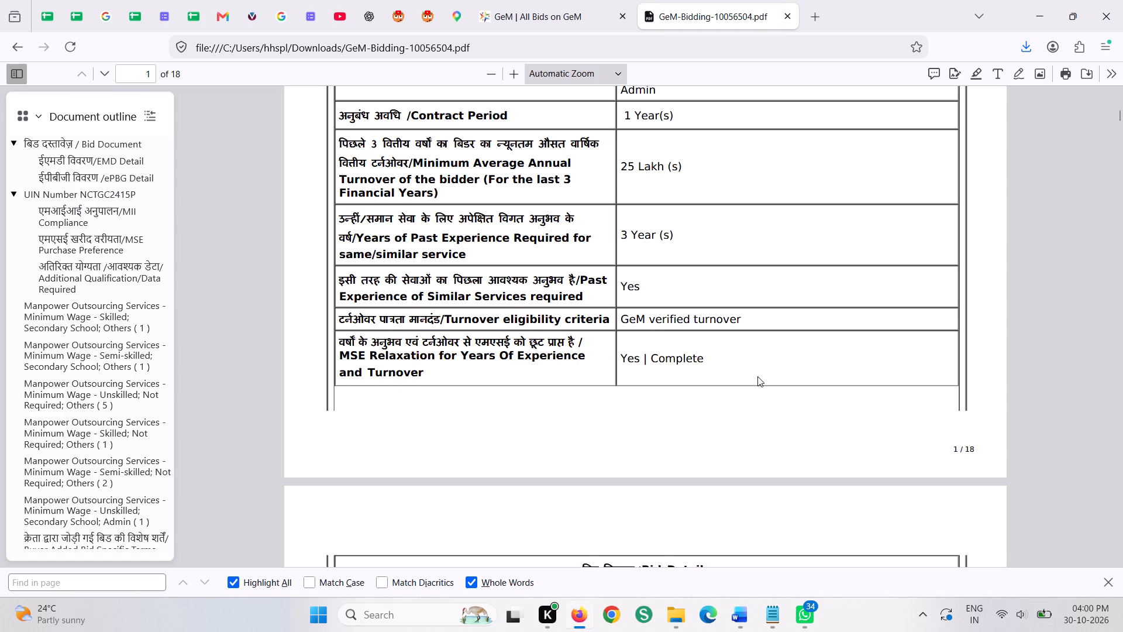
scroll(755, 378, down, 2)
scroll(563, 349, up, 1)
scroll(512, 334, down, 1)
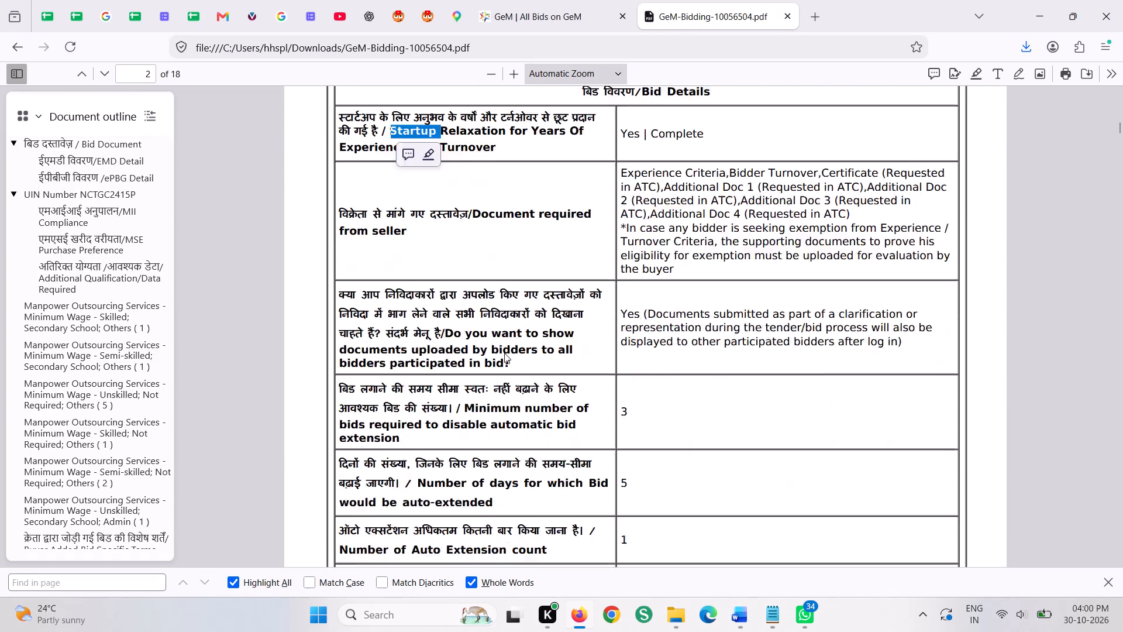
click(421, 413)
drag(421, 413, 472, 408)
key(ctrl+c)
key(ctrl+c)
key(alt+Tab)
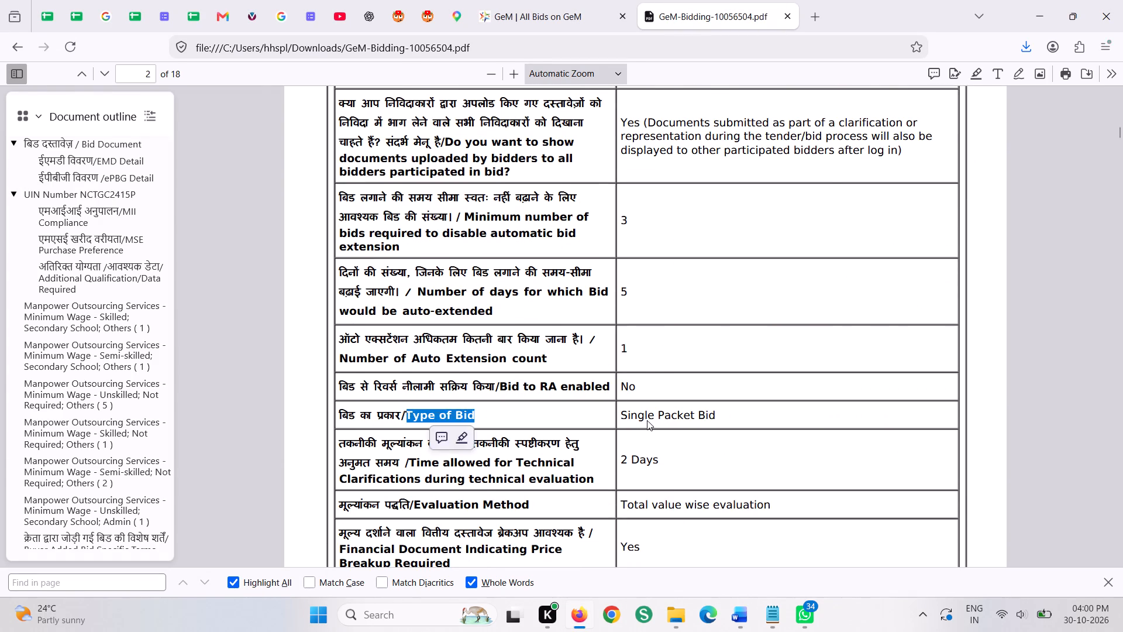
key(Return)
text(5.)
key(ctrl+v)
key(minus)
key(alt+Tab)
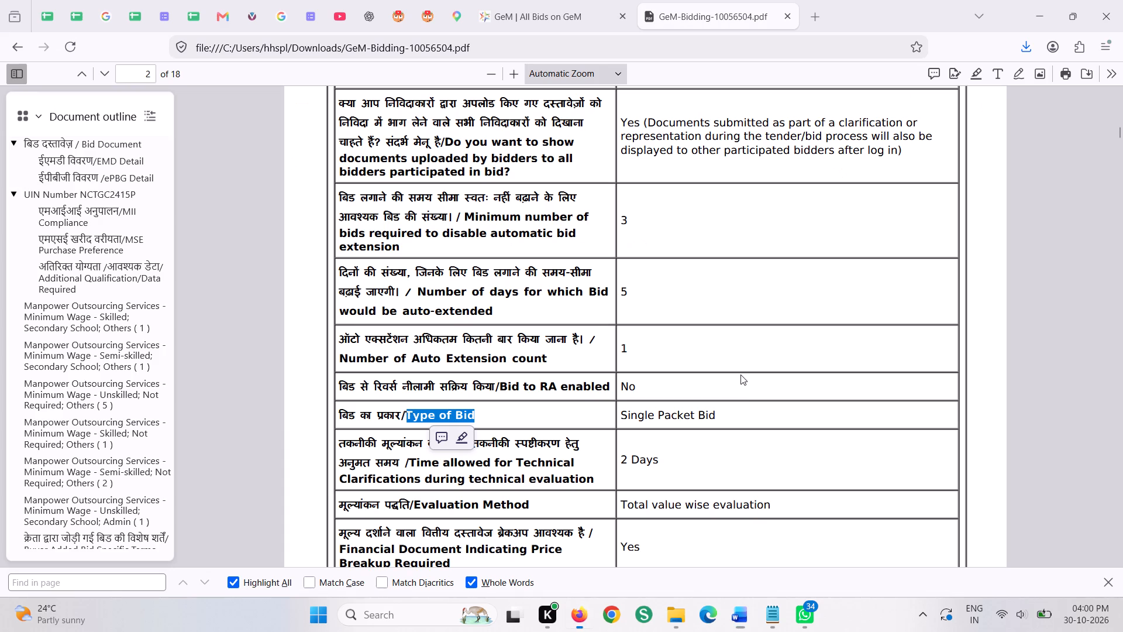
triple_click(669, 408)
key(ctrl+c)
key(ctrl+c)
key(alt+Tab)
key(ctrl+v)
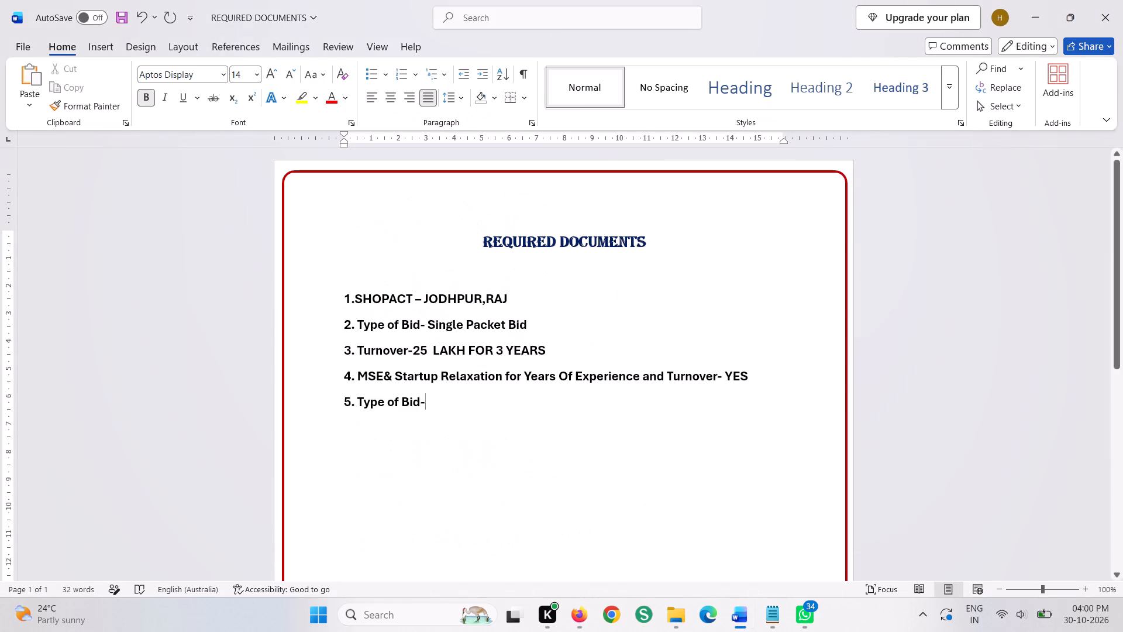
Start item 6 in the required documents list.
key(Return)
text(6.)
Reopen the minimum wages undertaking 1792401084.pdf from the bid document and check the files saved in the GEM2026B8179471 folder.
key(alt+Tab)
scroll(755, 404, down, 1)
scroll(663, 380, down, 1)
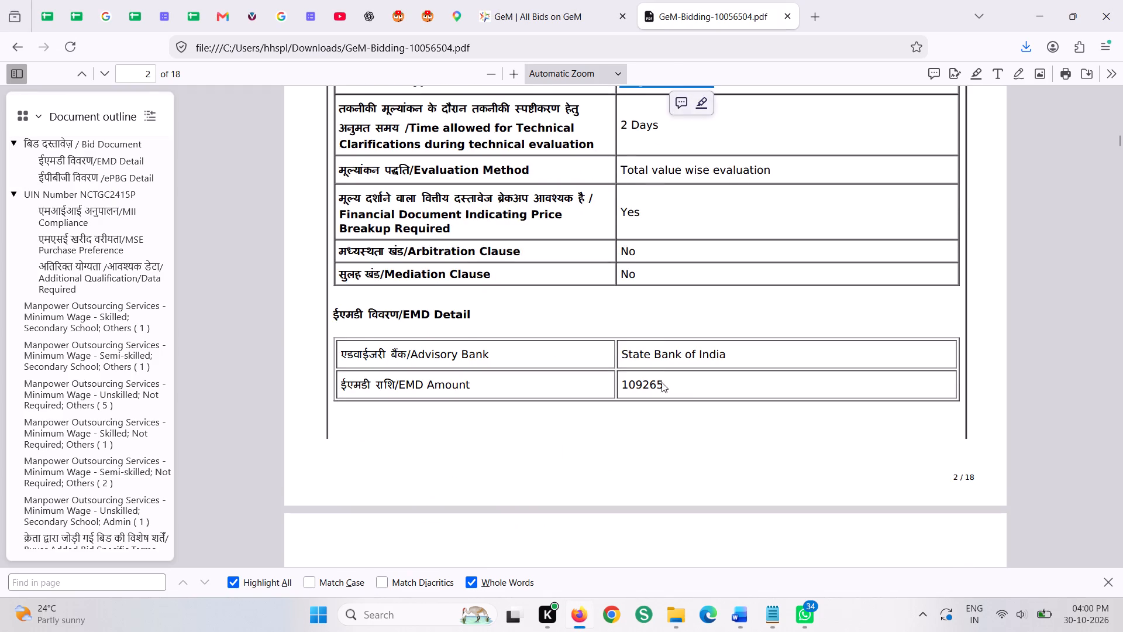
scroll(662, 382, down, 6)
click(601, 132)
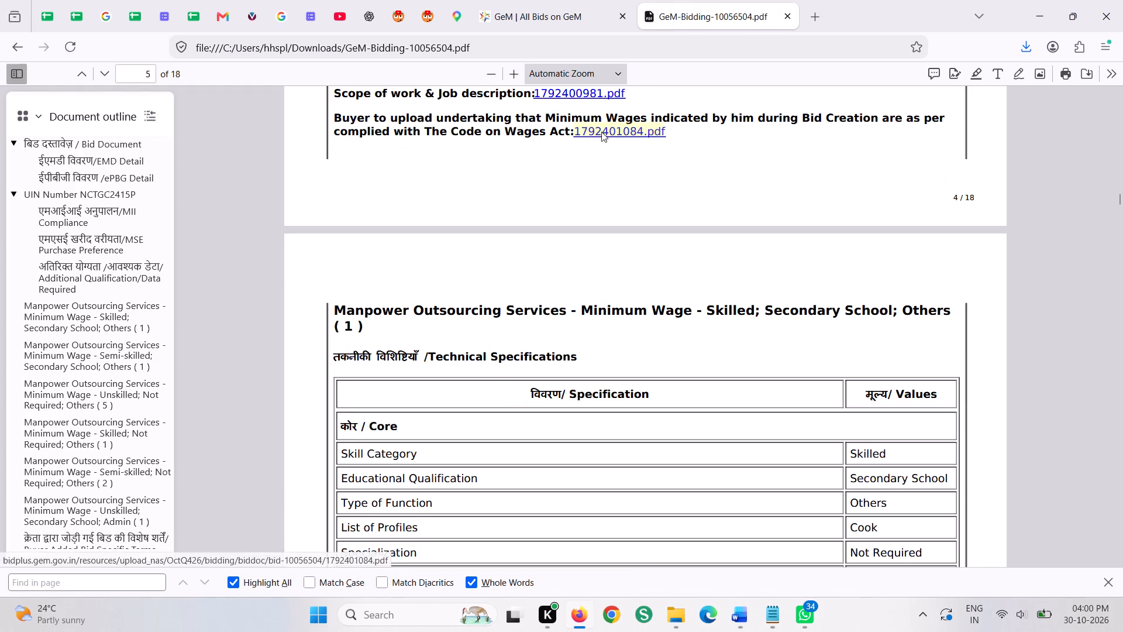
scroll(671, 174, up, 2)
click(21, 49)
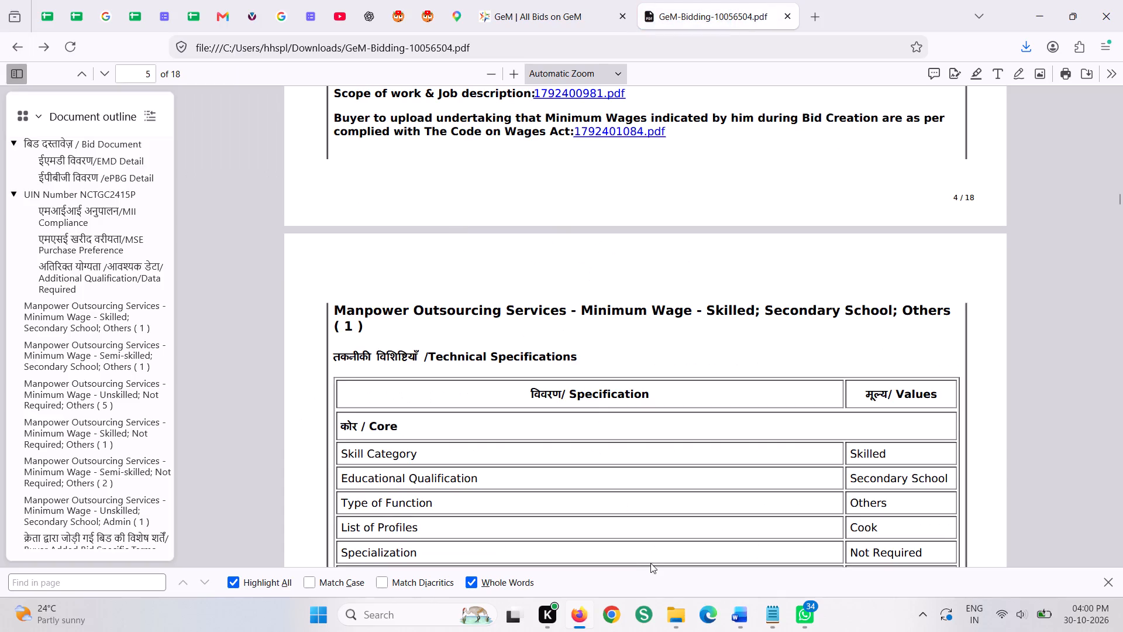
click(685, 616)
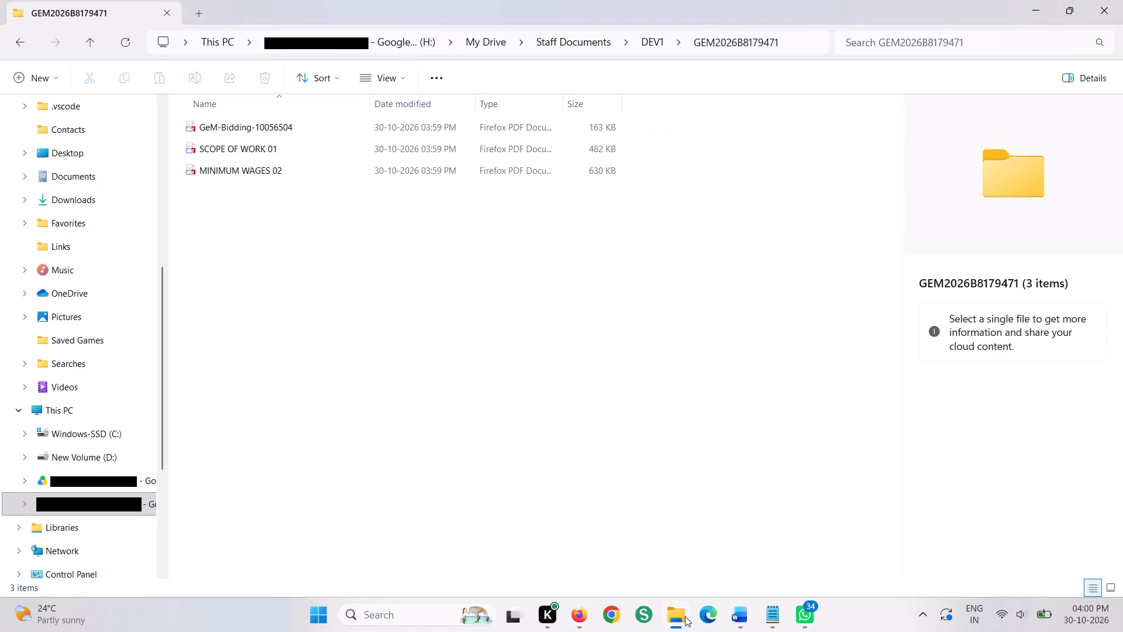
click(685, 616)
Look through the bid document from page 7 to the end, including the Buyer Added Bid Specific Terms and Conditions.
scroll(697, 336, down, 8)
scroll(602, 363, down, 1)
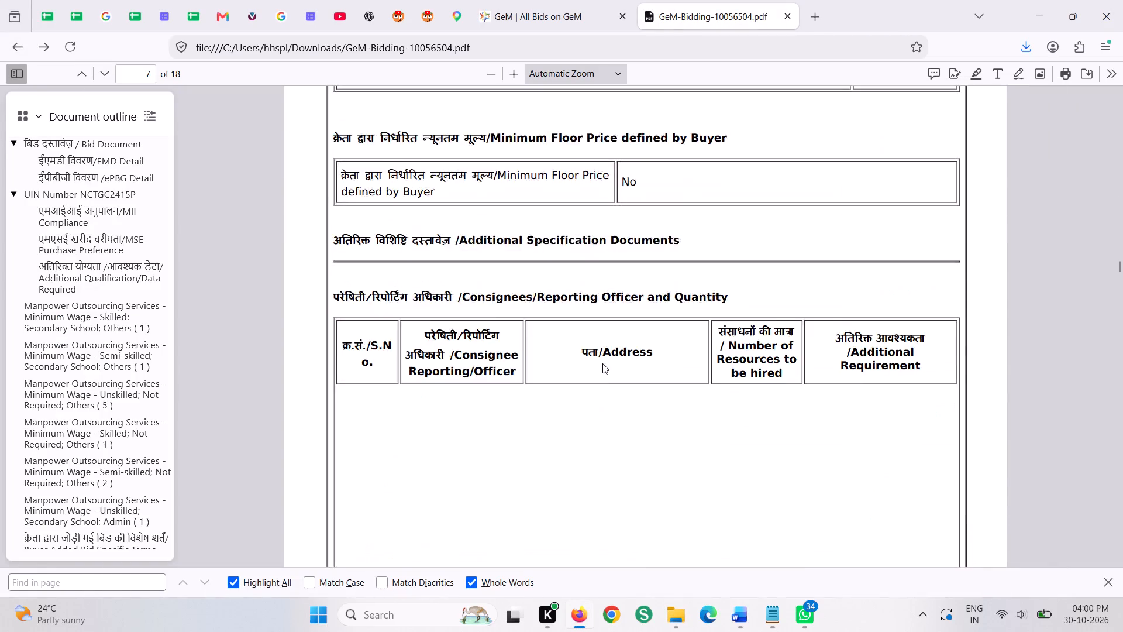
scroll(602, 363, down, 9)
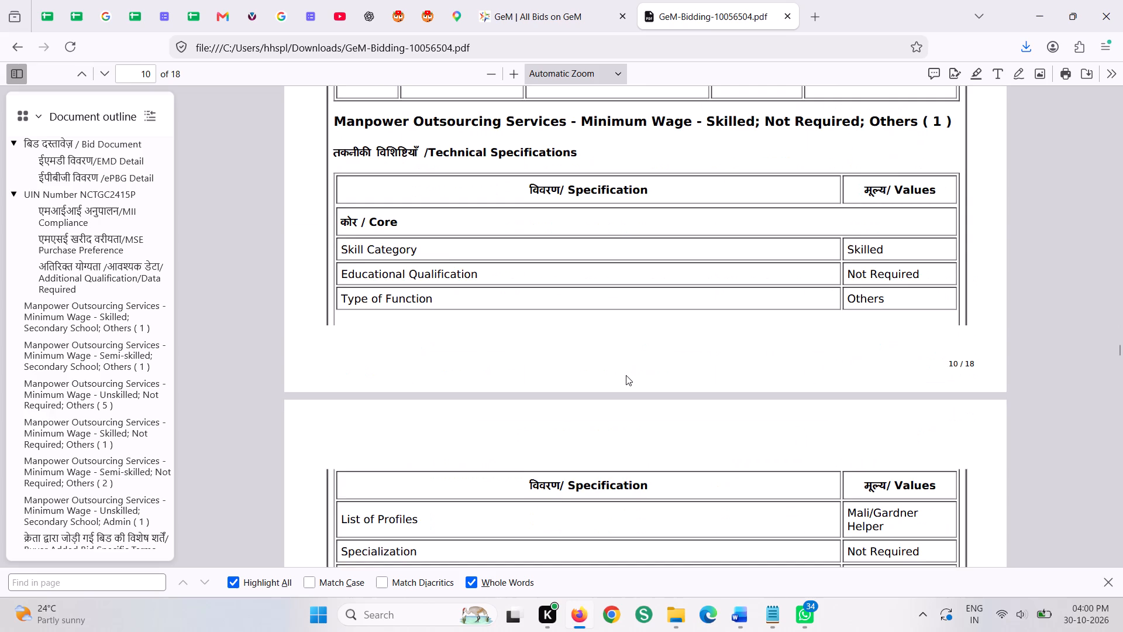
scroll(626, 375, down, 5)
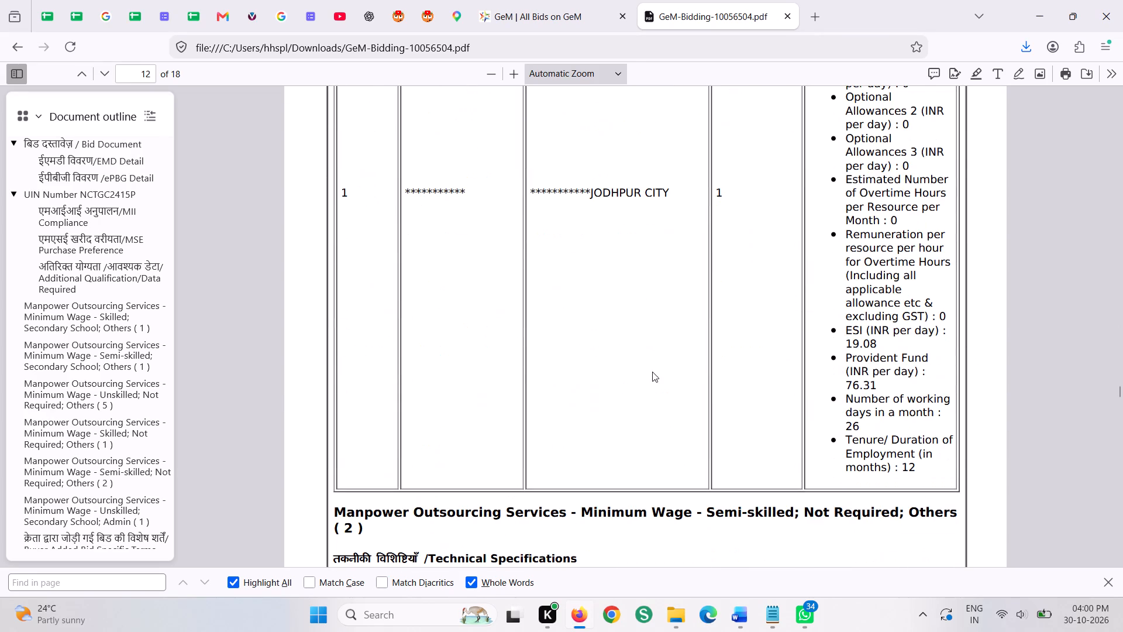
scroll(646, 372, down, 7)
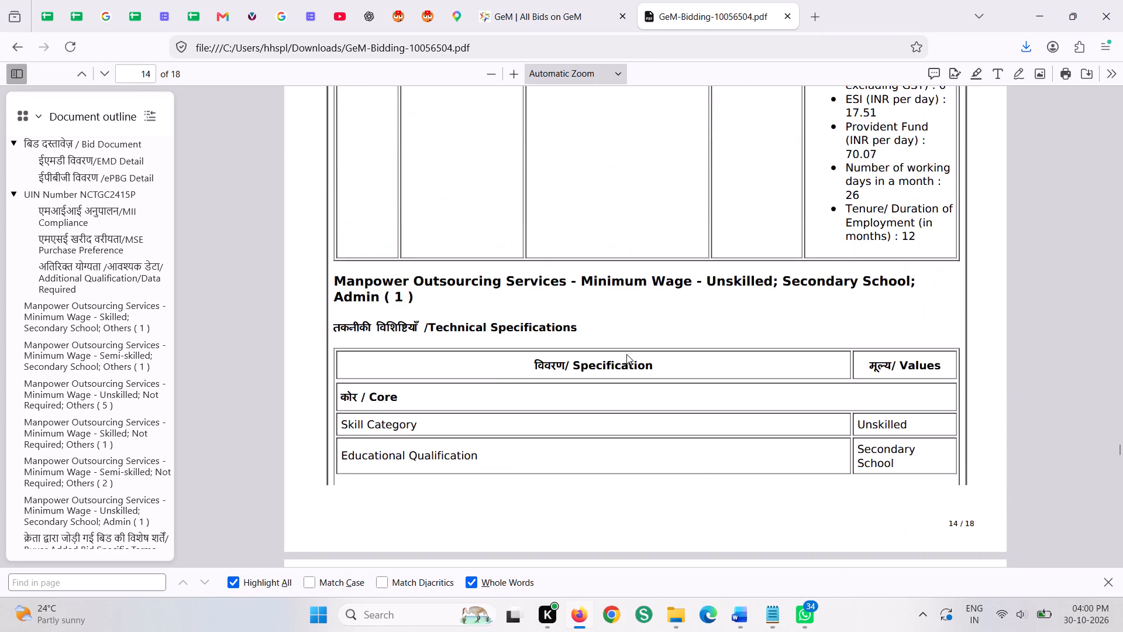
scroll(626, 354, down, 8)
scroll(638, 293, down, 2)
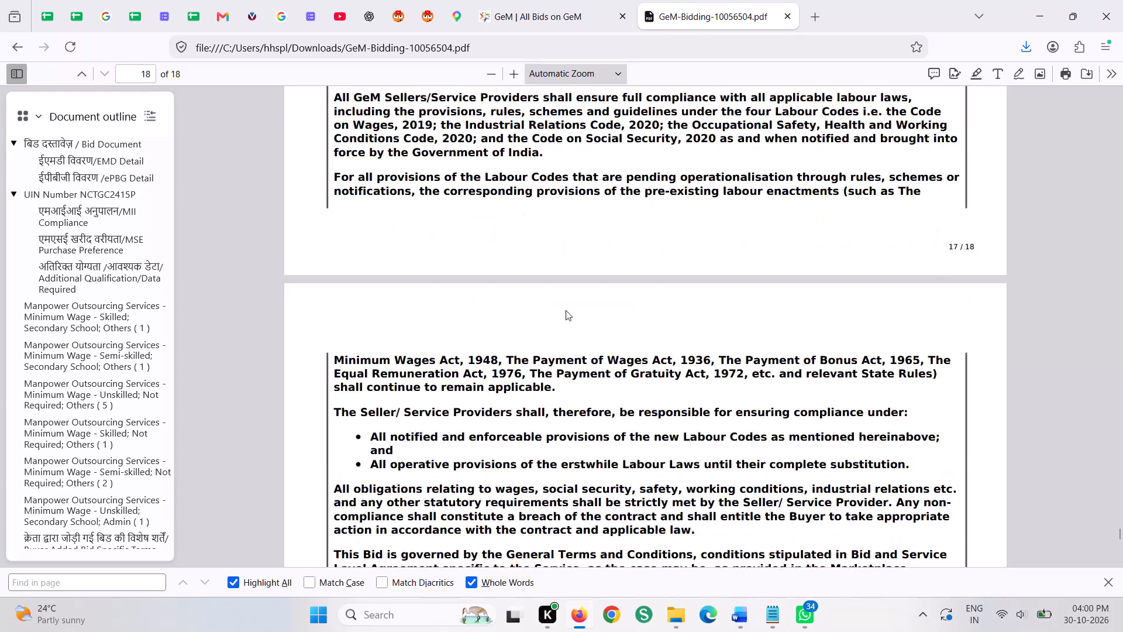
scroll(470, 325, up, 5)
scroll(521, 341, down, 1)
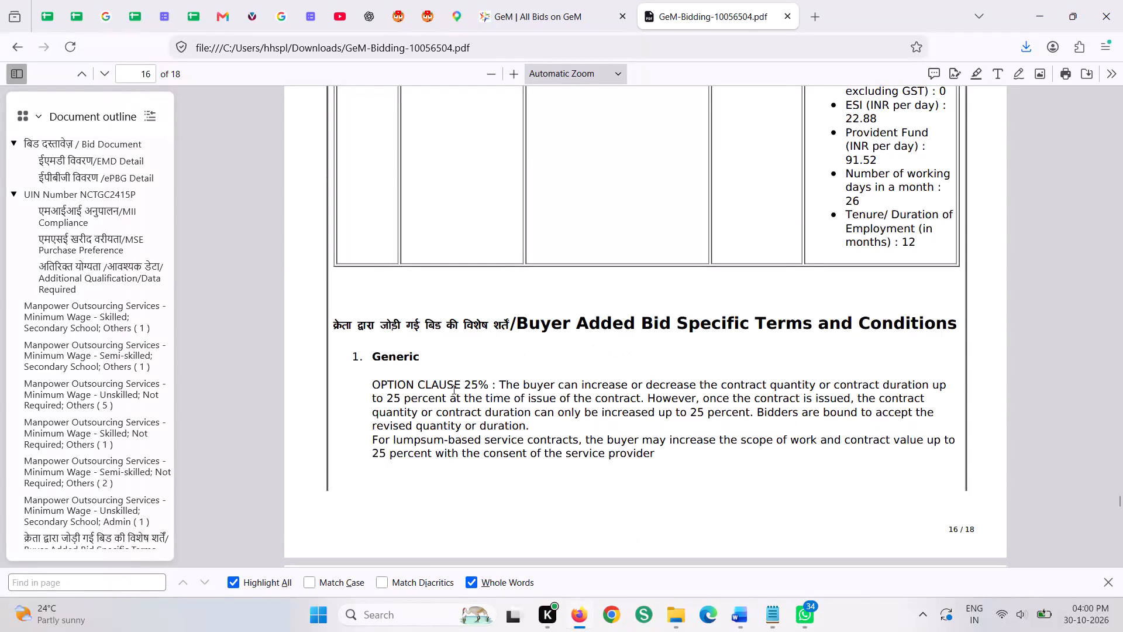
scroll(454, 390, down, 1)
Open the scope of work 1792400981.pdf from the bid document and read it through to the clause 17 eligibility criteria.
scroll(492, 344, up, 1)
scroll(637, 359, up, 20)
scroll(637, 359, up, 1)
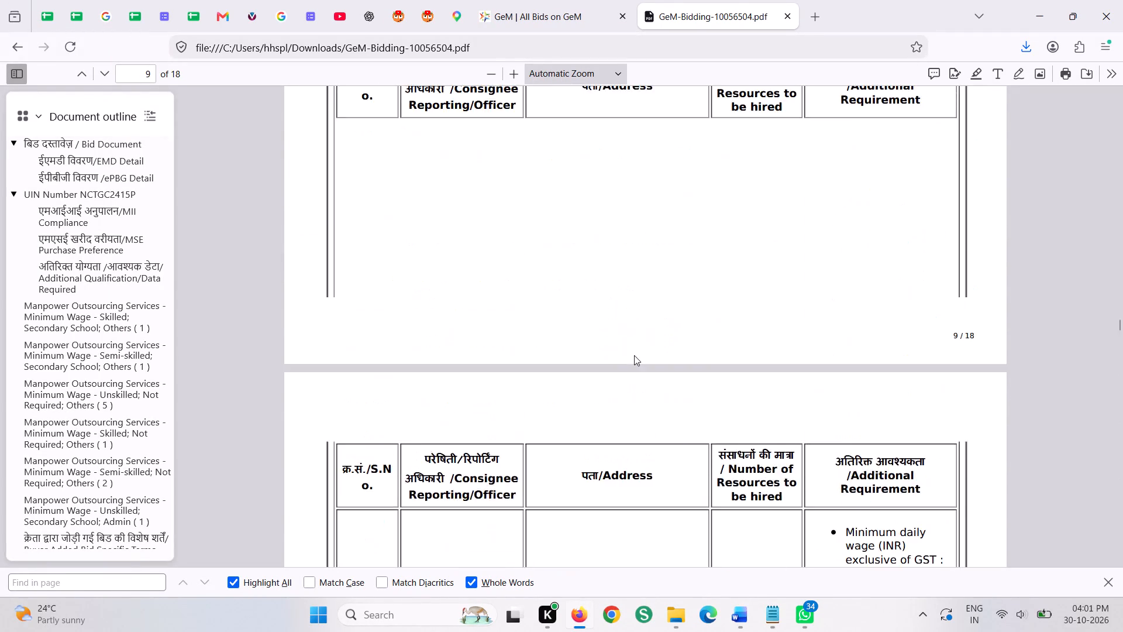
scroll(633, 355, up, 20)
scroll(633, 355, up, 2)
scroll(612, 358, down, 7)
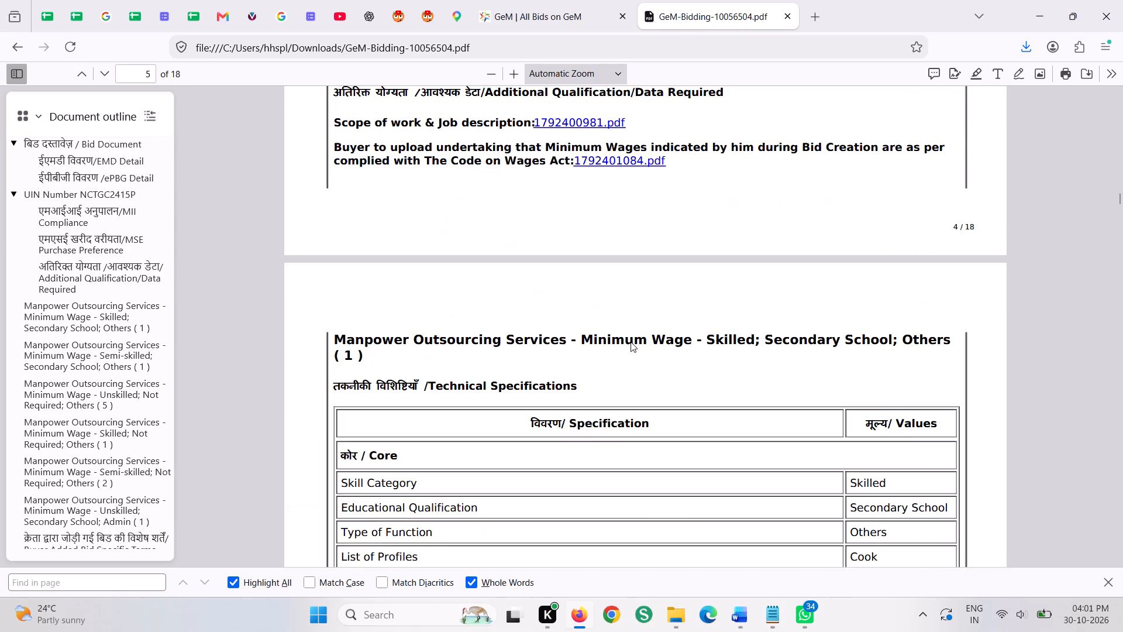
scroll(560, 246, up, 1)
click(555, 430)
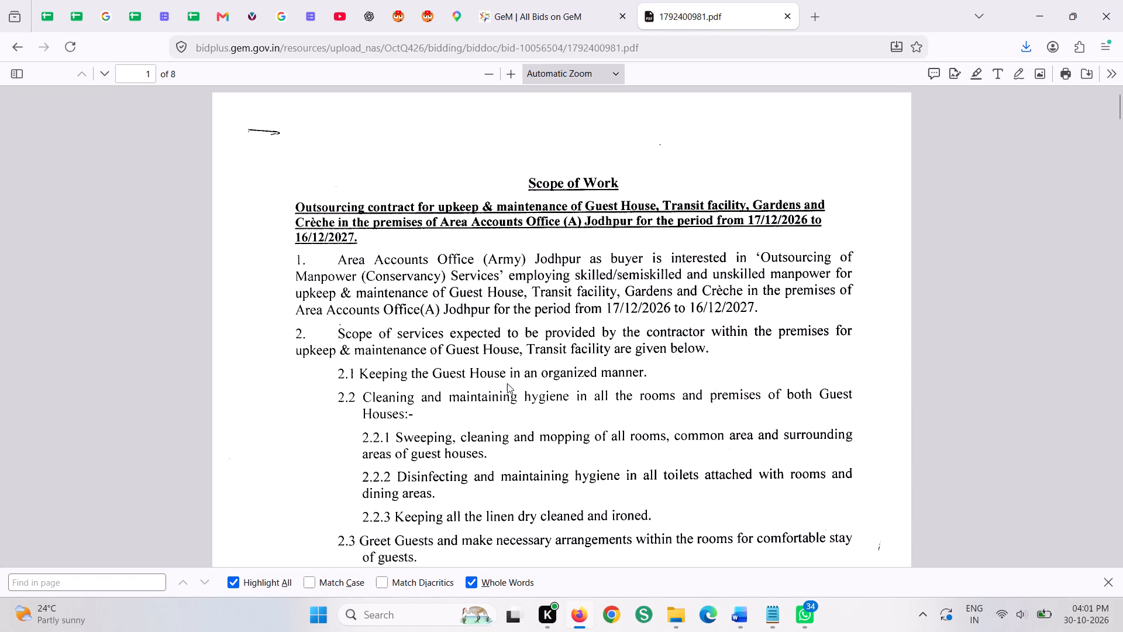
ctrl+scroll(507, 383, up, 1)
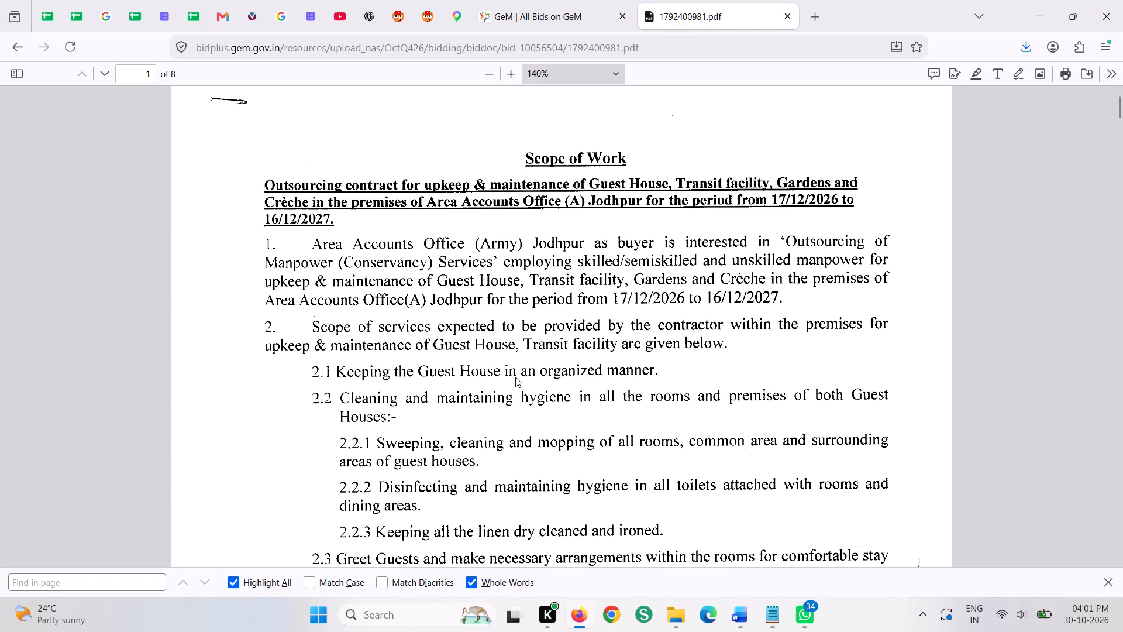
scroll(511, 373, down, 1)
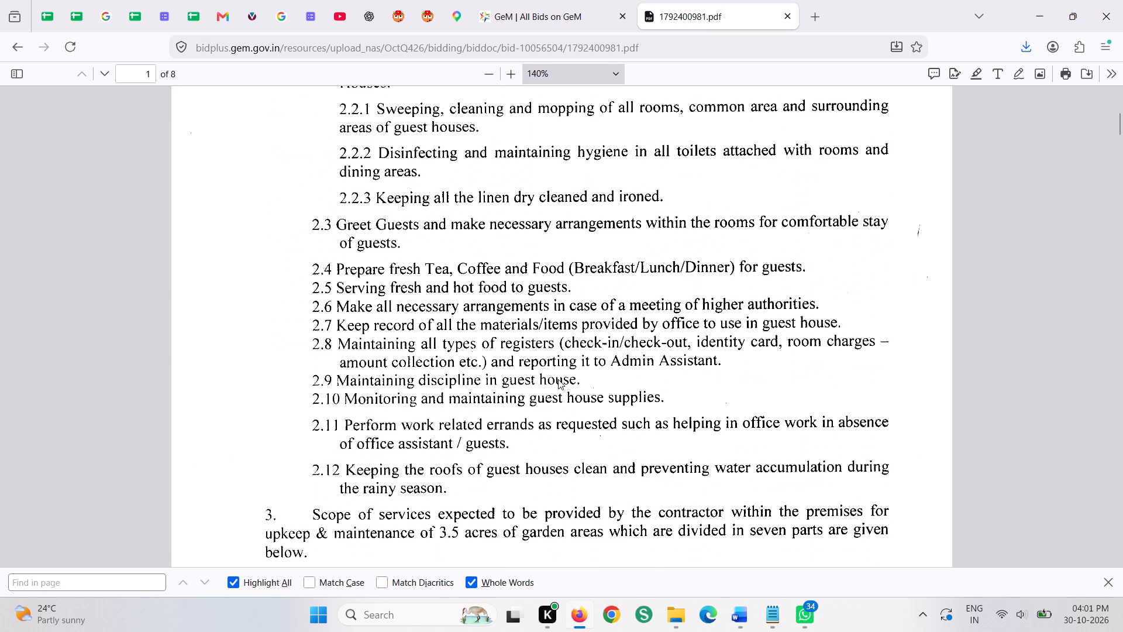
scroll(557, 384, down, 2)
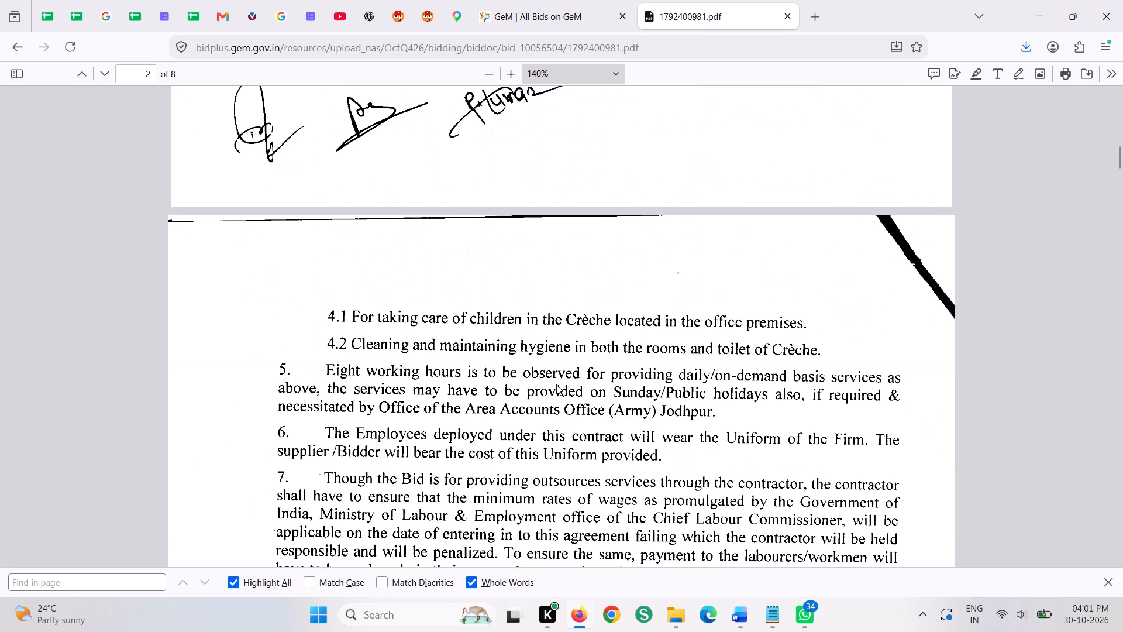
scroll(556, 384, down, 2)
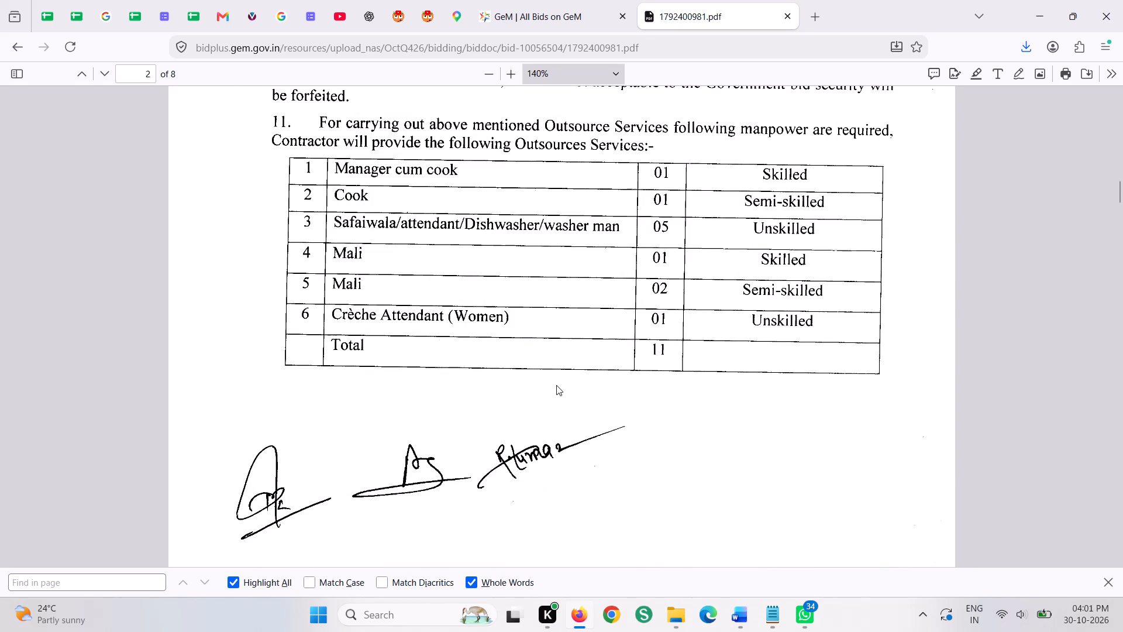
scroll(556, 385, down, 2)
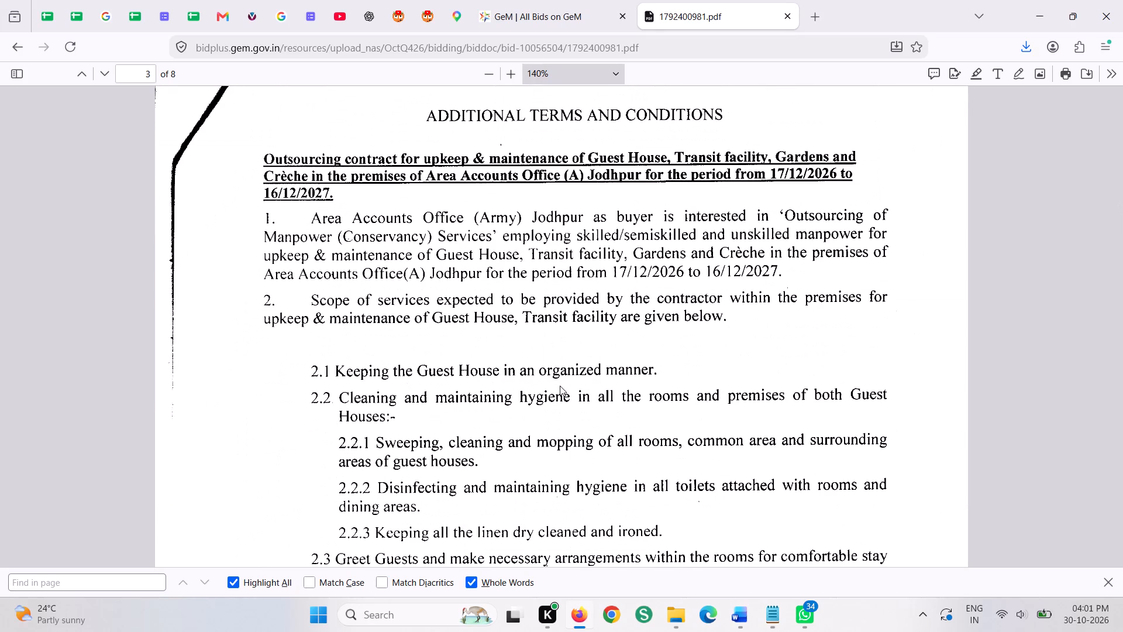
scroll(508, 364, down, 2)
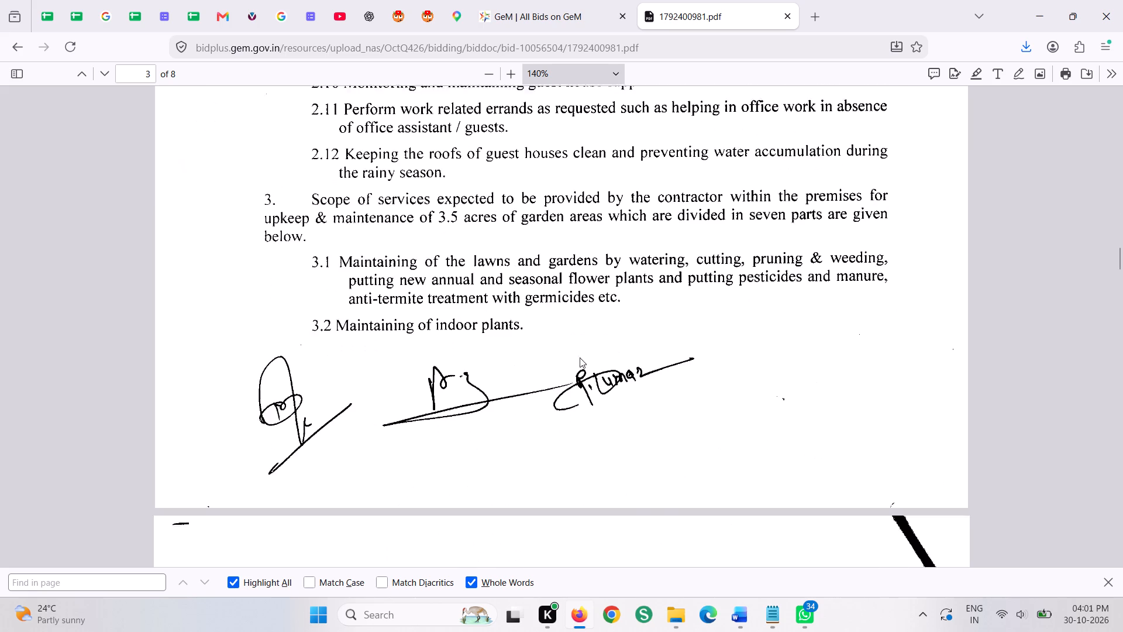
scroll(552, 365, up, 1)
scroll(552, 365, down, 3)
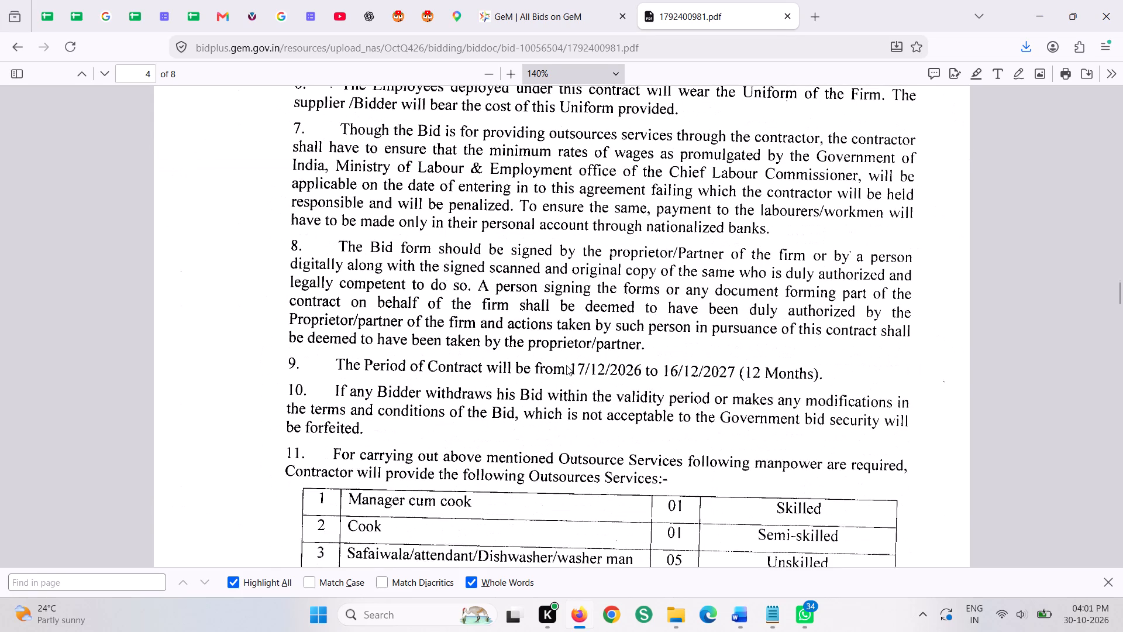
scroll(566, 365, down, 1)
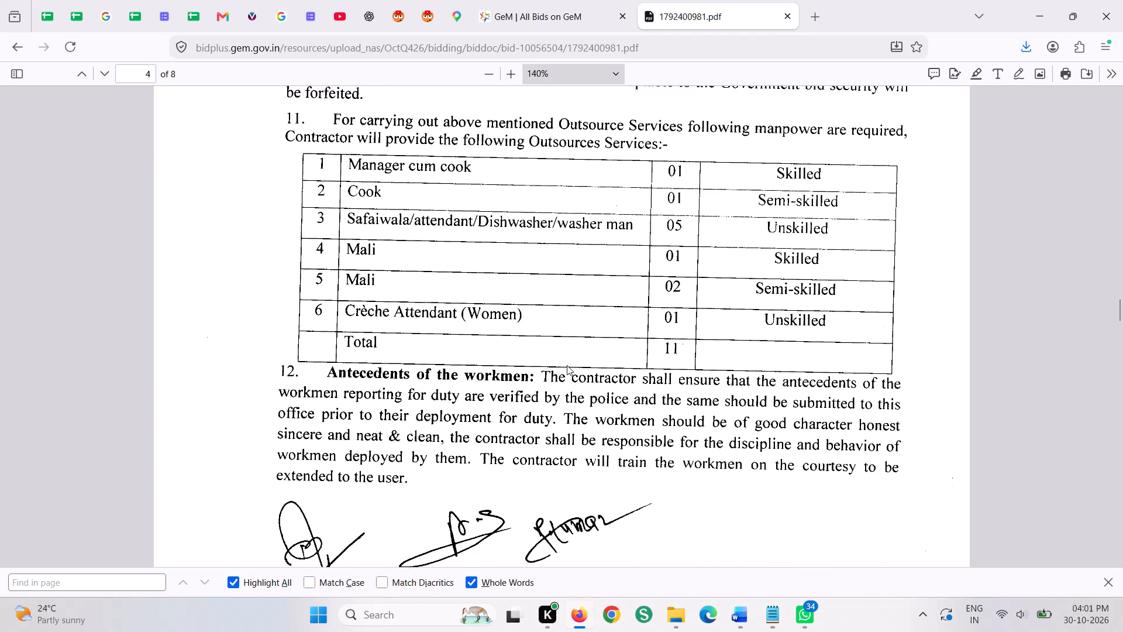
scroll(567, 365, down, 2)
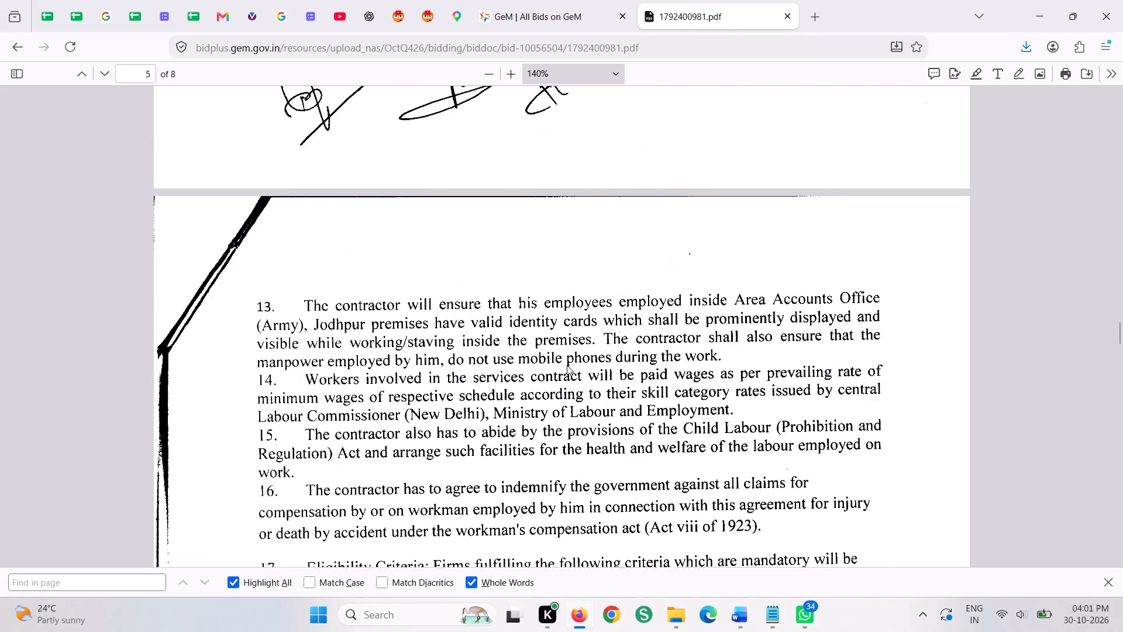
scroll(567, 365, down, 1)
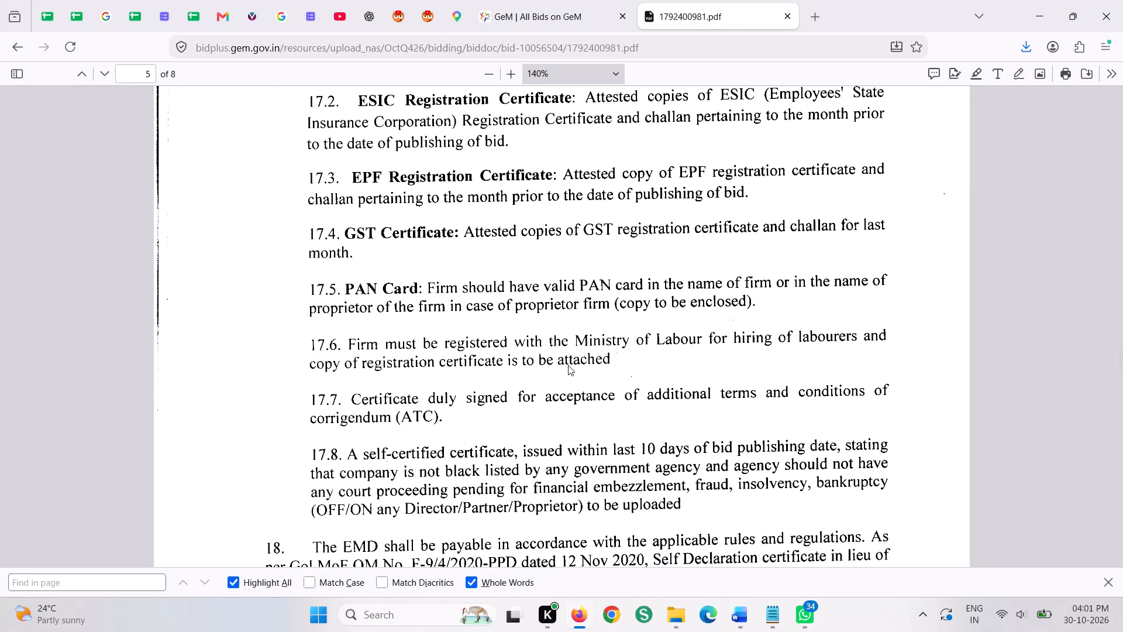
Copy a screenshot of clauses 17.1 to 18 on page 5 of the scope of work.
triple_click(492, 71)
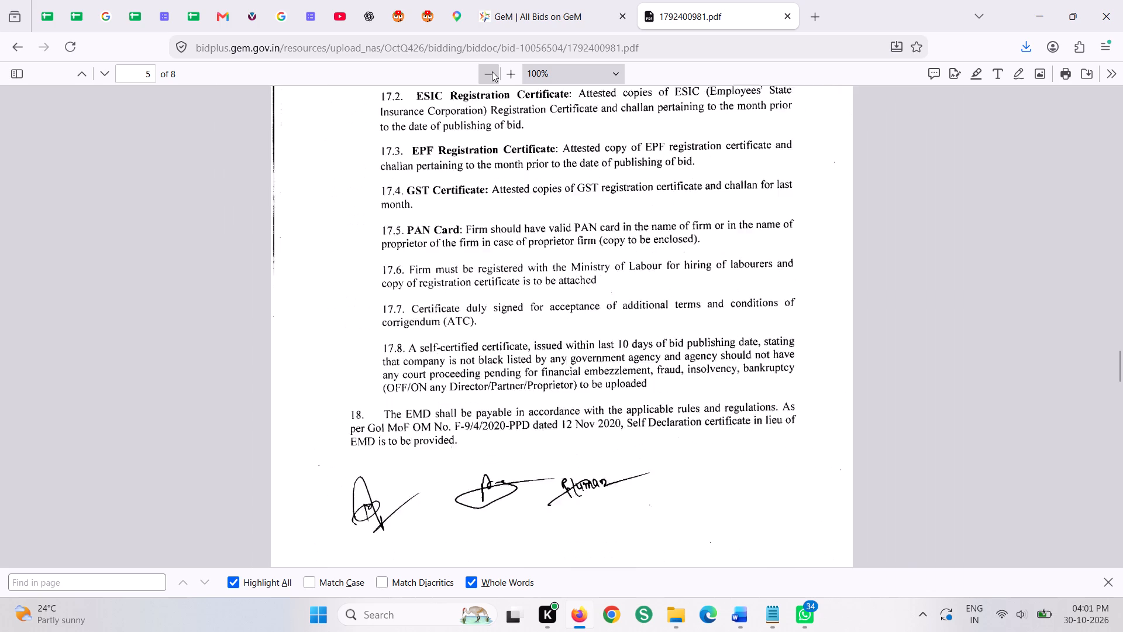
click(492, 71)
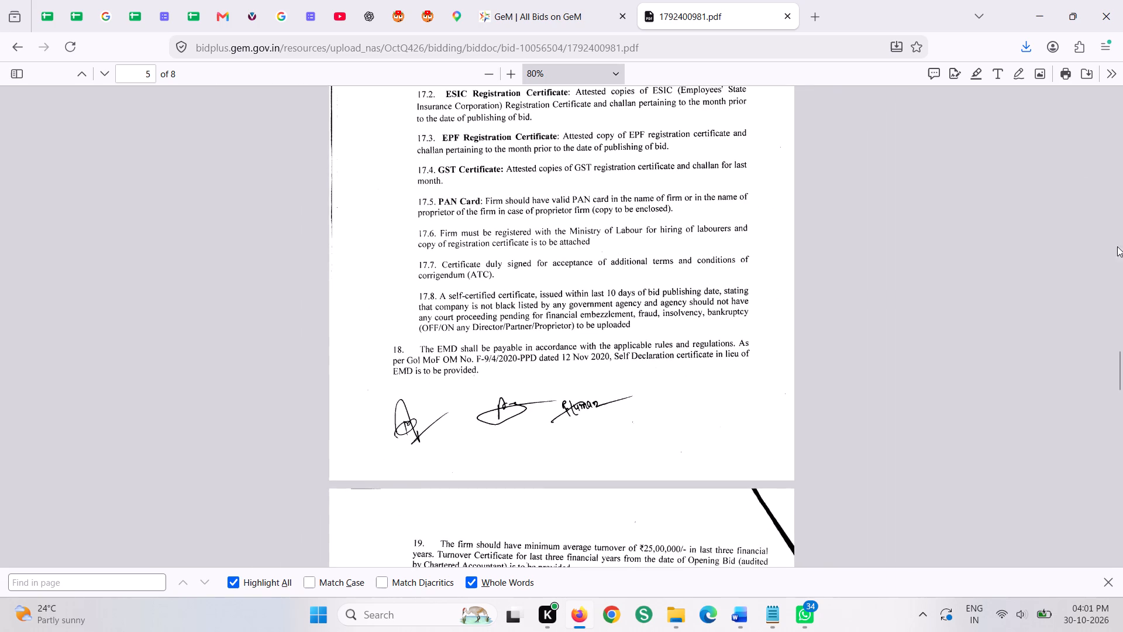
triple_click(1117, 90)
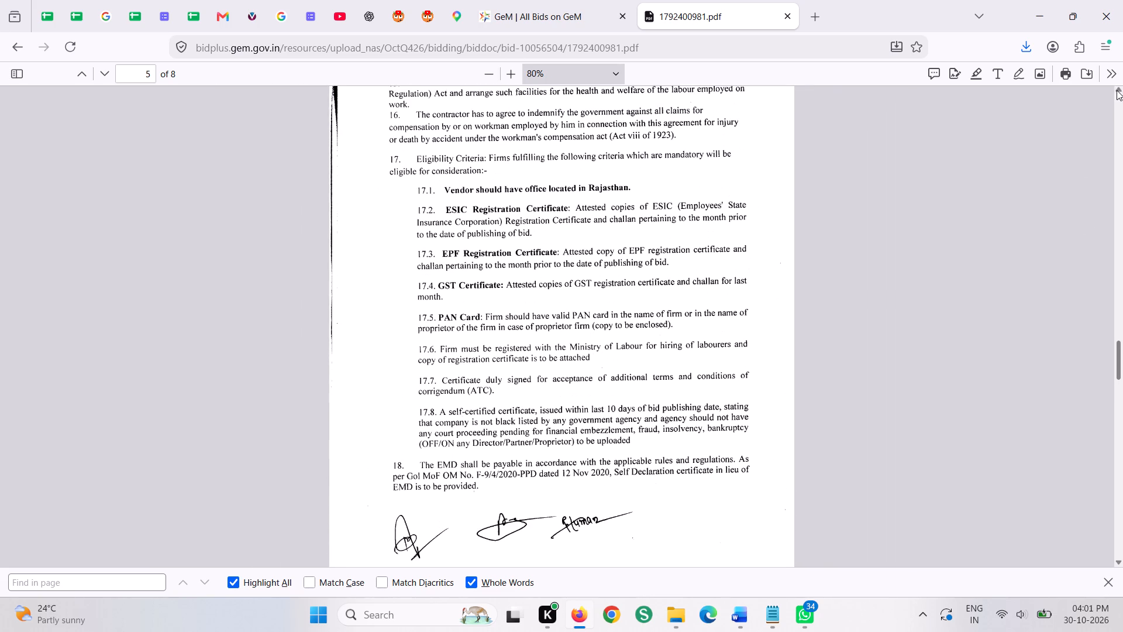
key(ctrl+shift+s)
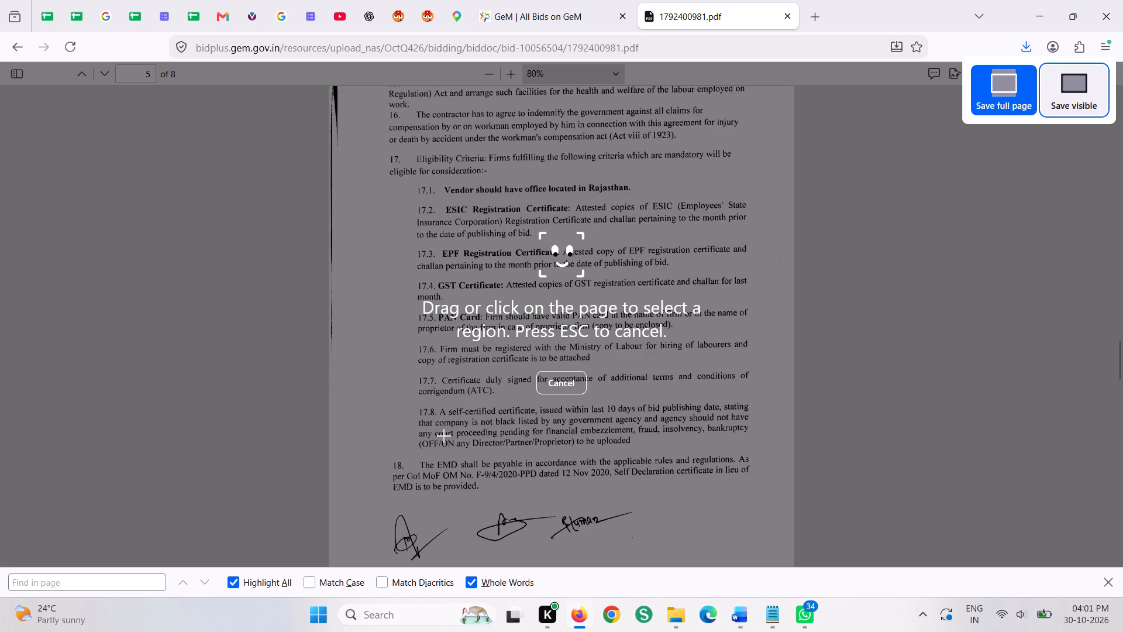
drag(379, 174, 789, 492)
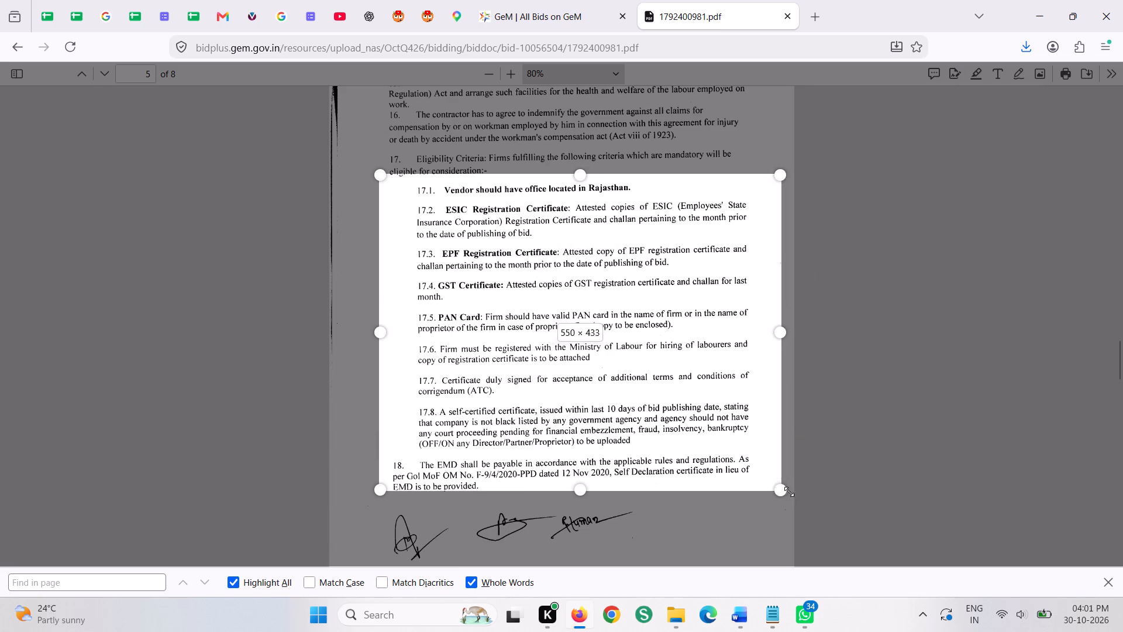
drag(789, 492, 795, 492)
click(678, 513)
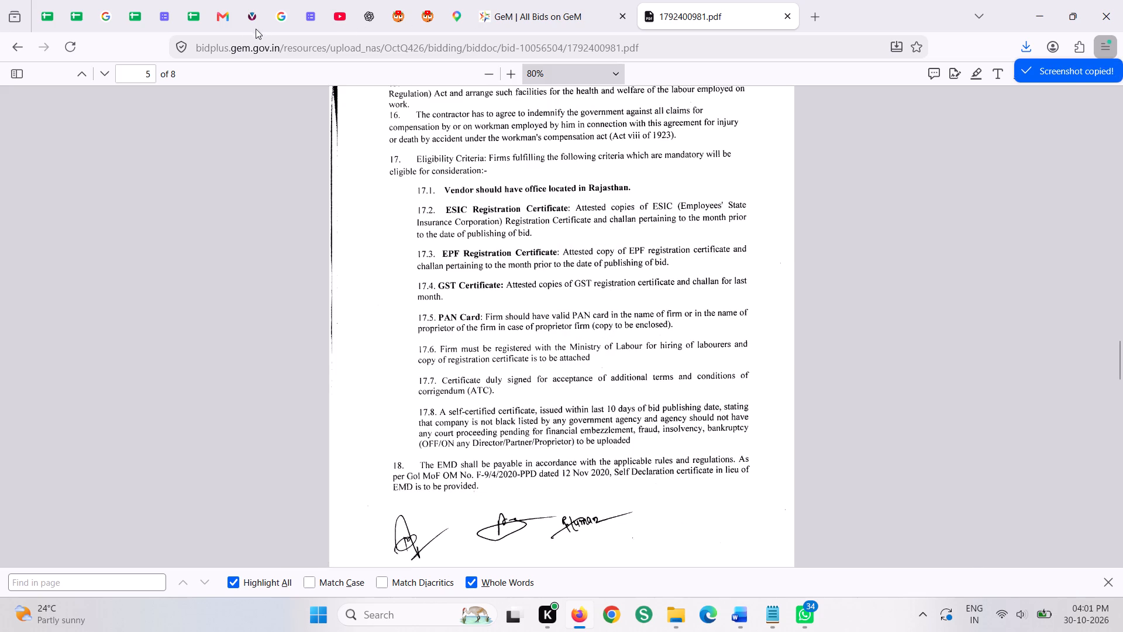
Run a Google image search on the copied screenshot and open the image preview for selecting its text.
click(273, 20)
click(750, 91)
click(550, 307)
key(ctrl+v)
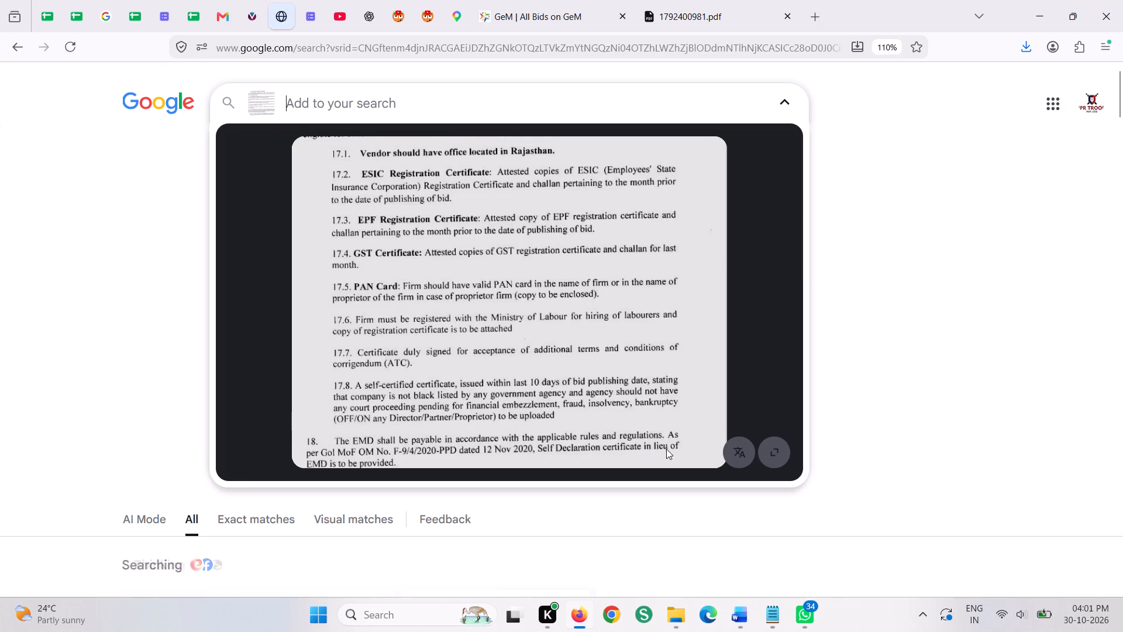
click(738, 452)
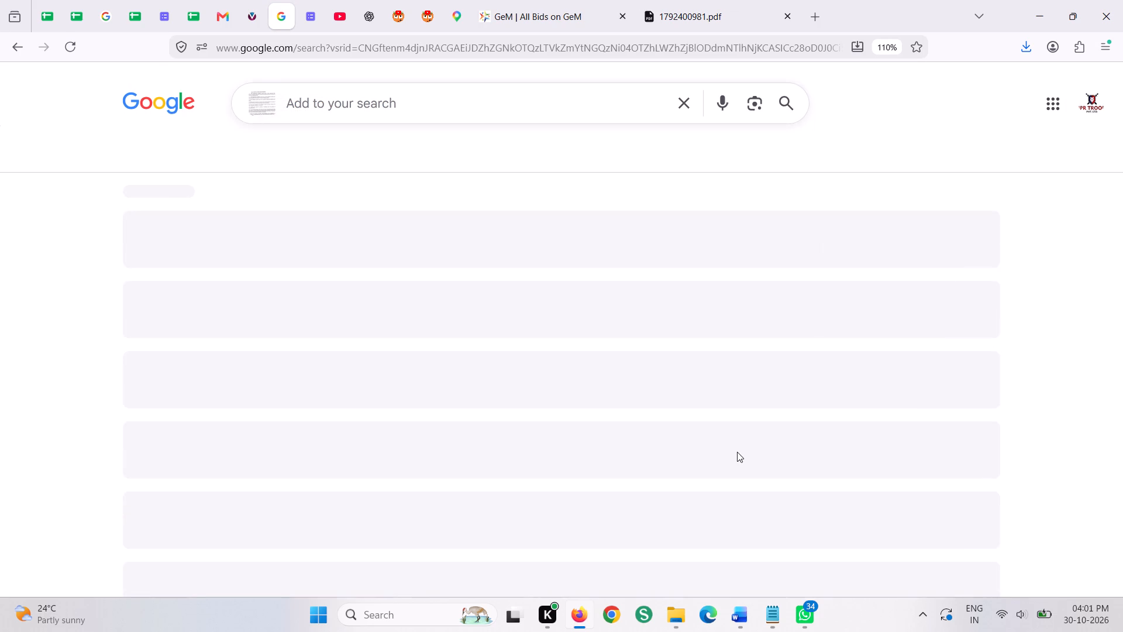
click(270, 108)
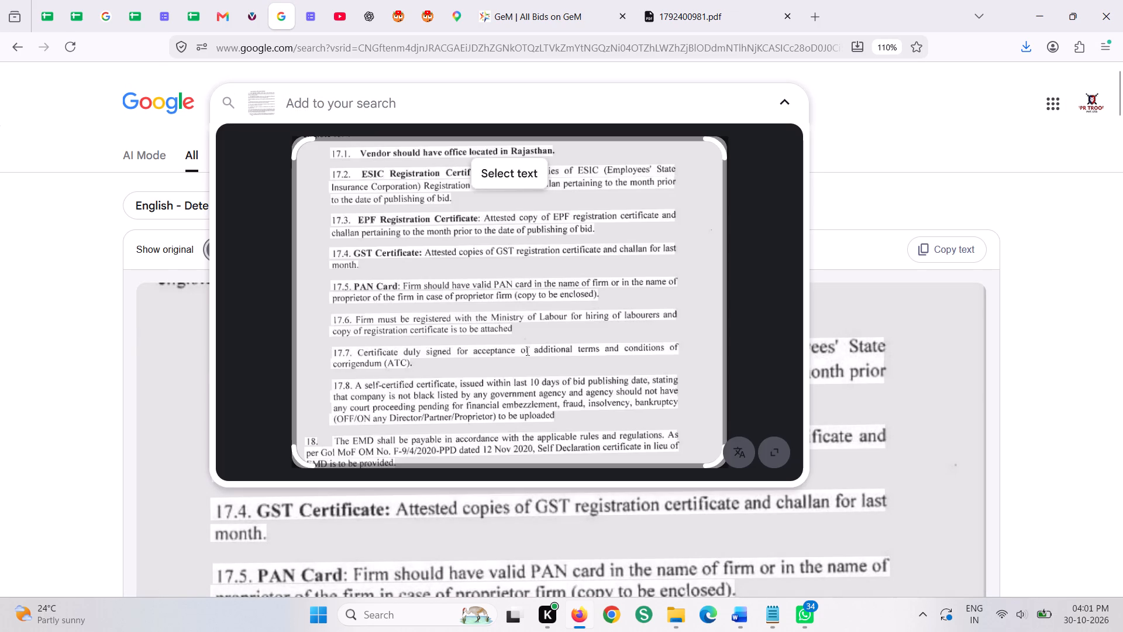
Fill item 6 of the REQUIRED DOCUMENTS list with the clause 17.2 text from "ESIC (Employees' State" to "publishing of bid.", copied from the image, and start a new line.
click(413, 154)
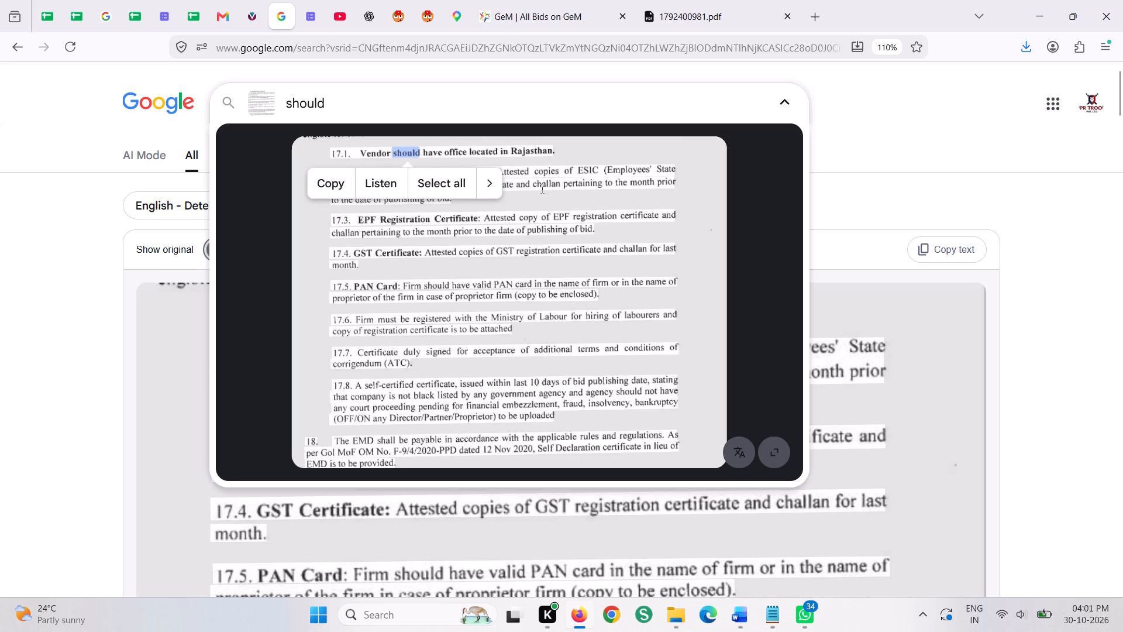
click(556, 170)
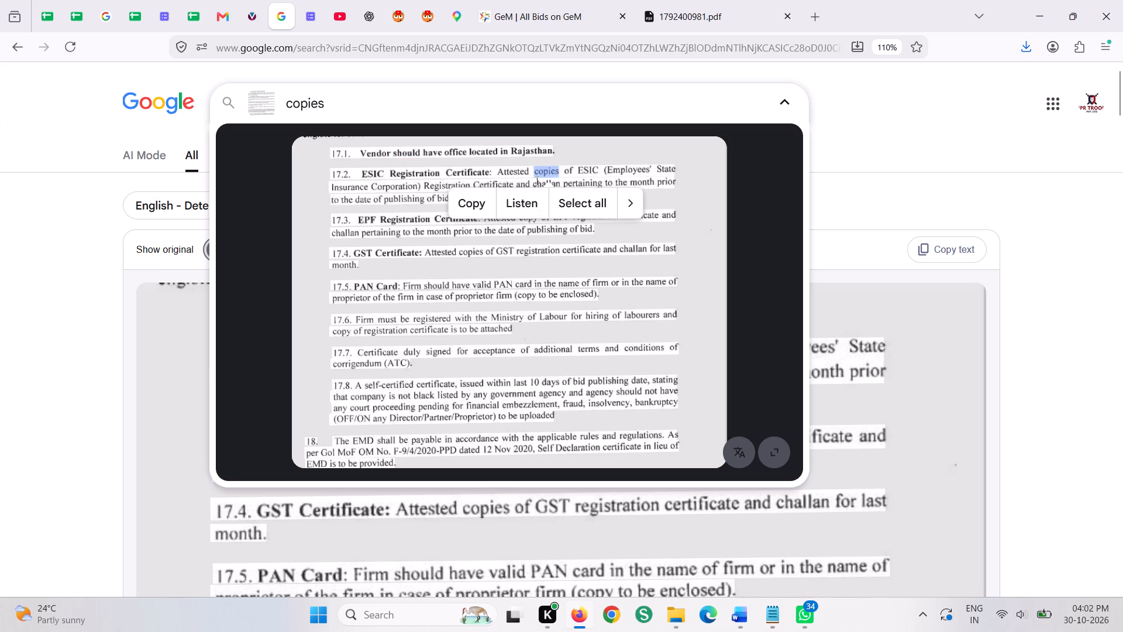
drag(582, 169, 545, 200)
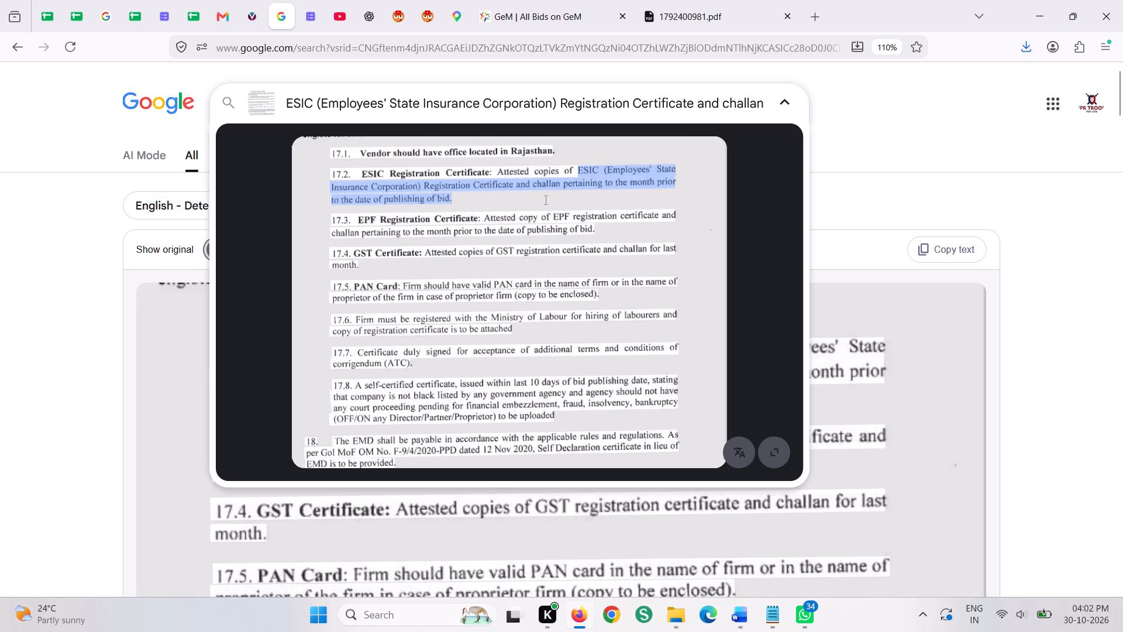
drag(545, 200, 468, 190)
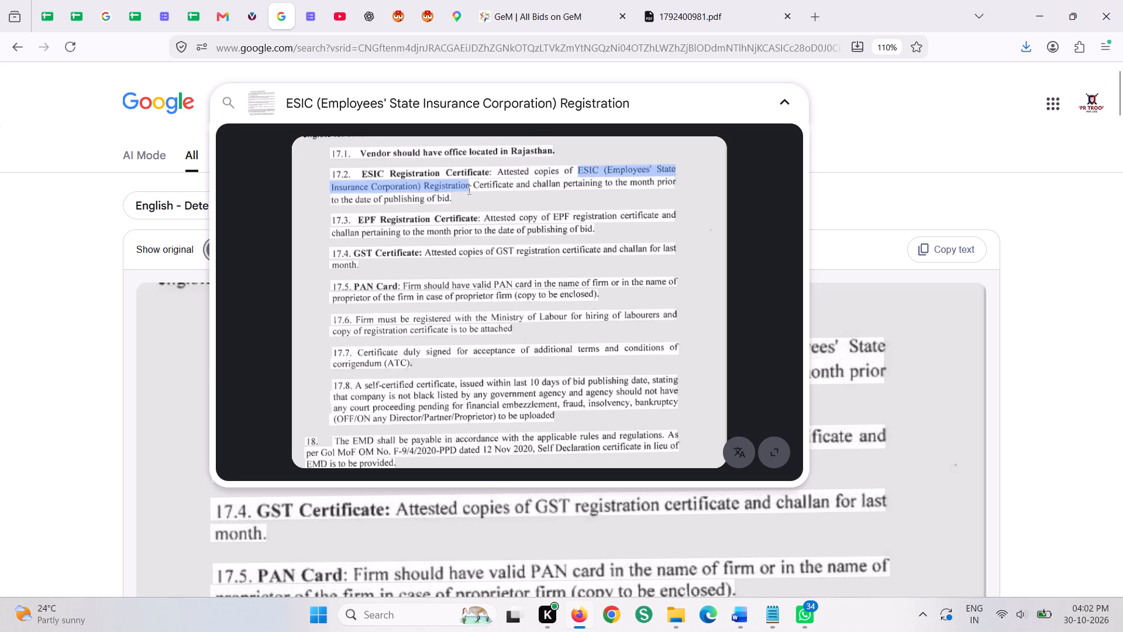
drag(468, 190, 456, 196)
click(427, 226)
key(alt+Tab)
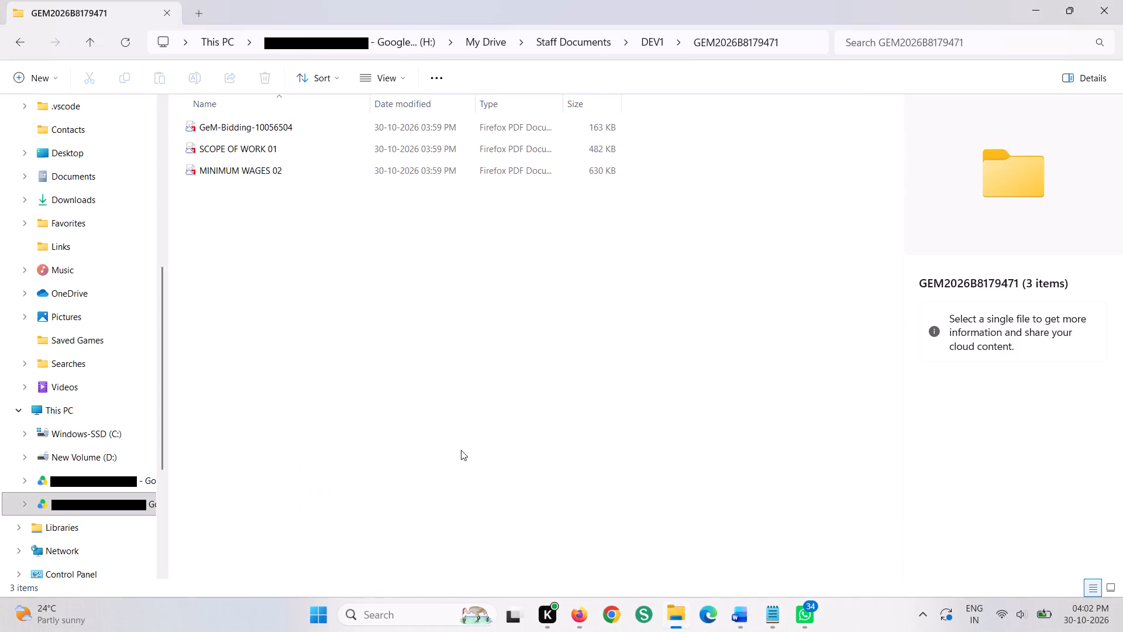
key(alt+Tab)
click(731, 616)
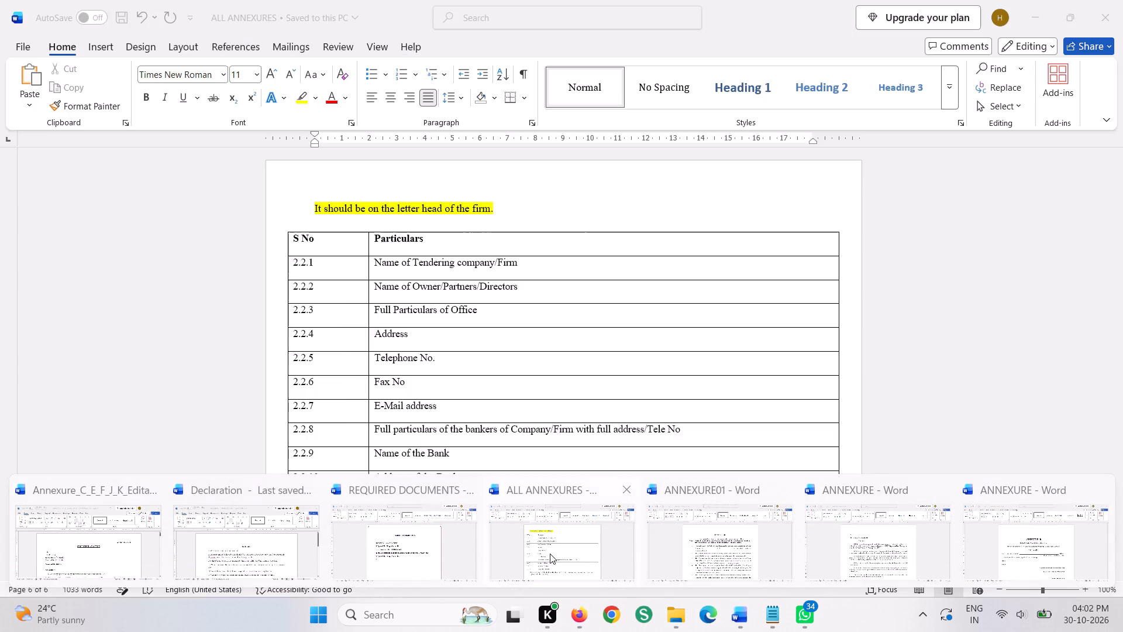
click(402, 551)
key(ctrl+v)
key(Return)
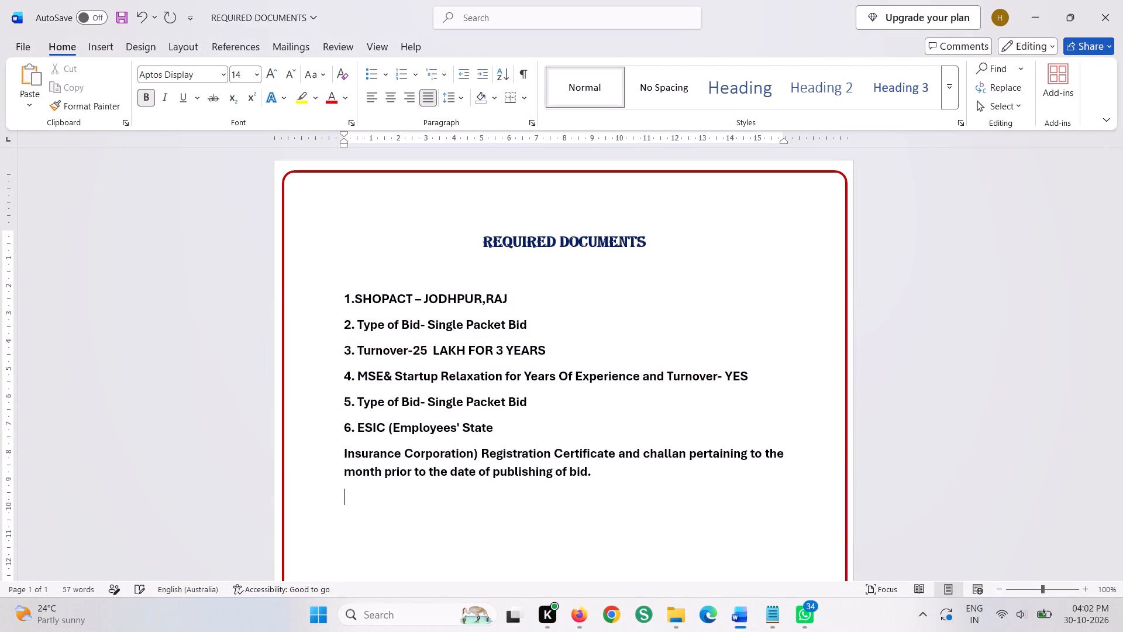
Join the split text of item 6 into one paragraph with a space before "Insurance", and start item 7 below it.
click(342, 450)
key(BackSpace)
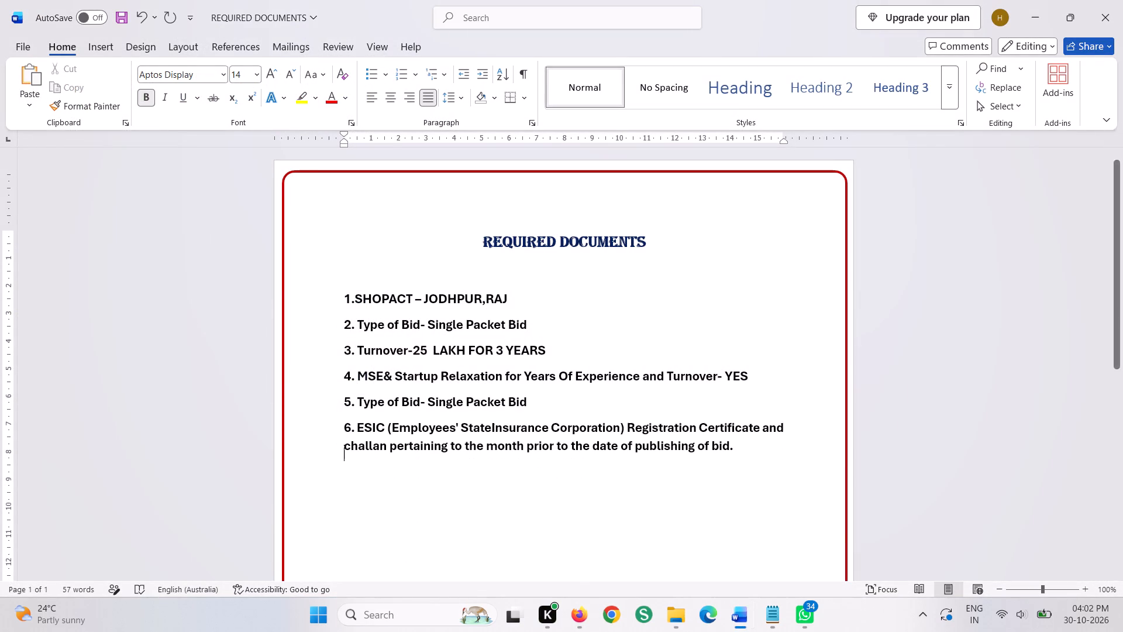
key(space)
click(812, 448)
key(Return)
text(7.)
Check the clause 17.3 EPF certificate text in the image and add ",EPF" after ESIC in item 6.
key(alt+Tab)
click(643, 211)
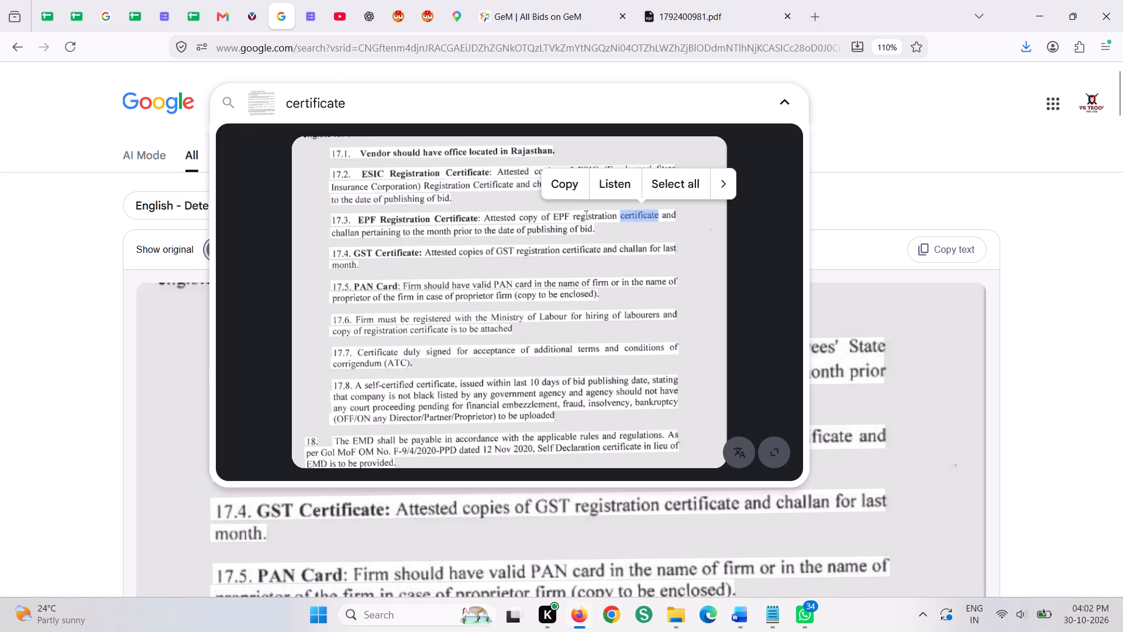
drag(554, 219, 560, 228)
drag(560, 228, 595, 232)
click(446, 185)
key(alt+Tab)
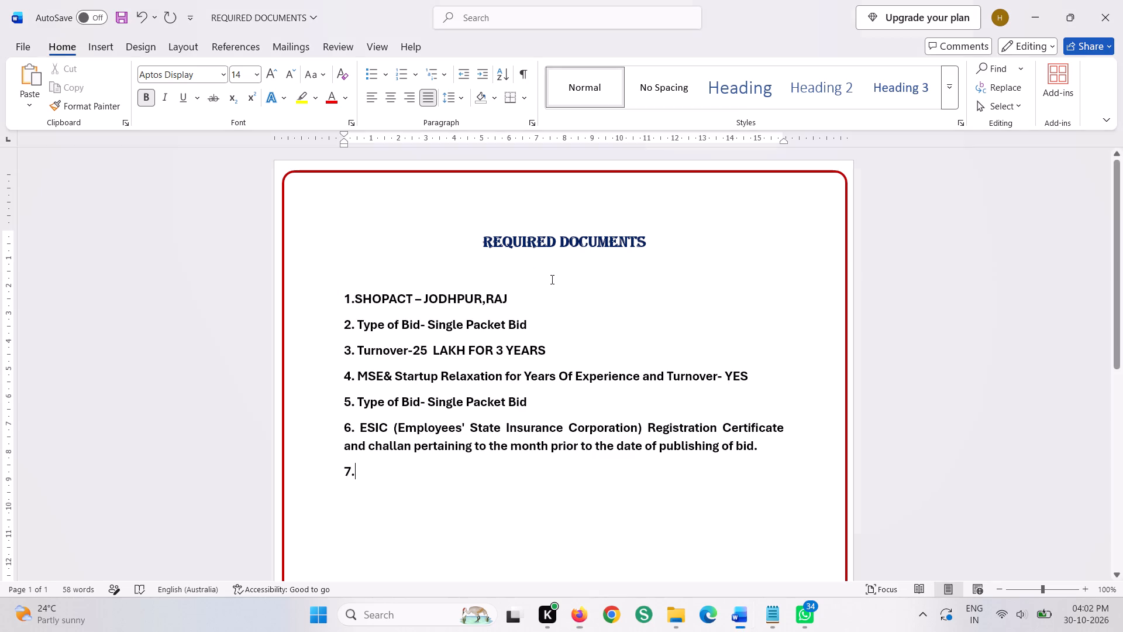
click(389, 424)
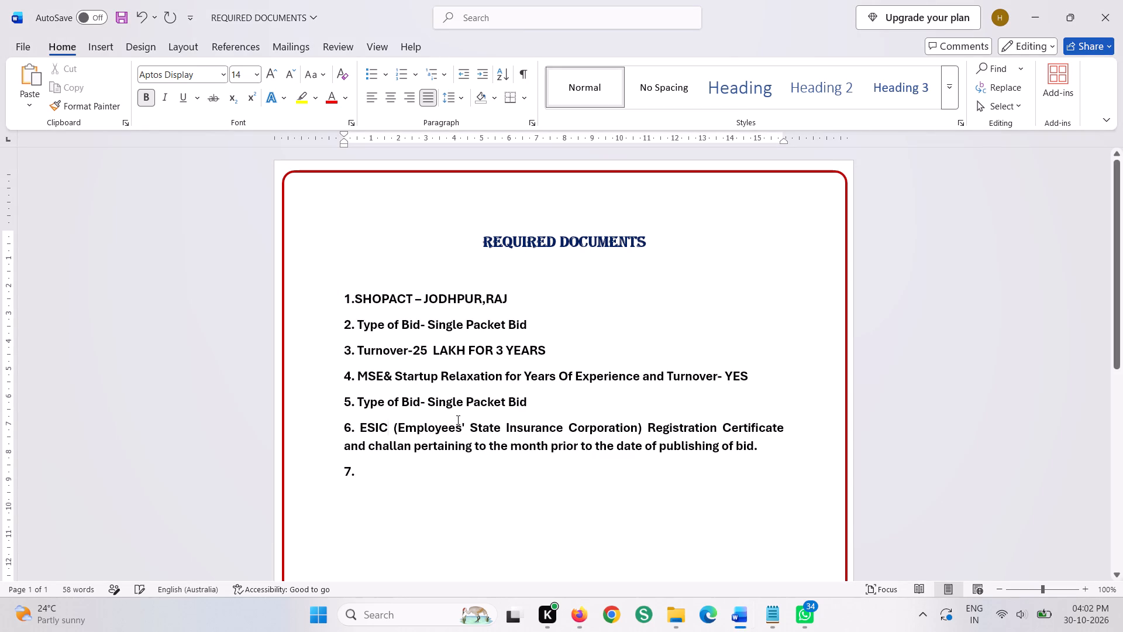
text(,EPF)
Fill item 7 with the clause 17.4 text "of GST registration certificate and challan for last month." copied from the image.
key(alt+Tab)
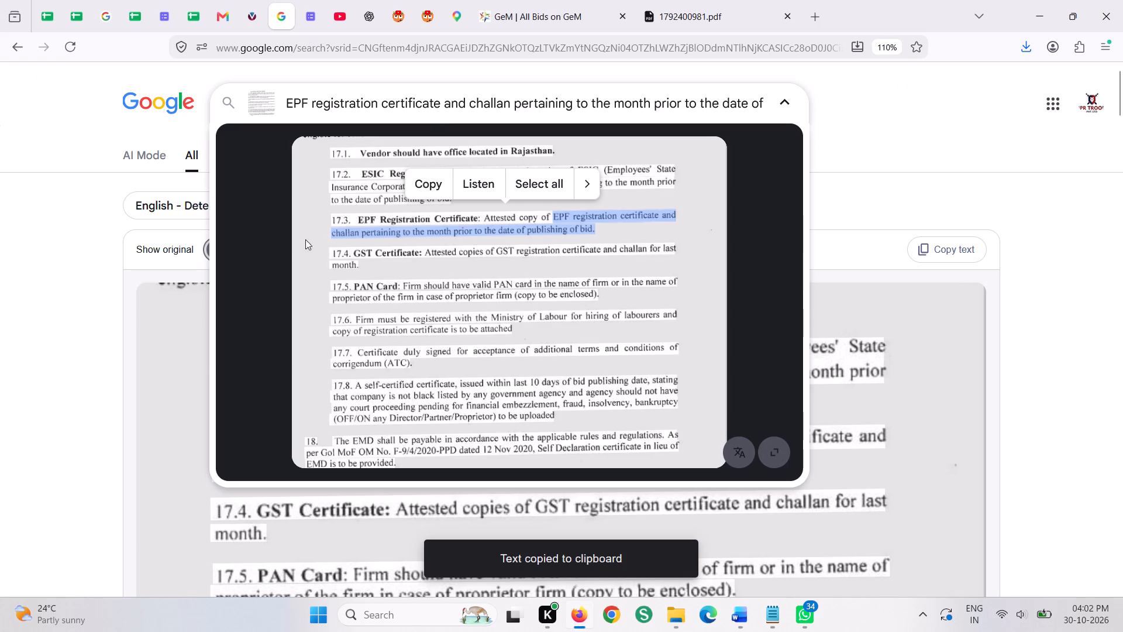
drag(494, 249, 646, 255)
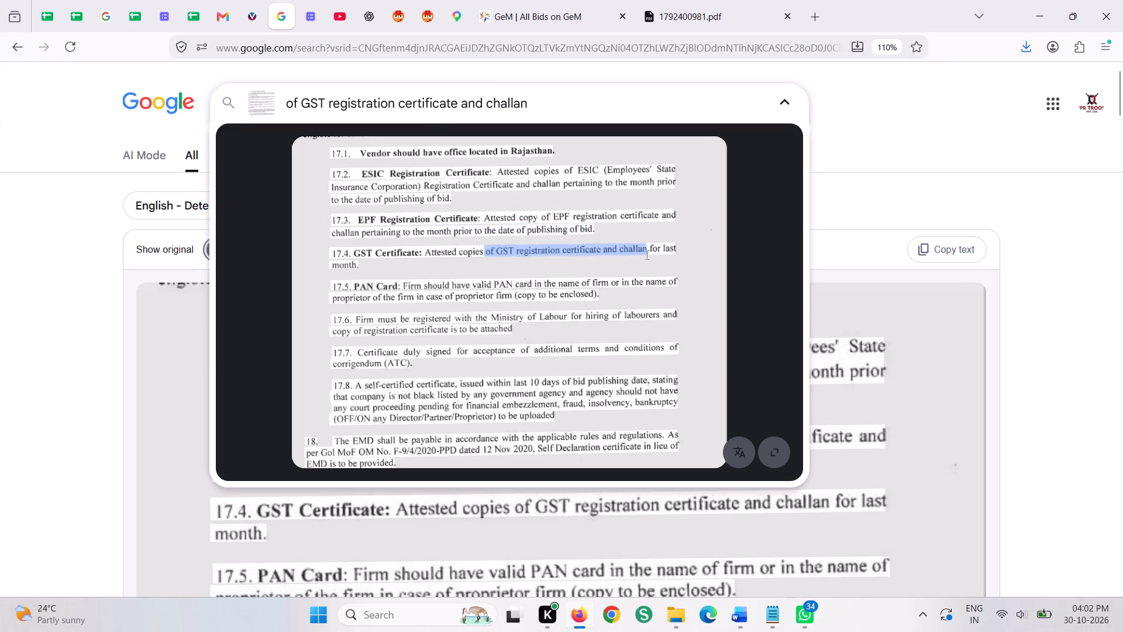
drag(646, 255, 485, 266)
click(433, 211)
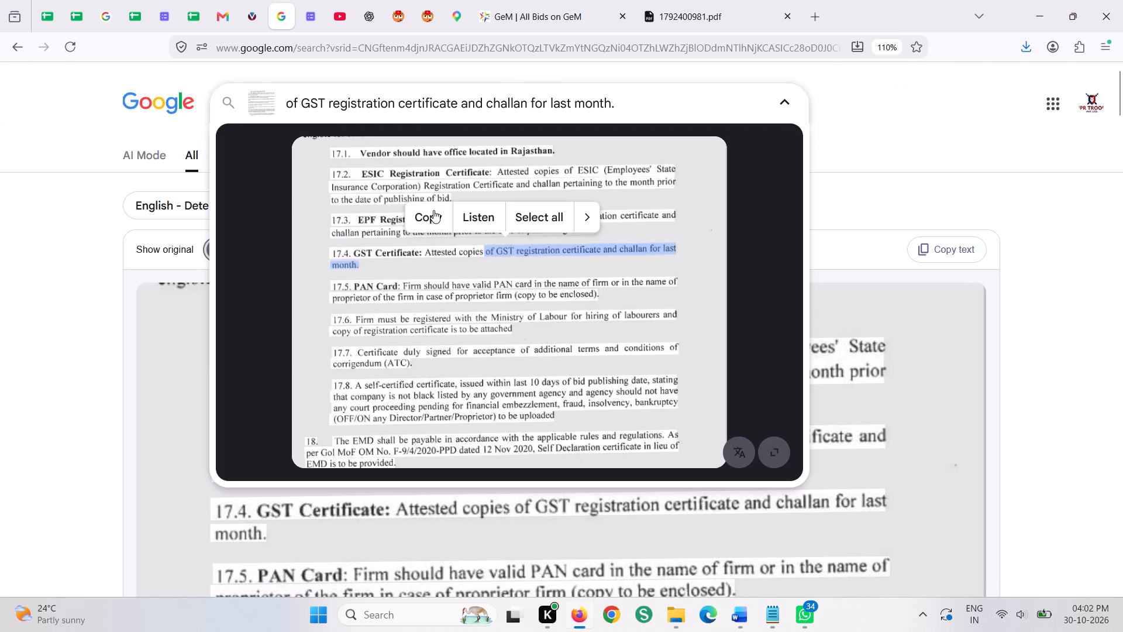
key(alt+Tab)
click(445, 483)
key(ctrl+v)
key(Return)
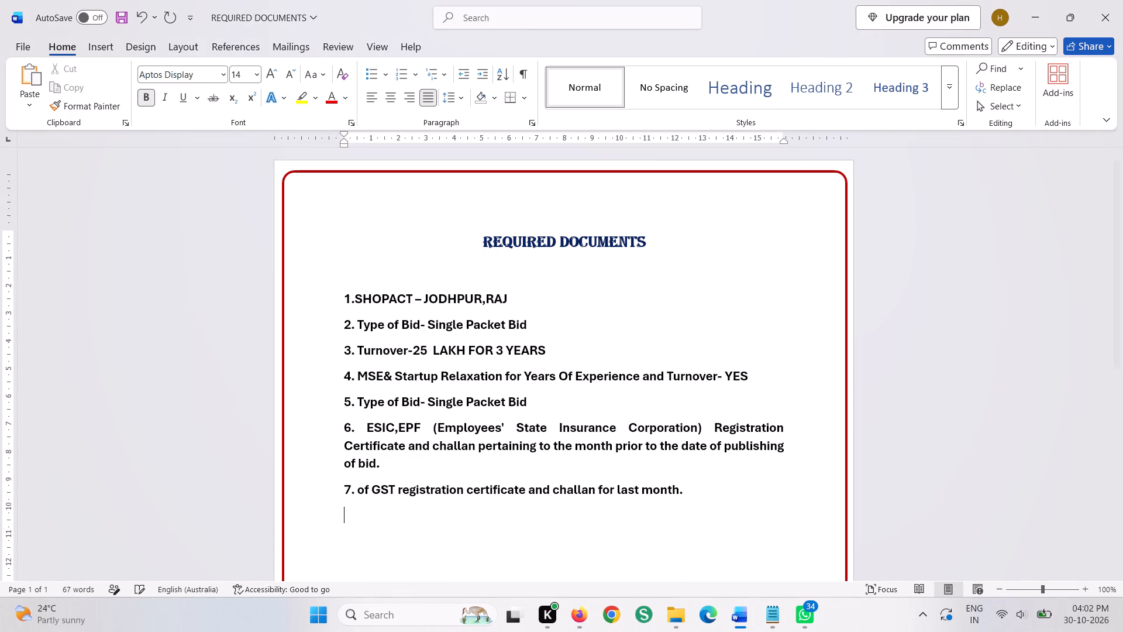
Add item 8 with the clause 17.7 text "Certificate duly signed for acceptance of additional terms and conditions" copied from the image.
text(8.)
key(alt+Tab)
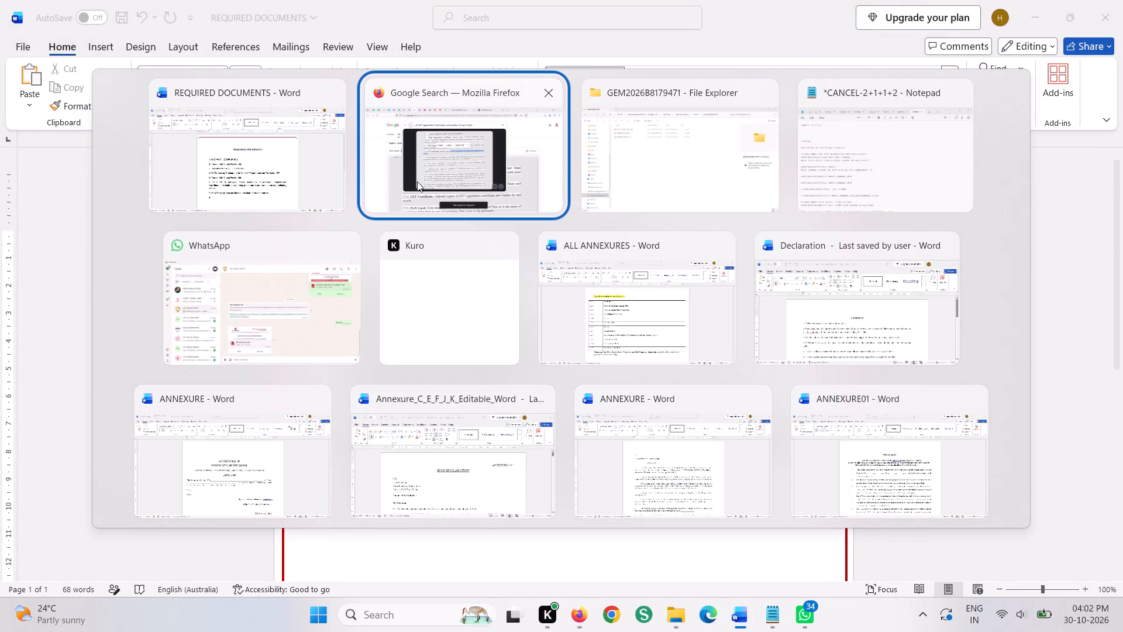
click(429, 177)
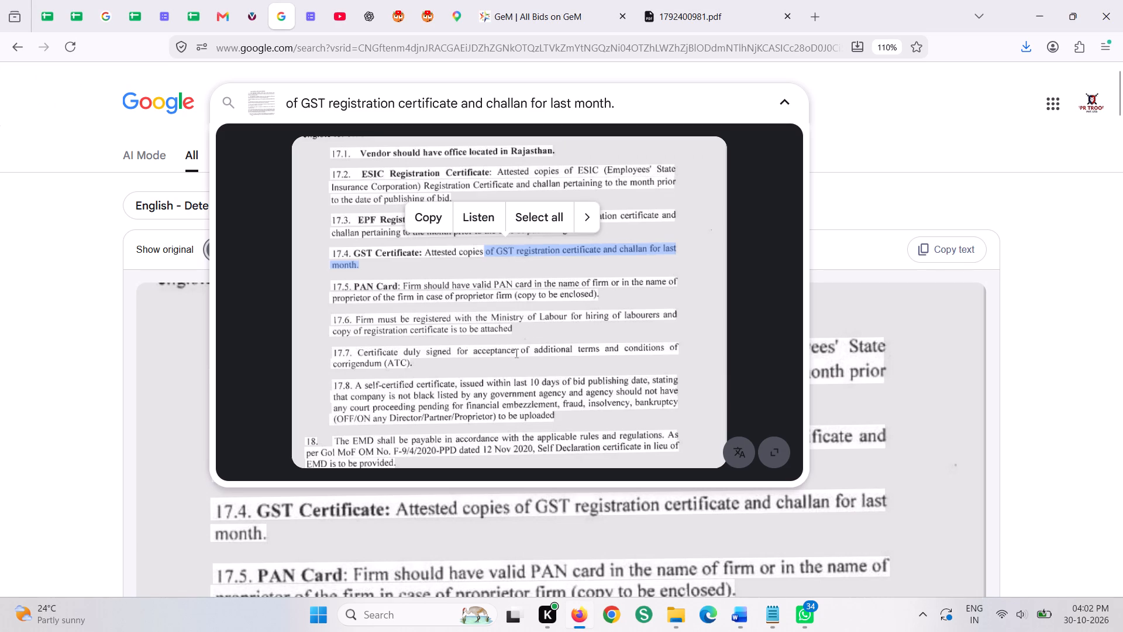
drag(359, 354, 641, 342)
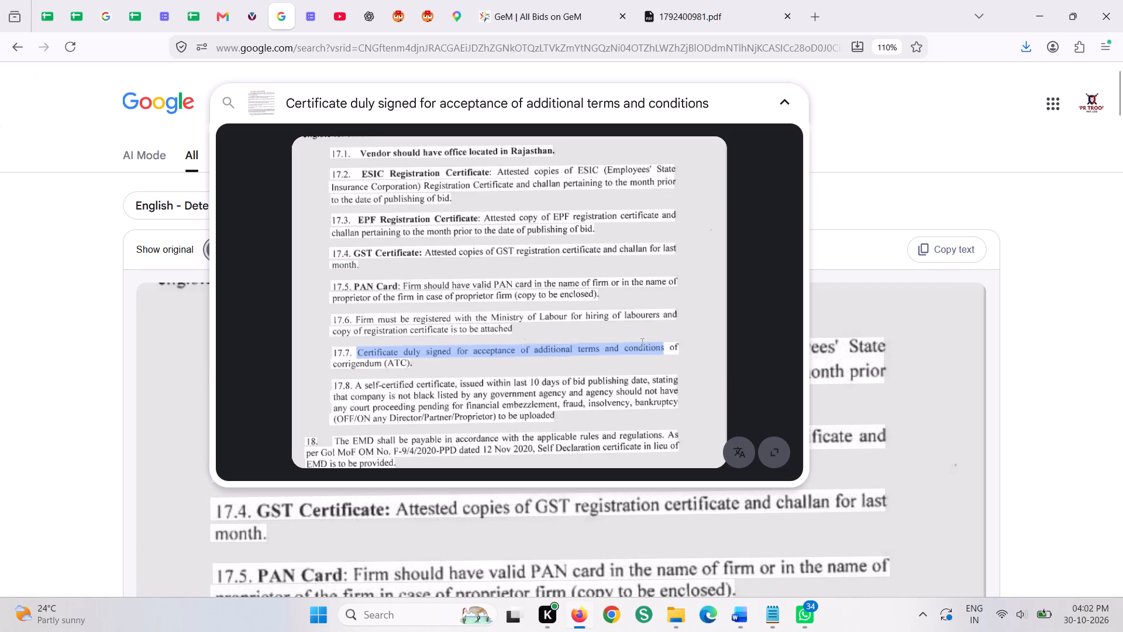
drag(641, 342, 643, 342)
click(429, 318)
key(alt+Tab)
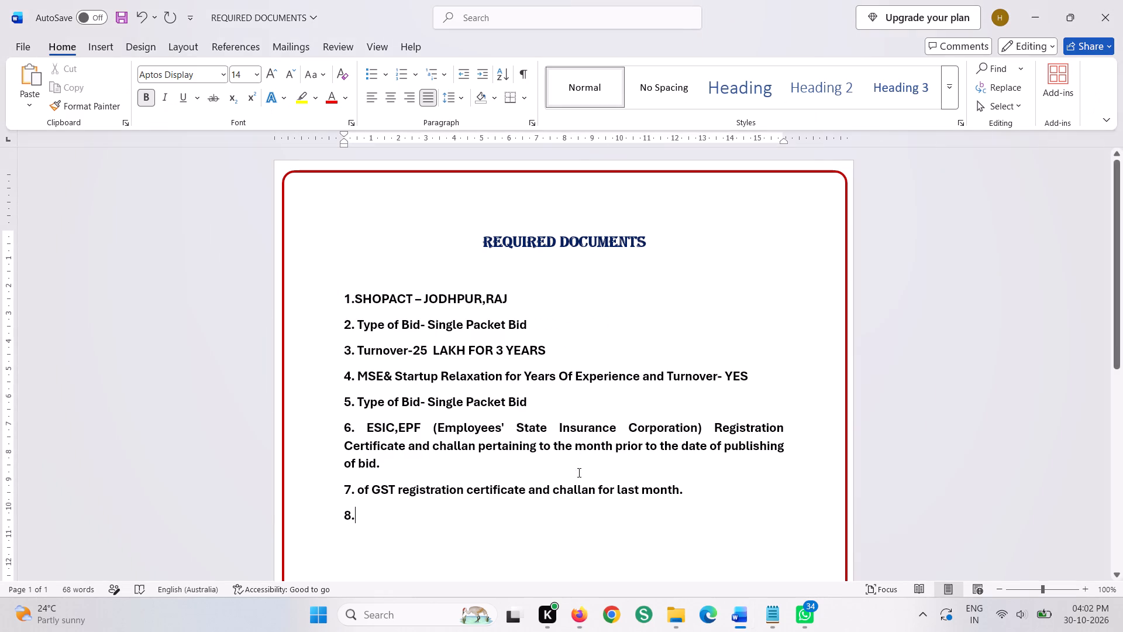
key(ctrl+v)
key(Return)
Add item 9 reading "BLACKLIST CERTIFICATE" to the REQUIRED DOCUMENTS list, correcting its spelling.
text(9.)
key(alt+Tab)
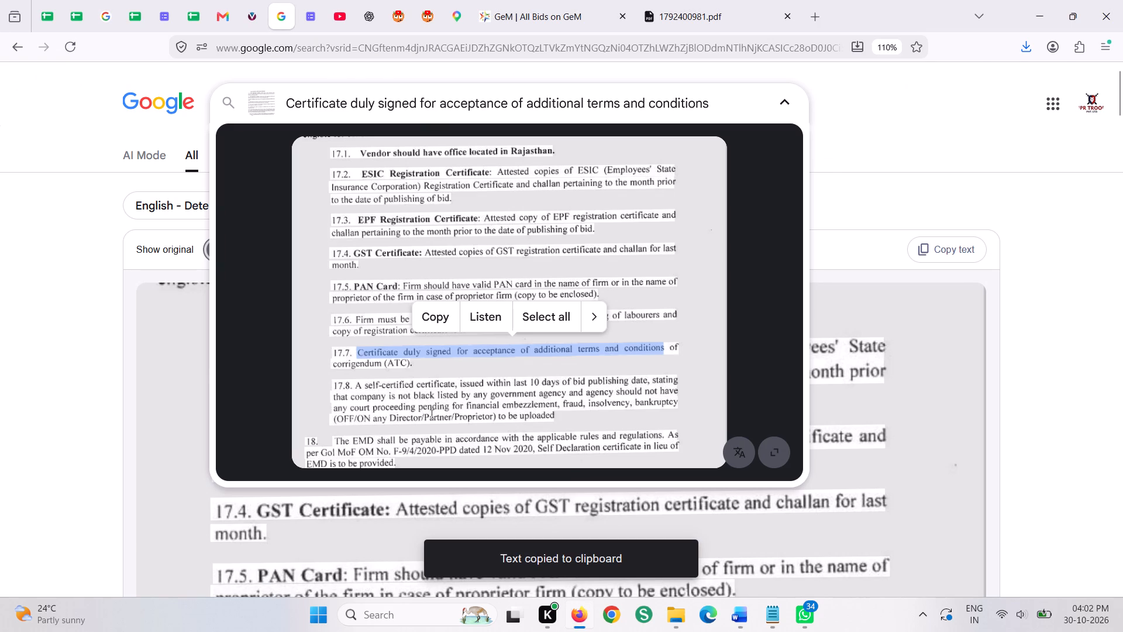
key(alt+Tab)
text(BLACKLSIT)
key(space)
text(CERTIFICATE)
key(space)
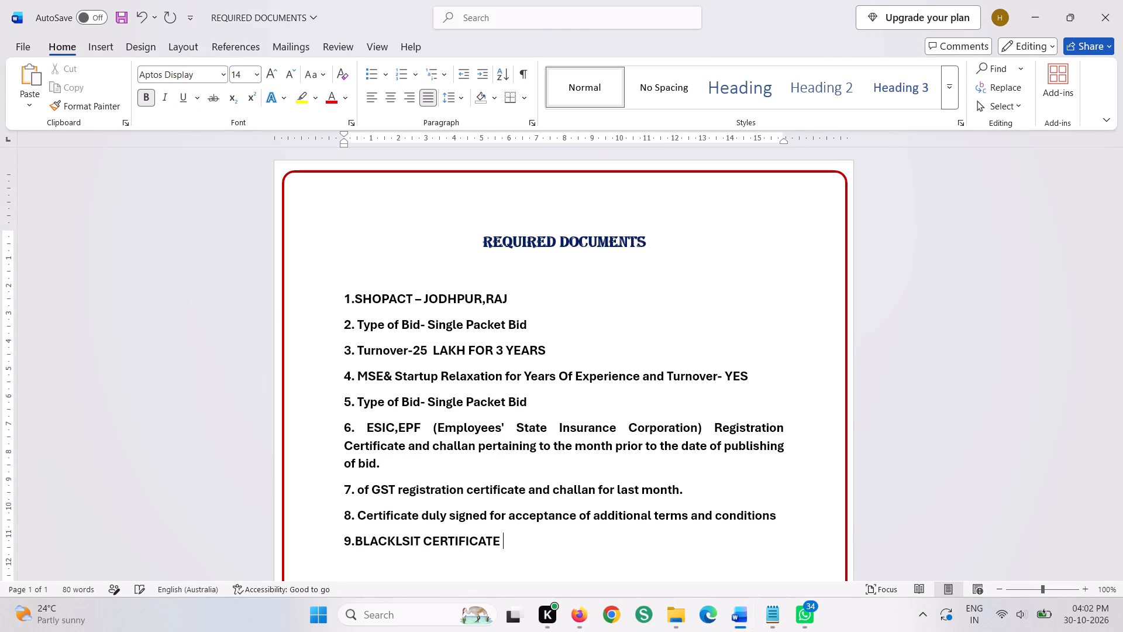
key(Return)
click(416, 540)
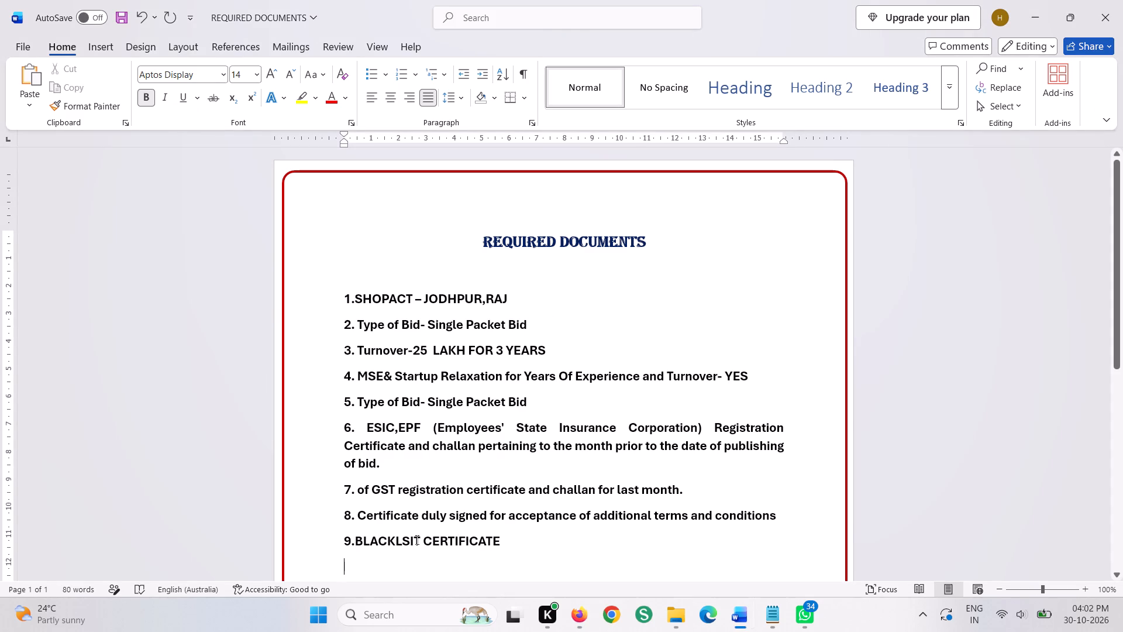
key(BackSpace)
key(BackSpace)
text(IST)
key(BackSpace)
Add item 10 with the clause 18 text "Self Declaration certificate in lieu of EMD is to be provided." copied from the image.
key(alt+Tab)
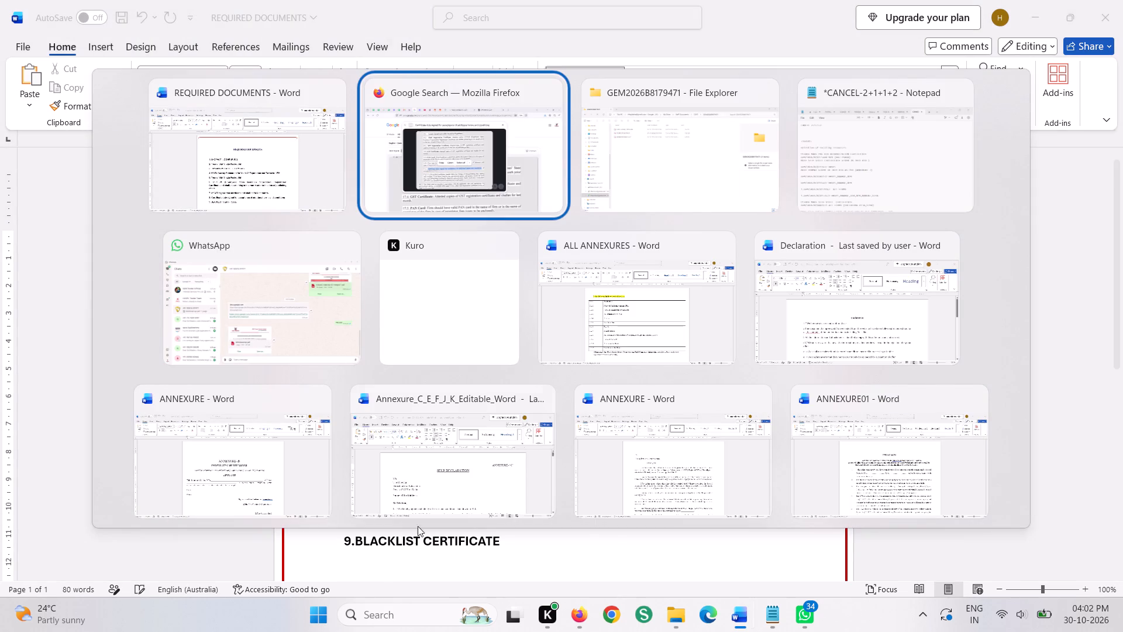
click(452, 185)
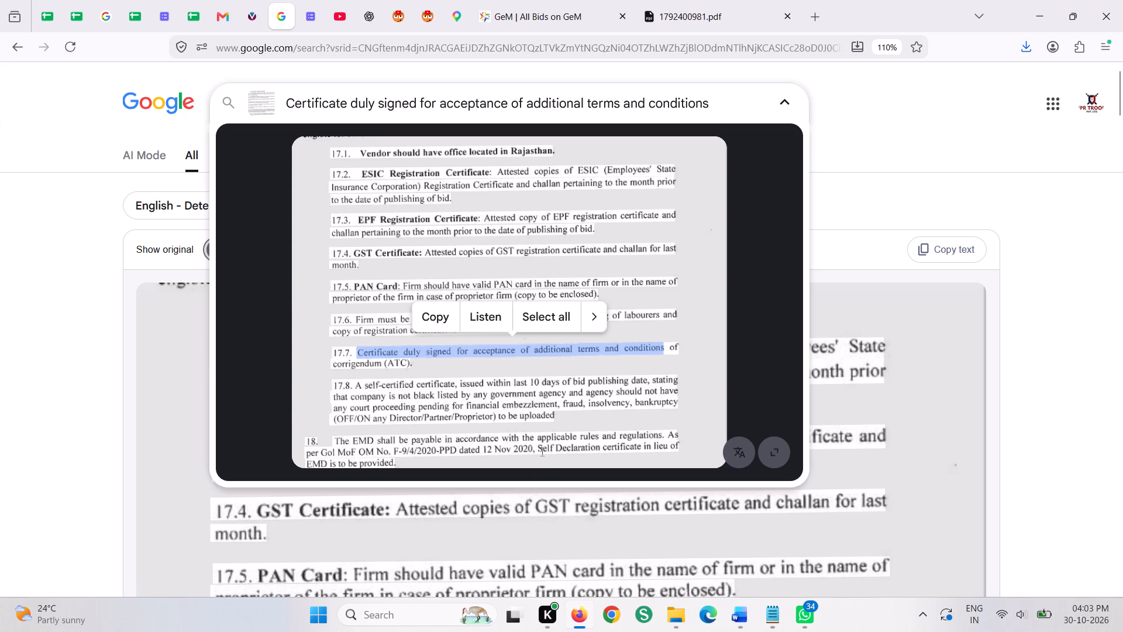
drag(541, 450, 438, 463)
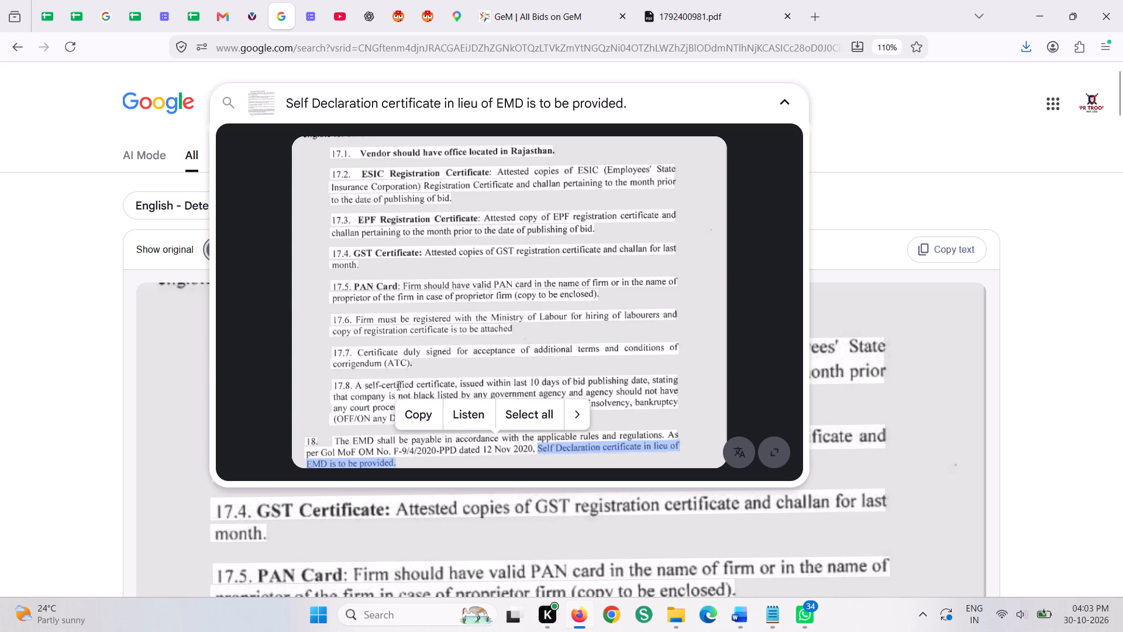
click(410, 410)
key(alt+Tab)
click(533, 542)
key(Return)
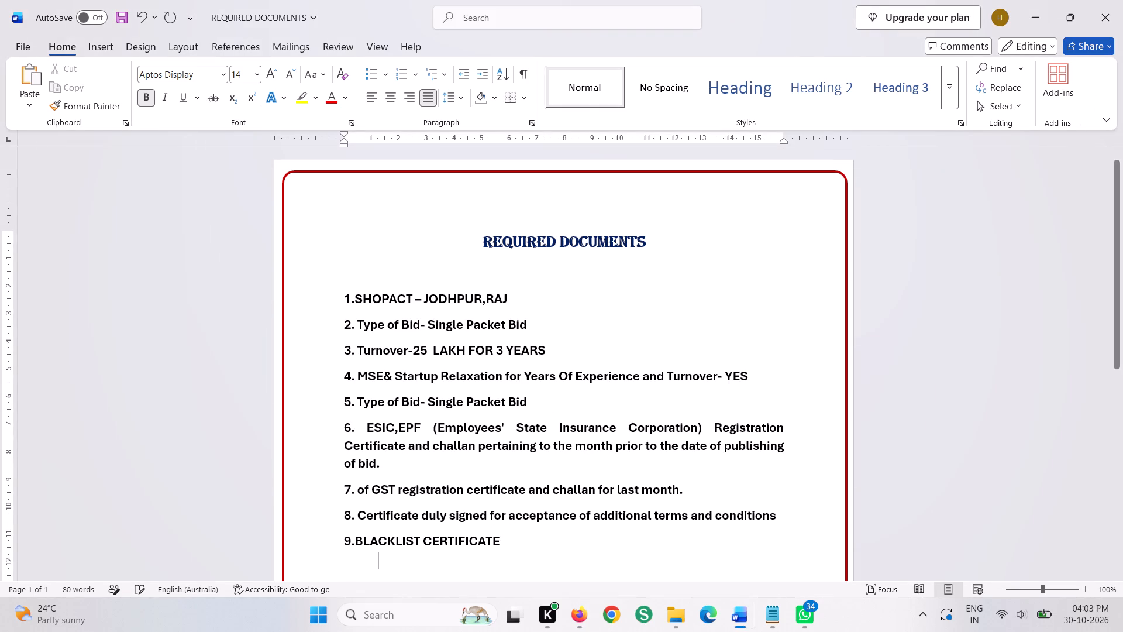
text(10.)
key(ctrl+v)
Read the rest of the scope of work 1792400981.pdf, from clause 19 on page 6 through page 7, for further document requirements.
key(alt+Tab)
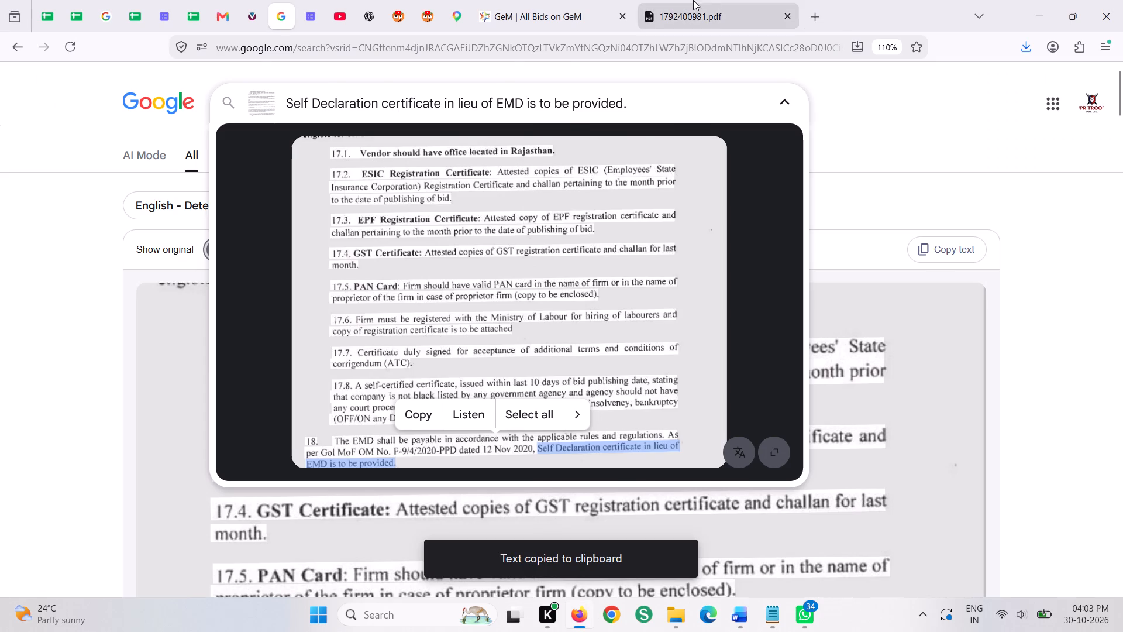
click(693, 0)
scroll(566, 354, down, 1)
ctrl+scroll(566, 354, up, 2)
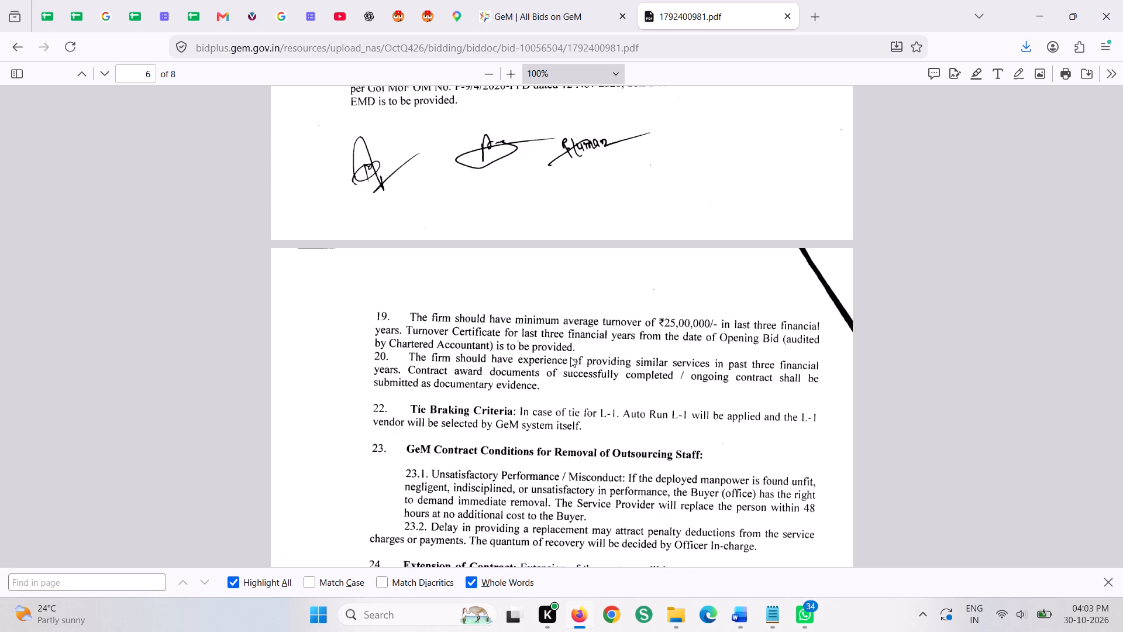
scroll(570, 357, down, 2)
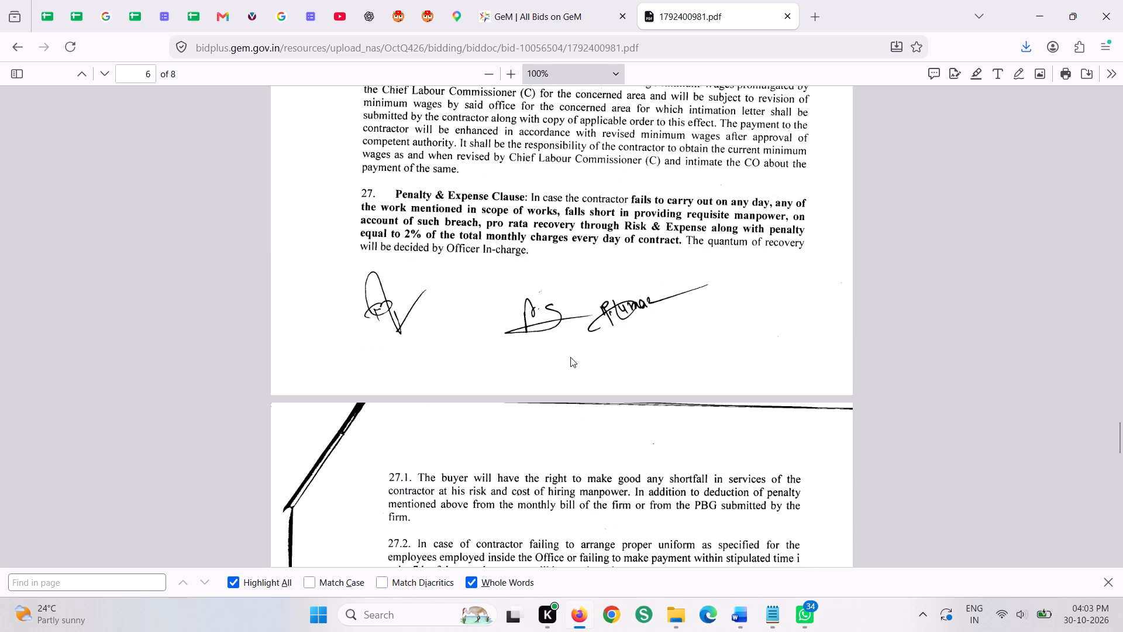
scroll(570, 357, down, 2)
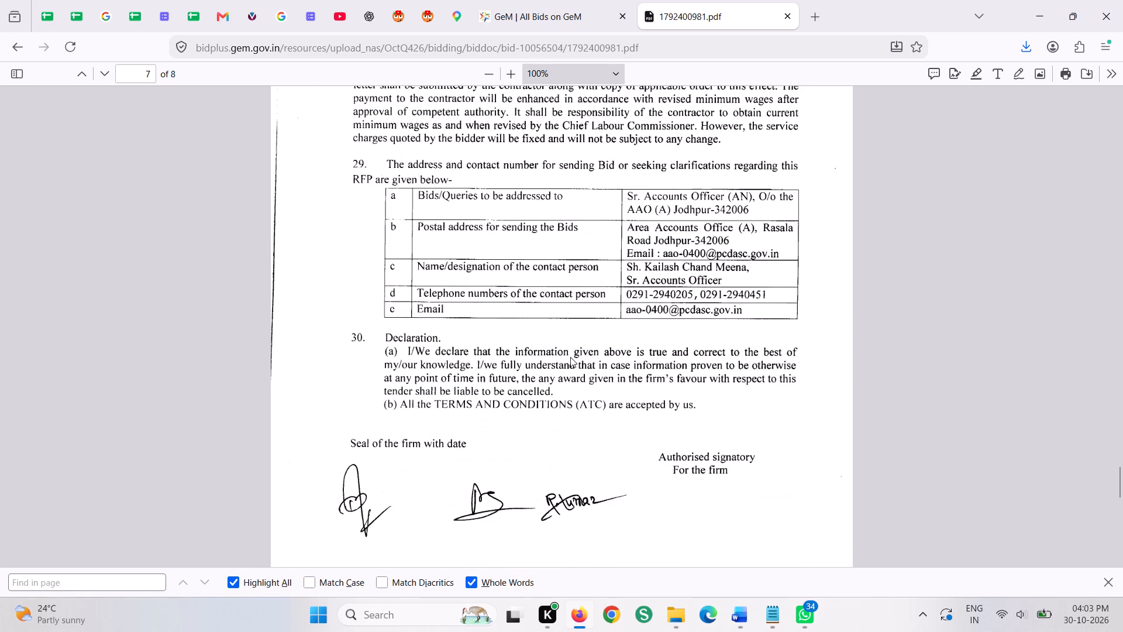
scroll(570, 357, up, 1)
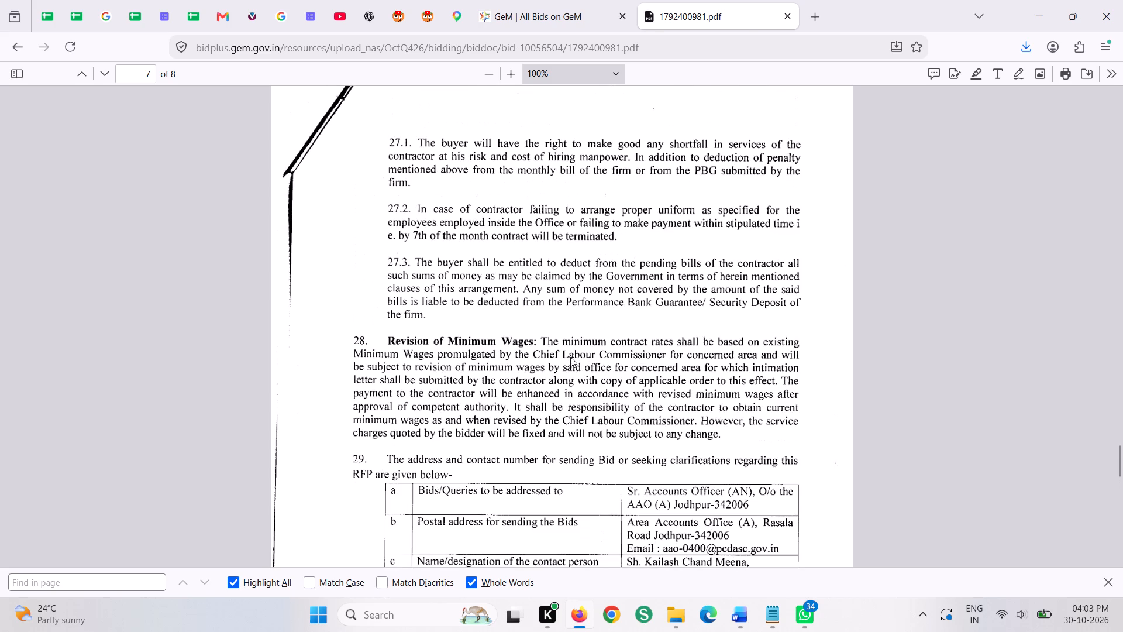
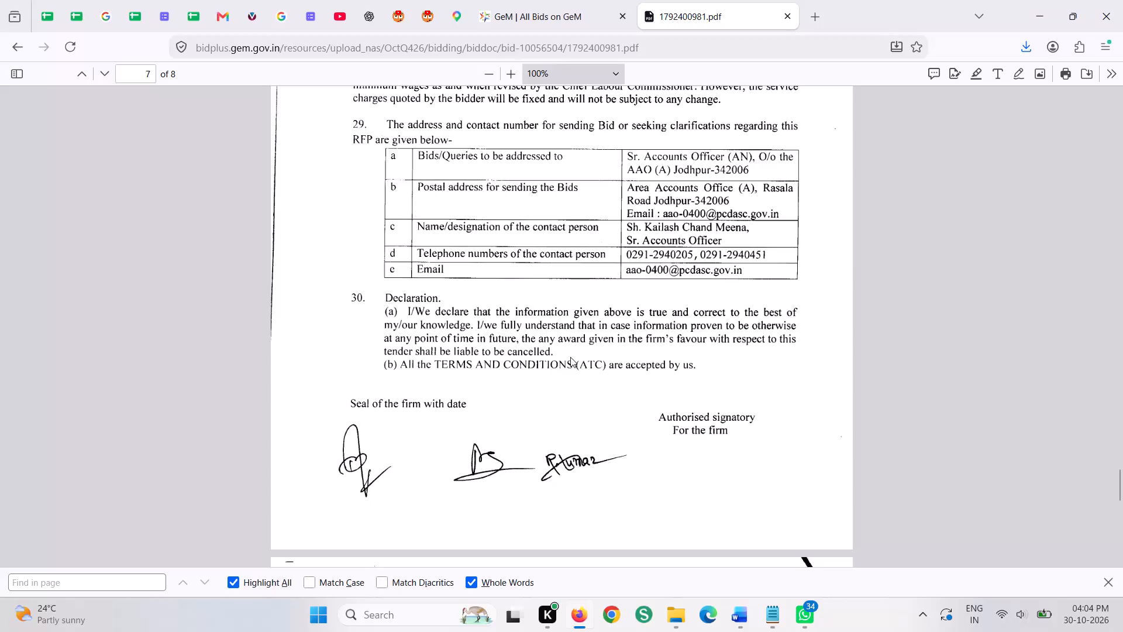
Examine the start of the DOCUMENTS TO BE UPLOADED IN GEM section on page 8, and look back through page 7 to clause 19 on page 6.
scroll(570, 357, down, 2)
scroll(570, 357, up, 1)
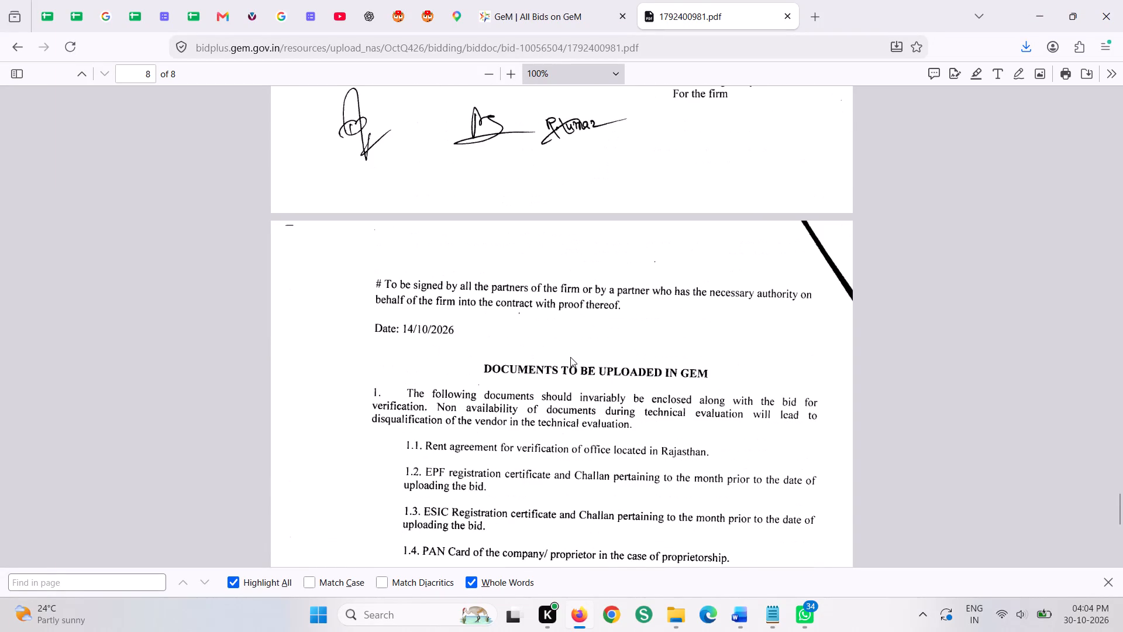
scroll(570, 357, up, 1)
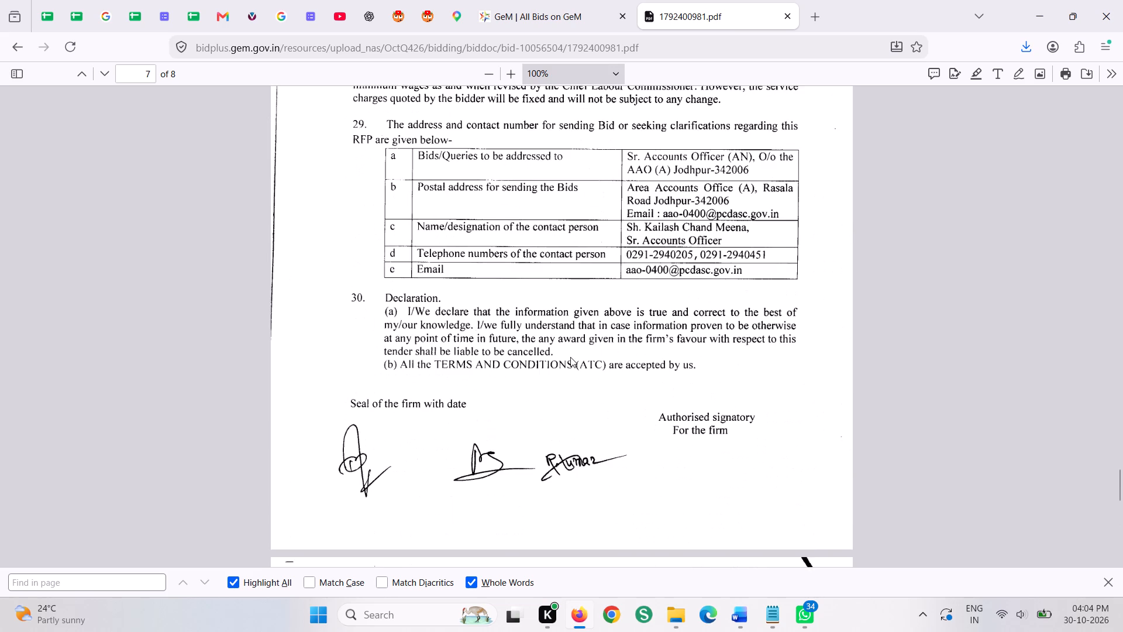
scroll(570, 357, up, 4)
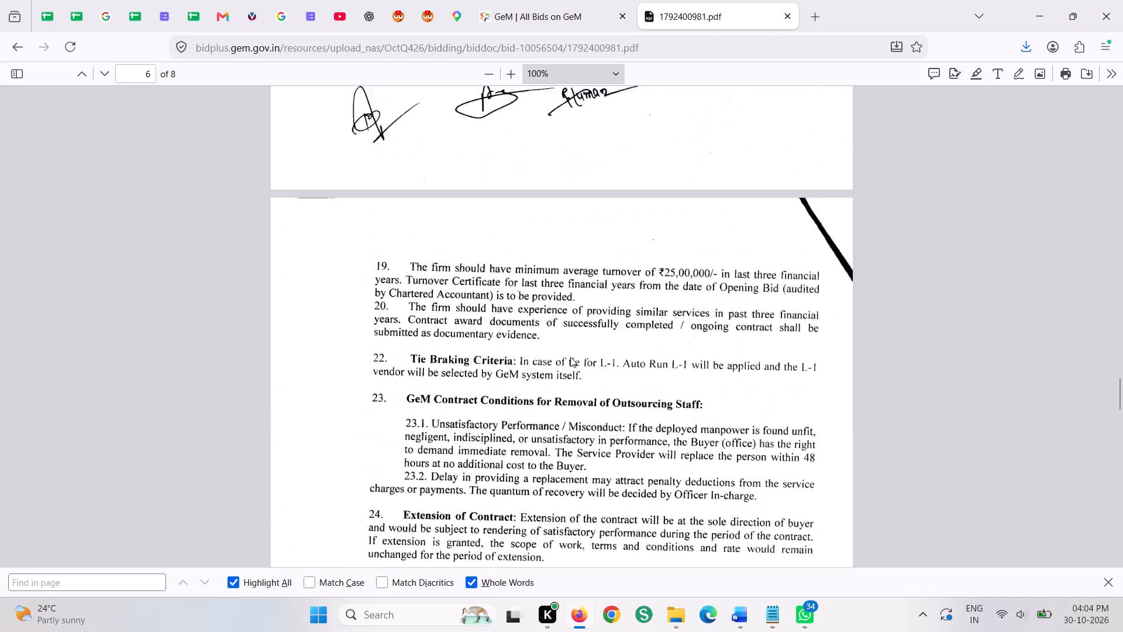
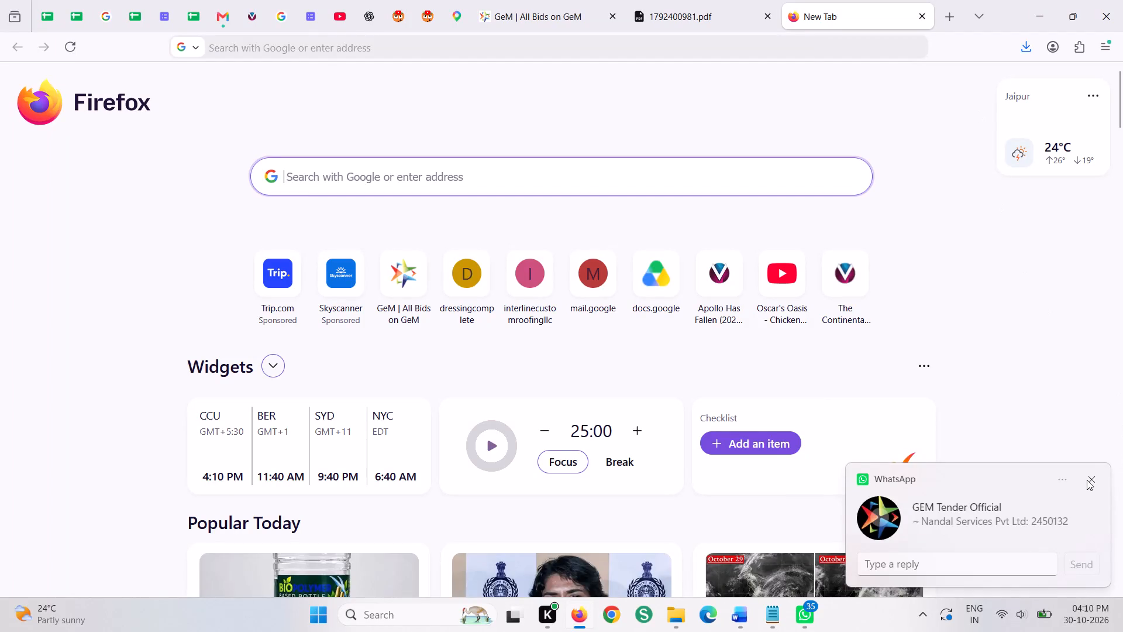
click(1091, 482)
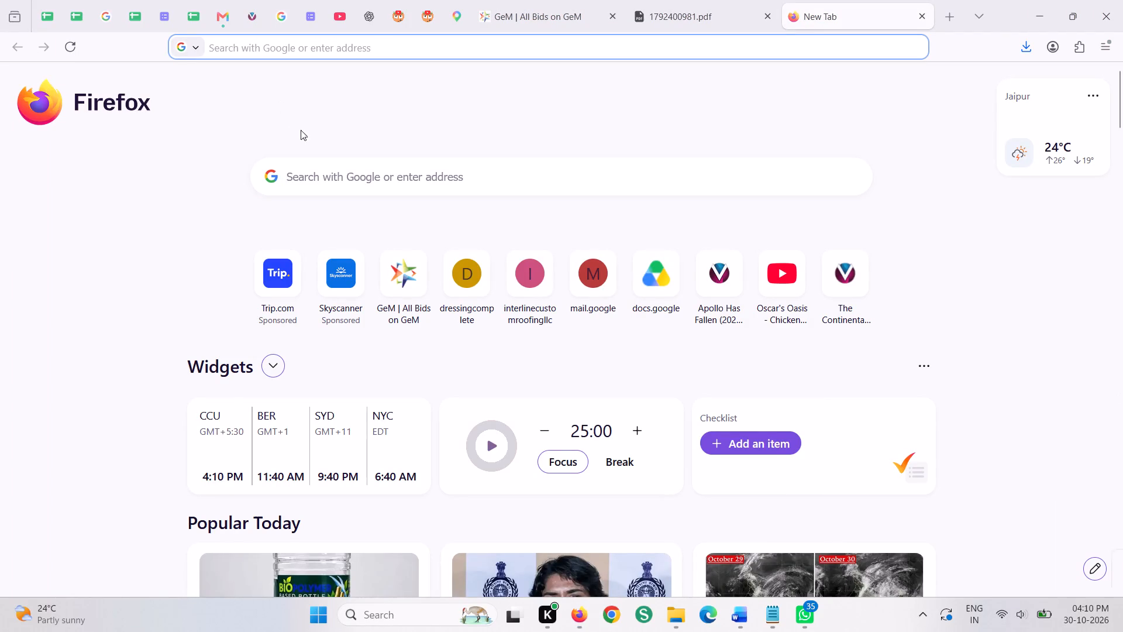
click(332, 166)
text(CHARLIE)
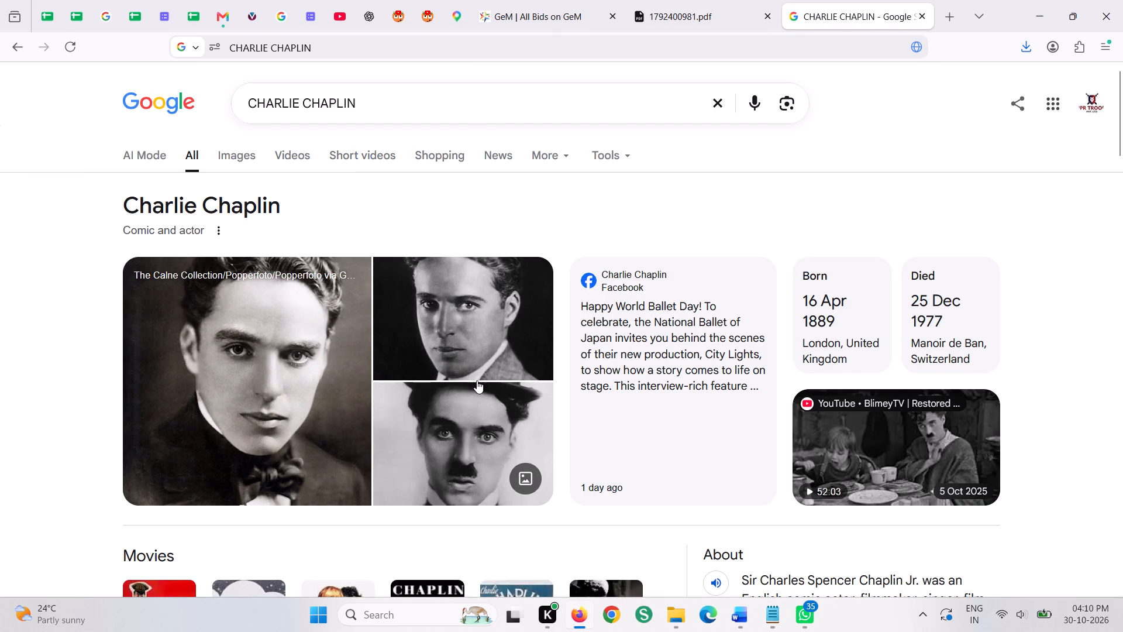
Look up The Gold Rush (1925) from Charlie Chaplin's movies, examine its overview, and close the search tab.
scroll(477, 381, down, 1)
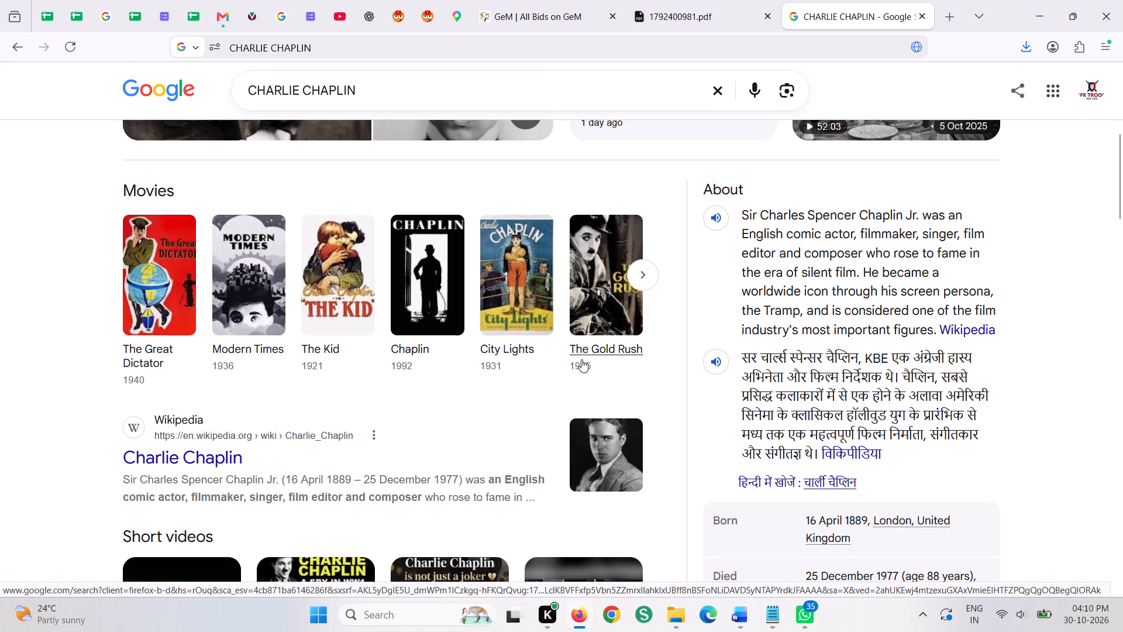
click(606, 274)
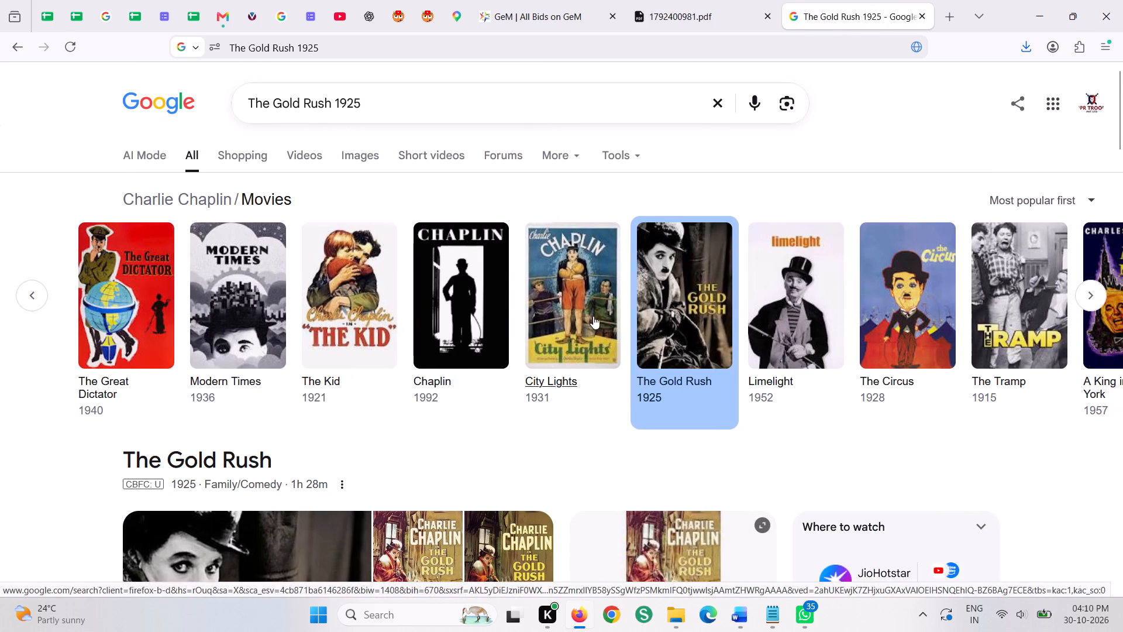
scroll(402, 494, down, 1)
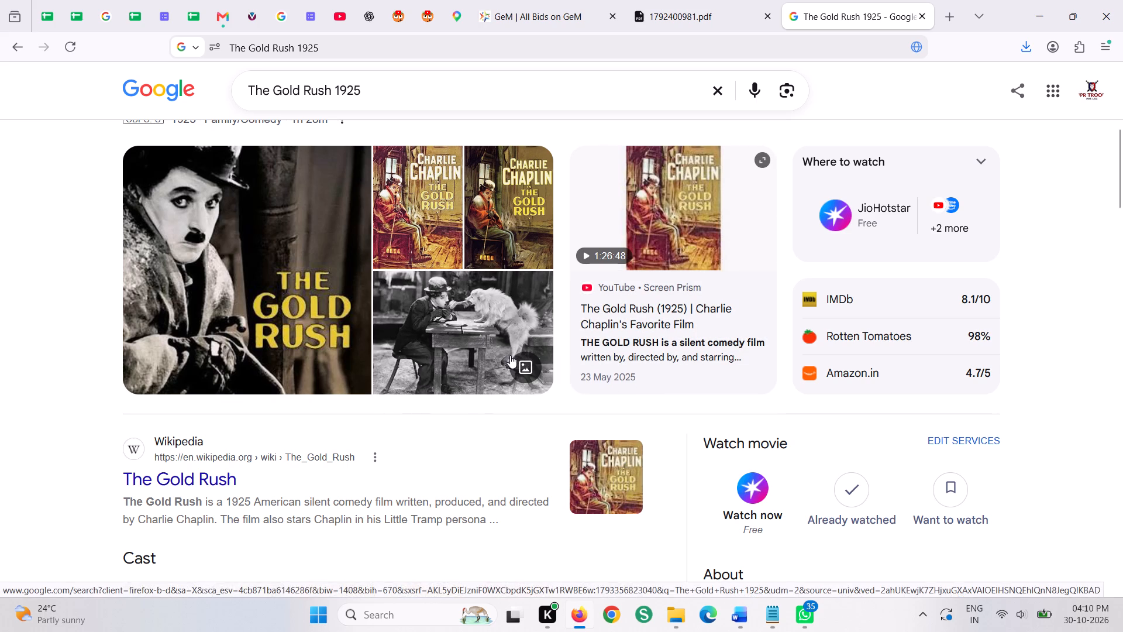
scroll(510, 356, up, 3)
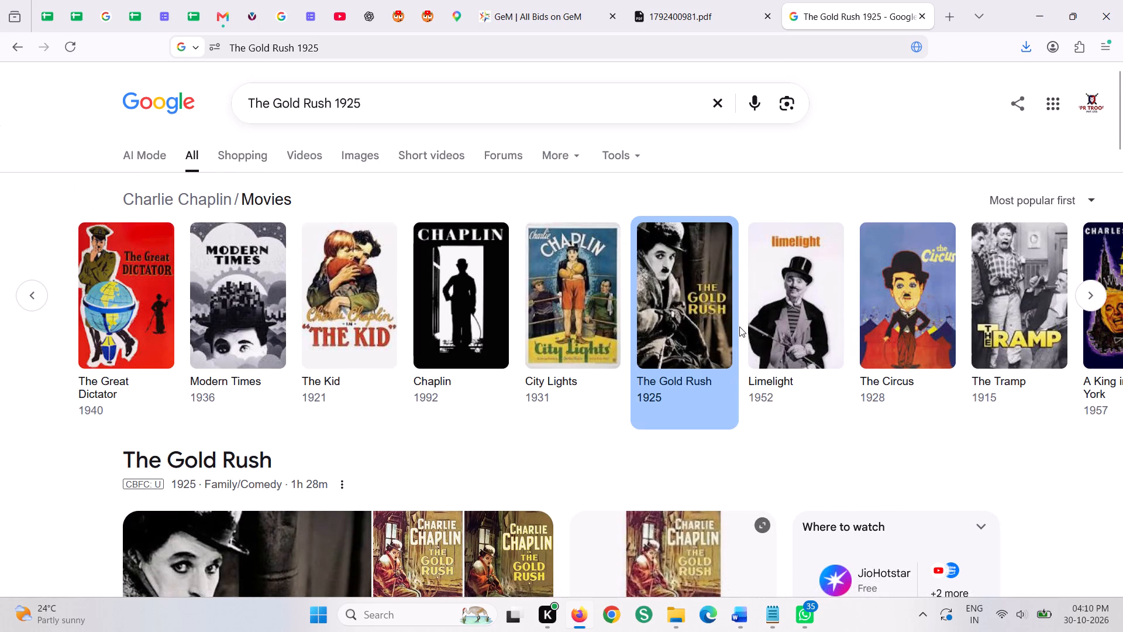
click(897, 0)
click(917, 14)
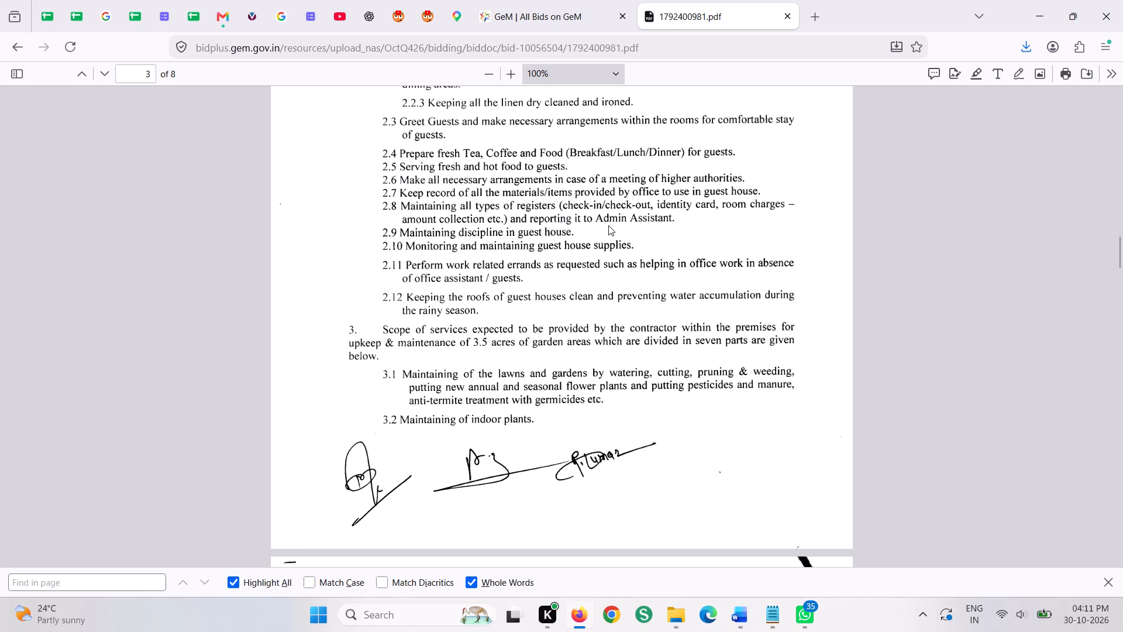
Examine the additional terms and conditions in 1792400981.pdf, from the scope of services on page 3 to clause 24 on page 6.
scroll(598, 233, up, 2)
scroll(560, 258, down, 1)
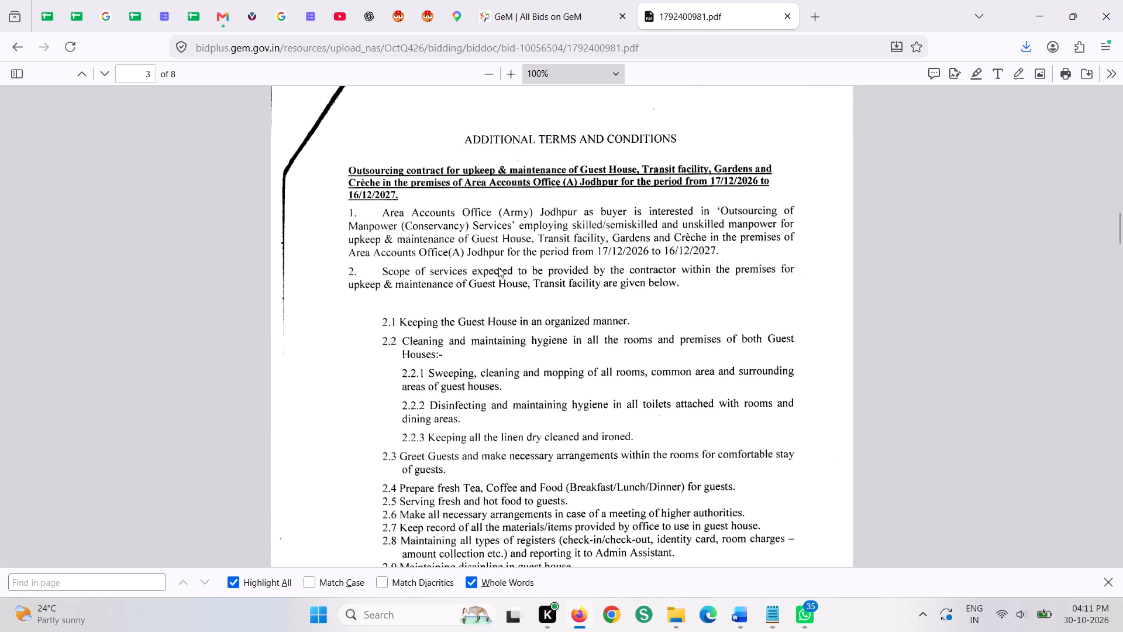
scroll(481, 293, down, 1)
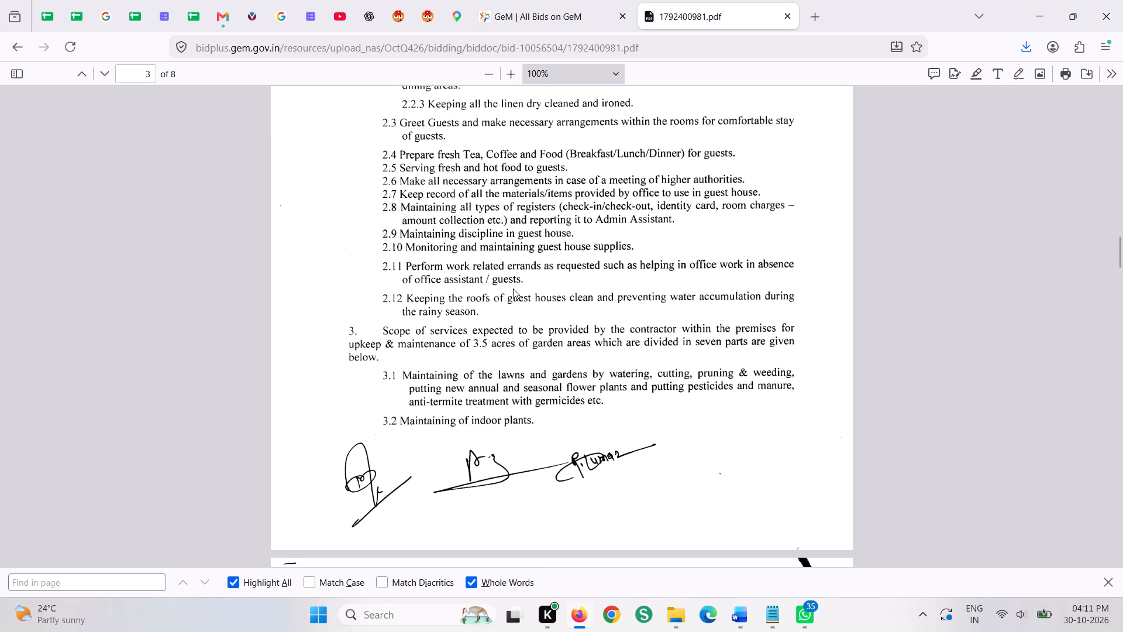
scroll(517, 294, down, 2)
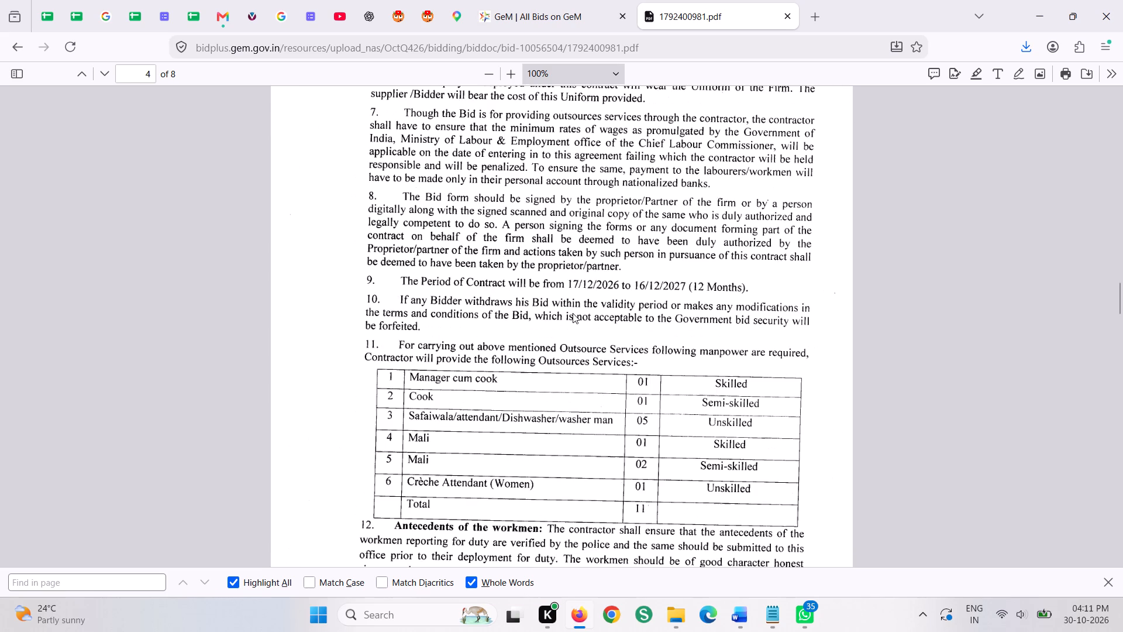
scroll(573, 313, down, 1)
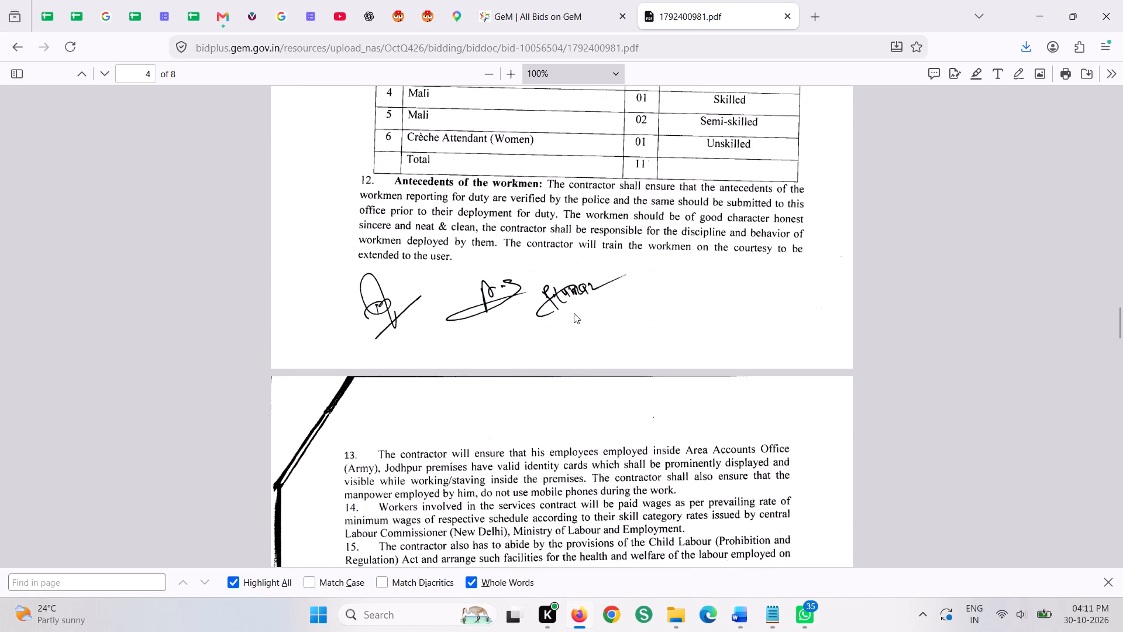
scroll(575, 313, down, 2)
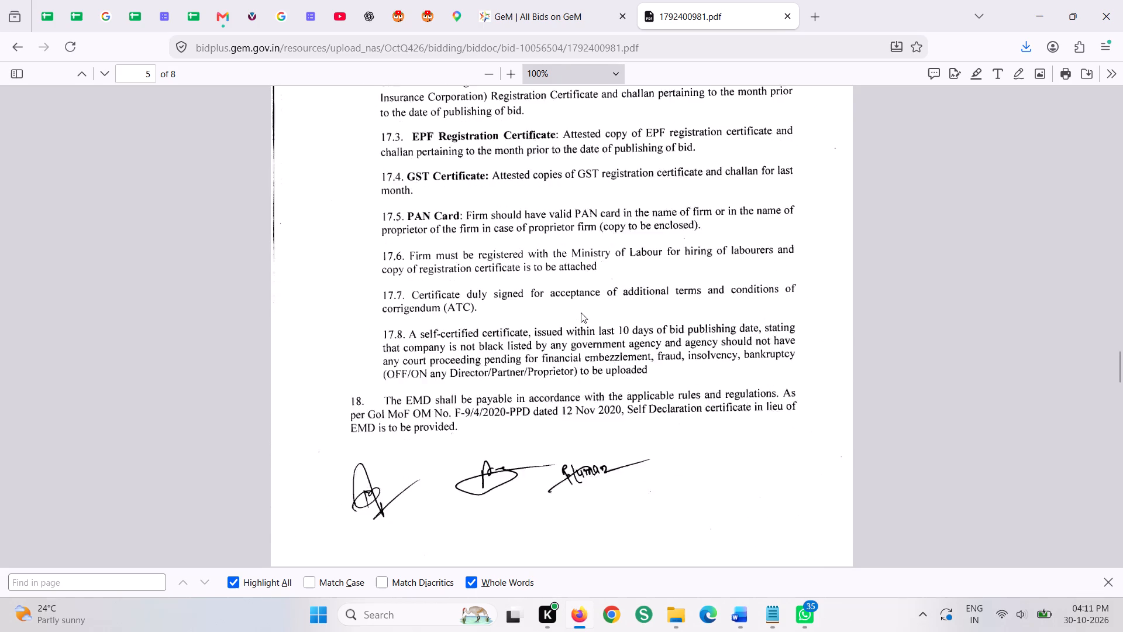
scroll(550, 325, down, 1)
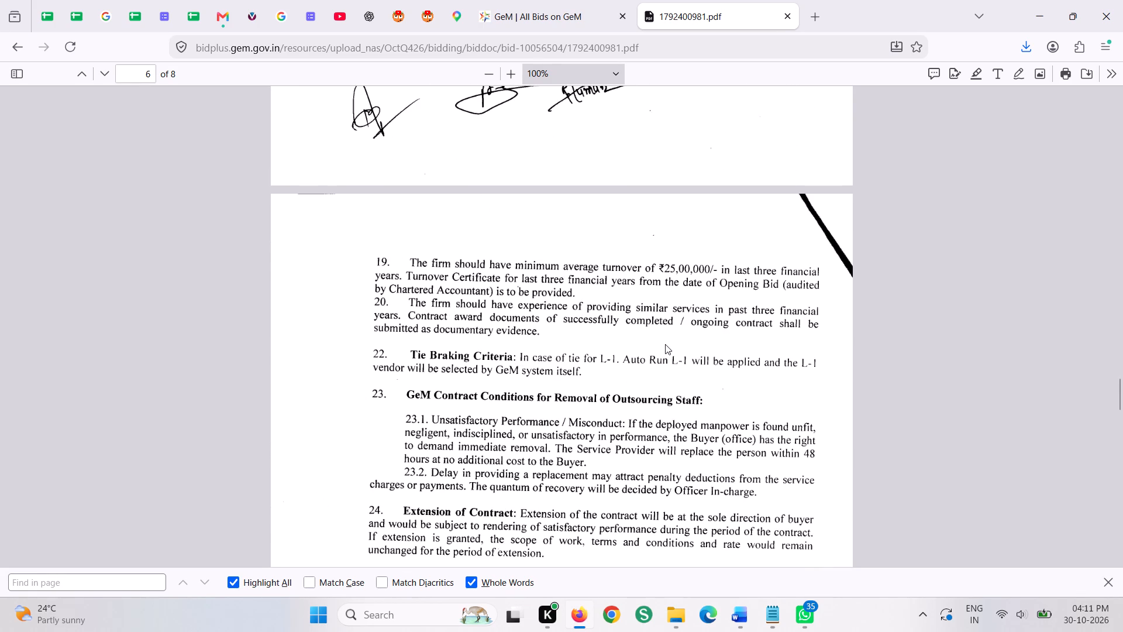
Capture the page 6 region containing clauses 19, 20 and 22 as a screenshot and copy it.
key(ctrl+shift+s)
drag(345, 216, 347, 228)
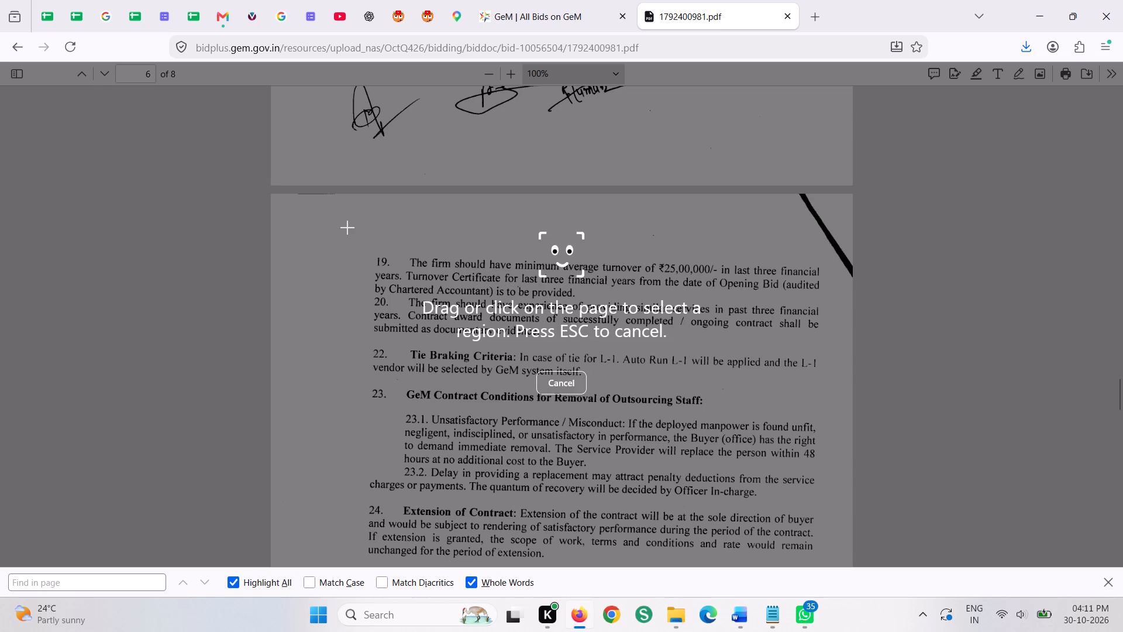
drag(347, 228, 877, 389)
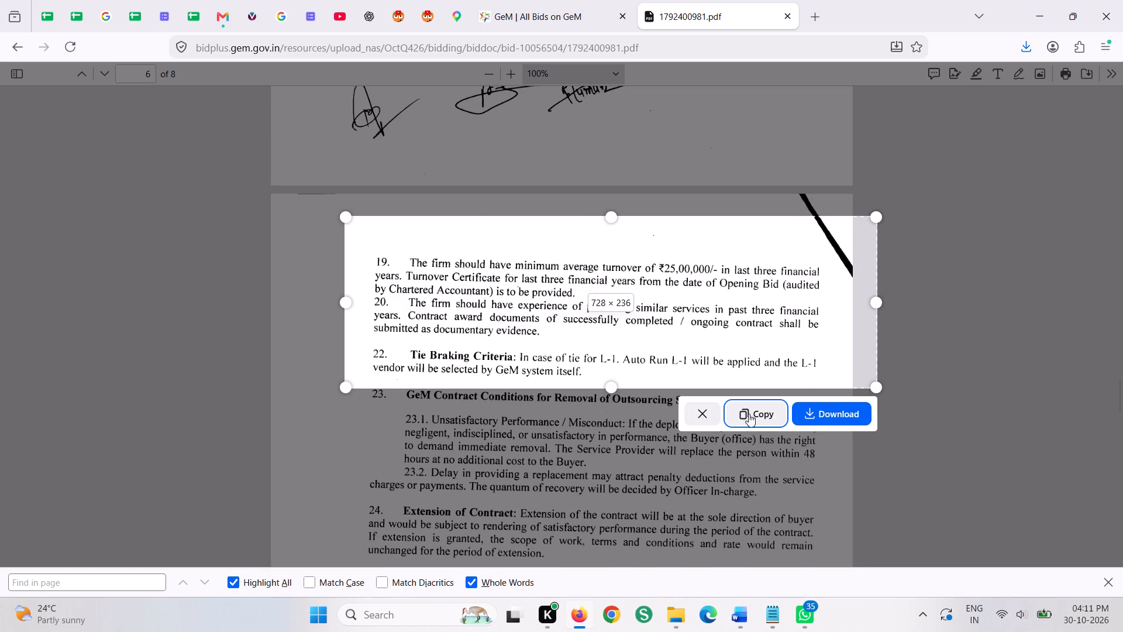
click(746, 409)
Search the web for slugterra in a new tab, look through the results, and close that tab.
click(824, 21)
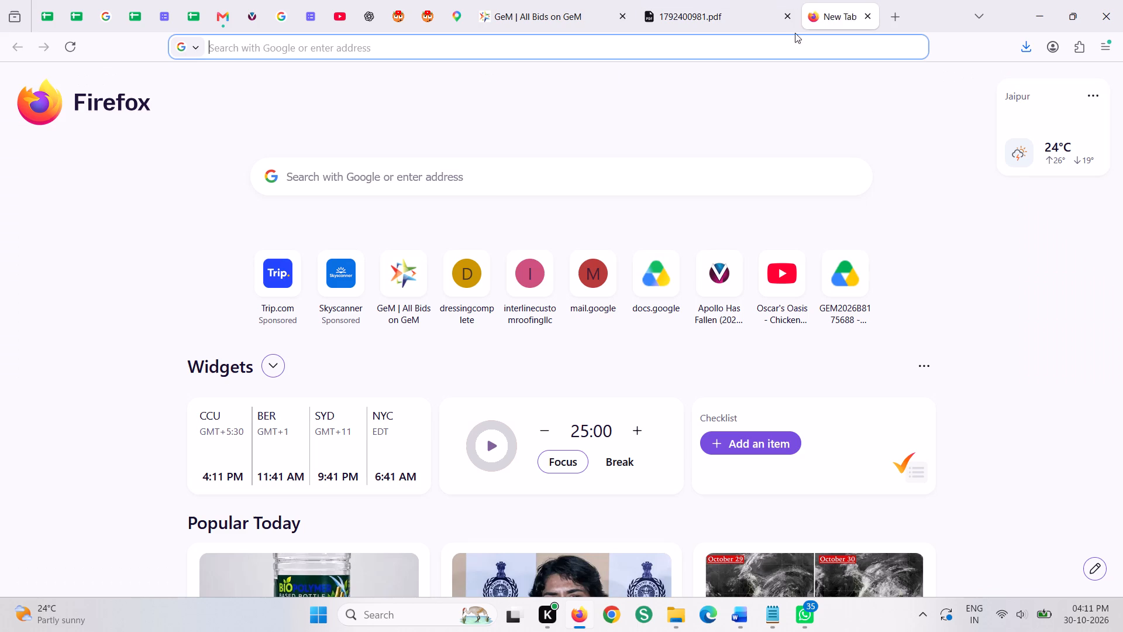
click(502, 188)
text(SLUCTERA)
click(258, 100)
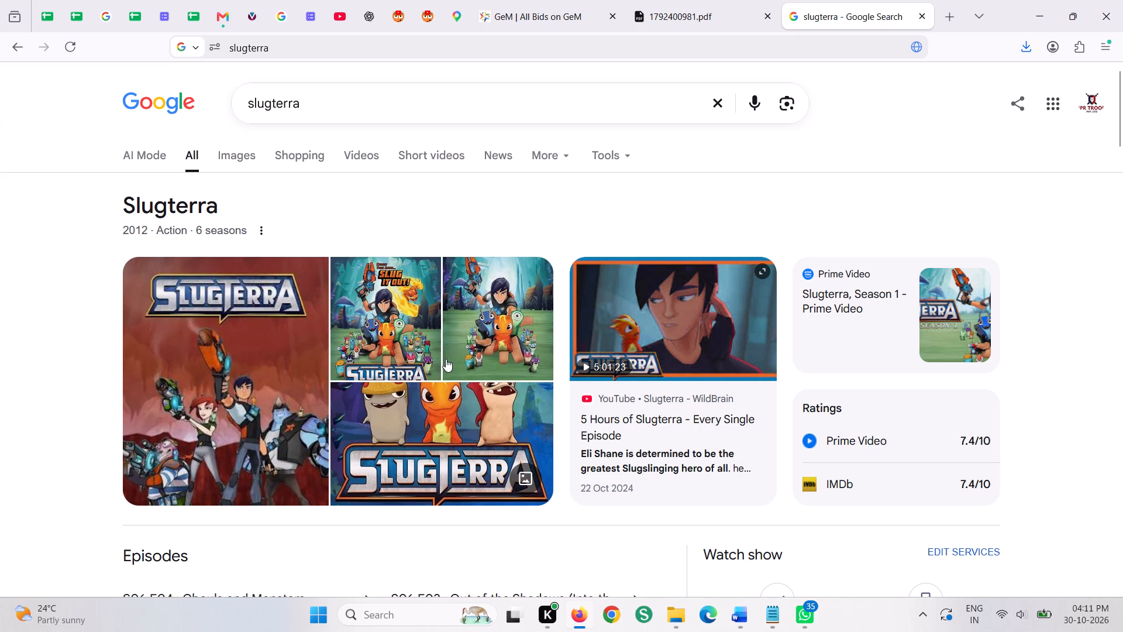
scroll(446, 359, down, 2)
scroll(452, 363, up, 2)
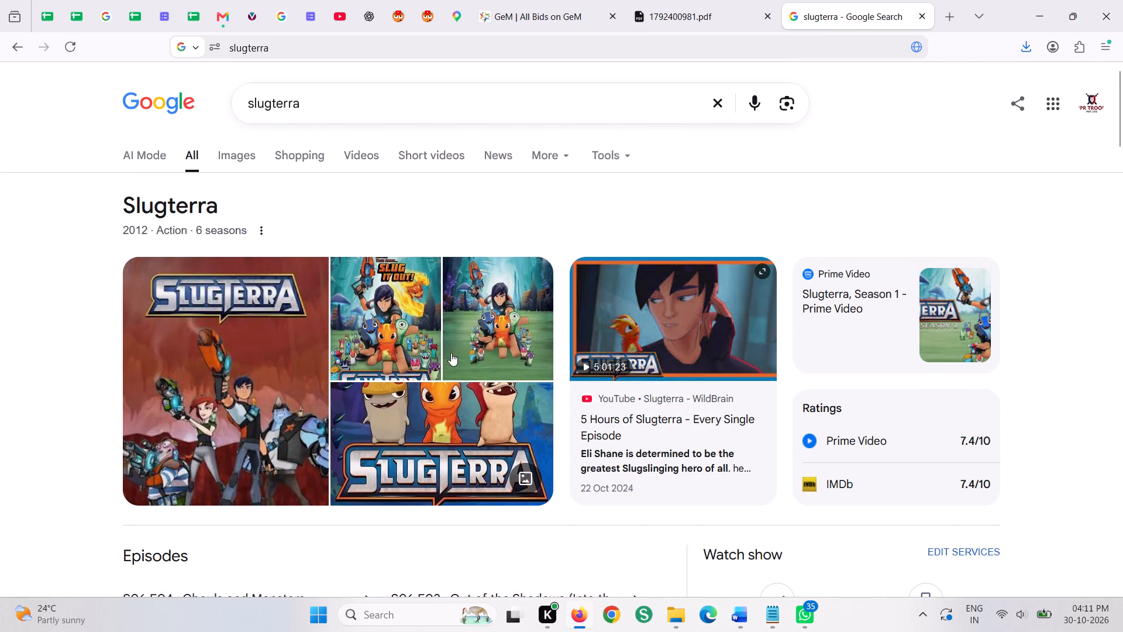
scroll(622, 374, down, 2)
scroll(763, 375, down, 1)
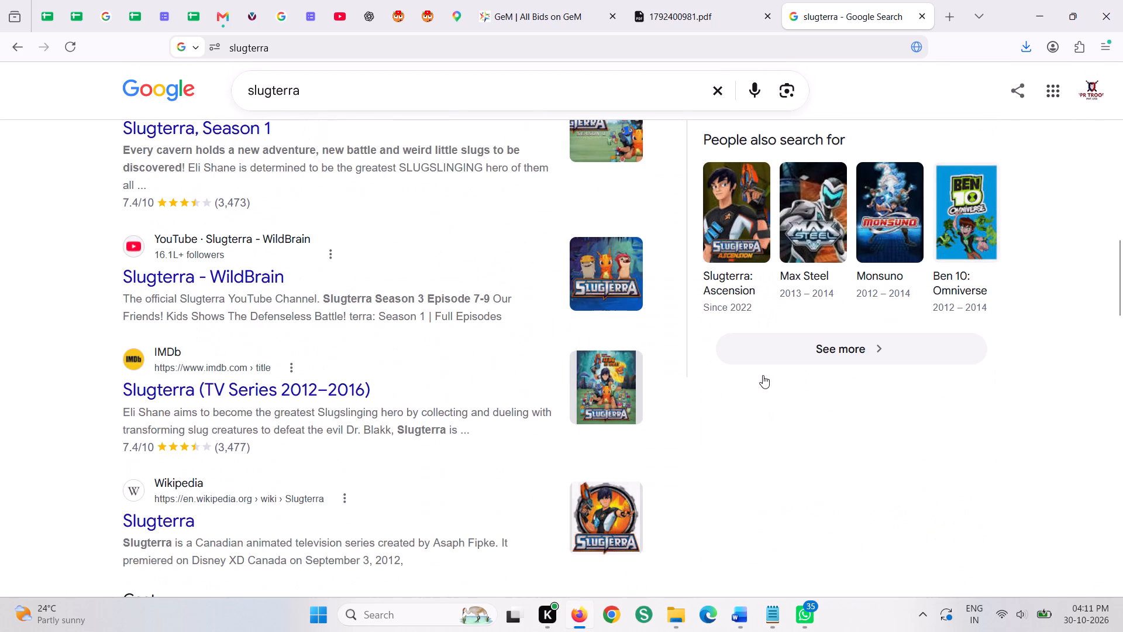
scroll(681, 385, up, 3)
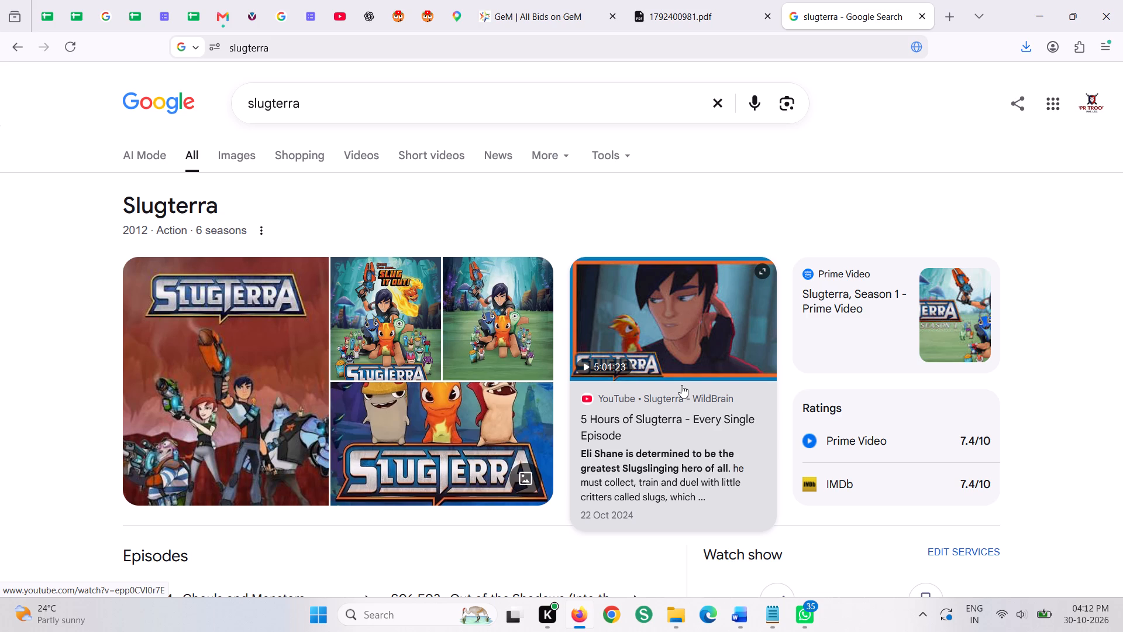
scroll(753, 407, down, 1)
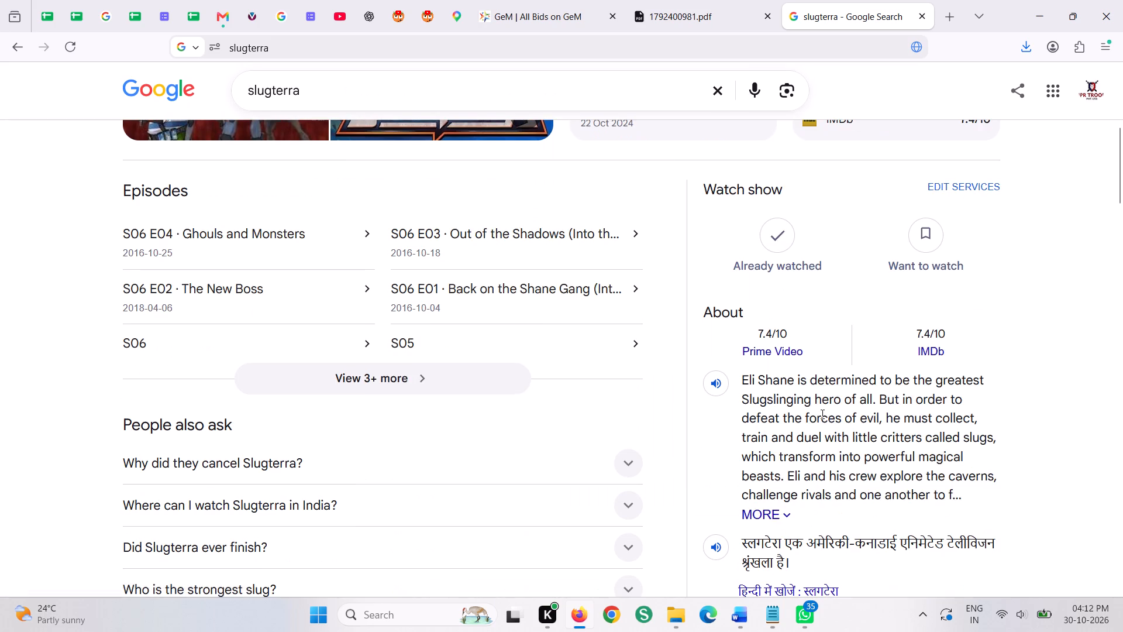
scroll(758, 459, up, 3)
click(863, 0)
click(916, 14)
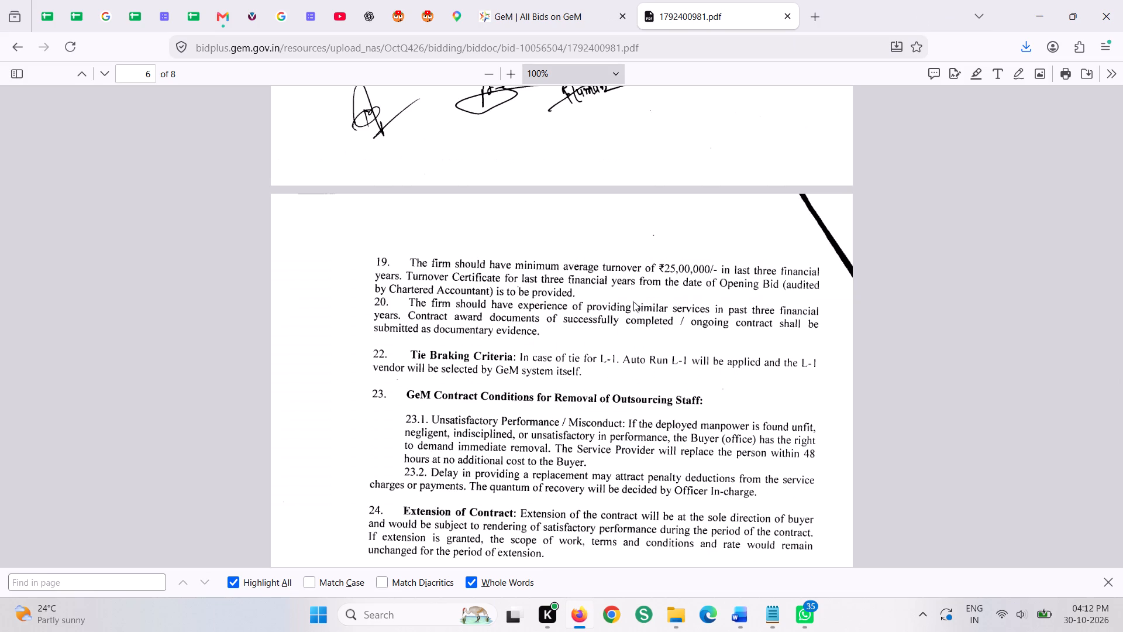
Examine the remaining clauses after page 6 and the full DOCUMENTS TO BE UPLOADED IN GEM list on page 8.
scroll(601, 431, down, 1)
scroll(655, 383, down, 2)
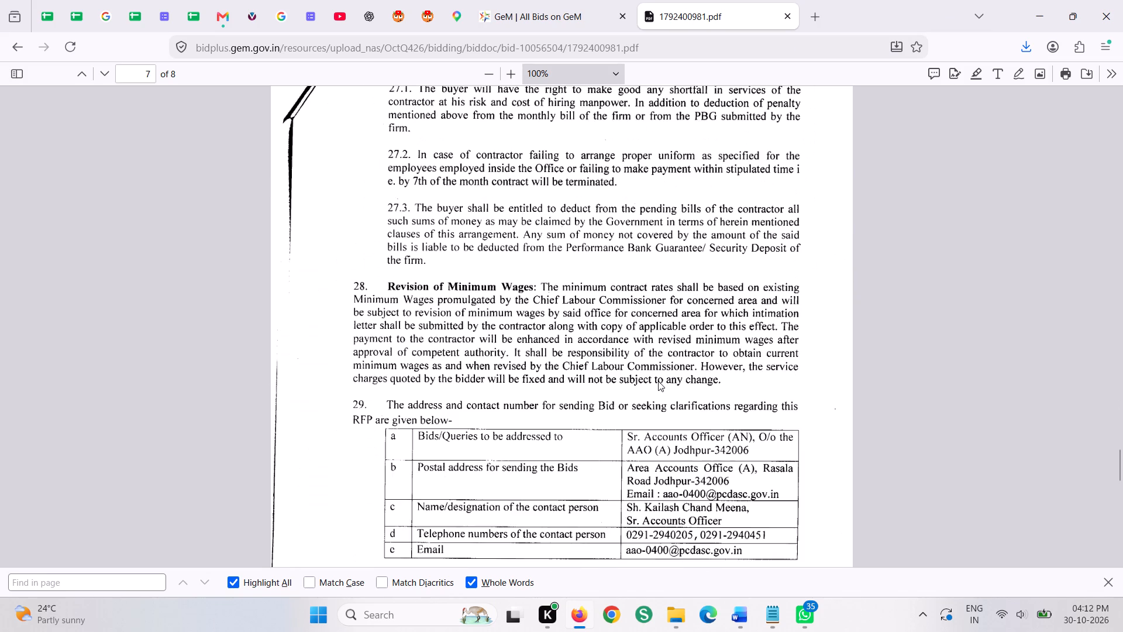
scroll(658, 381, down, 3)
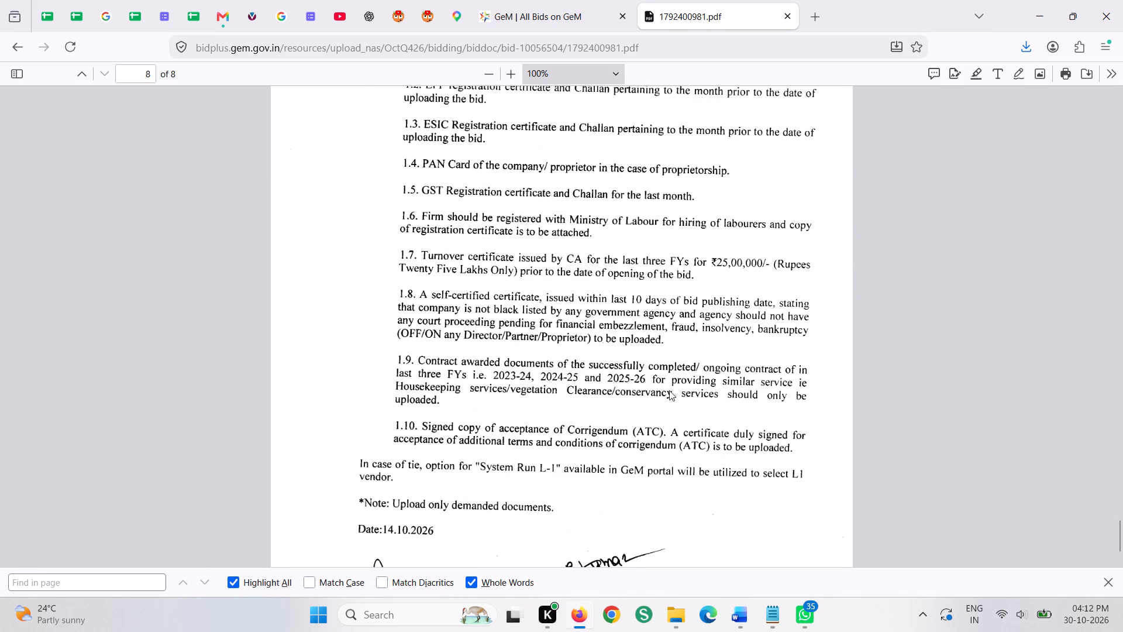
scroll(659, 388, down, 2)
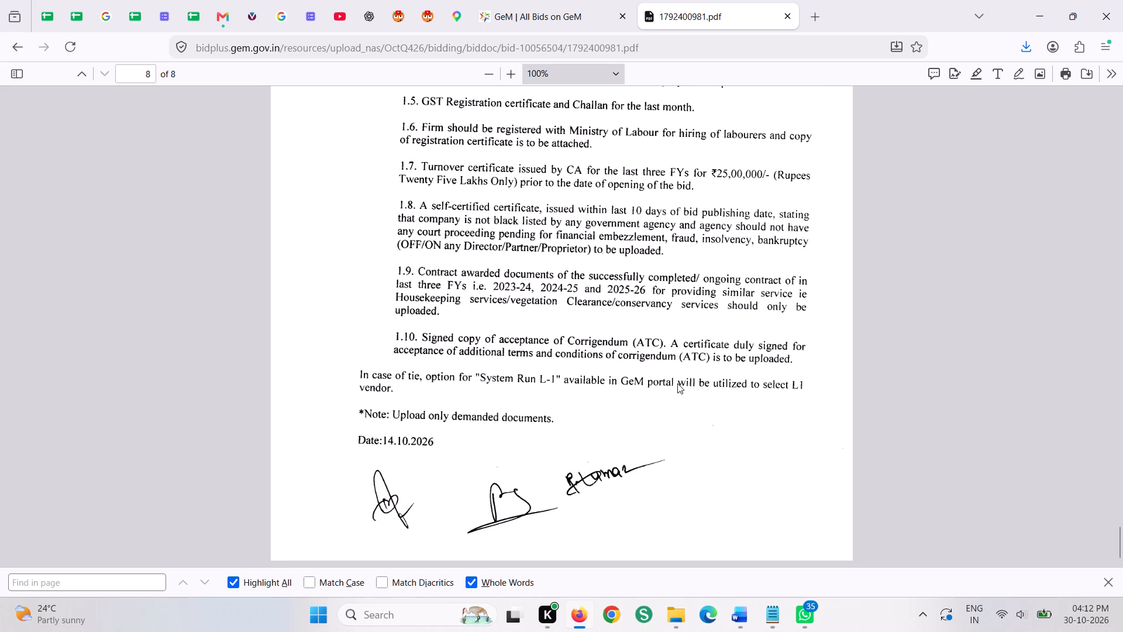
scroll(677, 383, up, 1)
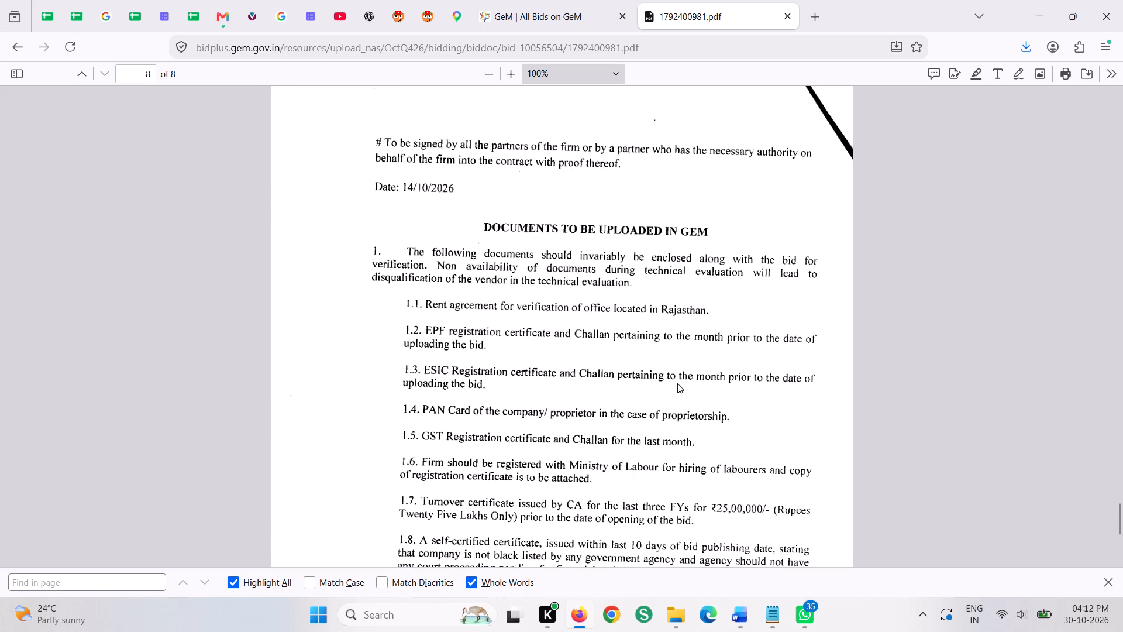
scroll(677, 383, down, 1)
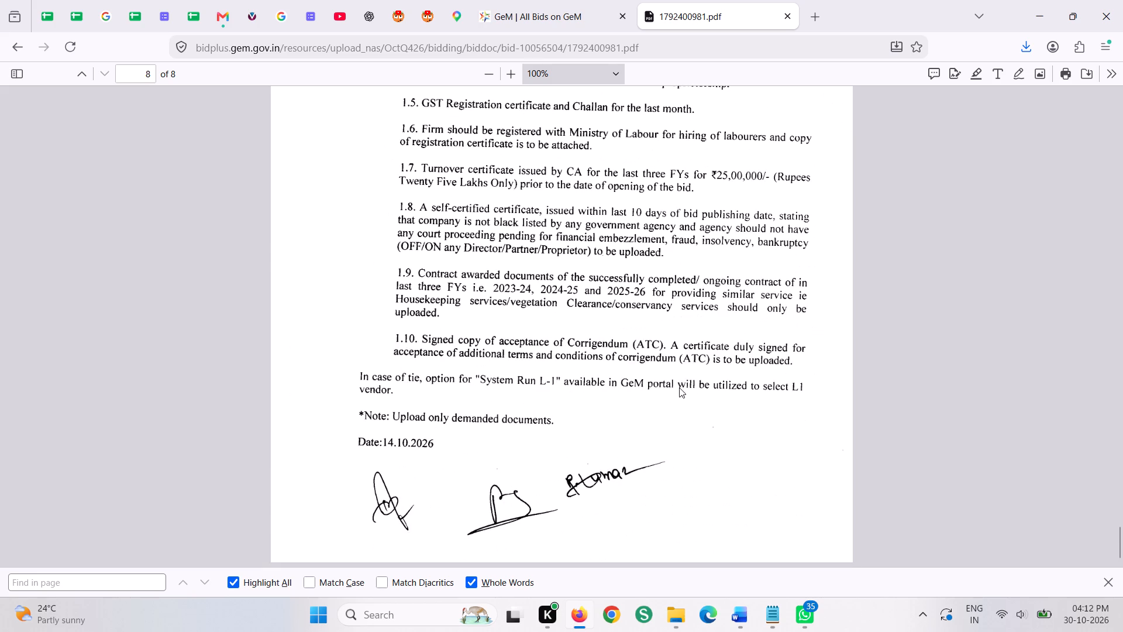
Switch to the REQUIRED DOCUMENTS file in Word and add "11.LABOUR LICENCE" as a new line after item 10.
key(alt+Tab)
key(alt+Tab)
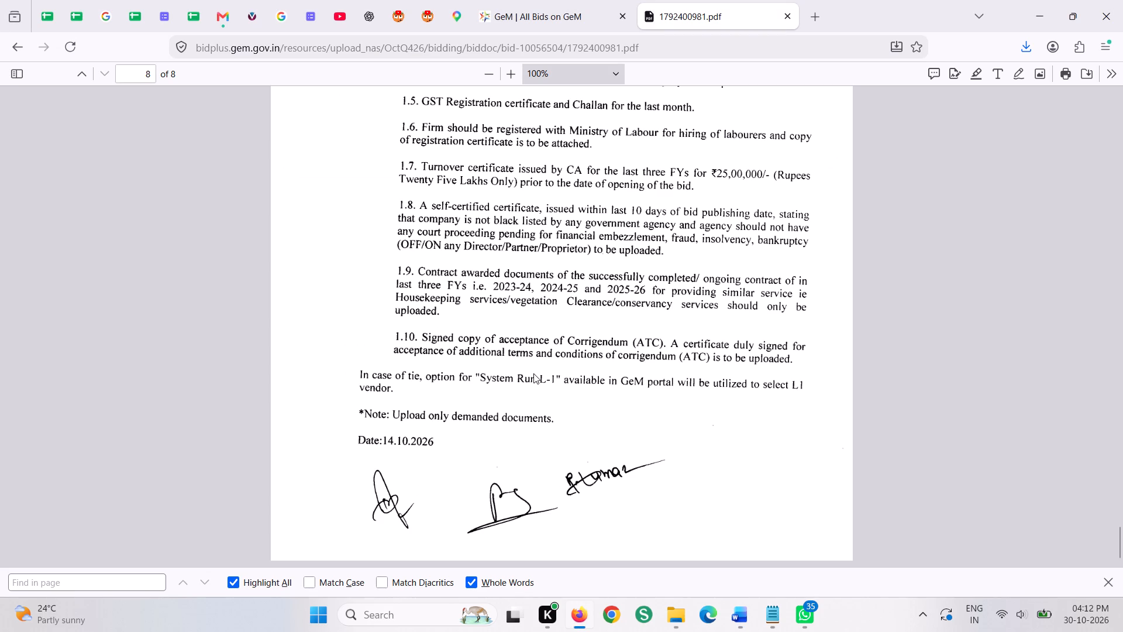
key(alt+Tab)
scroll(638, 422, down, 2)
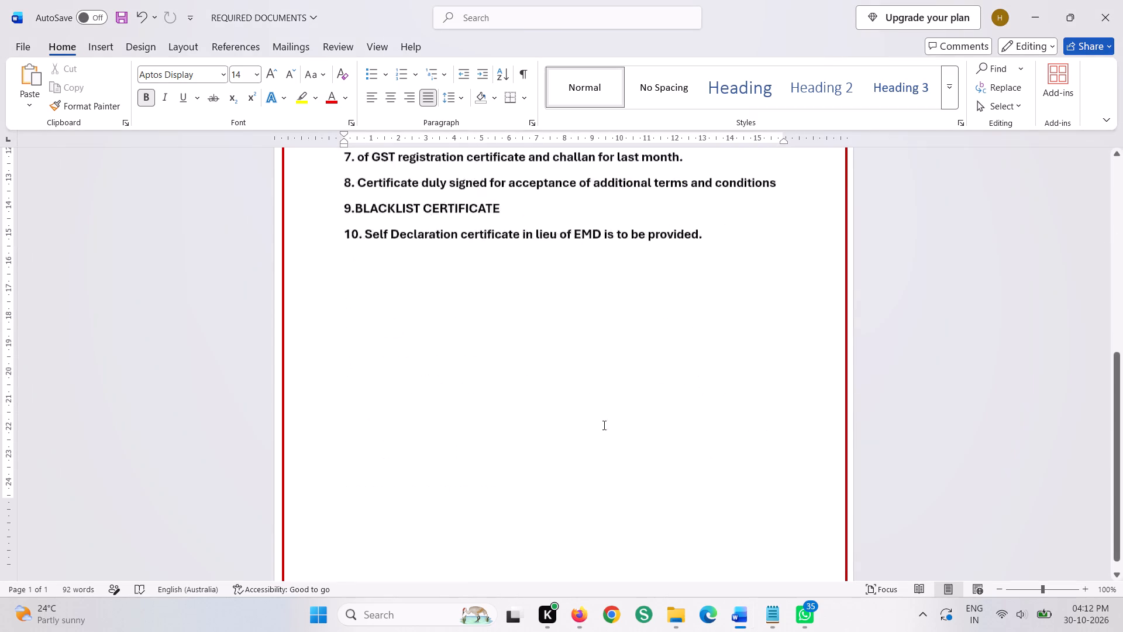
scroll(603, 425, down, 3)
scroll(576, 423, up, 1)
scroll(668, 403, up, 1)
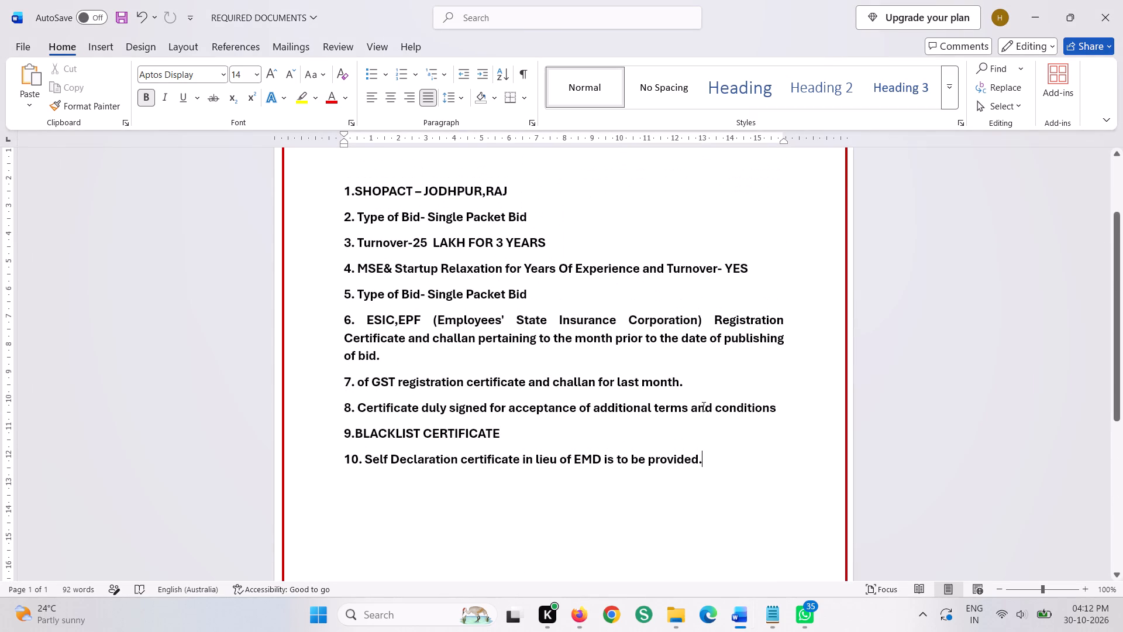
click(750, 465)
key(Return)
text(11.LABOUR LICENCE)
key(space)
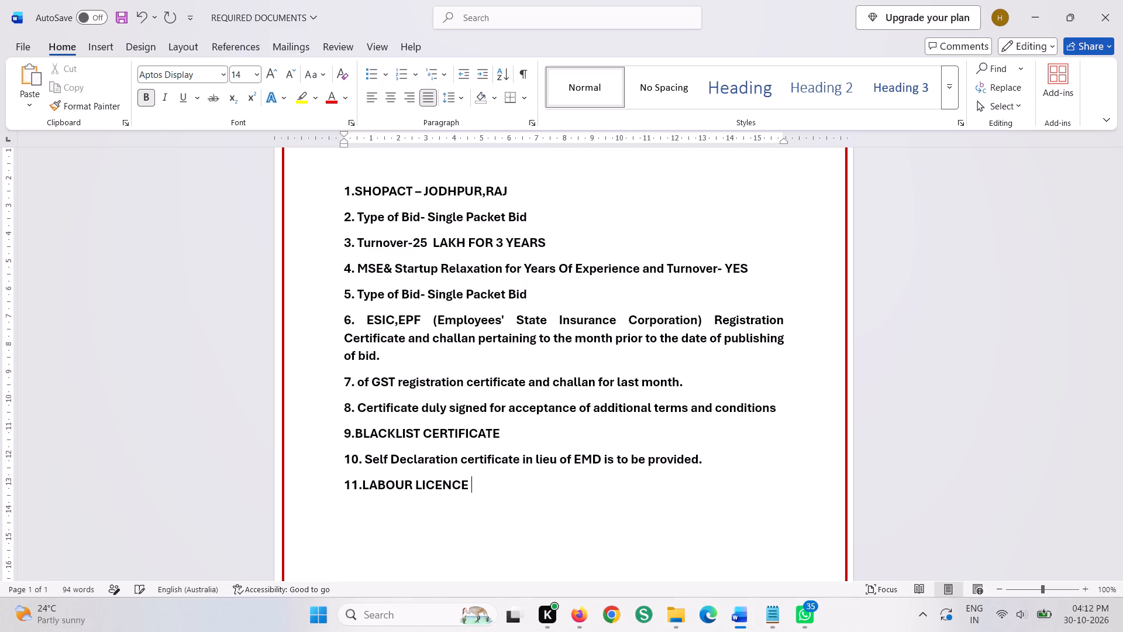
Export the REQUIRED DOCUMENTS file as a PDF into the GEM2026B8179471 folder inside DEV1.
click(673, 616)
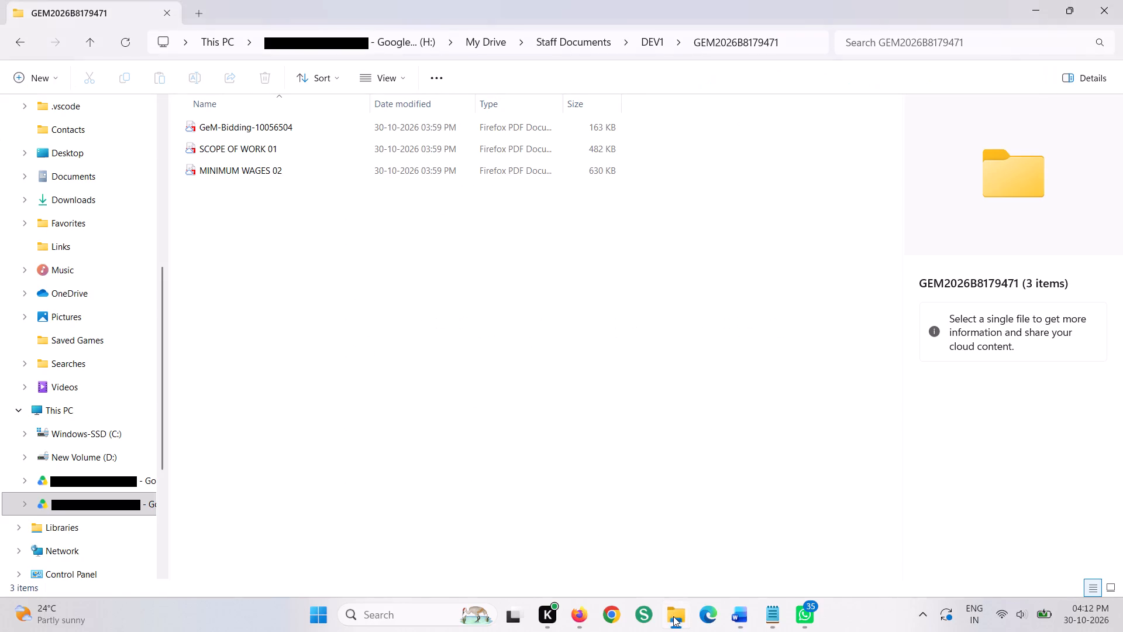
click(673, 616)
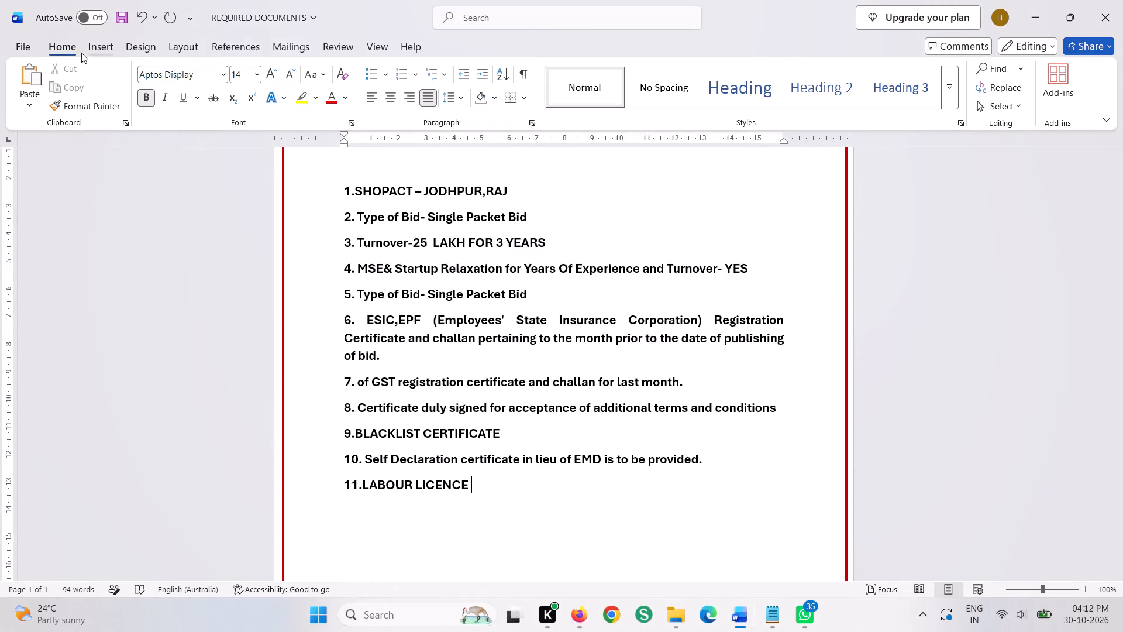
click(20, 51)
click(50, 337)
click(412, 178)
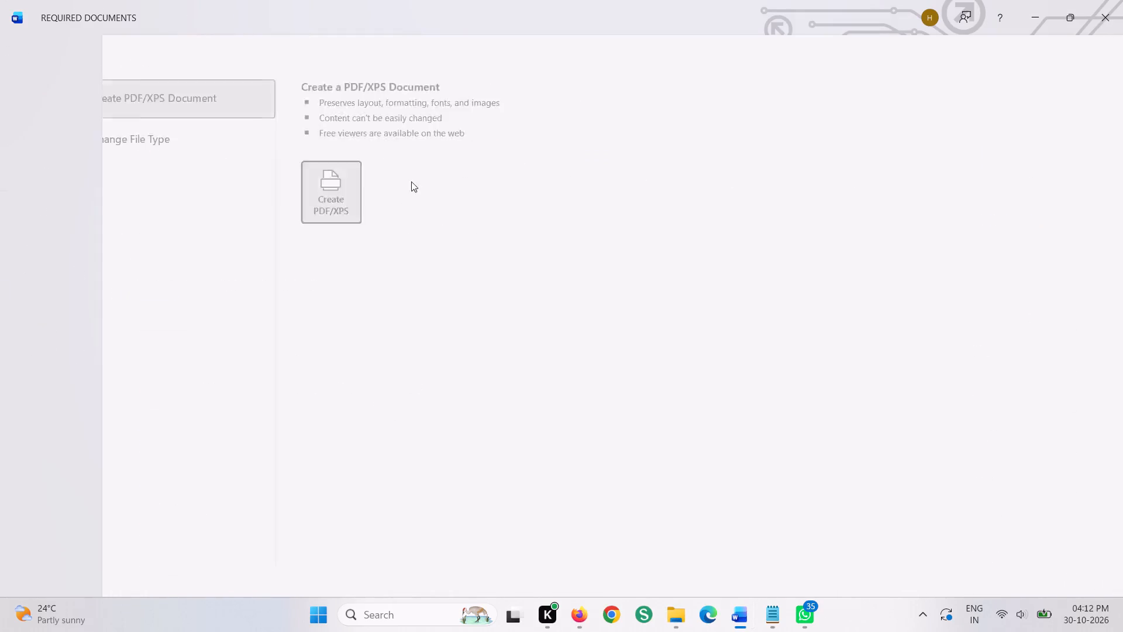
click(80, 188)
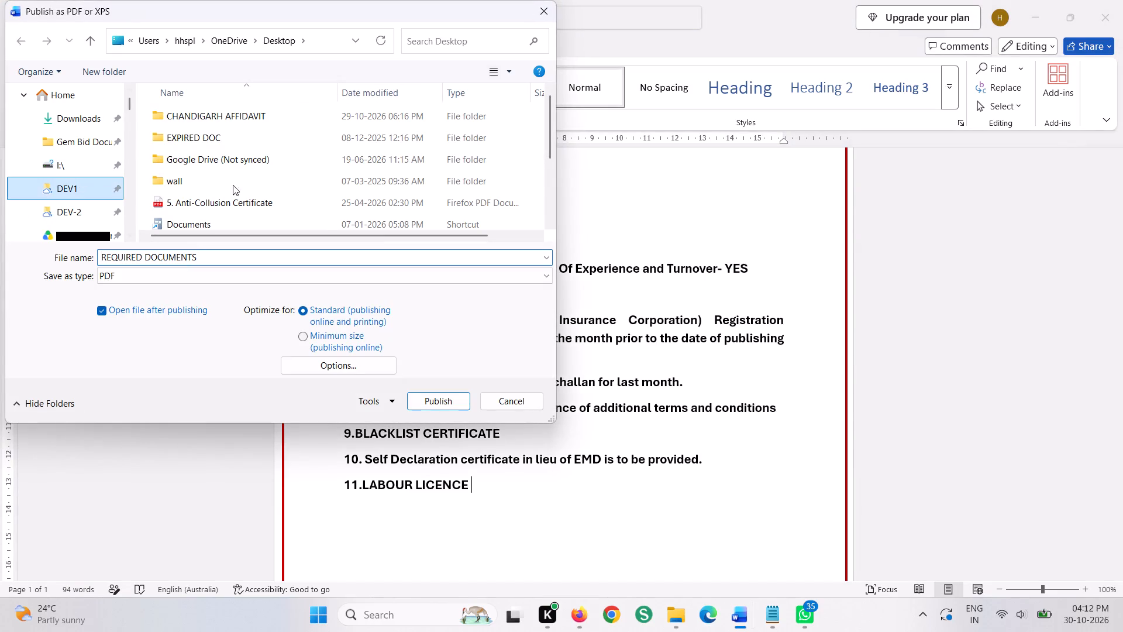
scroll(220, 164, up, 9)
double_click(229, 113)
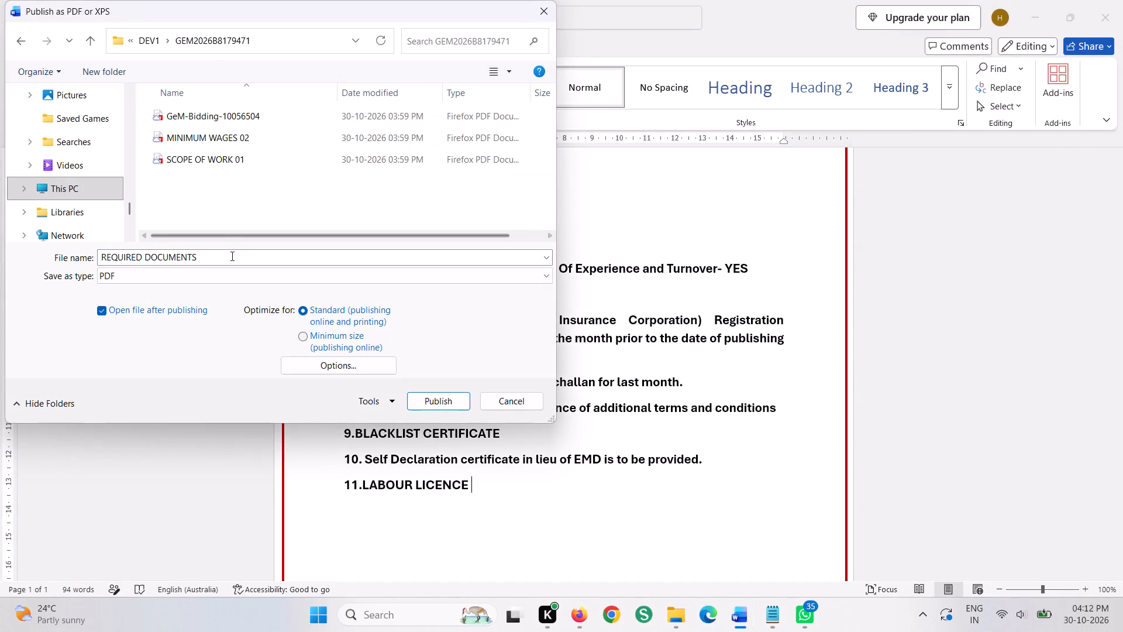
click(231, 256)
click(419, 396)
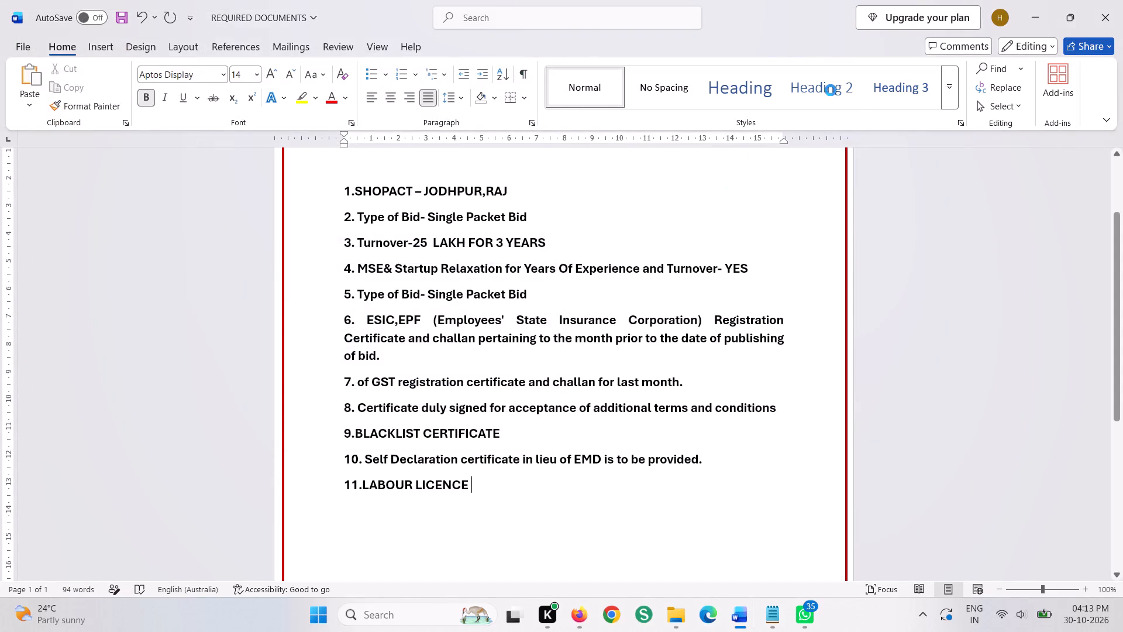
Go back from the scope of work to the Jodhpur bid document and compare it with the REQUIRED DOCUMENTS list in Word.
click(845, 0)
click(922, 18)
click(507, 0)
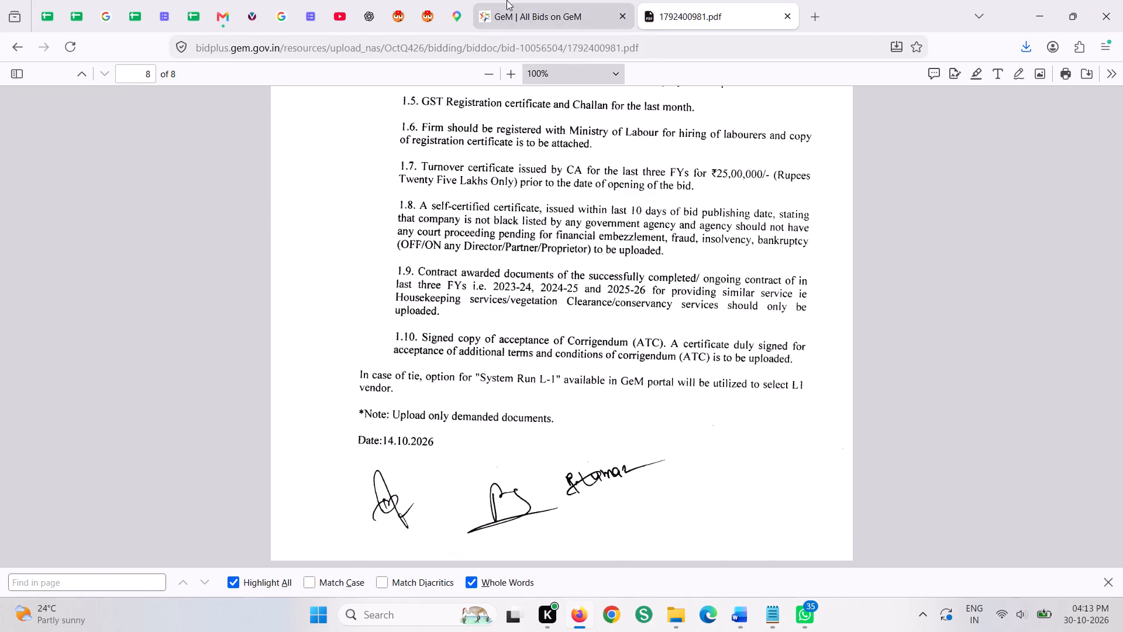
click(738, 5)
click(11, 44)
scroll(658, 300, up, 7)
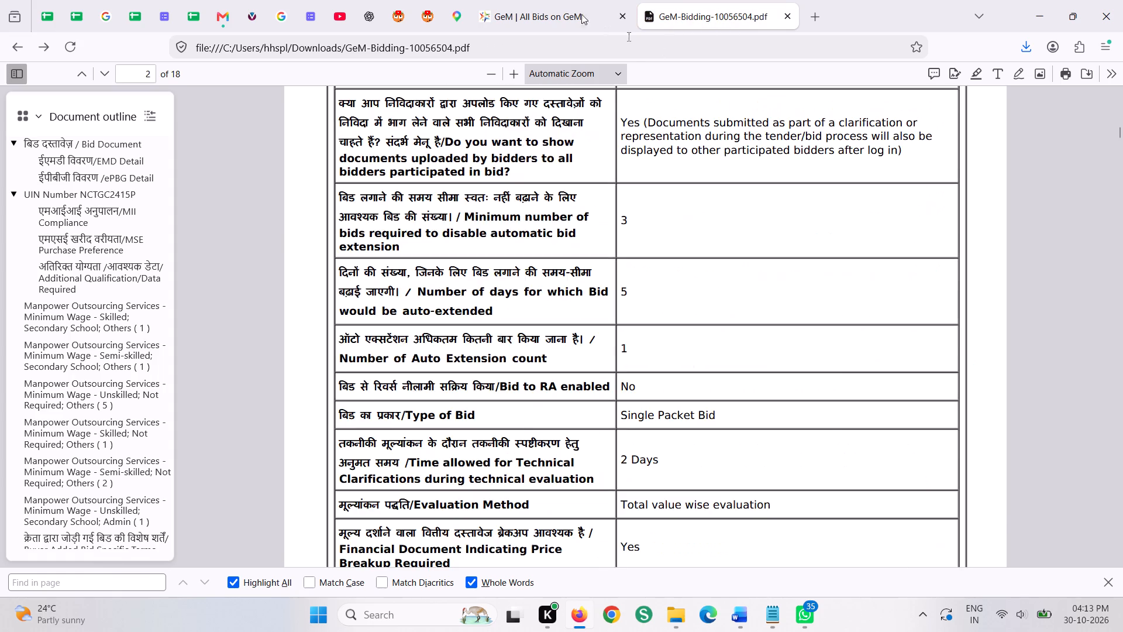
click(557, 0)
click(714, 0)
click(739, 619)
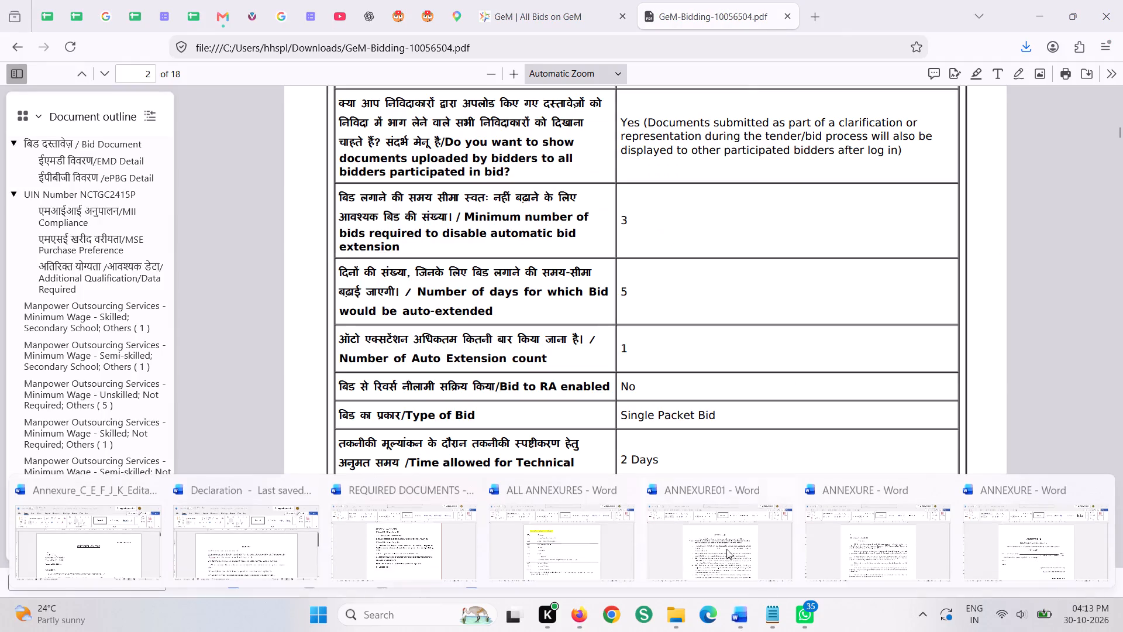
click(391, 551)
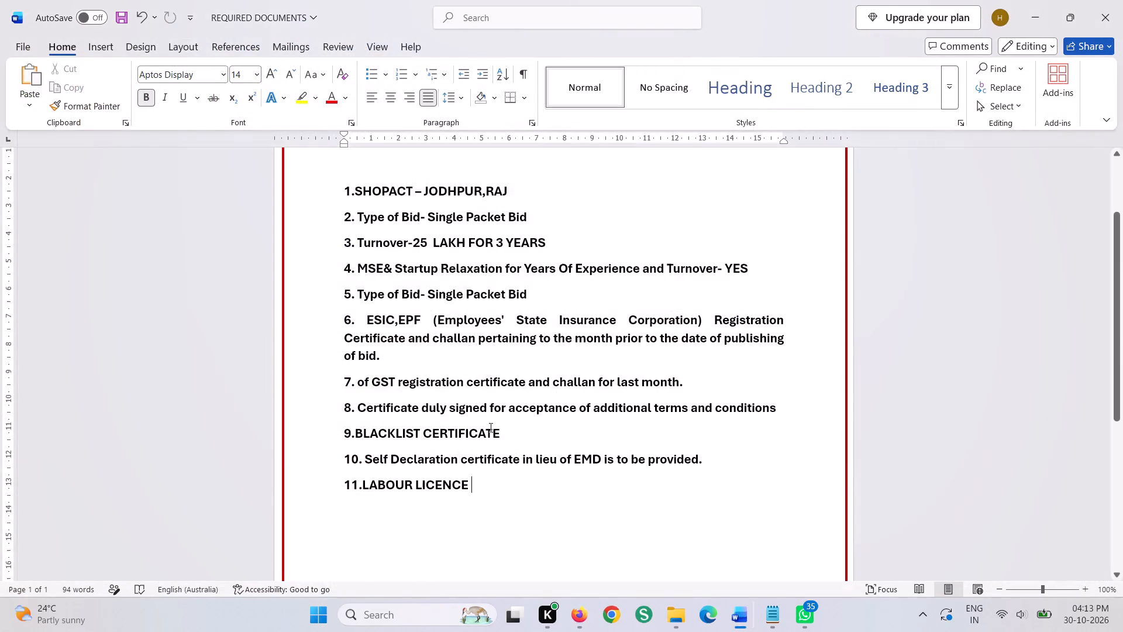
scroll(486, 418, up, 1)
Check the files in the GEM2026B8179471 folder in File Explorer and go up to the DEV1 folder.
click(671, 615)
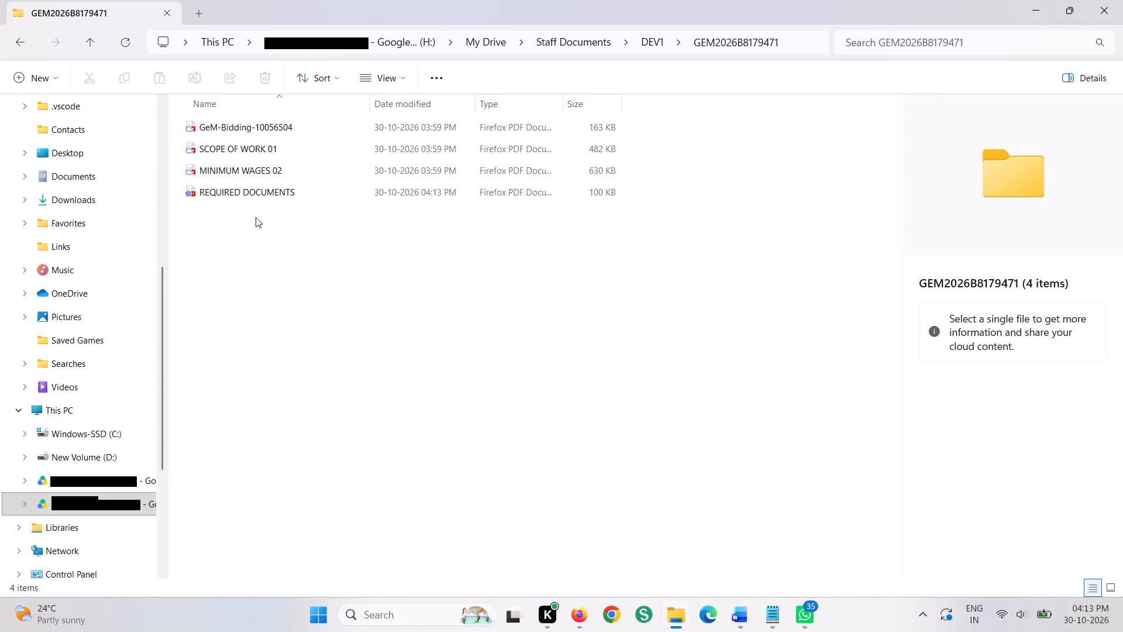
click(202, 170)
click(213, 146)
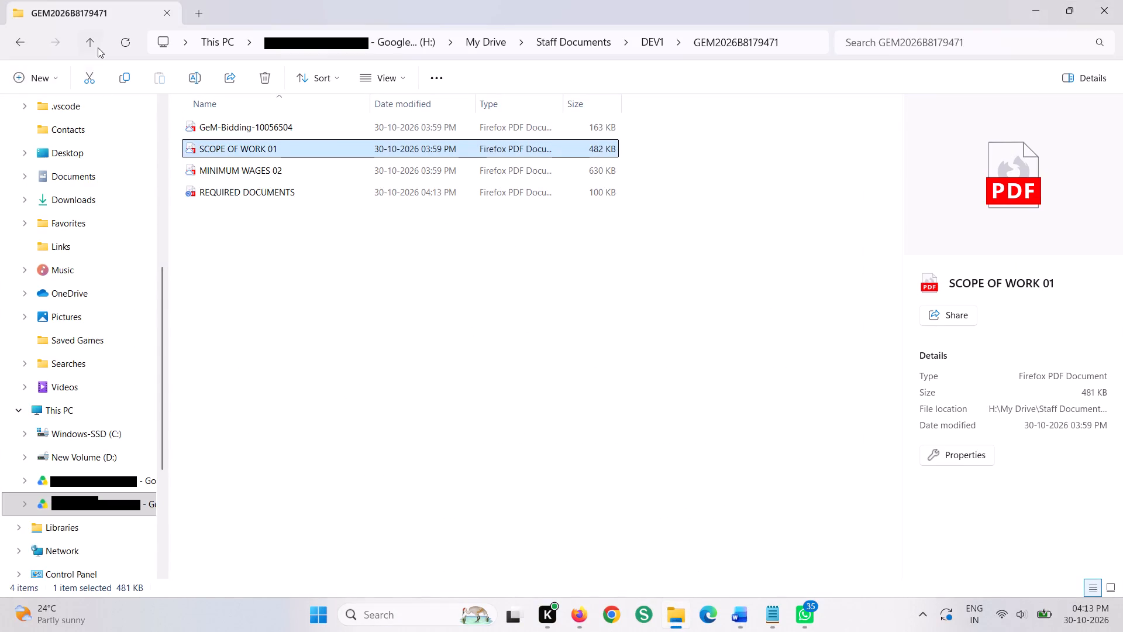
click(98, 43)
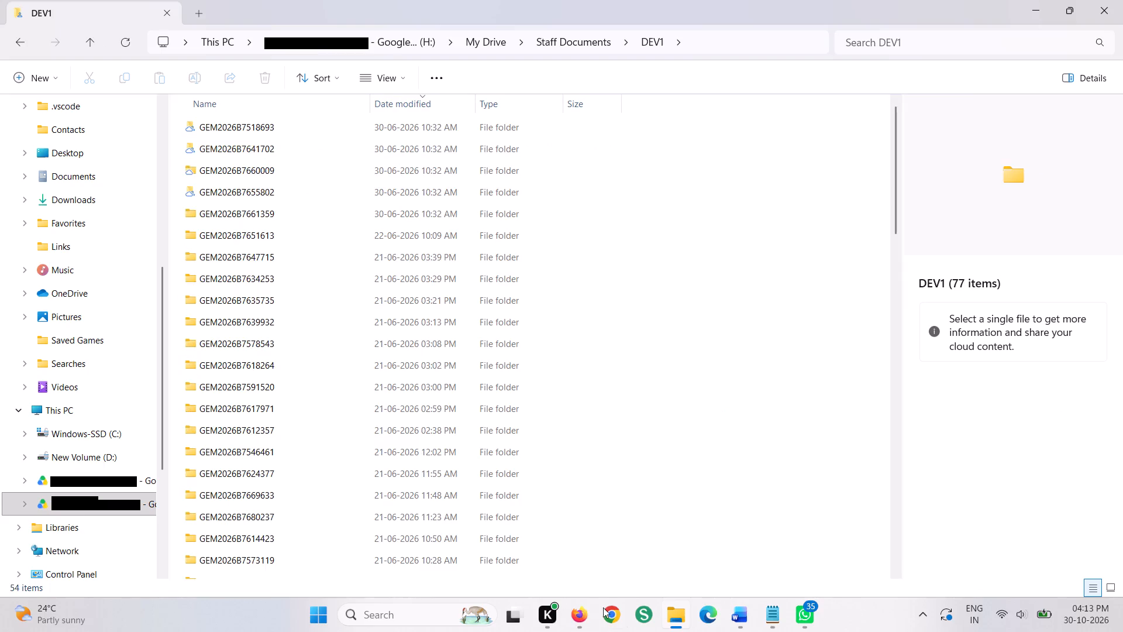
Switch to Firefox and close the Jodhpur bid document.
click(584, 616)
click(756, 0)
click(790, 20)
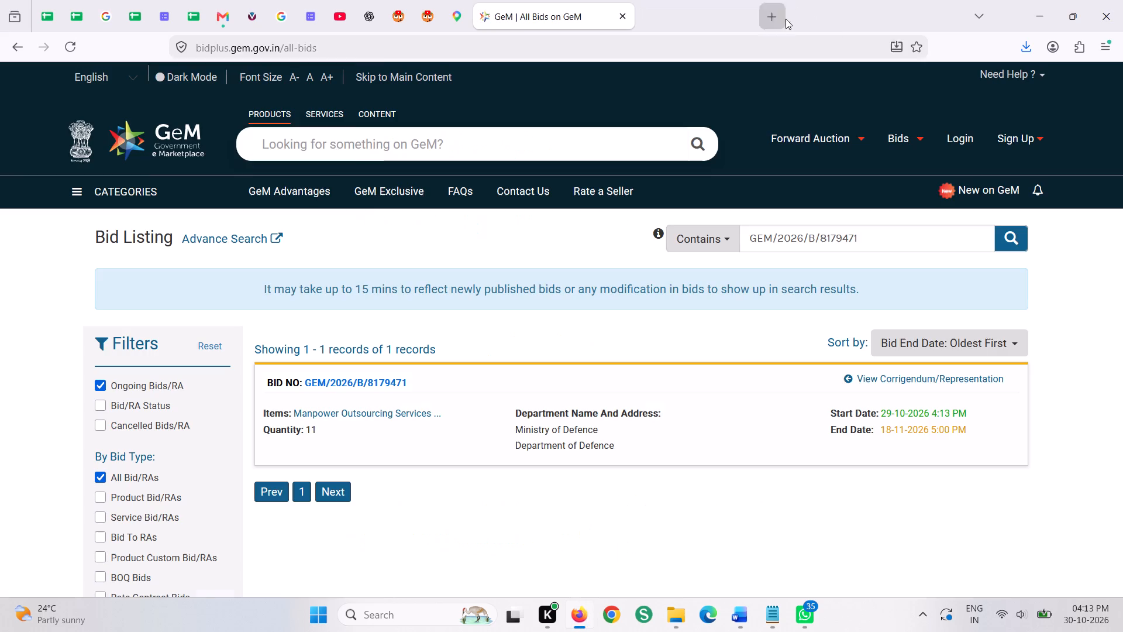
Copy the Pune row's GeM Id from the Daily Tender Sheet and search the GeM bid listing for GEM/2026/B/8157890.
click(191, 18)
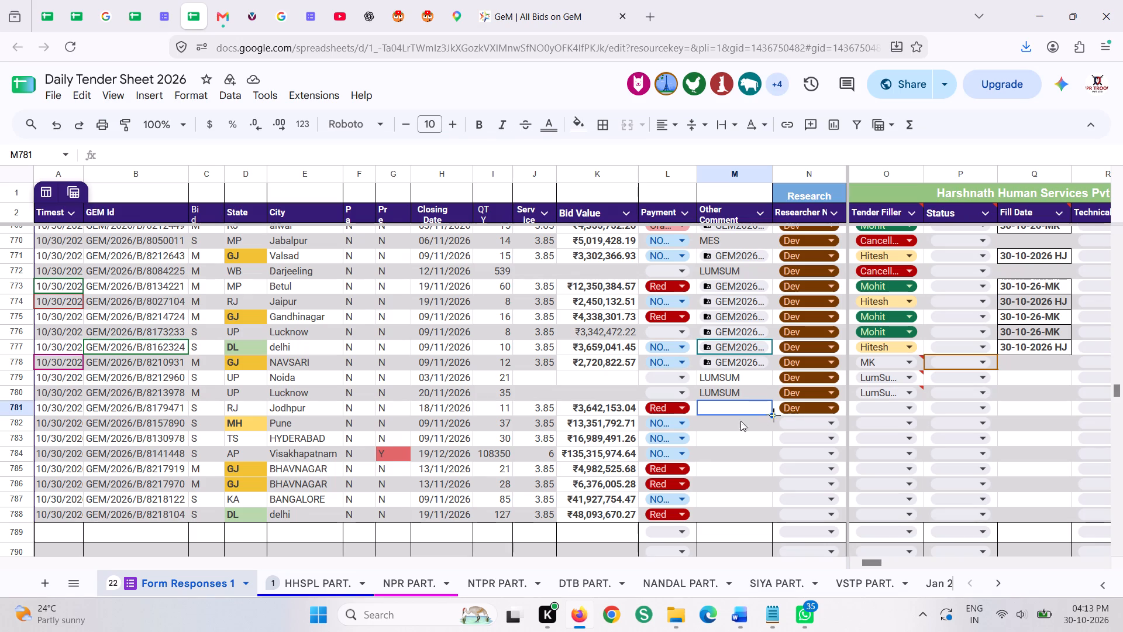
click(164, 424)
key(ctrl+c)
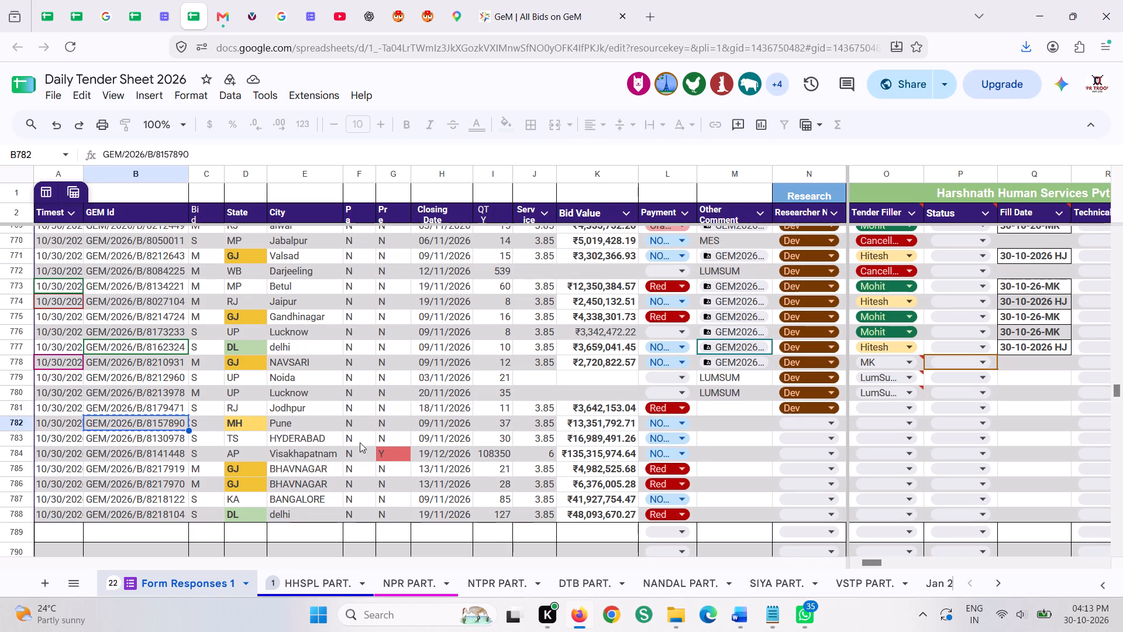
click(740, 421)
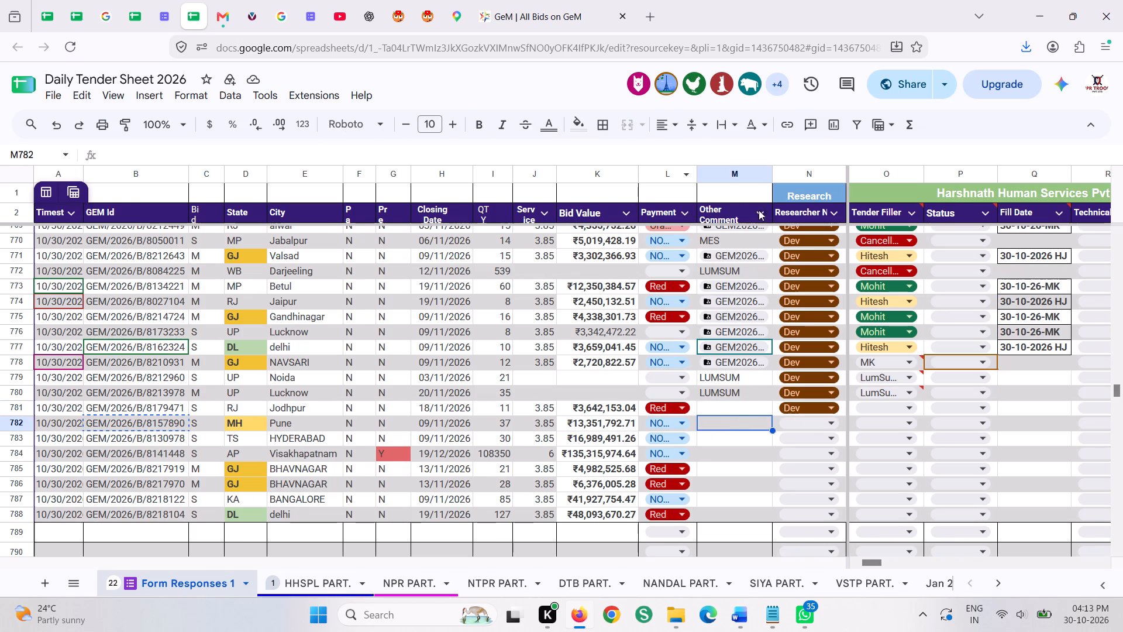
click(733, 407)
click(559, 0)
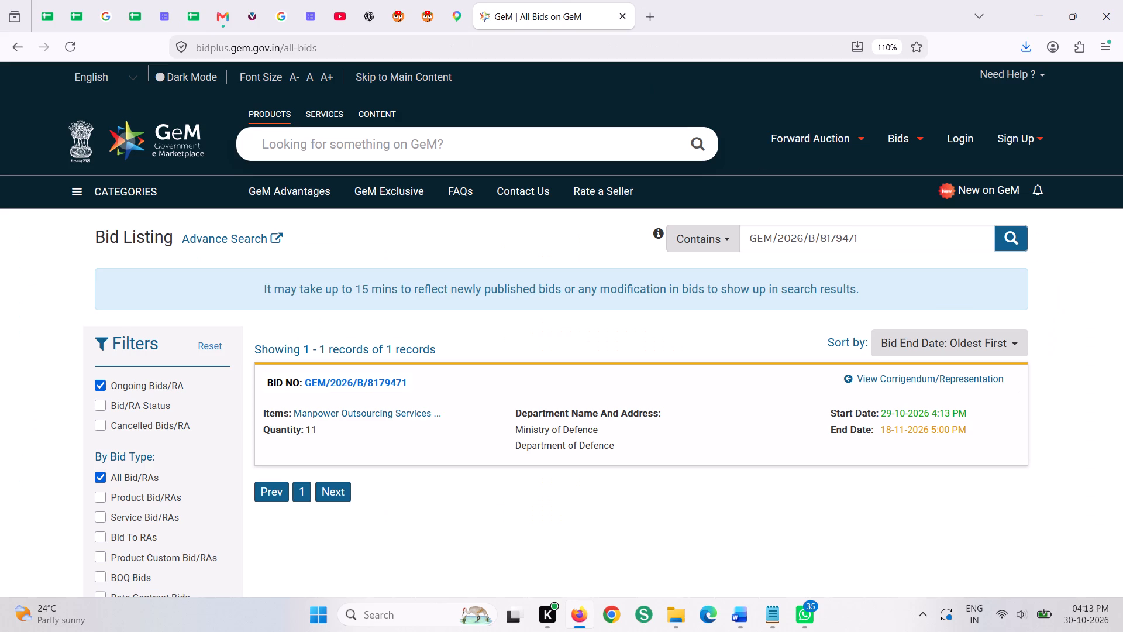
drag(869, 235, 722, 248)
key(ctrl+v)
key(Return)
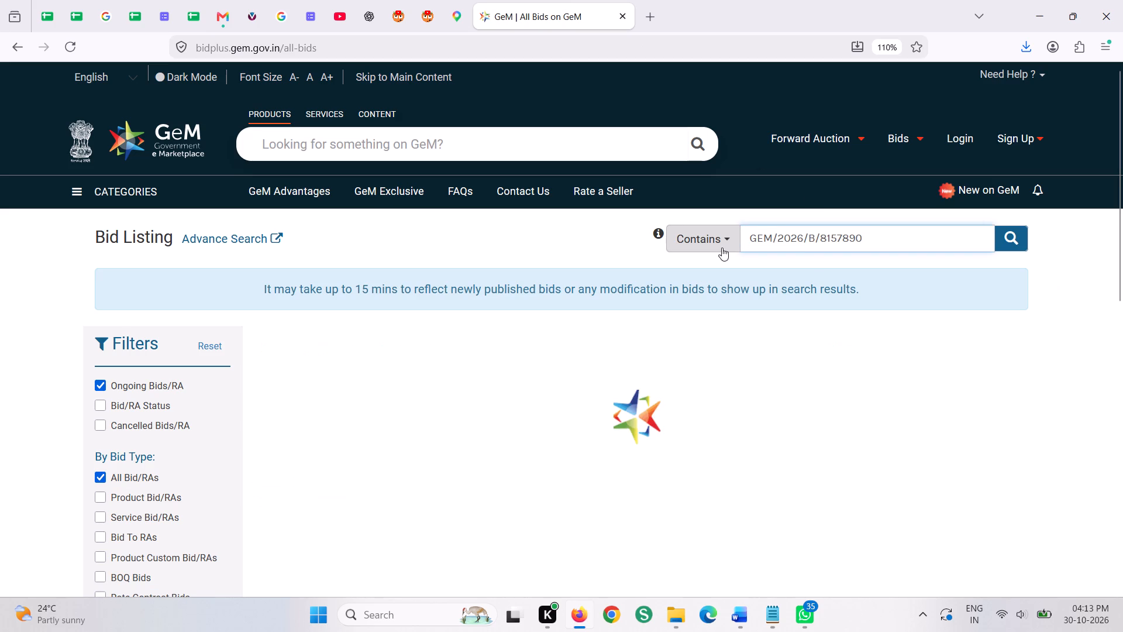
Open the bid document for GEM/2026/B/8157890 and go through every occurrence of SECURITY in it.
click(405, 381)
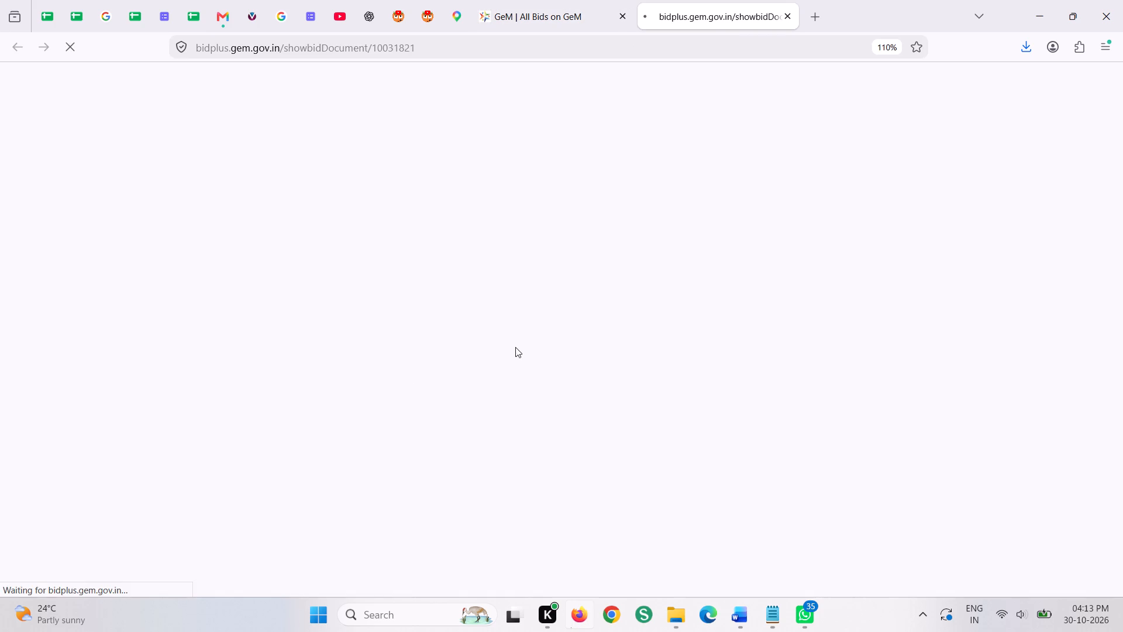
click(350, 269)
scroll(625, 397, down, 1)
click(726, 391)
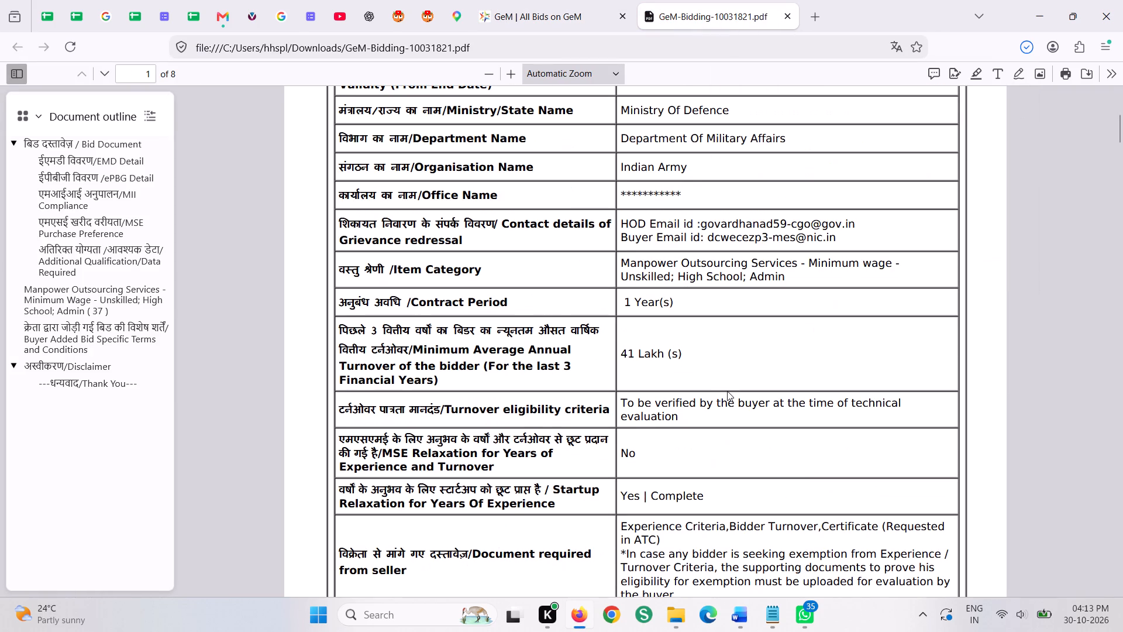
key(ctrl+f)
text(SECURITY)
key(Return)
key(Return)
key(Return)
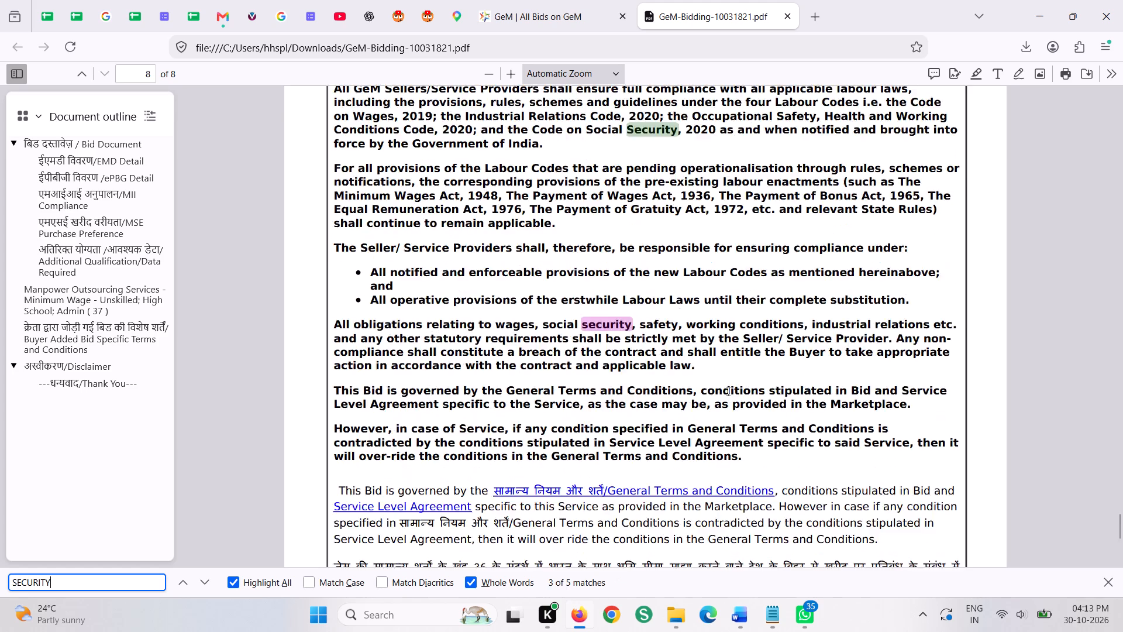
key(Return)
key(Return)
Search the Pune bid document for WATCH.
key(BackSpace)
key(BackSpace)
key(BackSpace)
key(BackSpace)
key(BackSpace)
key(BackSpace)
key(BackSpace)
key(BackSpace)
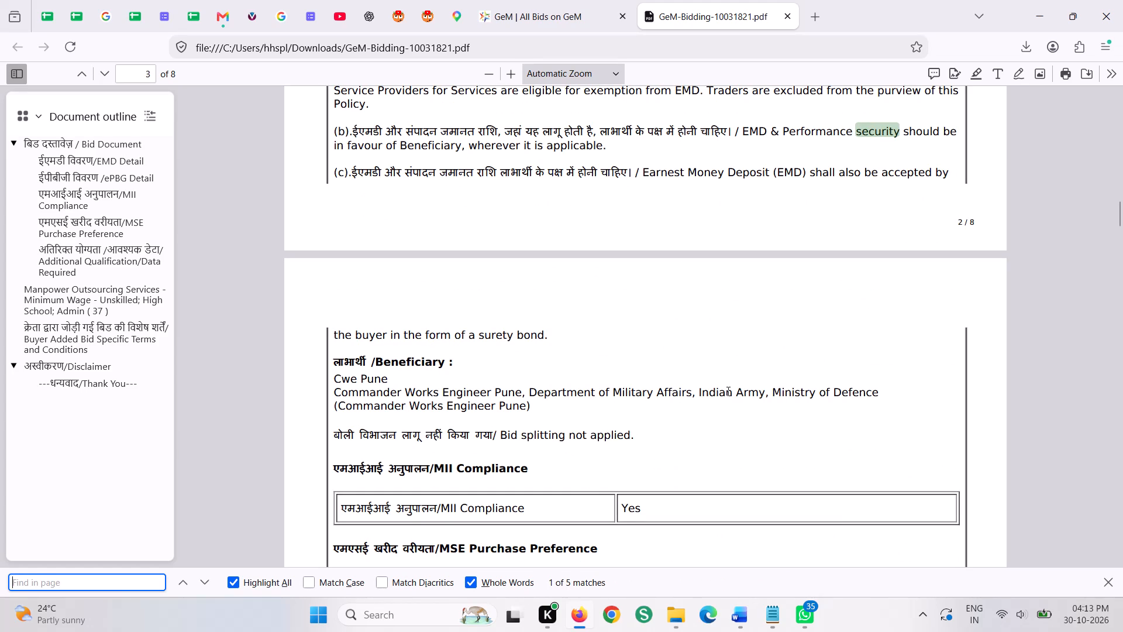
key(BackSpace)
text(WATCH)
Search the Pune bid document for CHOWKIDAR and clear the search term.
key(BackSpace)
key(BackSpace)
key(BackSpace)
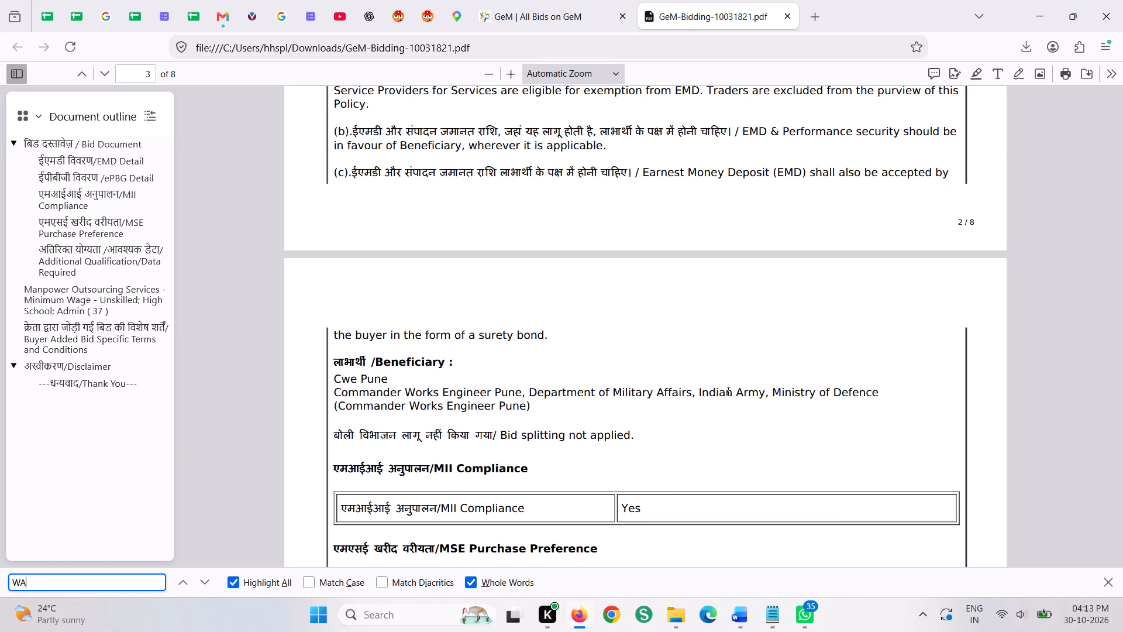
key(BackSpace)
key(BackSpace)
key(BackSpace)
text(CHOWKIDAR)
key(BackSpace)
key(BackSpace)
key(BackSpace)
key(BackSpace)
key(BackSpace)
key(BackSpace)
key(BackSpace)
key(BackSpace)
key(BackSpace)
key(BackSpace)
key(BackSpace)
key(BackSpace)
key(BackSpace)
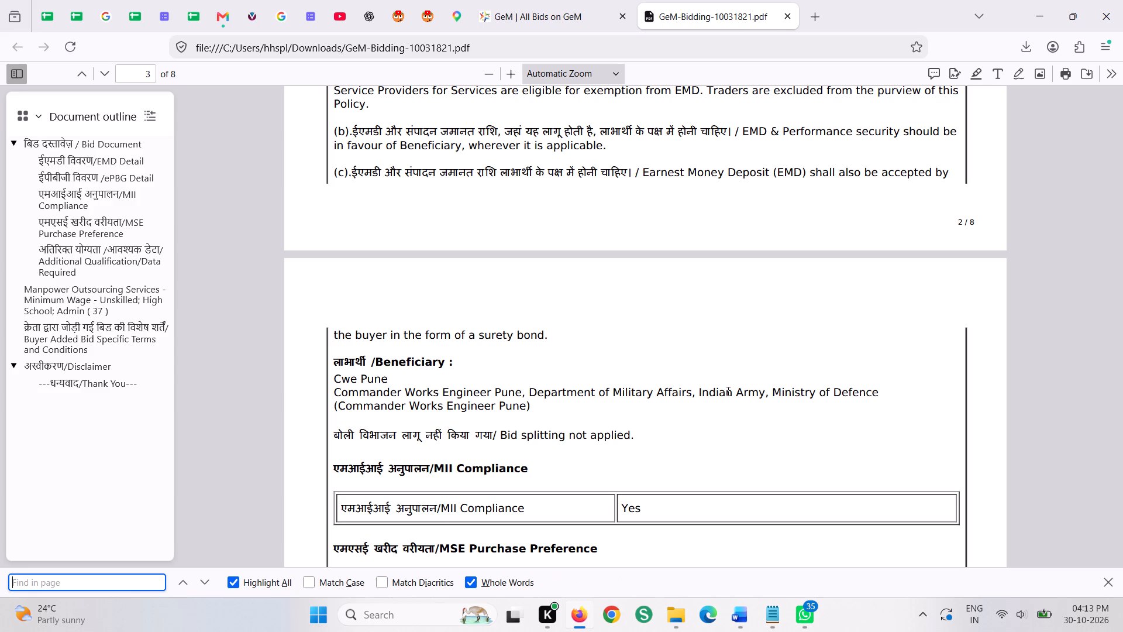
Examine the rest of the Pune bid document, open its attached Military Engineer Services tender file, and close it after viewing.
scroll(727, 391, down, 2)
scroll(722, 347, up, 1)
scroll(722, 347, down, 5)
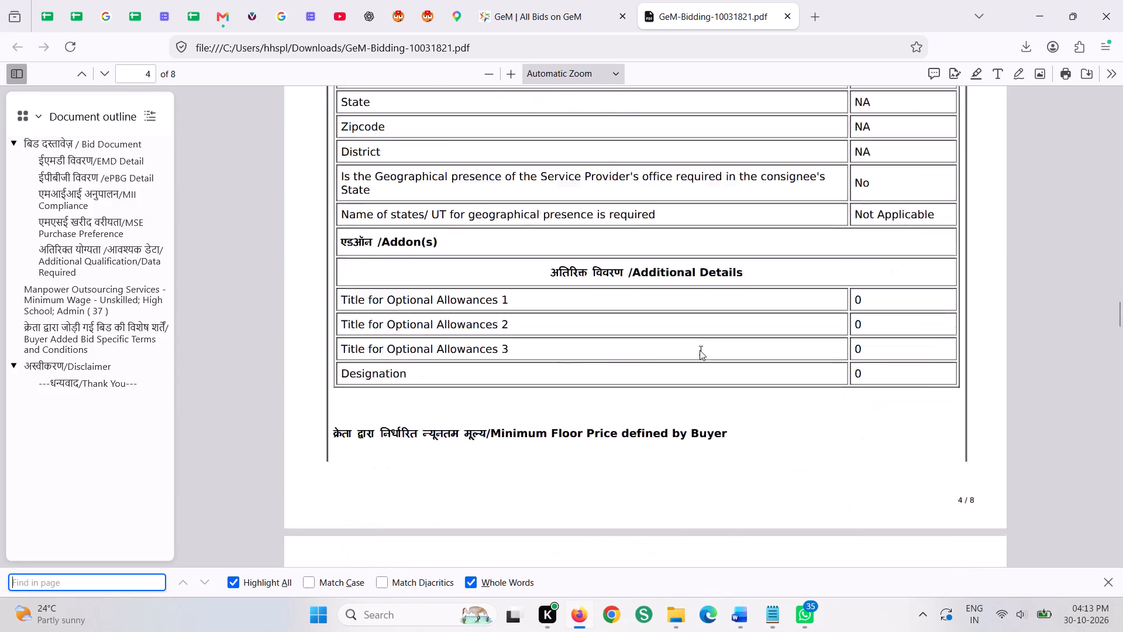
scroll(687, 344, up, 2)
scroll(618, 253, up, 1)
click(561, 461)
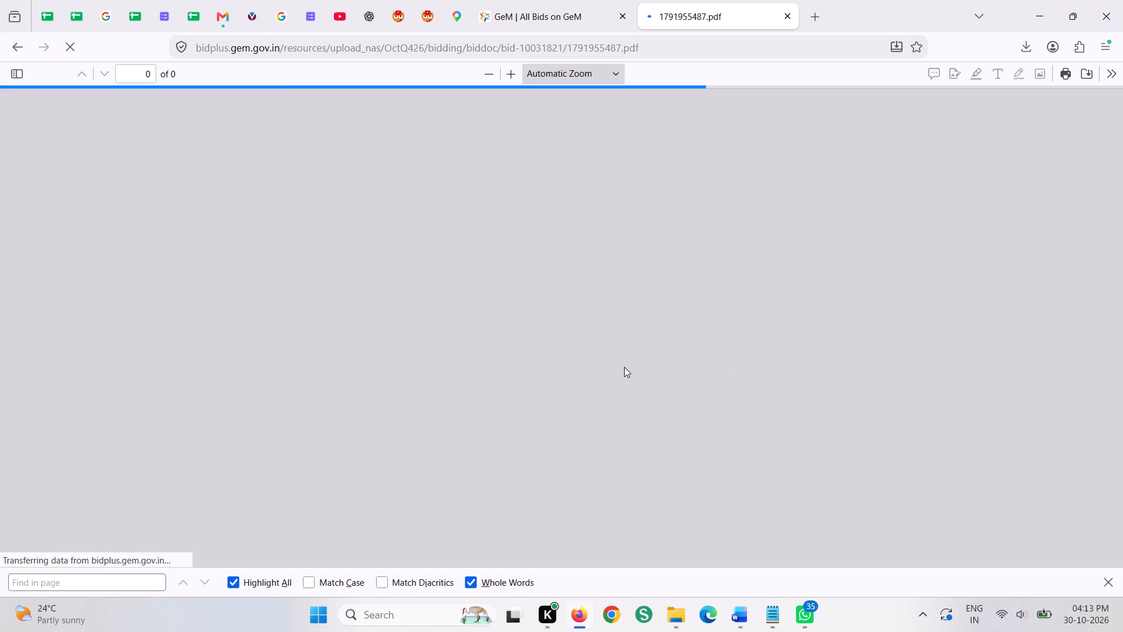
click(588, 365)
click(799, 0)
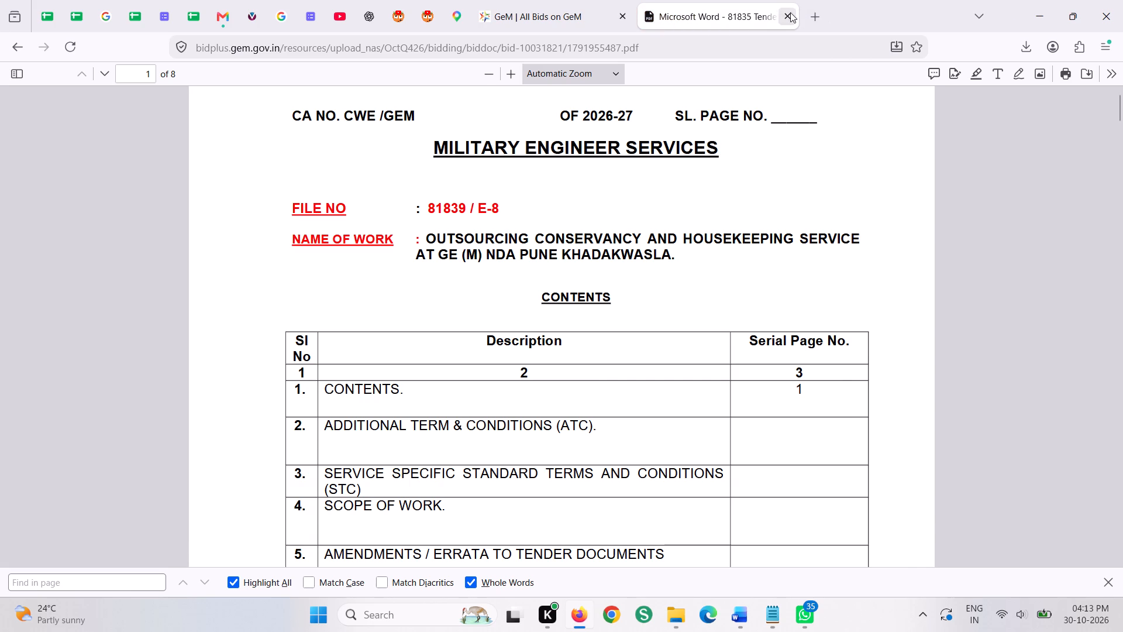
click(790, 12)
Copy the Drive link of the GEM2026B8179471 folder and paste it as the Jodhpur row's Other Comment in the Daily Tender Sheet.
click(198, 16)
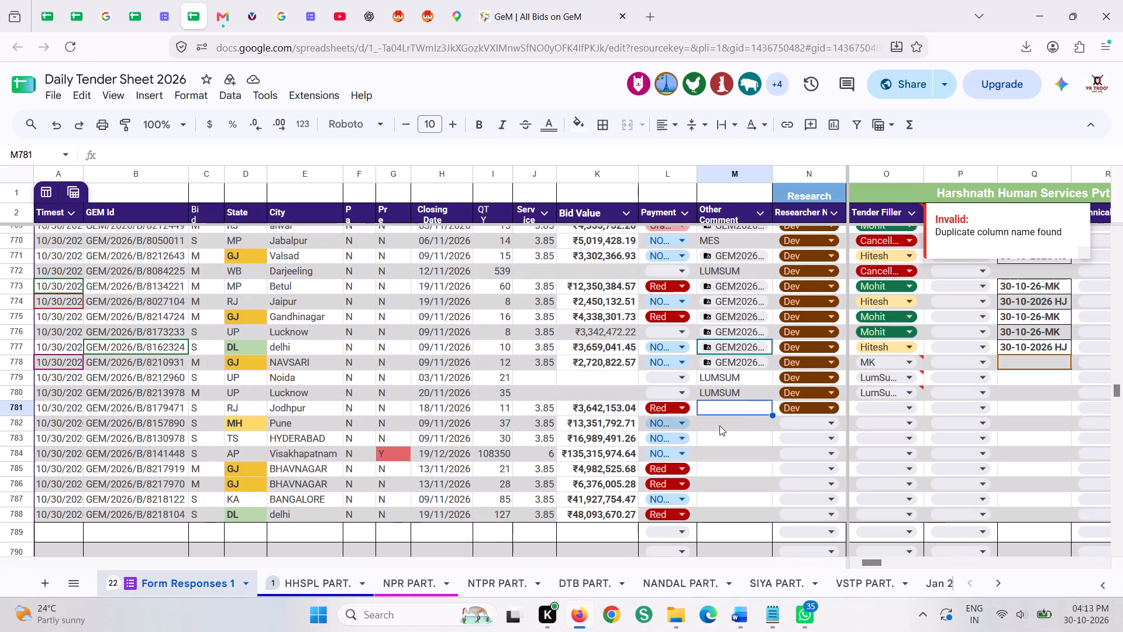
scroll(559, 511, up, 1)
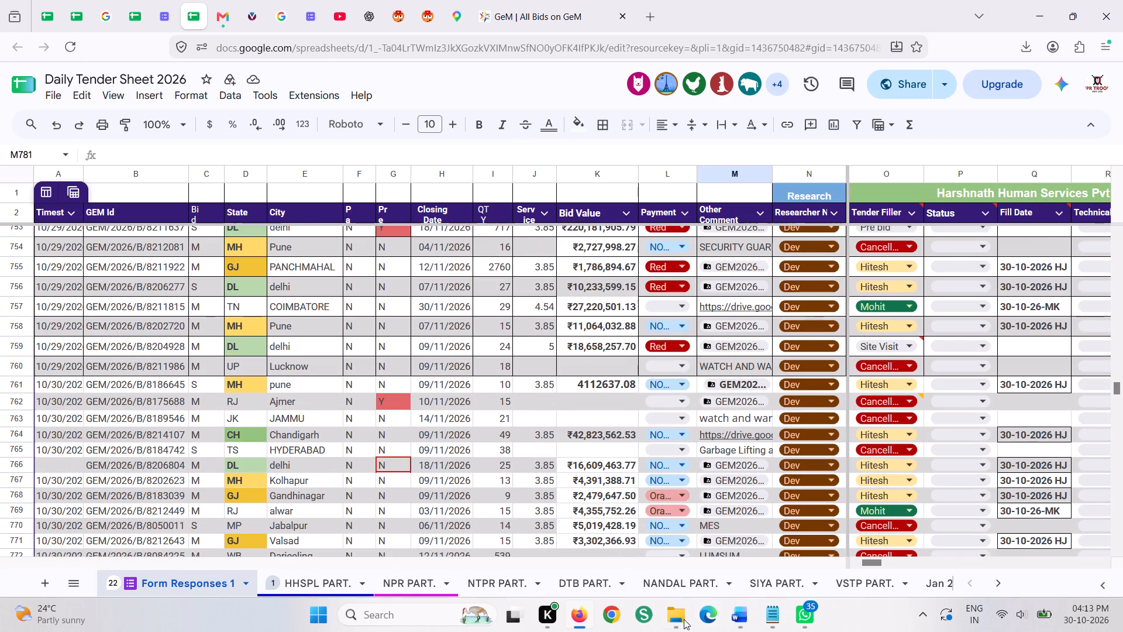
click(674, 619)
scroll(257, 250, up, 4)
right_click(264, 127)
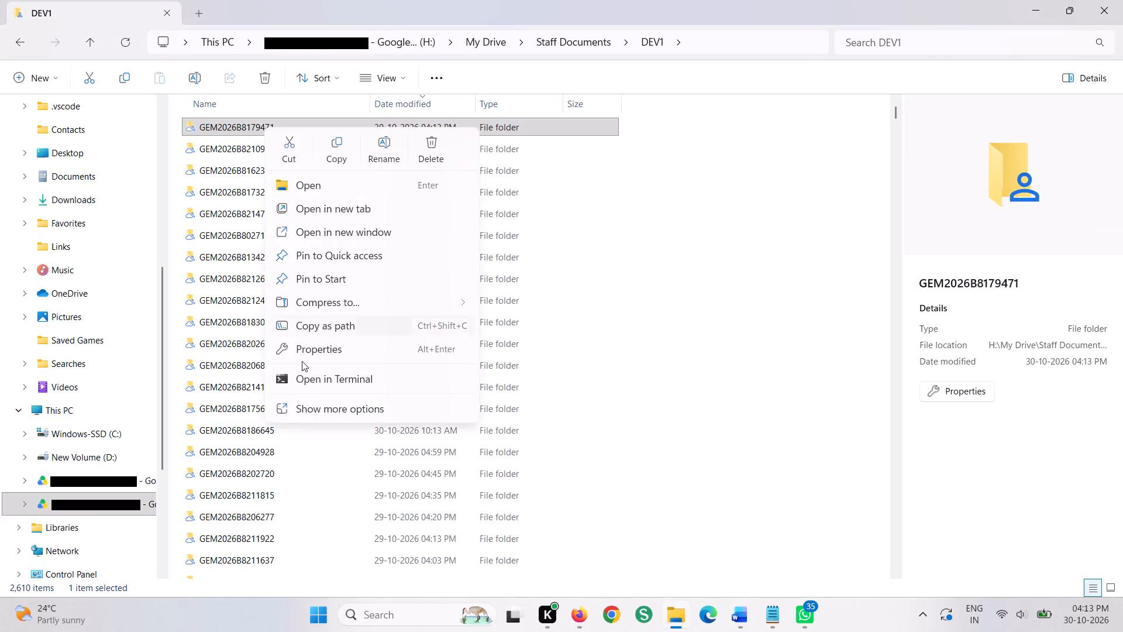
click(303, 410)
click(314, 274)
key(alt+Tab)
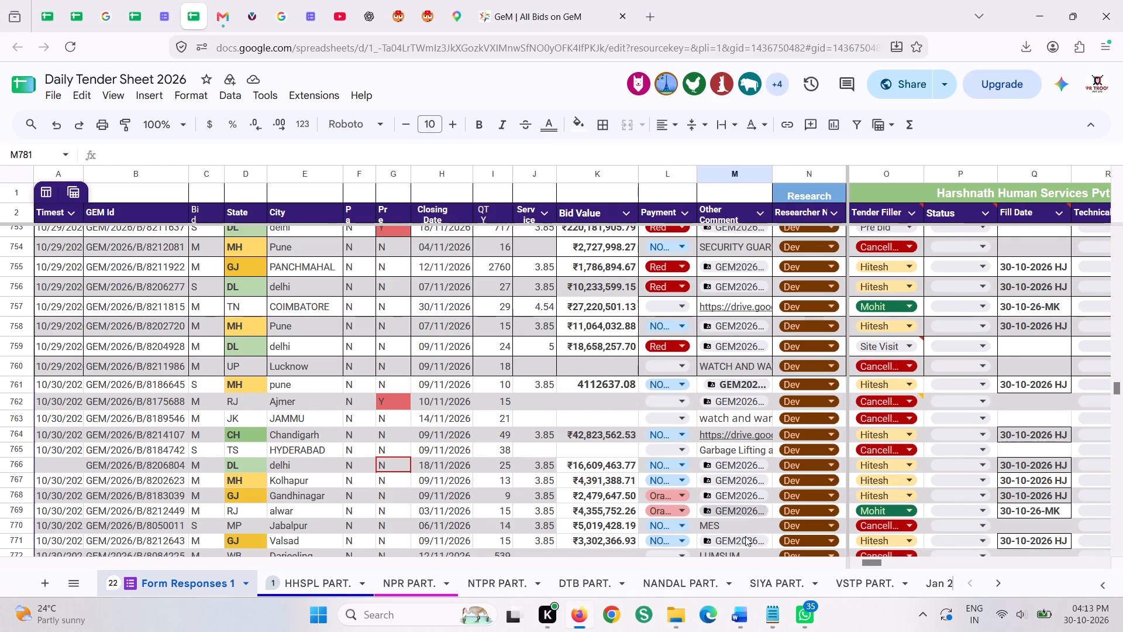
scroll(743, 512, down, 1)
double_click(721, 408)
key(ctrl+v)
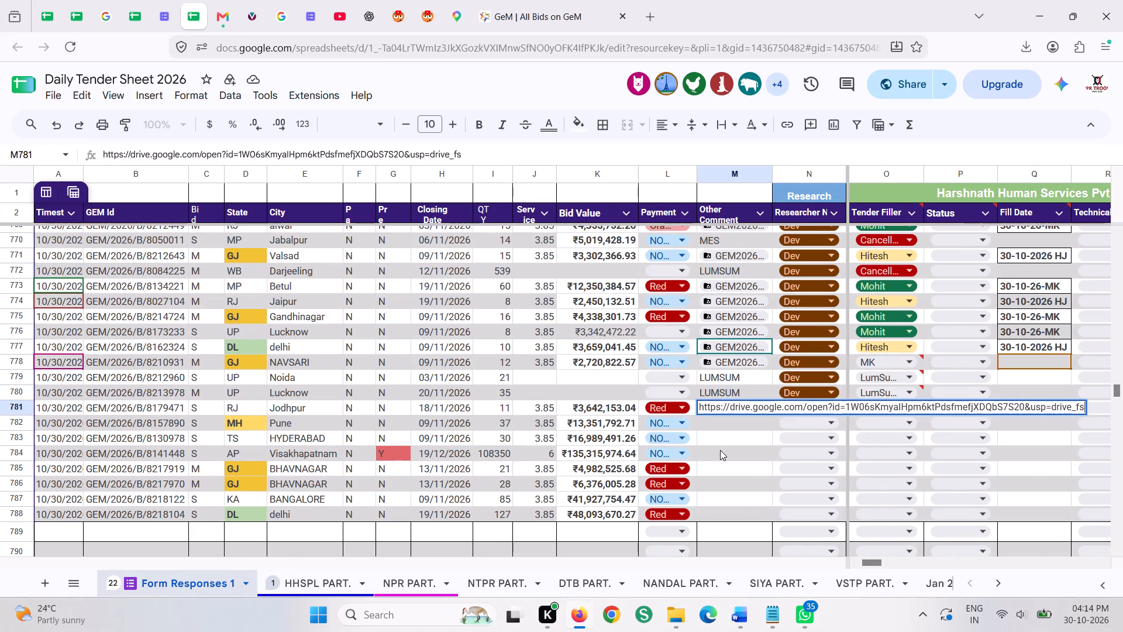
key(Tab)
Set the researcher name for the Pune bid GEM/2026/B/8157890 to Dev.
click(535, 425)
click(791, 424)
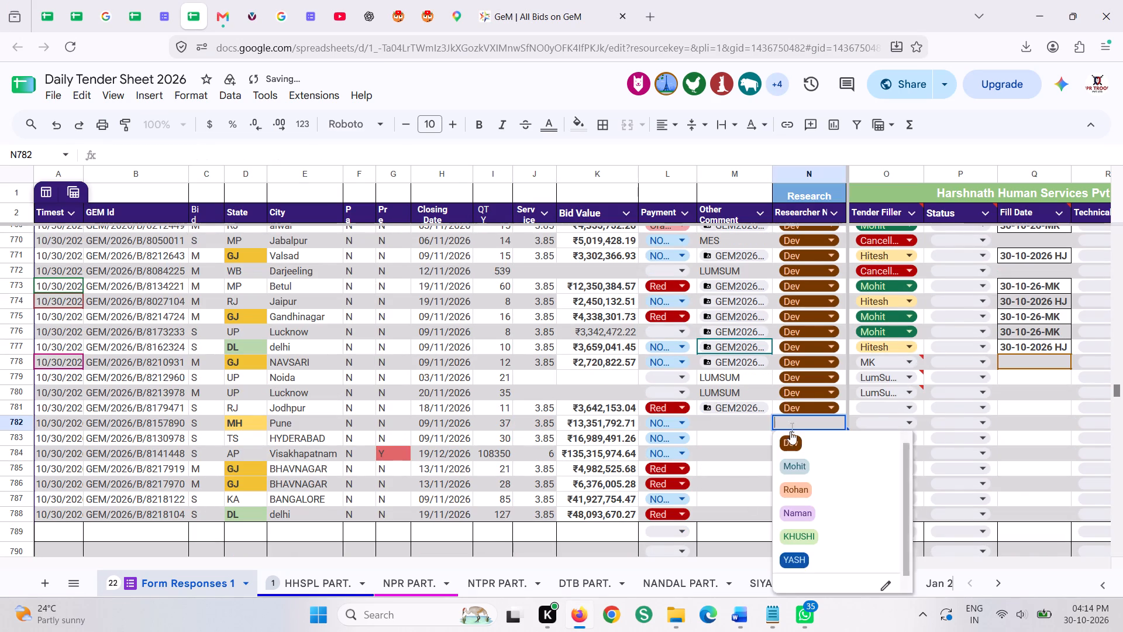
click(793, 436)
Enter MES as the Other Comment for the Pune bid GEM/2026/B/8157890.
click(740, 423)
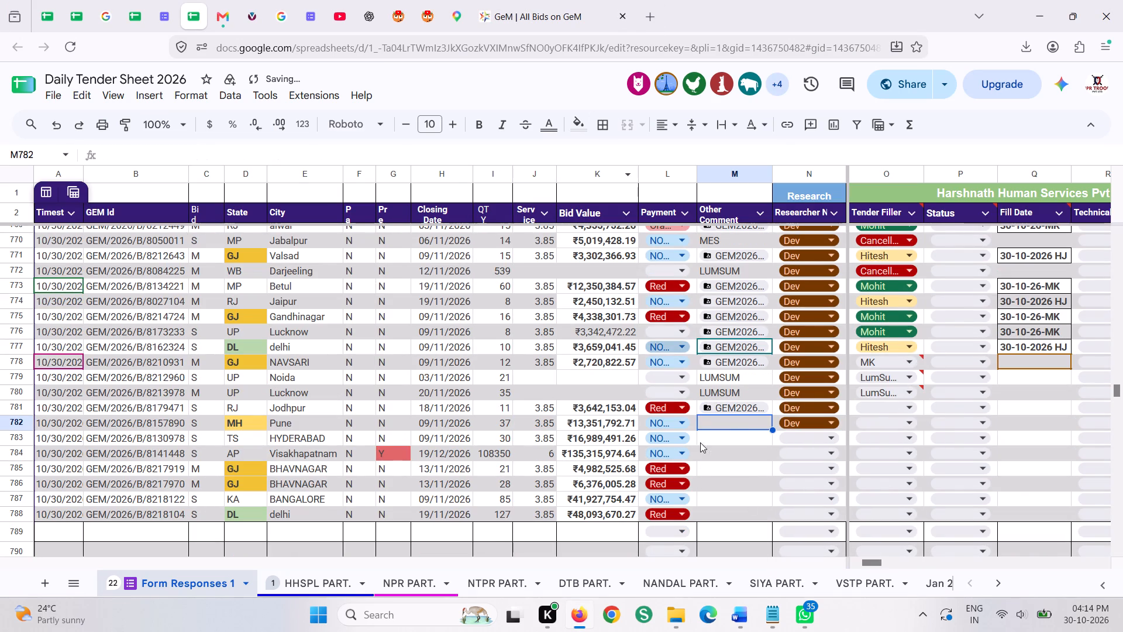
text(MES)
key(Return)
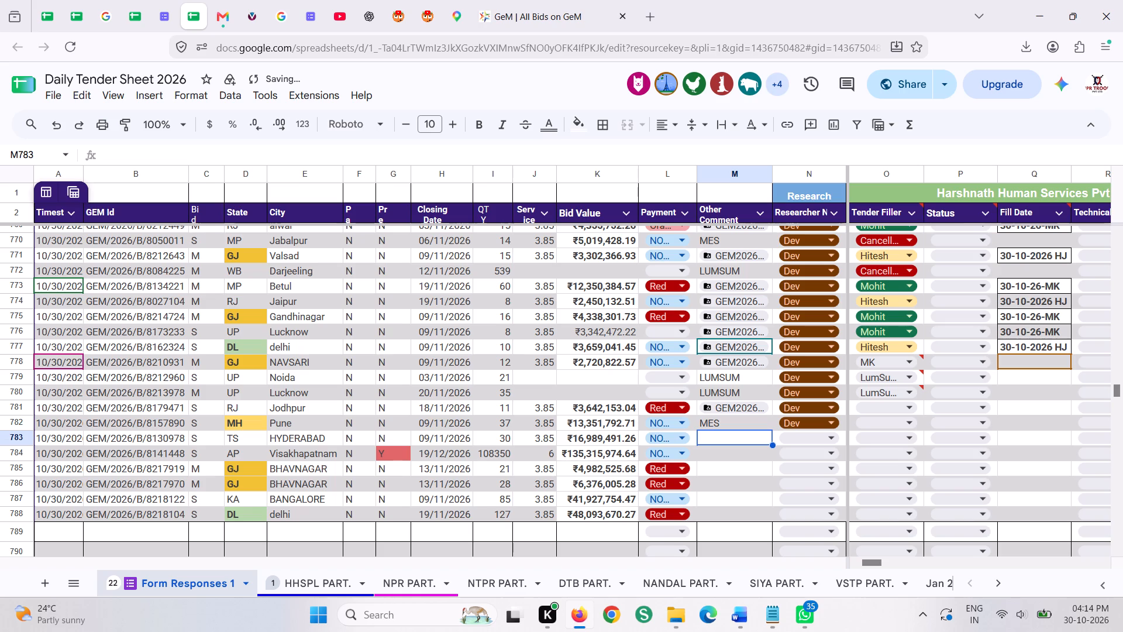
Append +1 to the CANCEL tally line in the Notepad notes and return to the Daily Tender Sheet.
click(769, 611)
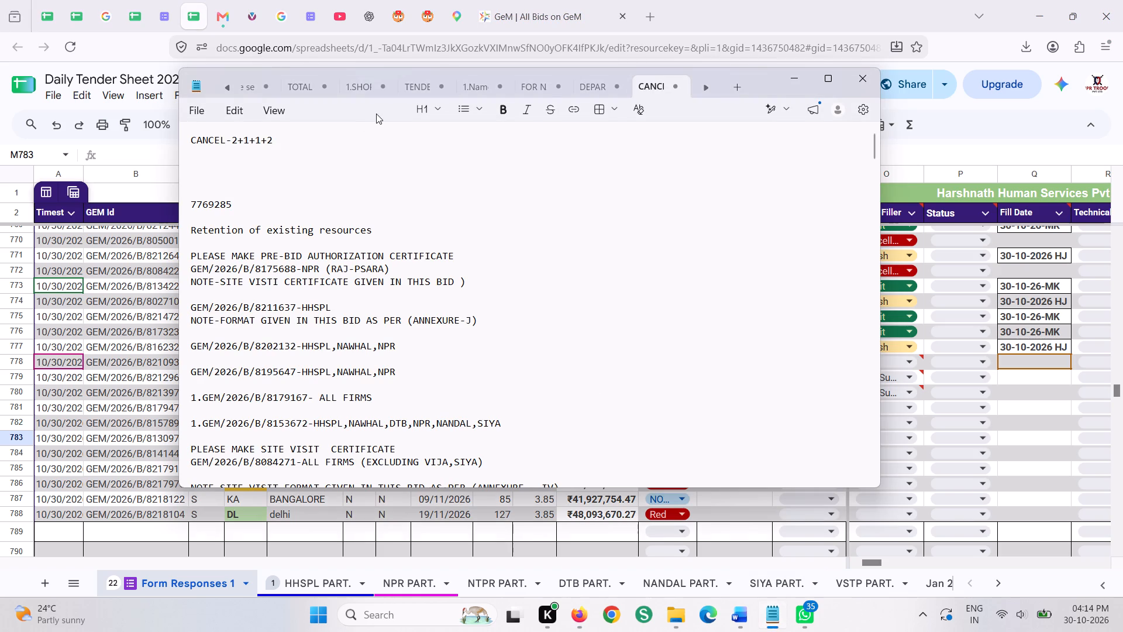
key(plus)
key(1)
key(alt+Tab)
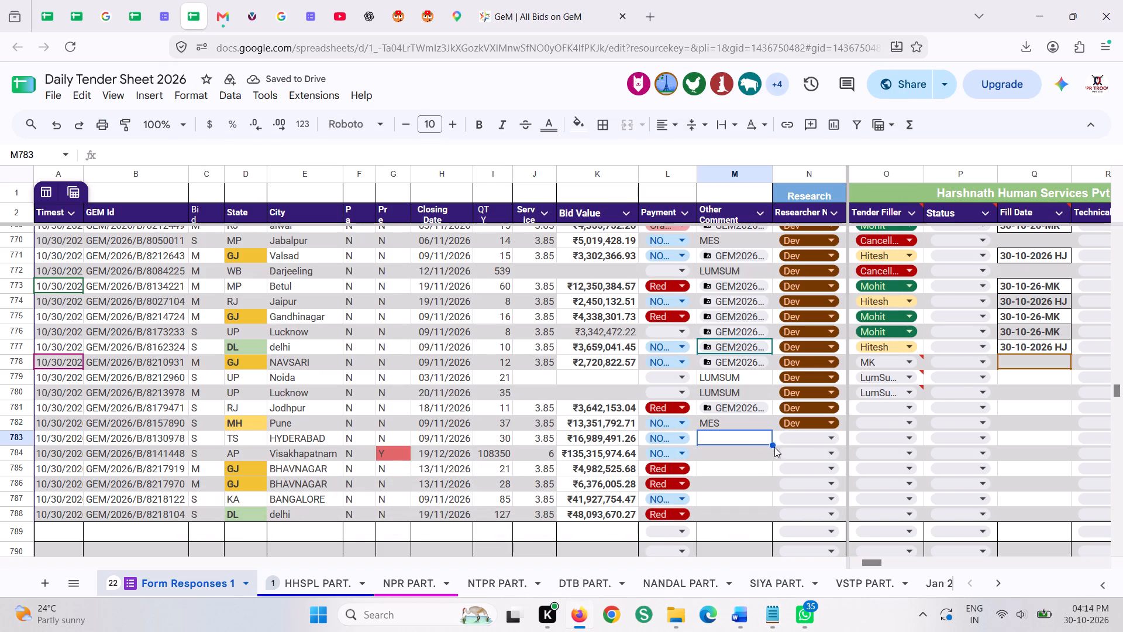
Set the researcher name for the Hyderabad bid GEM/2026/B/8130978 to Dev.
click(787, 438)
click(791, 458)
Copy the Hyderabad bid number GEM/2026/B/8130978 from the sheet, search for it in the GeM bid listing, and open its bid document.
click(760, 439)
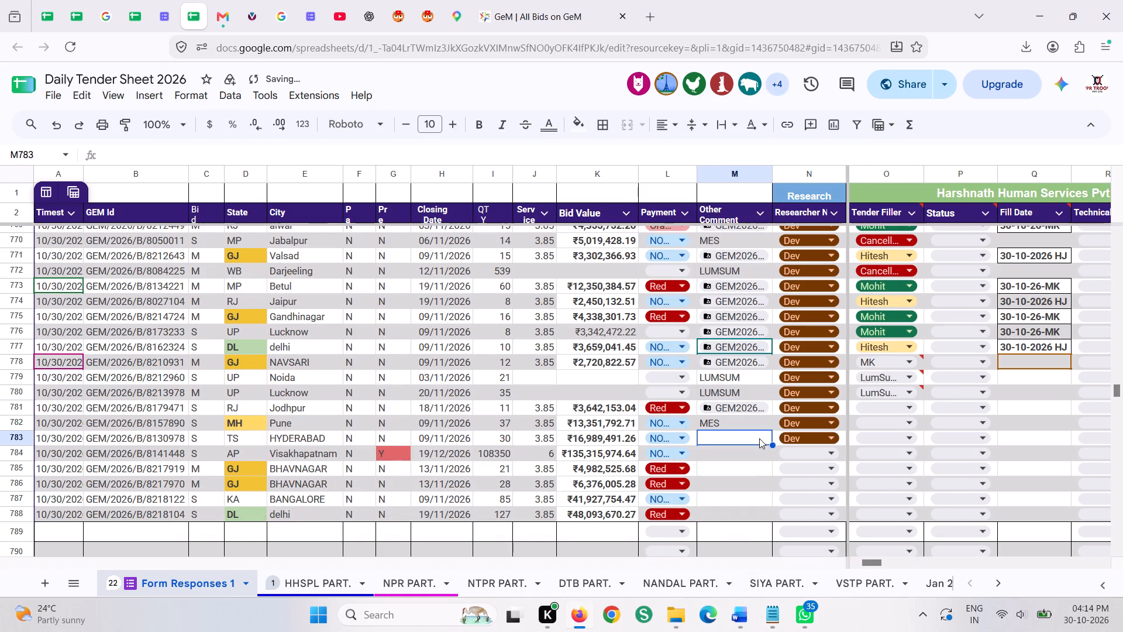
key(Left)
key(Left)
key(Left)
key(Left)
key(Left)
key(Left)
key(Left)
key(Left)
key(Left)
key(Left)
key(Left)
key(Left)
key(Left)
key(Left)
key(Left)
key(Left)
key(Left)
key(Left)
key(Left)
key(Right)
key(ctrl+c)
key(Right)
key(Right)
key(Right)
key(Right)
key(Right)
key(Right)
key(Right)
key(Right)
key(Right)
key(Right)
key(Right)
key(Right)
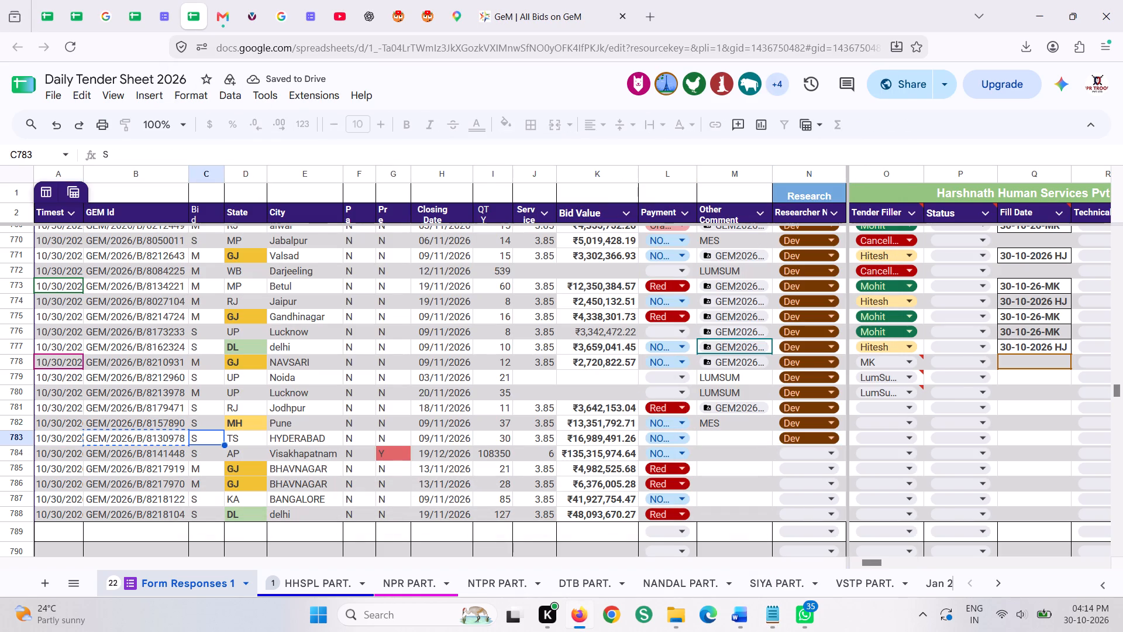
key(Right)
key(Right)
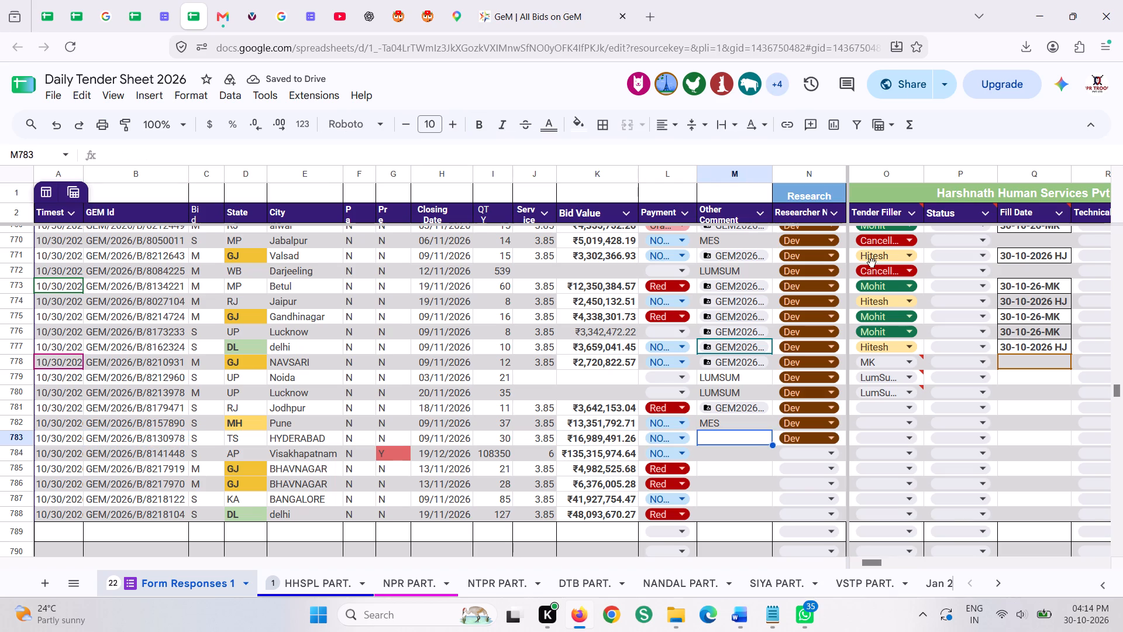
click(565, 0)
drag(886, 239, 509, 252)
key(ctrl+v)
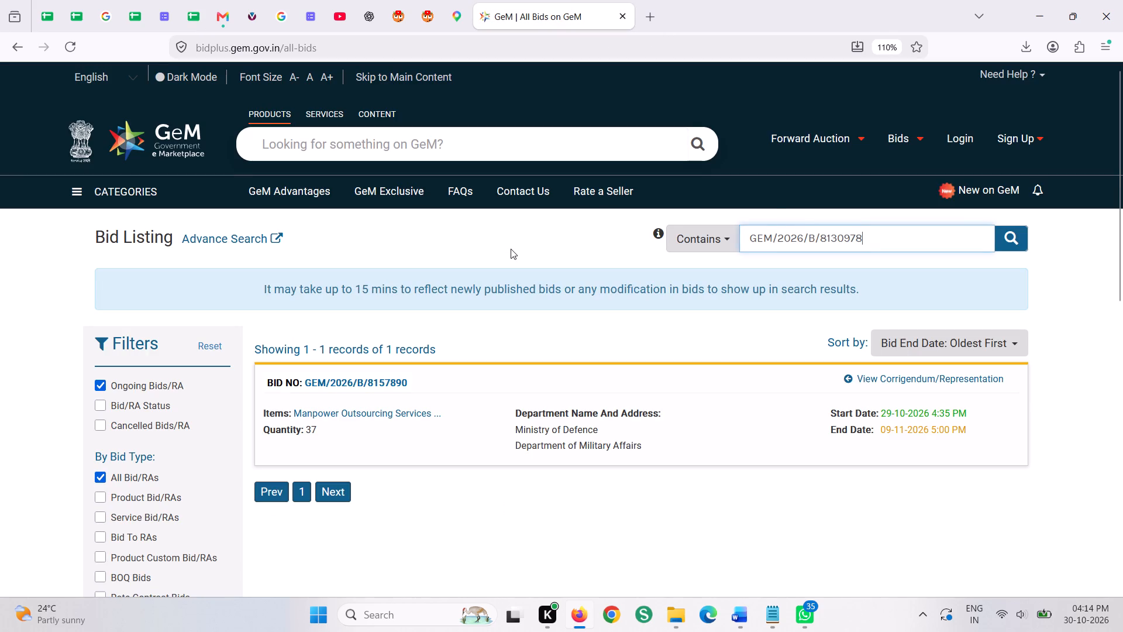
key(Return)
click(383, 377)
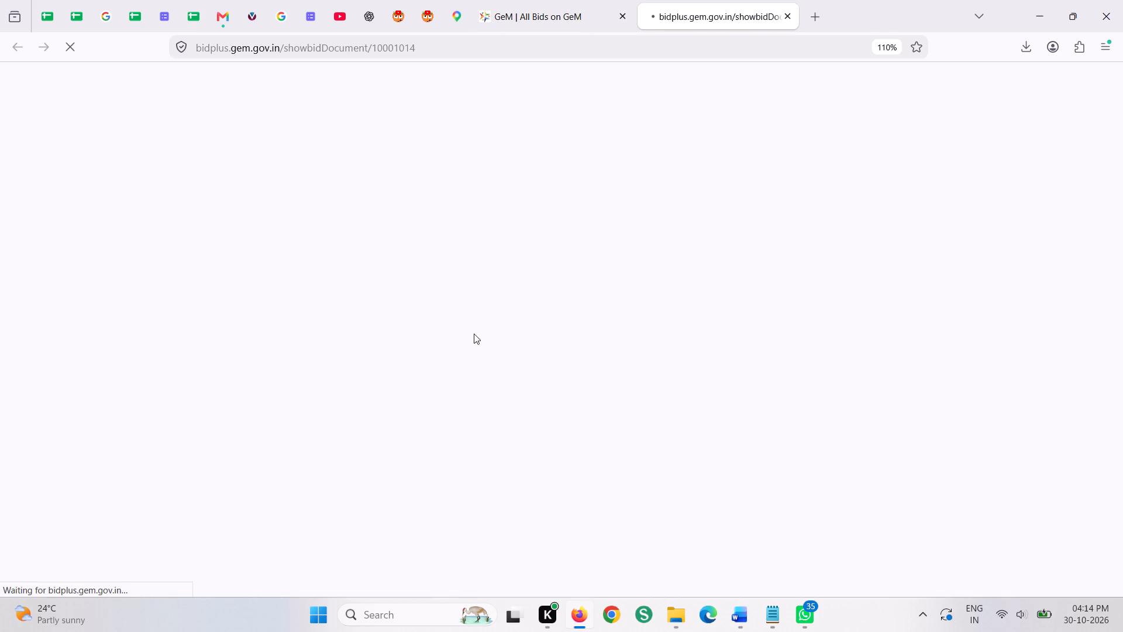
click(395, 299)
Search the Hyderabad bid document for SECURITY, step through the matches, and clear the search term.
scroll(747, 387, down, 1)
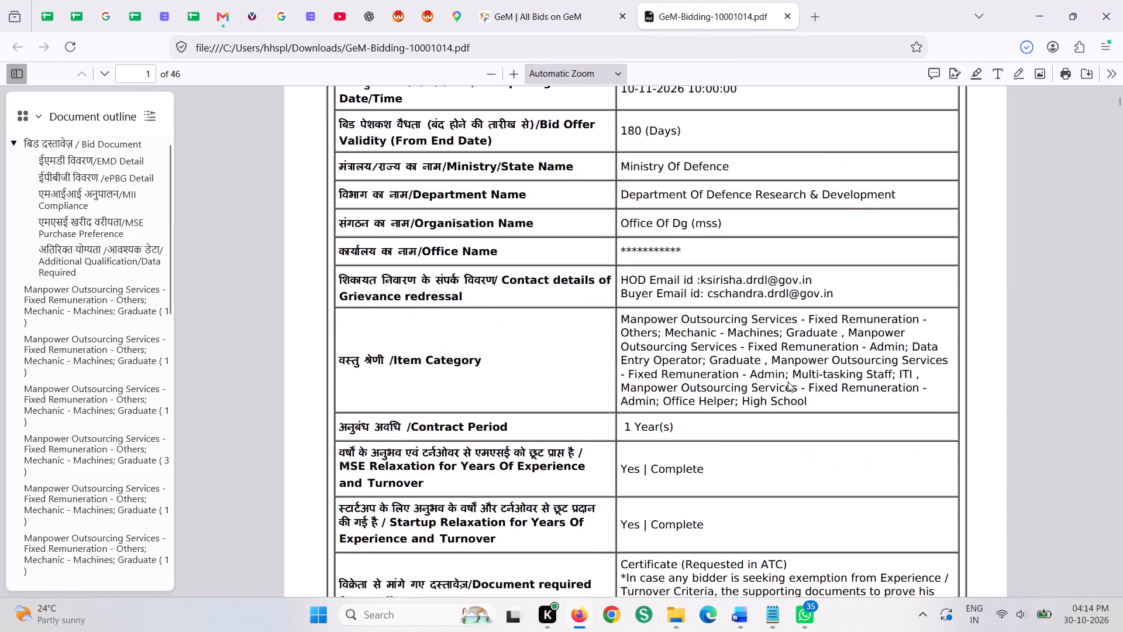
click(780, 377)
key(ctrl+f)
text(SECURITY)
key(Return)
key(Return)
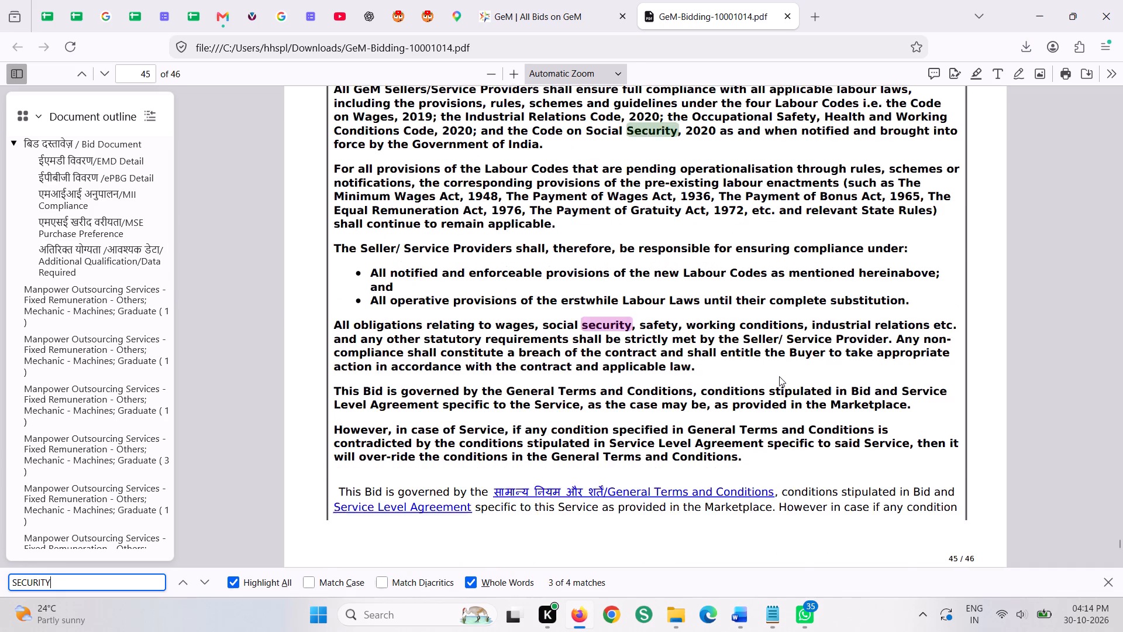
key(Return)
key(Return)
key(Return)
key(Return)
key(Return)
key(Return)
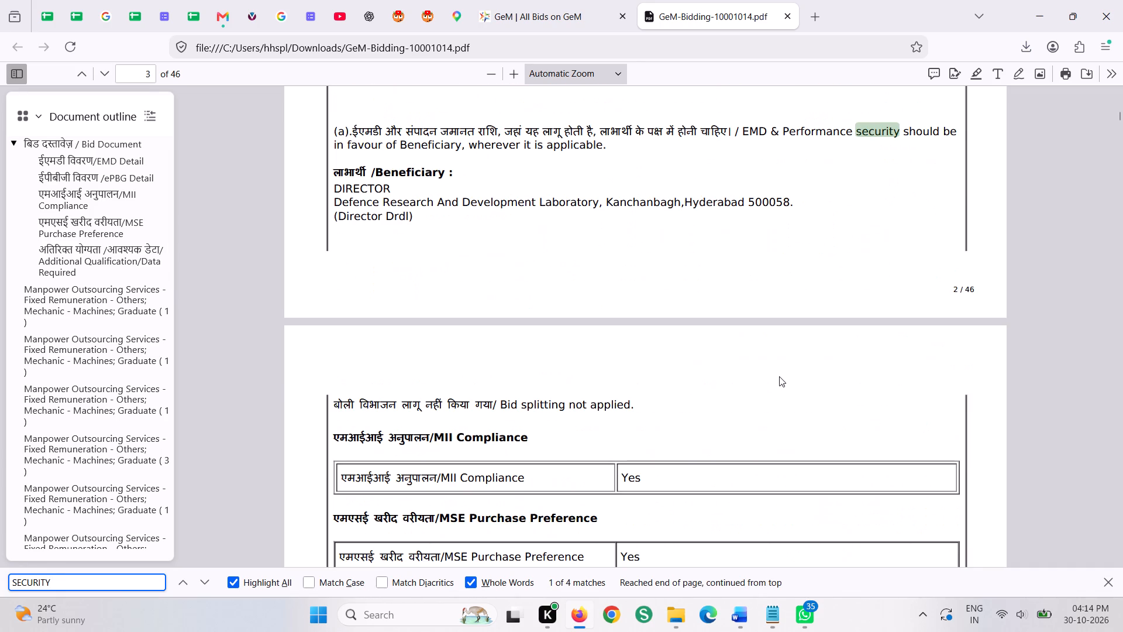
key(BackSpace)
key(BackSpace)
key(BackSpace)
key(BackSpace)
key(BackSpace)
key(BackSpace)
key(BackSpace)
key(BackSpace)
key(BackSpace)
key(BackSpace)
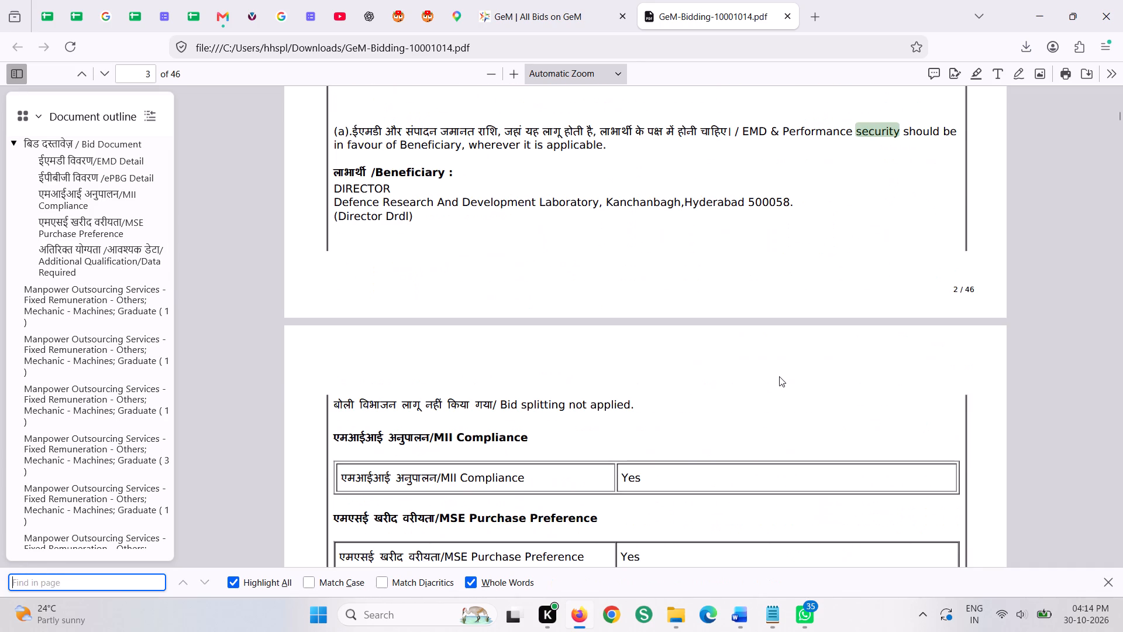
Search the Hyderabad bid document for WATCH and clear the search term.
text(WATCH)
key(BackSpace)
key(BackSpace)
key(BackSpace)
key(BackSpace)
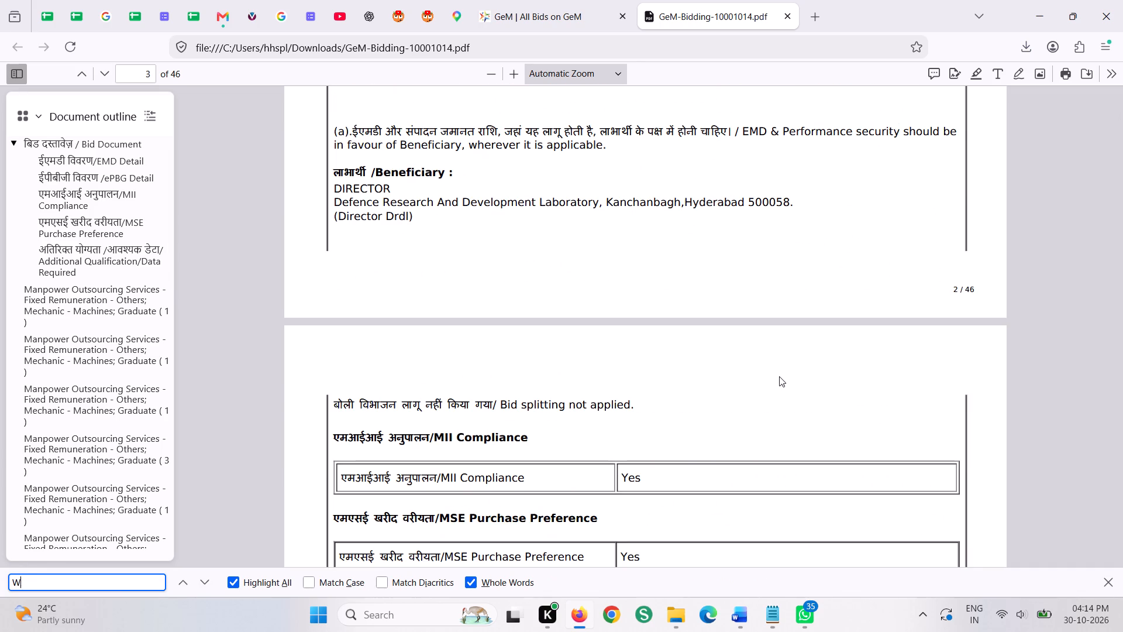
key(BackSpace)
key(BackSpace)
Search the Hyderabad bid document for CHOWKIDAR and clear the search term.
text(CHOWKIDAR)
key(BackSpace)
key(BackSpace)
key(BackSpace)
key(BackSpace)
key(BackSpace)
key(BackSpace)
key(BackSpace)
key(BackSpace)
key(BackSpace)
key(BackSpace)
key(BackSpace)
key(BackSpace)
key(BackSpace)
key(BackSpace)
key(BackSpace)
key(BackSpace)
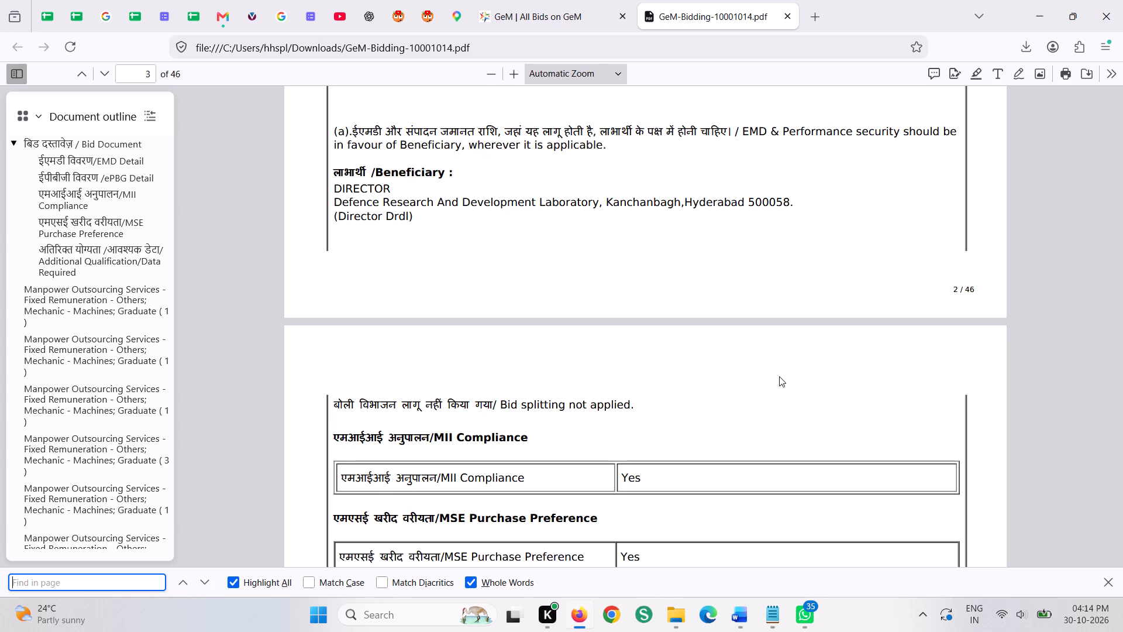
Open the Scope of work & Job Description file 1793271156.pdf linked in the Hyderabad bid document.
scroll(779, 376, up, 4)
scroll(778, 377, down, 6)
scroll(687, 397, down, 1)
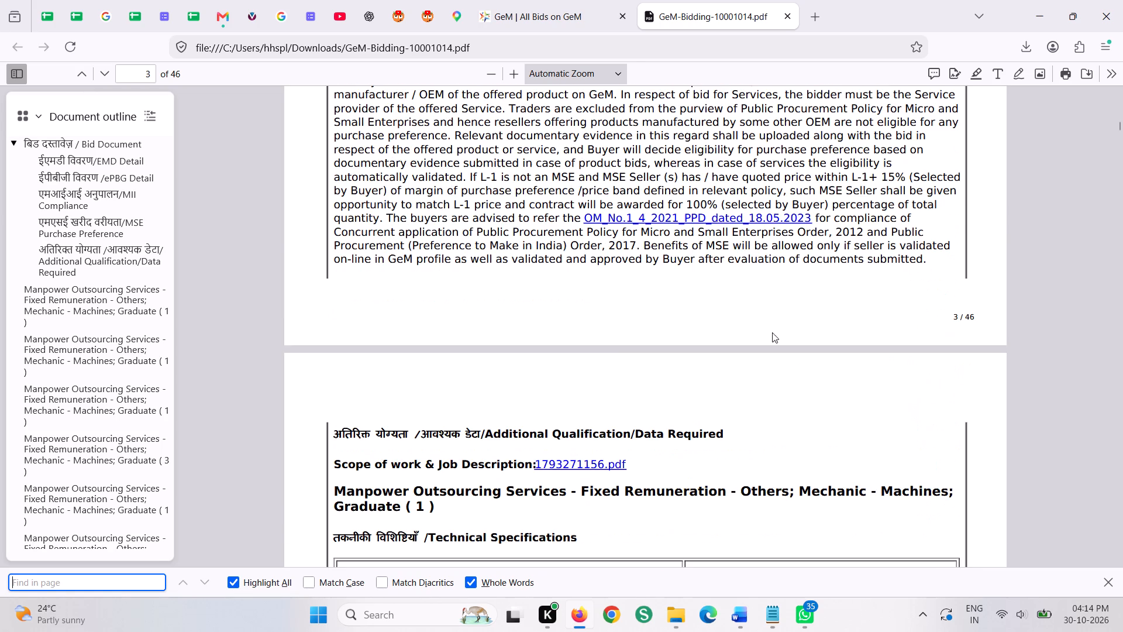
click(563, 459)
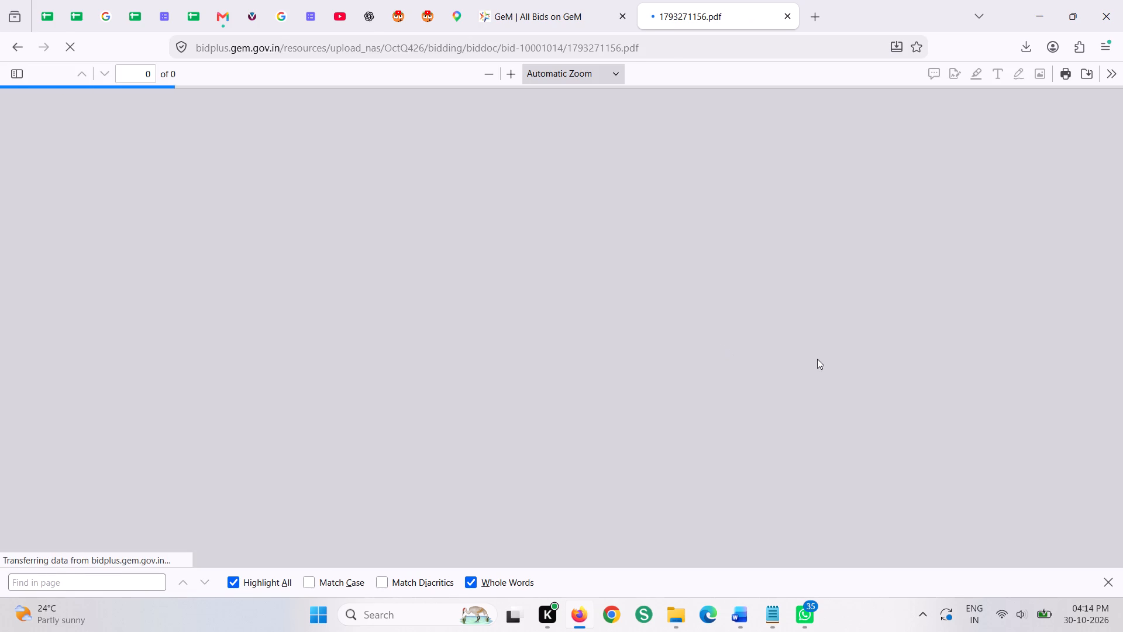
Read the RFP's invitation page and Part I, covering general information, bidder instructions and the tender acceptance letter.
click(641, 324)
scroll(682, 365, down, 1)
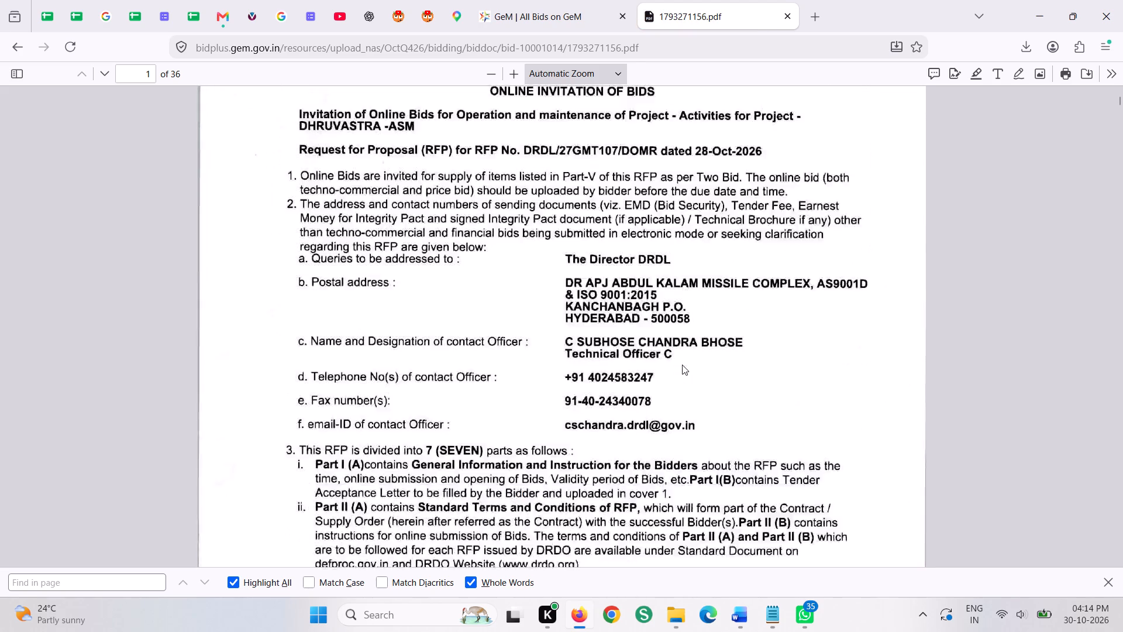
scroll(490, 378, down, 1)
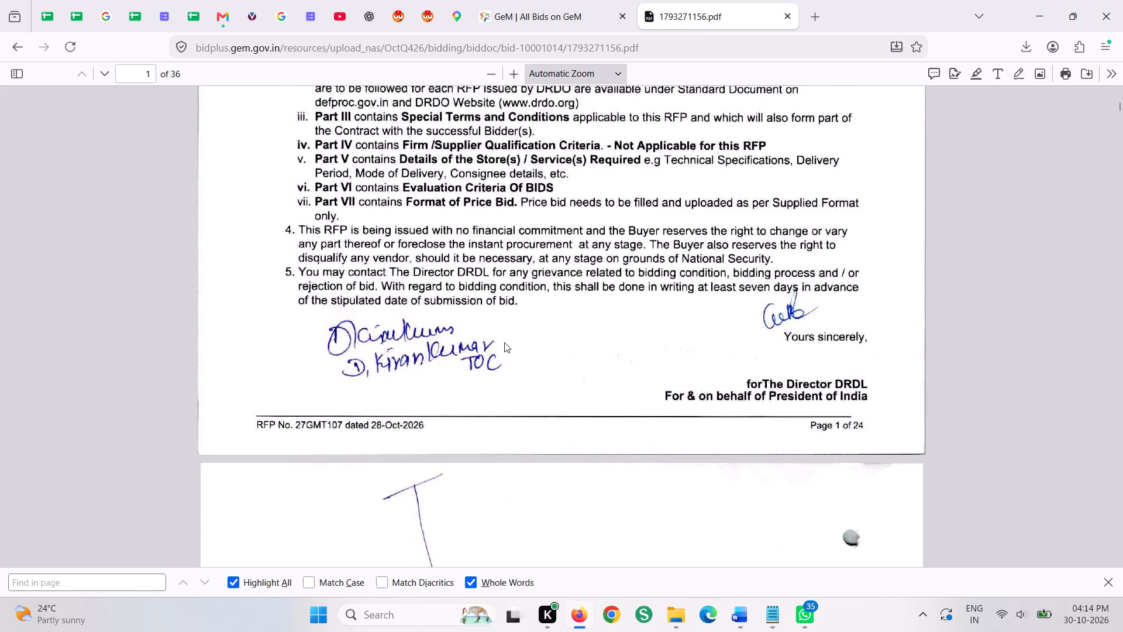
scroll(502, 346, down, 3)
scroll(584, 363, down, 1)
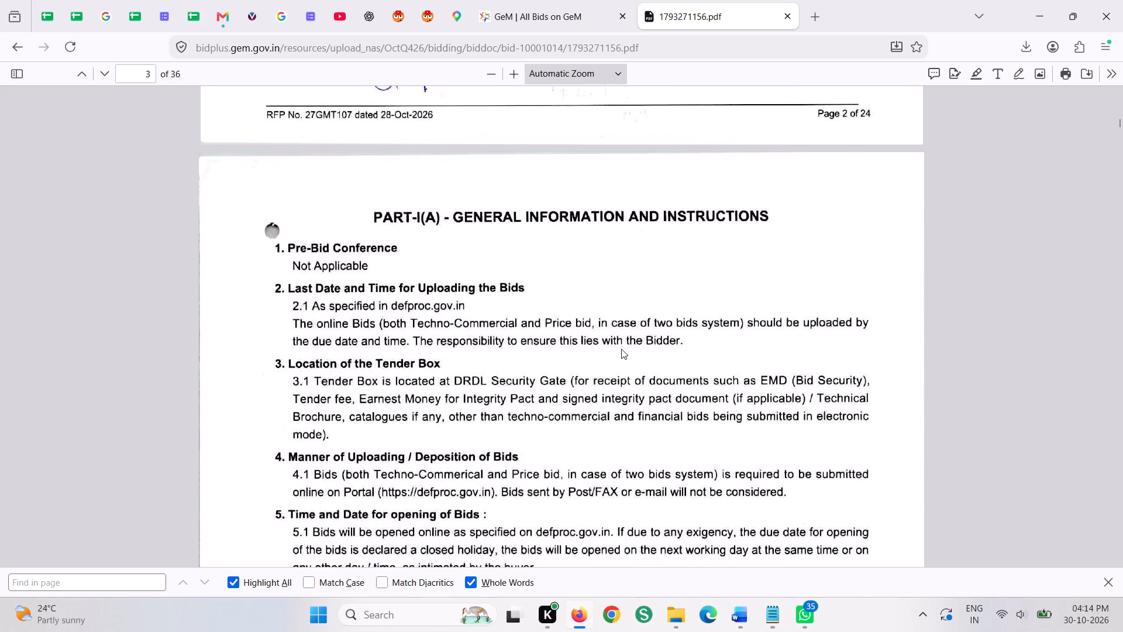
scroll(612, 349, down, 1)
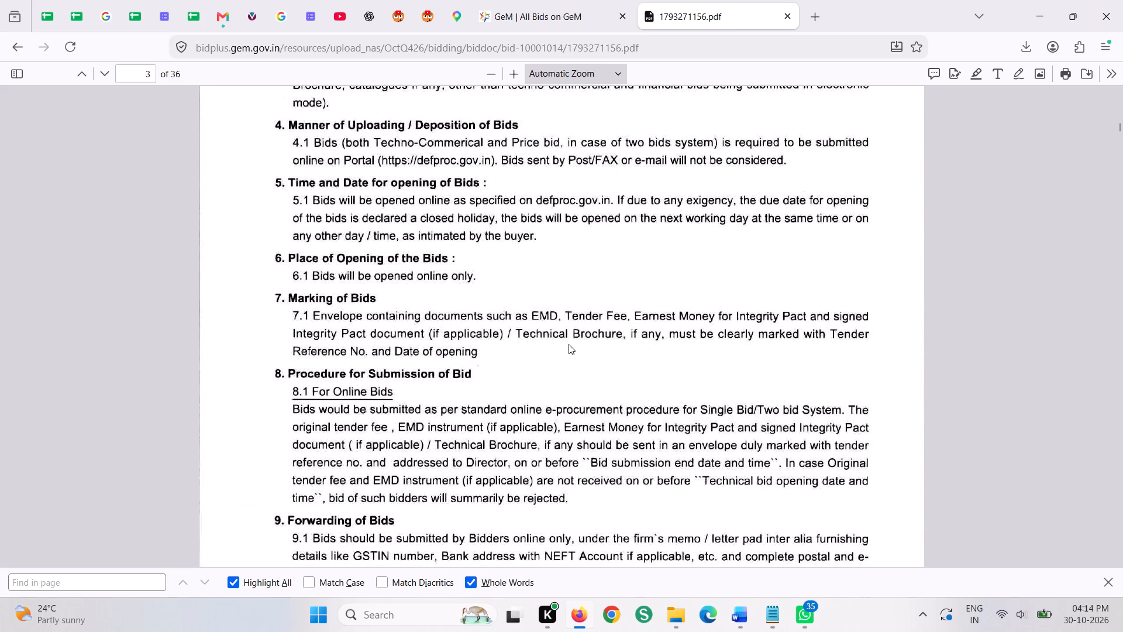
scroll(525, 394, down, 1)
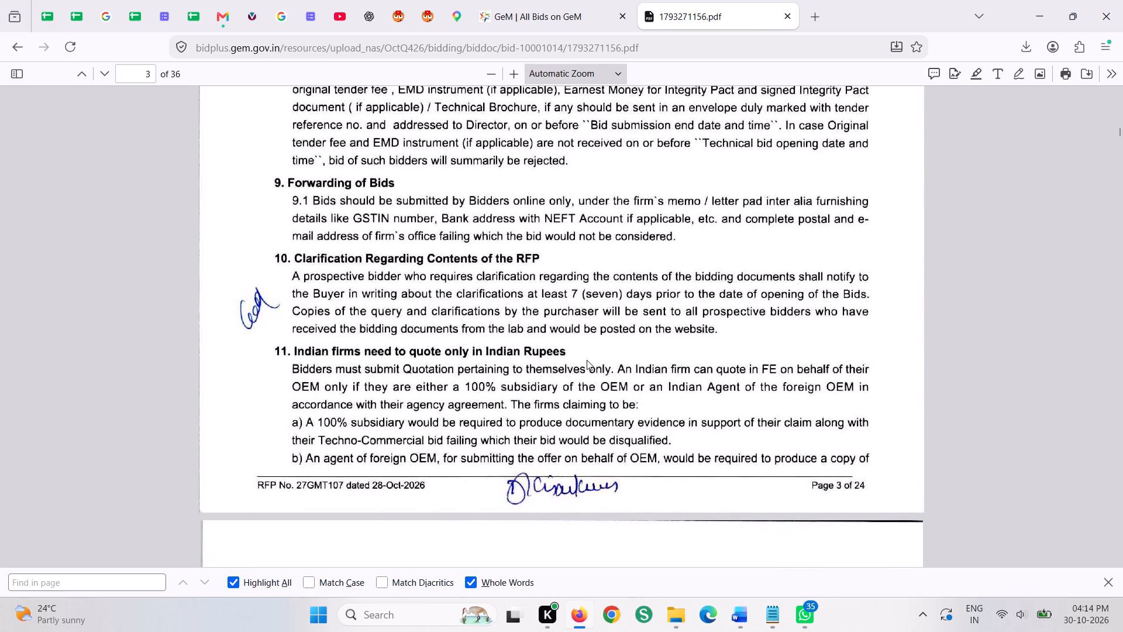
scroll(587, 360, down, 2)
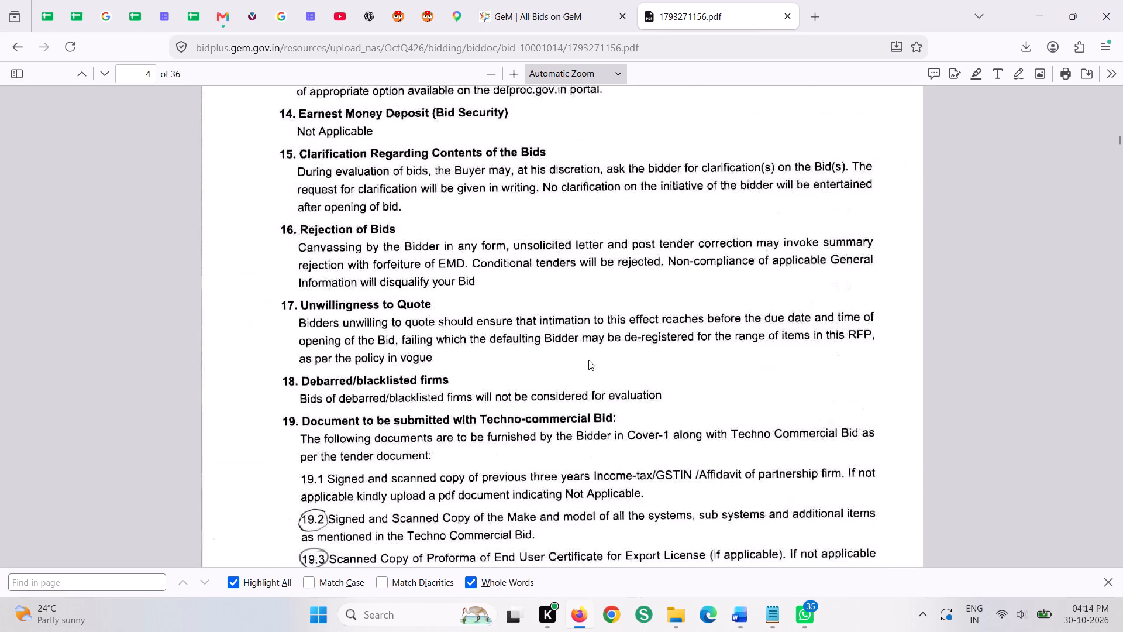
scroll(580, 335, up, 1)
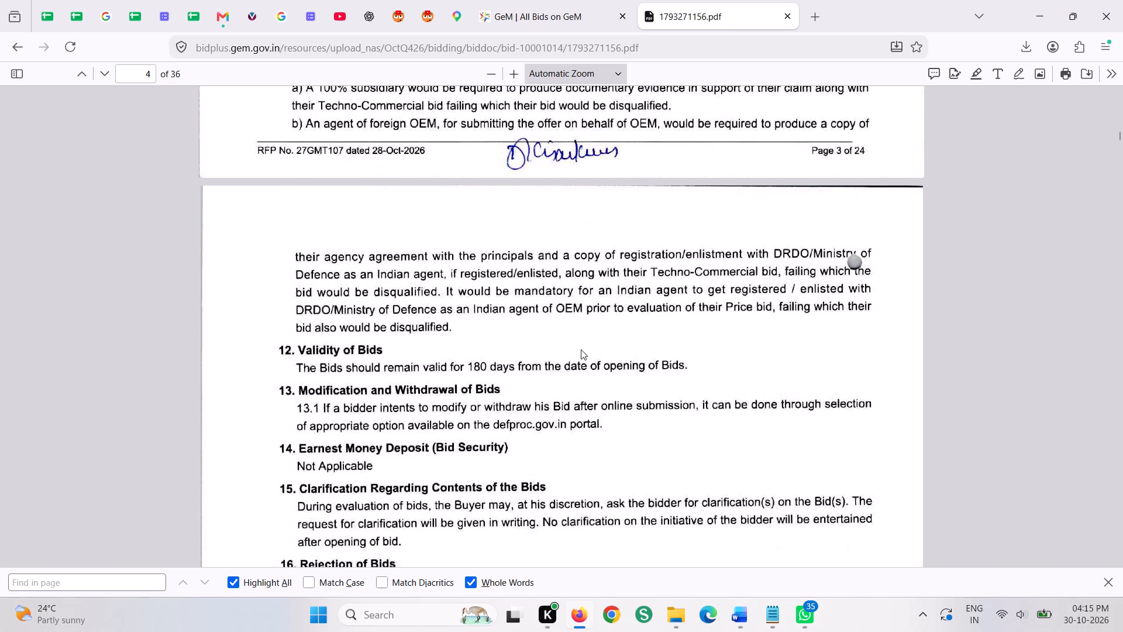
scroll(585, 355, down, 2)
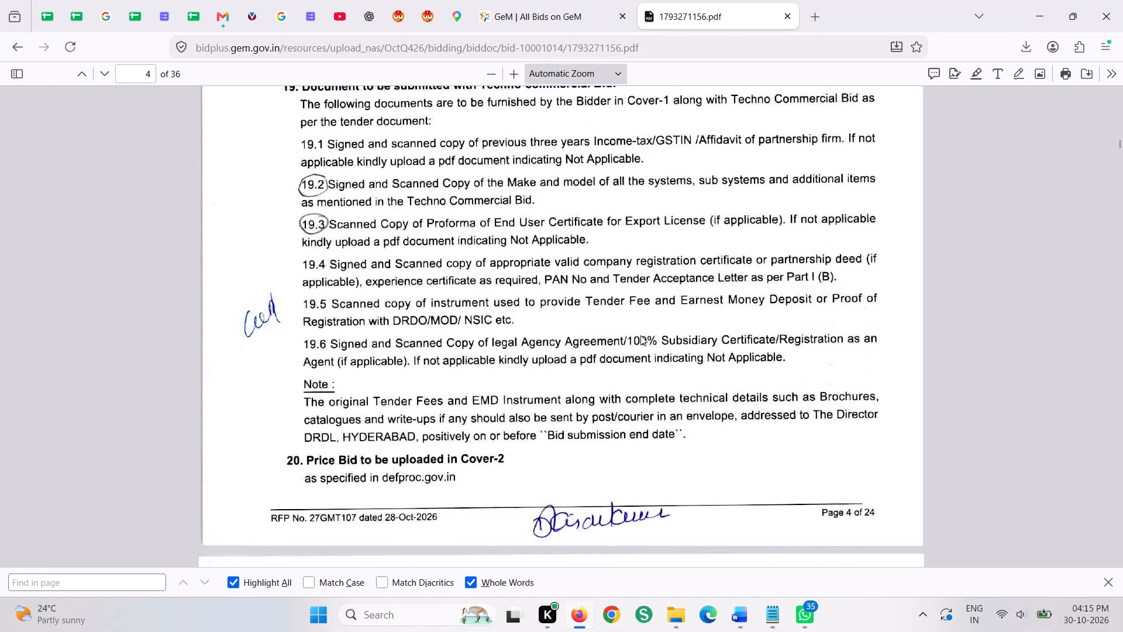
scroll(643, 333, up, 1)
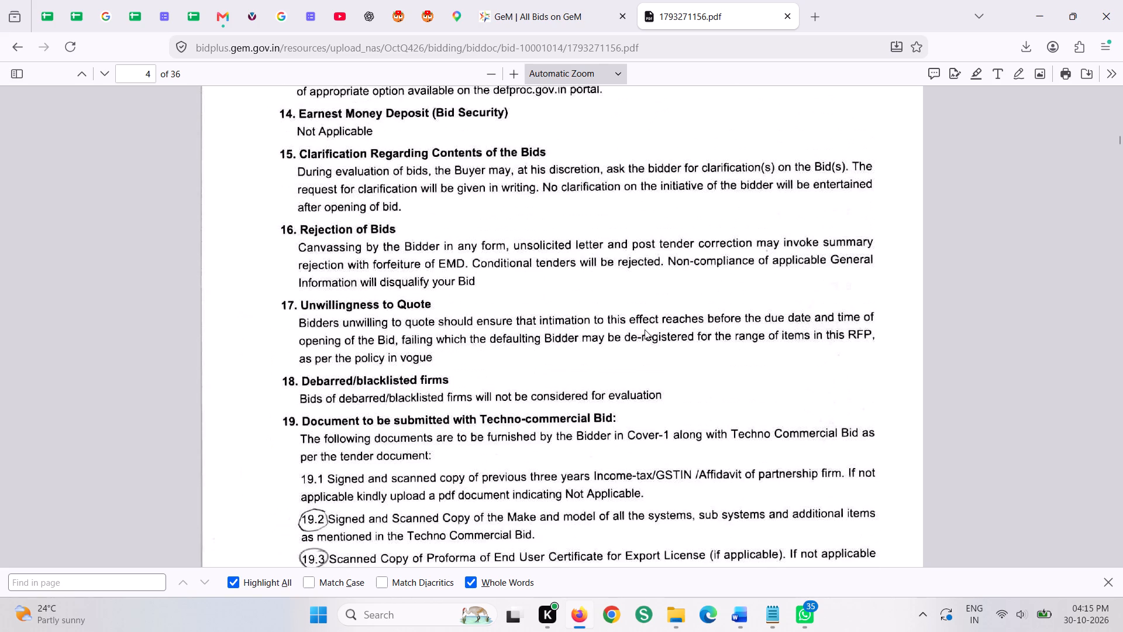
scroll(645, 329, down, 2)
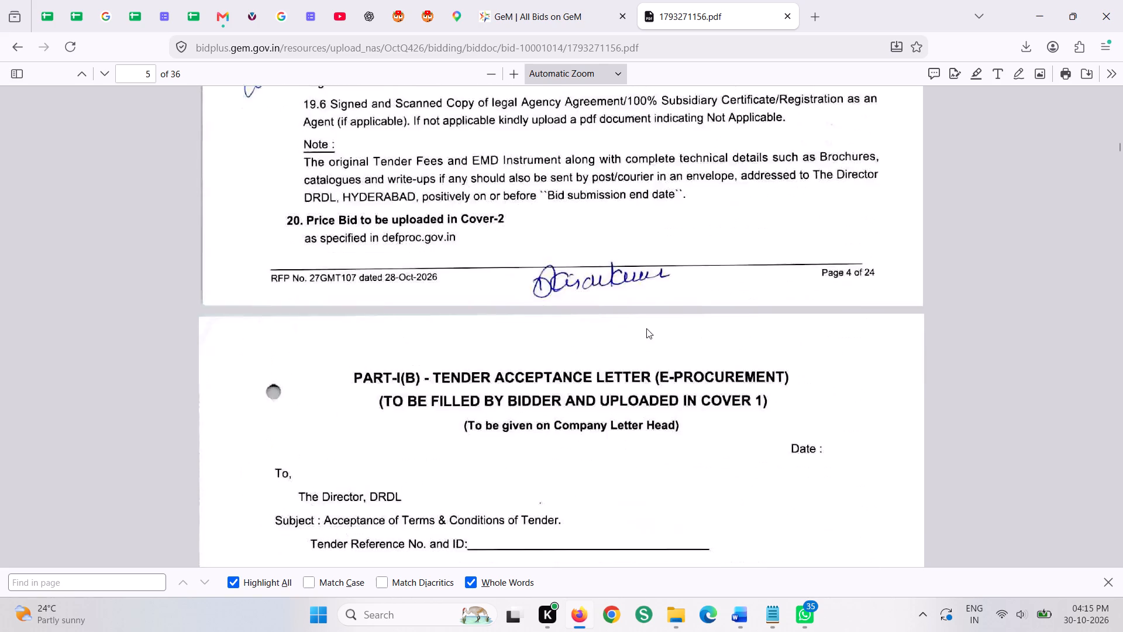
scroll(666, 323, down, 1)
scroll(719, 317, down, 2)
scroll(743, 312, up, 1)
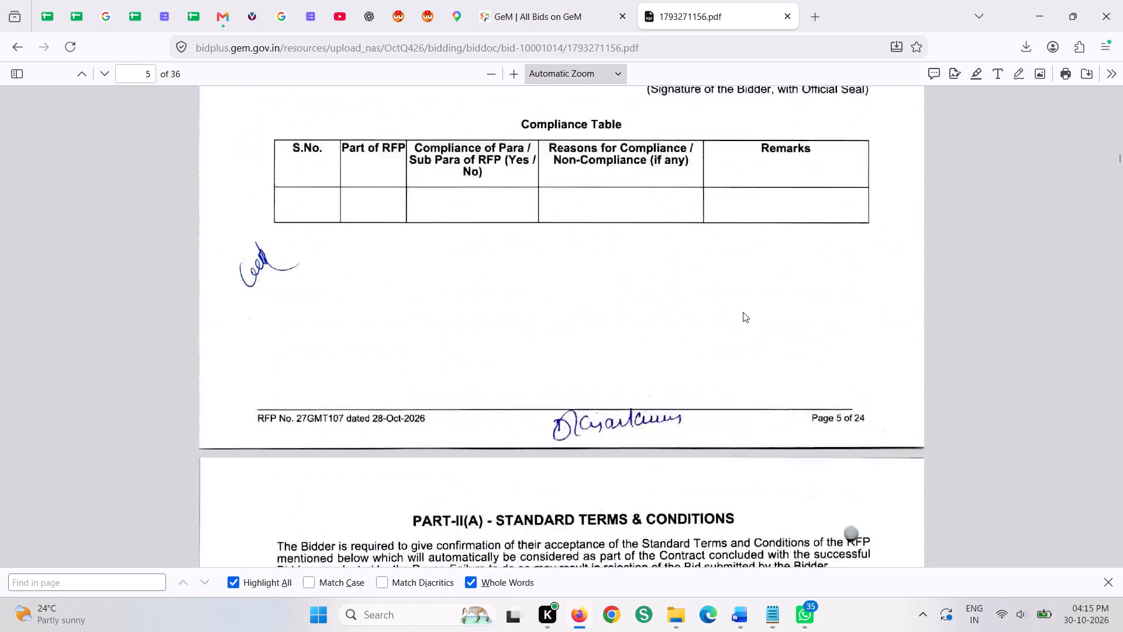
Read through Part II of the RFP, covering the standard terms and conditions and the instructions for online bid submission.
scroll(743, 312, down, 3)
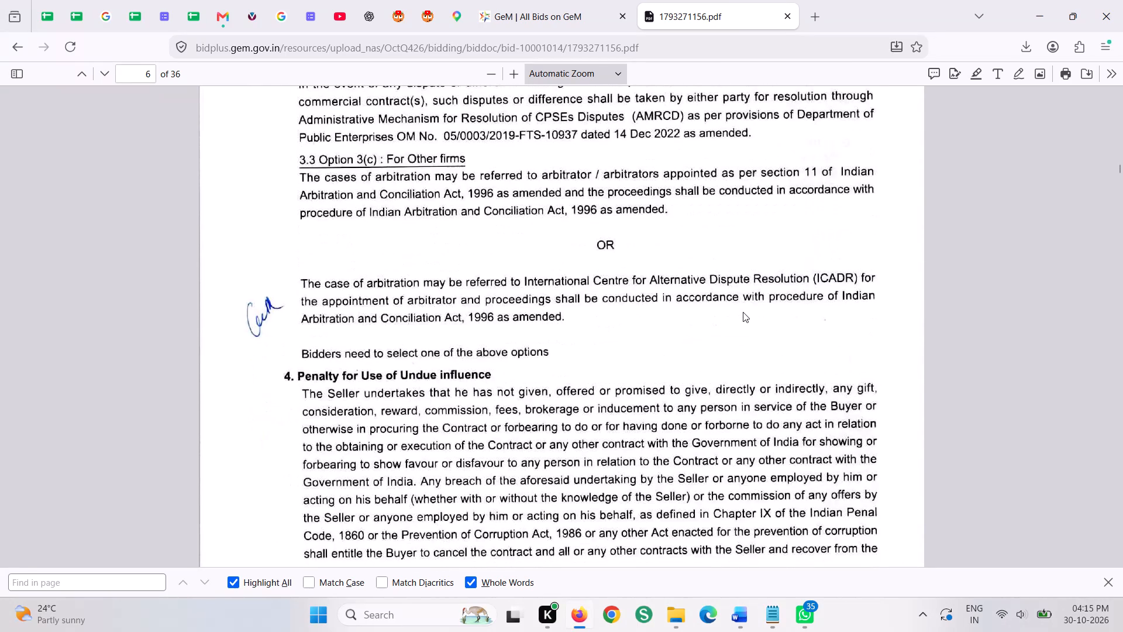
scroll(743, 312, down, 2)
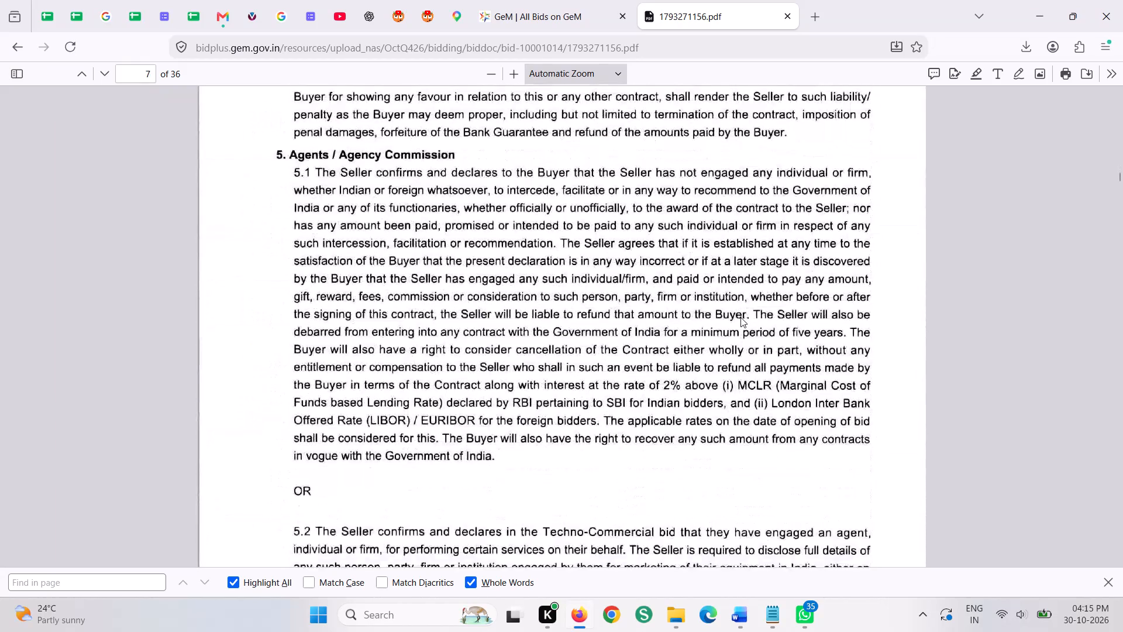
scroll(740, 317, down, 5)
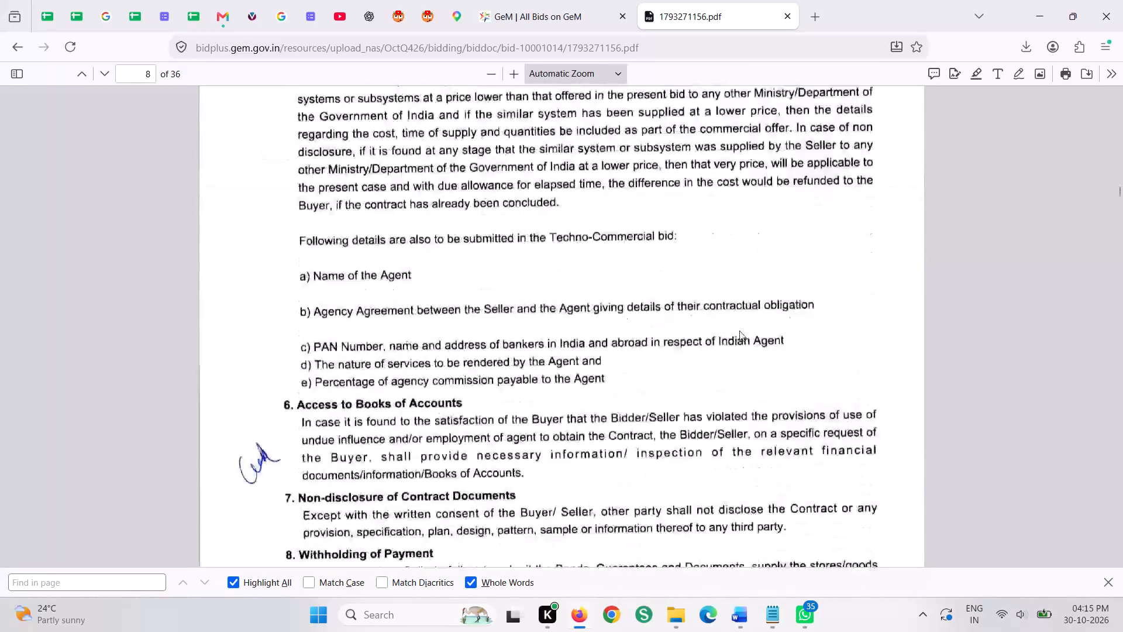
scroll(746, 348, down, 1)
scroll(636, 338, down, 1)
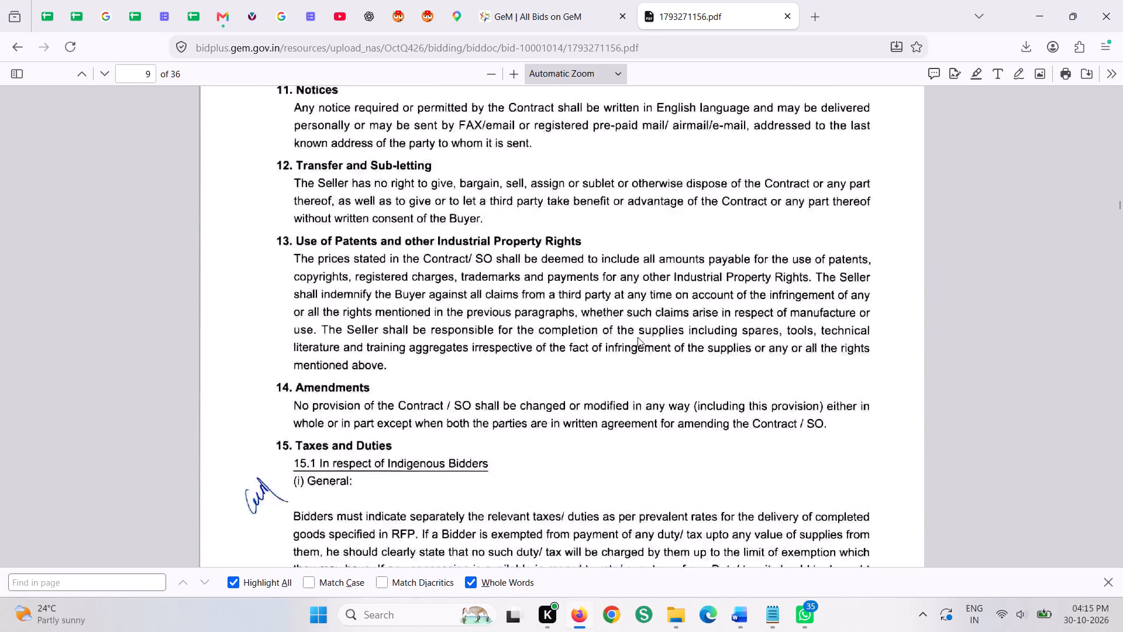
scroll(434, 349, down, 2)
scroll(516, 341, down, 1)
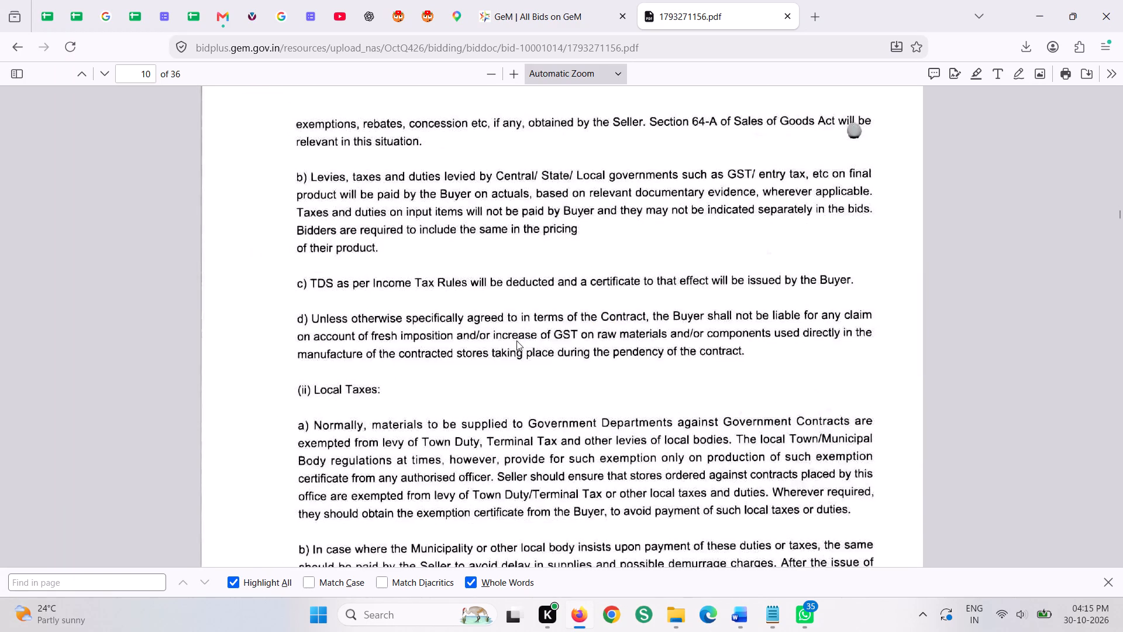
scroll(516, 341, down, 1)
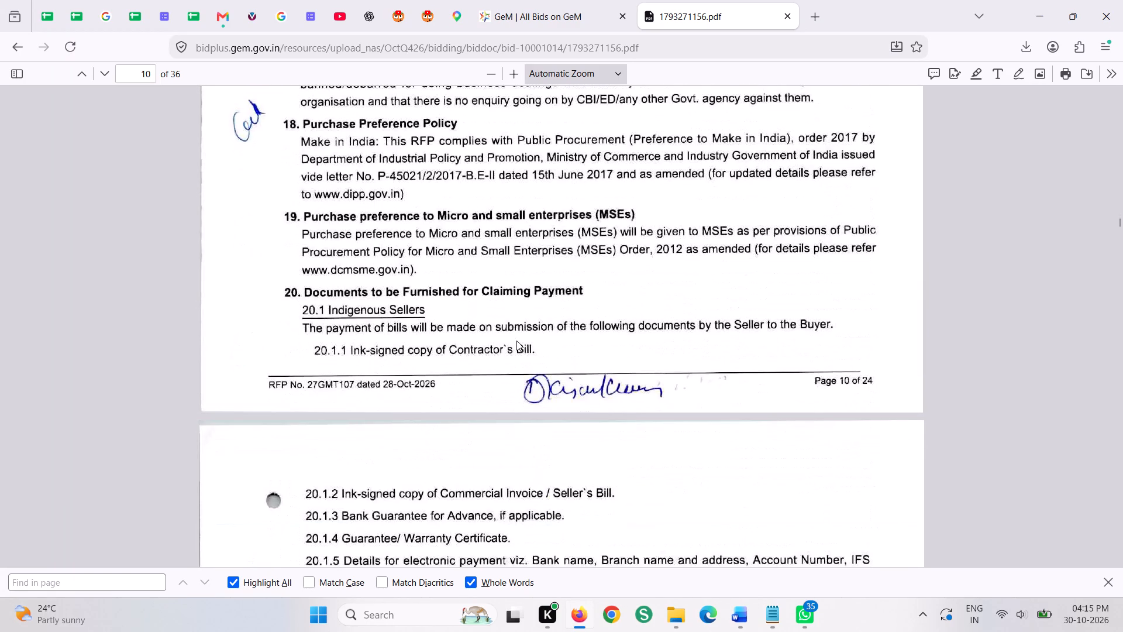
scroll(516, 341, down, 1)
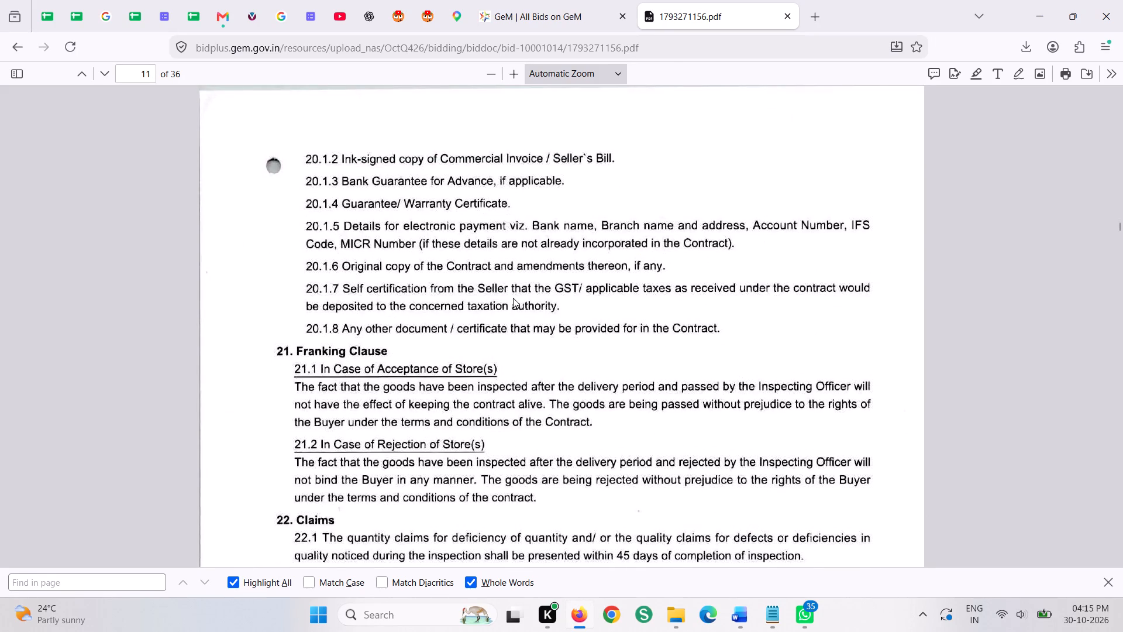
scroll(513, 298, up, 1)
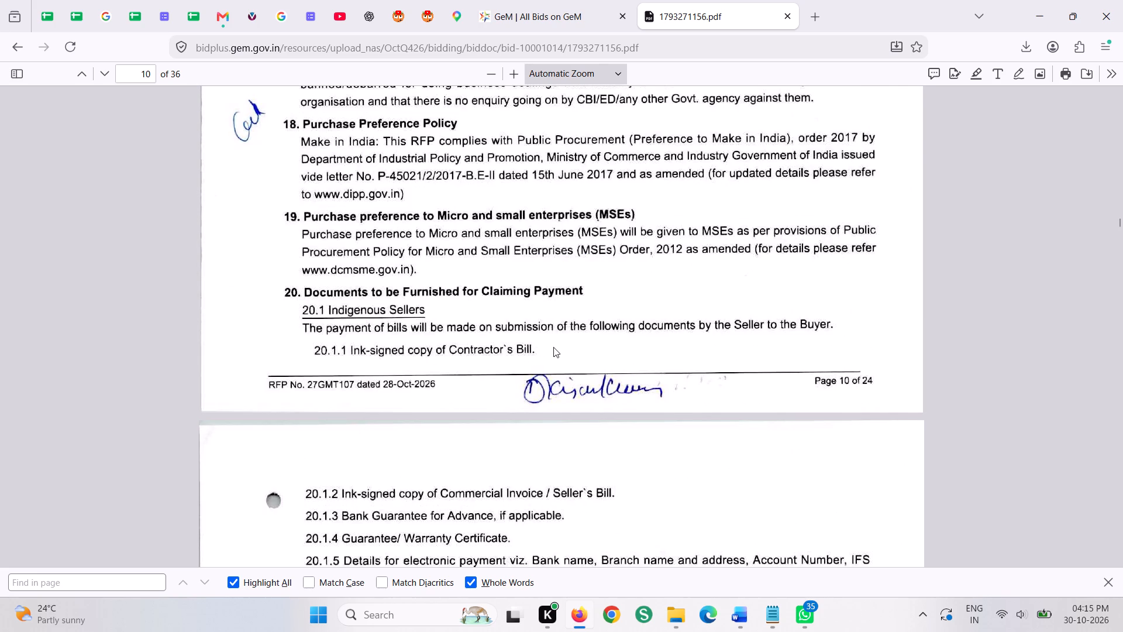
scroll(557, 344, down, 2)
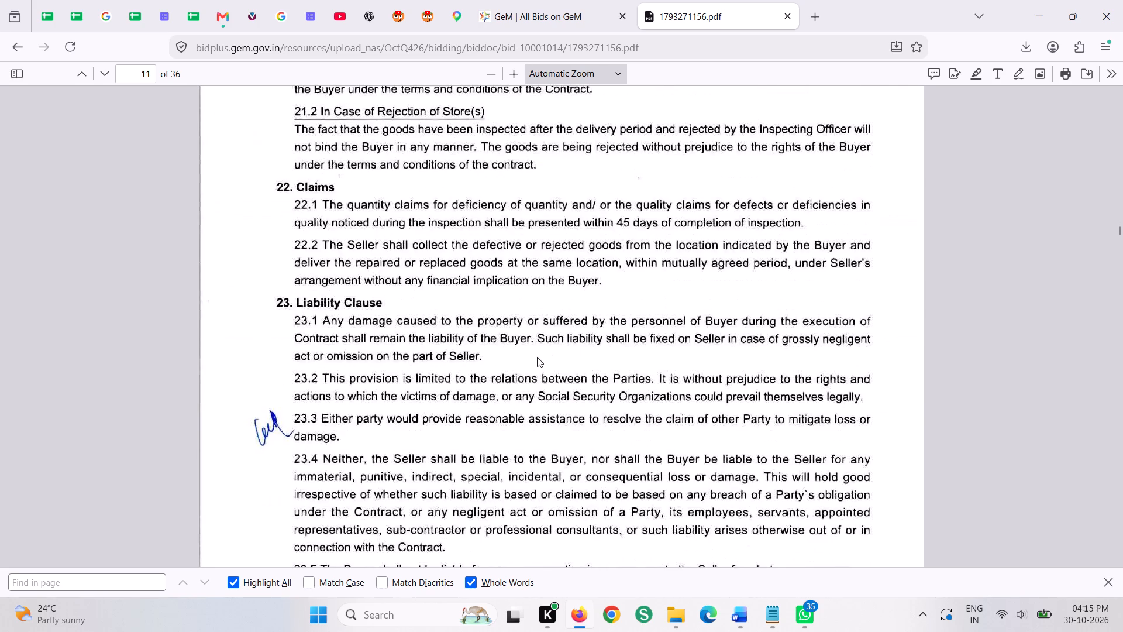
scroll(537, 357, down, 2)
scroll(588, 358, down, 2)
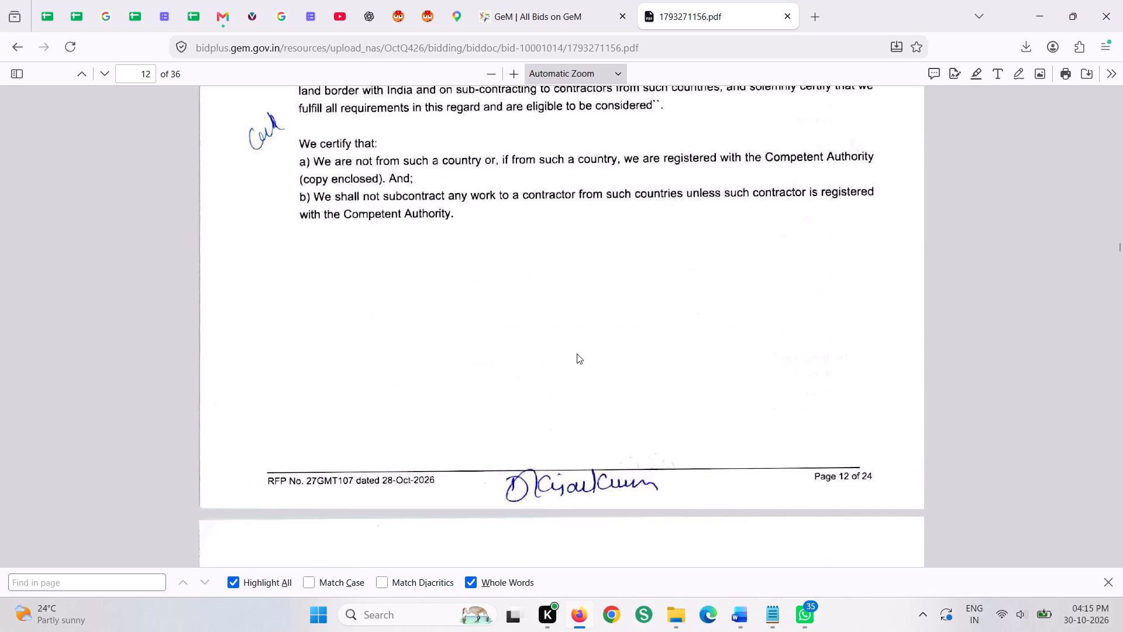
scroll(577, 353, down, 1)
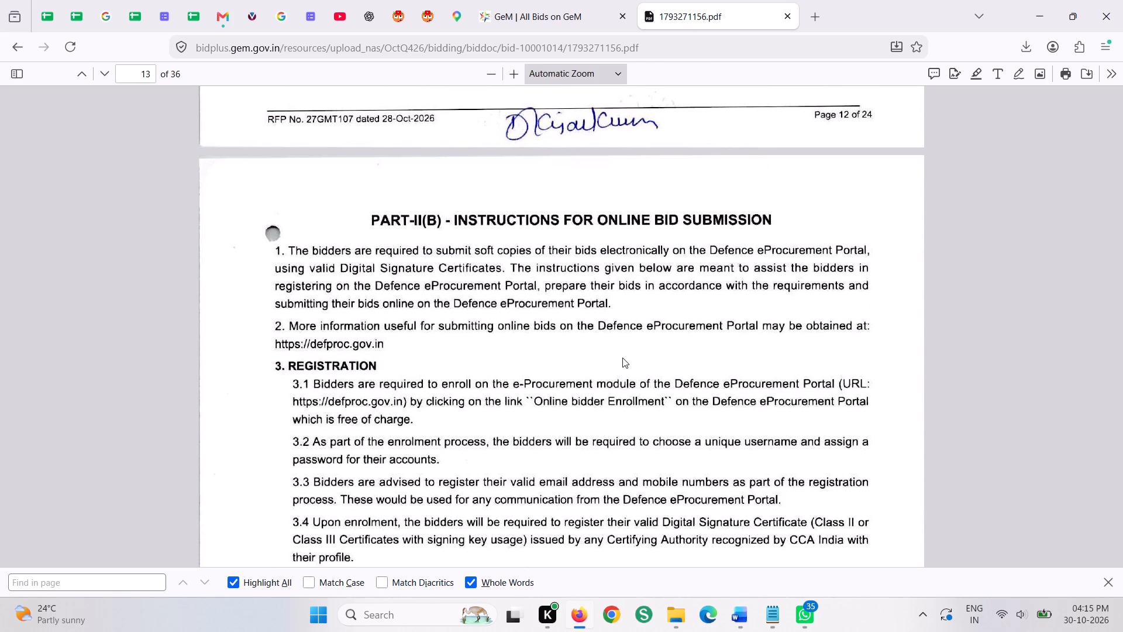
scroll(622, 358, down, 1)
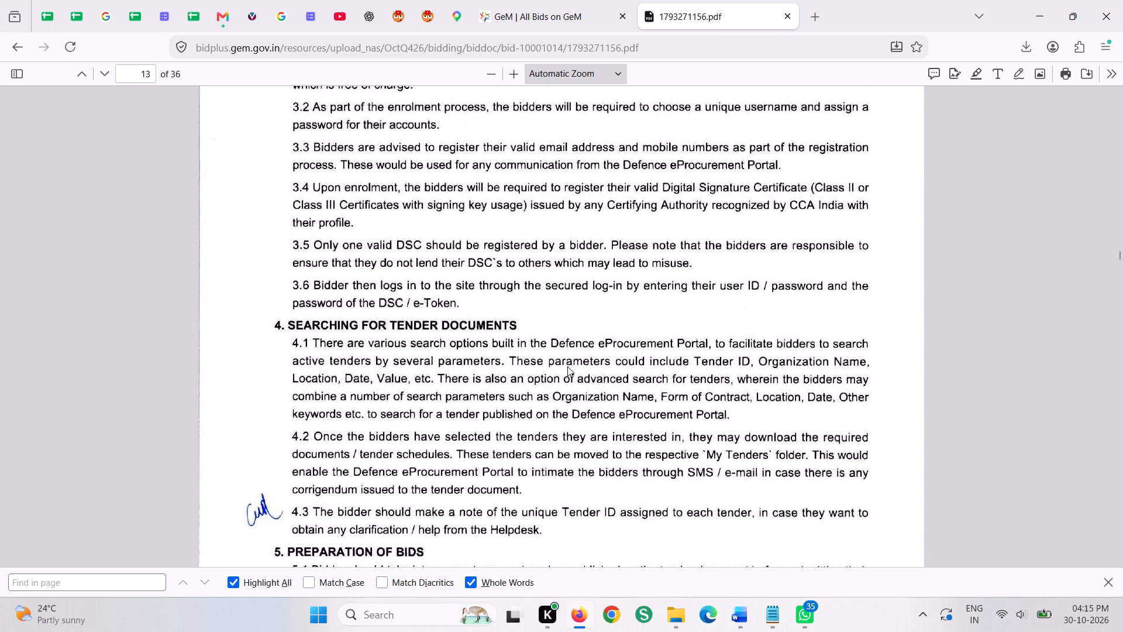
scroll(568, 366, down, 2)
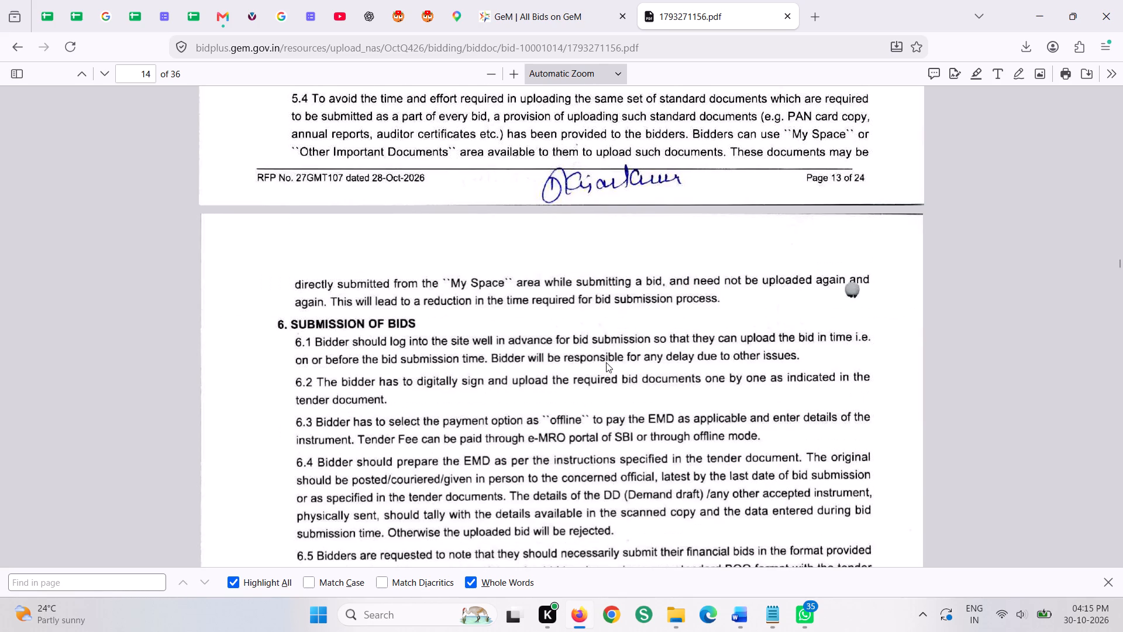
scroll(606, 362, down, 2)
Read the RFP's Part III special terms on the performance security bond, repeat order, purchase preference and local content verification.
scroll(632, 361, down, 3)
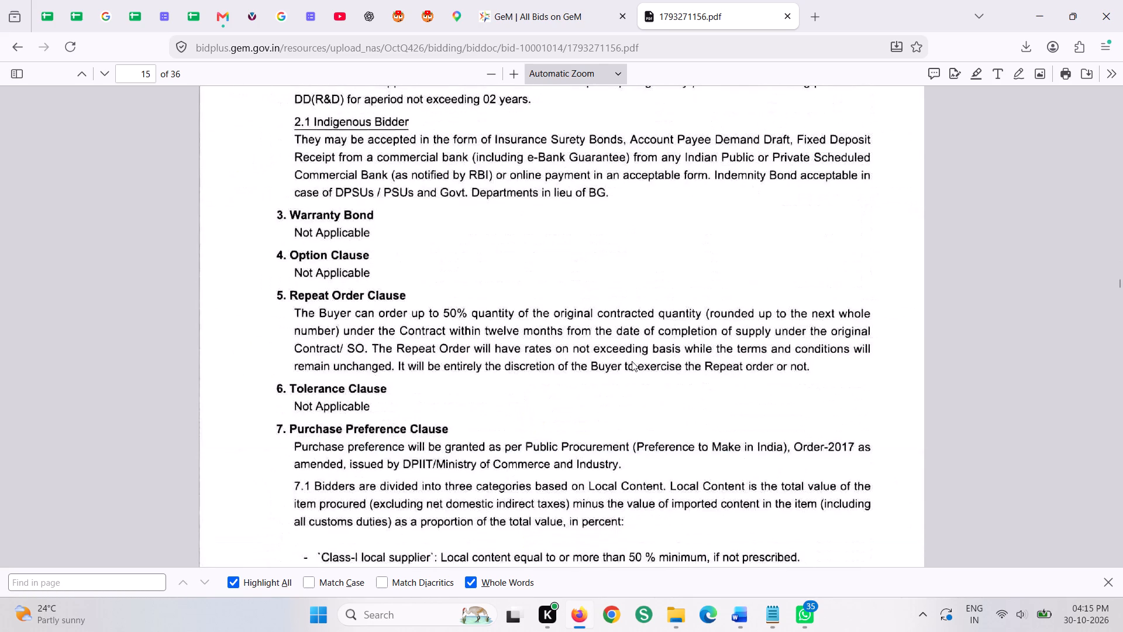
scroll(632, 361, up, 2)
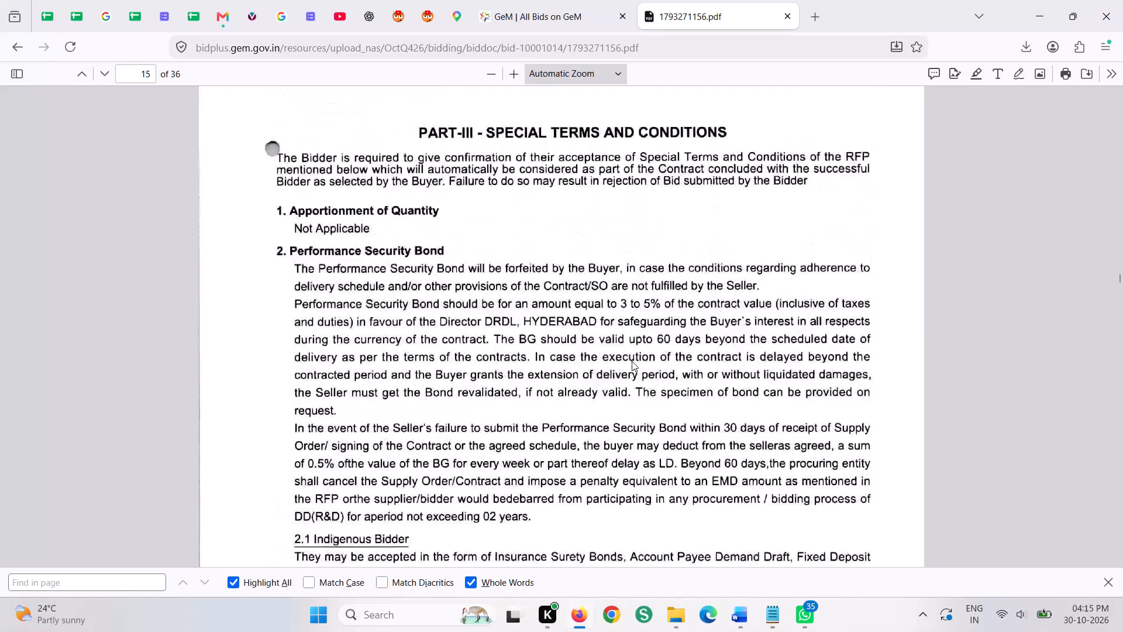
scroll(632, 361, down, 3)
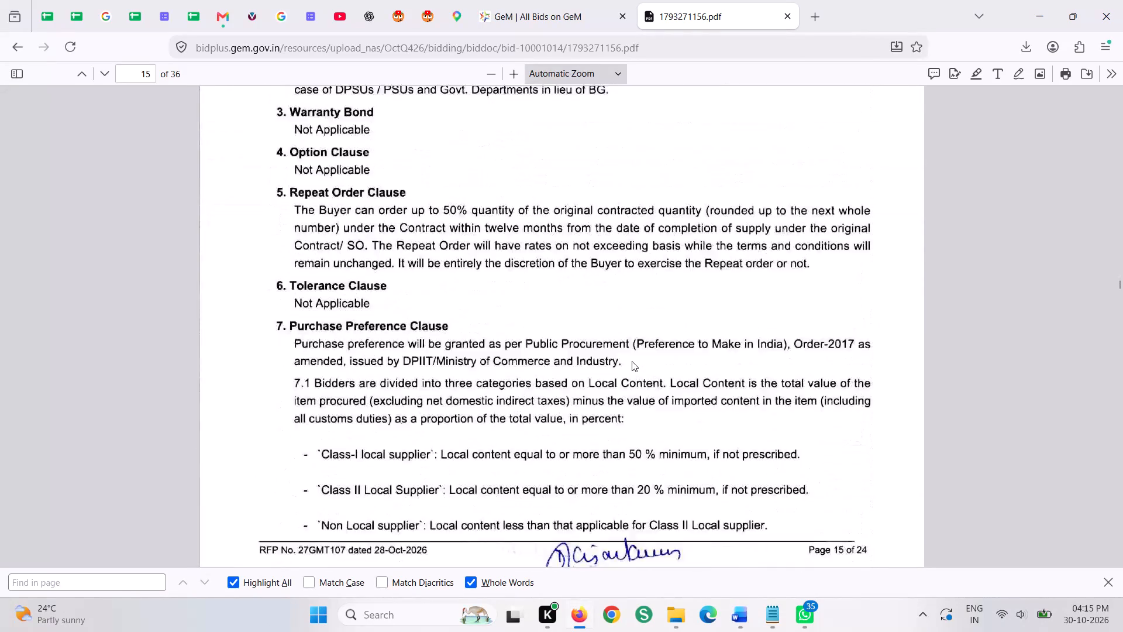
scroll(556, 380, up, 1)
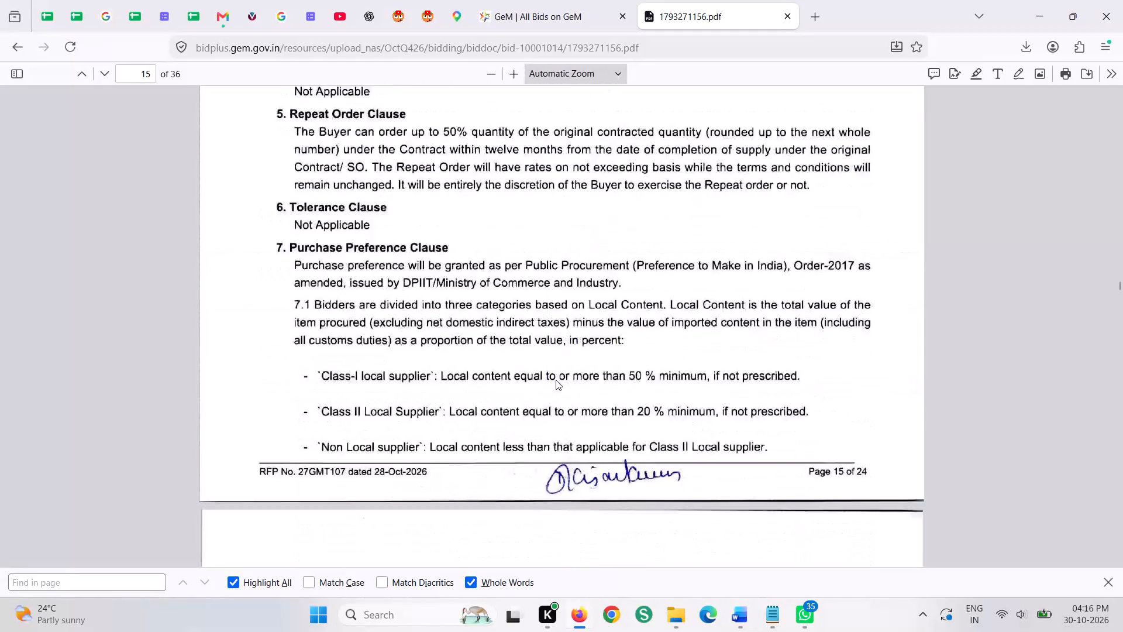
scroll(556, 379, down, 2)
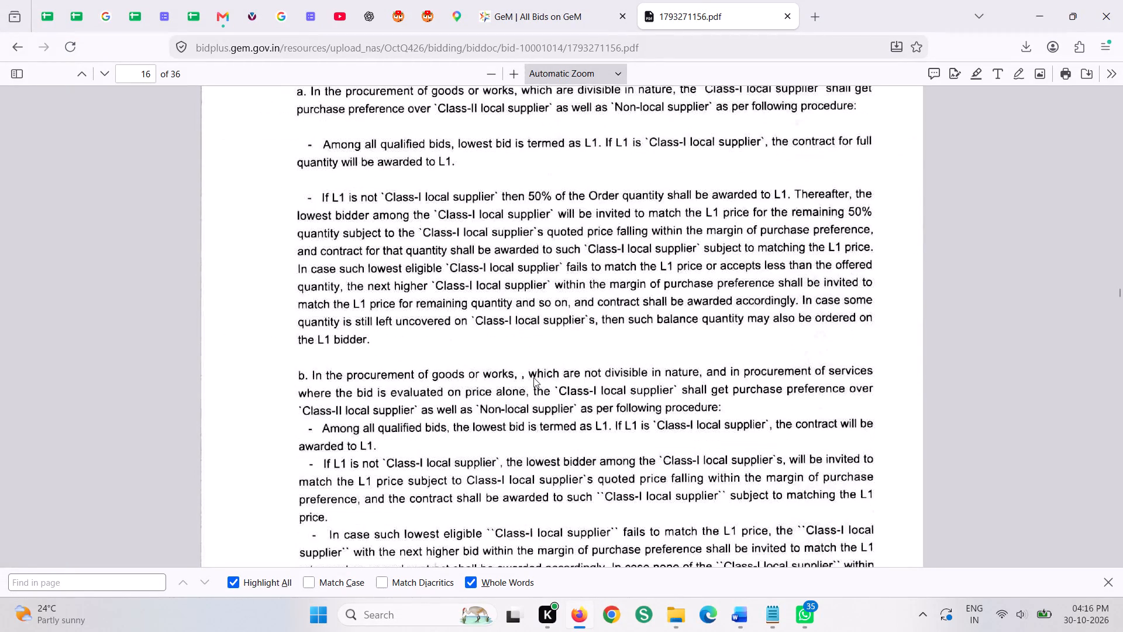
scroll(534, 377, up, 1)
scroll(535, 376, down, 2)
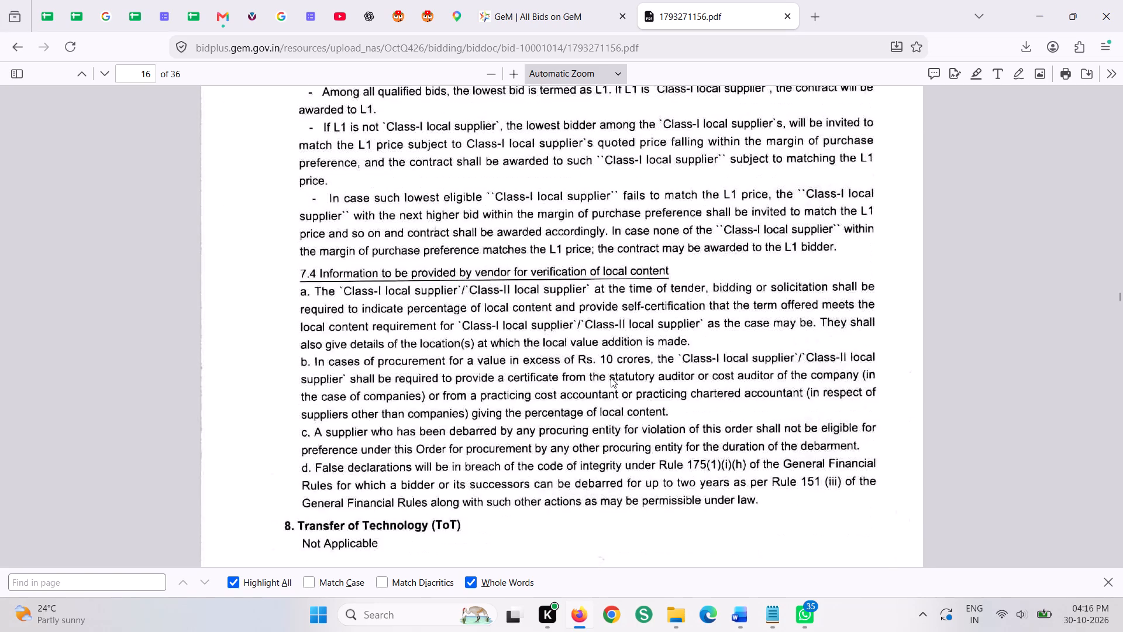
Read the remaining Part III clauses covering payment, delivery, packing, inspection, fall clause, force majeure and return of documents.
scroll(587, 379, down, 4)
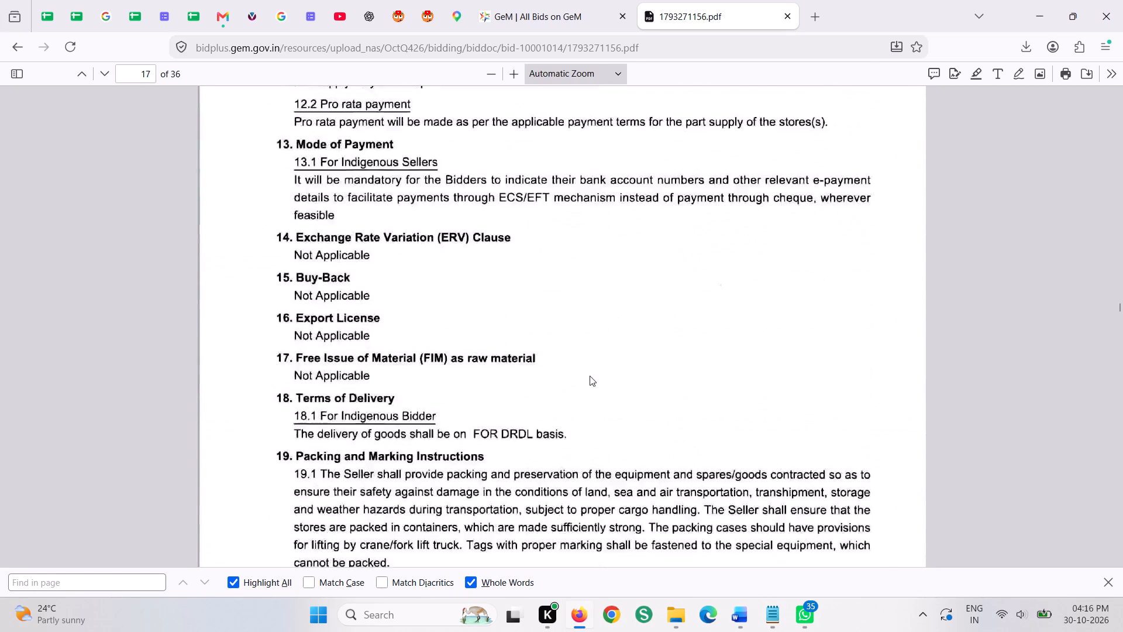
scroll(621, 373, up, 2)
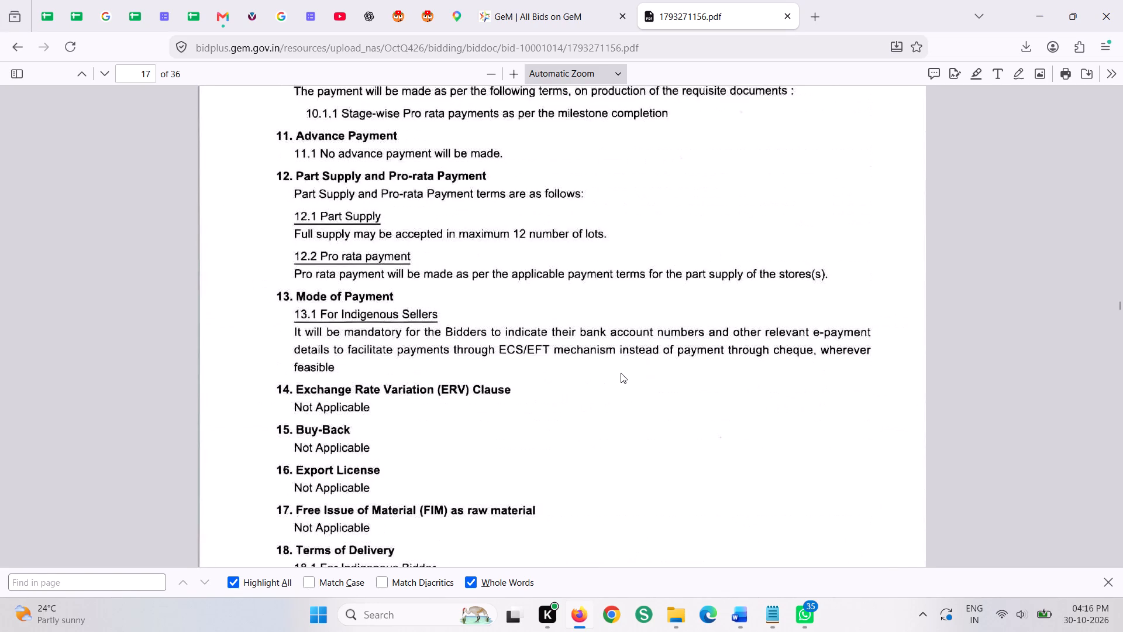
scroll(621, 373, down, 1)
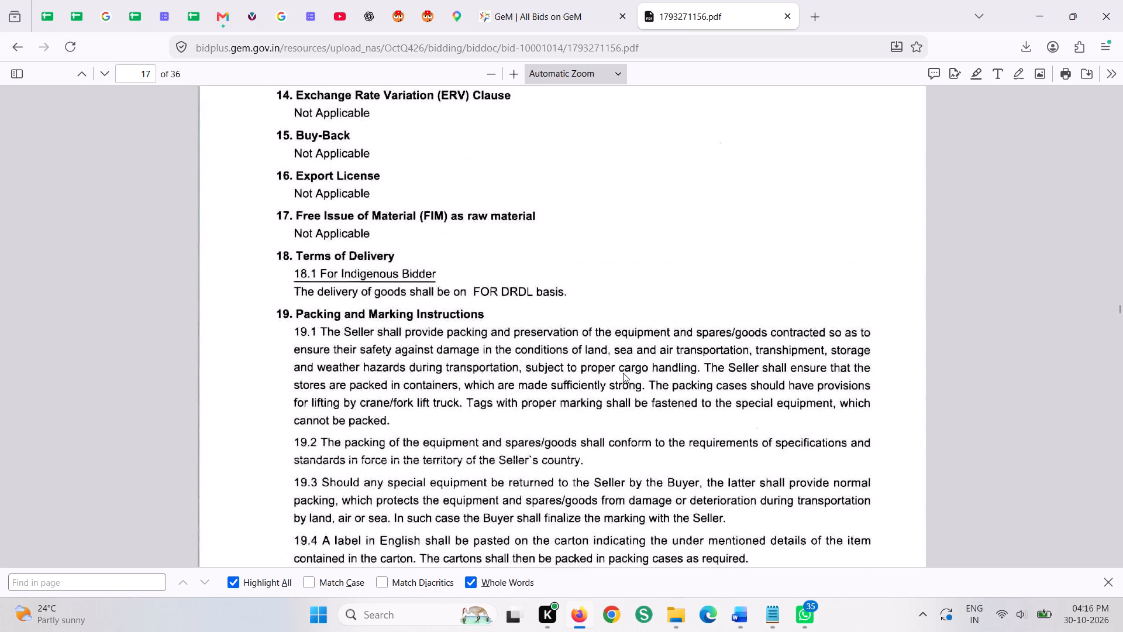
scroll(623, 373, down, 2)
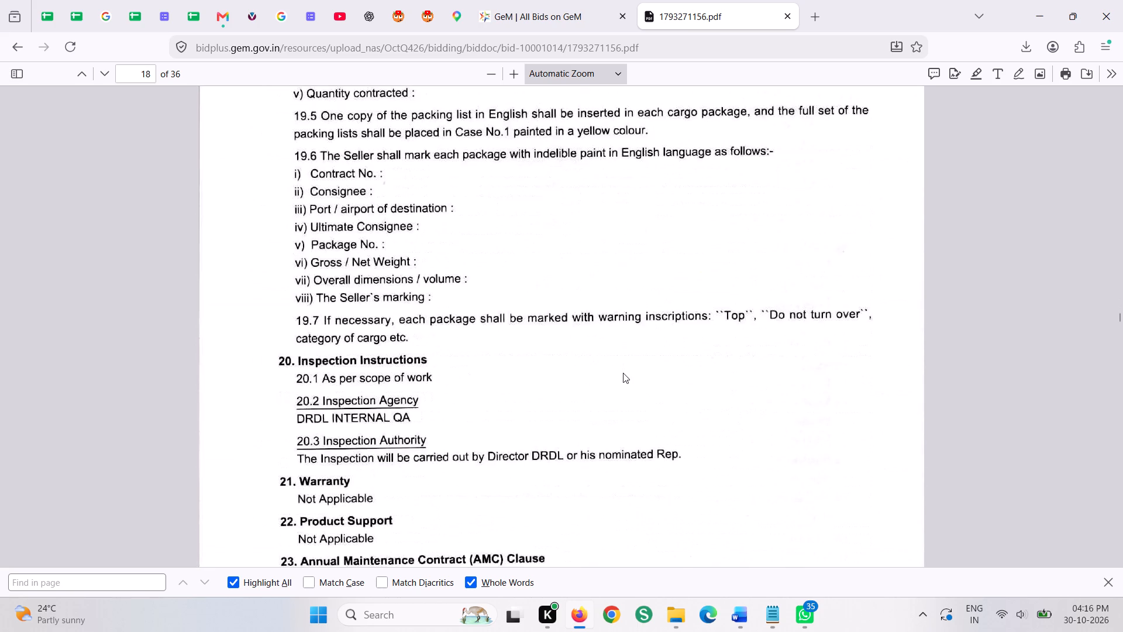
scroll(623, 373, down, 1)
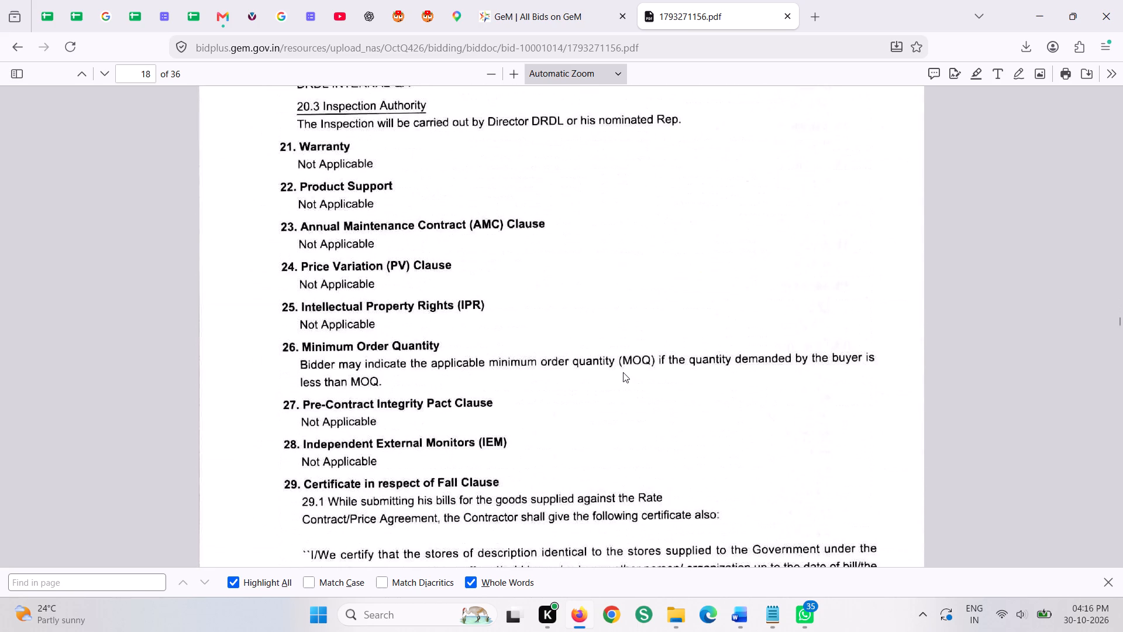
scroll(623, 372, down, 3)
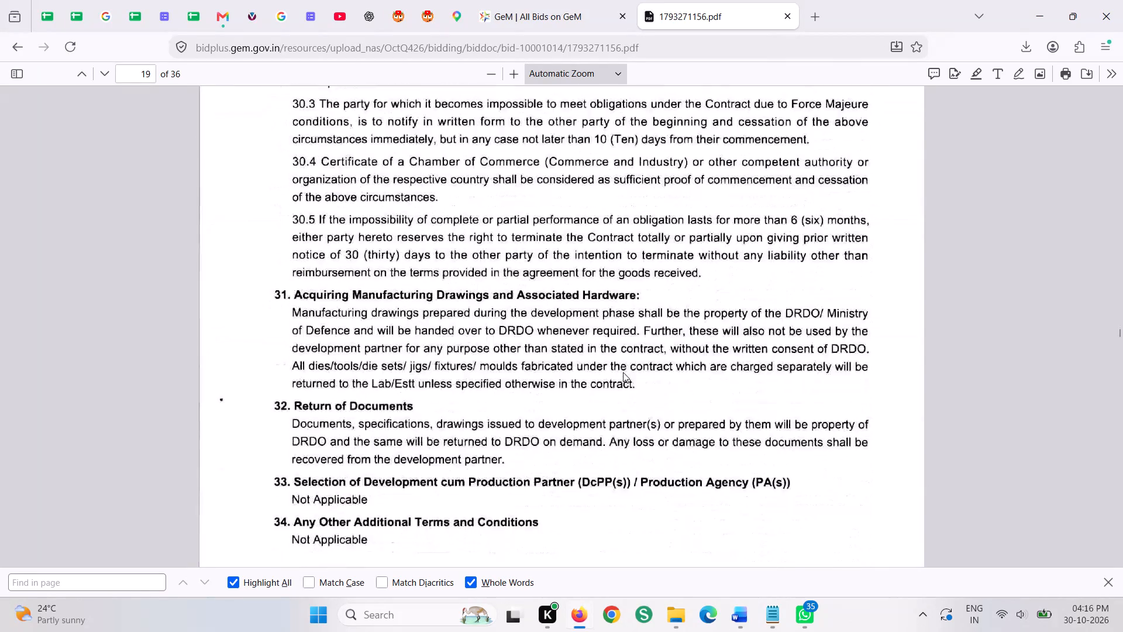
Examine the Part IV vendor qualification criteria, including the registration, branch office, ESI and service charge conditions.
scroll(481, 397, down, 2)
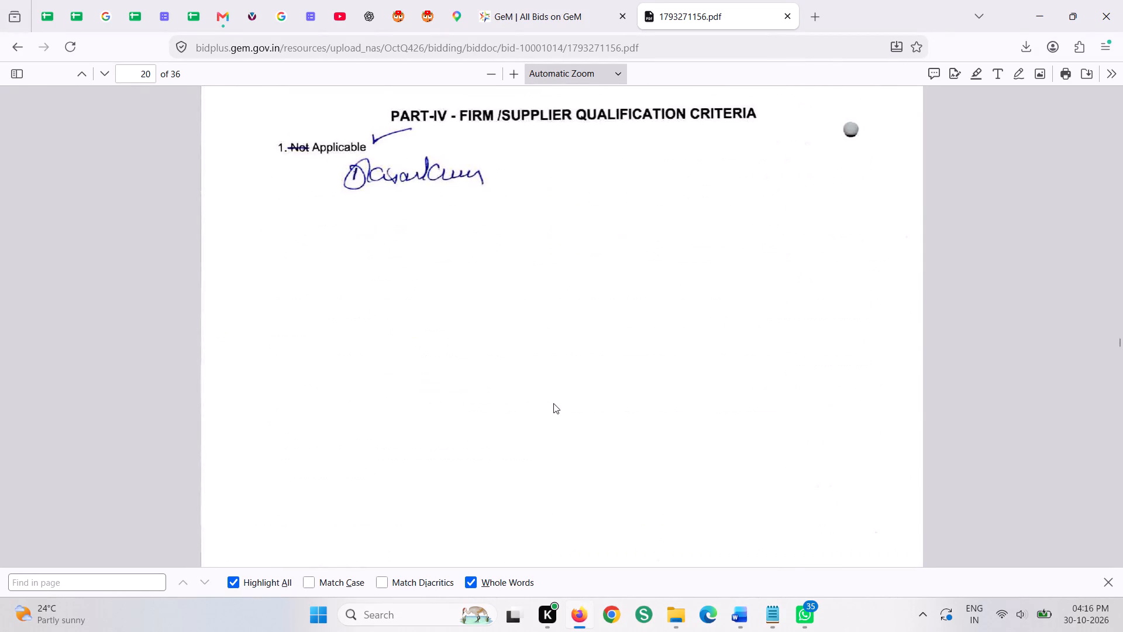
scroll(552, 403, down, 4)
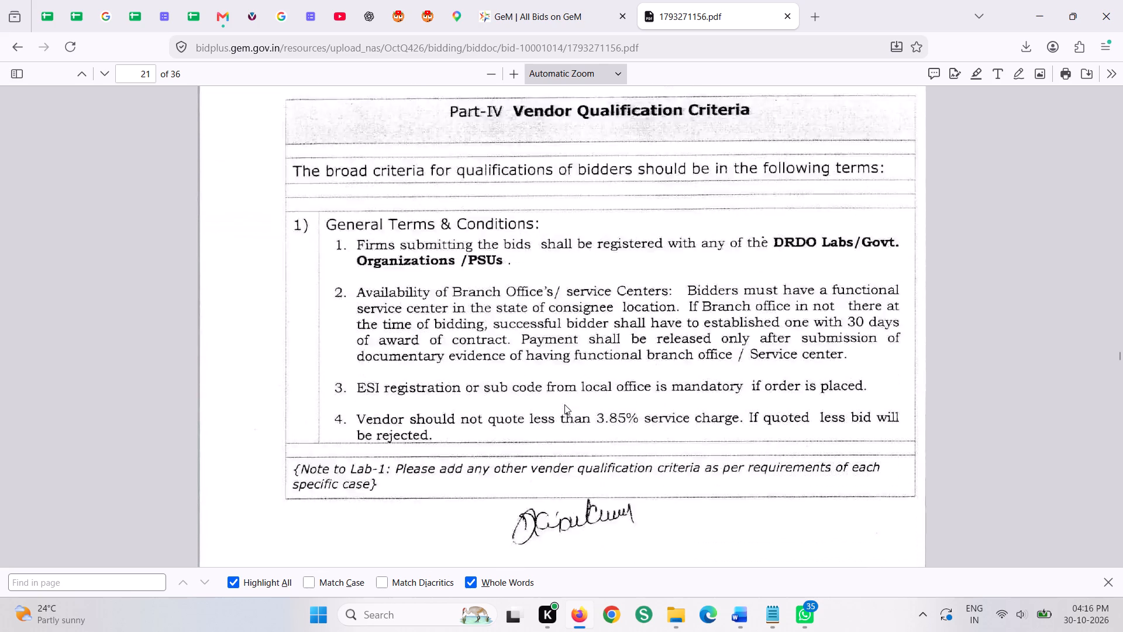
scroll(565, 404, up, 1)
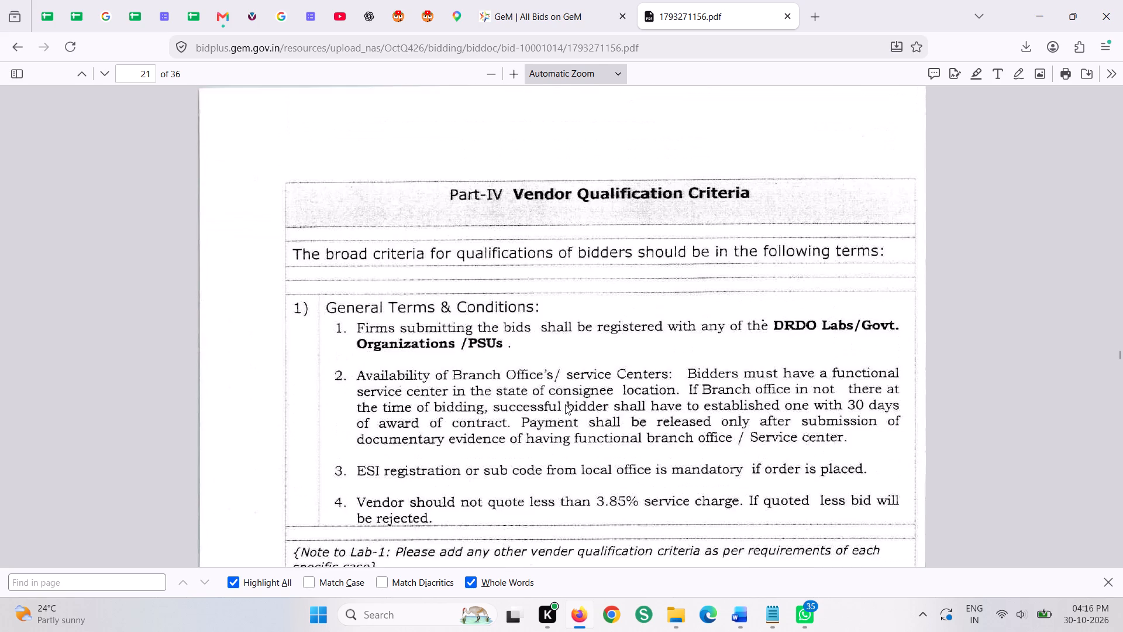
scroll(568, 409, down, 1)
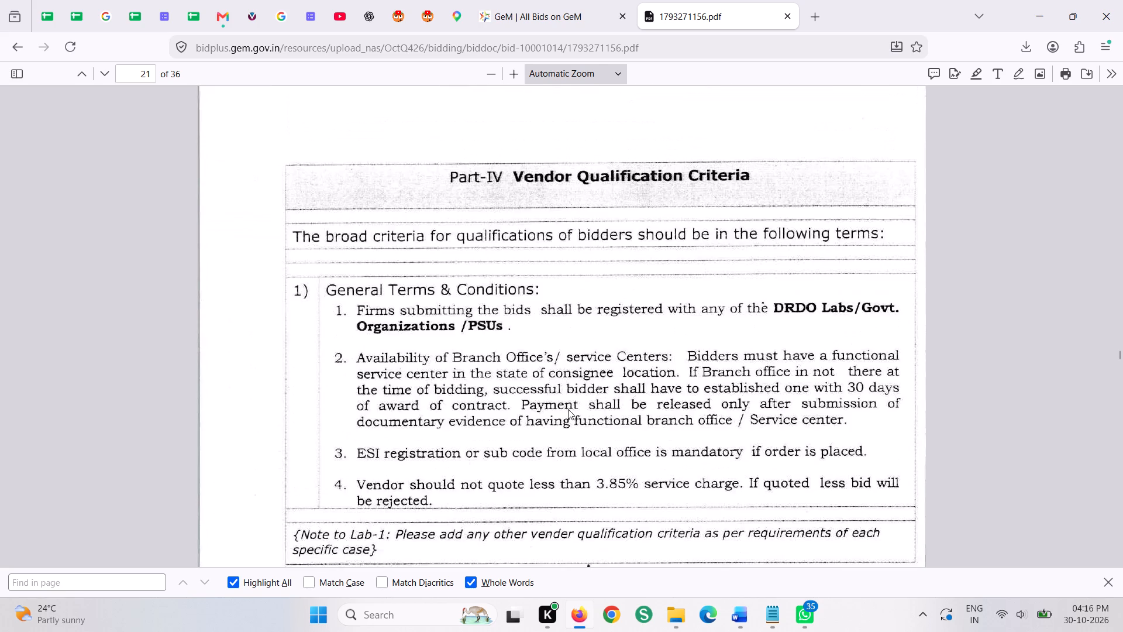
Review the RFP's technical compliance format, delivery period and procedure for cost comparison.
scroll(568, 409, down, 3)
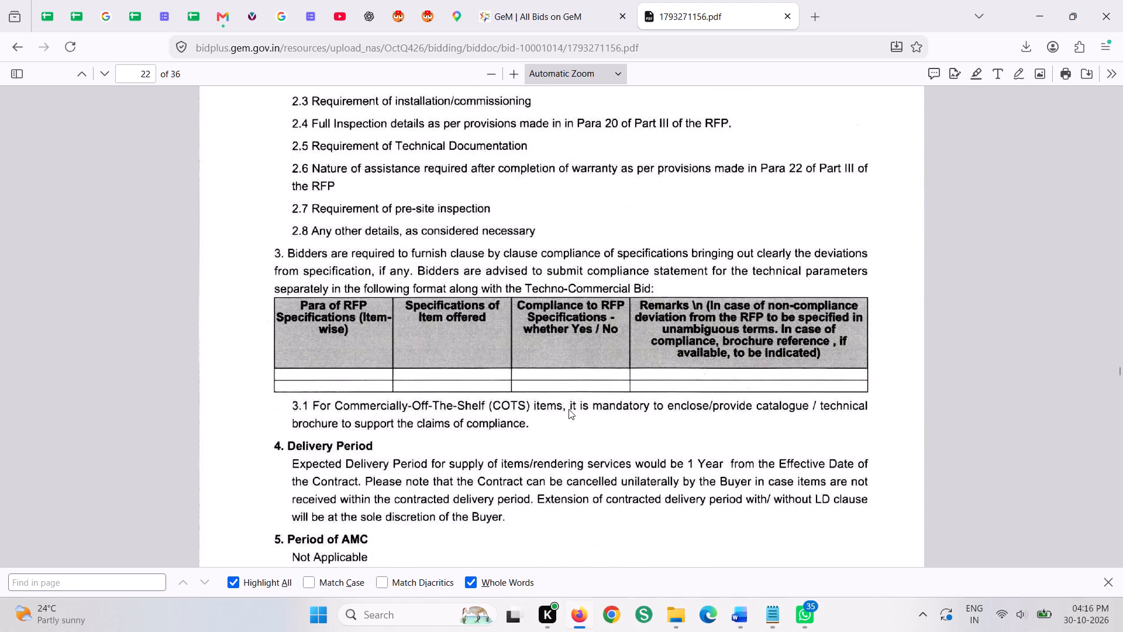
scroll(570, 407, down, 3)
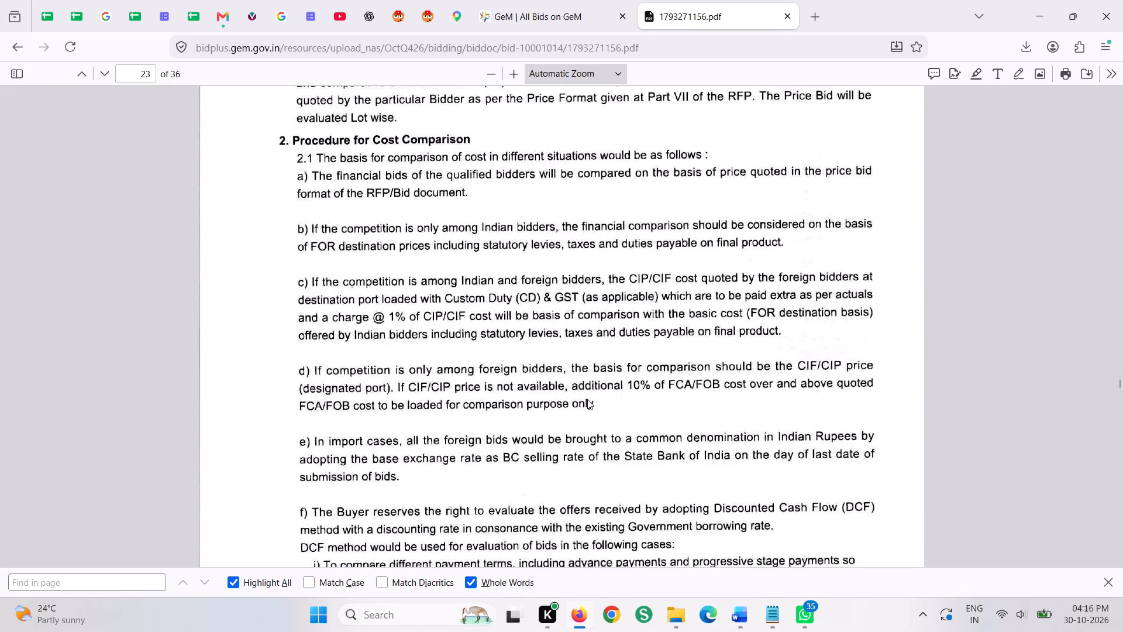
scroll(587, 399, down, 4)
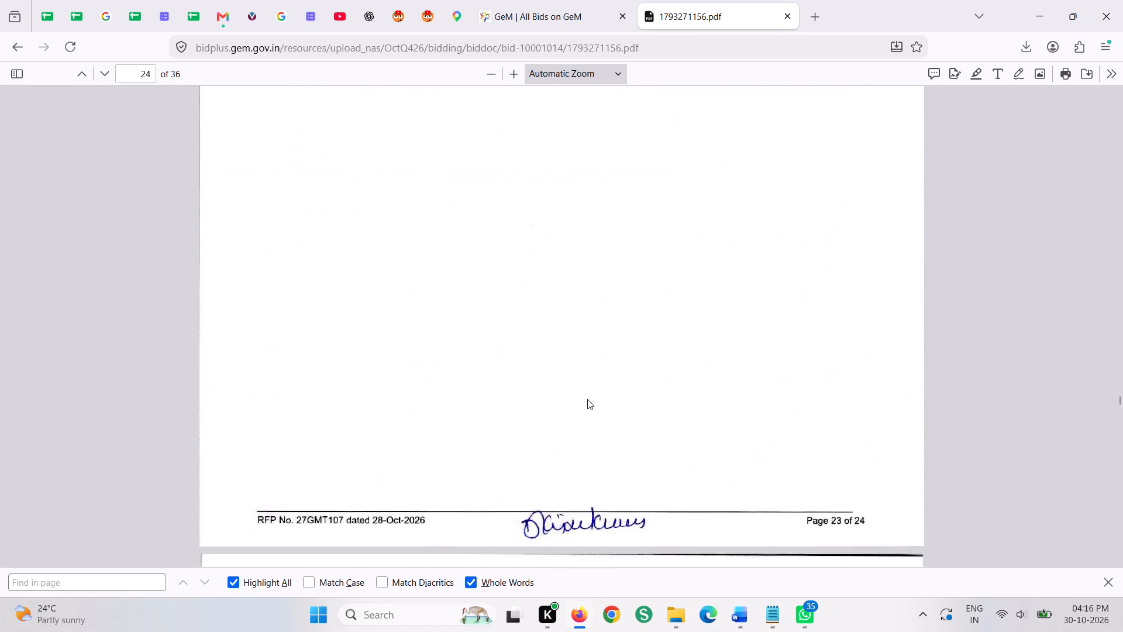
Review the scope of work for the Dhruvastra missile integration project and the work assigned to the service provider.
scroll(587, 399, down, 5)
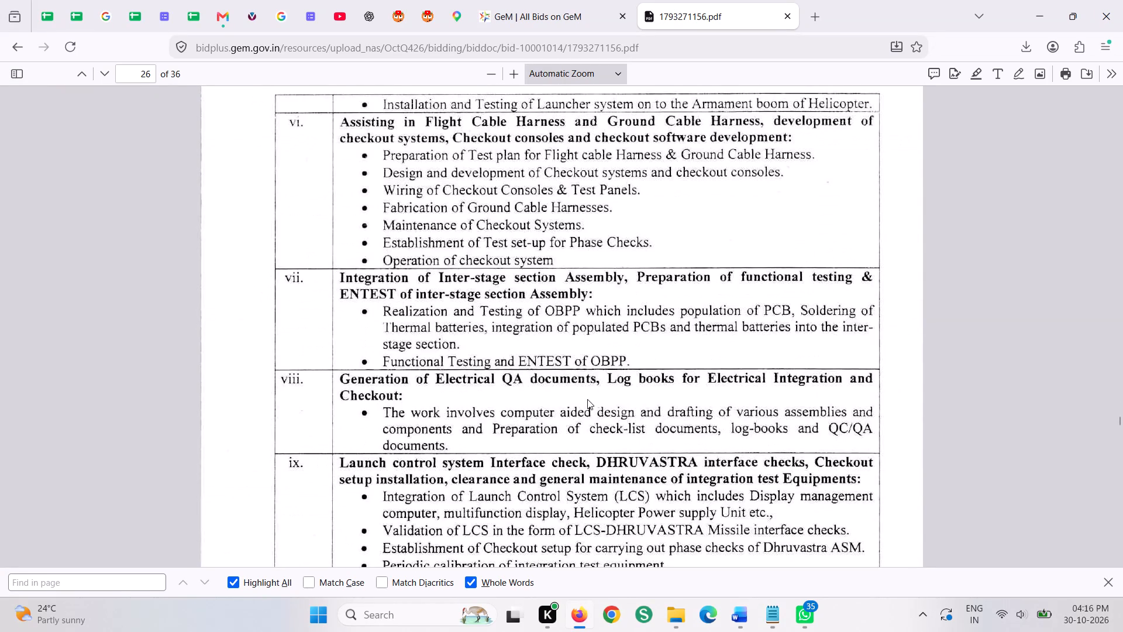
scroll(587, 399, down, 3)
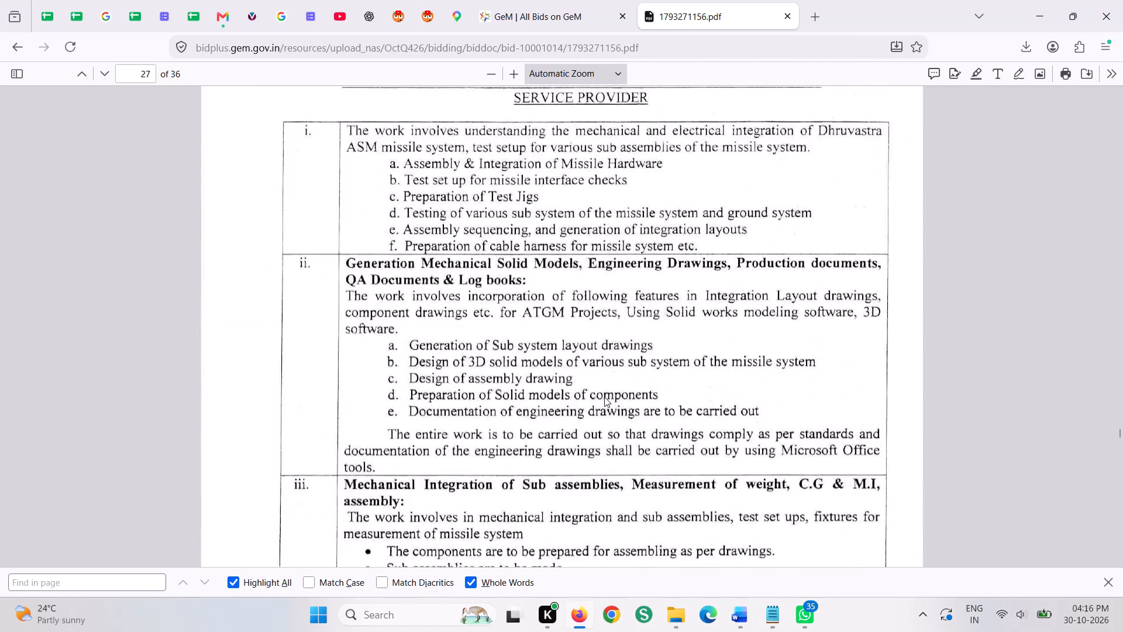
scroll(604, 397, down, 5)
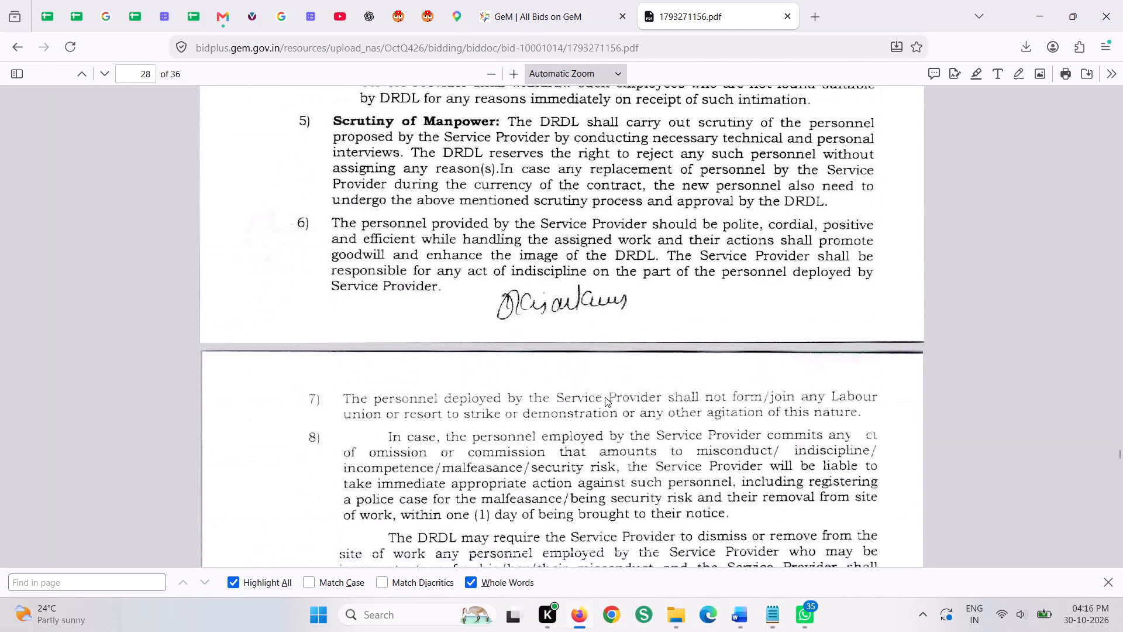
Read the service provider's contract conditions on deployed personnel, wage calculation, liabilities, contract period, payment documents and dispute resolution.
scroll(608, 395, down, 8)
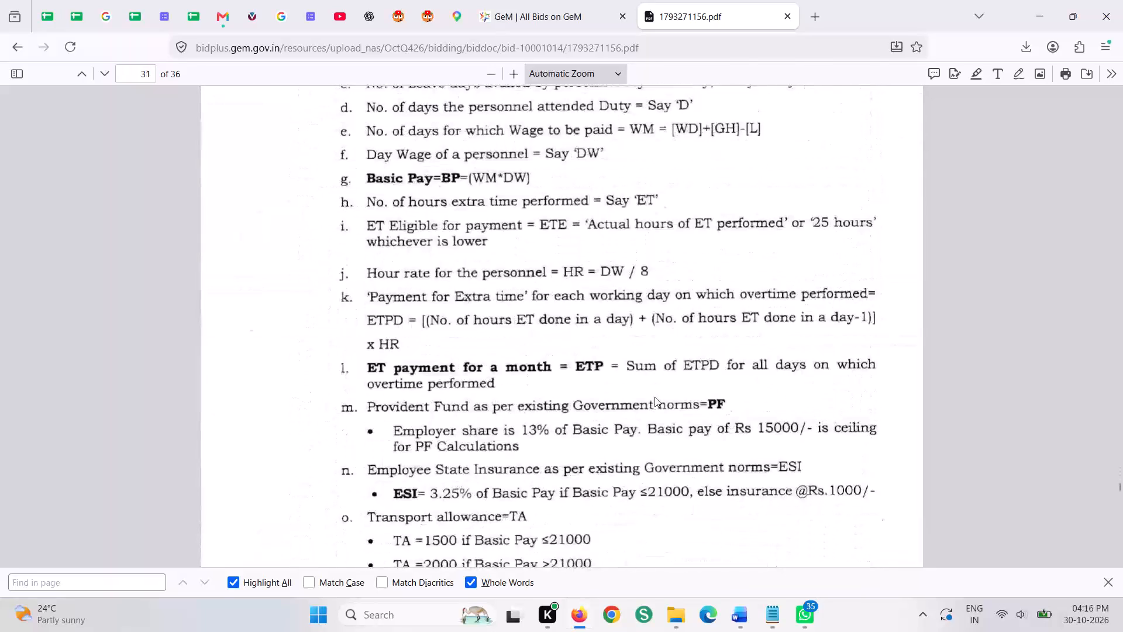
scroll(654, 397, down, 4)
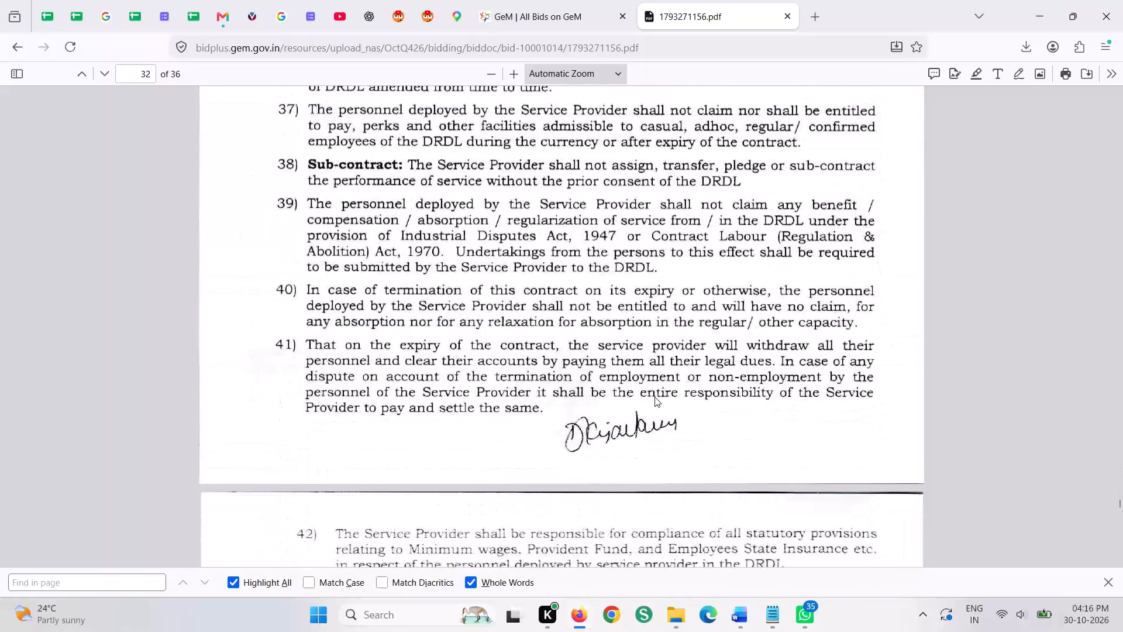
scroll(654, 397, up, 2)
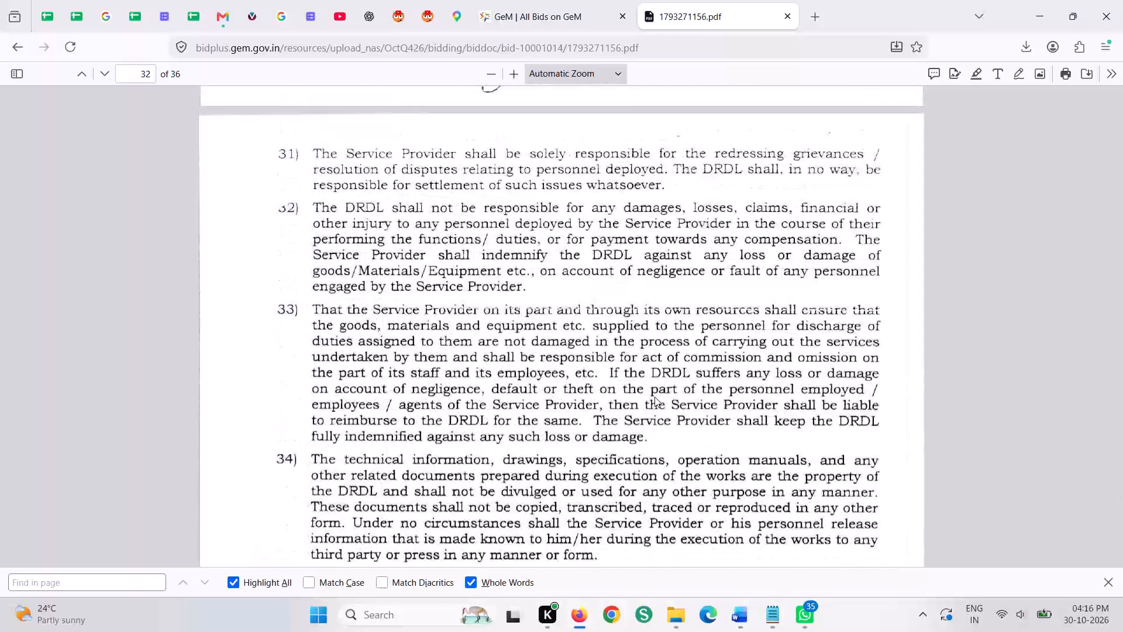
scroll(654, 397, down, 1)
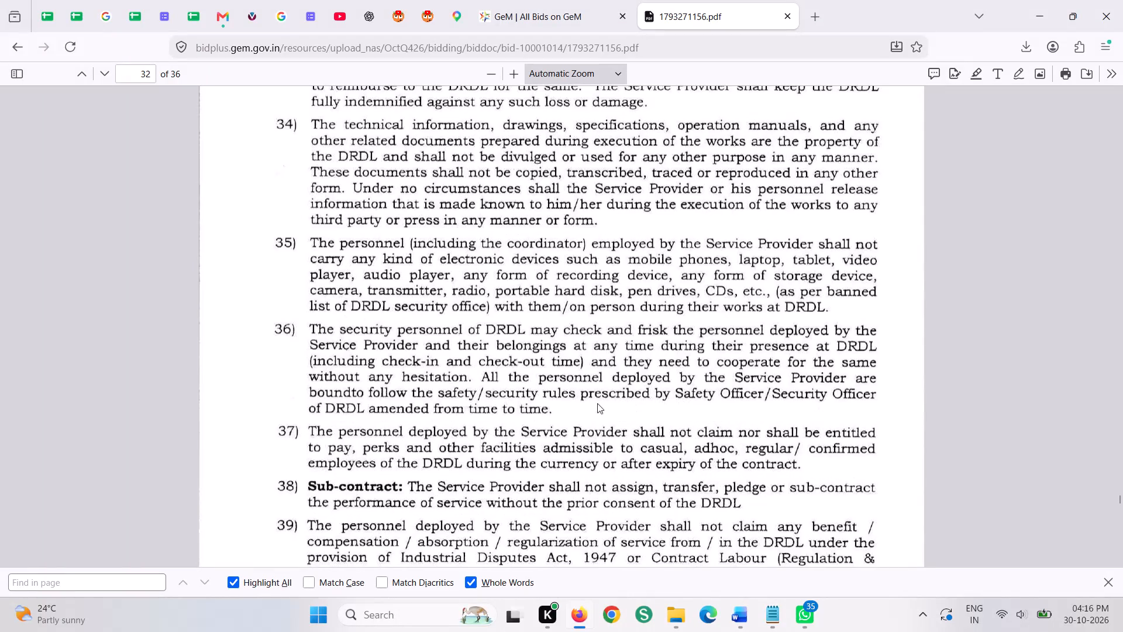
scroll(655, 414, down, 2)
scroll(533, 365, down, 1)
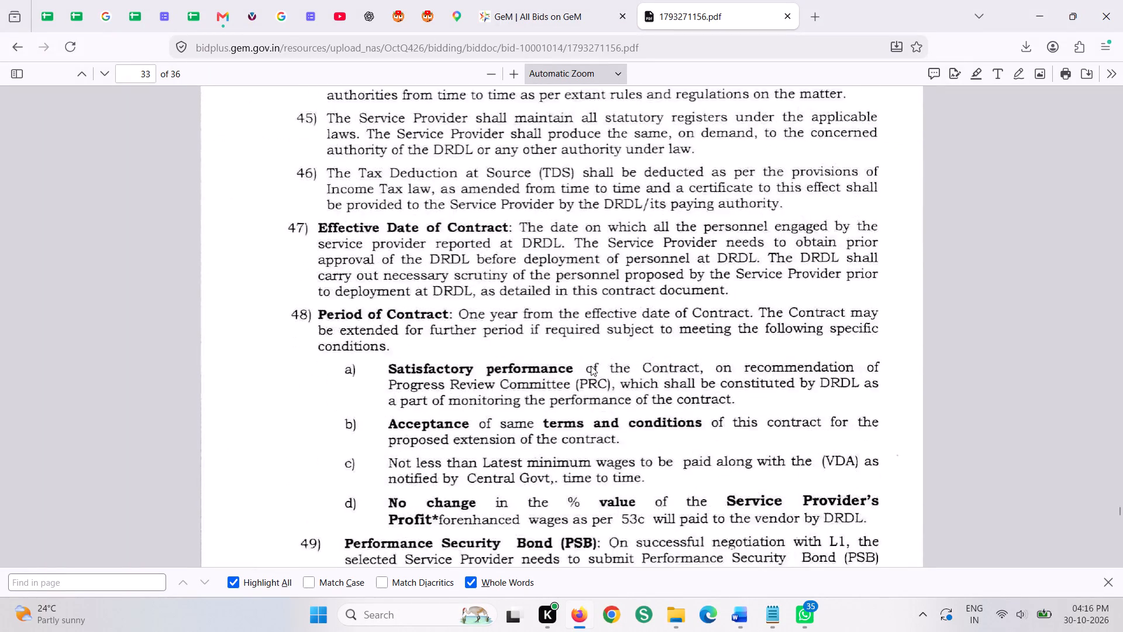
scroll(592, 380, down, 3)
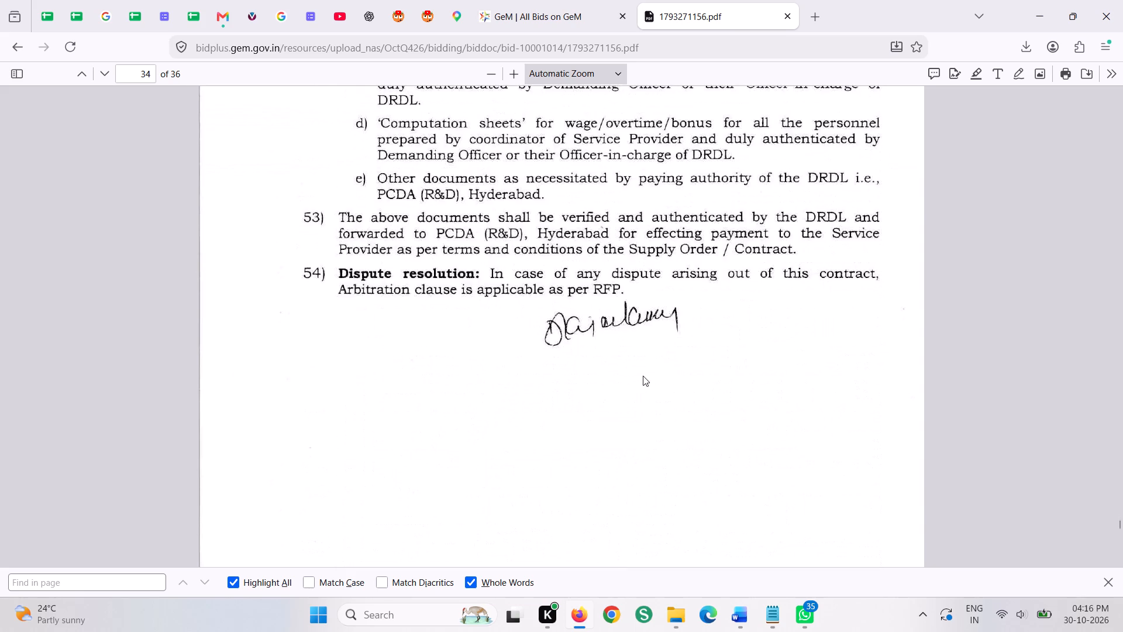
Examine the closing appendix and tables for required labour documents, registers, extra time charges and place of work.
scroll(643, 376, down, 3)
scroll(653, 374, up, 1)
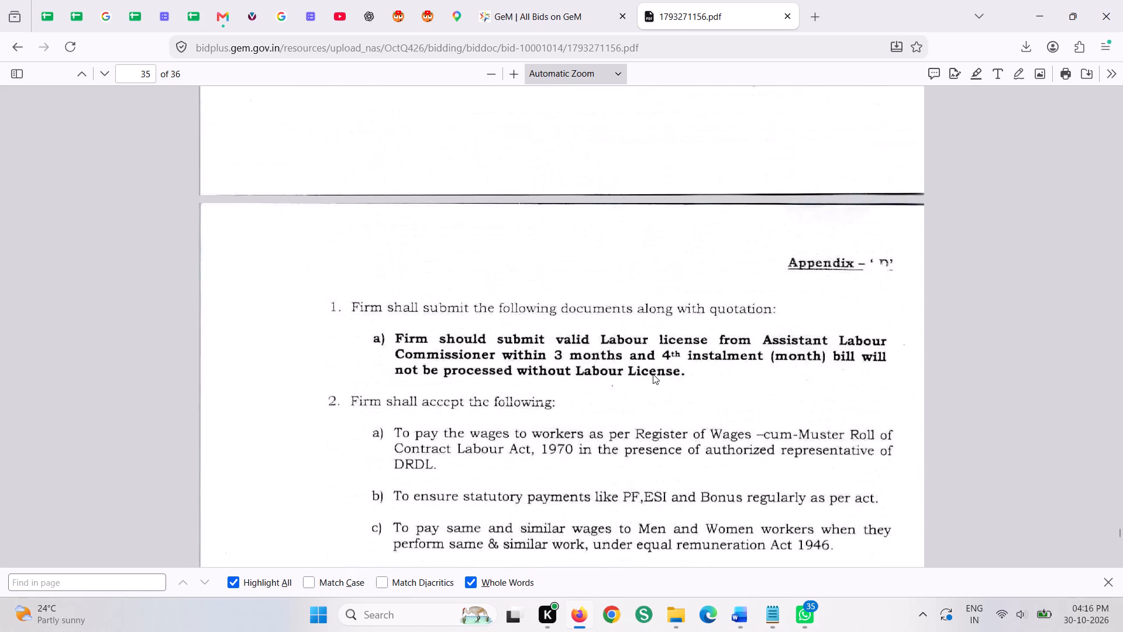
scroll(653, 374, down, 1)
scroll(586, 386, down, 2)
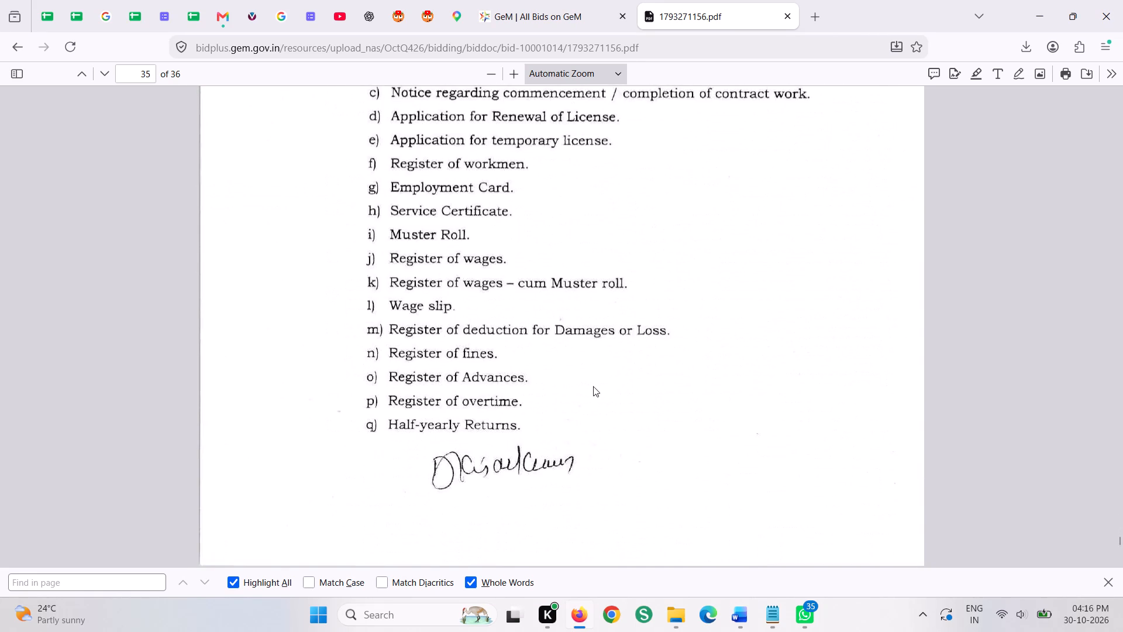
scroll(599, 389, down, 3)
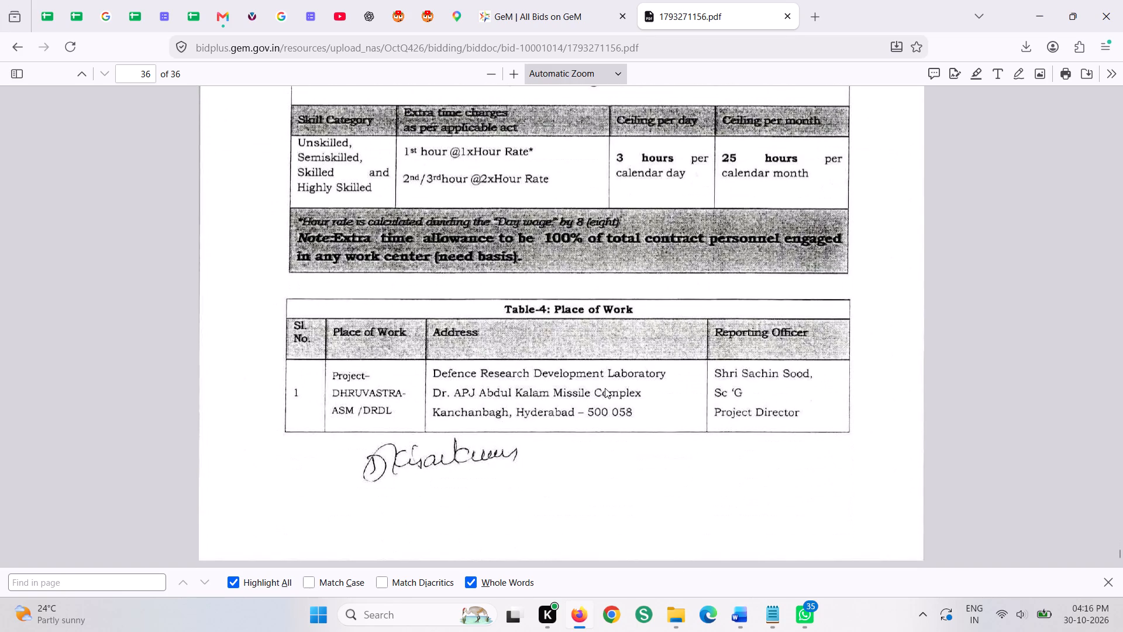
scroll(605, 388, down, 2)
Go back to the opening pages of the RFP and recheck the Part I(A) general information and instructions.
scroll(627, 386, up, 4)
scroll(658, 400, up, 20)
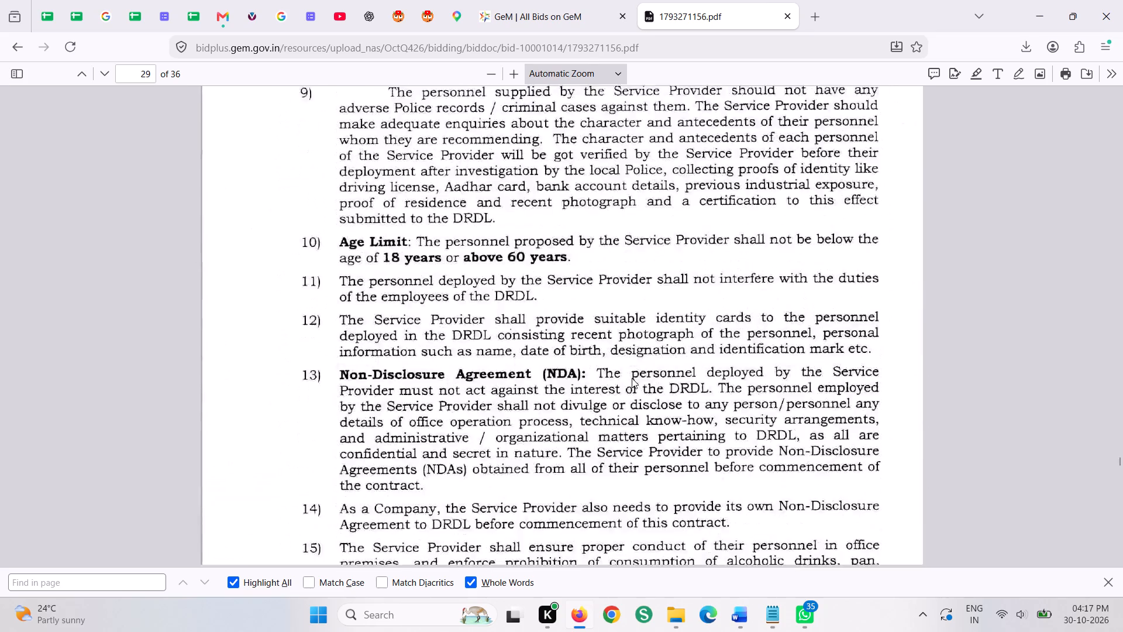
scroll(632, 378, up, 20)
scroll(632, 378, up, 20)
scroll(632, 378, up, 2)
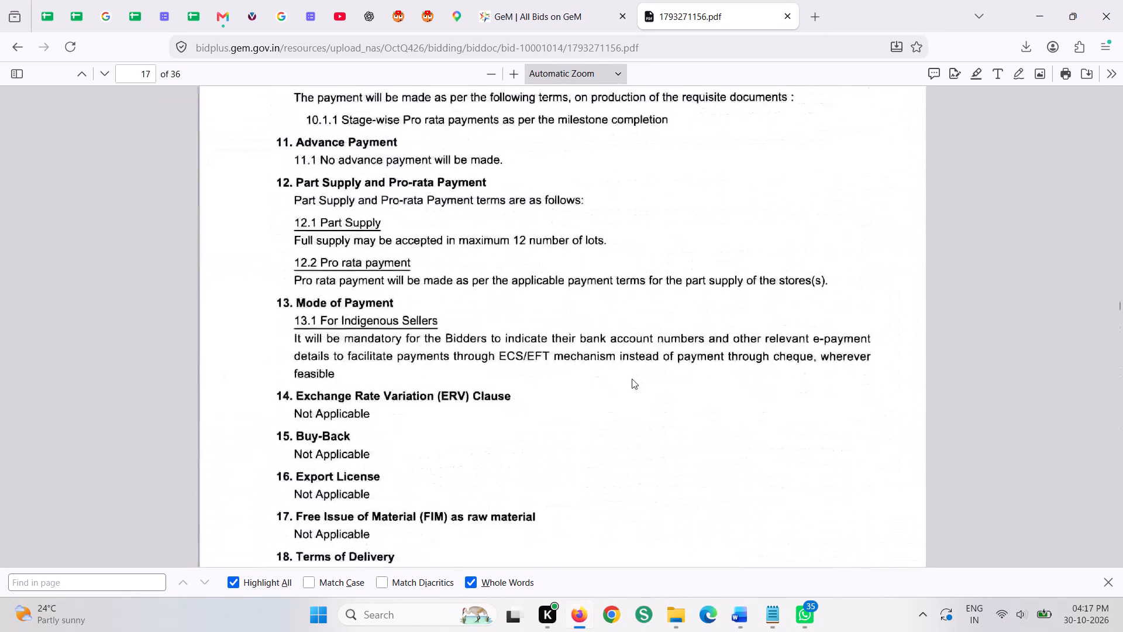
scroll(632, 379, up, 20)
scroll(632, 379, up, 20)
scroll(632, 379, up, 2)
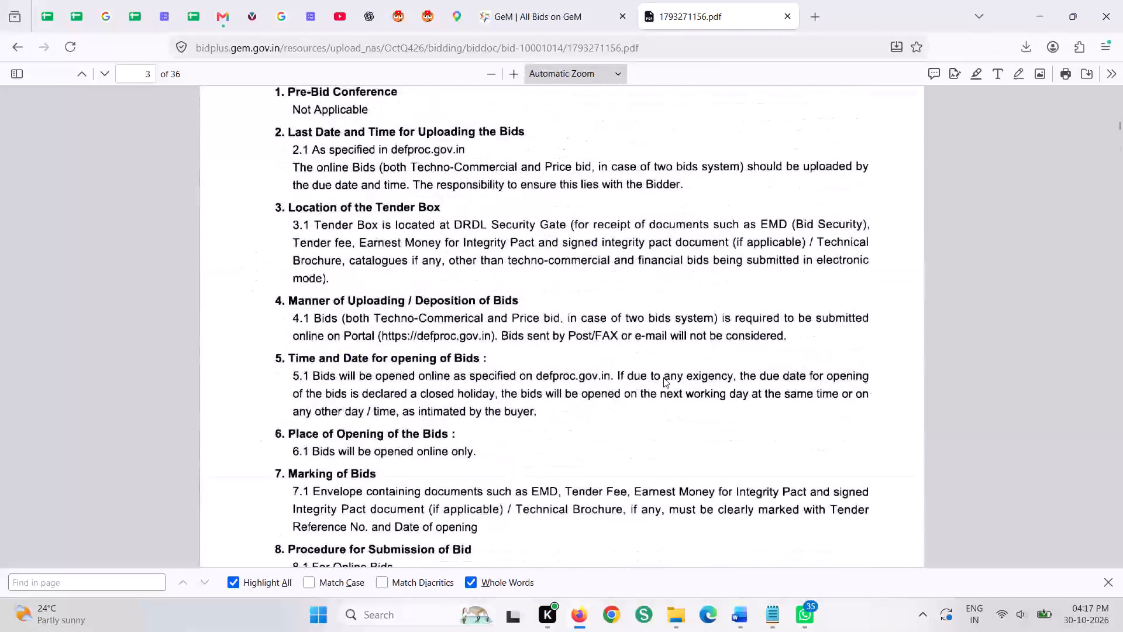
scroll(663, 377, up, 14)
scroll(663, 377, down, 8)
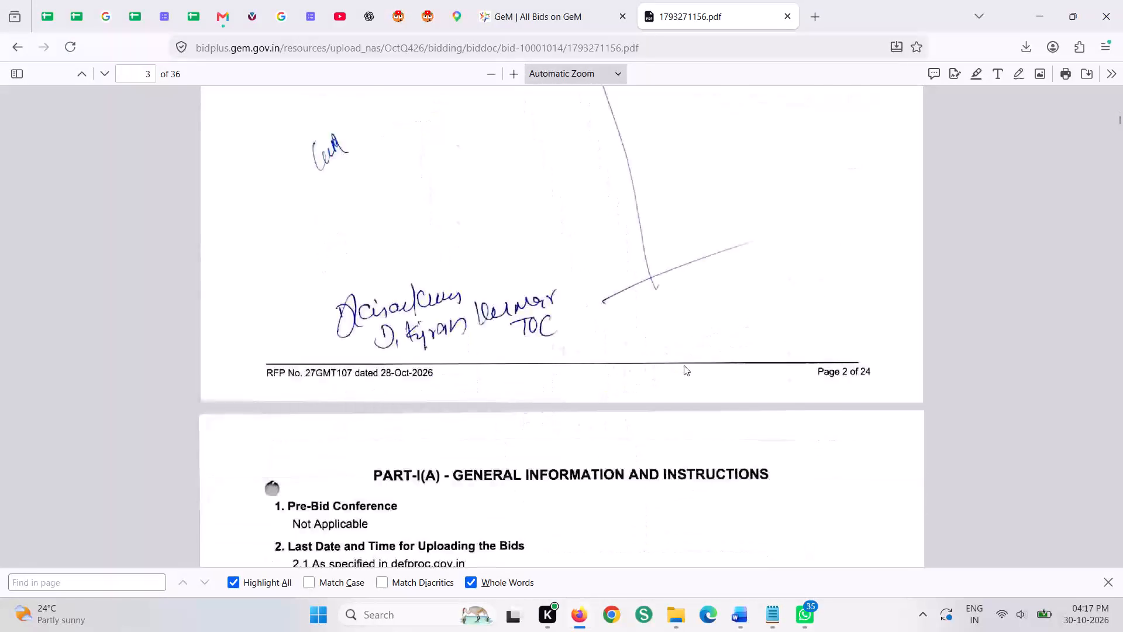
Examine the Part I(A) general instructions in the RFP, from bid submission procedure through clause 19 on techno-commercial bid documents.
scroll(729, 361, down, 2)
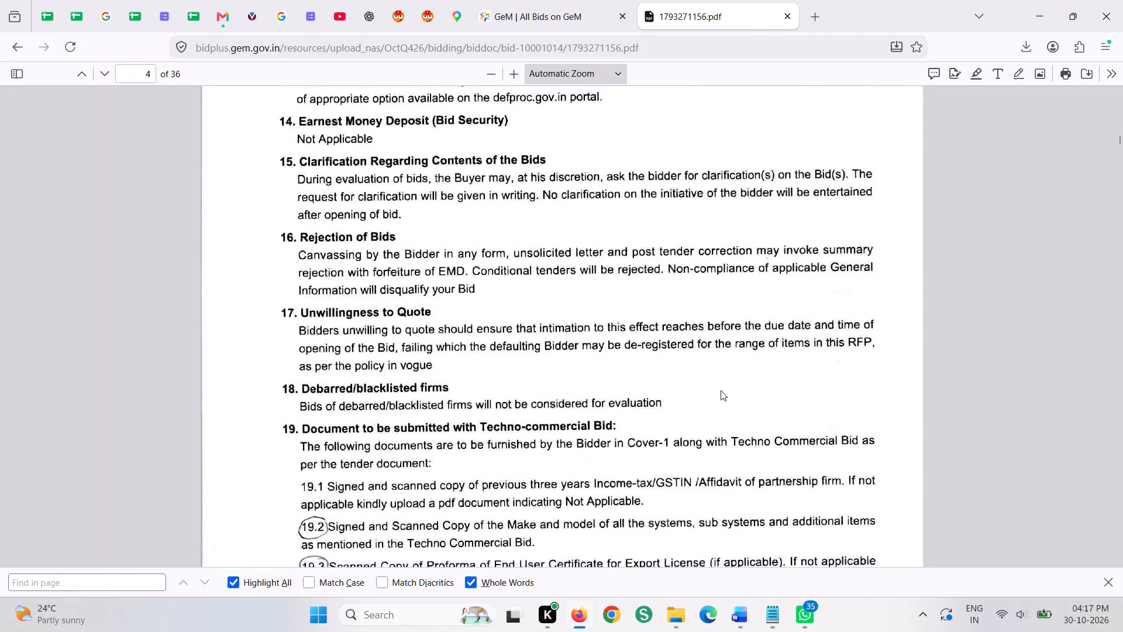
scroll(647, 406, up, 1)
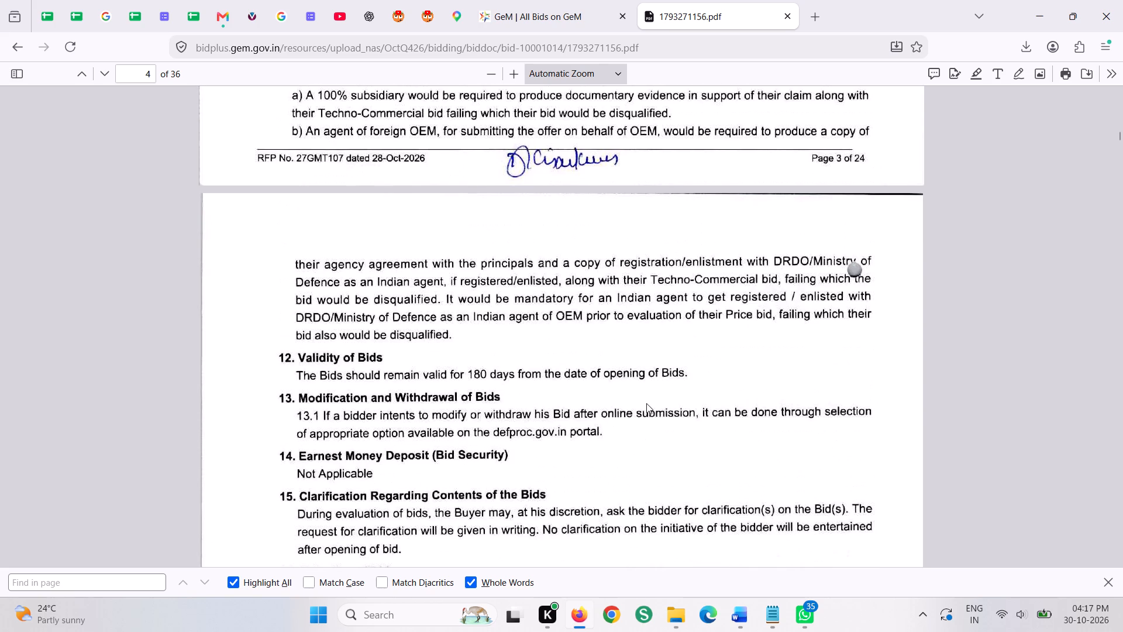
scroll(646, 403, up, 1)
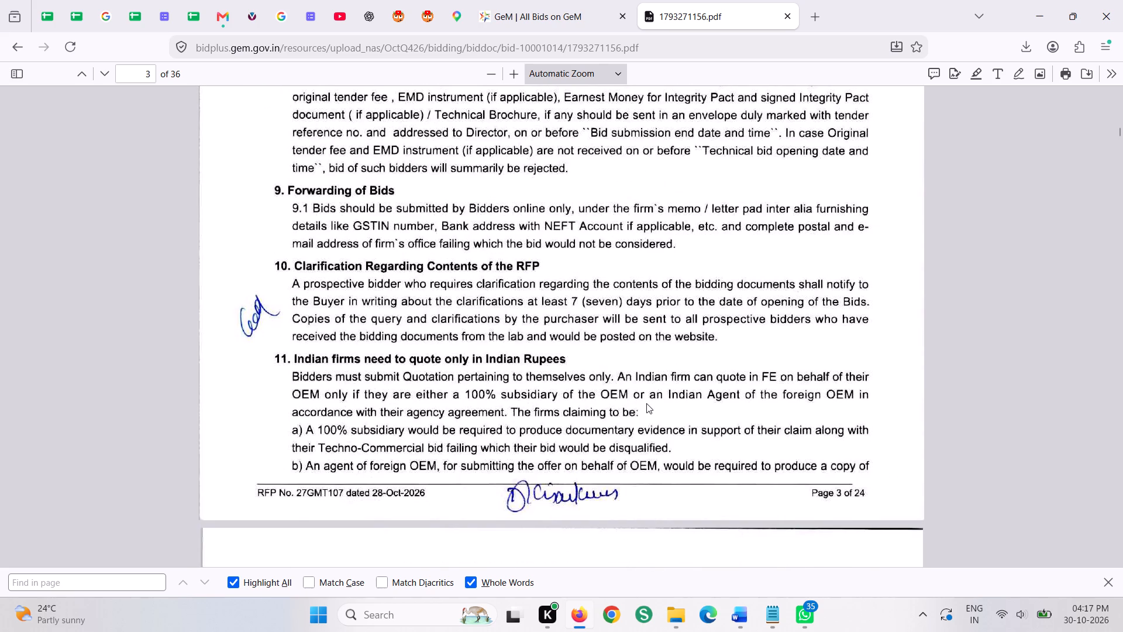
scroll(646, 403, up, 1)
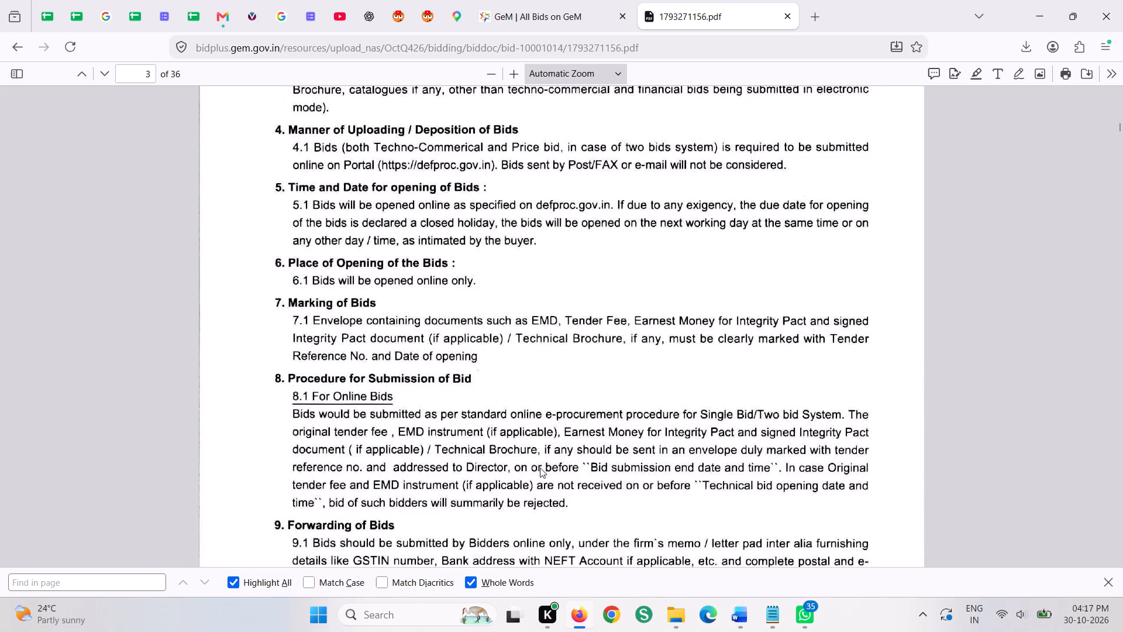
scroll(540, 468, down, 1)
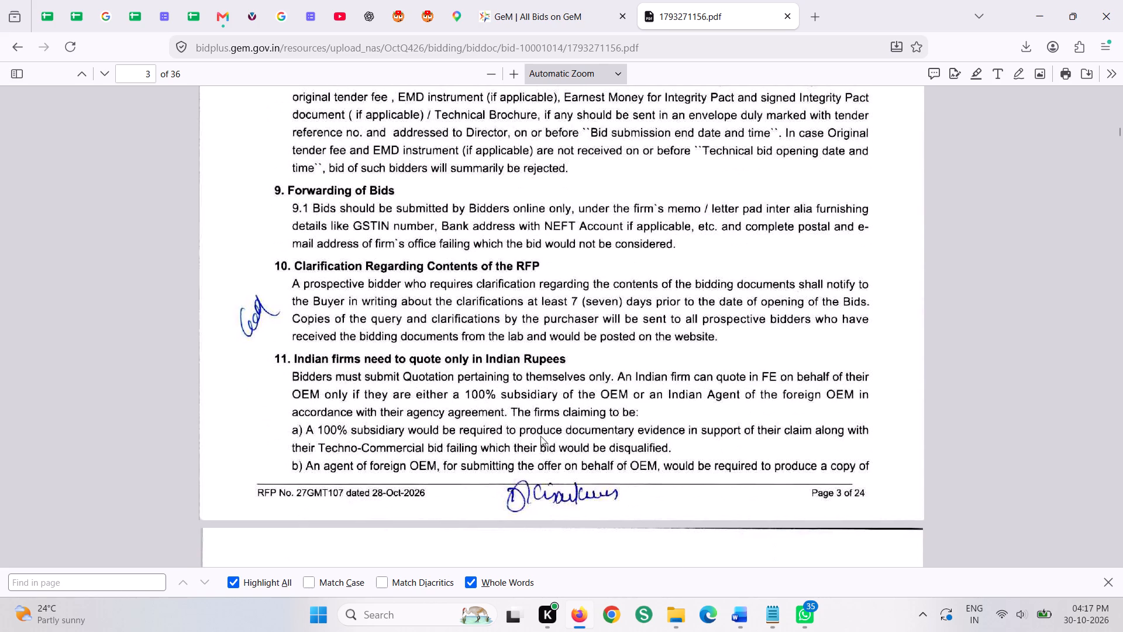
scroll(502, 442, down, 1)
scroll(408, 434, down, 1)
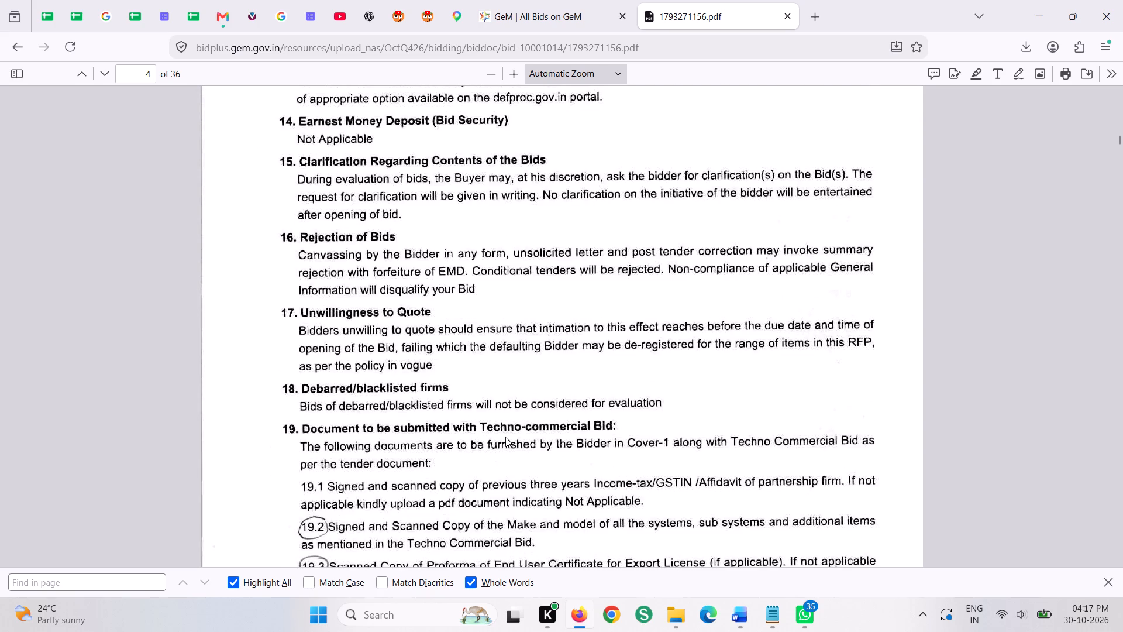
scroll(502, 425, down, 1)
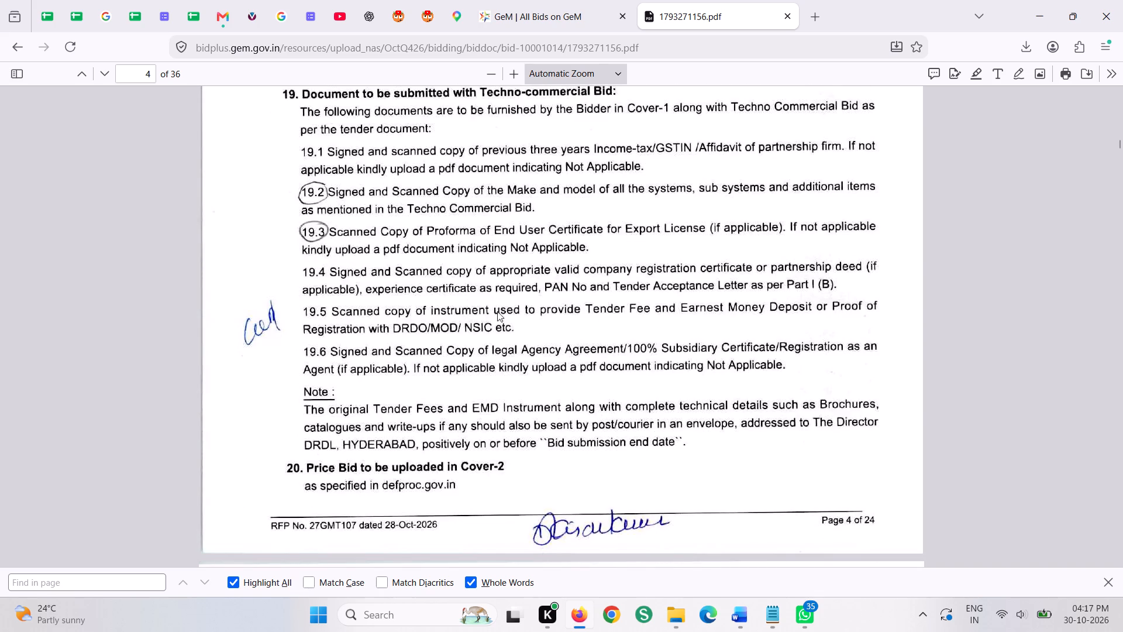
Capture clauses 19.1 to 19.6 and their note as a screenshot and run a Google image search on it.
key(ctrl+shift+s)
drag(272, 132, 925, 457)
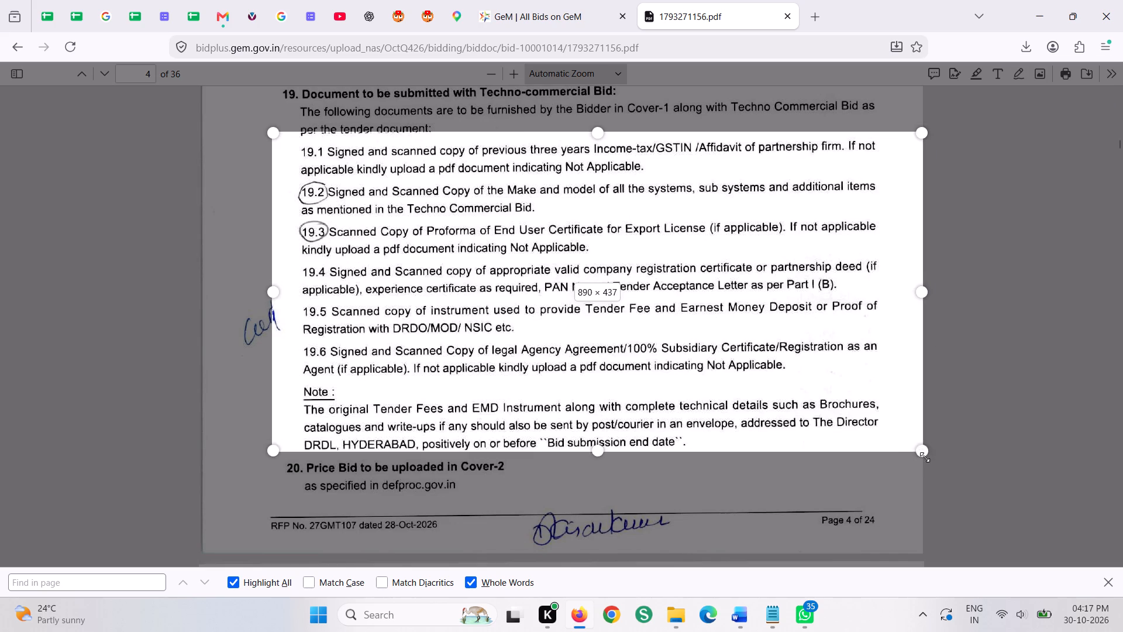
drag(925, 457, 931, 462)
click(801, 487)
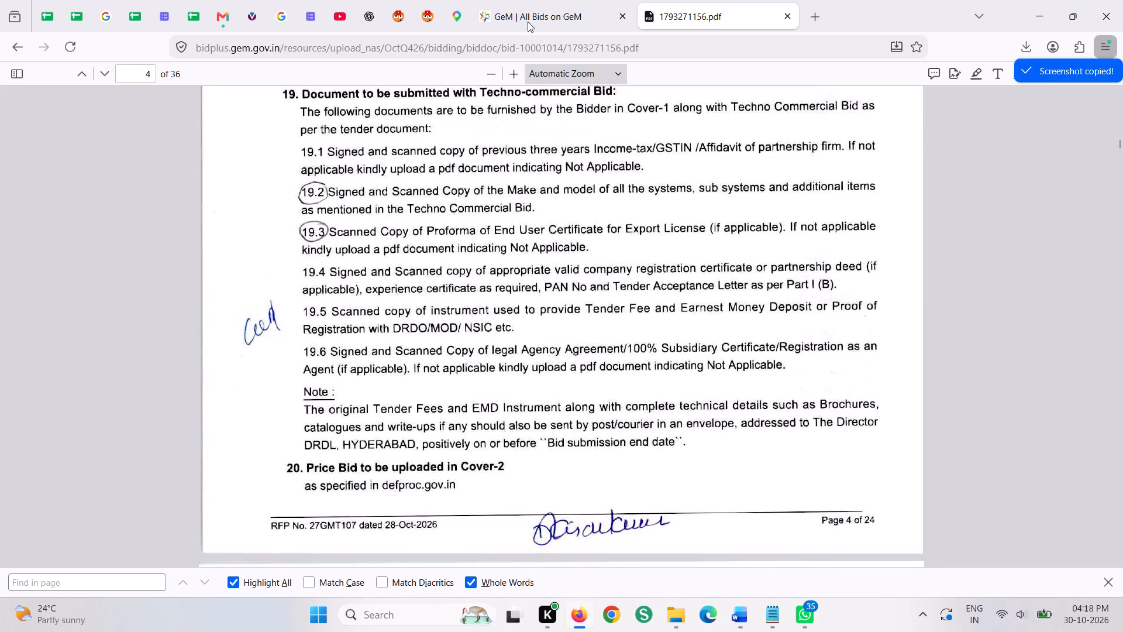
click(539, 0)
click(729, 1)
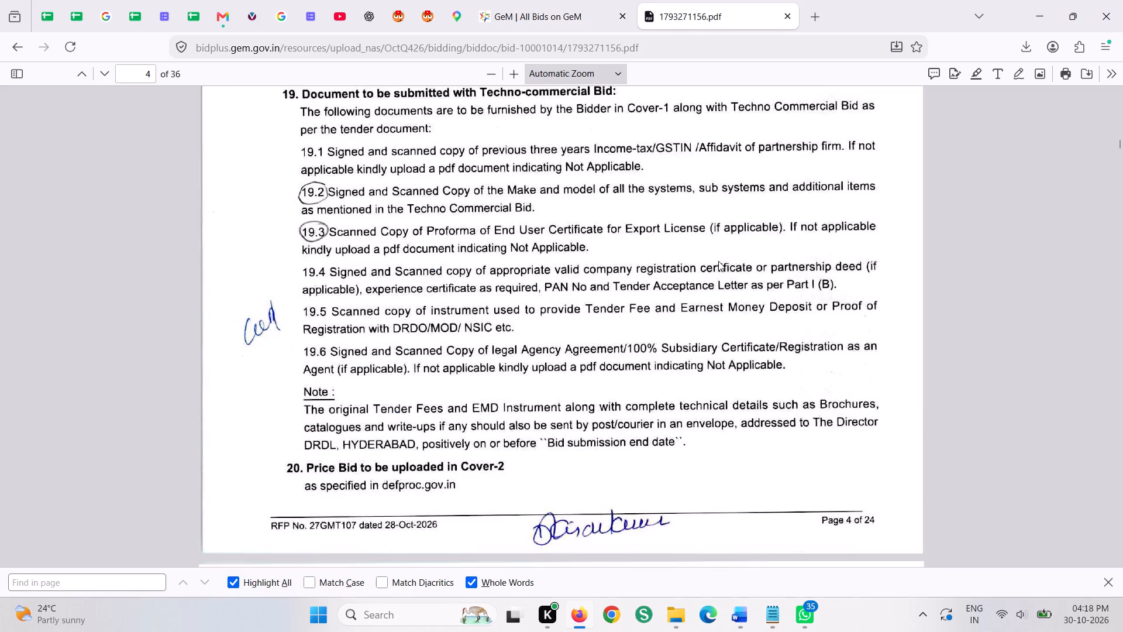
click(292, 12)
click(780, 100)
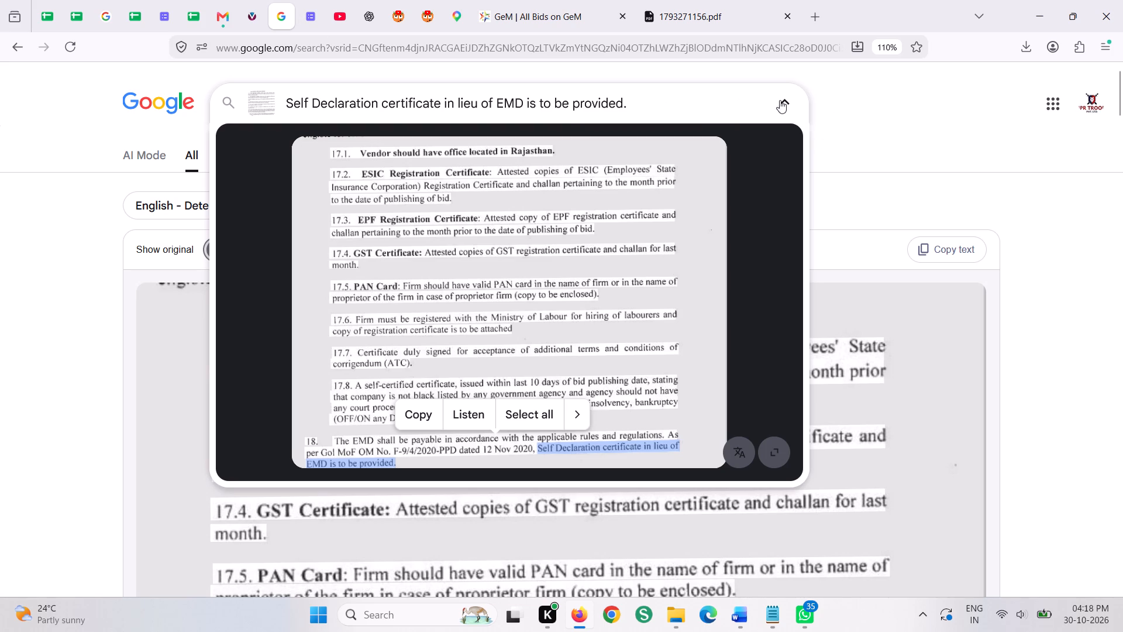
click(746, 102)
click(622, 307)
key(ctrl+v)
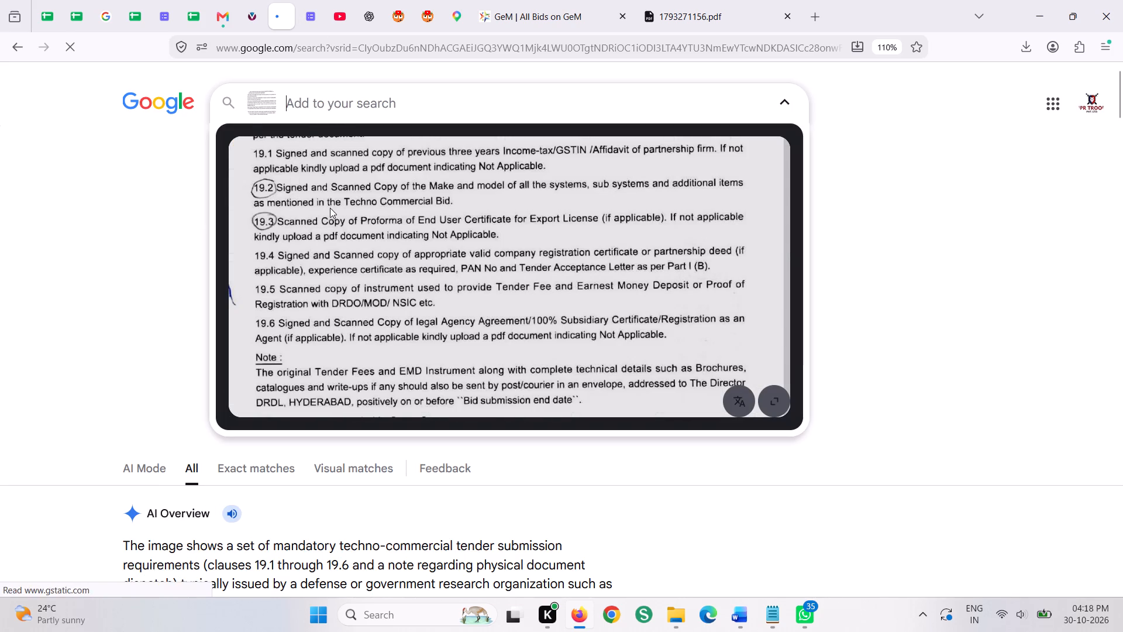
Copy "End User Certificate" from clause 19.3 in the searched image into Other Comment for Hyderabad bid GEM/2026/B/8130978.
click(320, 193)
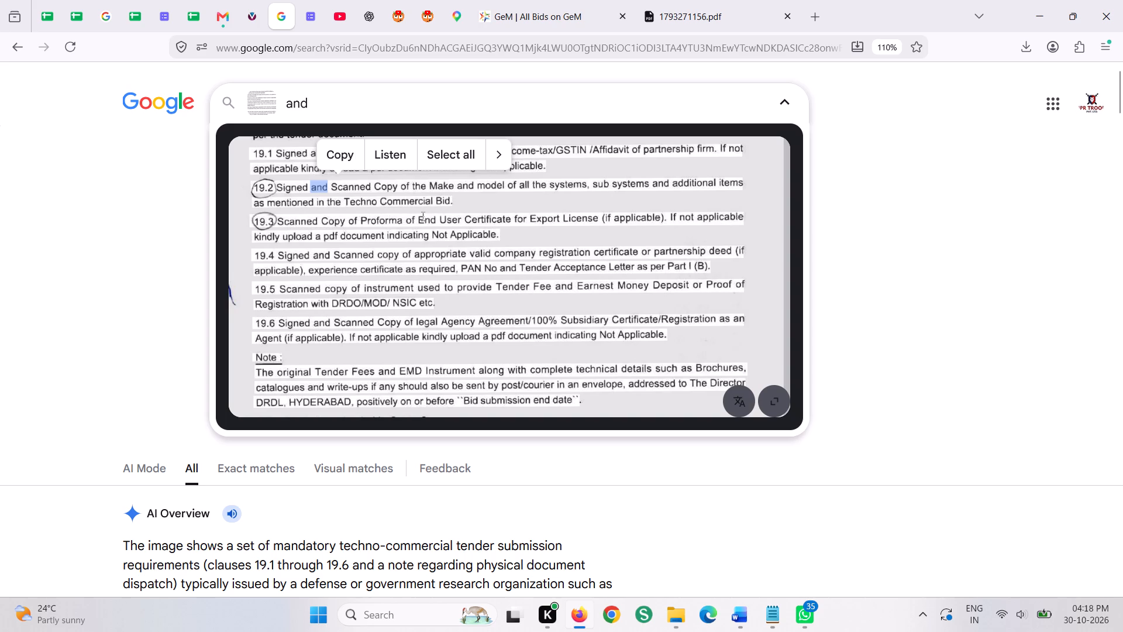
drag(422, 216, 504, 217)
click(389, 186)
key(alt+Tab)
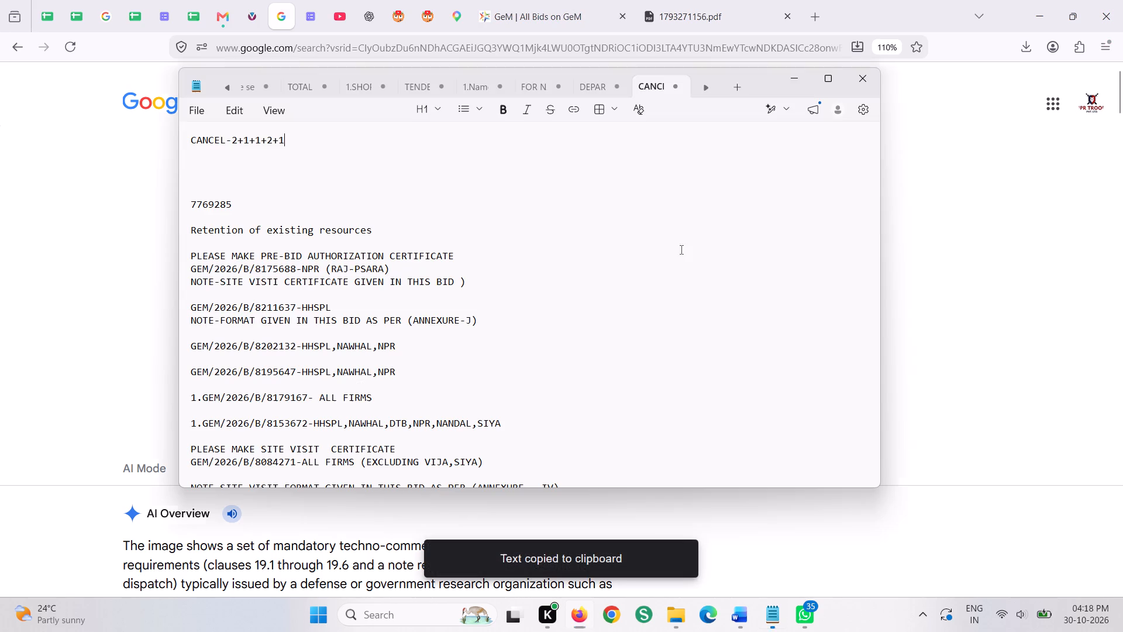
click(663, 0)
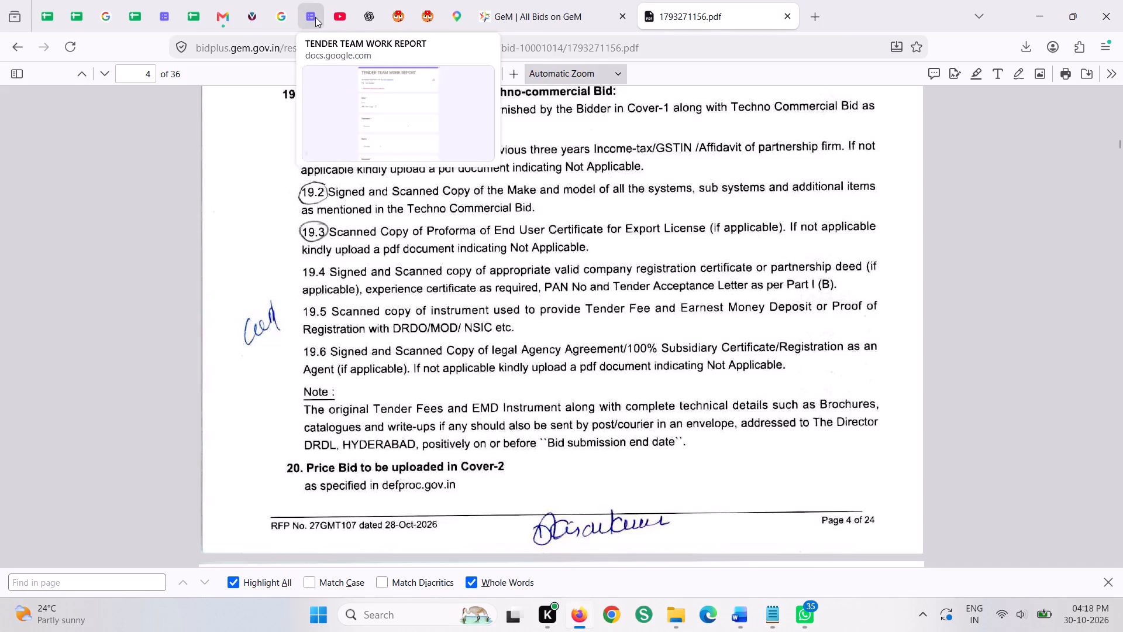
click(197, 16)
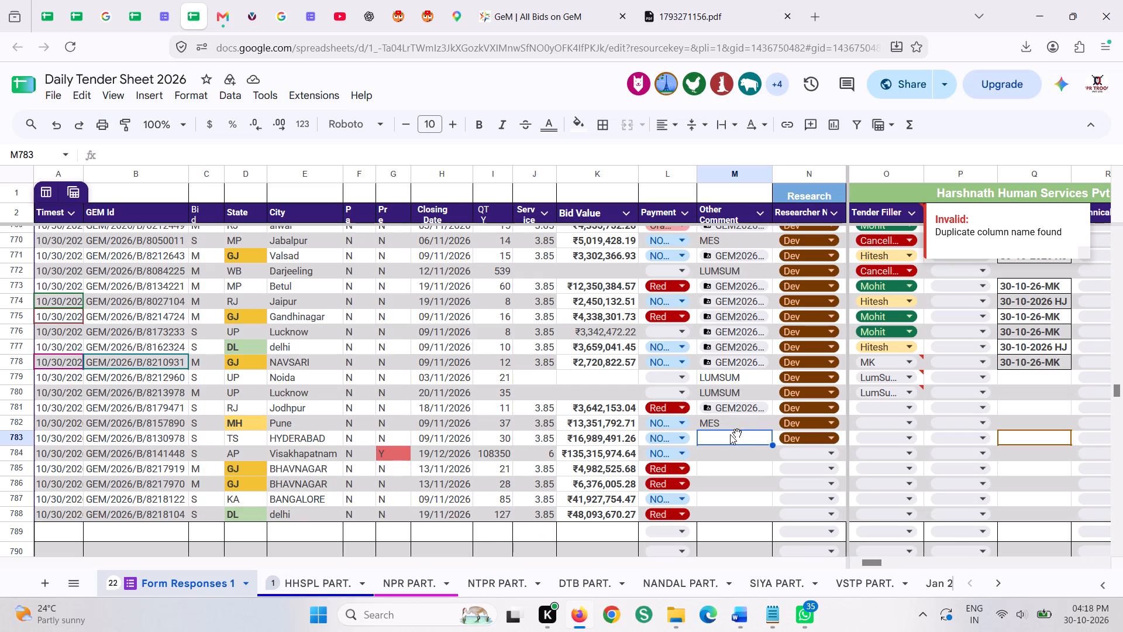
double_click(724, 437)
key(ctrl+v)
key(Tab)
Set the researcher name to Dev for the Visakhapatnam bid GEM/2026/B/8141448 in the Daily Tender Sheet.
click(564, 451)
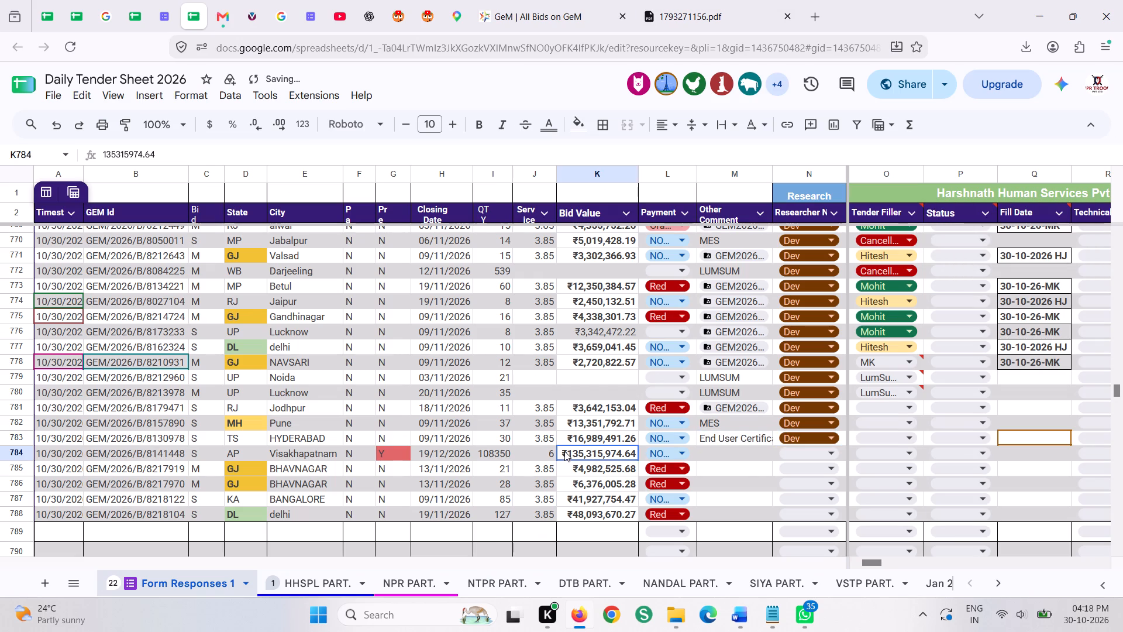
click(788, 451)
click(788, 465)
click(745, 454)
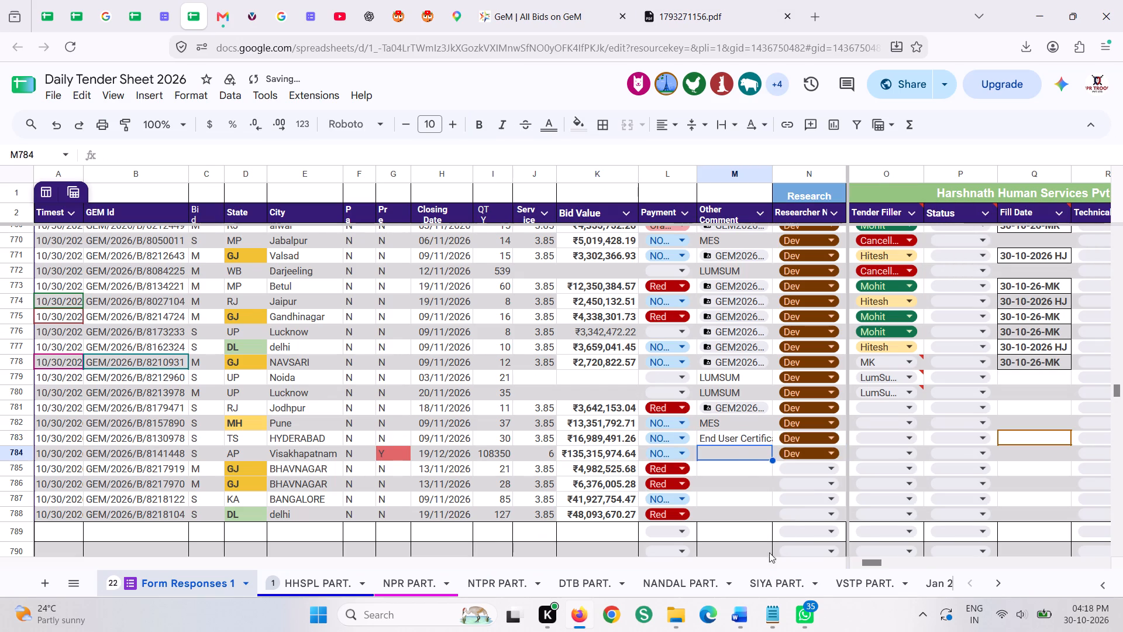
Switch to Notepad, append +1 to the CANCEL tally line, and return to the Daily Tender Sheet.
click(764, 619)
text(+1)
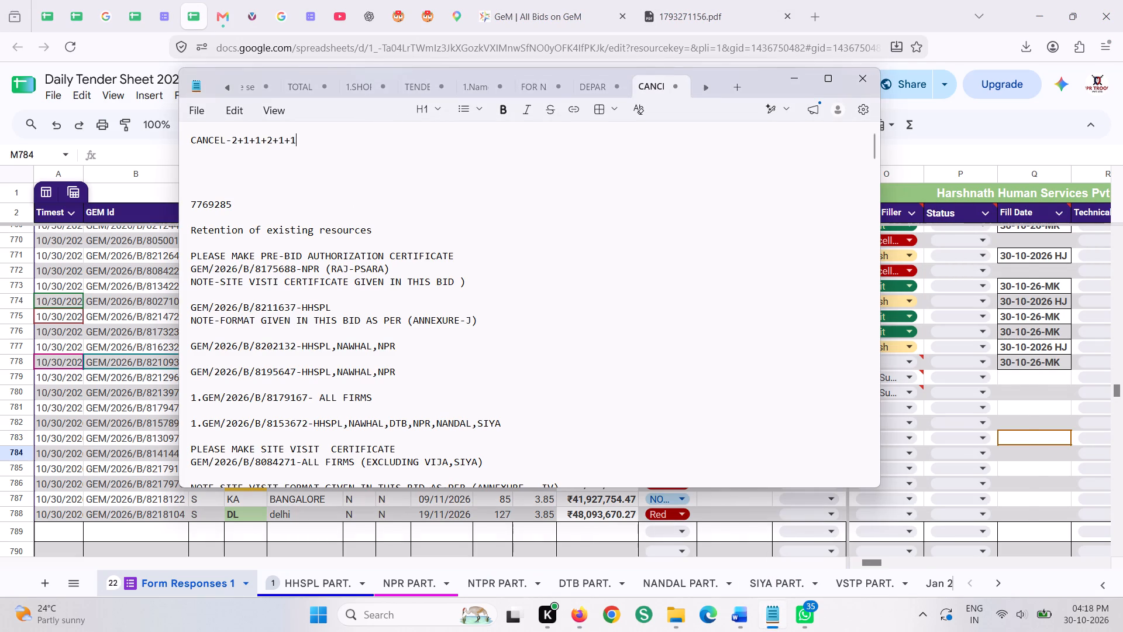
key(alt+Tab)
click(443, 163)
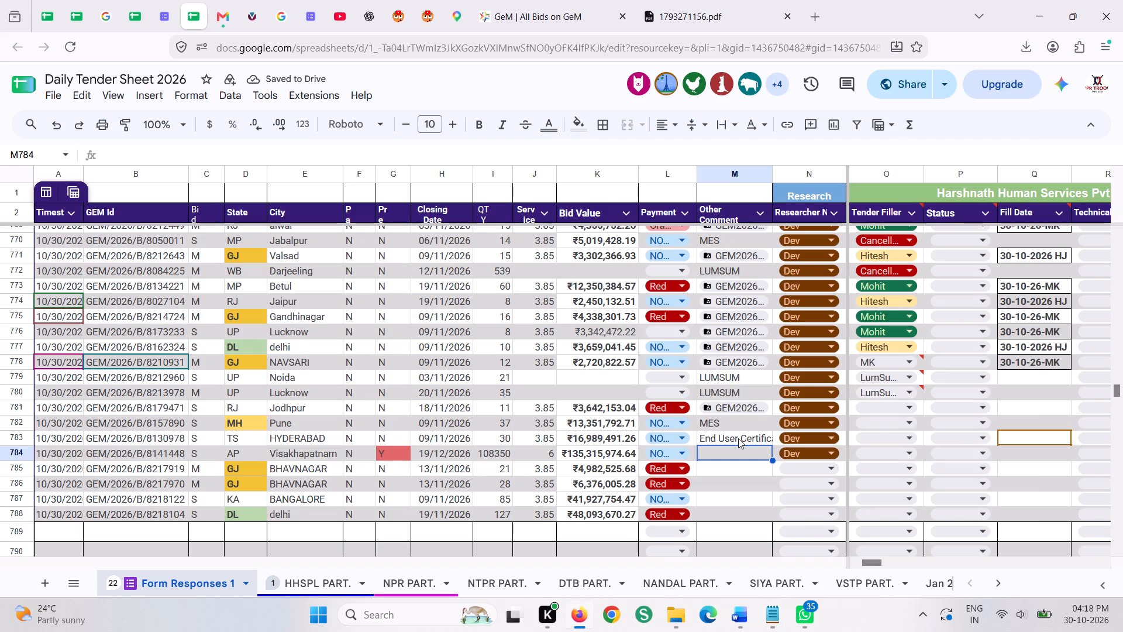
Copy the Visakhapatnam bid ID GEM/2026/B/8141448, close the DRDL RFP, and search the GeM bid listing for it.
key(Left)
key(Left)
key(Left)
key(Left)
key(Left)
key(Left)
key(Left)
key(Left)
key(Left)
key(Left)
key(Left)
key(Left)
key(Left)
key(Left)
key(Left)
key(Right)
key(ctrl+c)
key(Right)
key(Right)
key(Right)
key(Right)
key(Right)
key(Right)
key(Right)
key(Right)
key(Right)
key(Right)
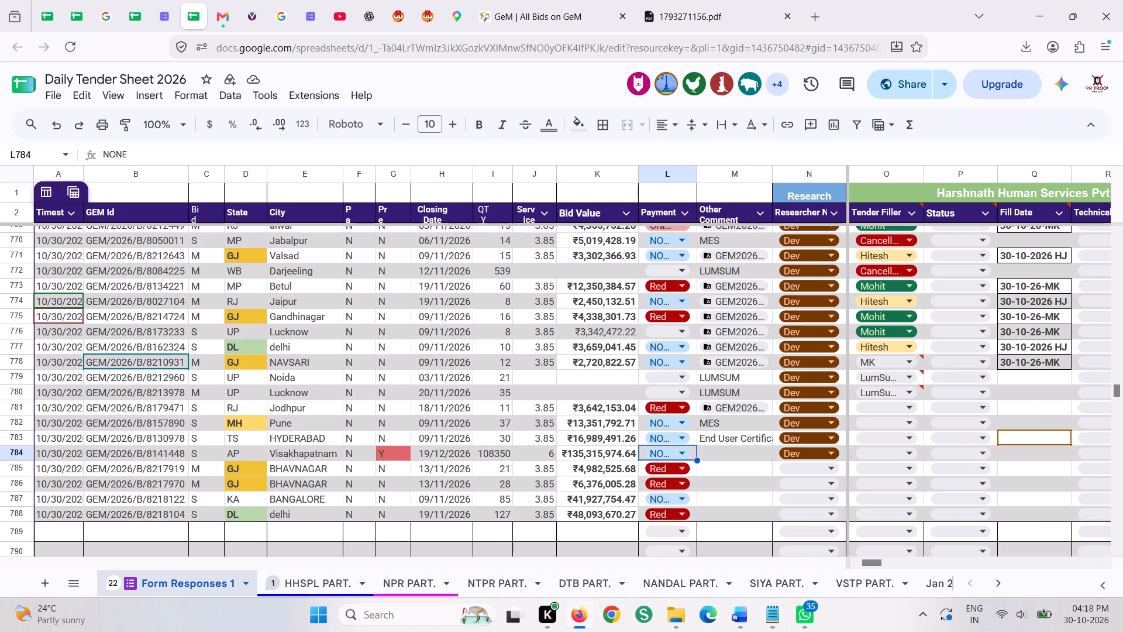
key(Right)
click(709, 0)
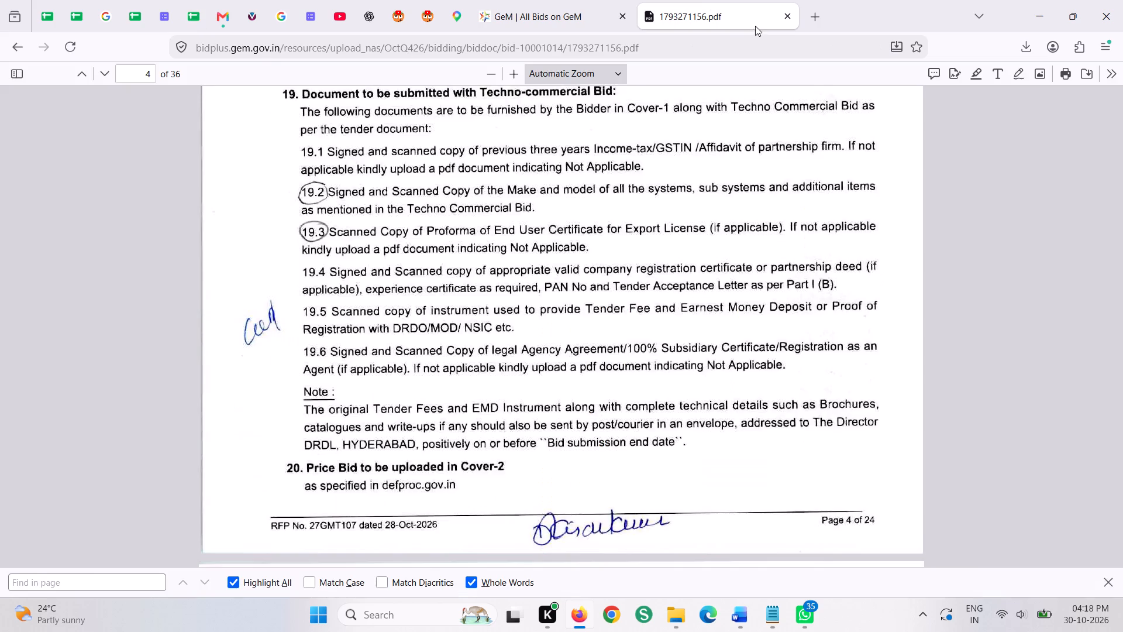
click(787, 12)
drag(880, 243, 667, 233)
key(ctrl+v)
key(Return)
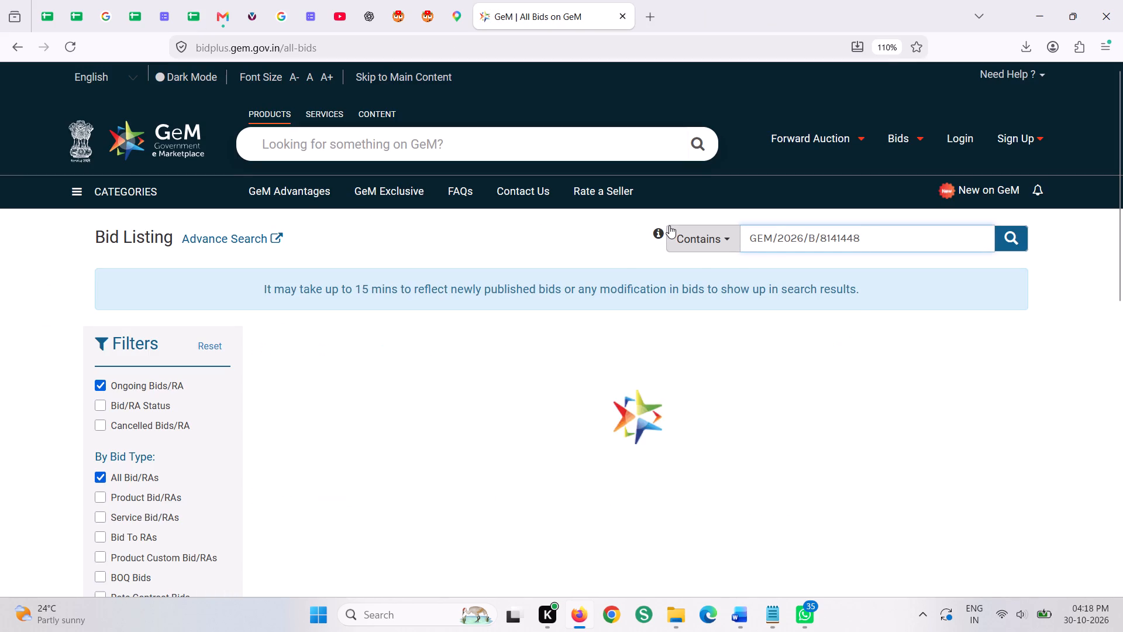
Open the bid document of GEM/2026/B/8141448 from the GeM bid listing.
click(395, 384)
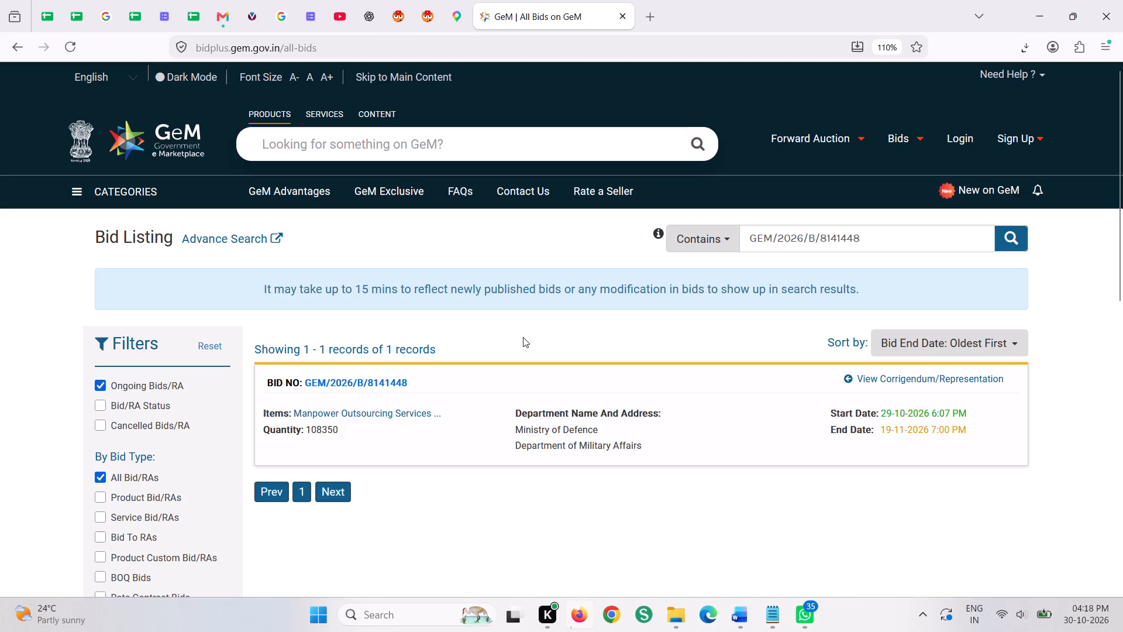
click(463, 315)
Search the bid document for SECURITY and go through the matches.
scroll(763, 407, down, 1)
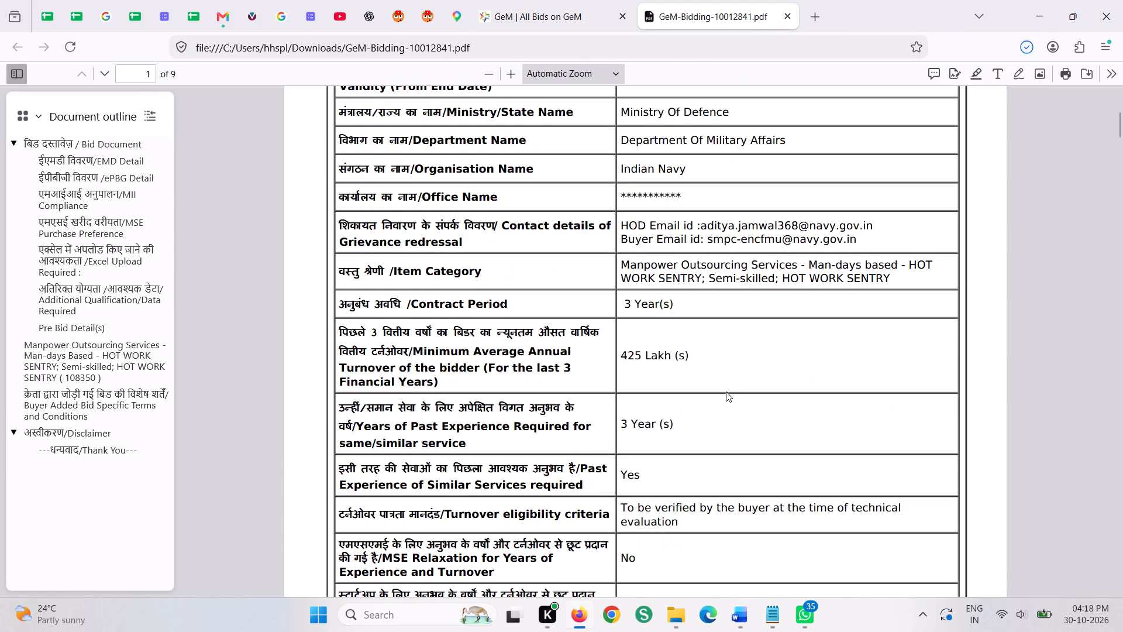
click(726, 391)
key(ctrl+f)
text(SEC)
key(u)
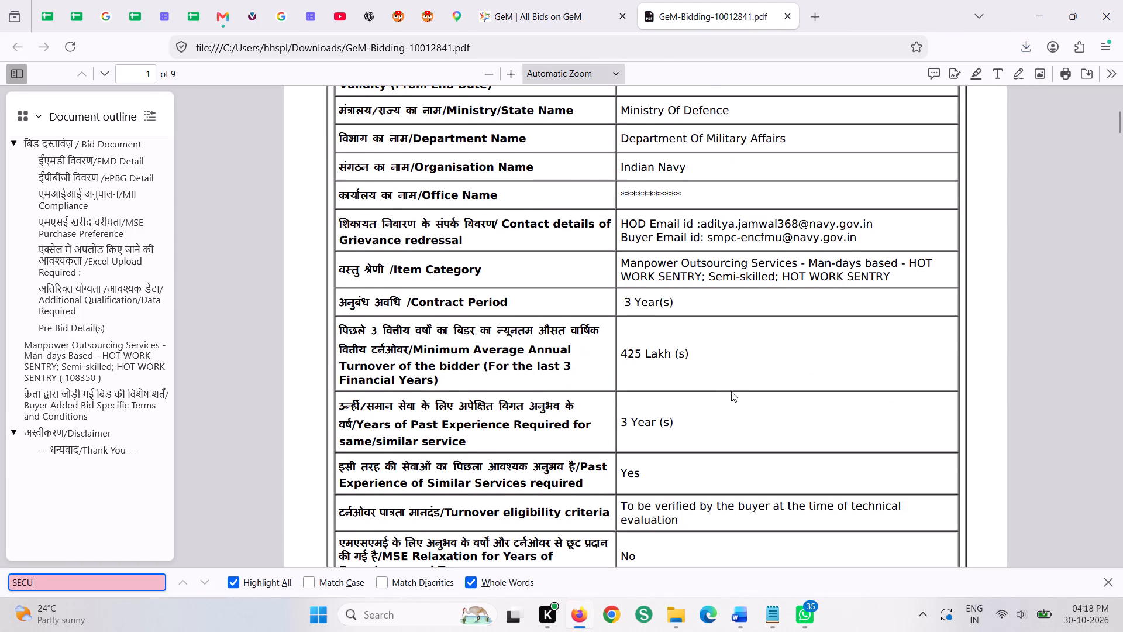
text(RITY)
key(Return)
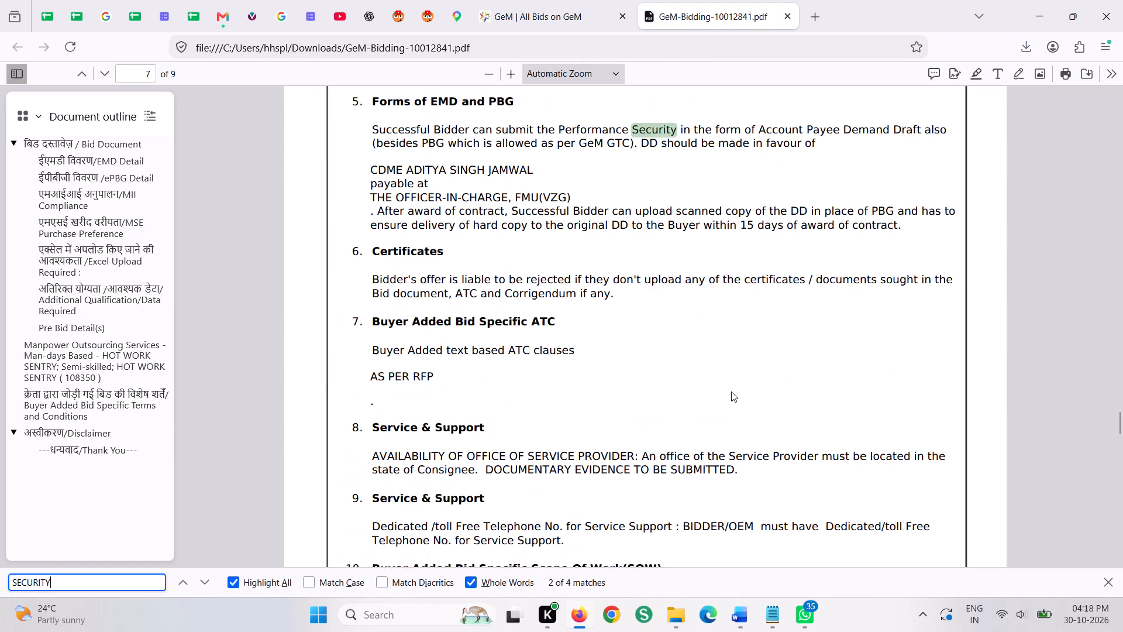
key(Return)
key(Return)
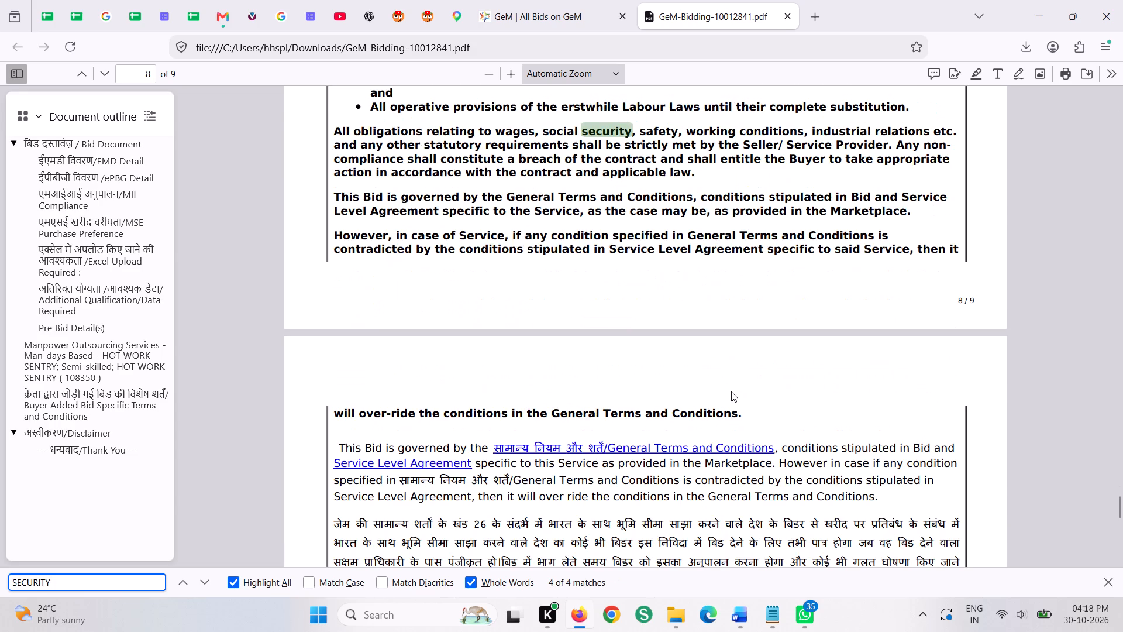
key(Return)
key(Return)
key(Return)
key(Return)
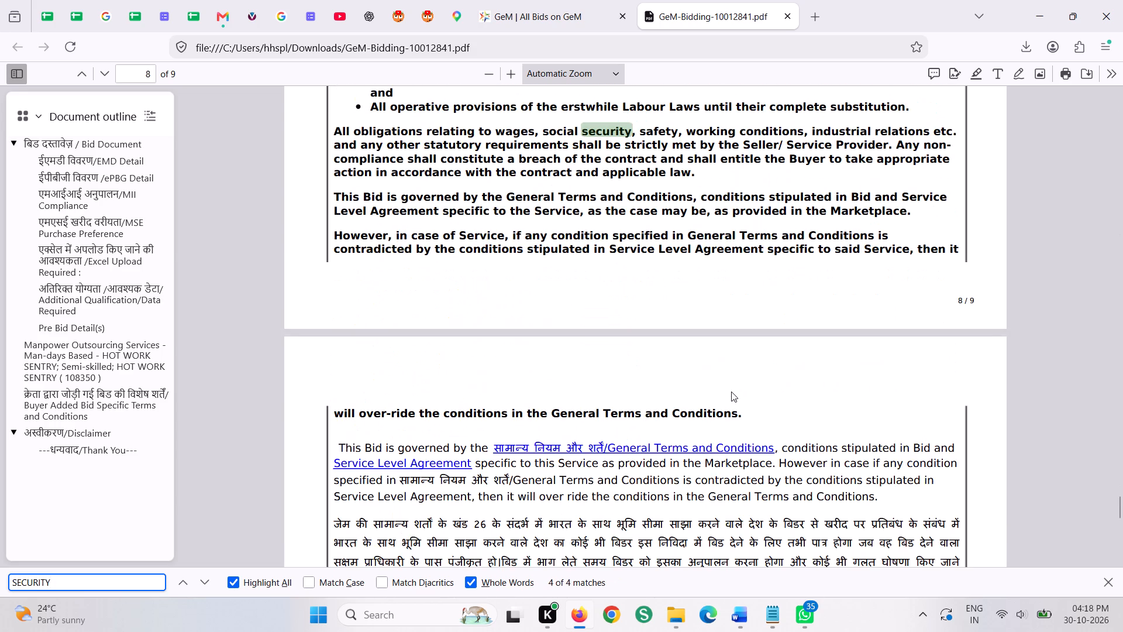
Search the bid document for WATCH and CHOWKIDAR, clearing the search term after each.
key(BackSpace)
key(BackSpace)
key(BackSpace)
key(BackSpace)
key(BackSpace)
key(BackSpace)
key(BackSpace)
key(BackSpace)
key(BackSpace)
key(BackSpace)
key(BackSpace)
text(WATCH)
key(BackSpace)
key(BackSpace)
key(BackSpace)
key(BackSpace)
key(BackSpace)
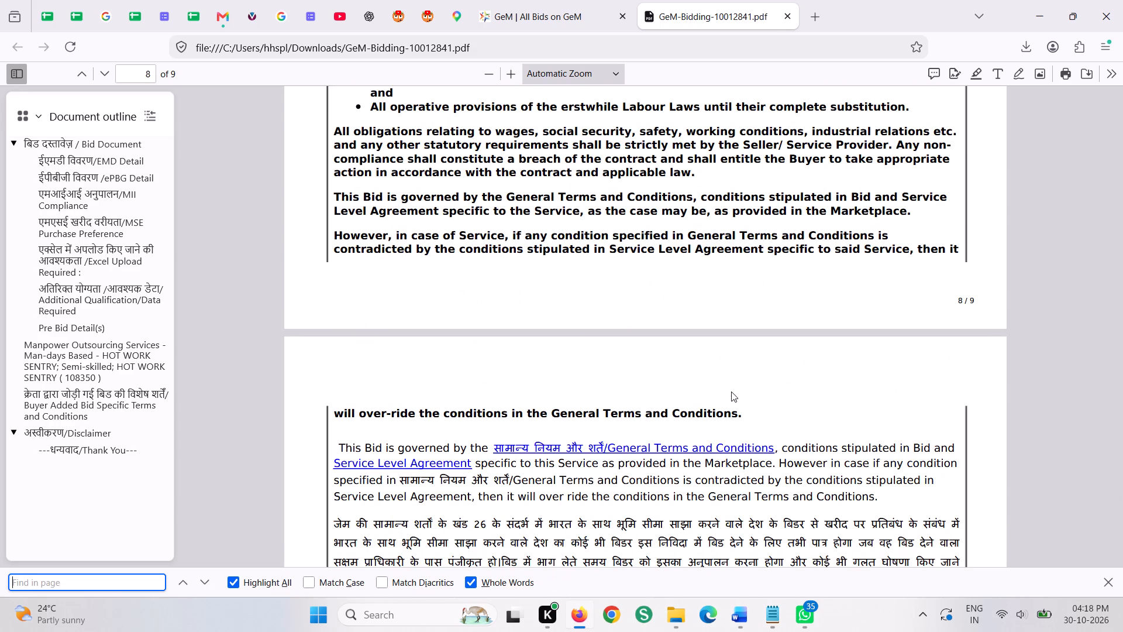
key(BackSpace)
key(BackSpace)
text(CHOWKIDAR)
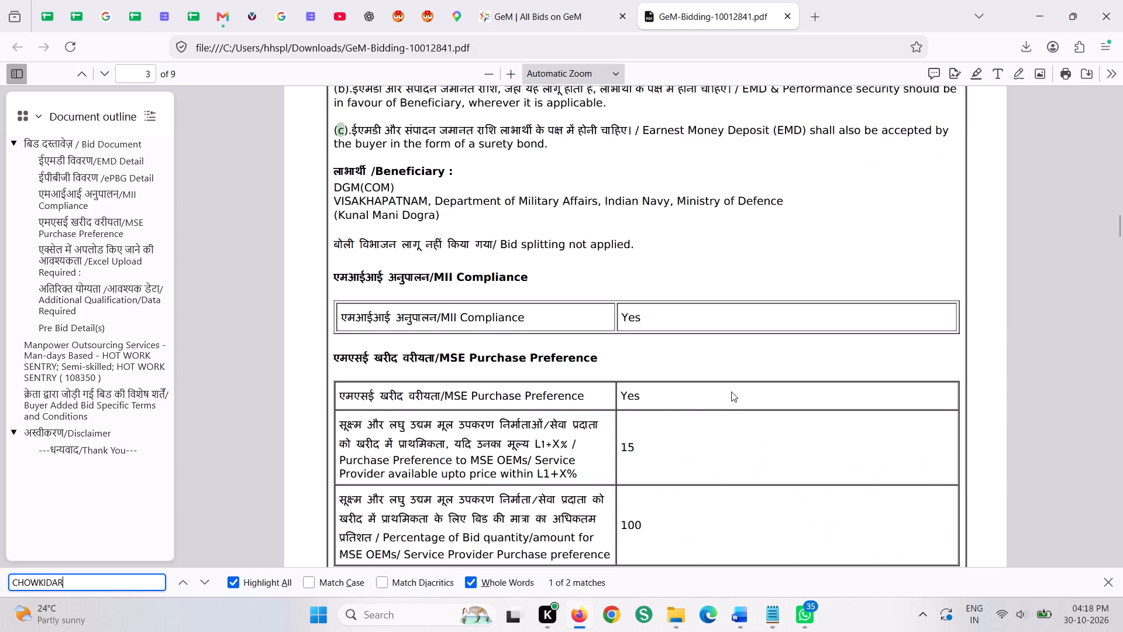
key(BackSpace)
key(BackSpace)
key(BackSpace)
key(BackSpace)
key(BackSpace)
key(BackSpace)
key(BackSpace)
key(BackSpace)
key(BackSpace)
key(BackSpace)
key(BackSpace)
key(BackSpace)
key(BackSpace)
key(BackSpace)
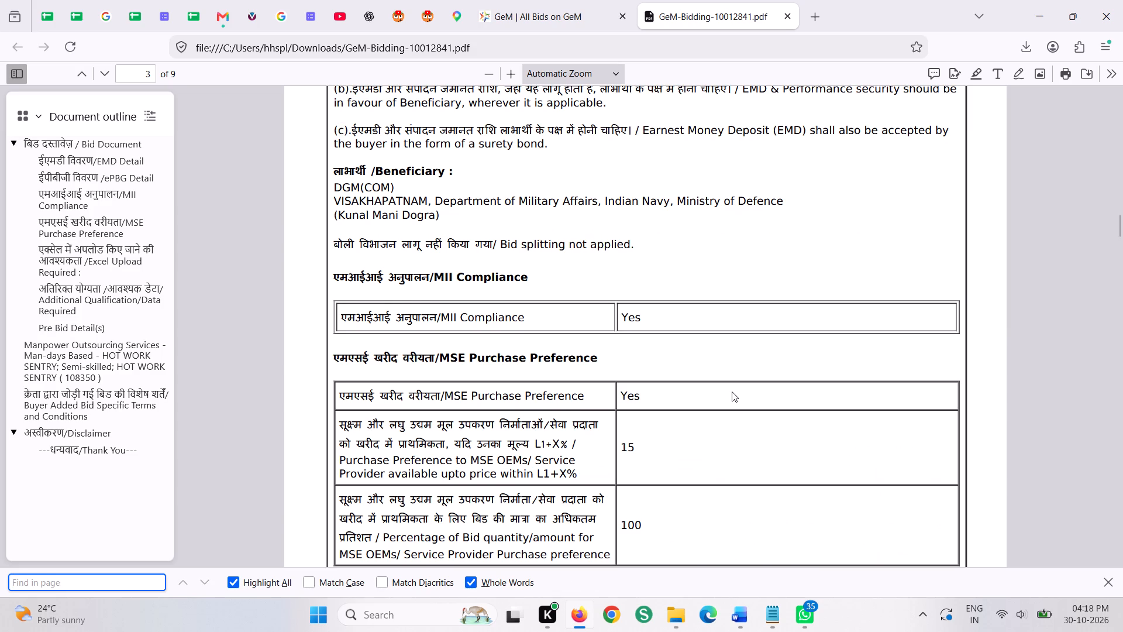
Check the bid's additional qualification requirements and open the Scope of work & Job description file 1793277317.pdf.
scroll(740, 370, up, 2)
scroll(740, 366, down, 6)
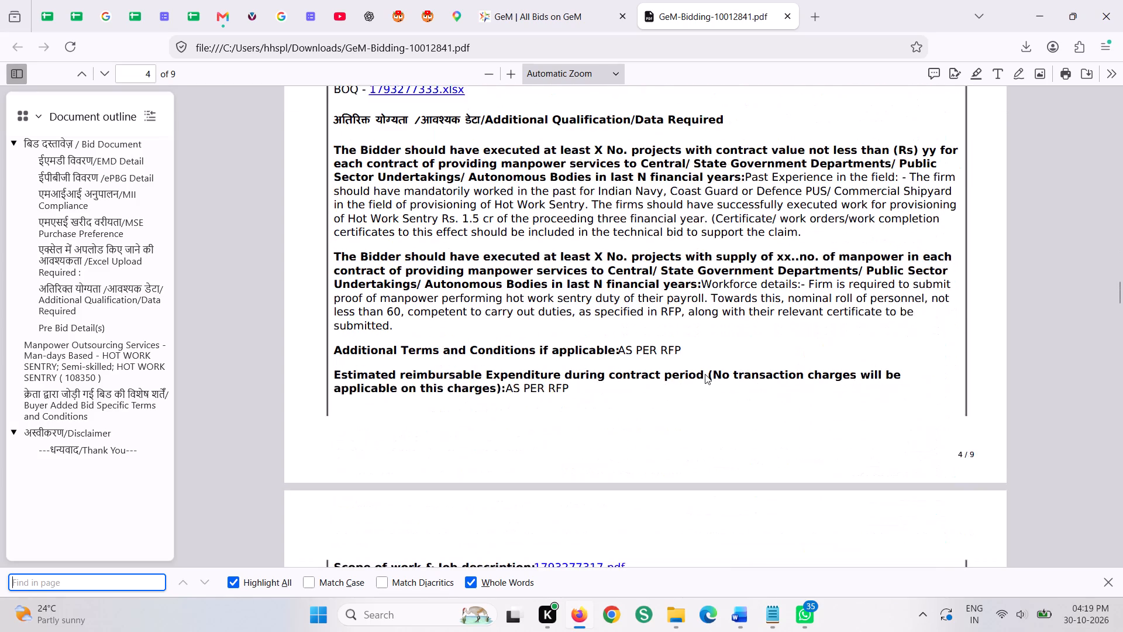
scroll(531, 300, down, 1)
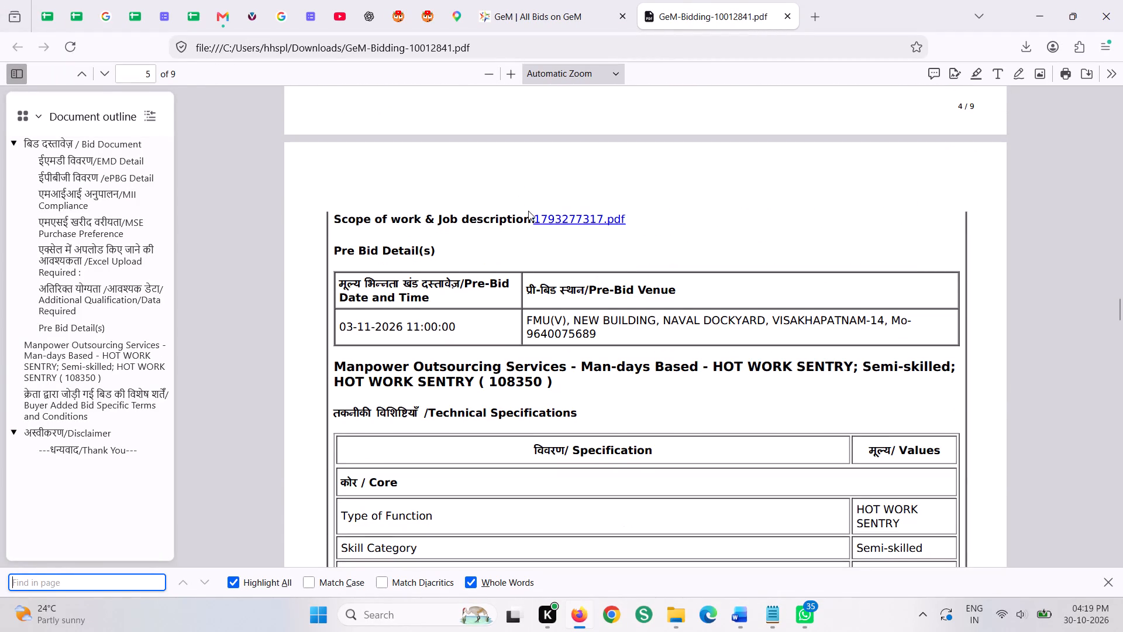
click(545, 221)
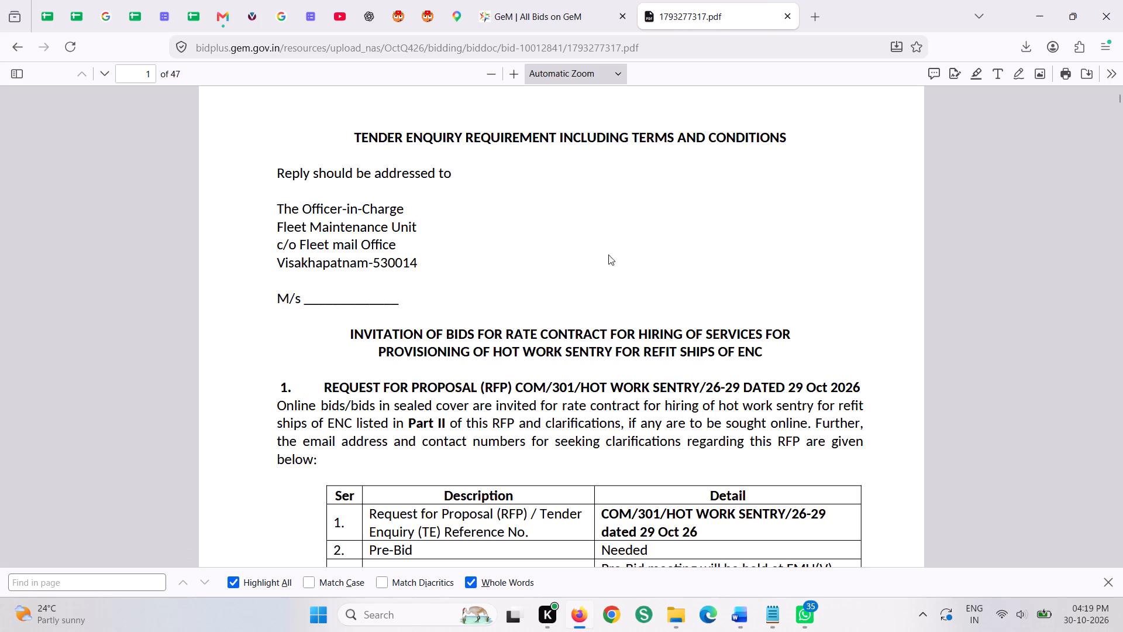
Search the scope-of-work RFP 1793277317.pdf for SECURITY and go through the matches.
scroll(580, 267, down, 20)
scroll(580, 267, down, 15)
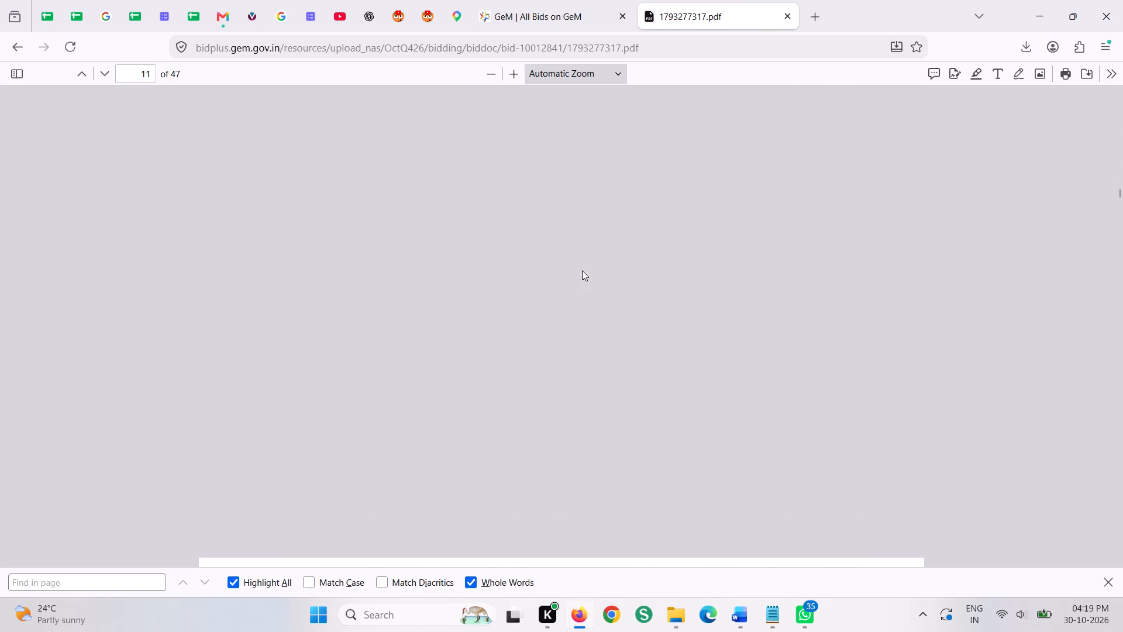
scroll(582, 270, down, 15)
key(ctrl+f)
text(SECURITY)
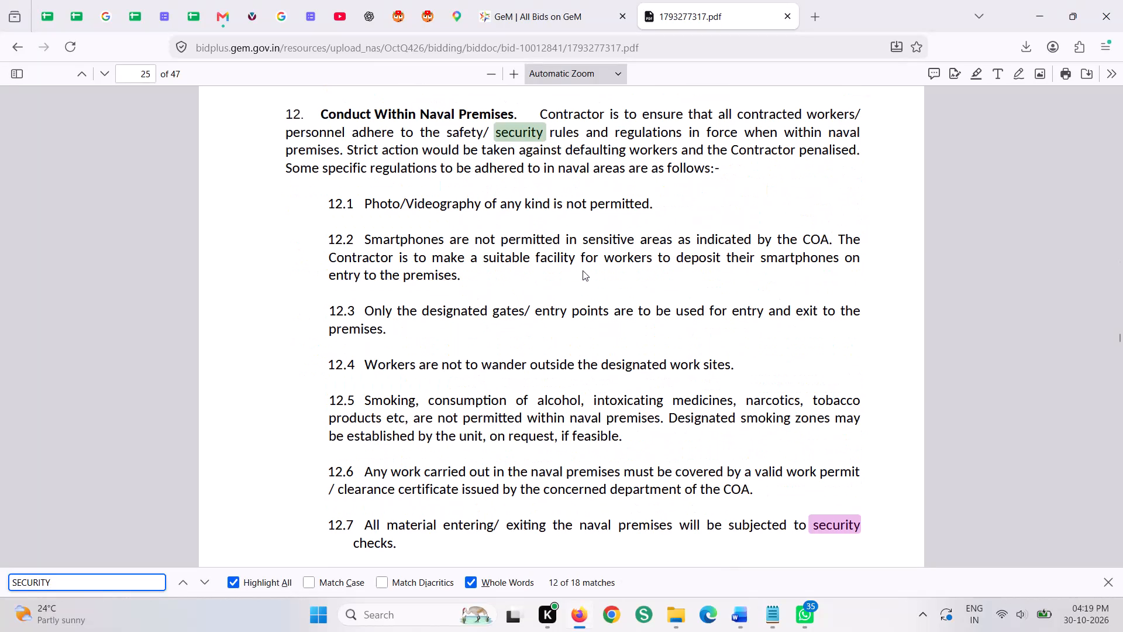
key(Return)
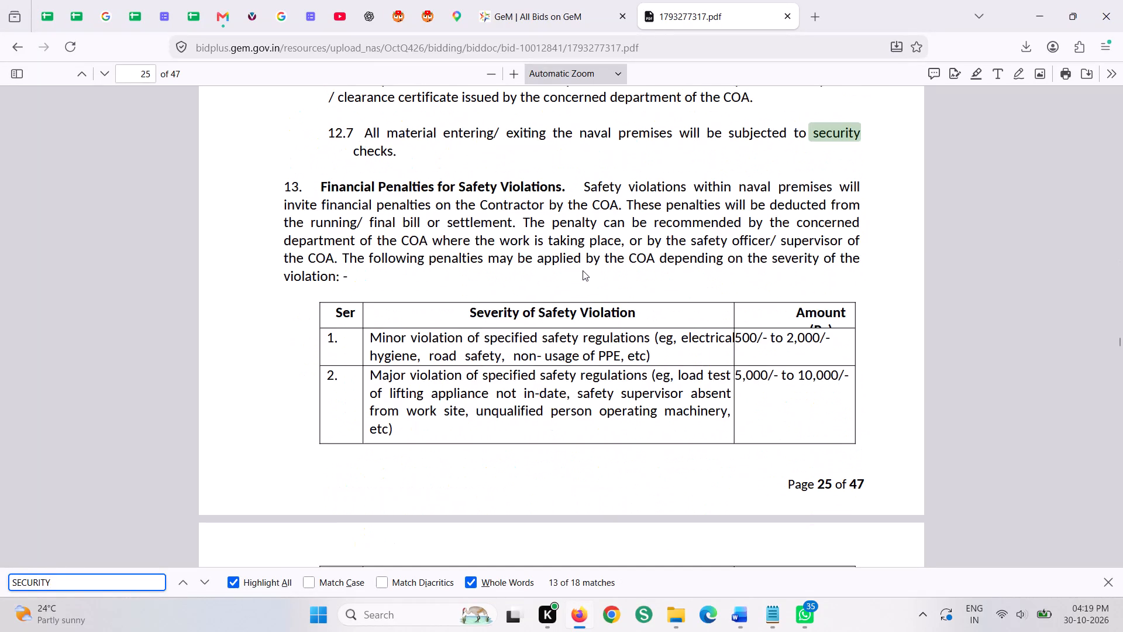
key(Return)
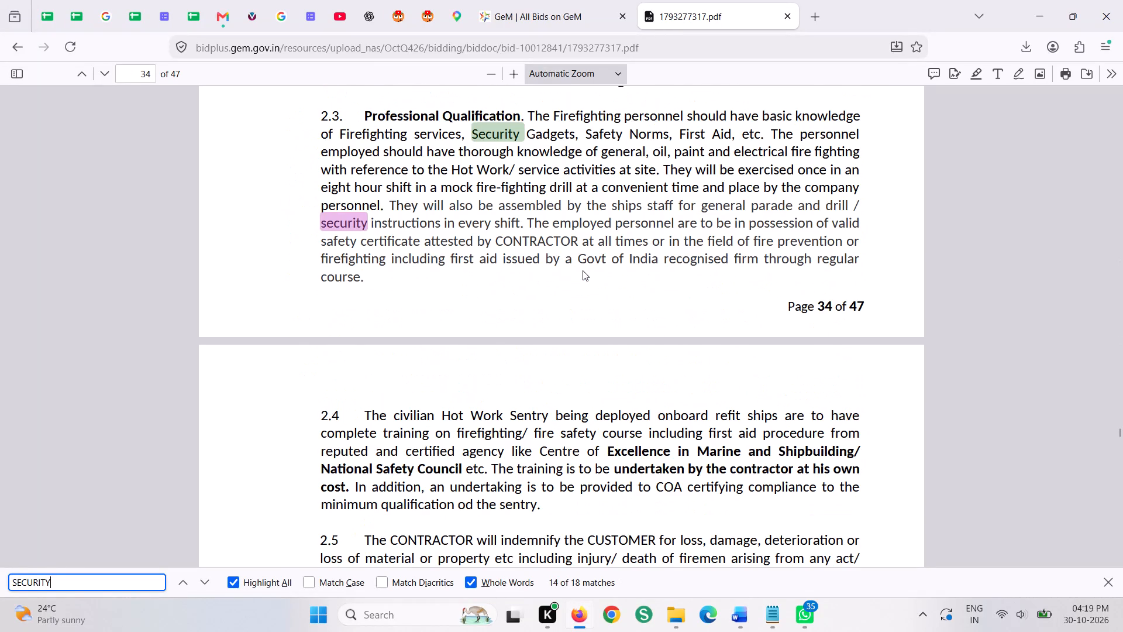
key(Return)
key(Return)
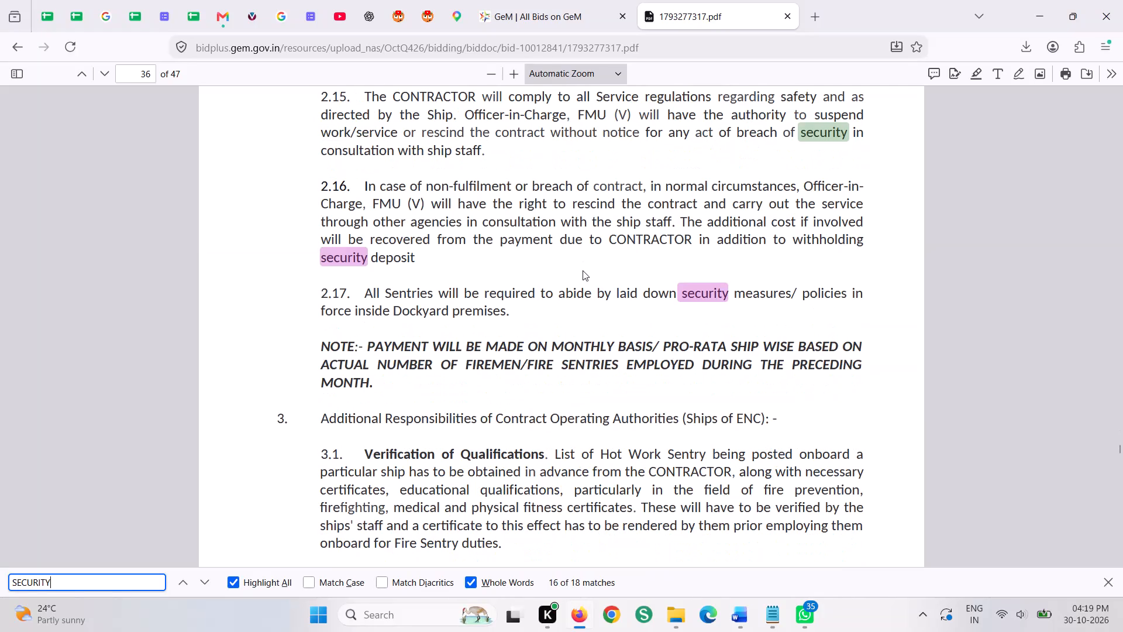
key(Return)
key(Return)
key(Return)
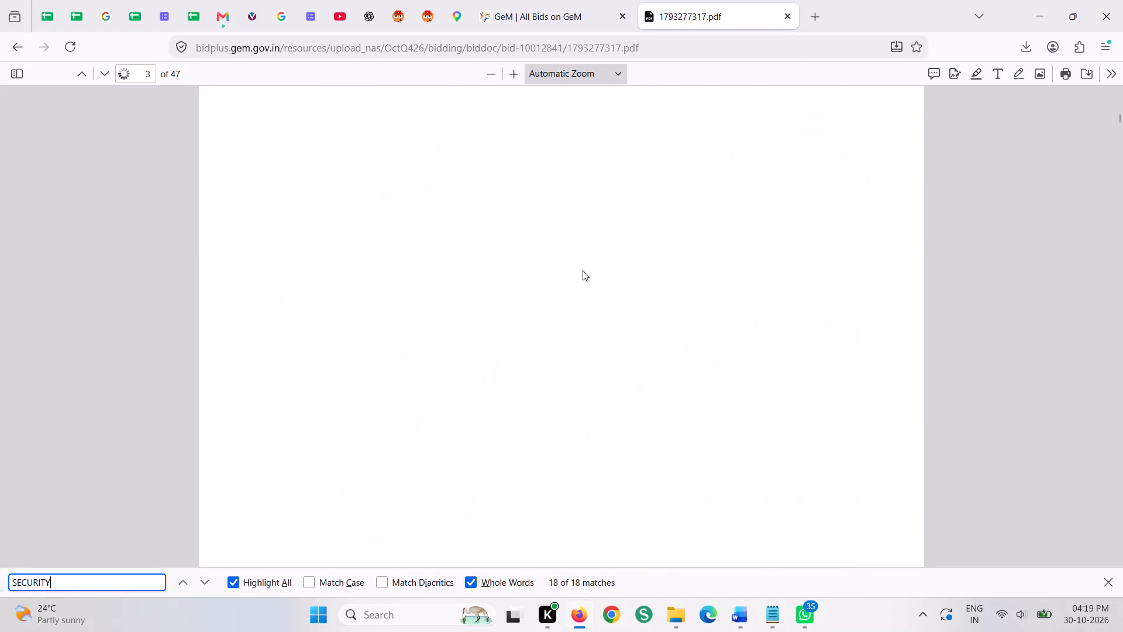
Search the RFP for WATCH in place of the previous term.
key(BackSpace)
key(BackSpace)
key(BackSpace)
key(BackSpace)
key(BackSpace)
key(BackSpace)
key(BackSpace)
key(BackSpace)
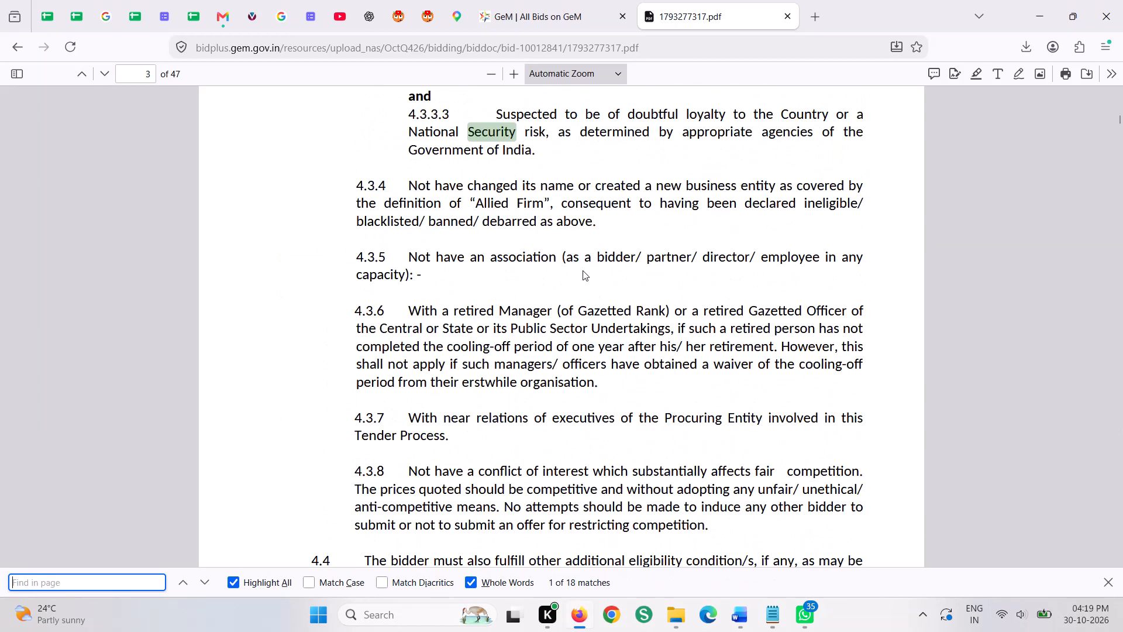
key(BackSpace)
key(BackSpace)
text(WATCH)
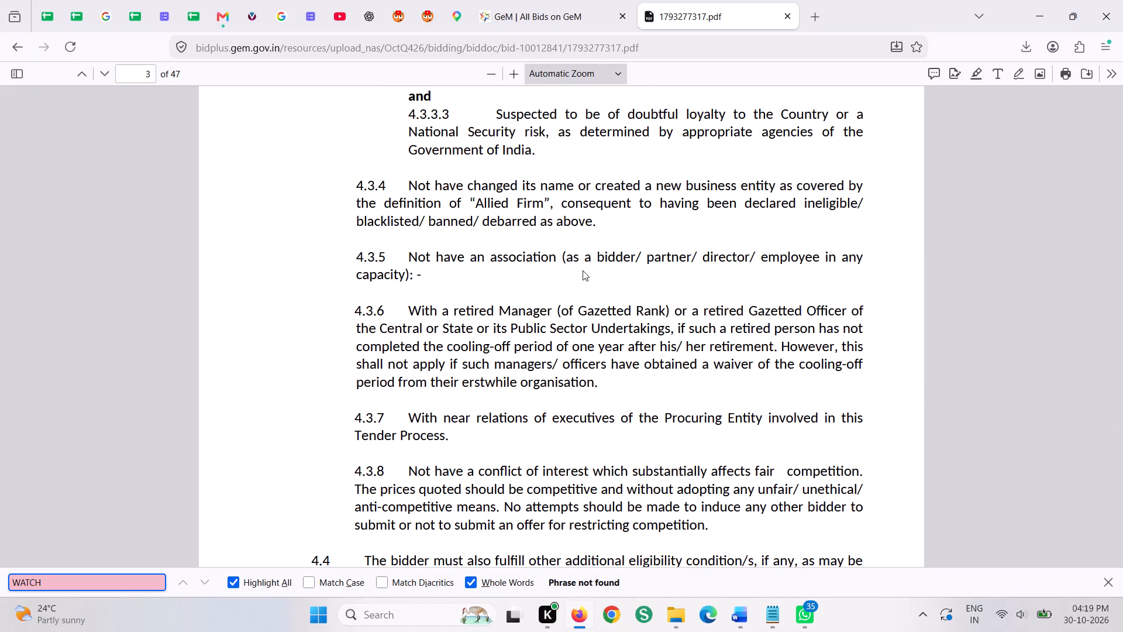
Search the RFP for CHOWKIDAR in place of the previous term.
key(BackSpace)
key(BackSpace)
key(BackSpace)
key(BackSpace)
key(BackSpace)
key(BackSpace)
key(BackSpace)
key(BackSpace)
key(BackSpace)
key(BackSpace)
key(BackSpace)
key(BackSpace)
key(BackSpace)
key(BackSpace)
key(BackSpace)
text(CHOWKIDAR)
Search the RFP for EMD and read the Earnest Money Deposit/Bid Security clause with its exemptions.
key(BackSpace)
key(BackSpace)
key(BackSpace)
key(BackSpace)
key(BackSpace)
key(BackSpace)
key(BackSpace)
key(BackSpace)
key(BackSpace)
key(BackSpace)
key(BackSpace)
key(BackSpace)
key(BackSpace)
key(BackSpace)
key(BackSpace)
key(BackSpace)
text(EMD)
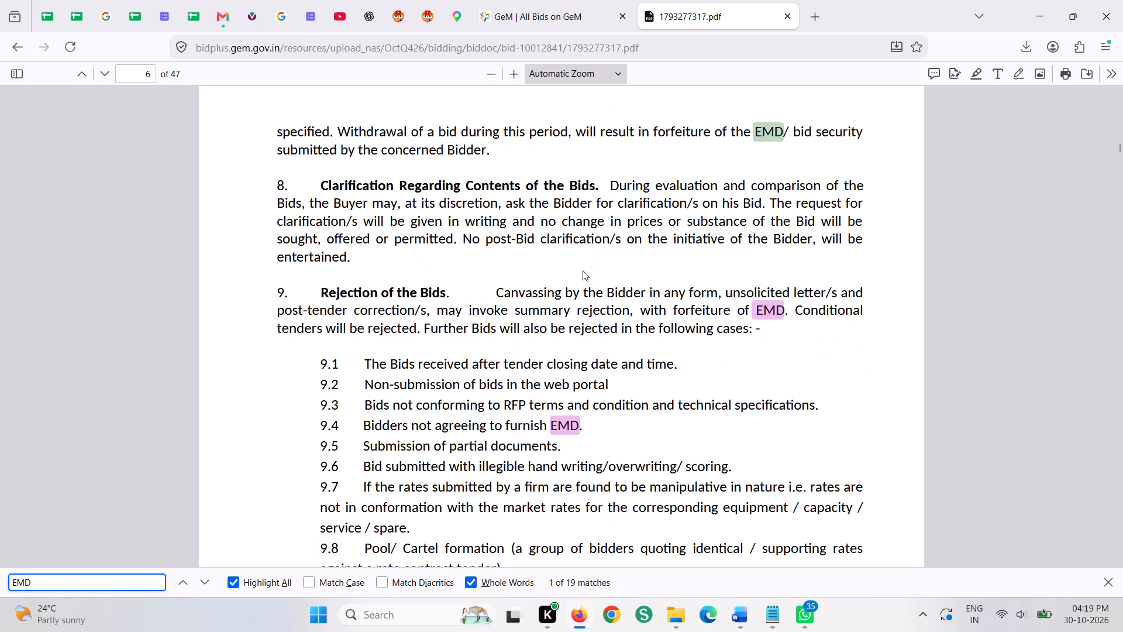
key(Return)
key(Return)
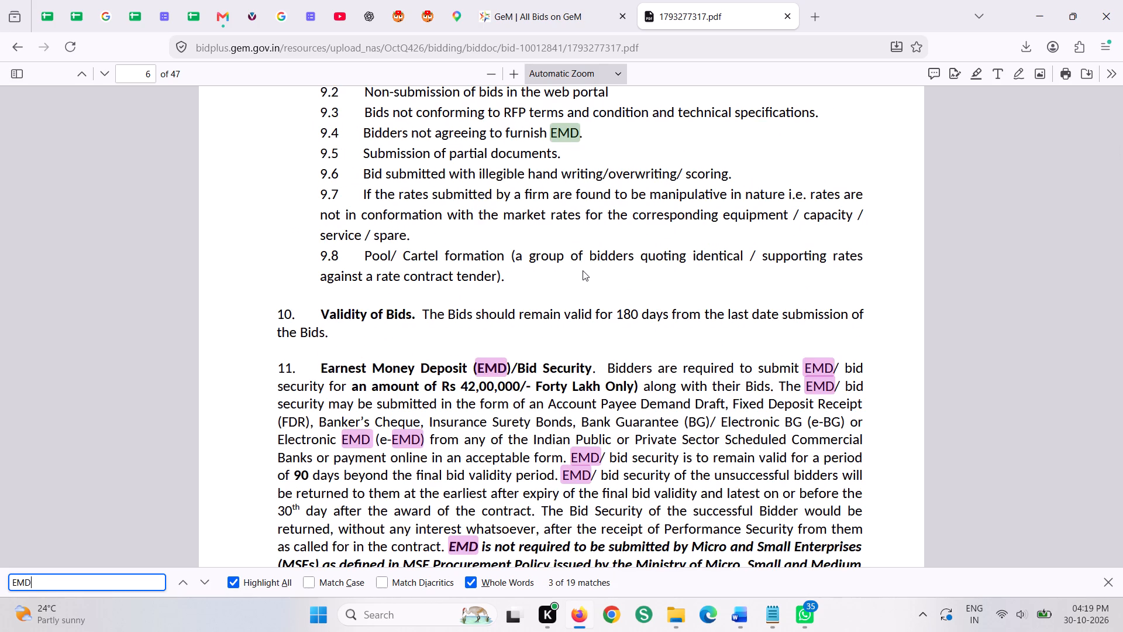
scroll(583, 276, down, 1)
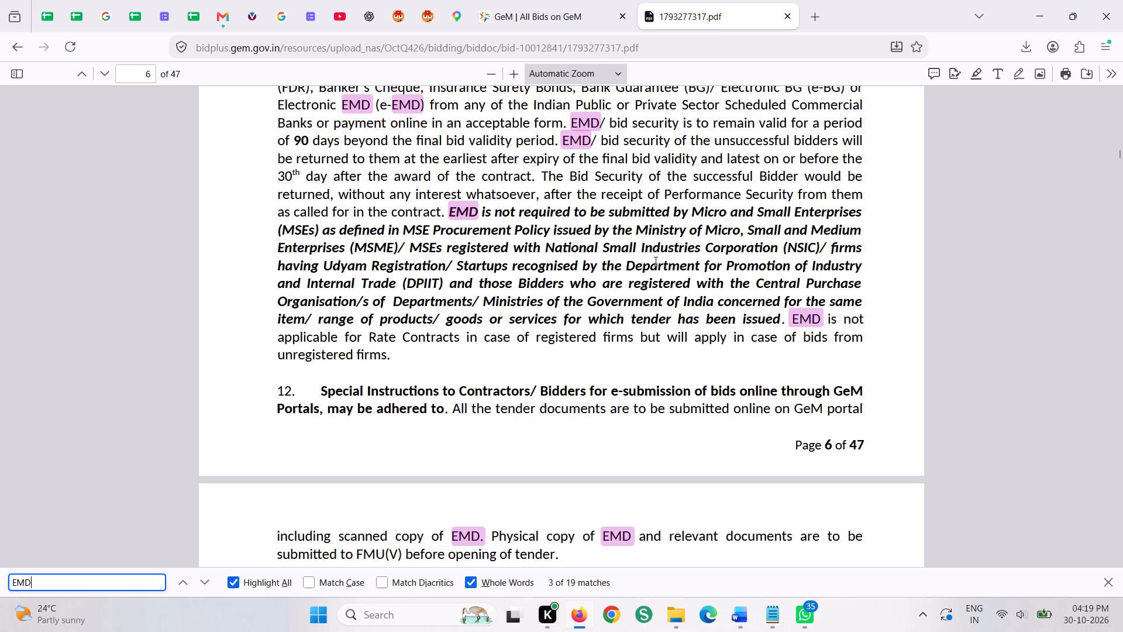
Create a folder named GEM2026B8141448 in DEV1, using the bid number copied from the GeM bid listing.
click(688, 0)
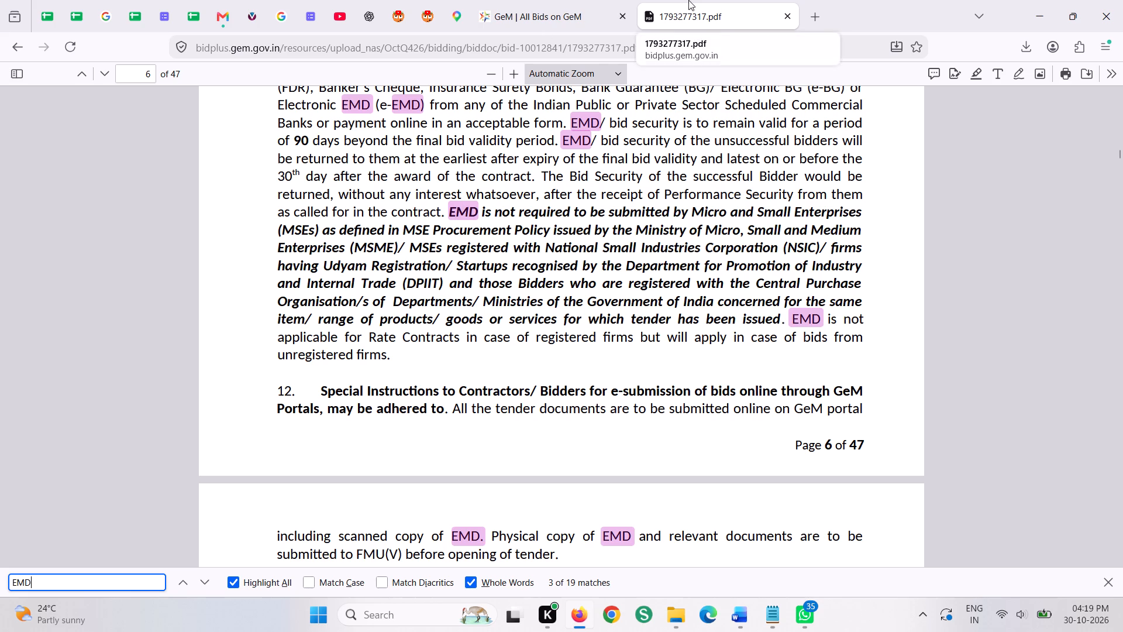
double_click(7, 45)
click(533, 0)
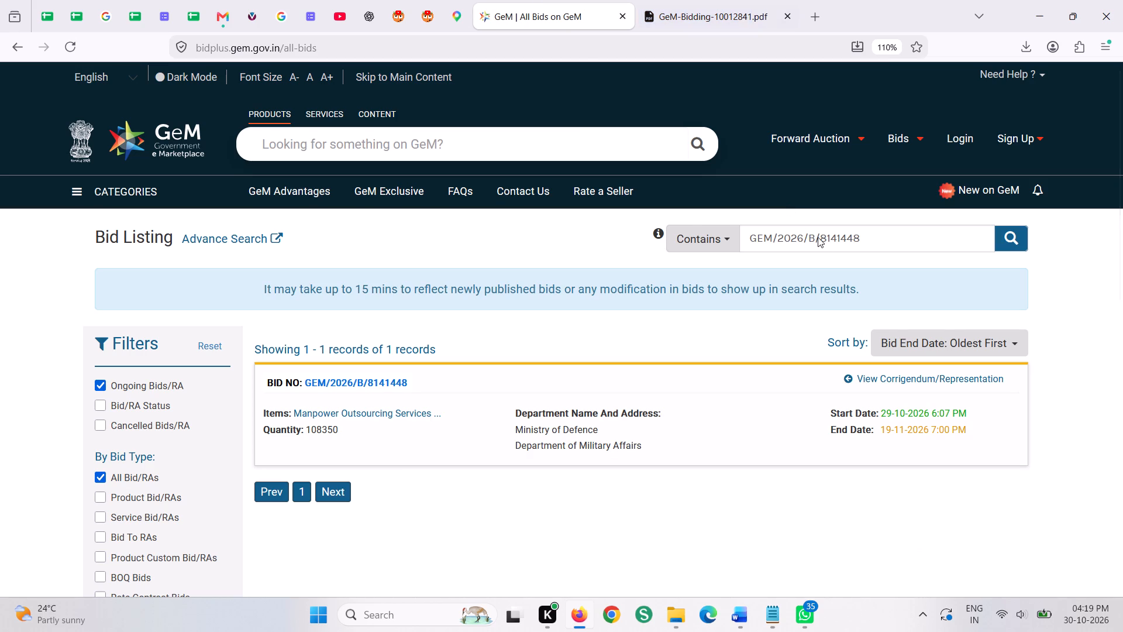
drag(921, 233, 652, 252)
key(ctrl+c)
key(ctrl+c)
click(697, 0)
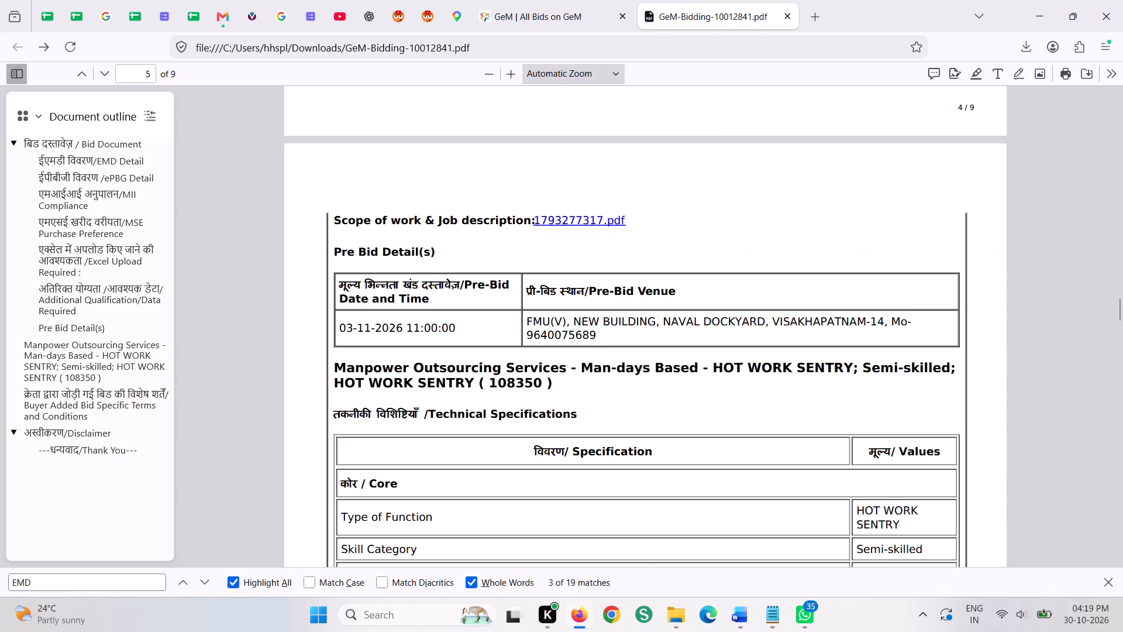
click(681, 619)
right_click(694, 248)
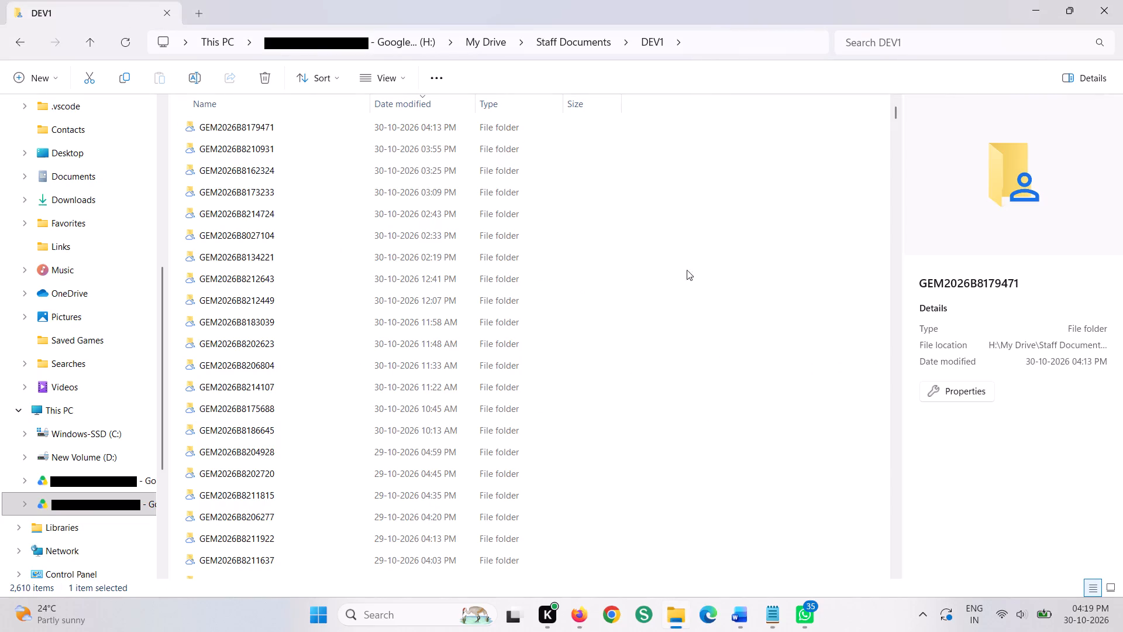
click(730, 369)
click(910, 122)
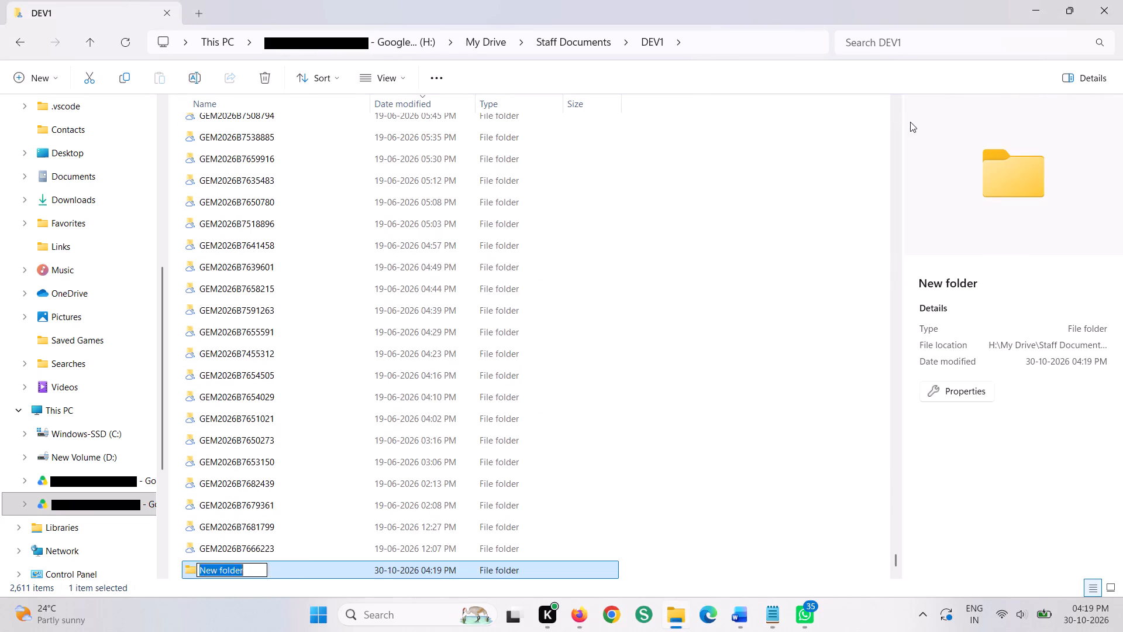
key(ctrl+v)
key(Return)
double_click(257, 565)
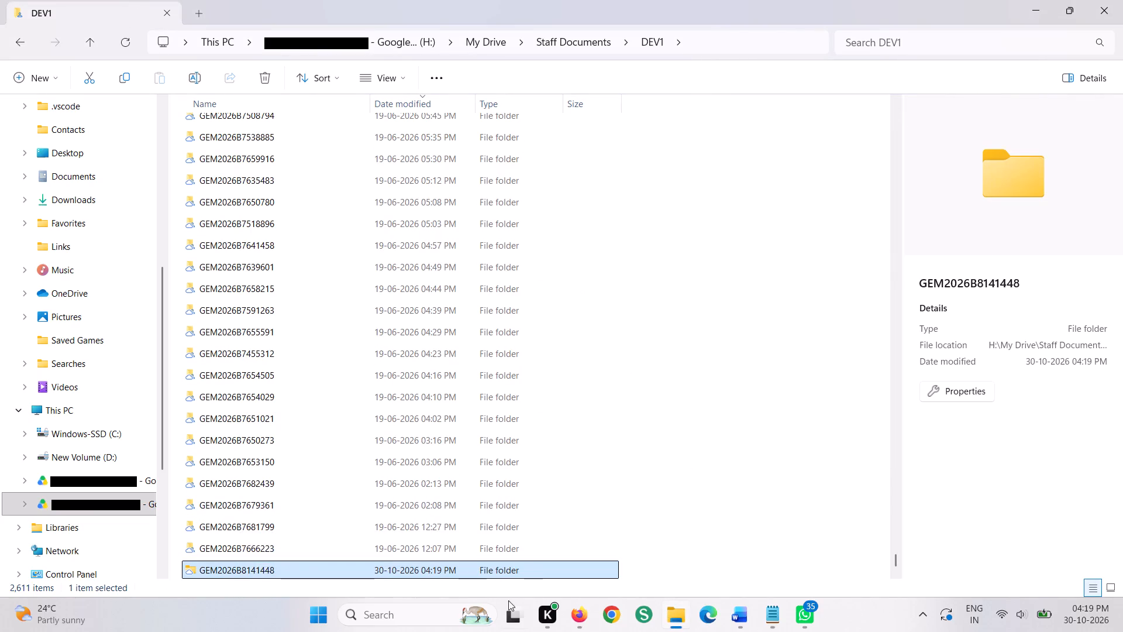
Save the bid document GeM-Bidding-10012841 as a PDF in the GEM2026B8141448 folder.
click(590, 619)
click(1080, 74)
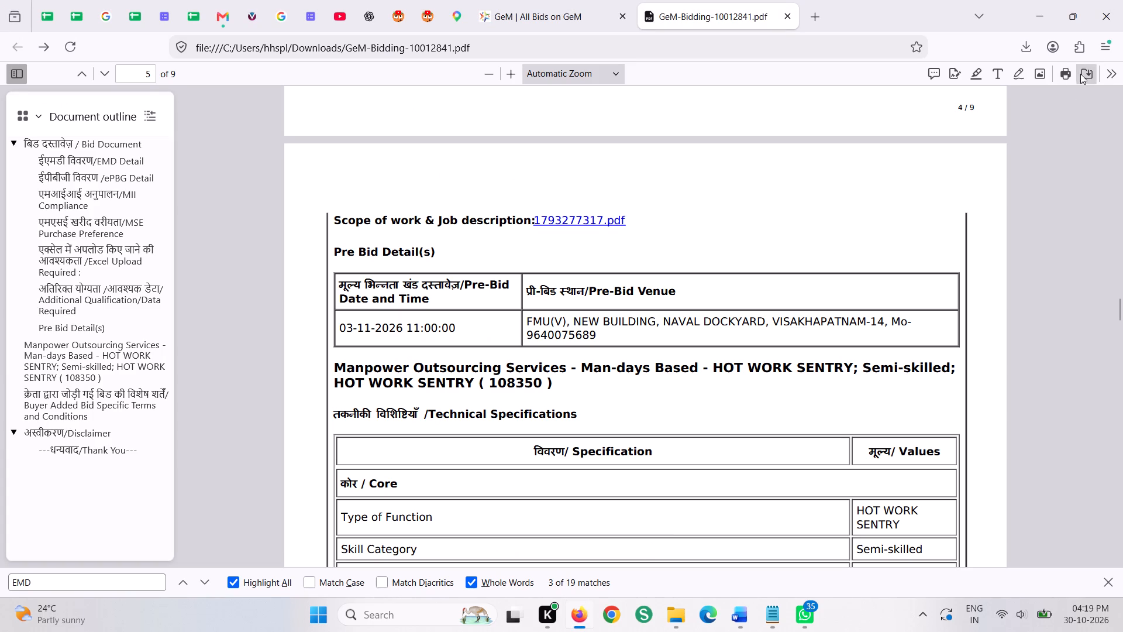
scroll(497, 195, up, 9)
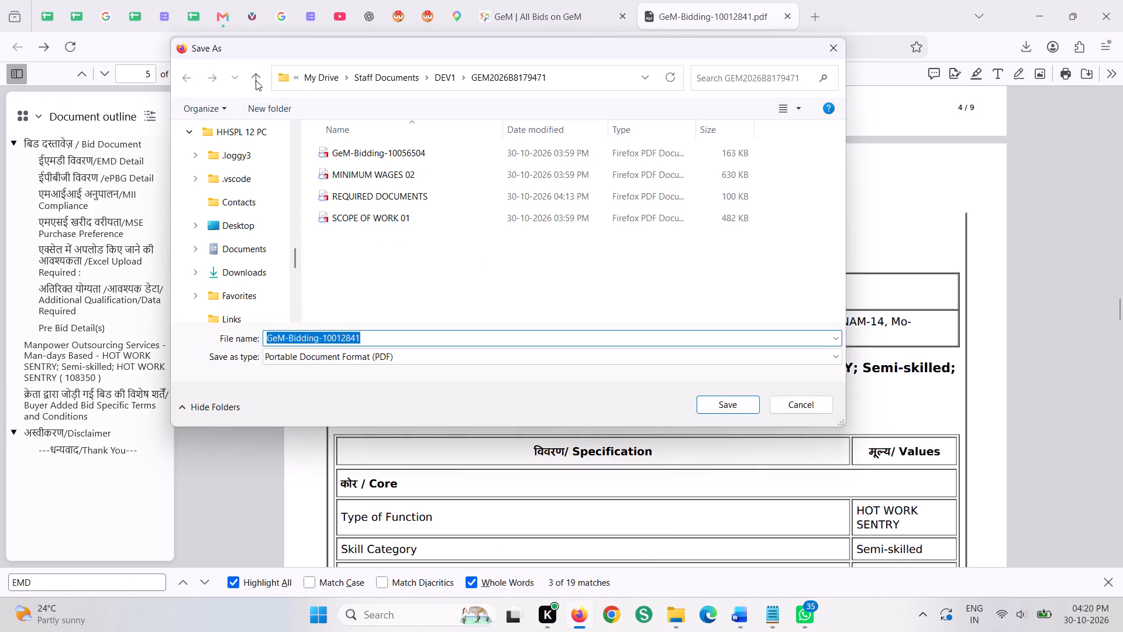
click(254, 75)
scroll(358, 179, up, 5)
double_click(378, 154)
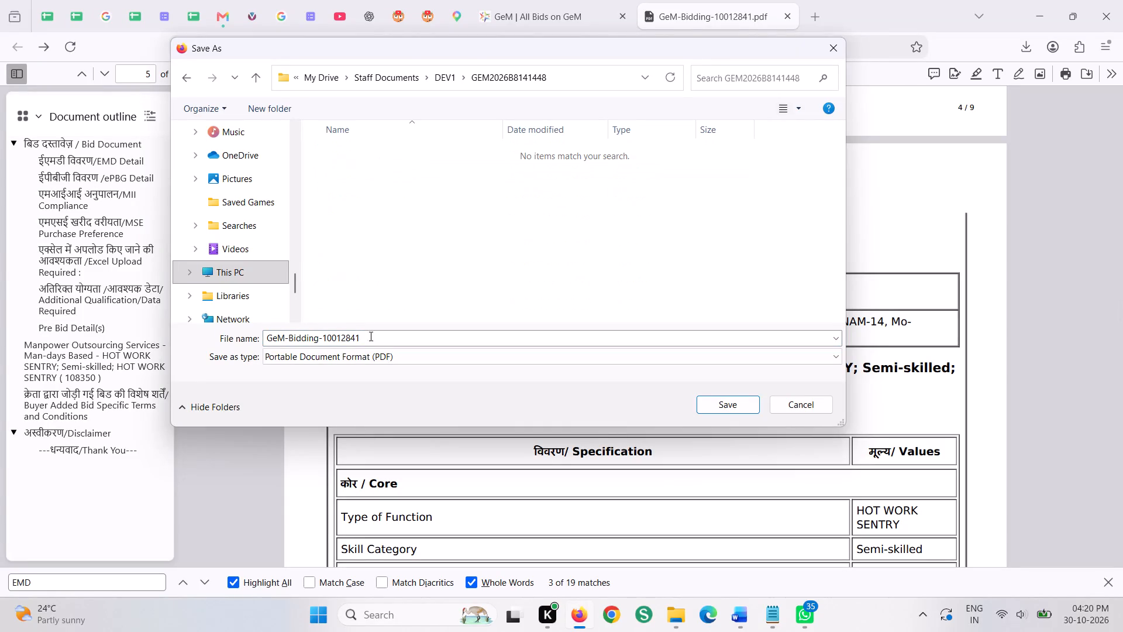
click(373, 339)
click(715, 403)
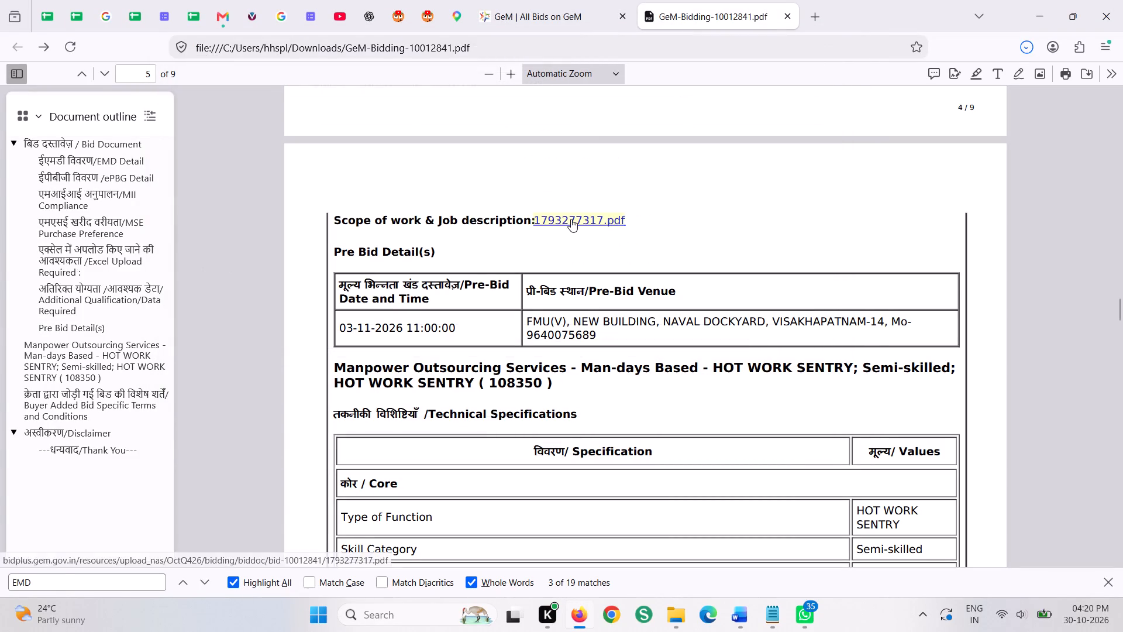
Open the Scope of work & Job description file and save it as SCOPE OF WORK 01 in the GEM2026B8141448 folder.
click(571, 219)
scroll(622, 274, up, 7)
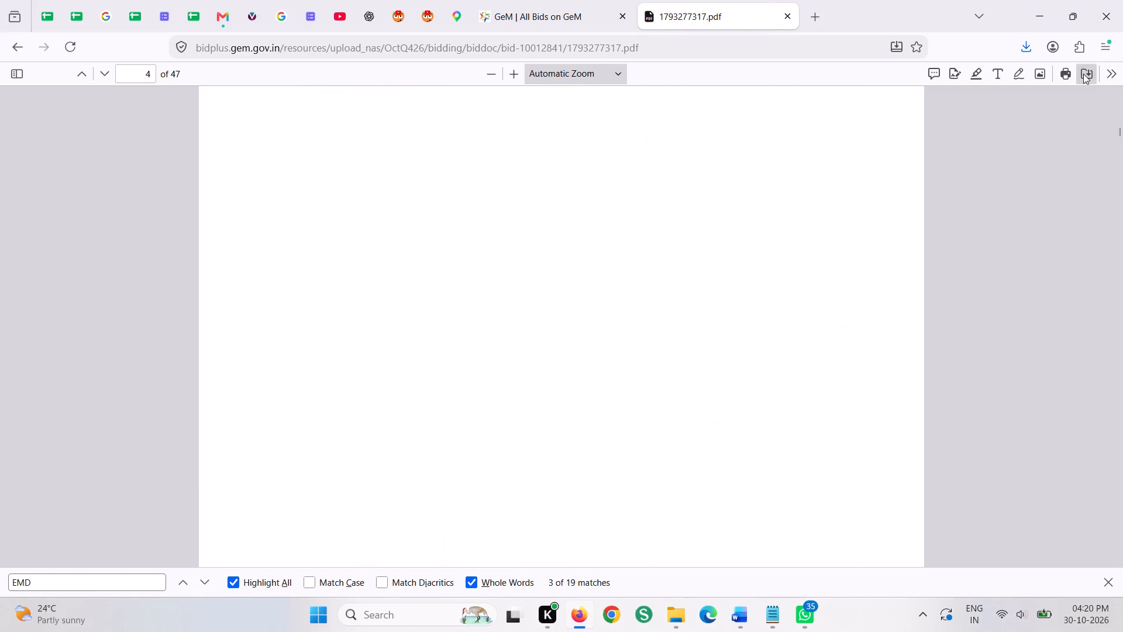
click(1083, 74)
scroll(488, 243, up, 12)
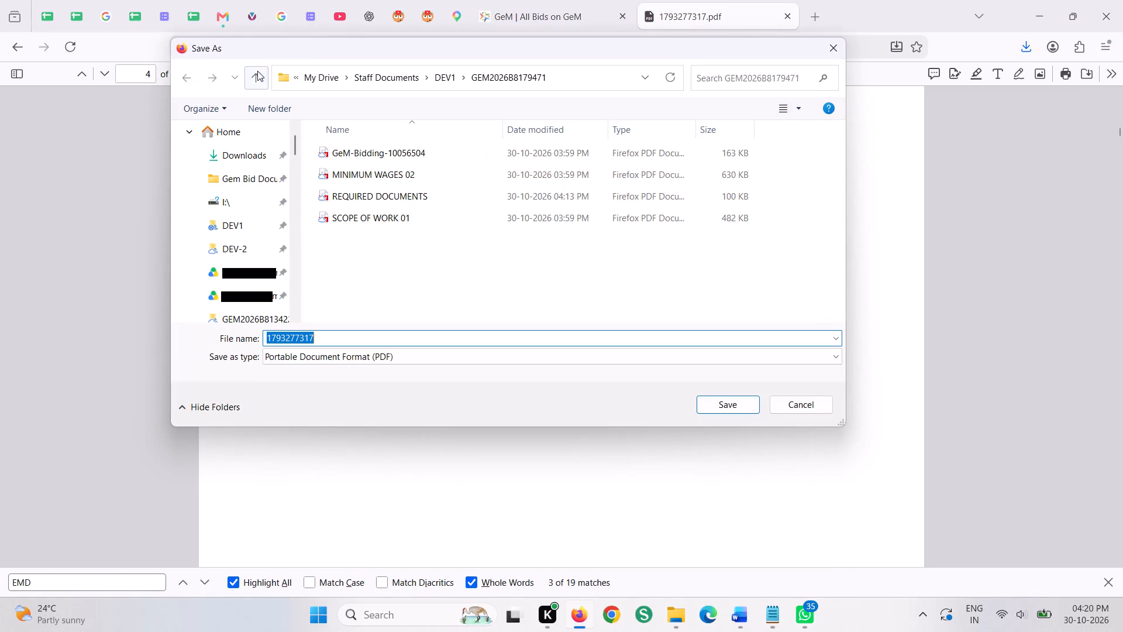
click(255, 73)
scroll(384, 186, up, 6)
double_click(394, 158)
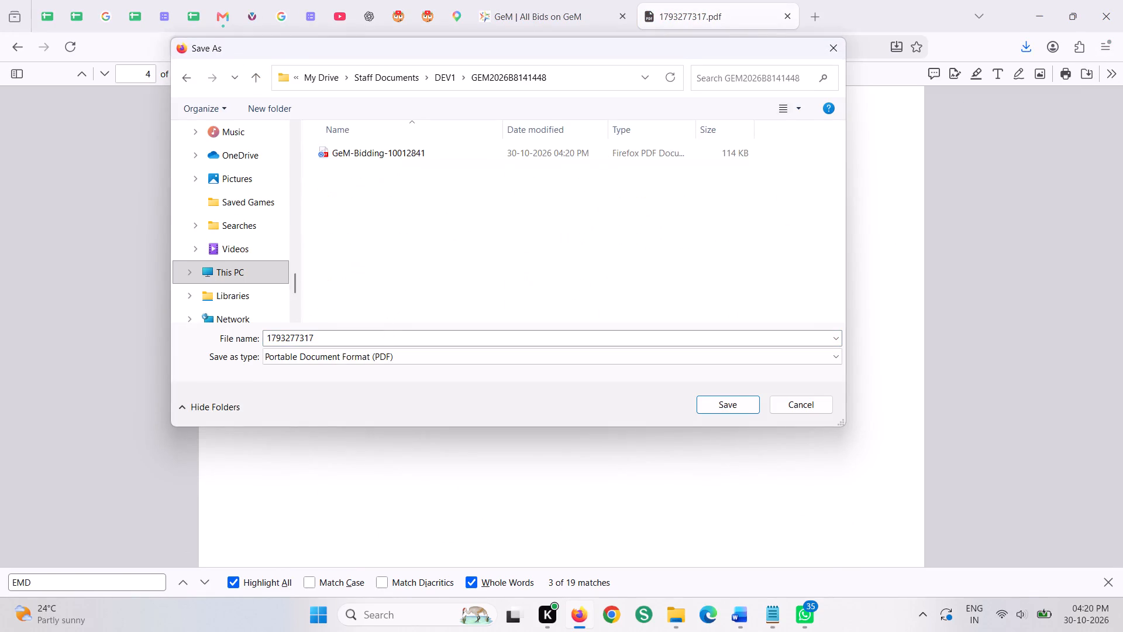
click(385, 336)
text(SCOPE OF WORLK)
key(space)
key(BackSpace)
key(BackSpace)
key(space)
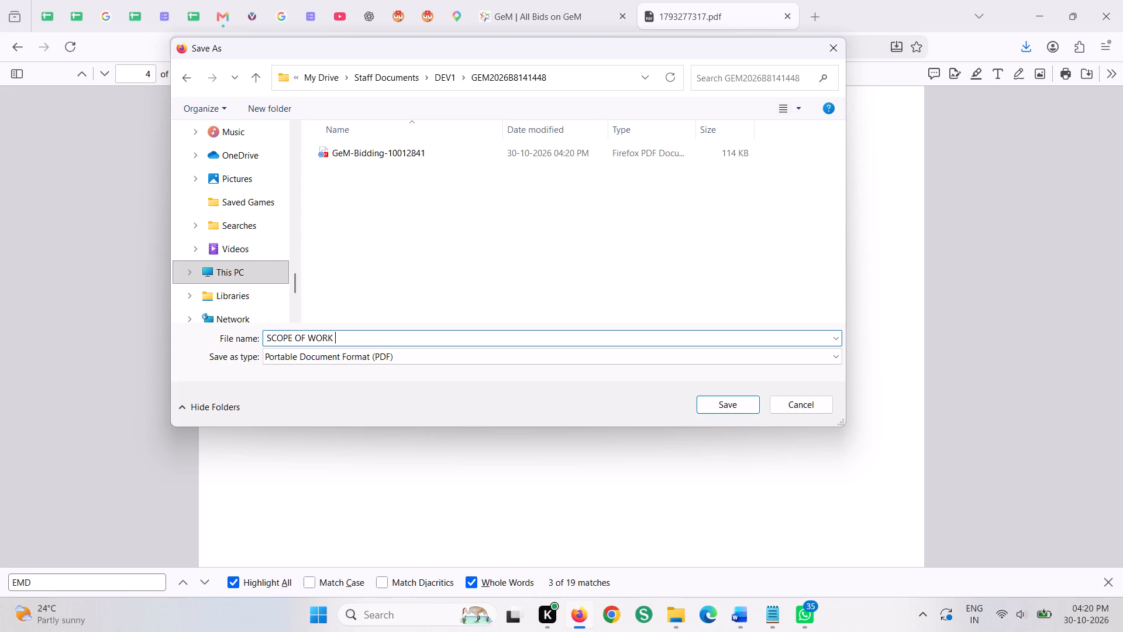
text(01)
key(Return)
Copy the Pre-Bid label from the bid document and clear the REQUIRED DOCUMENTS list in Word after "1.SHOPACT –".
scroll(385, 327, down, 7)
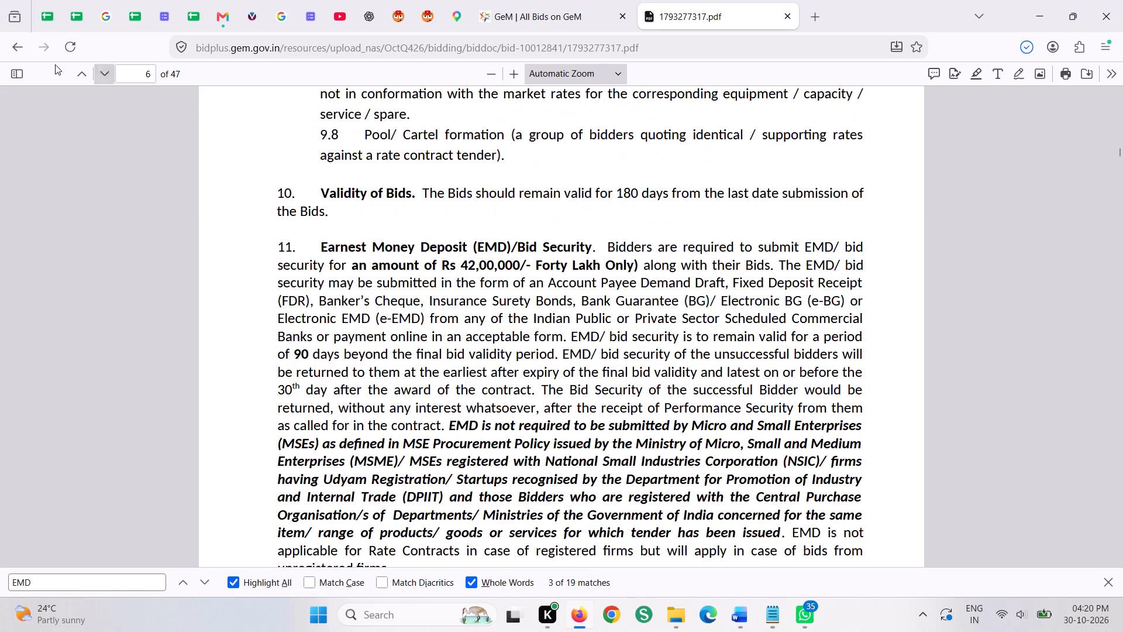
click(11, 42)
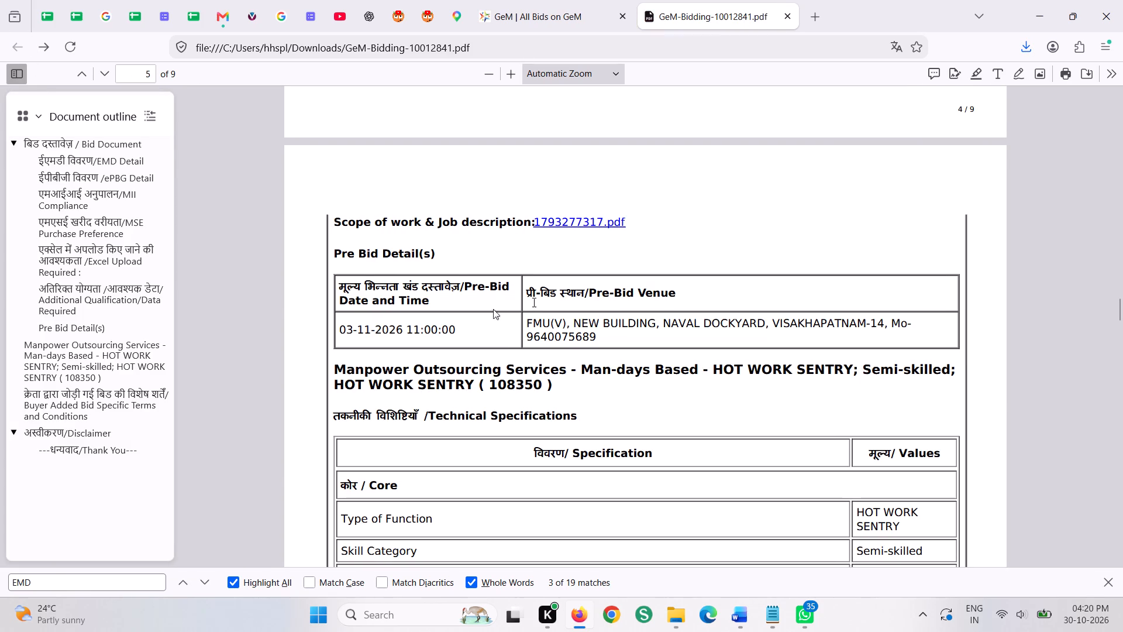
click(467, 281)
drag(467, 281, 507, 281)
key(ctrl+c)
key(ctrl+c)
key(ctrl+c)
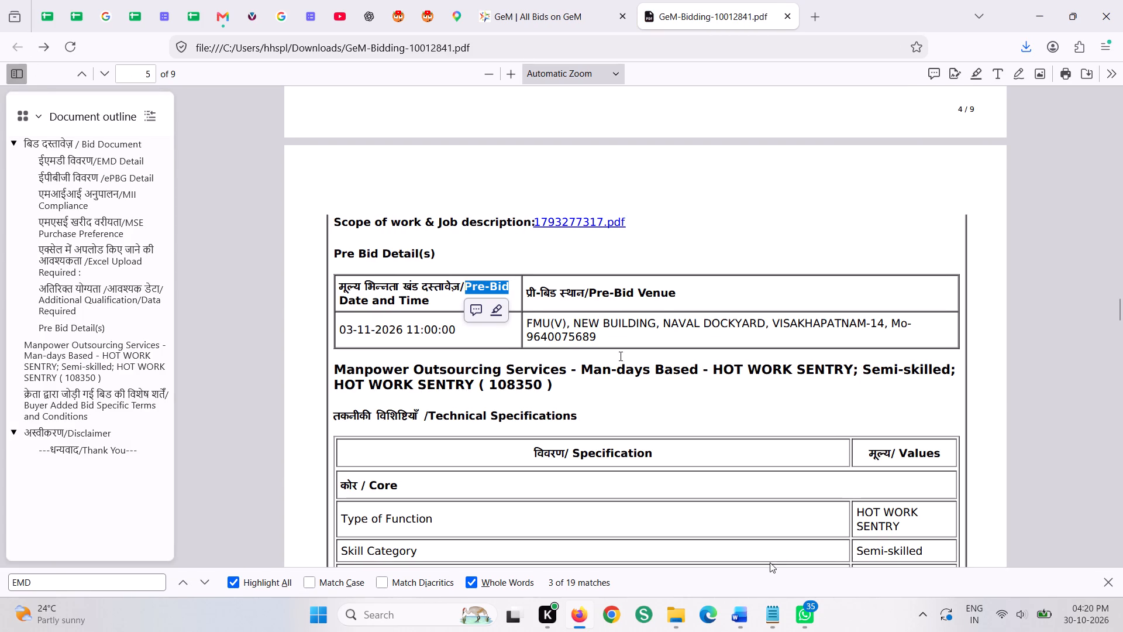
click(743, 613)
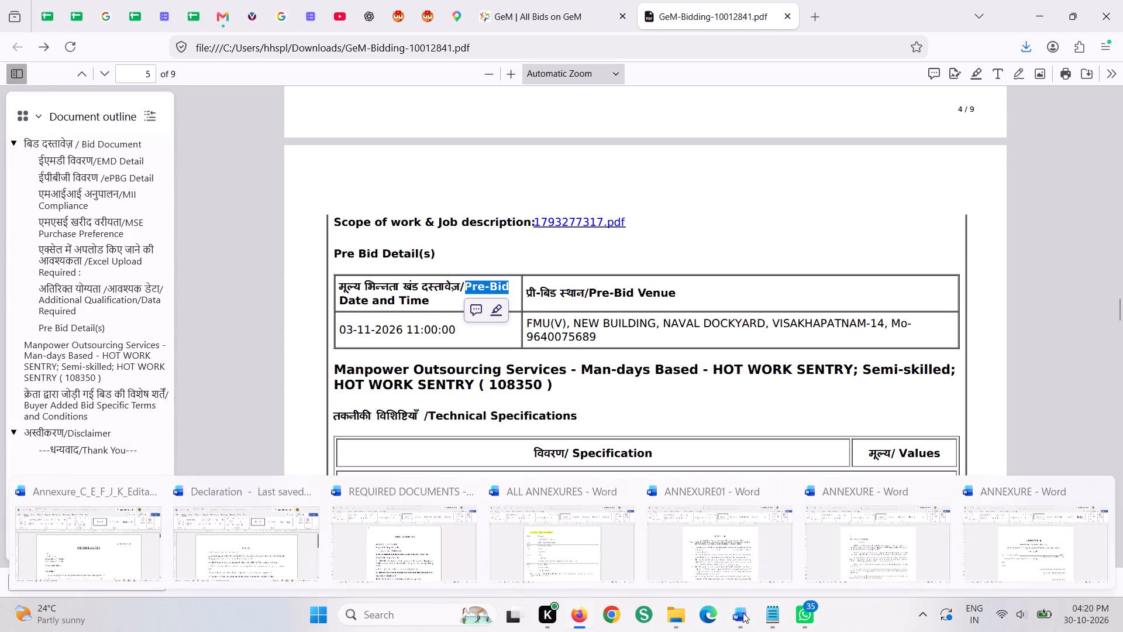
click(396, 534)
click(515, 338)
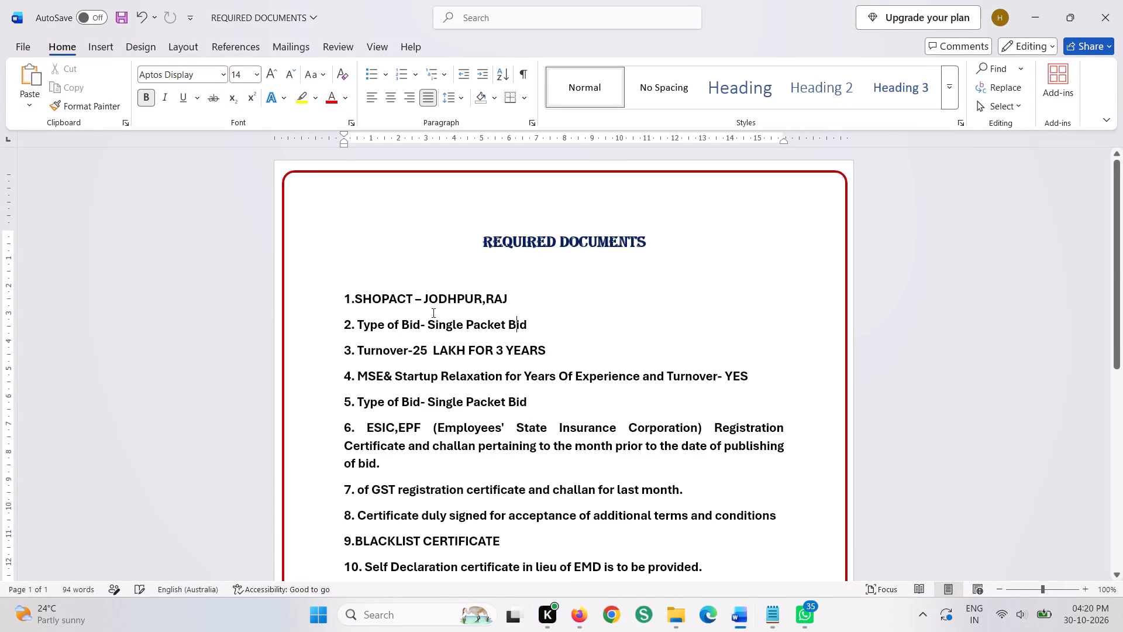
drag(425, 303, 846, 606)
key(BackSpace)
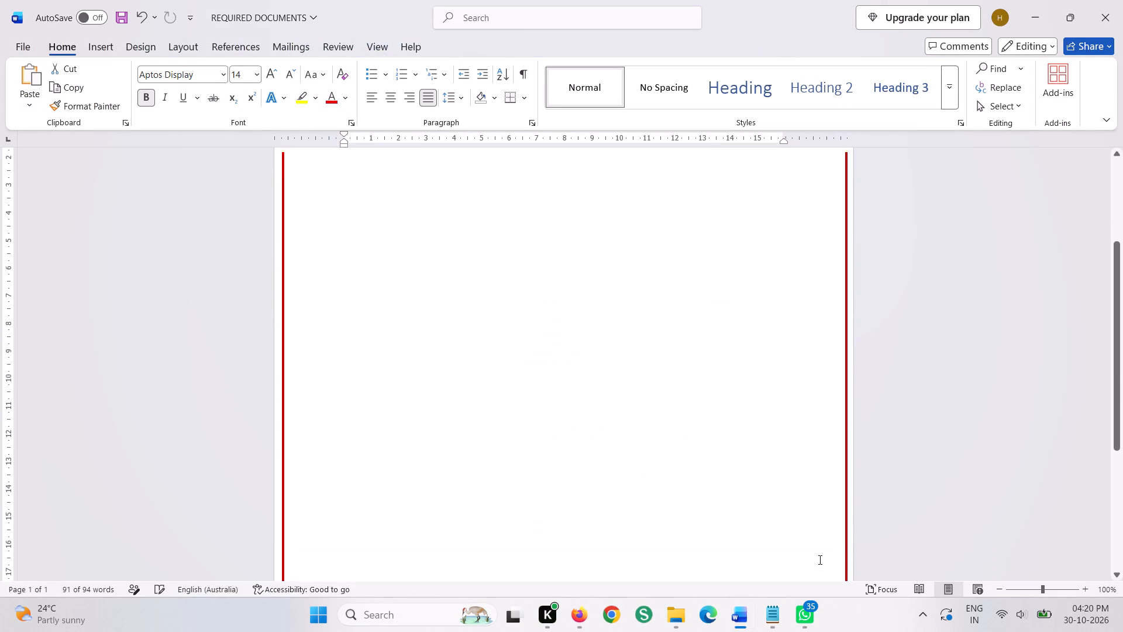
key(Return)
text(2.)
key(ctrl+v)
key(minus)
key(alt+Tab)
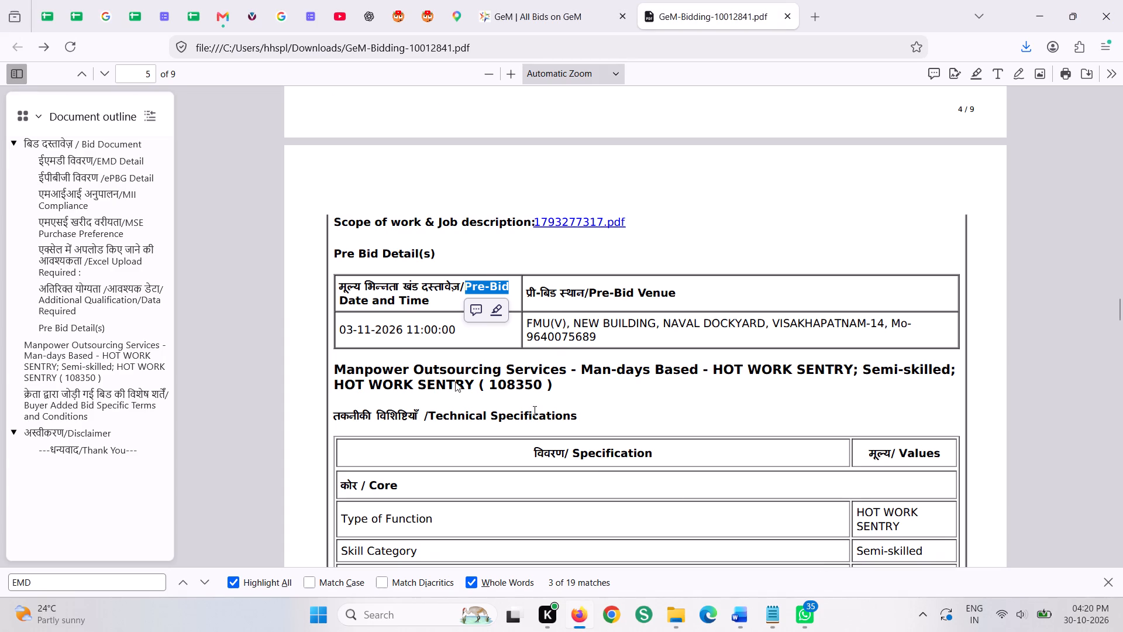
triple_click(367, 331)
key(ctrl+c)
key(ctrl+c)
key(alt+Tab)
key(ctrl+v)
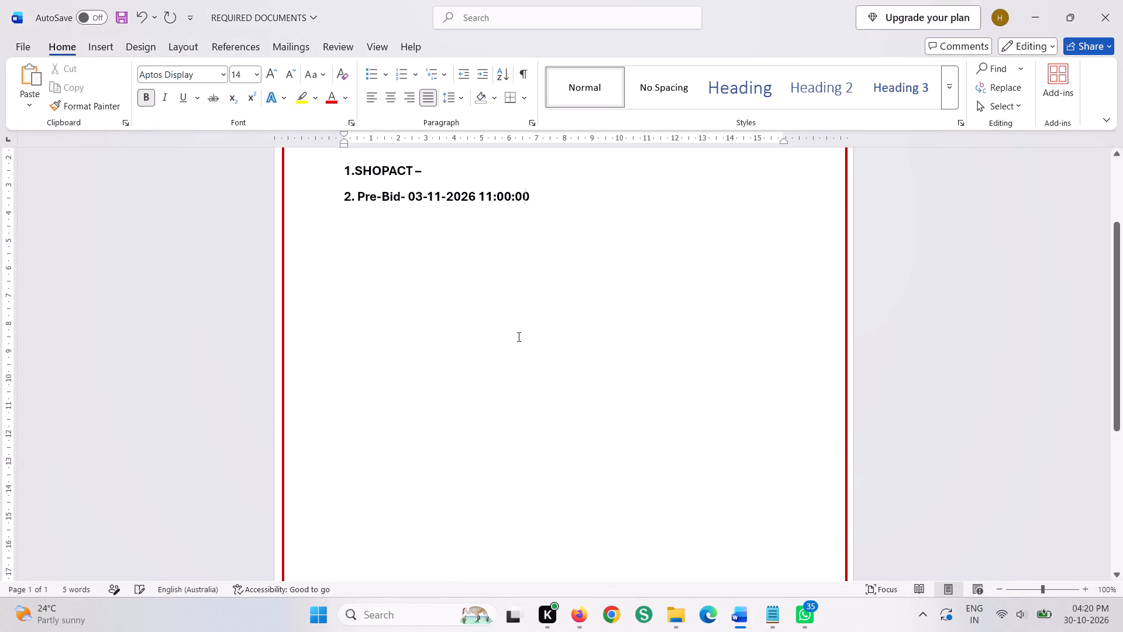
Add a "Pre-Bid Venue-" line below item 2 with the venue details copied from the bid document, joined into one paragraph.
key(Return)
key(alt+Tab)
click(597, 288)
drag(597, 288, 688, 296)
key(ctrl+c)
key(ctrl+c)
key(alt+Tab)
key(ctrl+v)
key(minus)
key(alt+Tab)
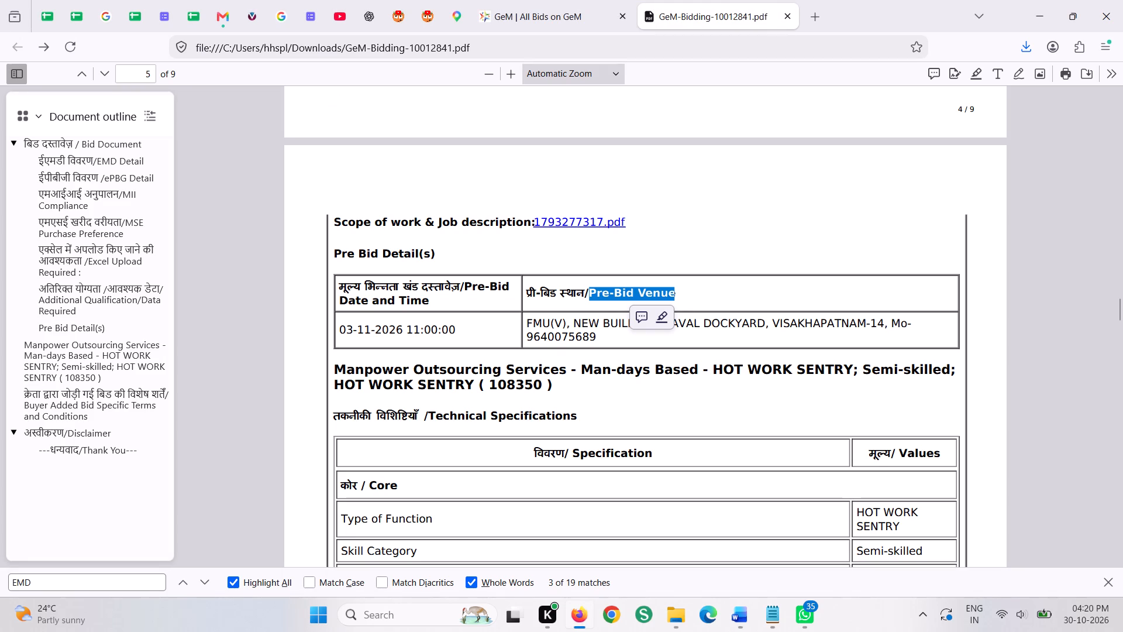
click(535, 320)
drag(535, 320, 631, 345)
key(ctrl+c)
key(ctrl+c)
key(alt+Tab)
key(ctrl+v)
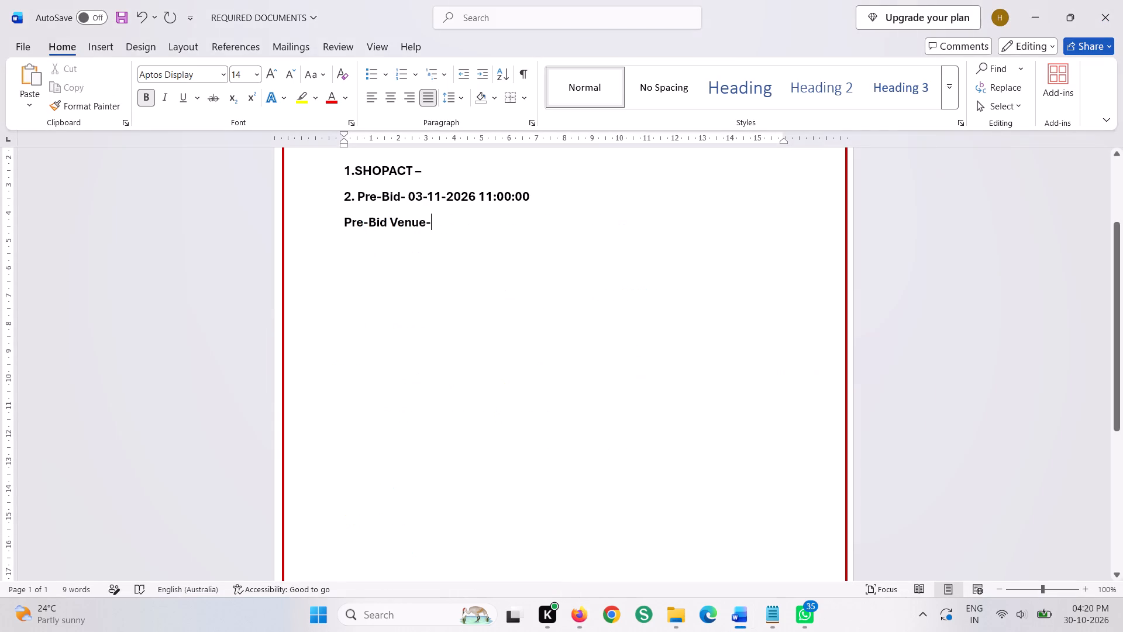
click(342, 266)
key(BackSpace)
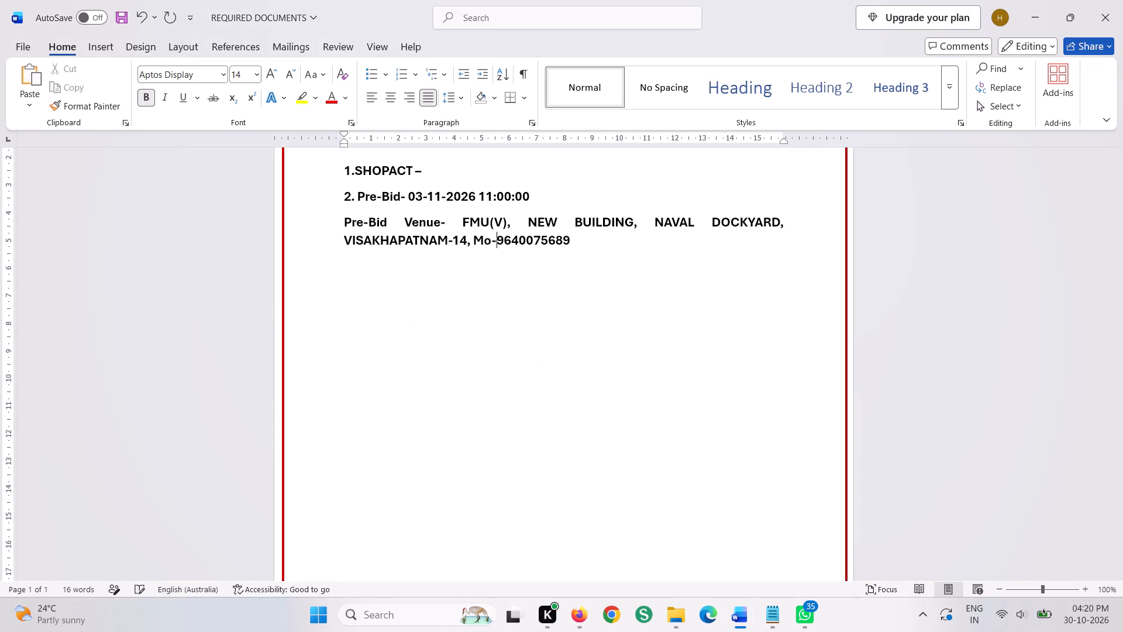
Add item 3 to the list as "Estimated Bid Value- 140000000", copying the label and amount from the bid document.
key(alt+Tab)
scroll(569, 351, up, 8)
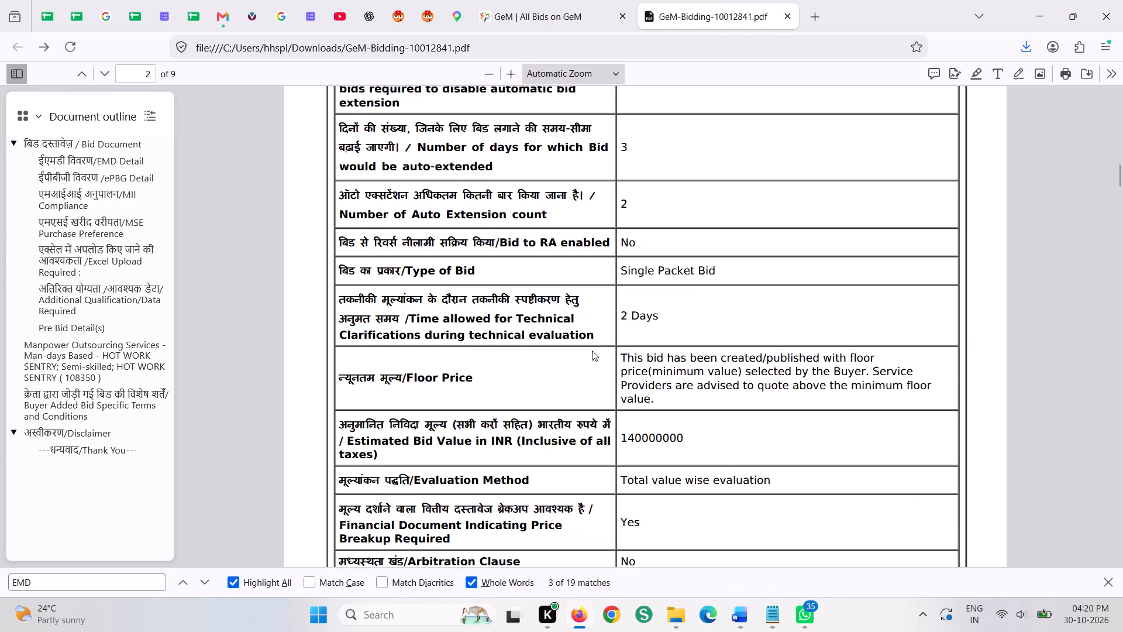
click(347, 446)
drag(347, 446, 450, 446)
key(ctrl+c)
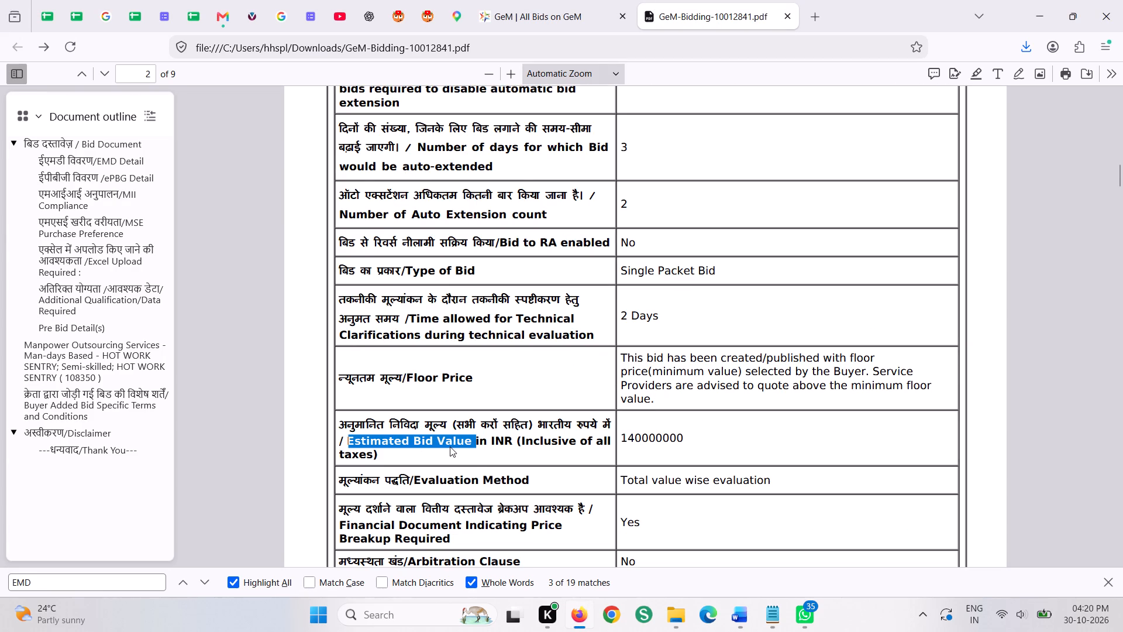
drag(450, 446, 450, 446)
key(ctrl+c)
key(alt+Tab)
click(632, 271)
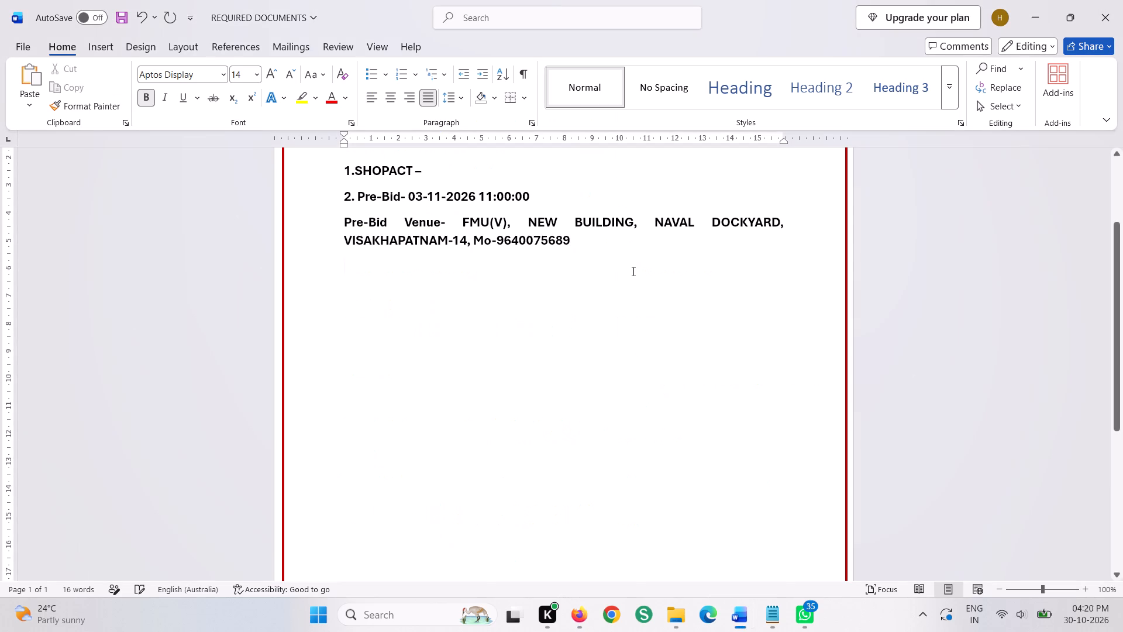
text(3.)
key(ctrl+v)
key(minus)
key(alt+Tab)
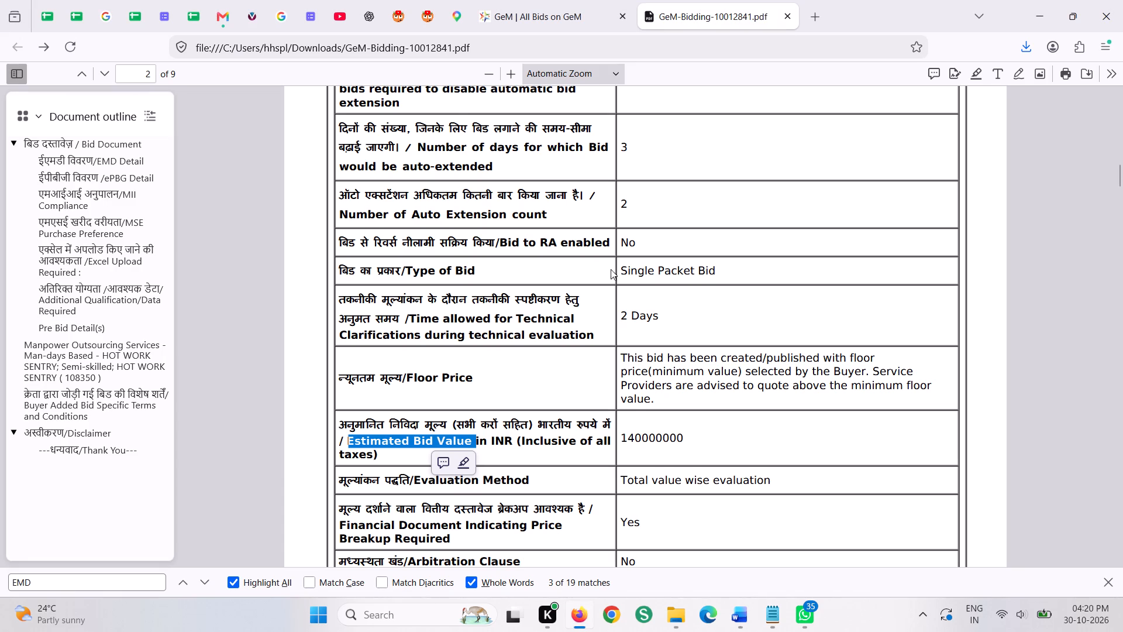
triple_click(640, 436)
key(ctrl+c)
key(ctrl+c)
key(alt+Tab)
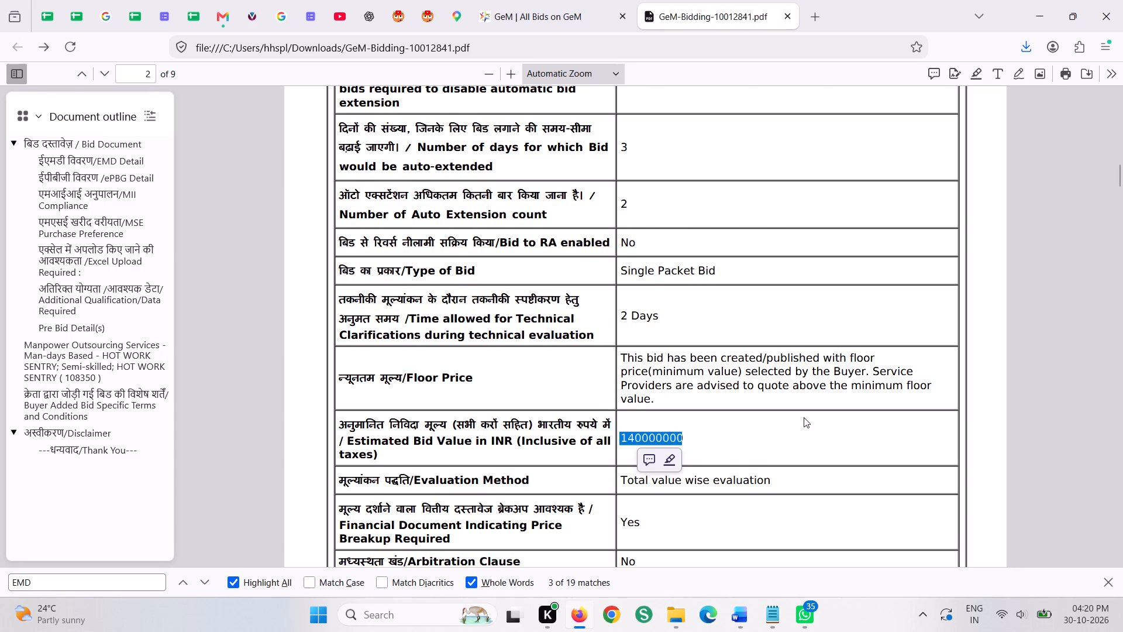
key(ctrl+v)
Add item 4 to the list as "Type of Bid- Single Packet Bid", copying the label and value from the bid document.
key(Return)
text(4.)
key(alt+Tab)
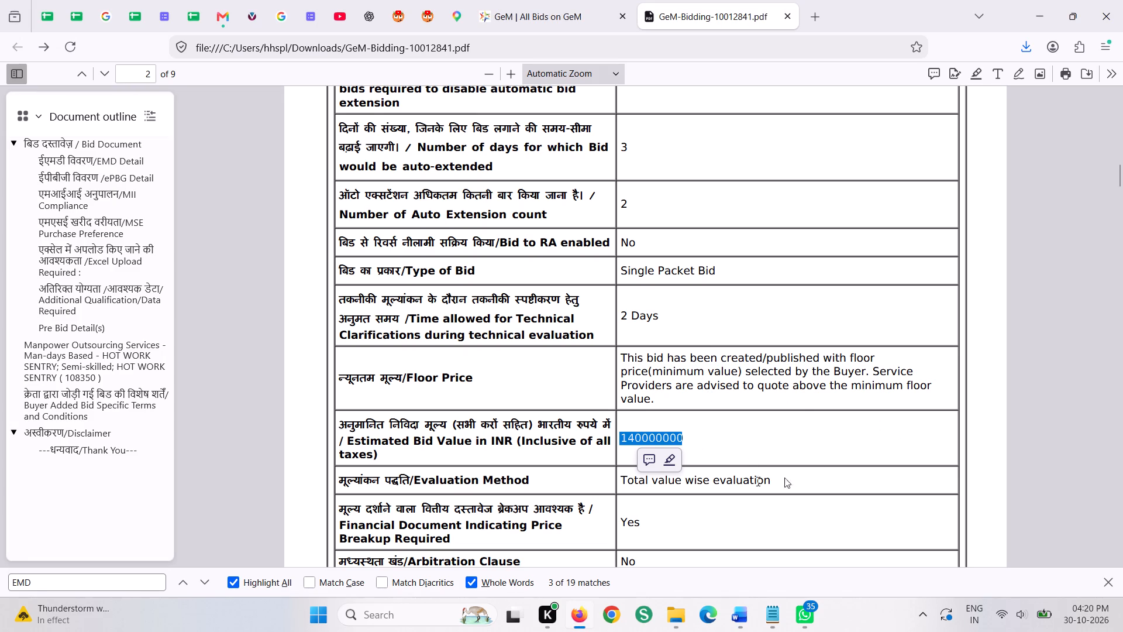
click(411, 272)
drag(411, 272, 487, 273)
key(ctrl+c)
key(ctrl+c)
key(alt+Tab)
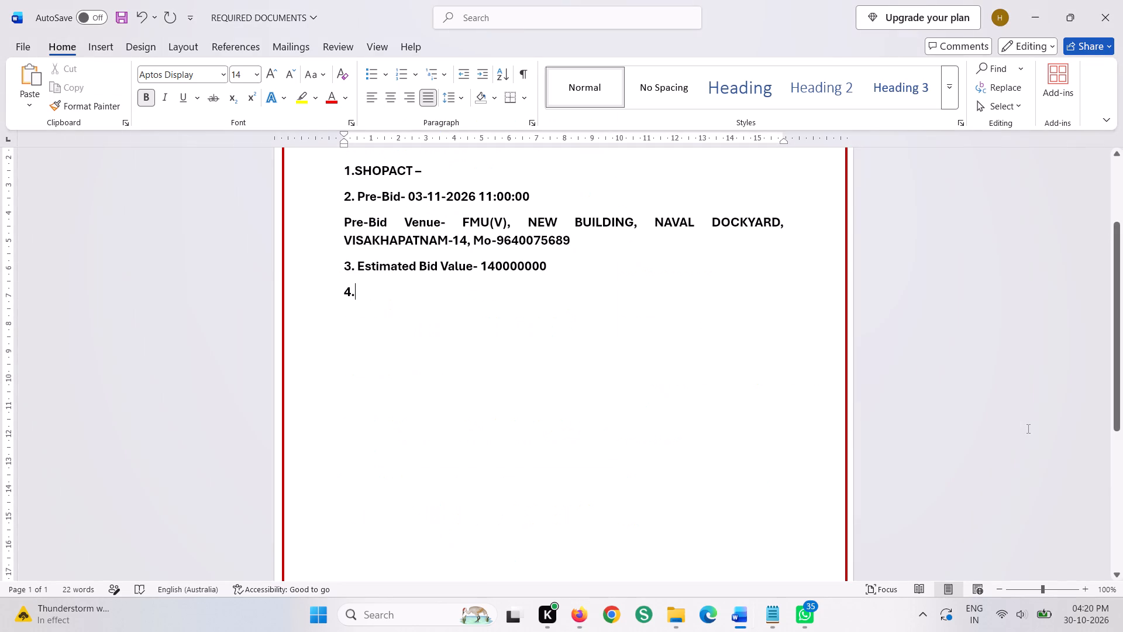
key(ctrl+v)
key(minus)
key(alt+Tab)
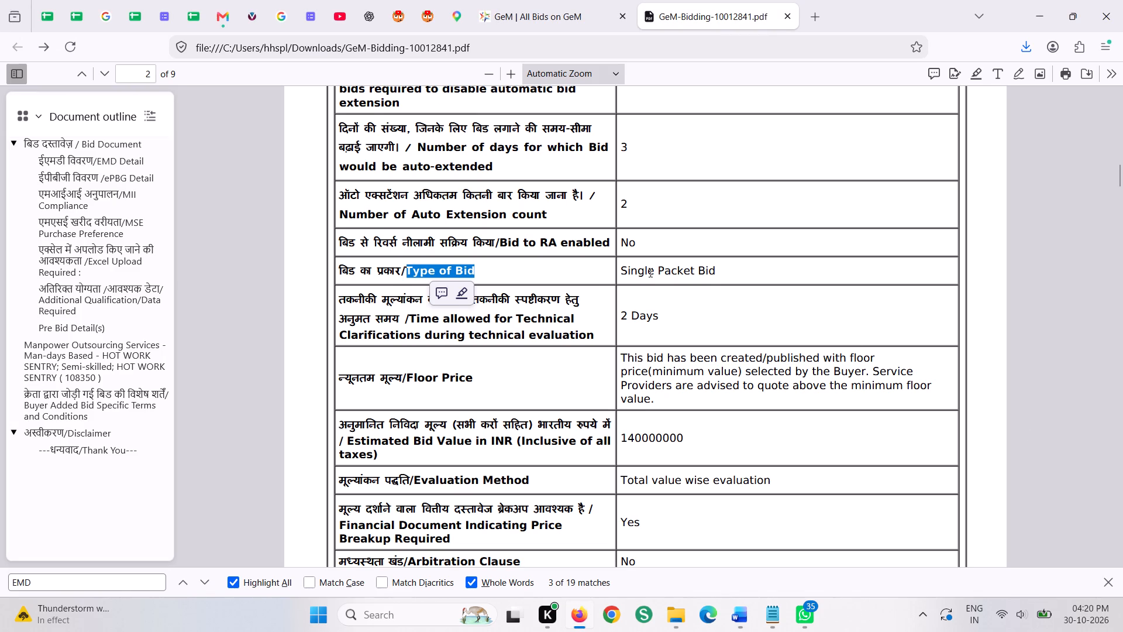
triple_click(650, 272)
key(ctrl+c)
key(ctrl+c)
key(alt+Tab)
key(ctrl+v)
Add item 5 as "Turnover-425 LAKH FOR 3 YEARS", copying the Turnover label from the bid document.
key(Return)
text(5.)
key(alt+Tab)
scroll(826, 271, up, 2)
scroll(566, 265, up, 1)
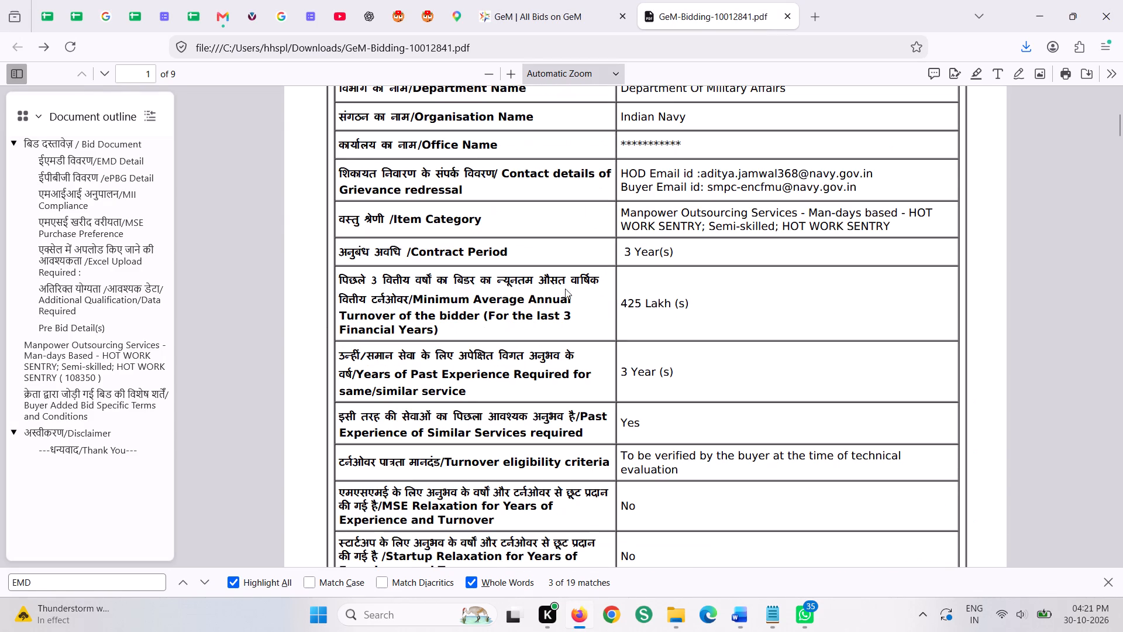
double_click(350, 314)
key(ctrl+c)
key(ctrl+c)
key(alt+Tab)
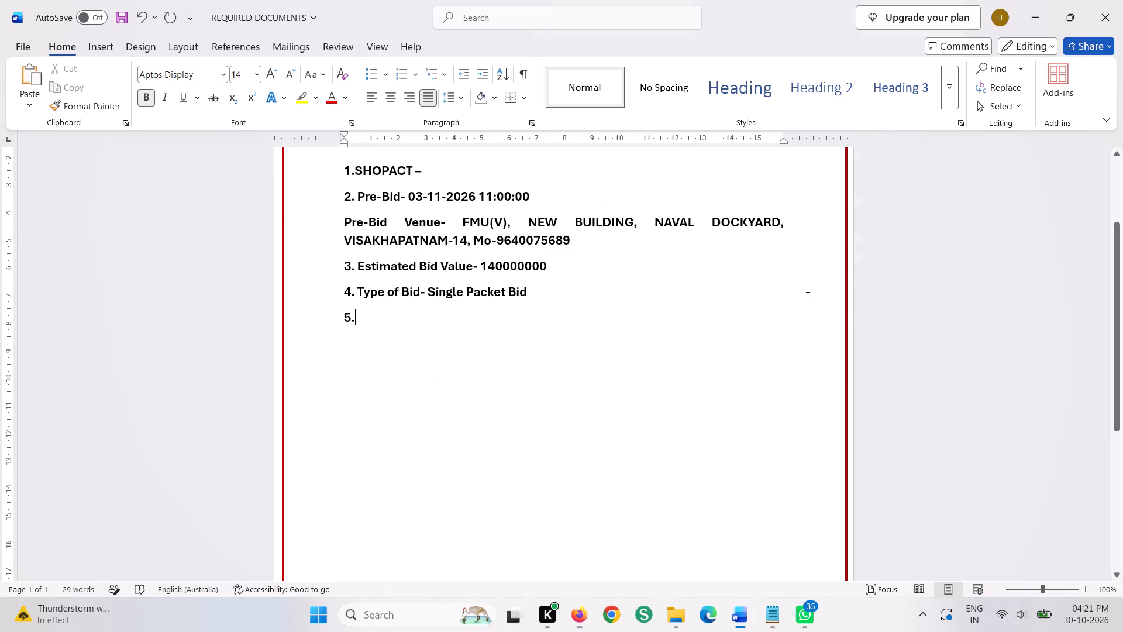
key(ctrl+v)
key(minus)
key(4)
key(2)
key(5)
key(space)
key(l)
key(a)
key(k)
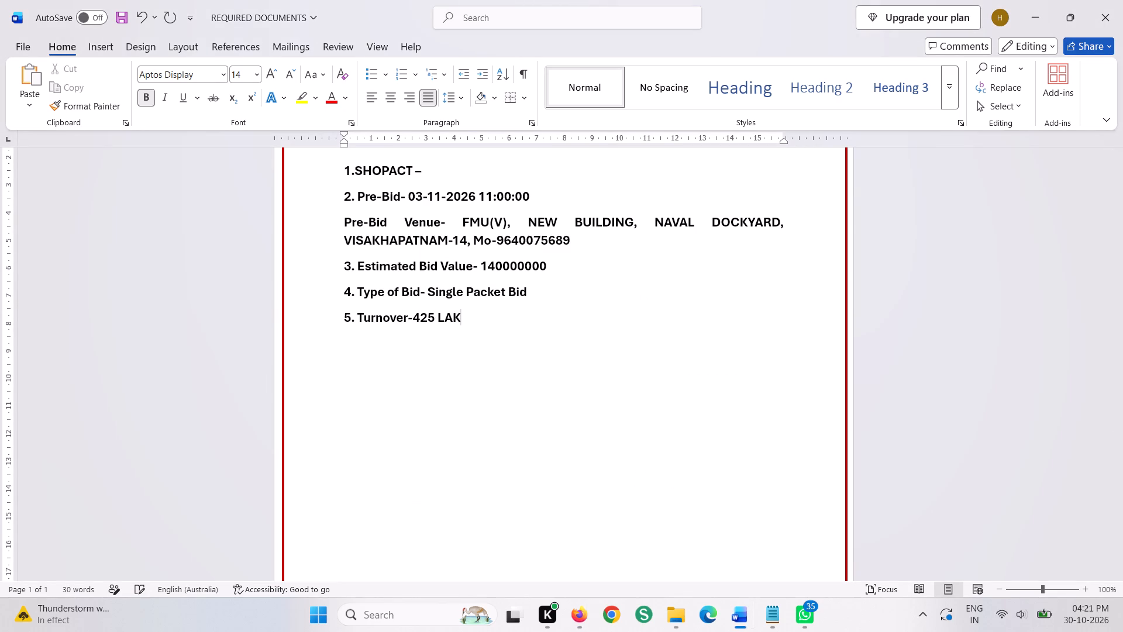
key(h)
key(space)
key(f)
key(o)
key(r)
key(space)
key(3)
key(space)
key(y)
key(e)
key(a)
key(r)
key(s)
key(space)
Add item 6 on one line as "MSE Relaxation for Years of Experience and Turnover", copied from the bid document.
key(Return)
key(6)
key(period)
key(alt+Tab)
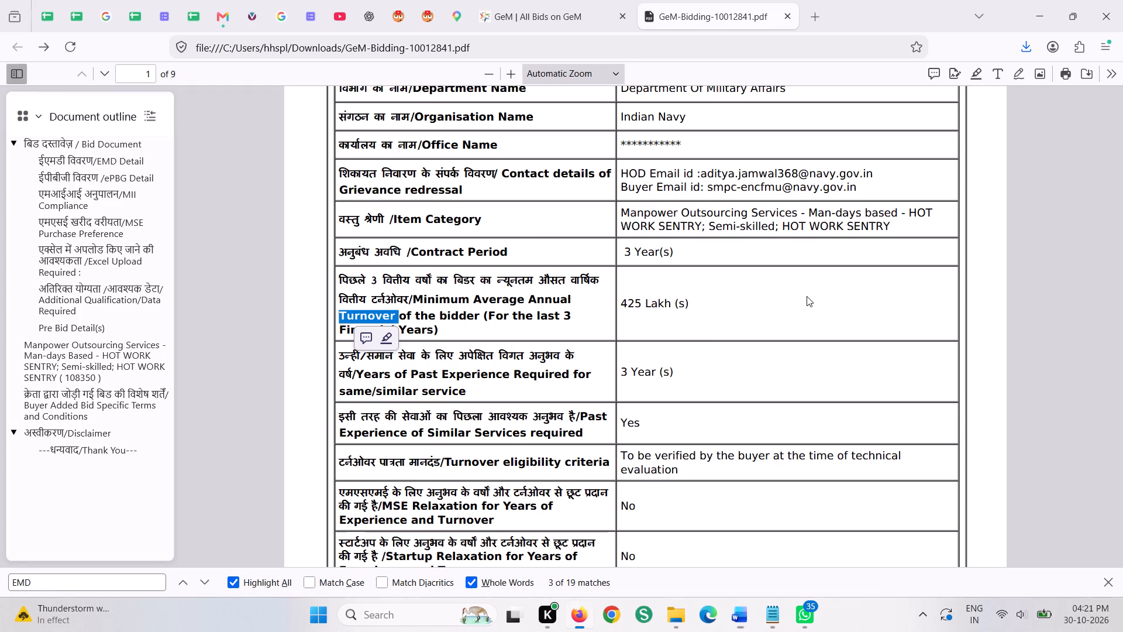
scroll(694, 338, down, 1)
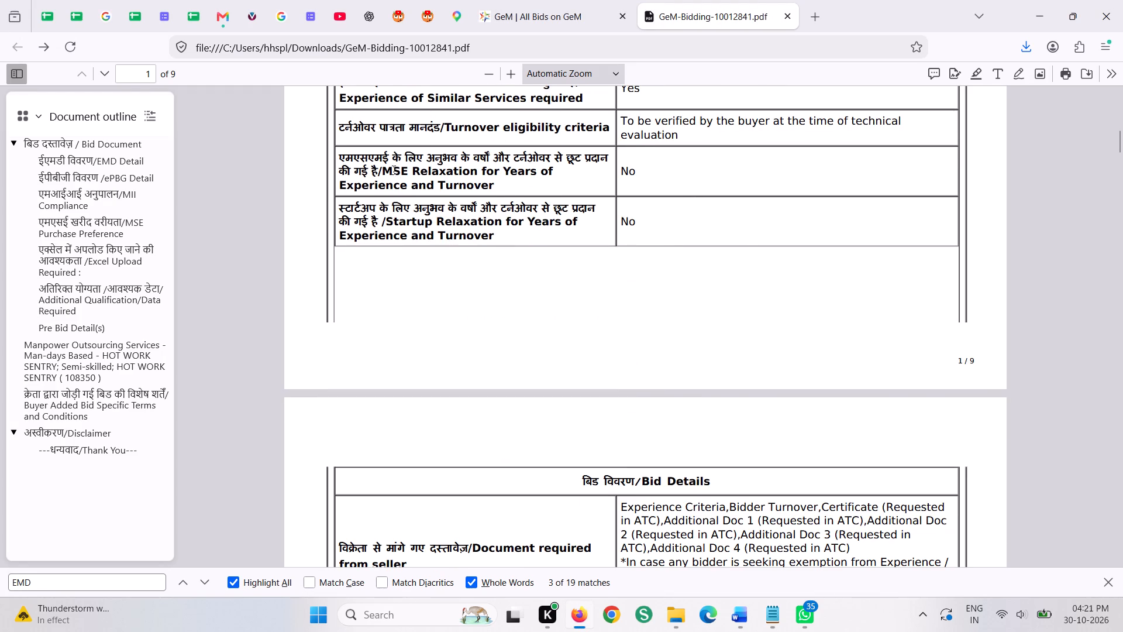
click(392, 170)
drag(392, 170, 482, 181)
key(ctrl+c)
key(alt+Tab)
key(ctrl+v)
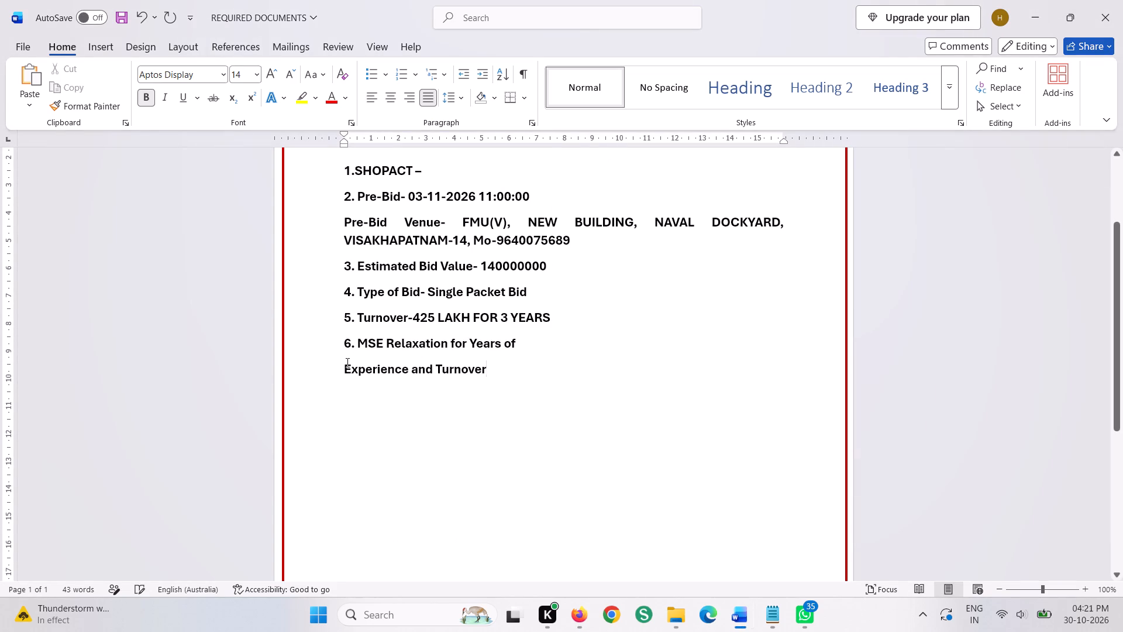
click(343, 362)
key(BackSpace)
key(space)
Extend item 6 to read "MSE & Startup Relaxation for Years of Experience and Turnover- NO", copying Startup from the bid document.
key(alt+Tab)
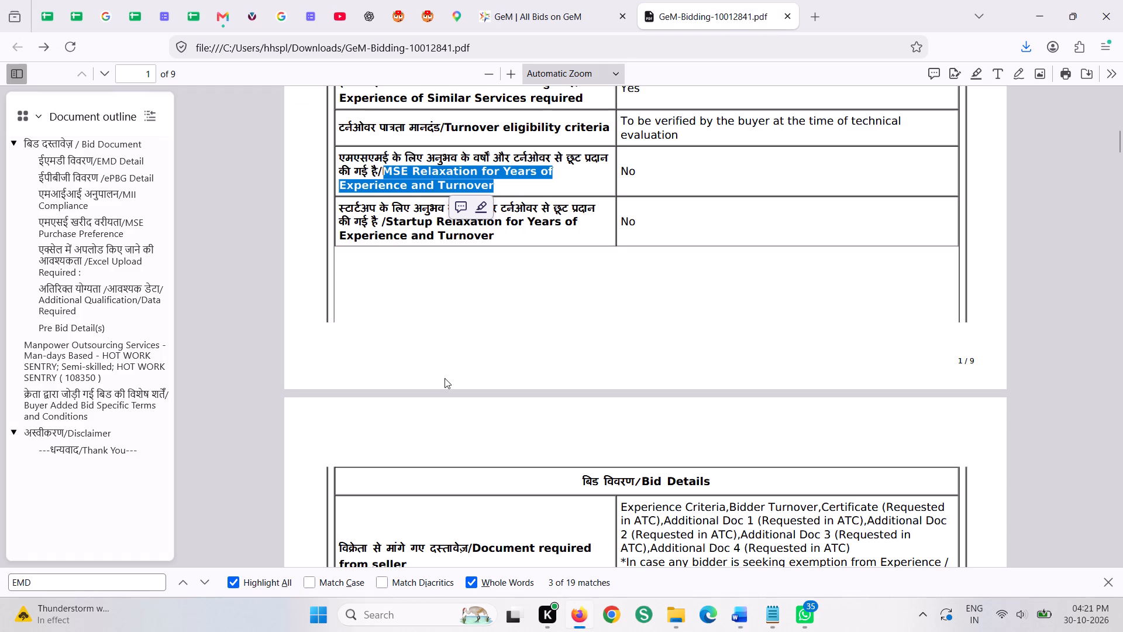
double_click(407, 228)
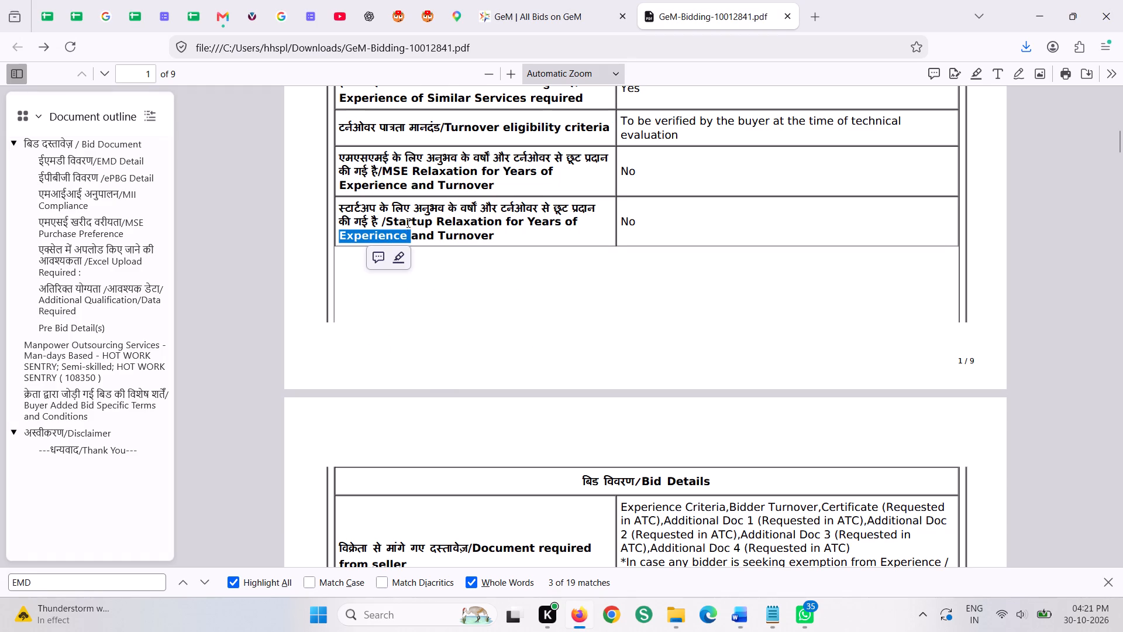
double_click(407, 222)
key(ctrl+c)
key(ctrl+c)
key(alt+Tab)
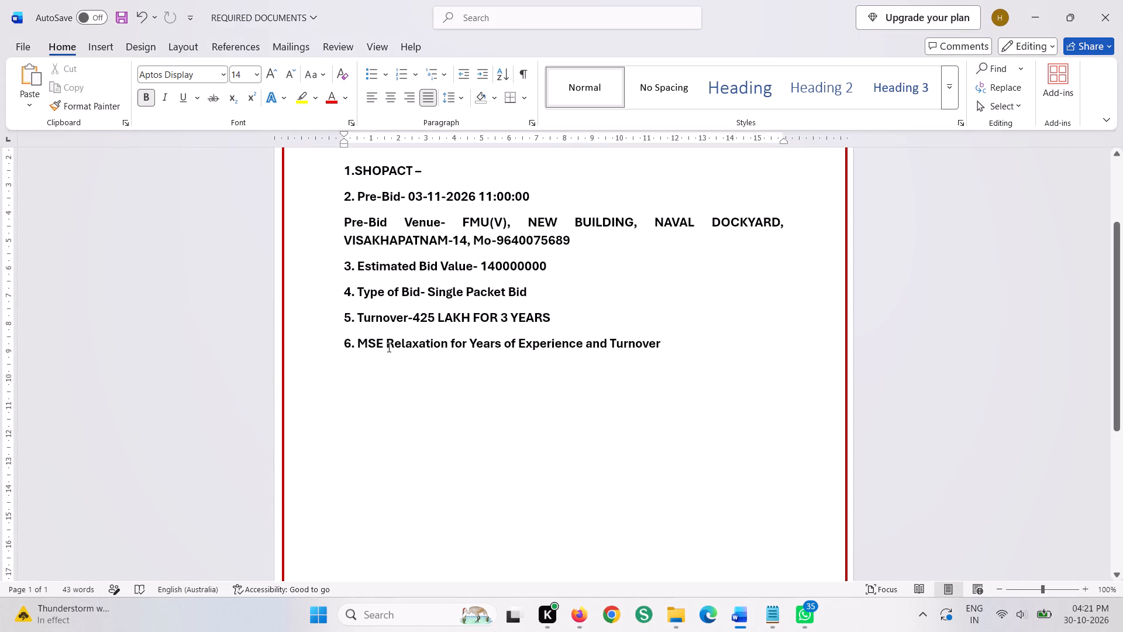
click(386, 344)
key(shift+asciicircum)
key(BackSpace)
text(&)
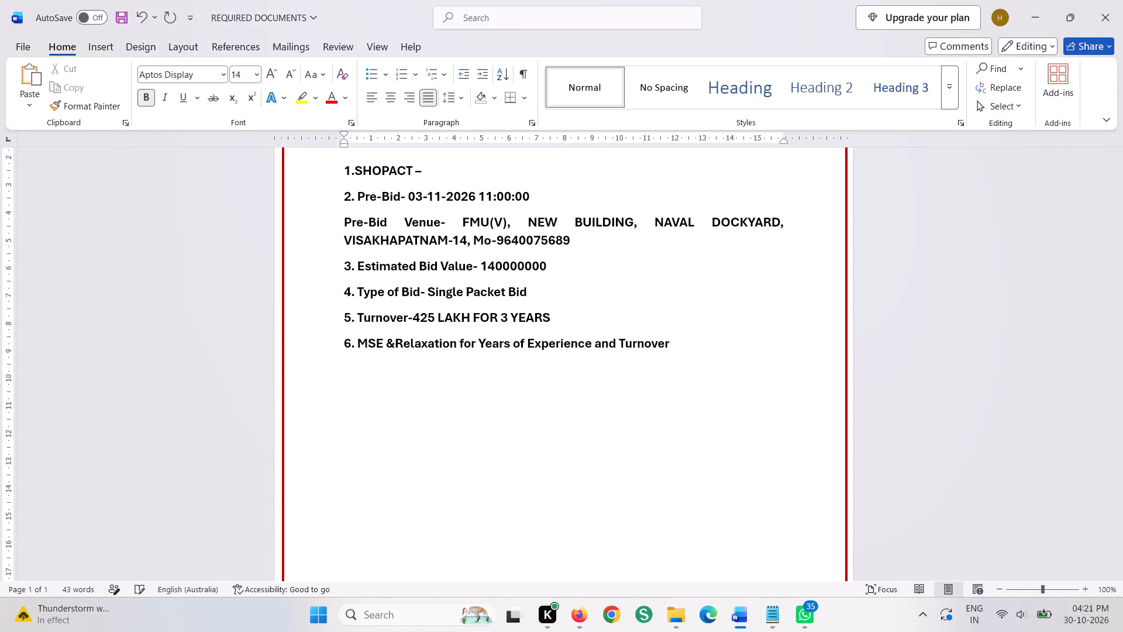
key(space)
key(ctrl+v)
key(alt+Tab)
key(alt+Tab)
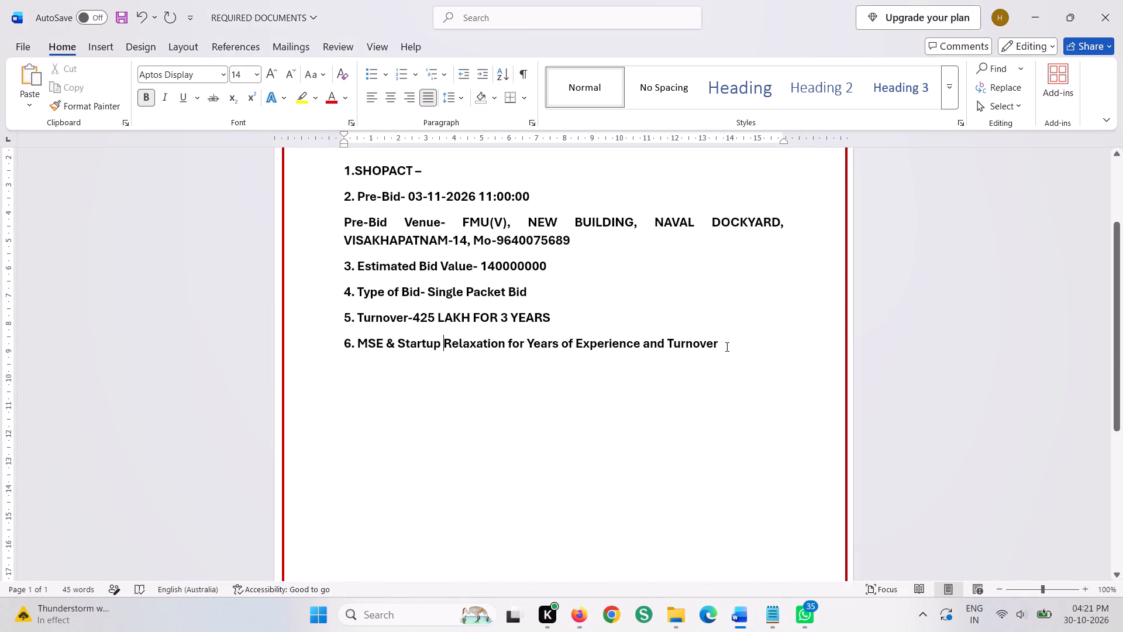
click(735, 341)
text(- NO)
key(space)
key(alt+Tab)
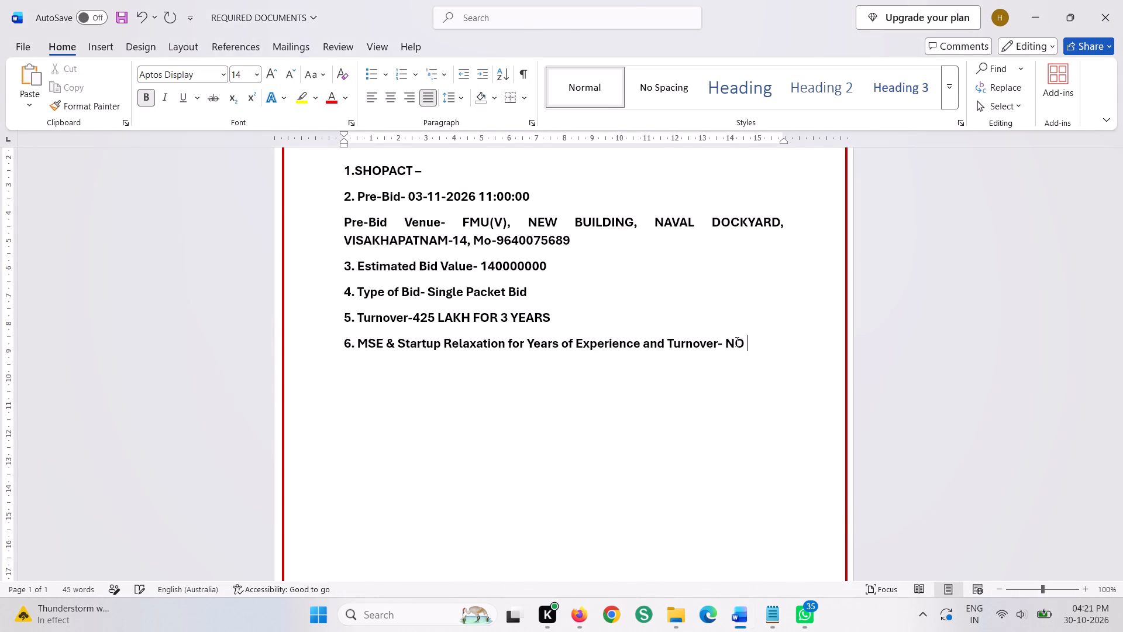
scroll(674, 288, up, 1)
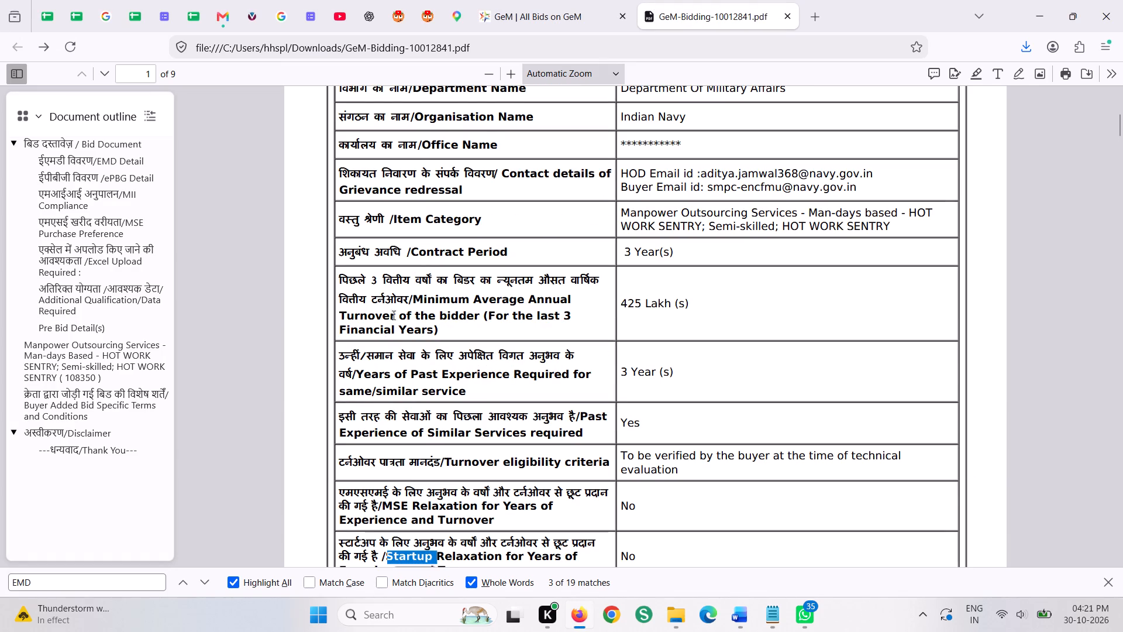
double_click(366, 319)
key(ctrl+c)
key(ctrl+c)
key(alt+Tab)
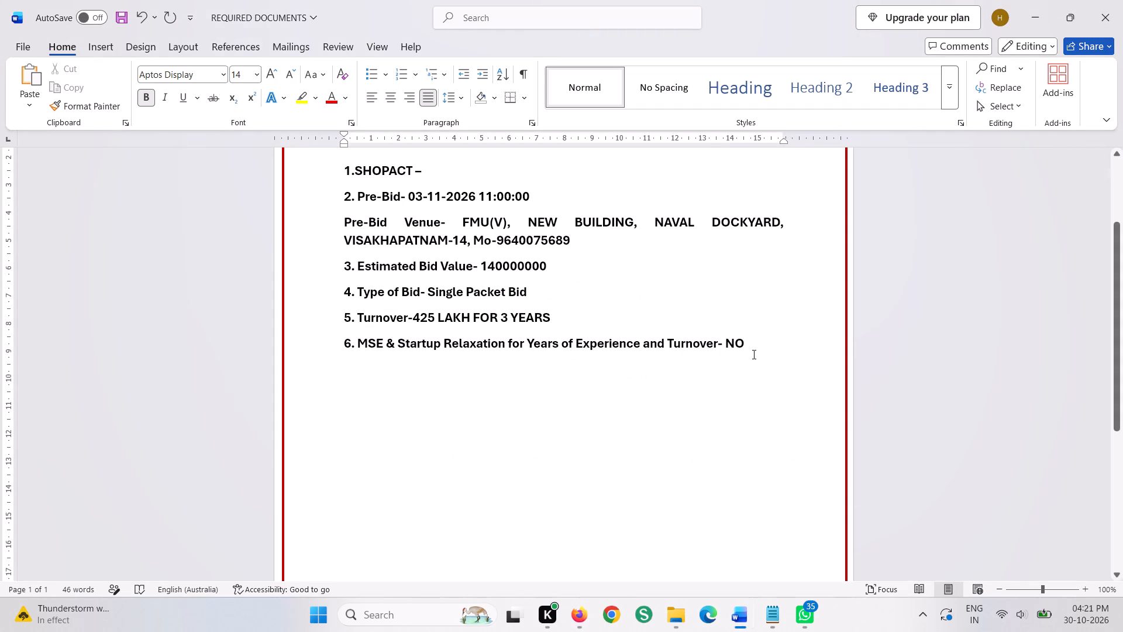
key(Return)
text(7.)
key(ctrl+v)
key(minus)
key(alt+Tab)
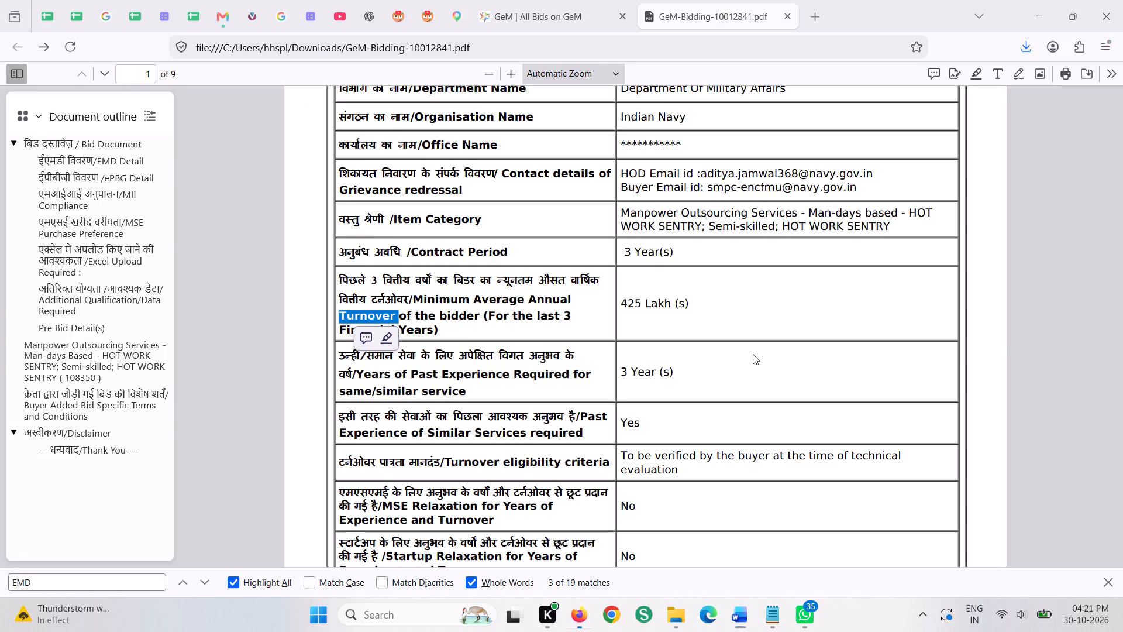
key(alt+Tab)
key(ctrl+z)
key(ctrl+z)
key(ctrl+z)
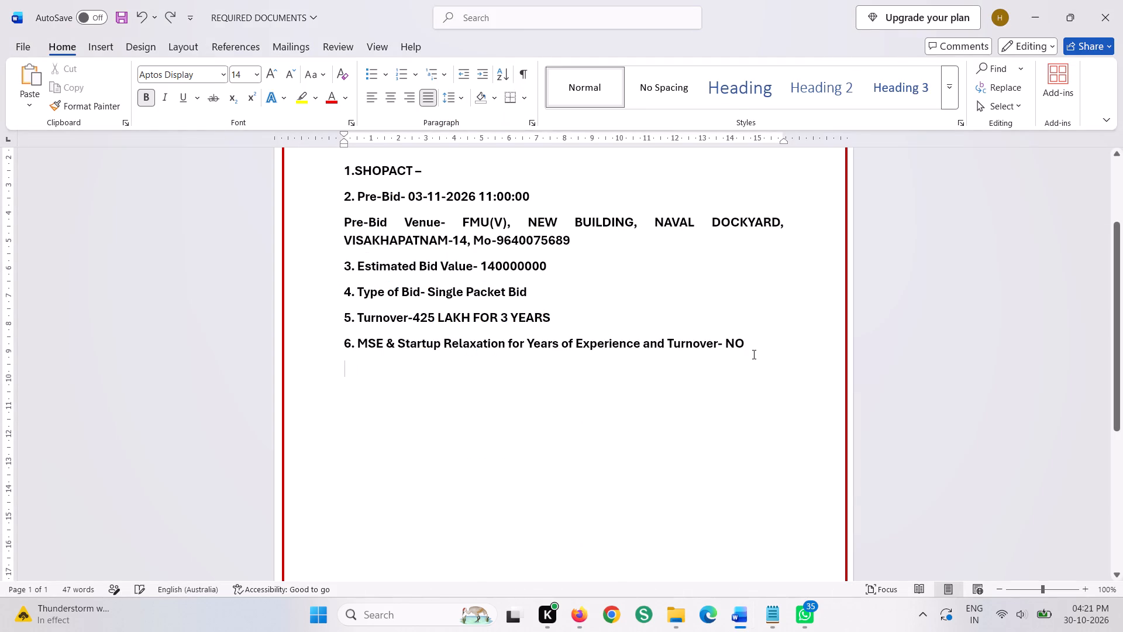
Copy the BOQ label from the bid document and open its linked workbook 1793277333.xlsx in Excel with editing enabled.
key(alt+Tab)
scroll(648, 356, down, 4)
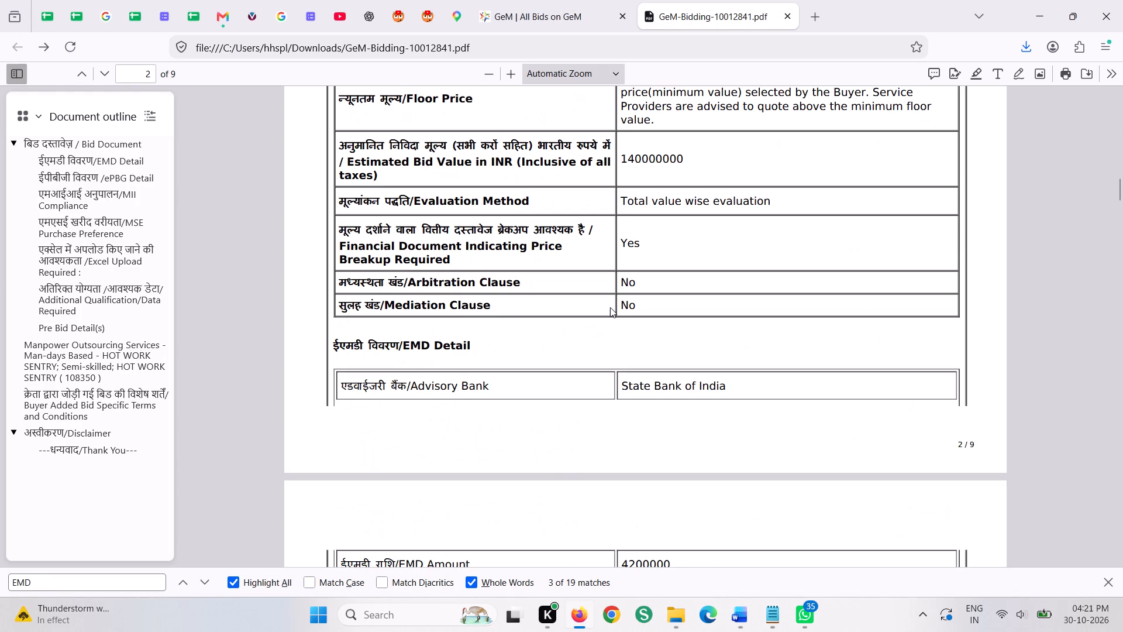
scroll(609, 309, down, 5)
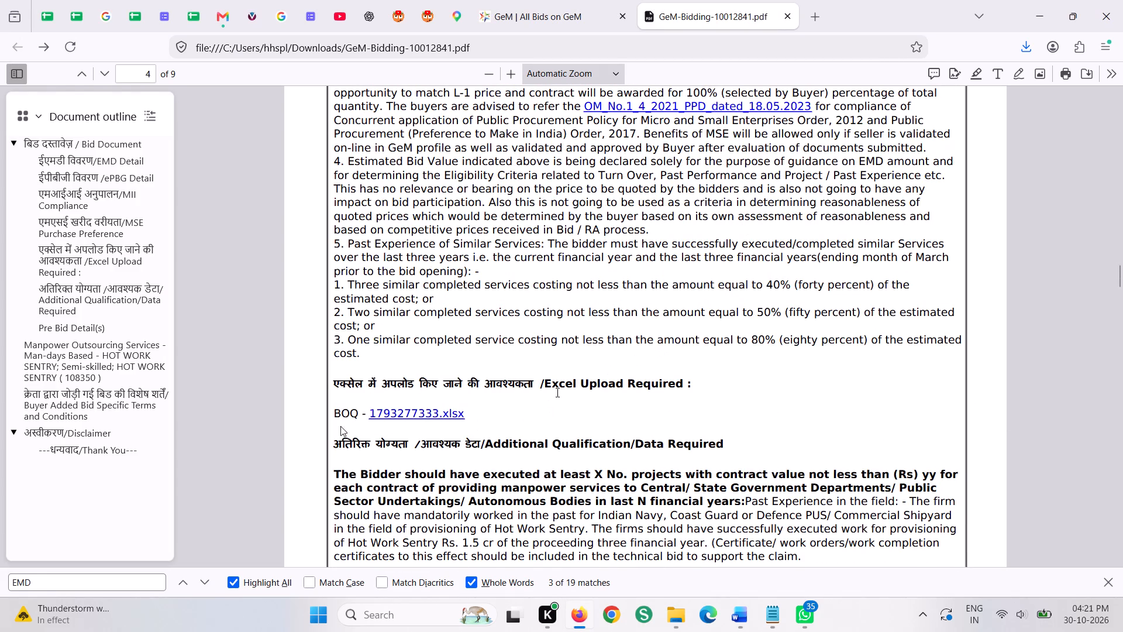
double_click(346, 411)
key(ctrl+c)
key(ctrl+c)
click(591, 0)
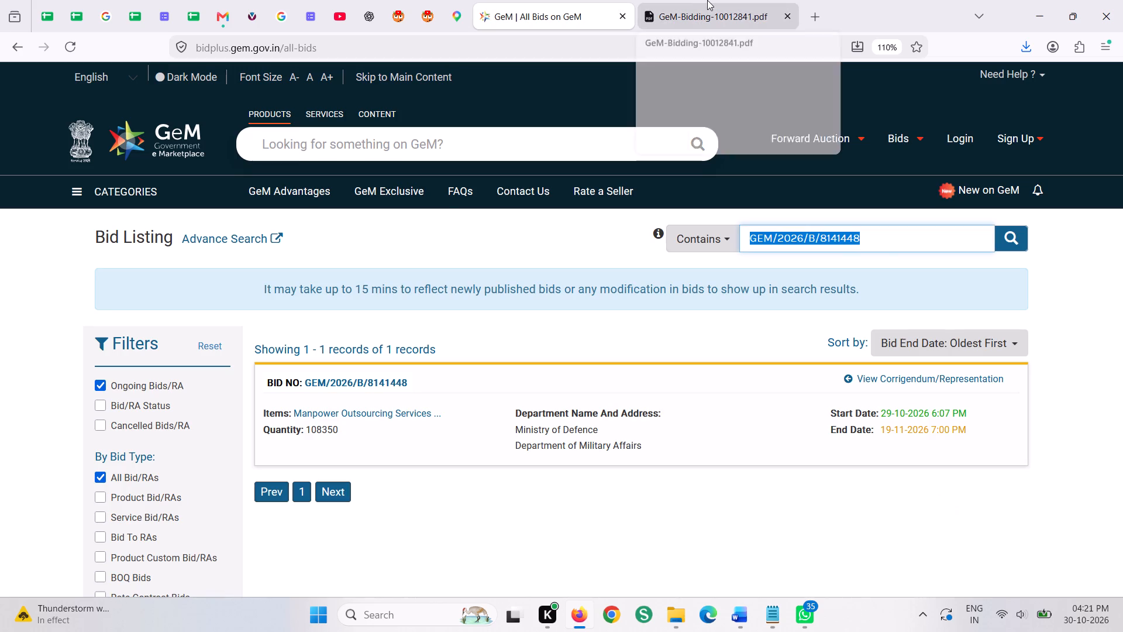
click(709, 0)
click(434, 410)
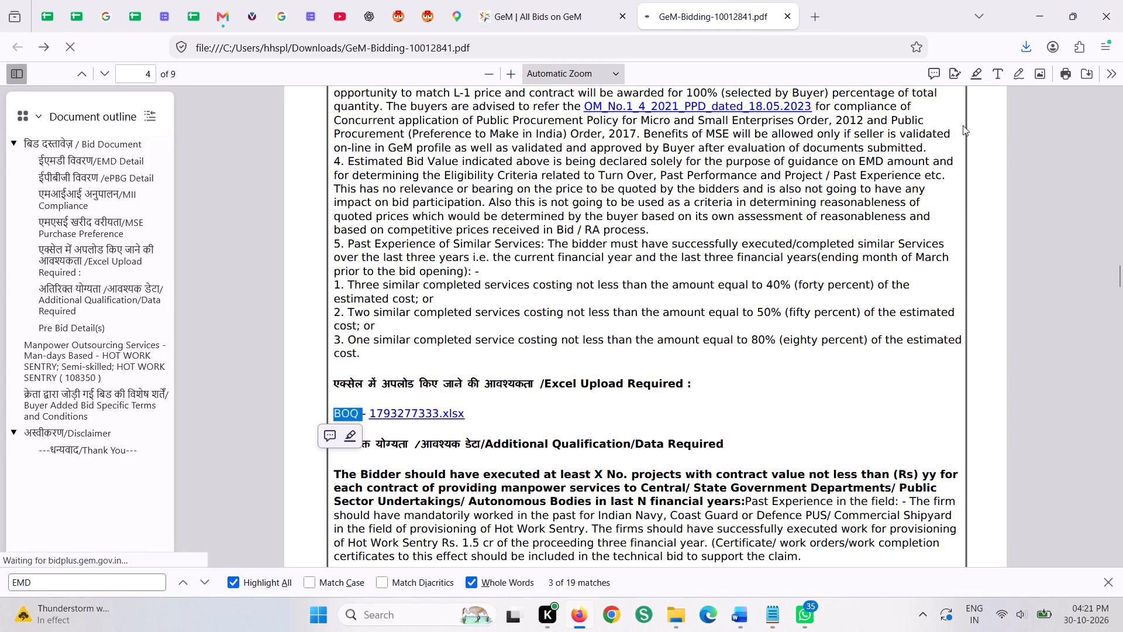
click(809, 91)
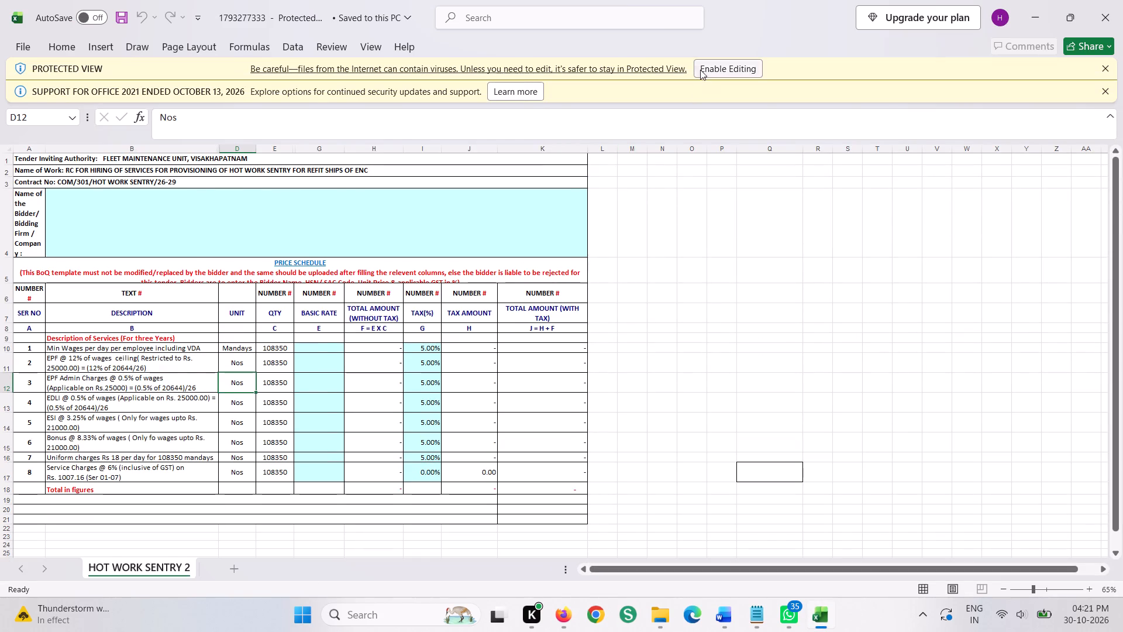
click(700, 70)
click(341, 232)
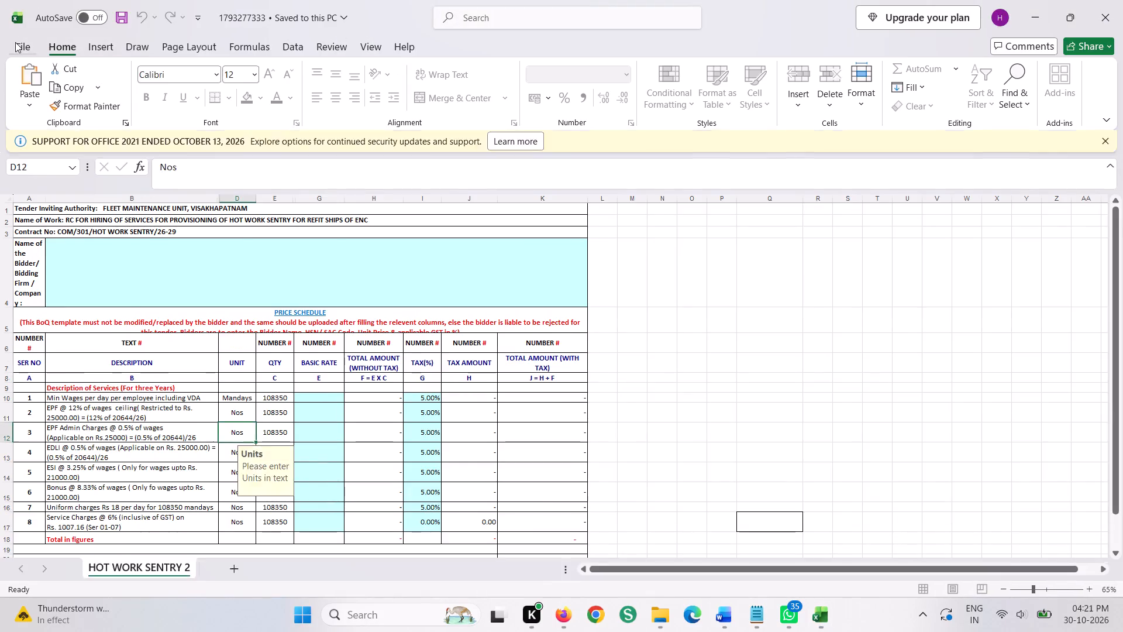
Save the workbook as BOQ in DEV1's GEM2026B8141448 folder, close it, and check the folder in File Explorer.
click(15, 42)
click(46, 262)
click(170, 386)
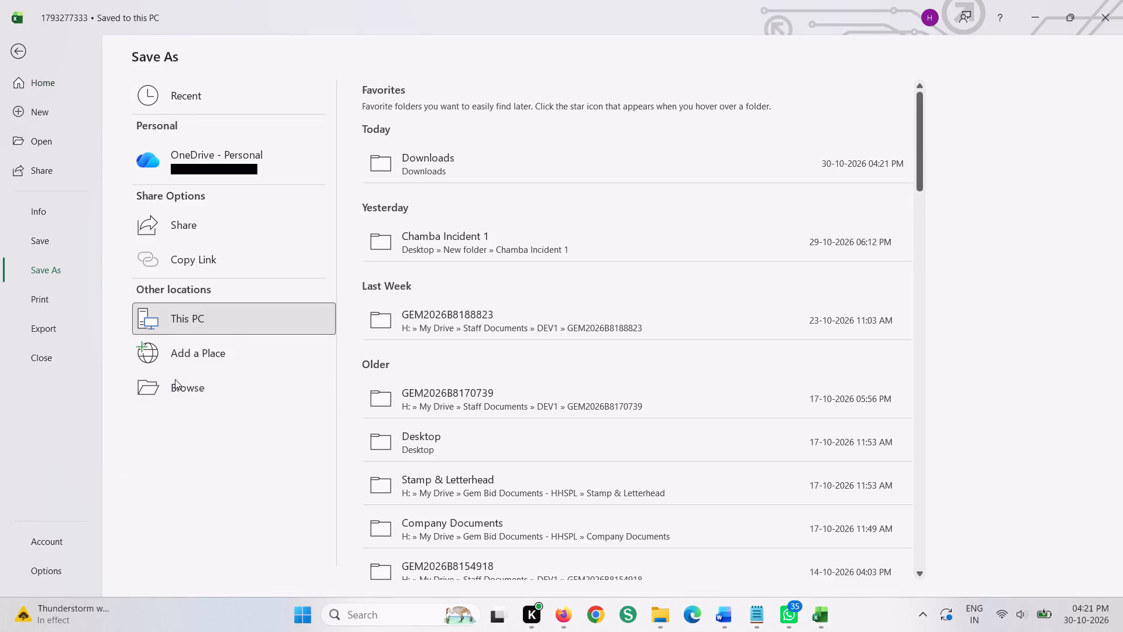
click(66, 191)
scroll(203, 156, up, 13)
double_click(225, 119)
click(185, 245)
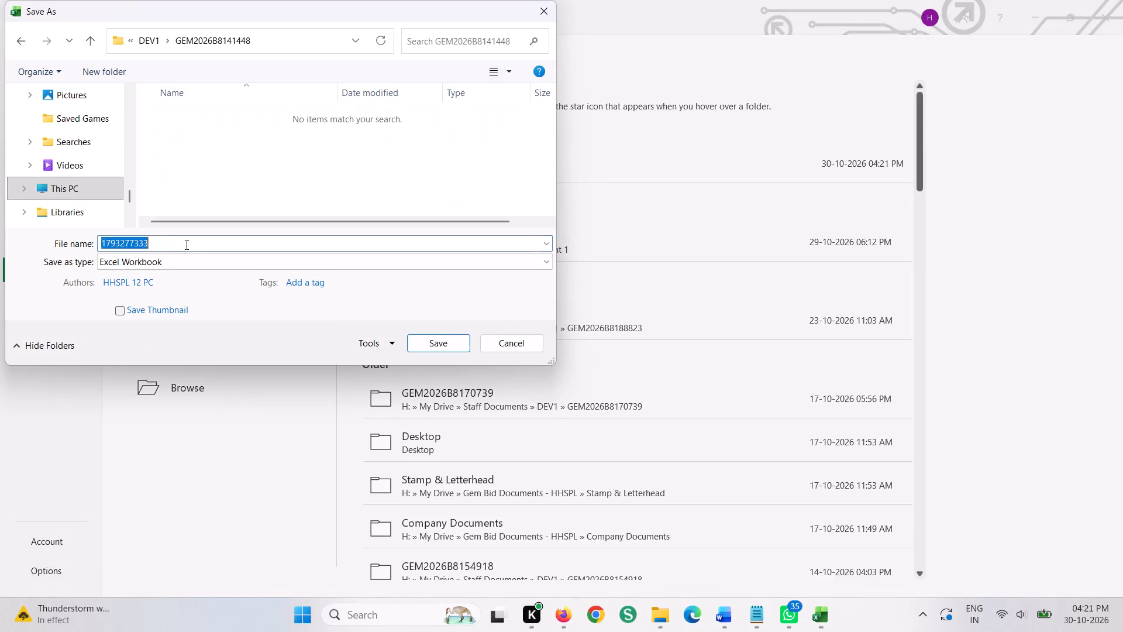
key(ctrl+v)
click(447, 334)
click(449, 338)
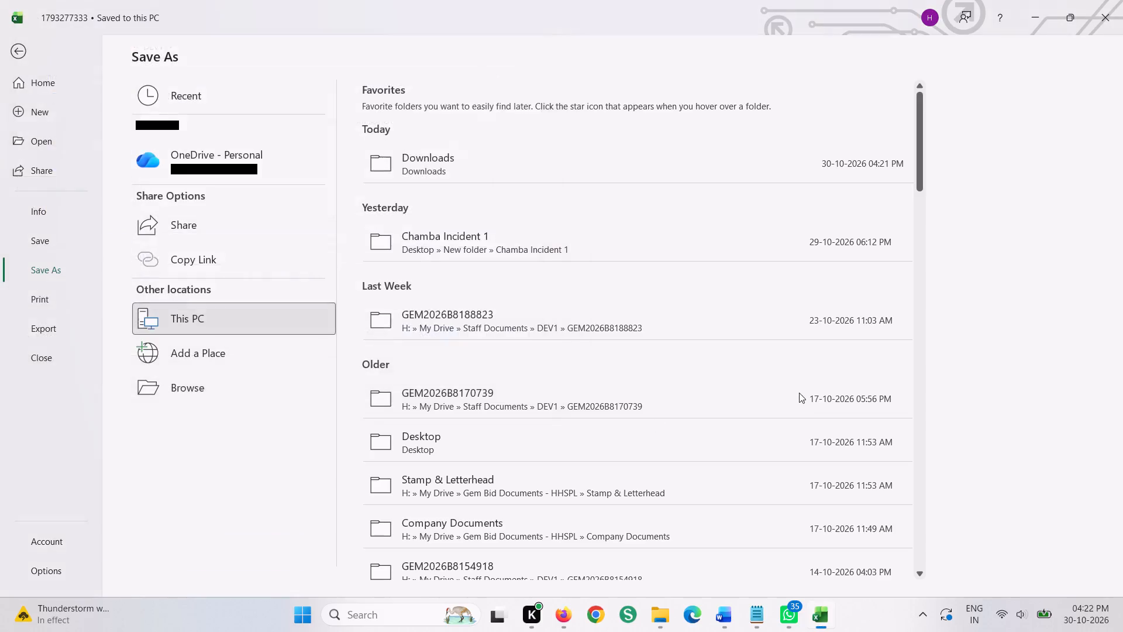
scroll(702, 257, down, 4)
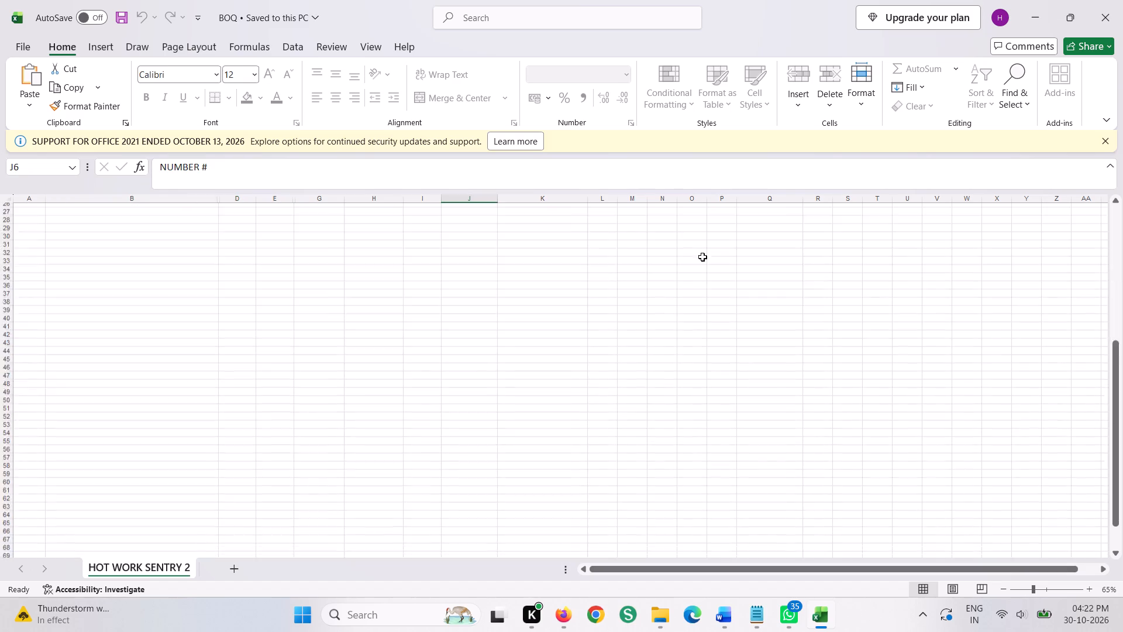
scroll(702, 257, down, 2)
scroll(657, 274, up, 18)
click(1103, 18)
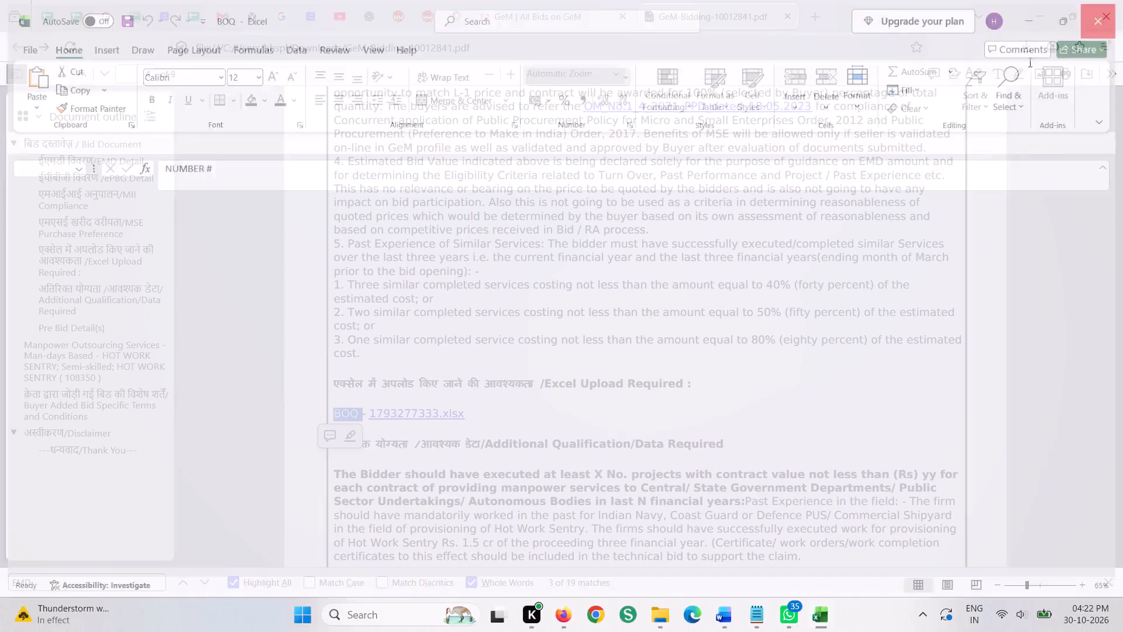
click(671, 620)
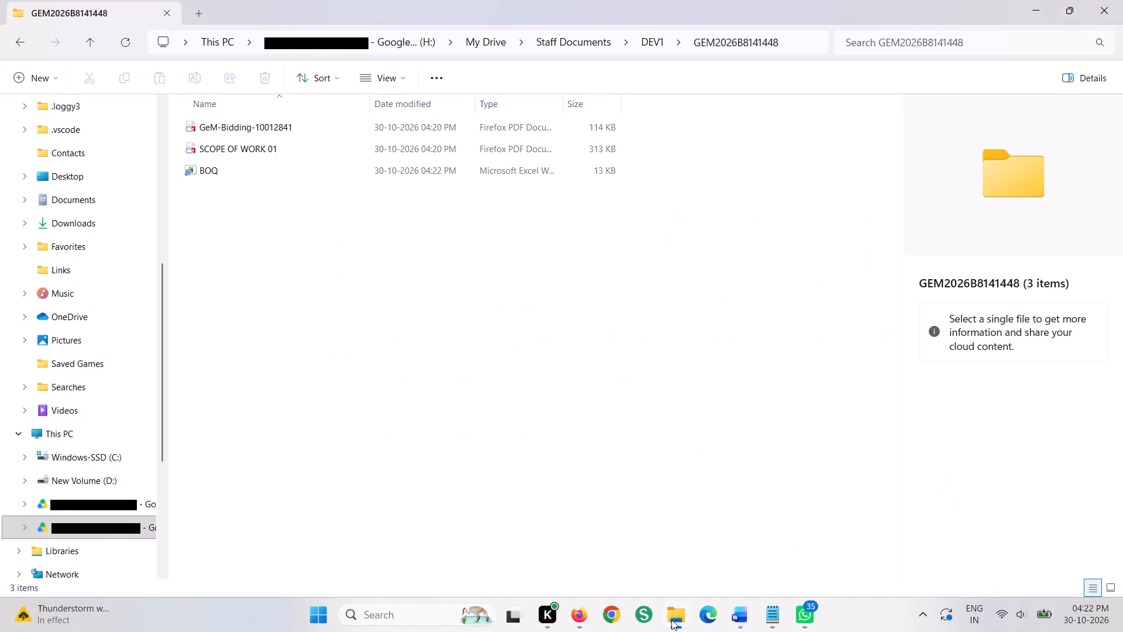
click(671, 620)
Add item 7 to the Word list as "Bidder financial standing", copied from the bid document's Generic clause 2, and start item 8.
click(581, 616)
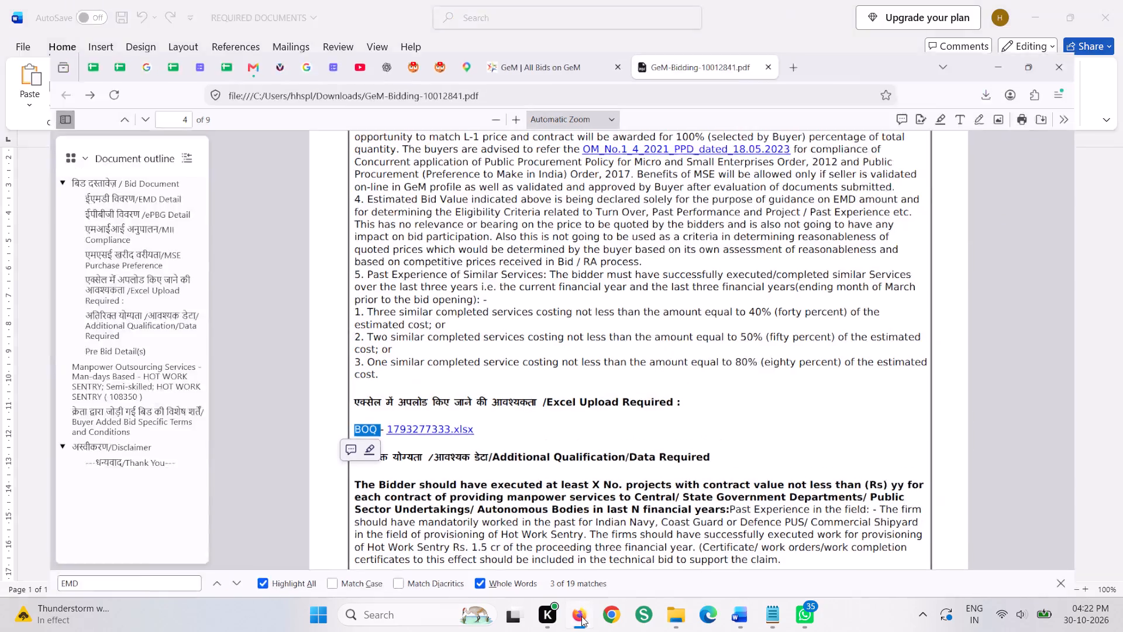
click(581, 616)
scroll(636, 401, down, 6)
scroll(700, 402, down, 3)
scroll(576, 396, up, 1)
scroll(507, 335, up, 1)
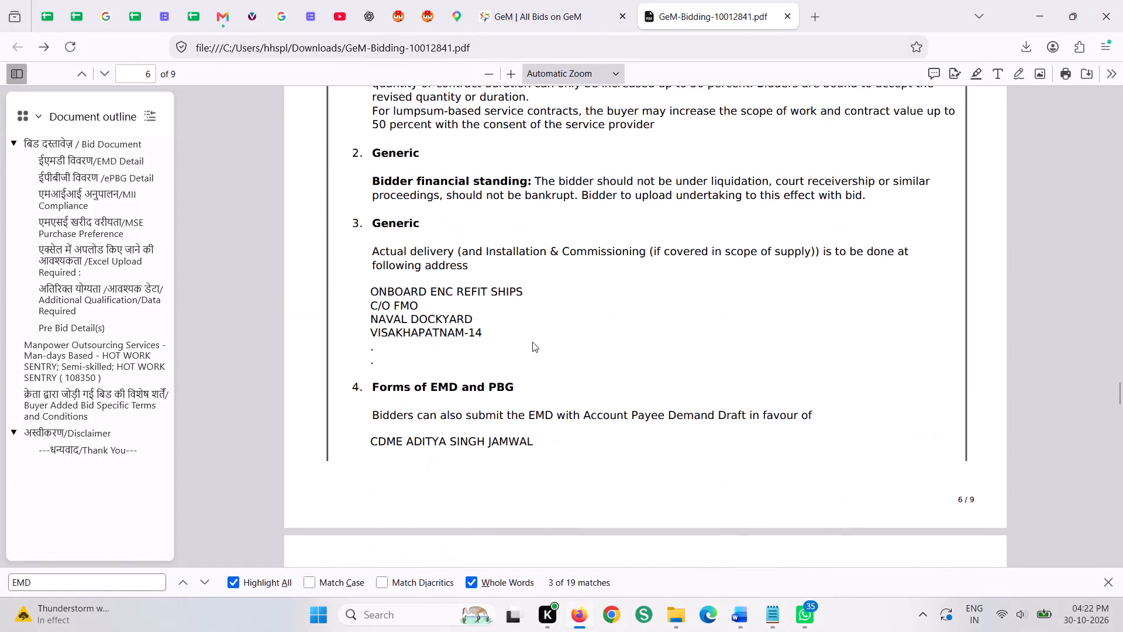
key(alt+Tab)
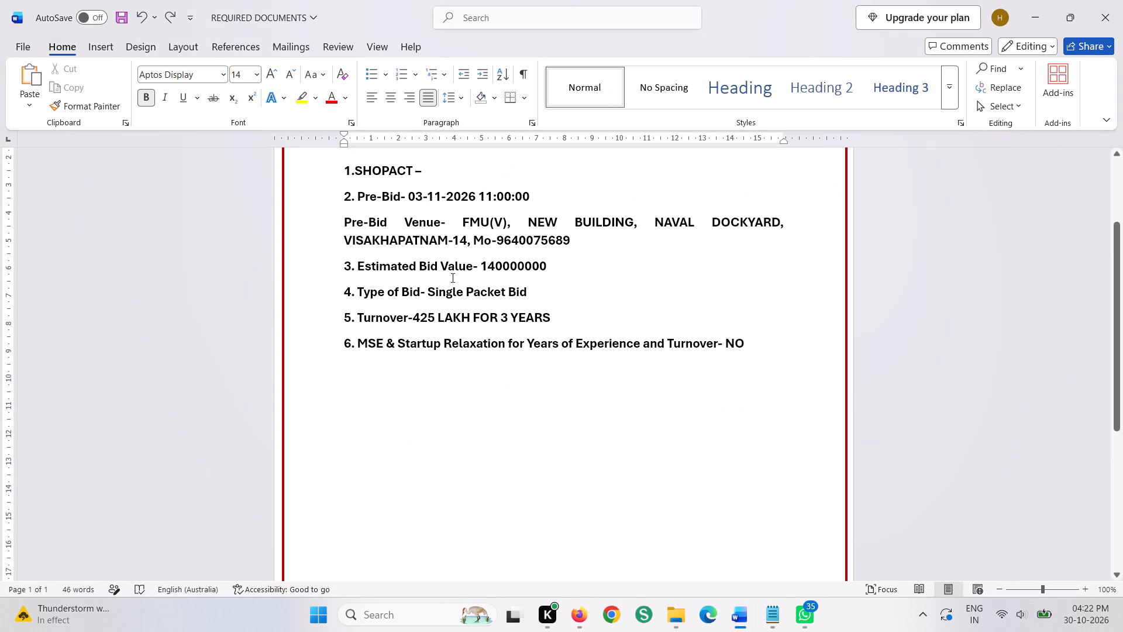
scroll(452, 277, up, 1)
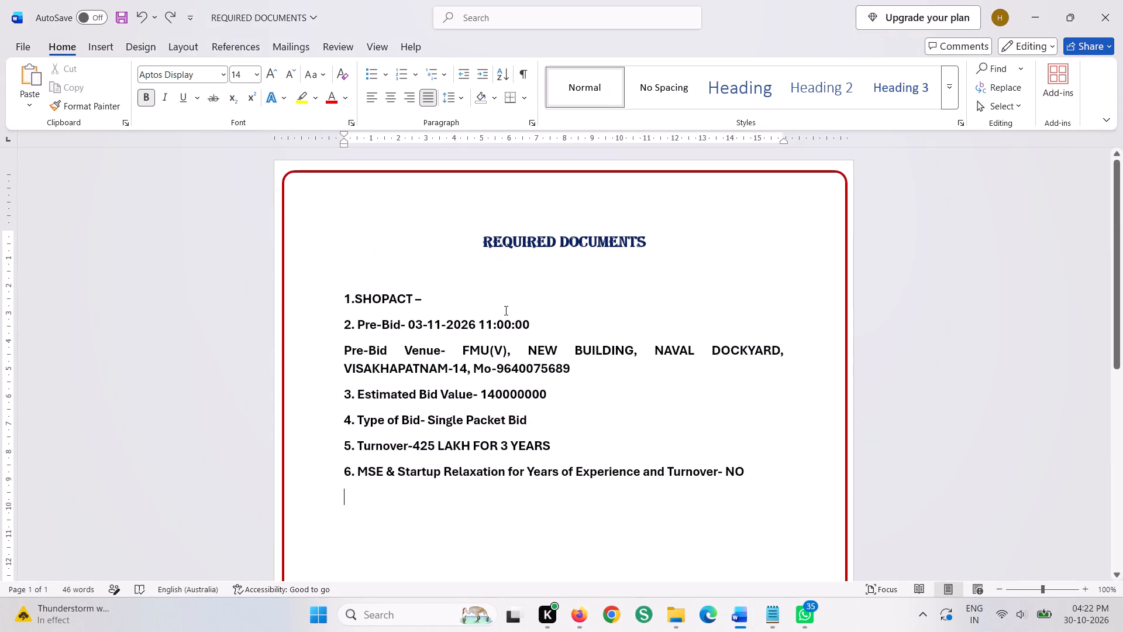
key(alt+Tab)
click(374, 185)
drag(374, 184, 483, 183)
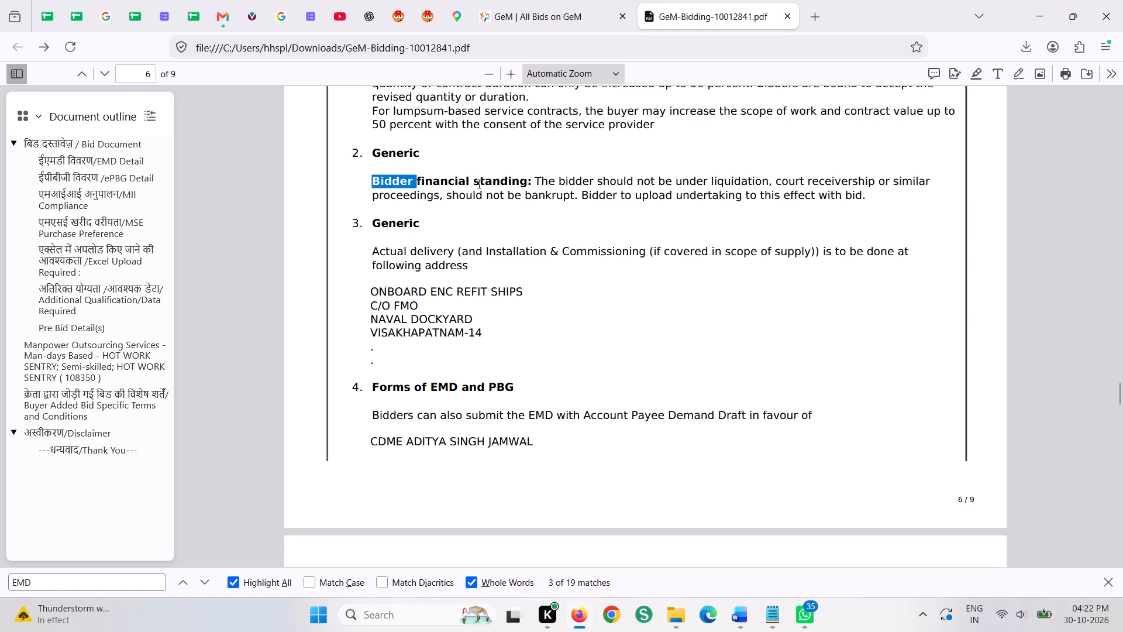
drag(483, 183, 488, 183)
key(ctrl+c)
key(ctrl+c)
key(alt+Tab)
click(747, 475)
key(Return)
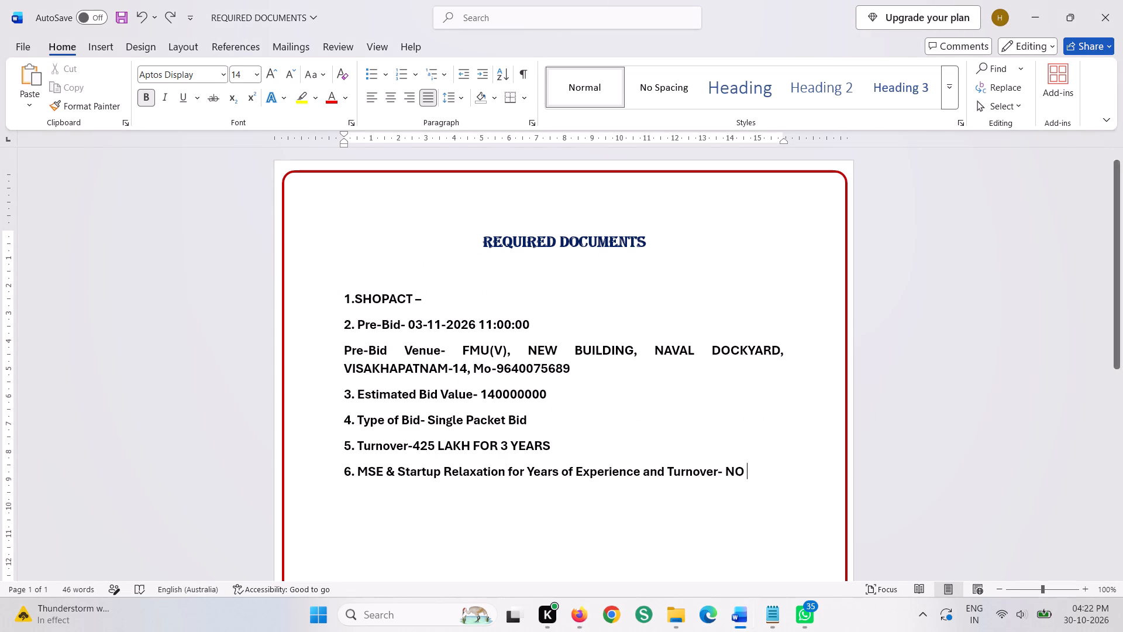
key(8)
key(BackSpace)
text(7.)
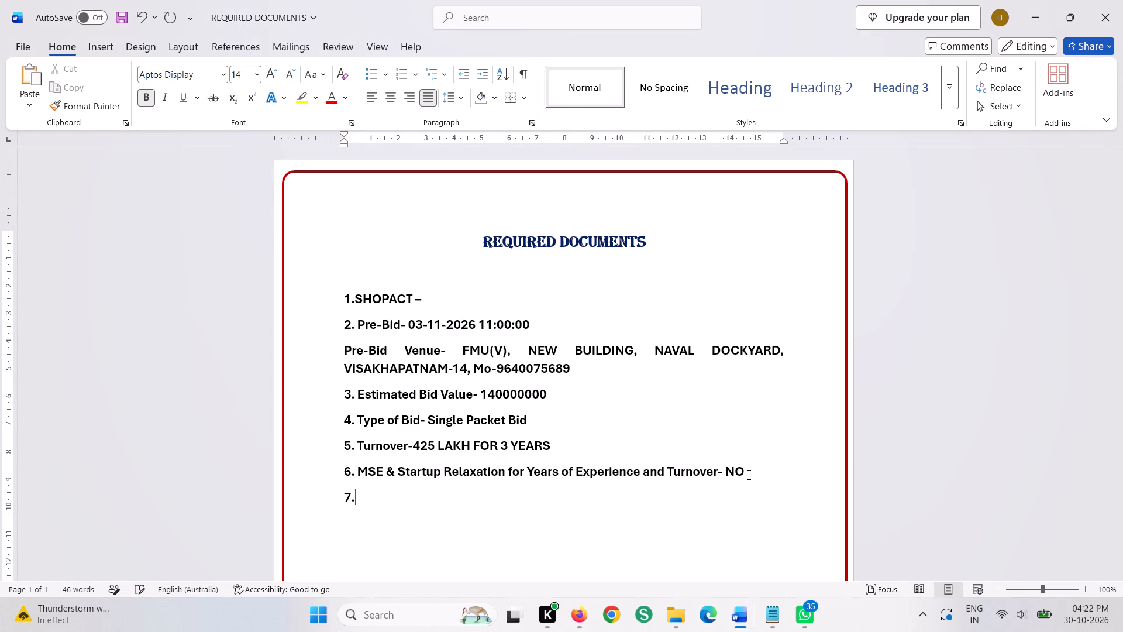
key(ctrl+v)
key(Return)
text(8.)
Examine the bid document's buyer-added terms, specification table and Minimum Floor Price section for the next requirement to list.
key(alt+Tab)
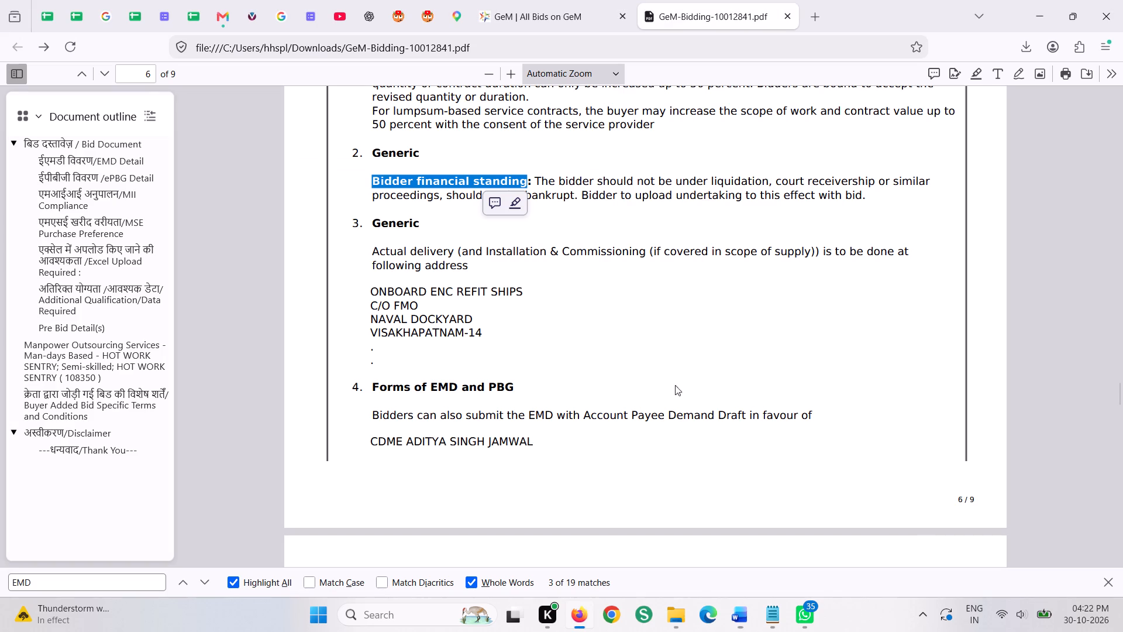
scroll(364, 251, down, 1)
scroll(463, 286, down, 1)
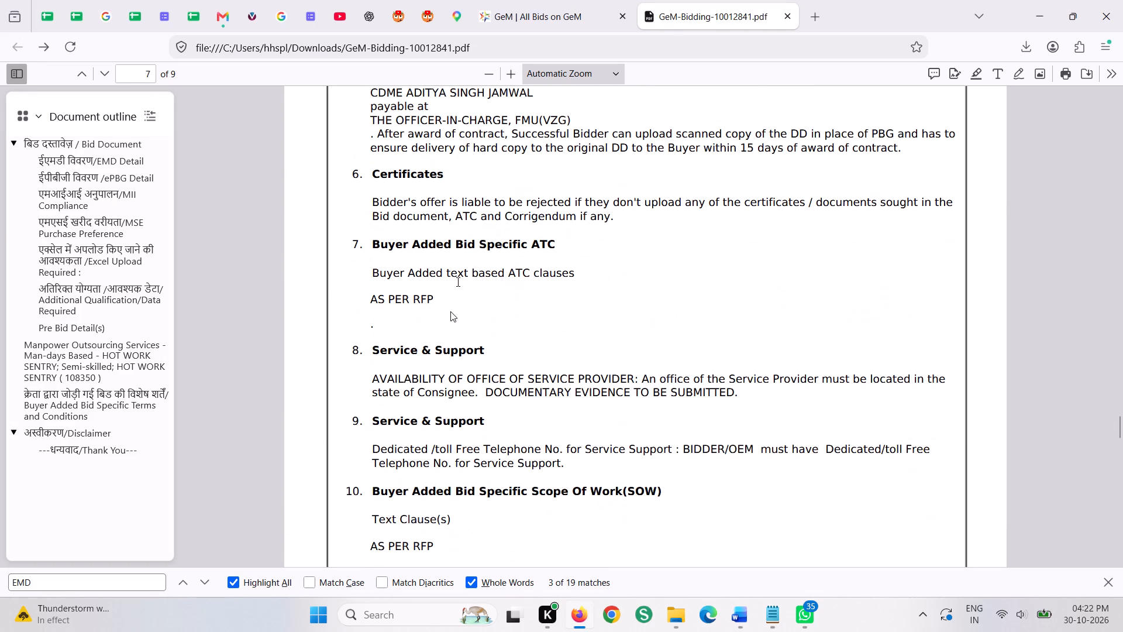
scroll(450, 311, down, 1)
scroll(454, 266, up, 1)
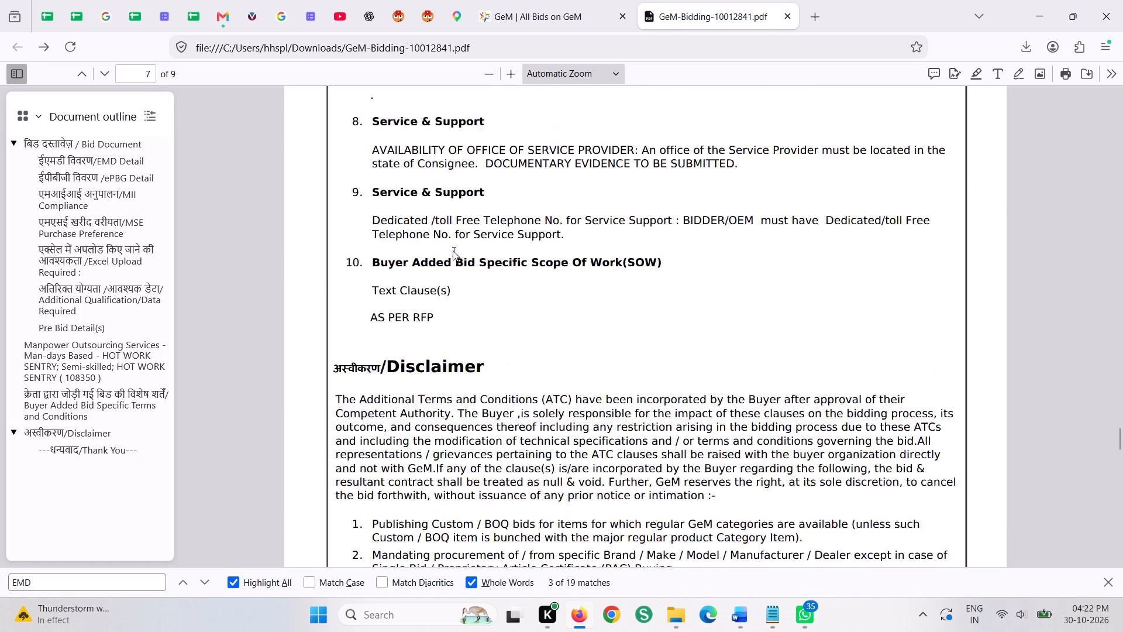
scroll(505, 350, up, 1)
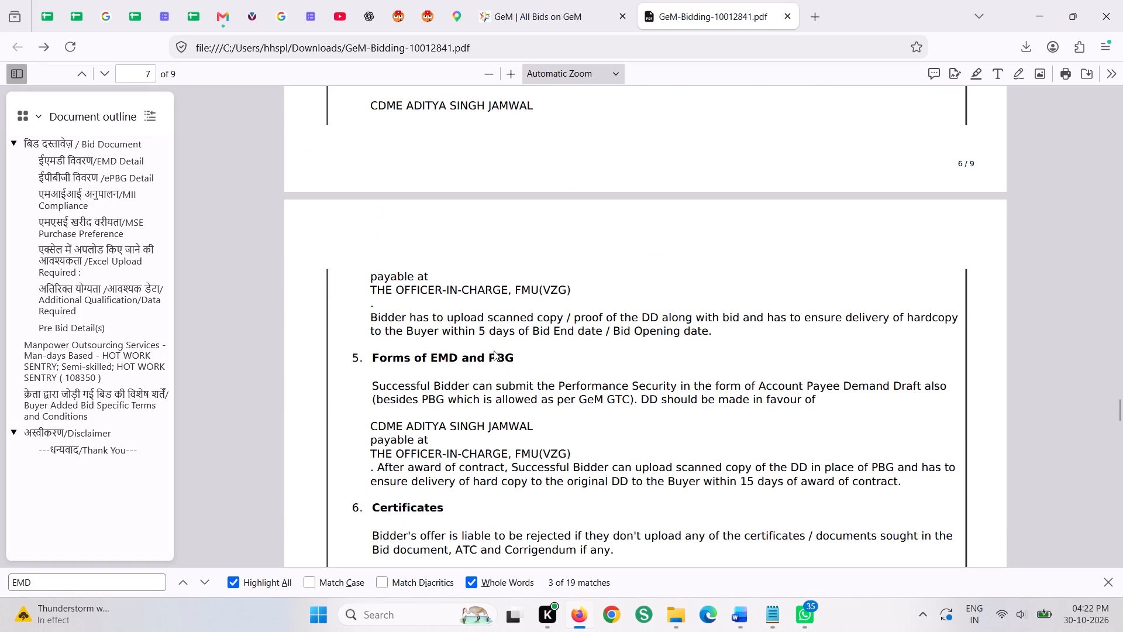
scroll(491, 347, up, 1)
scroll(505, 397, up, 1)
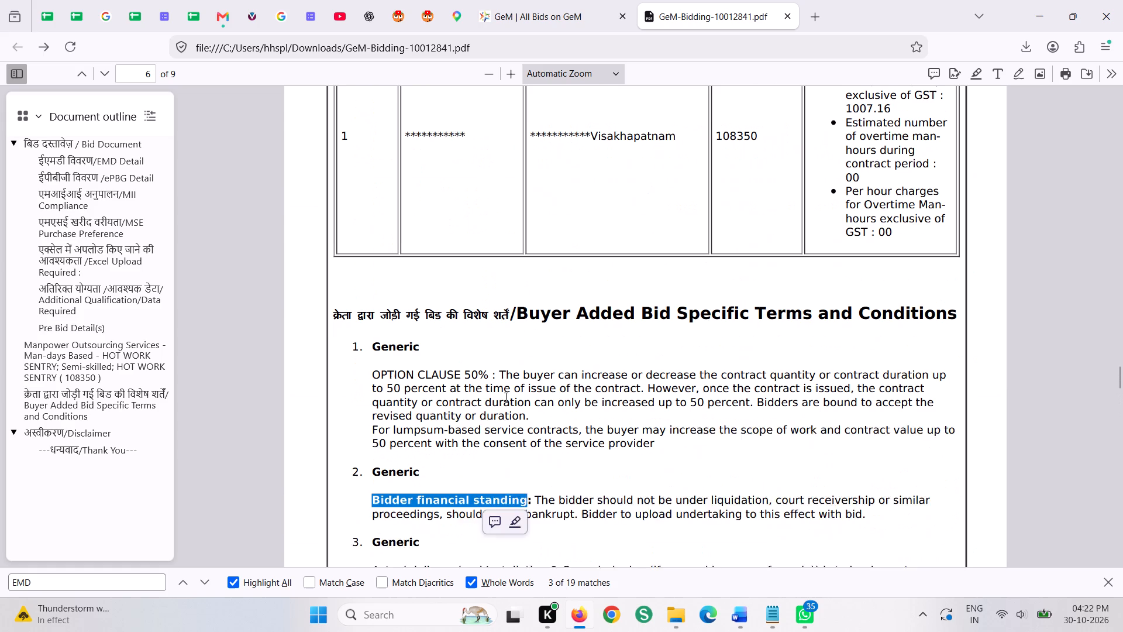
scroll(525, 396, down, 1)
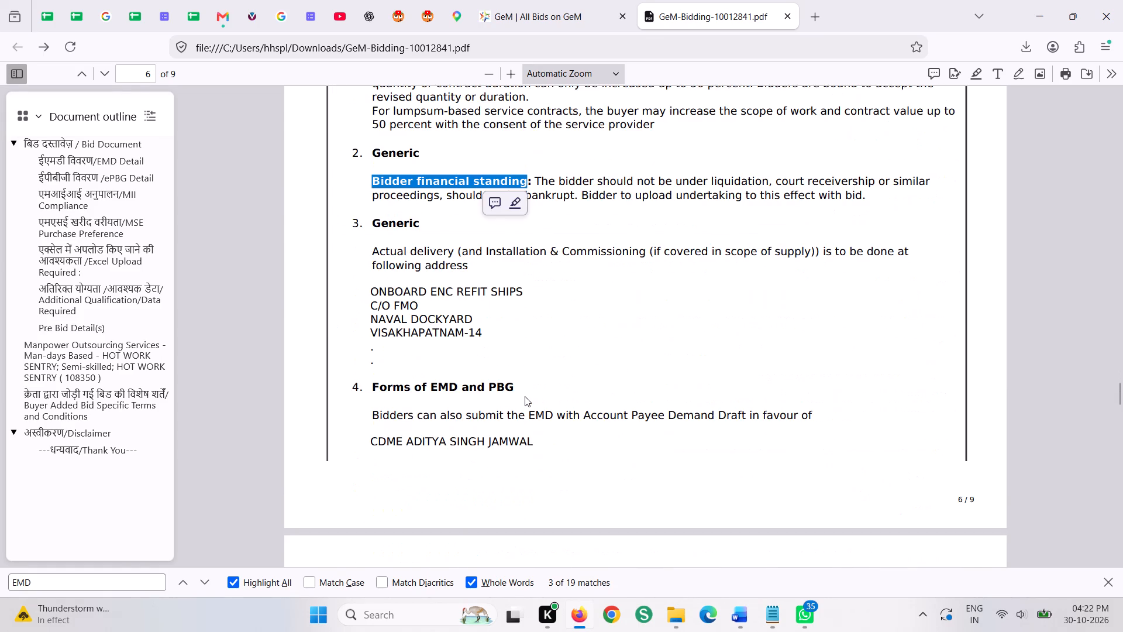
scroll(498, 378, down, 2)
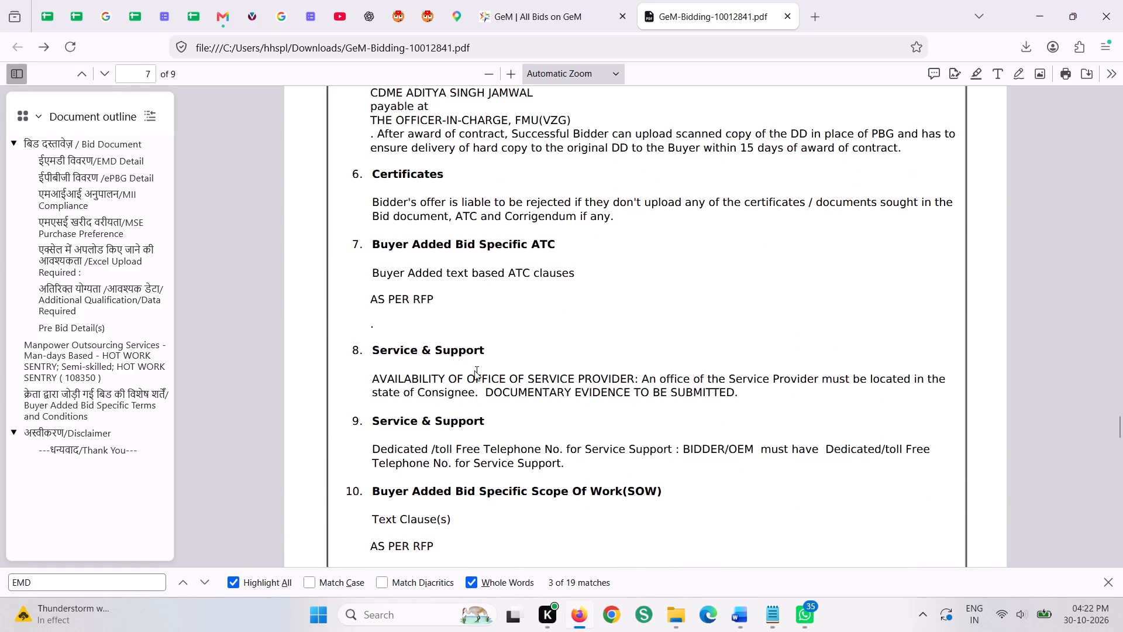
scroll(474, 370, down, 1)
click(439, 285)
scroll(511, 275, up, 1)
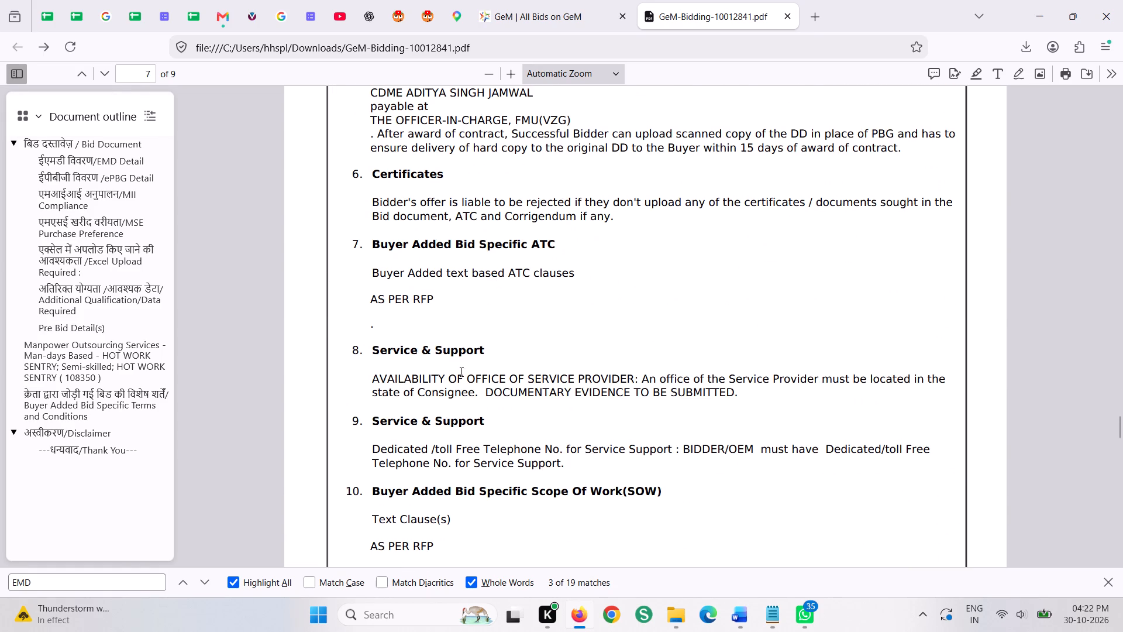
click(460, 372)
scroll(476, 375, up, 3)
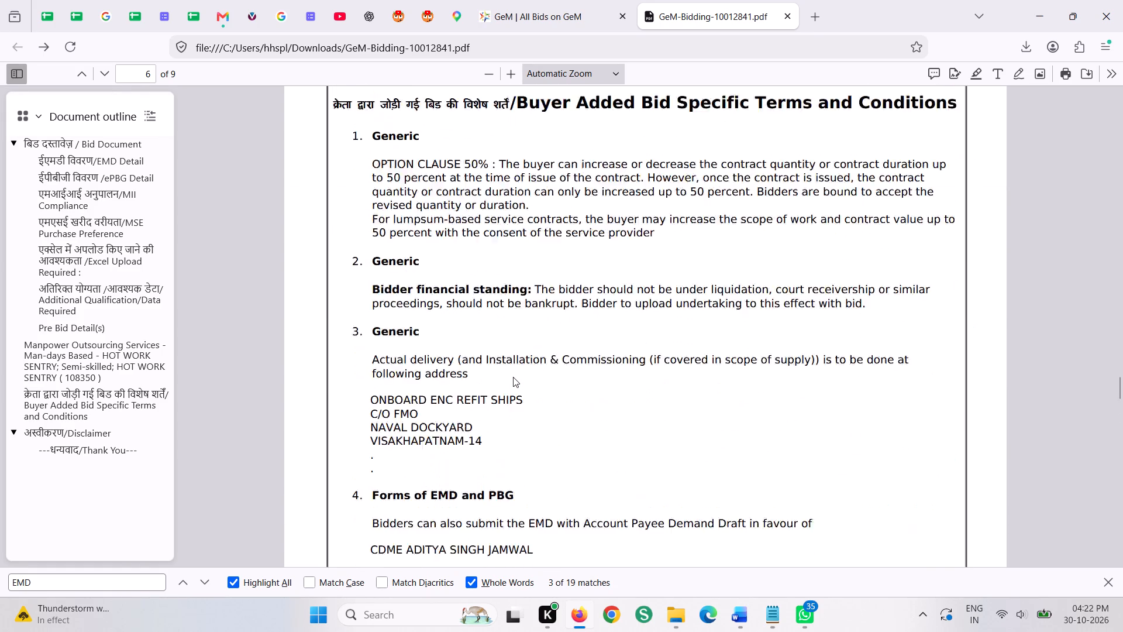
scroll(513, 377, down, 1)
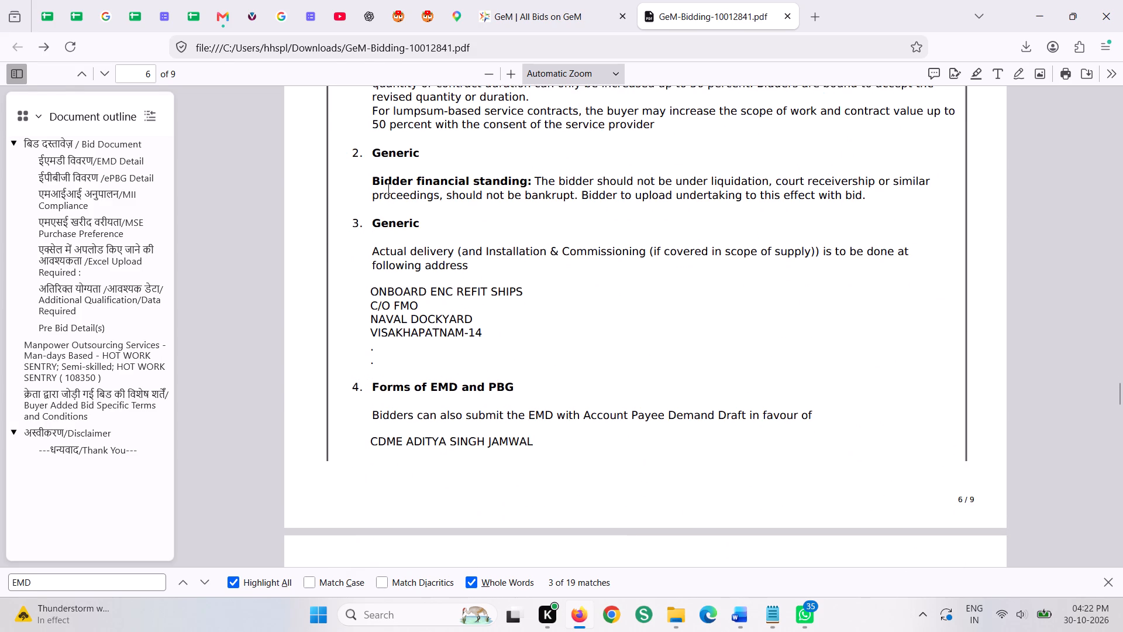
key(alt+Tab)
key(alt+Tab)
scroll(540, 361, up, 1)
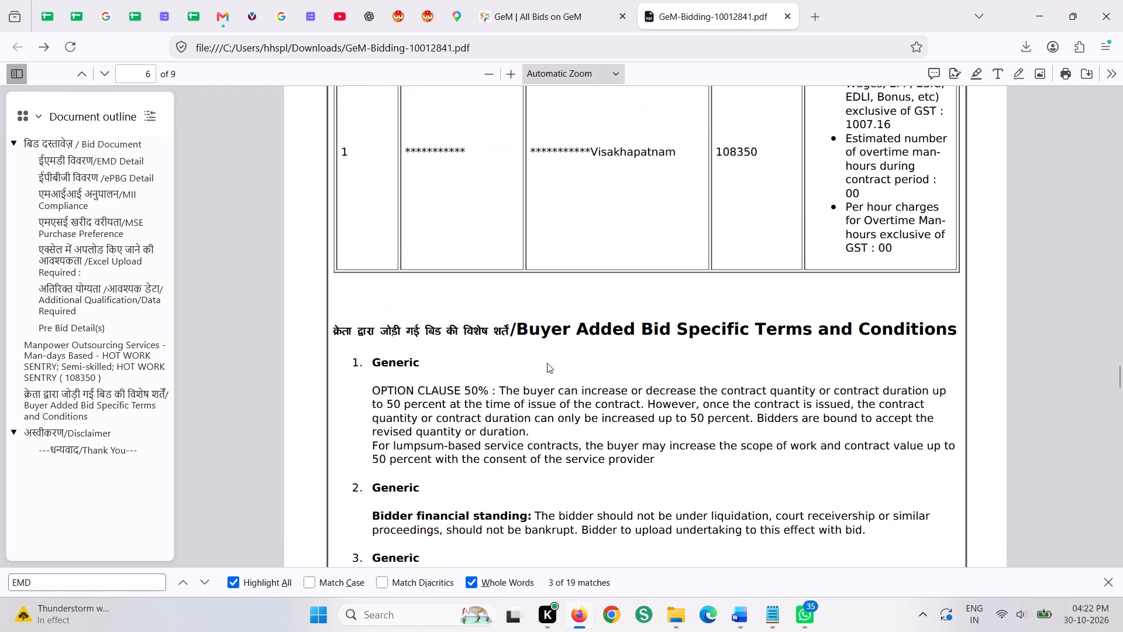
scroll(547, 363, up, 1)
scroll(608, 369, up, 3)
scroll(615, 372, down, 1)
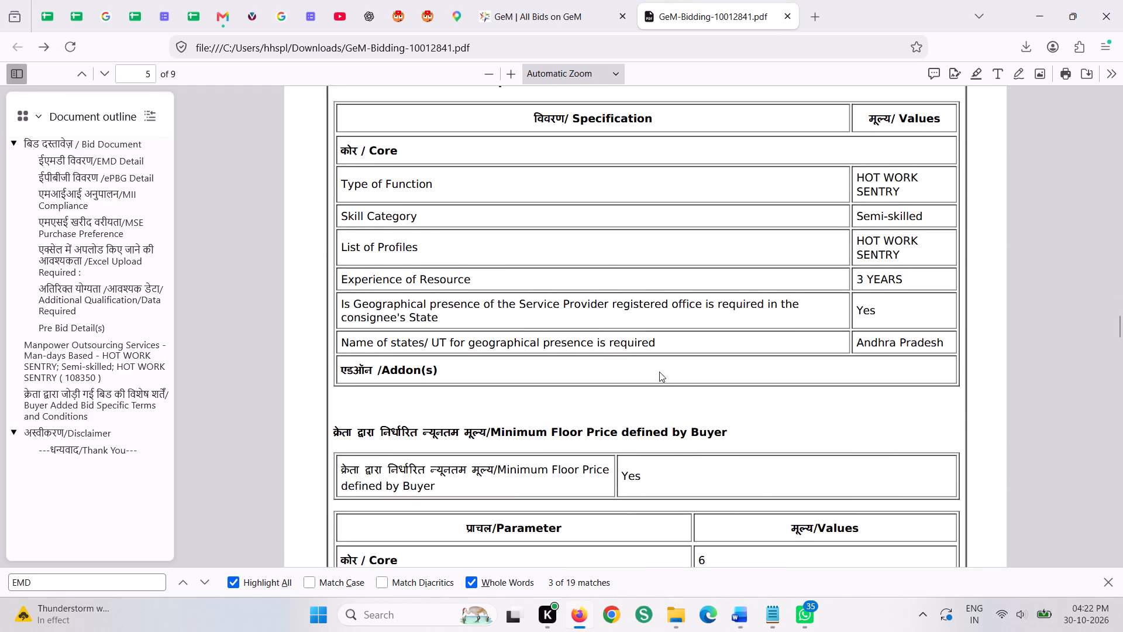
scroll(691, 351, down, 1)
key(alt+Tab)
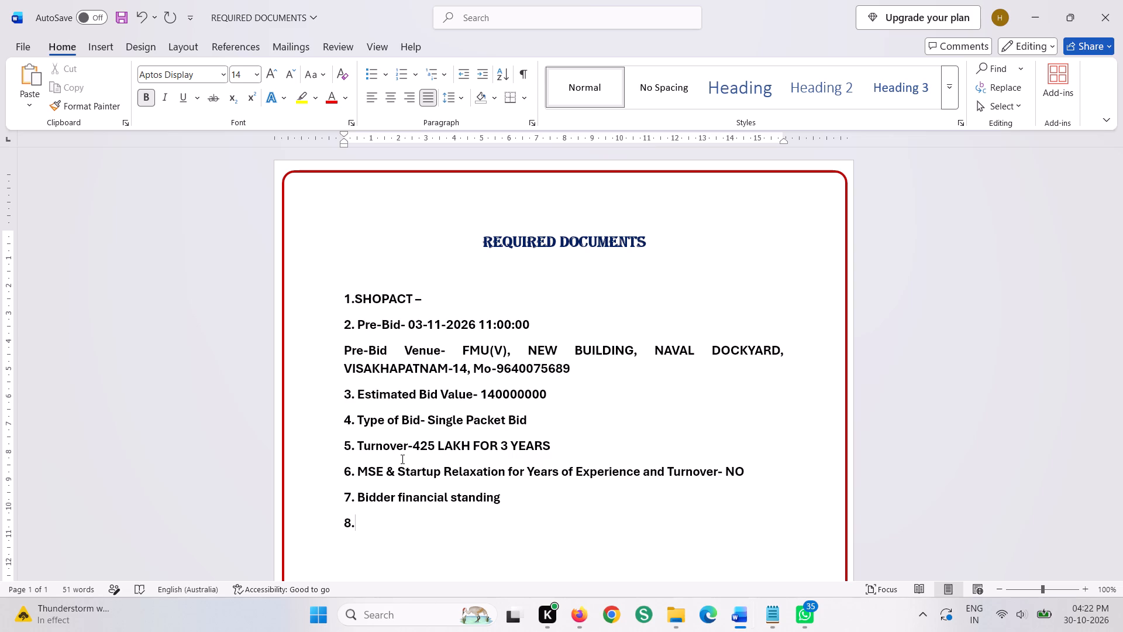
key(alt+Tab)
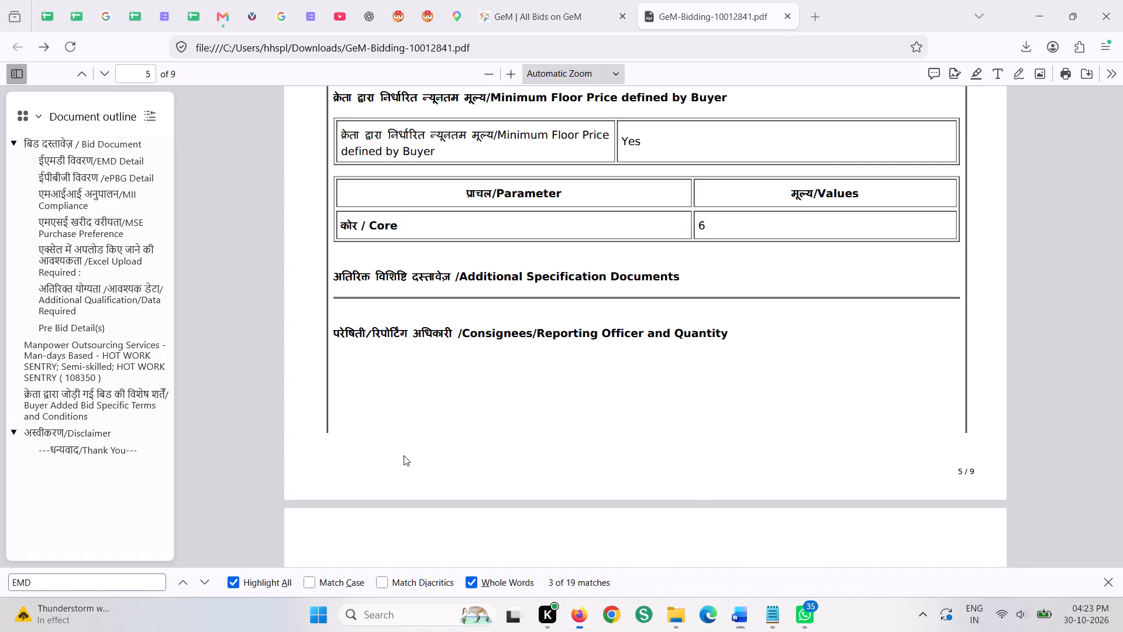
Complete item 8 in the Word list as "SERVICE CHARGE -6 %", based on the bid document's Core value, and start a new line.
key(alt+Tab)
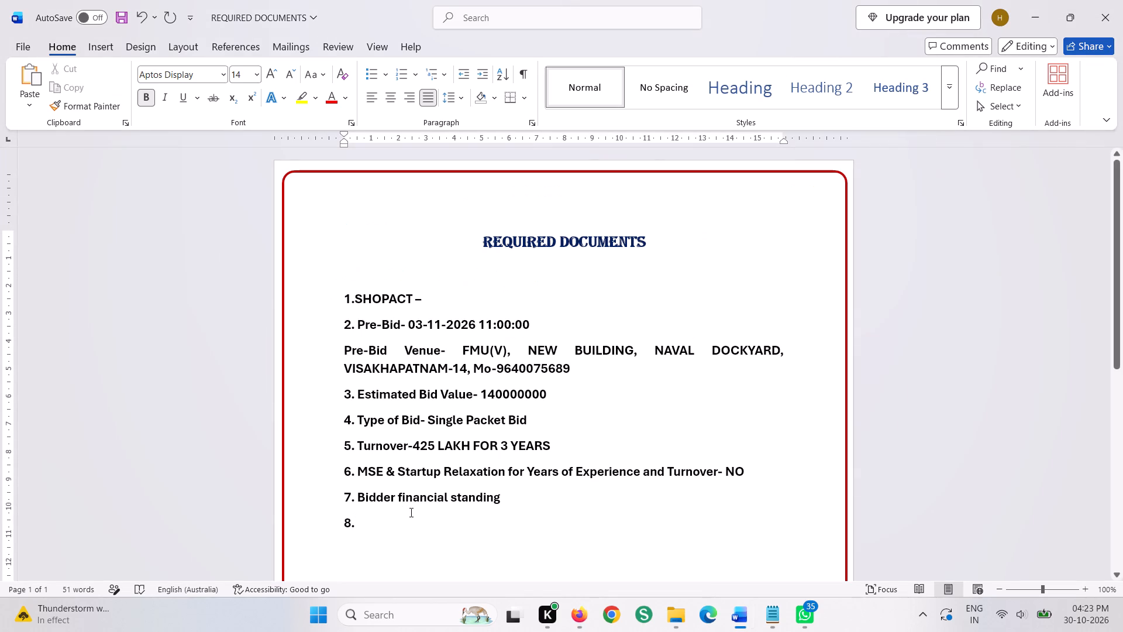
text(SER)
text(VIC3 CHAR)
key(Insert)
key(Insert)
key(Insert)
key(Home)
key(Home)
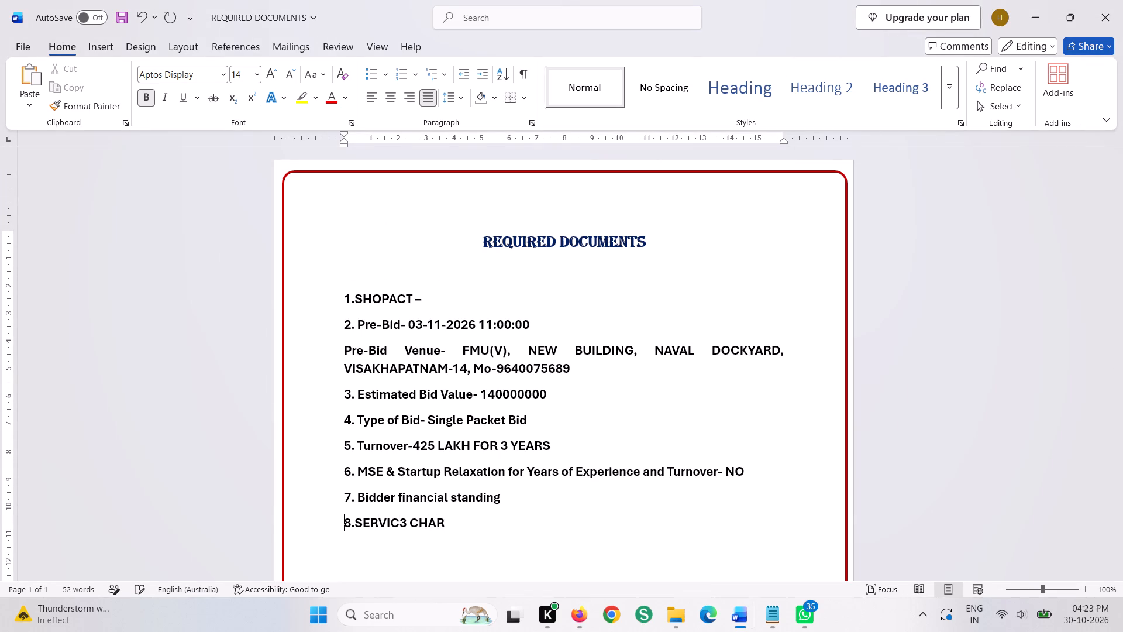
click(449, 523)
key(BackSpace)
key(BackSpace)
key(BackSpace)
key(BackSpace)
key(BackSpace)
key(BackSpace)
text(E CHARGE)
key(space)
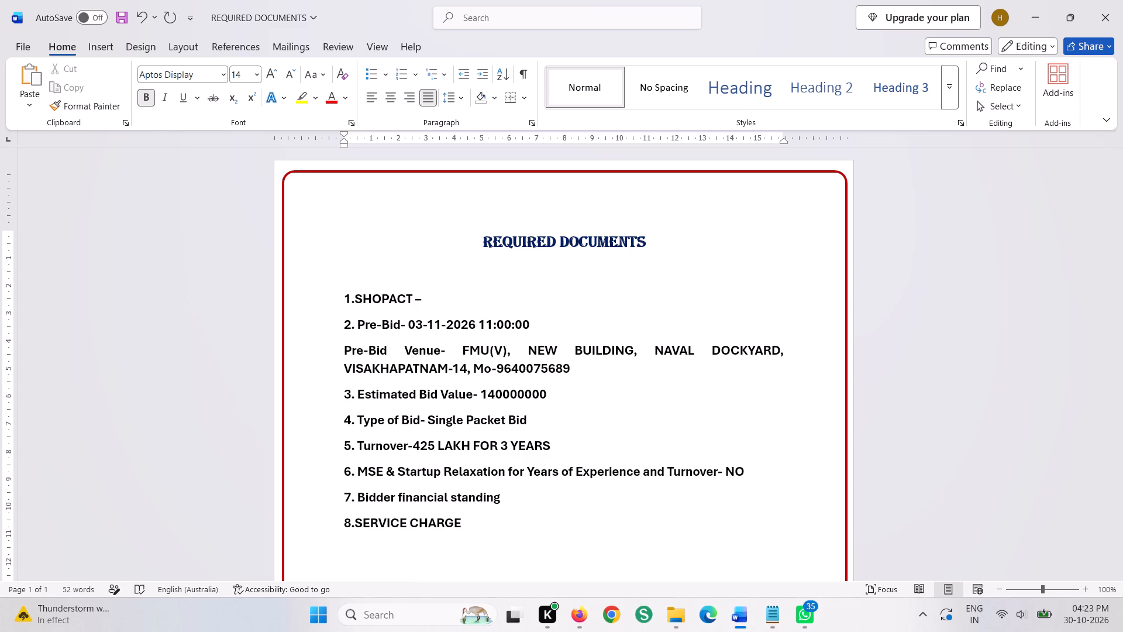
key(minus)
key(alt+Tab)
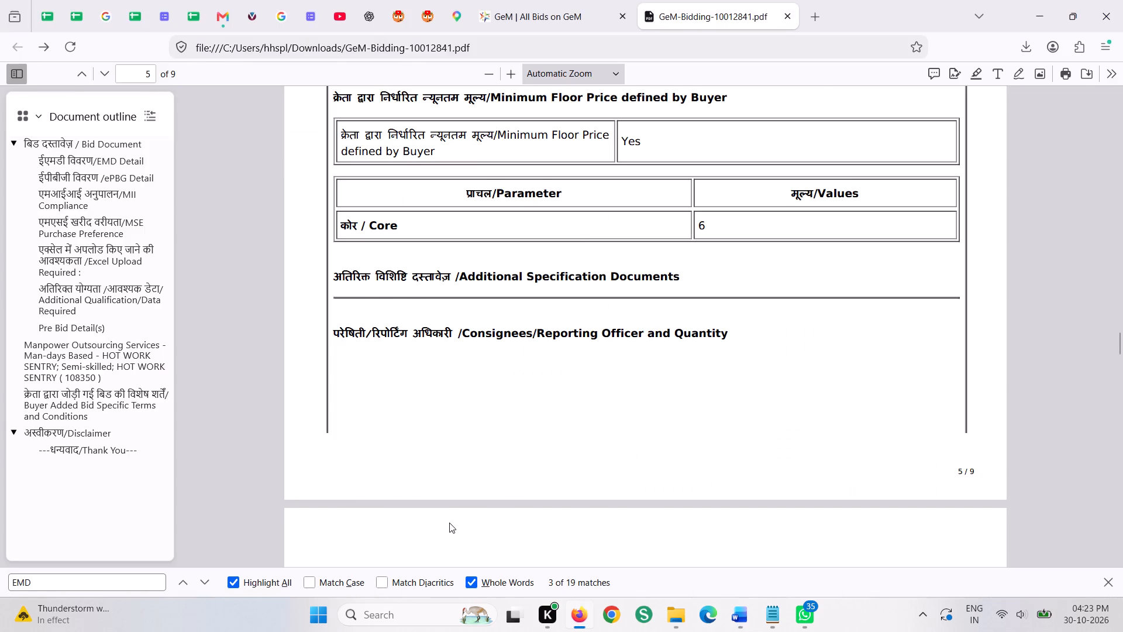
key(alt+Tab)
text(6)
key(space)
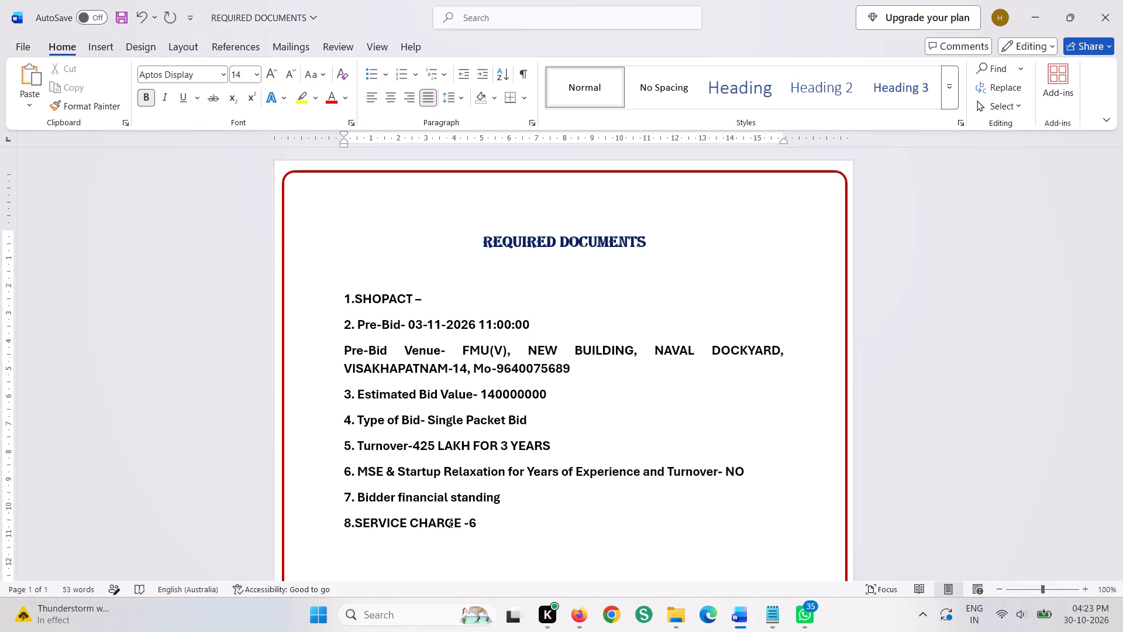
key(shift+percent)
key(Return)
key(alt+Tab)
key(alt+Tab)
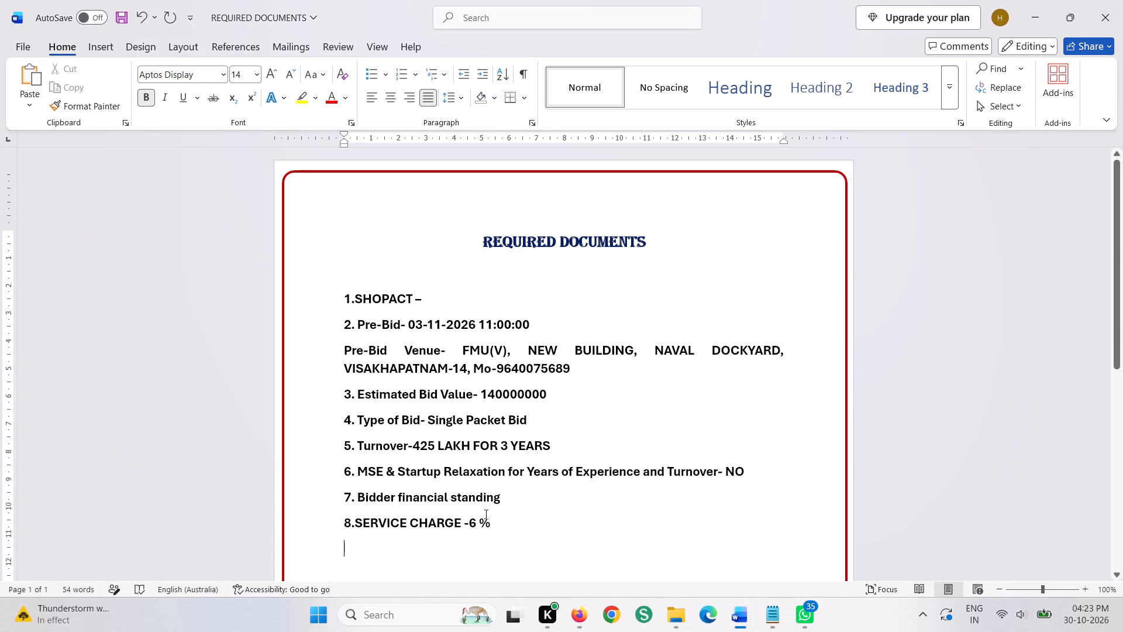
Compare the bid document's clauses, pre-bid details and bid details table with the Word list for a requirement still missing.
key(alt+Tab)
scroll(591, 398, up, 2)
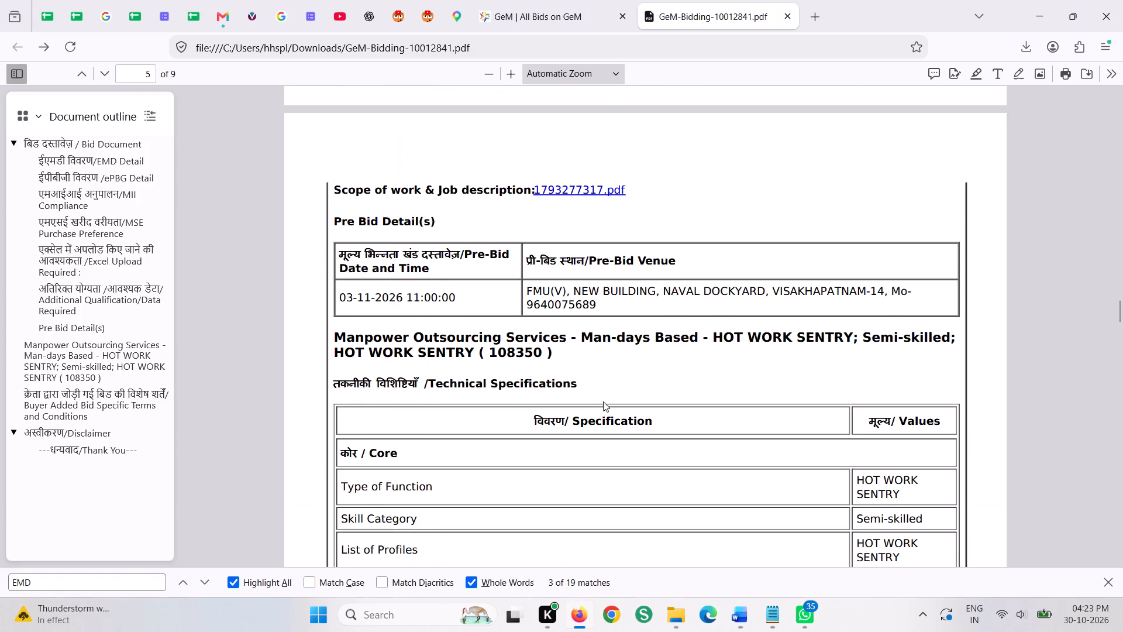
key(alt+Tab)
key(alt+Tab)
scroll(541, 319, up, 2)
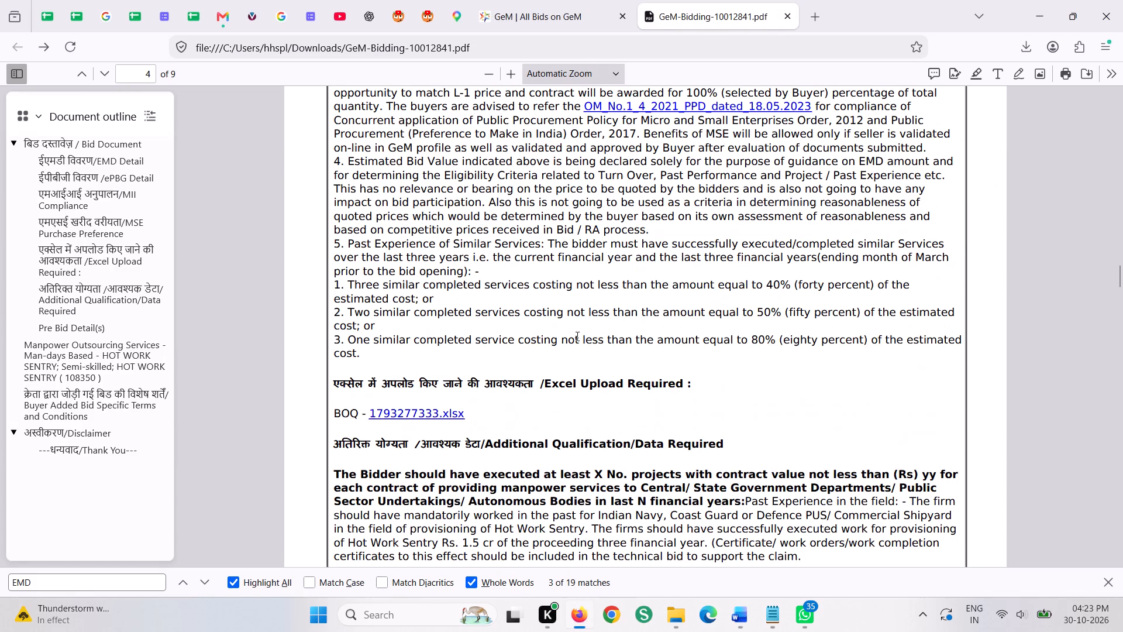
scroll(571, 394, up, 3)
scroll(636, 373, up, 3)
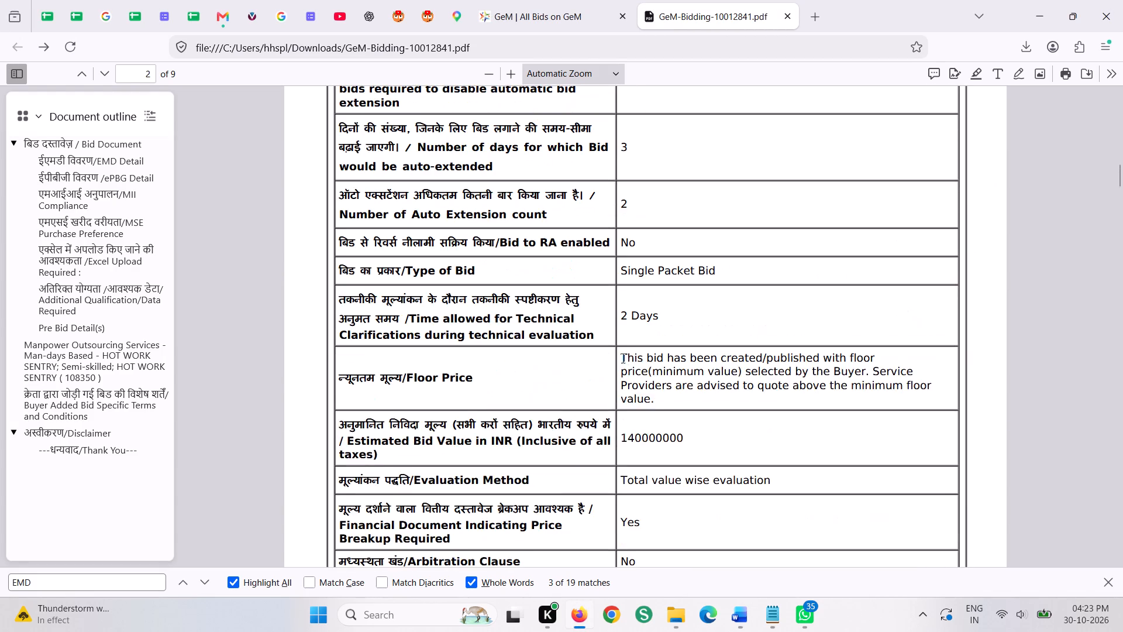
key(alt+Tab)
scroll(569, 342, down, 1)
key(alt+Tab)
Add item 9 to the Word list with the full "Past Experience in the field" text copied from the bid document's Additional Qualification section.
scroll(604, 354, down, 2)
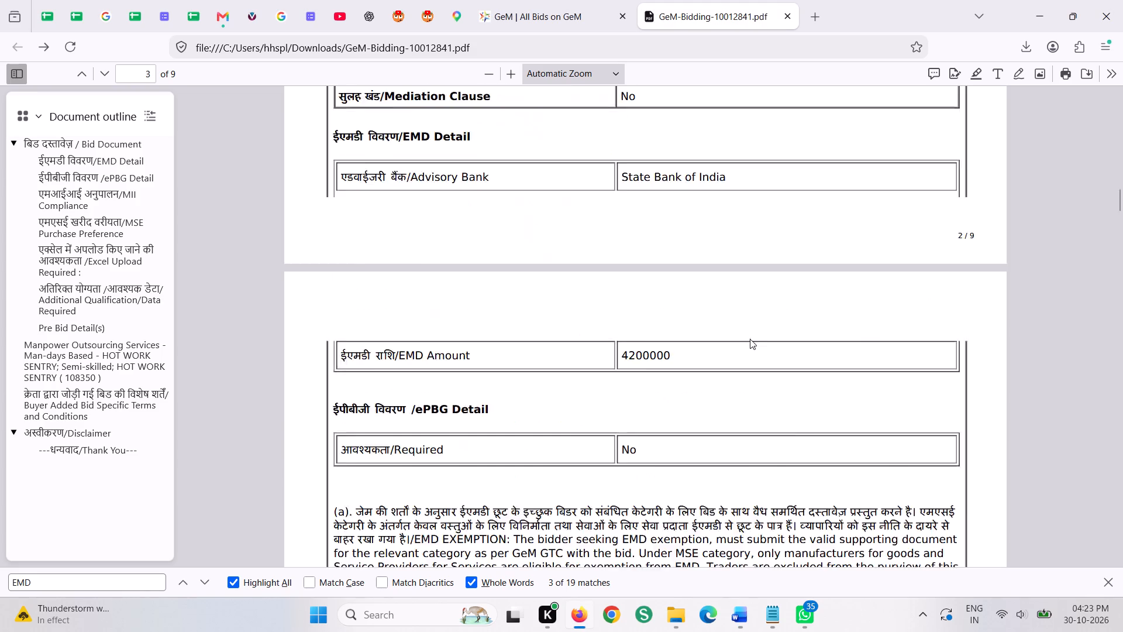
scroll(697, 342, down, 2)
scroll(626, 343, down, 1)
scroll(698, 296, down, 1)
scroll(575, 390, down, 1)
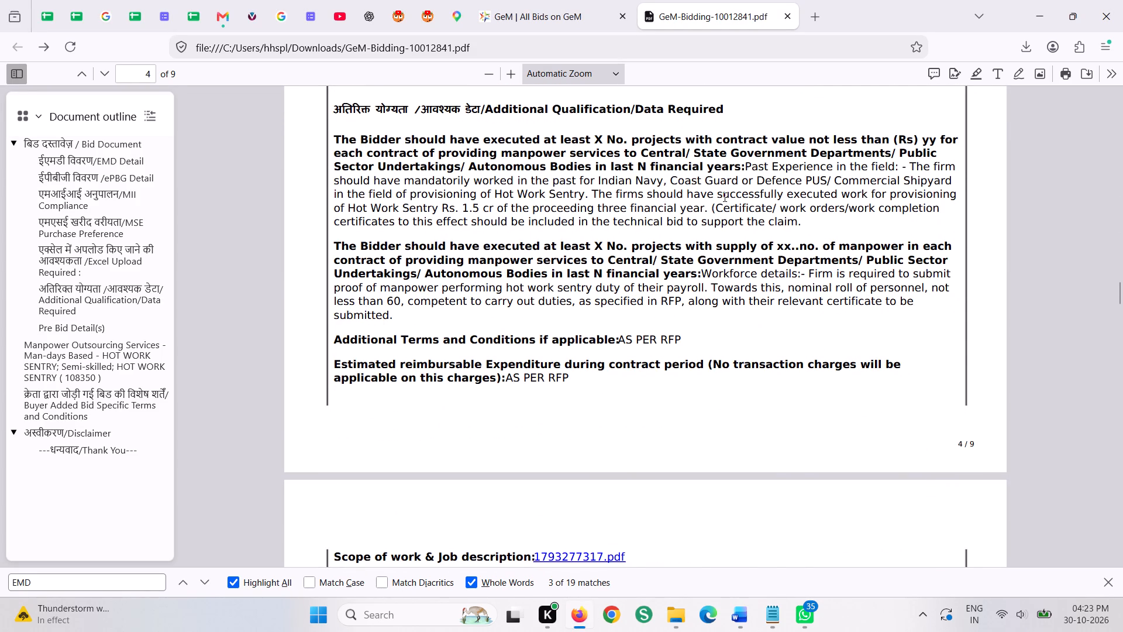
click(751, 167)
drag(751, 167, 783, 208)
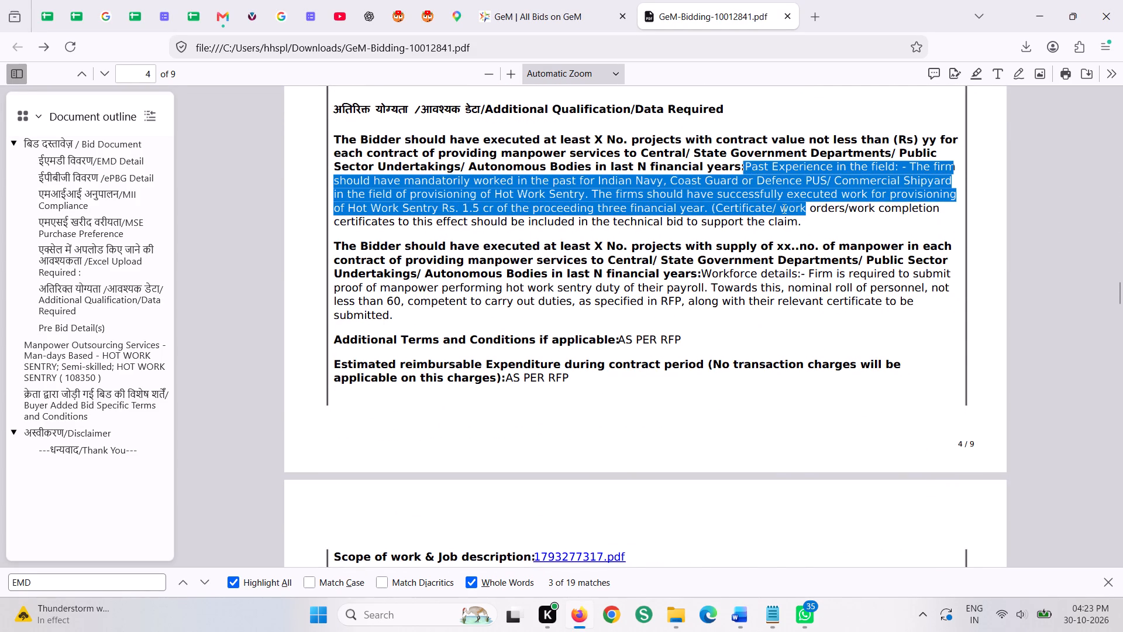
drag(783, 208, 799, 219)
key(ctrl+c)
key(ctrl+c)
key(alt+Tab)
scroll(660, 358, down, 1)
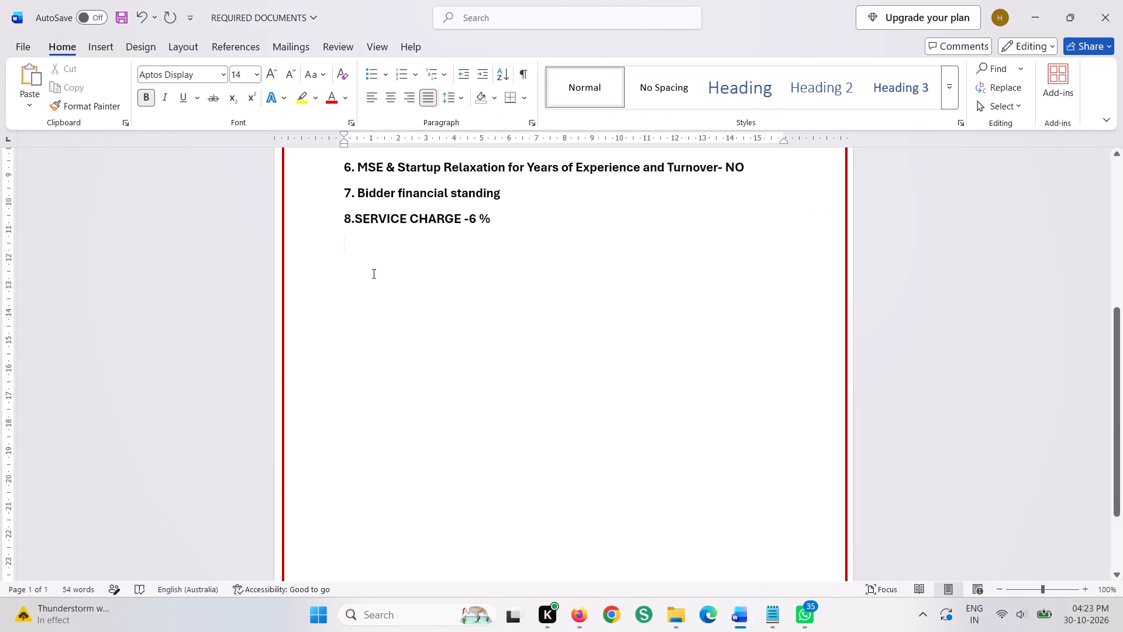
text(9.)
key(ctrl+v)
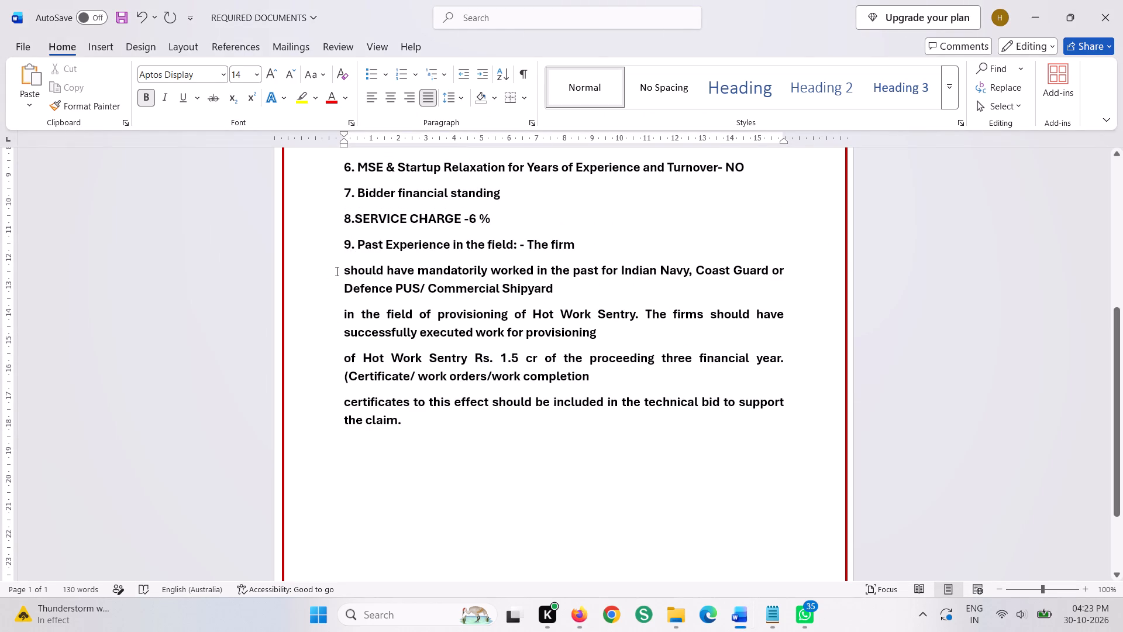
Join the broken lines of item 9 into one continuous paragraph.
click(337, 270)
key(BackSpace)
click(342, 286)
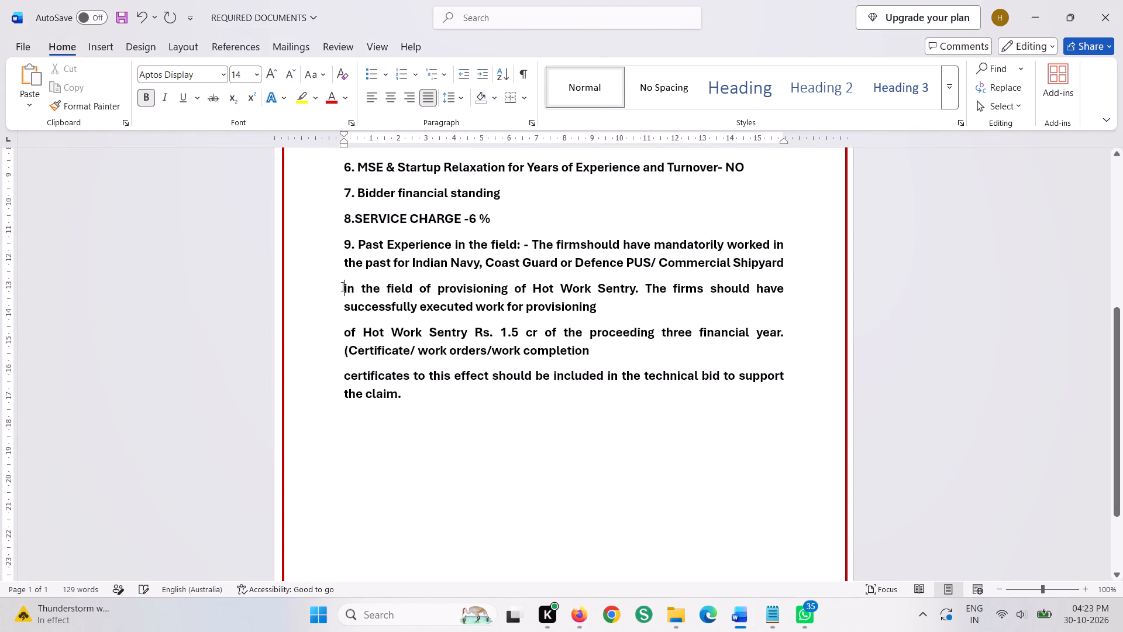
key(BackSpace)
click(343, 318)
key(BackSpace)
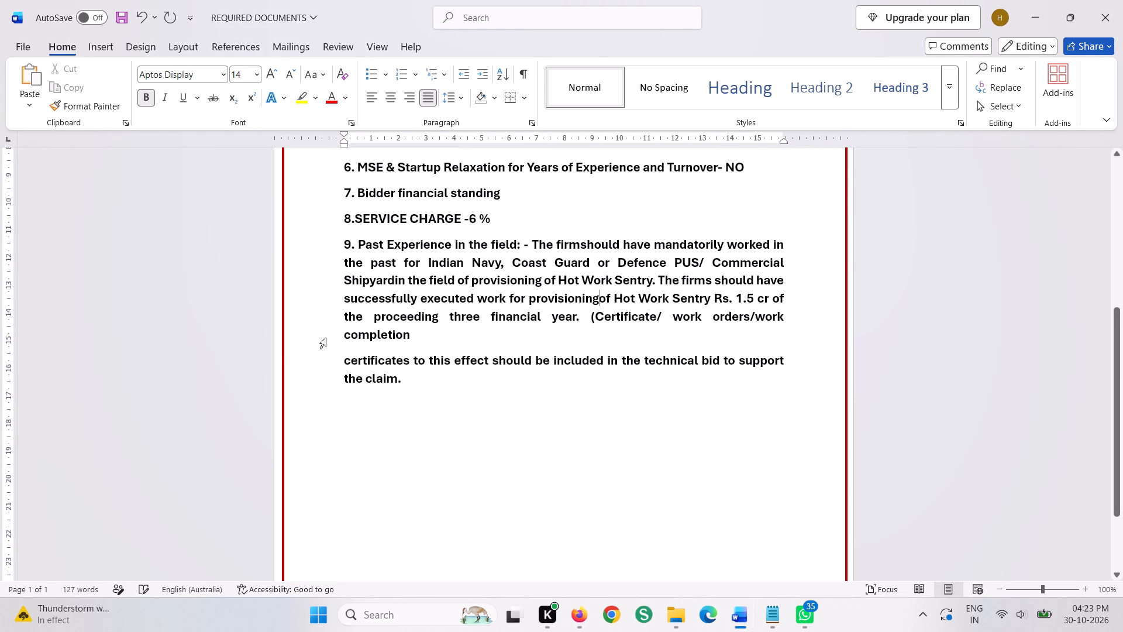
click(338, 361)
key(BackSpace)
click(520, 348)
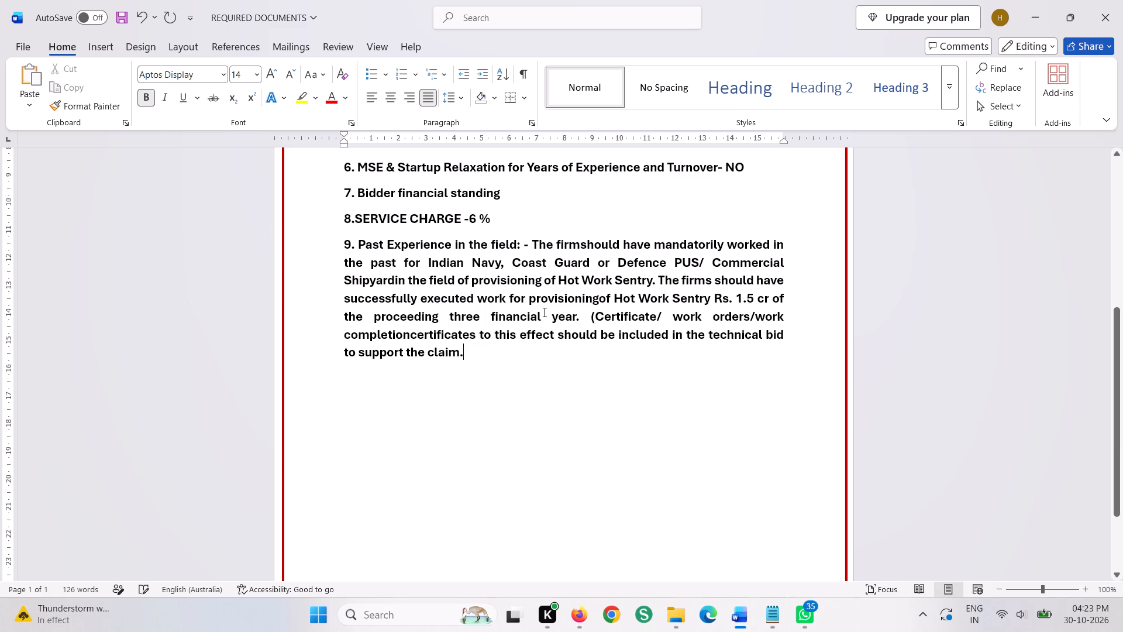
Highlight item 9's past experience text in yellow, leaving its number unhighlighted.
drag(359, 245, 508, 366)
click(581, 342)
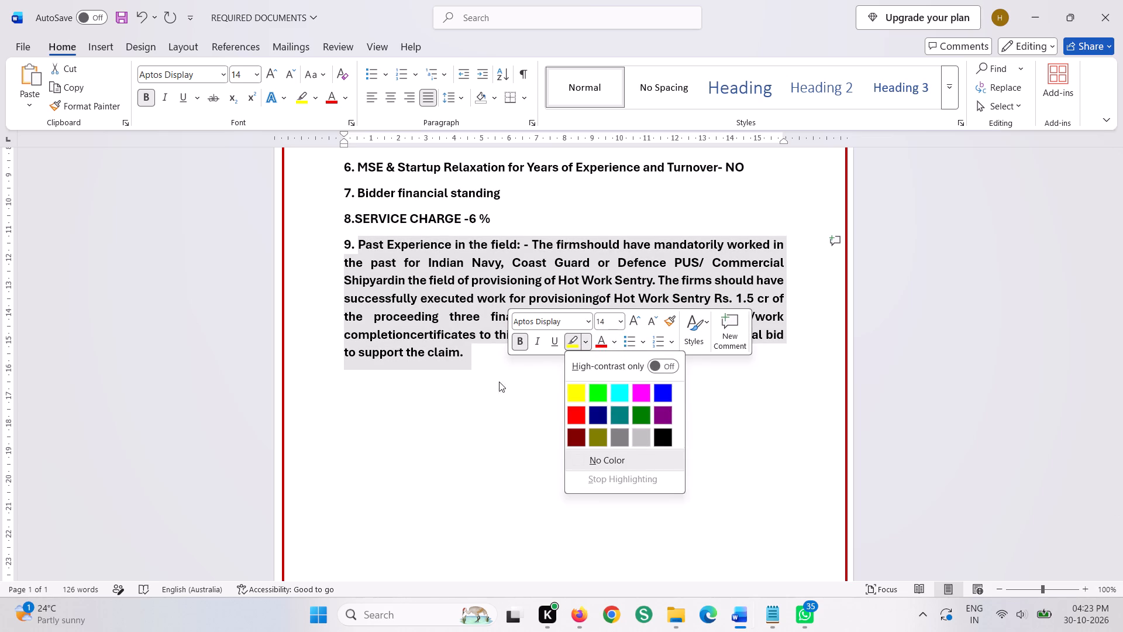
click(570, 344)
click(479, 364)
Open the bid's Scope of work & Job description PDF and search it for PRE-BID, going through the matches.
key(alt+Tab)
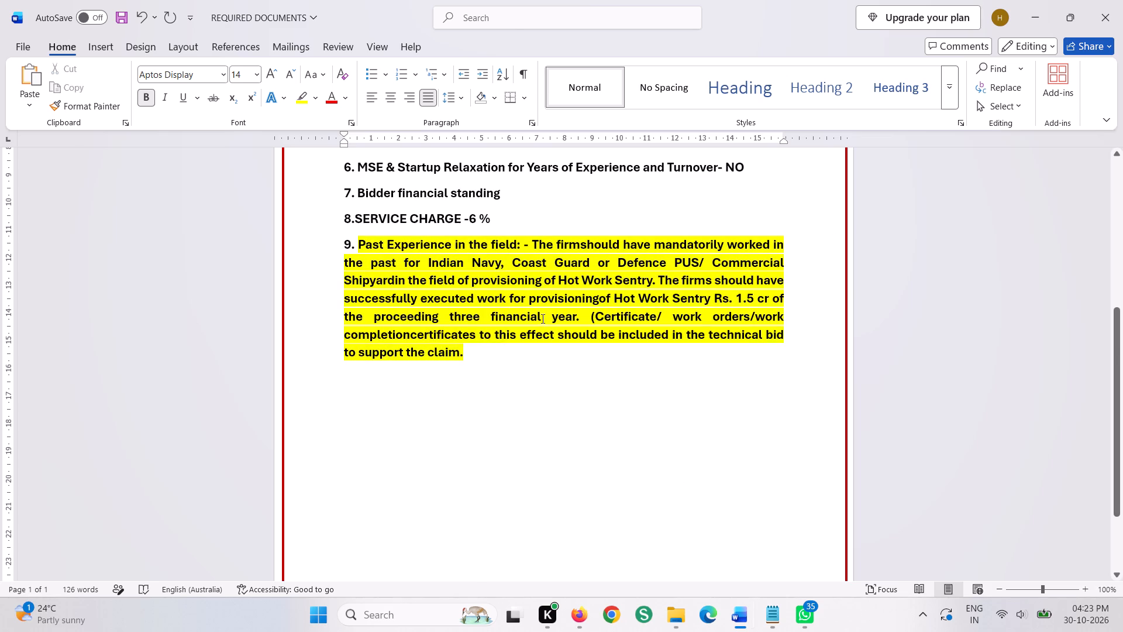
scroll(528, 387, down, 1)
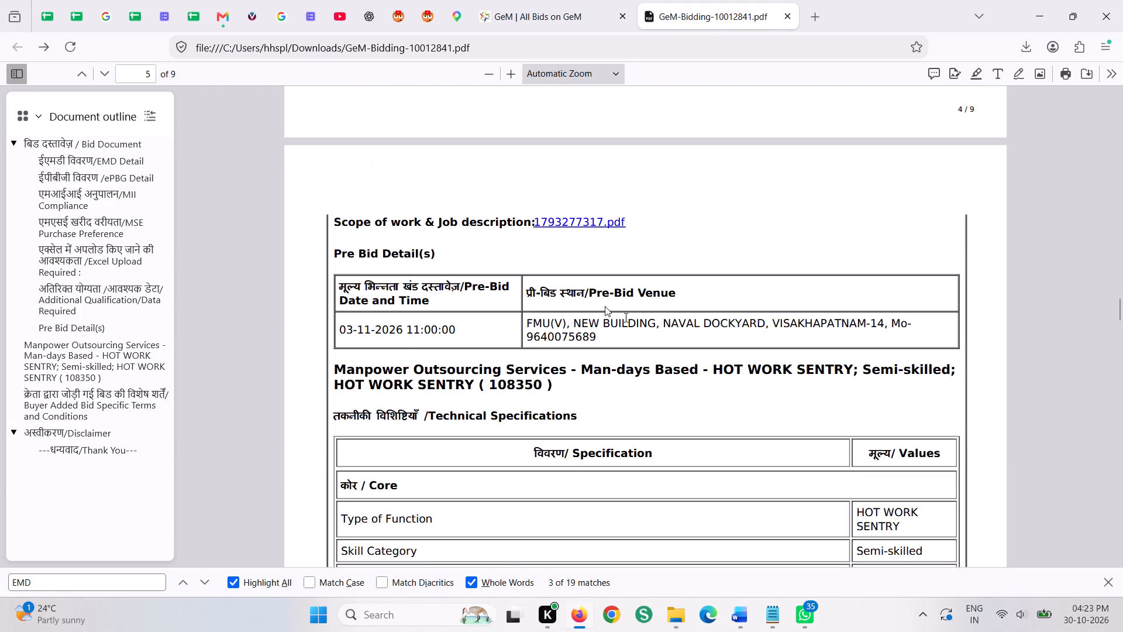
click(567, 221)
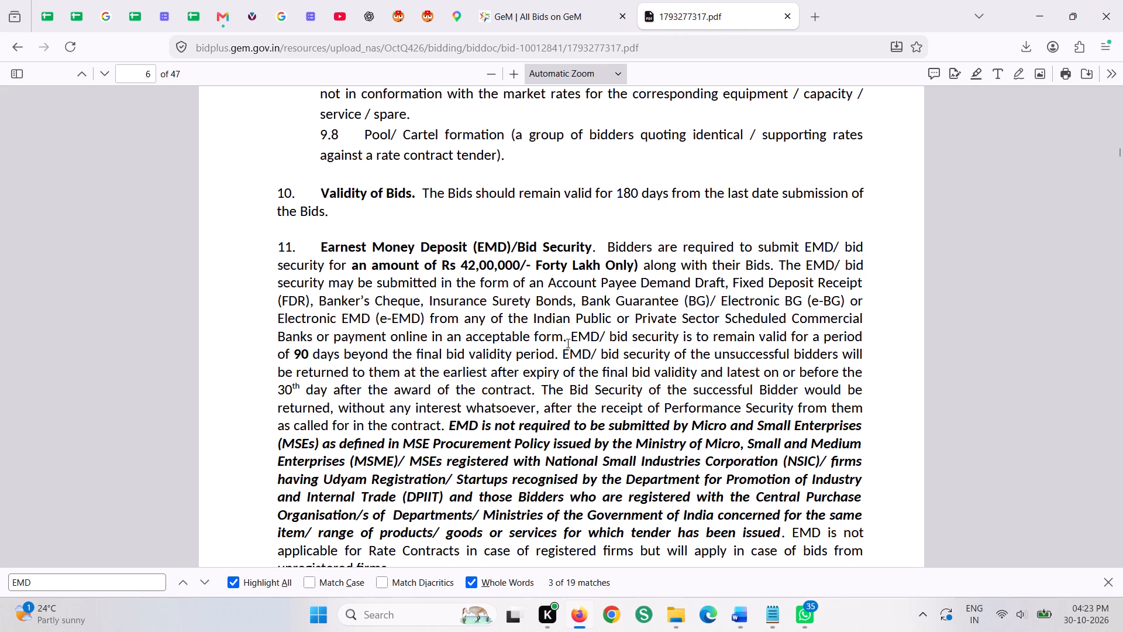
key(ctrl+f)
text(PRE-BID)
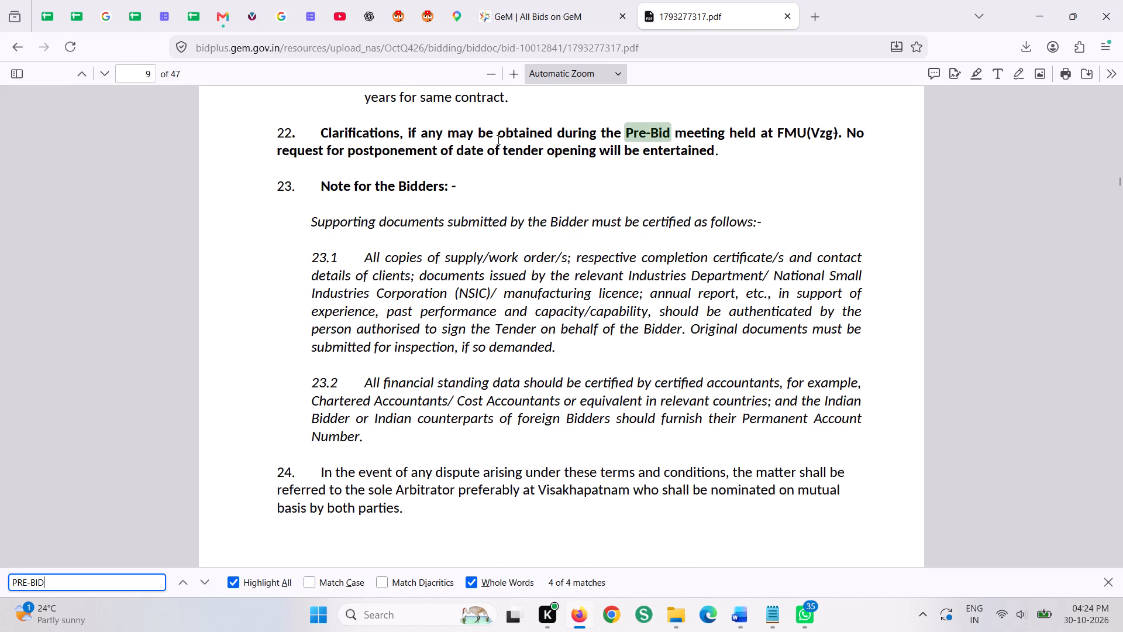
key(Return)
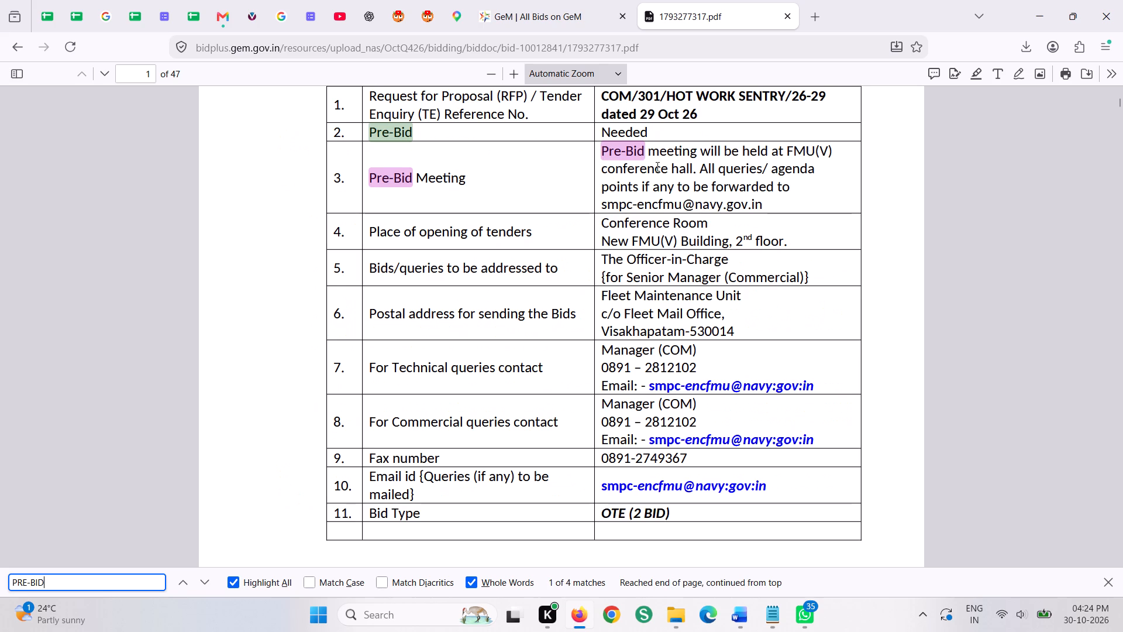
key(Return)
key(Return)
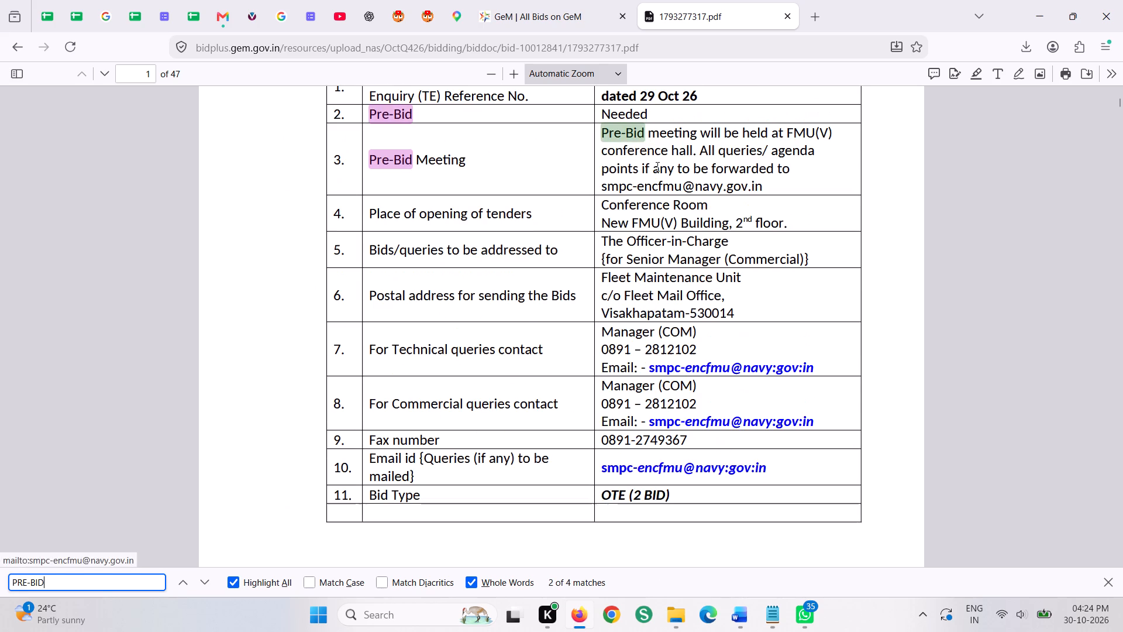
key(Return)
key(Return)
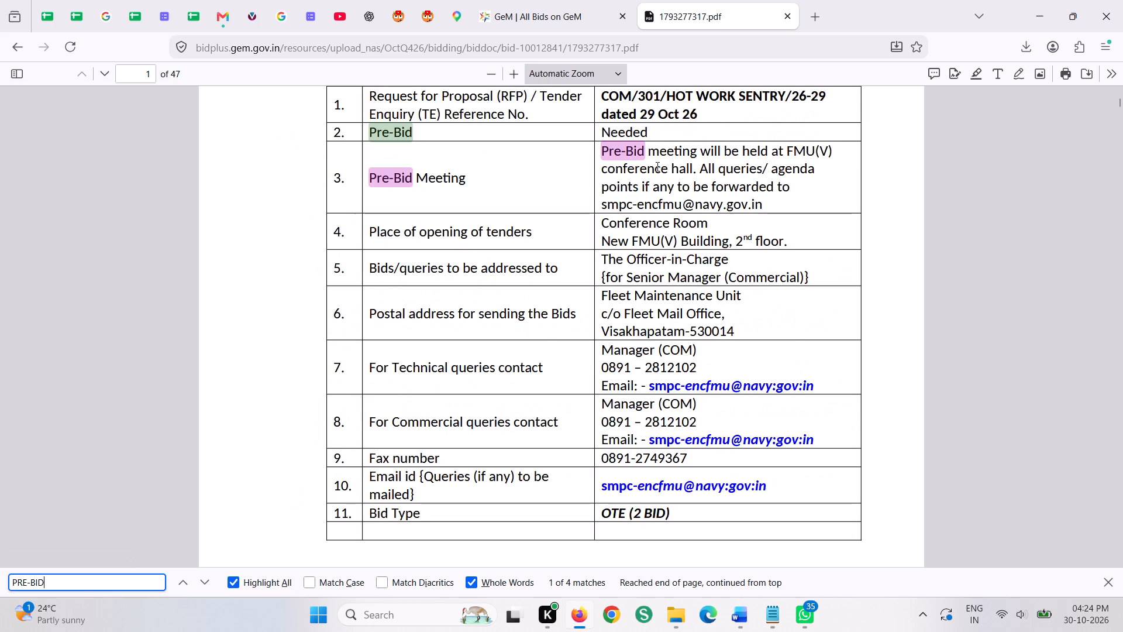
key(Return)
key(Return)
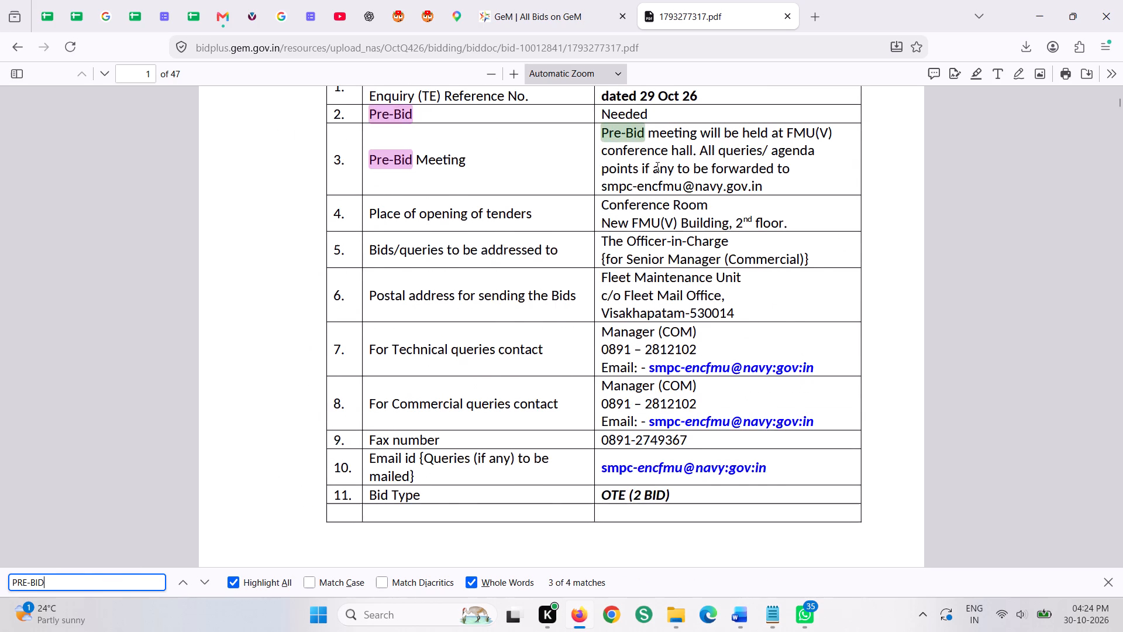
key(Return)
key(Return)
Colour item 8's "SERVICE CHARGE -6 %" text red in the Word list.
key(alt+Tab)
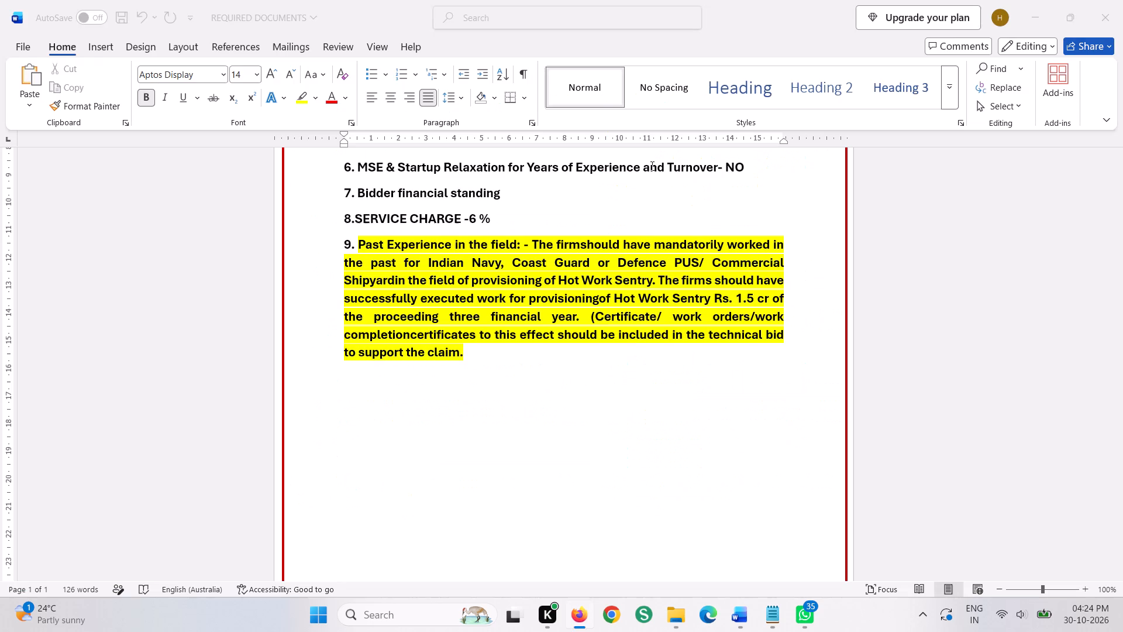
scroll(513, 363, up, 1)
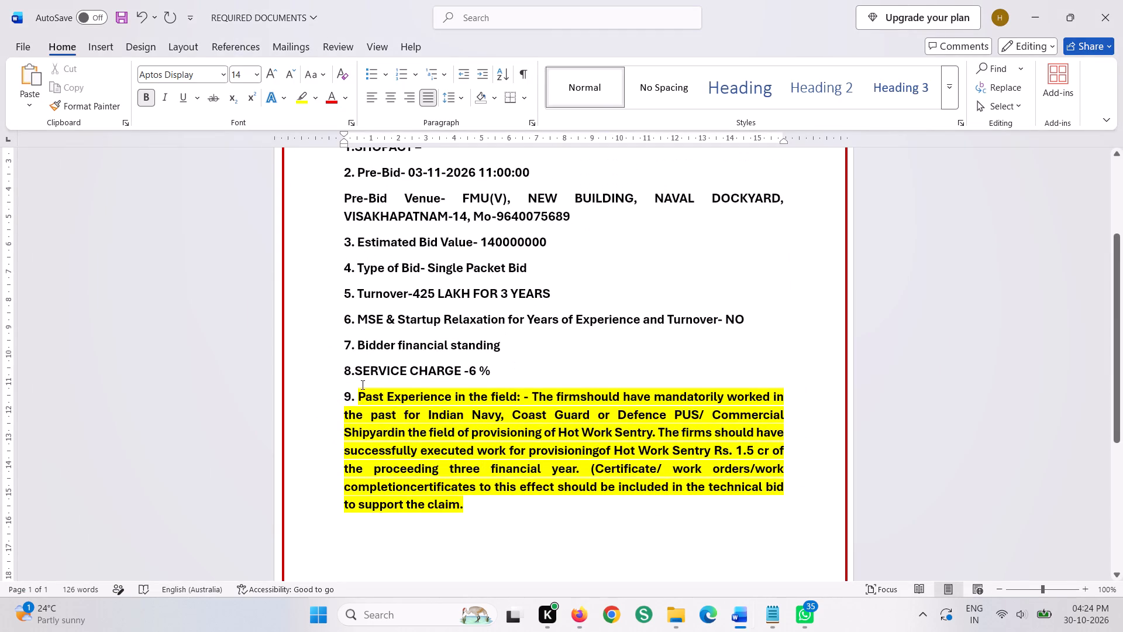
drag(357, 371, 494, 372)
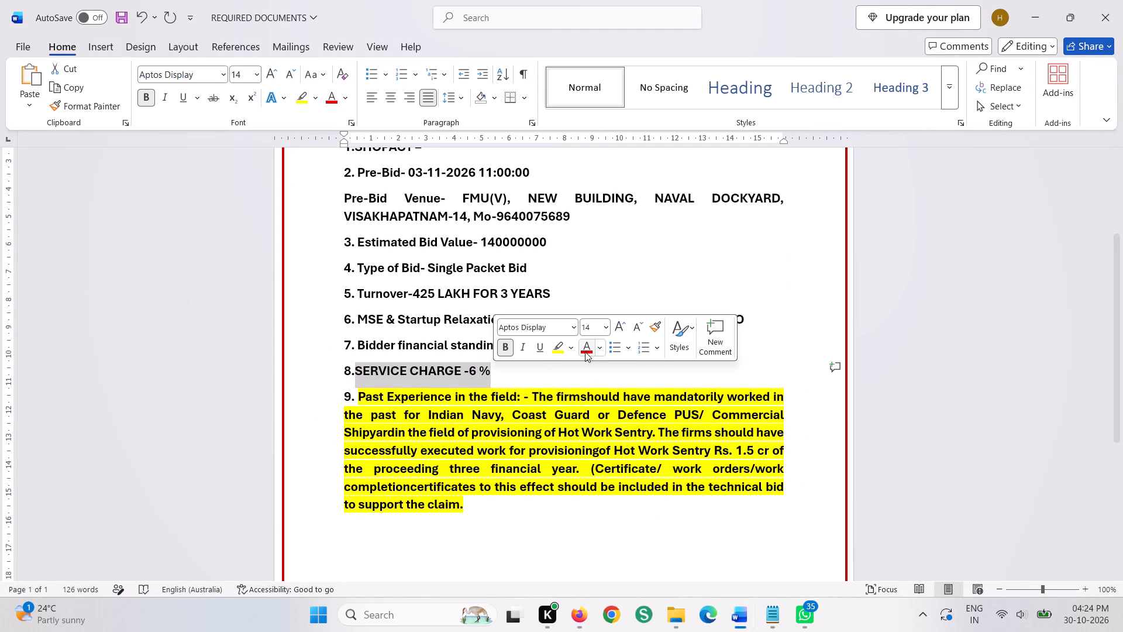
click(585, 351)
click(528, 430)
scroll(531, 418, up, 1)
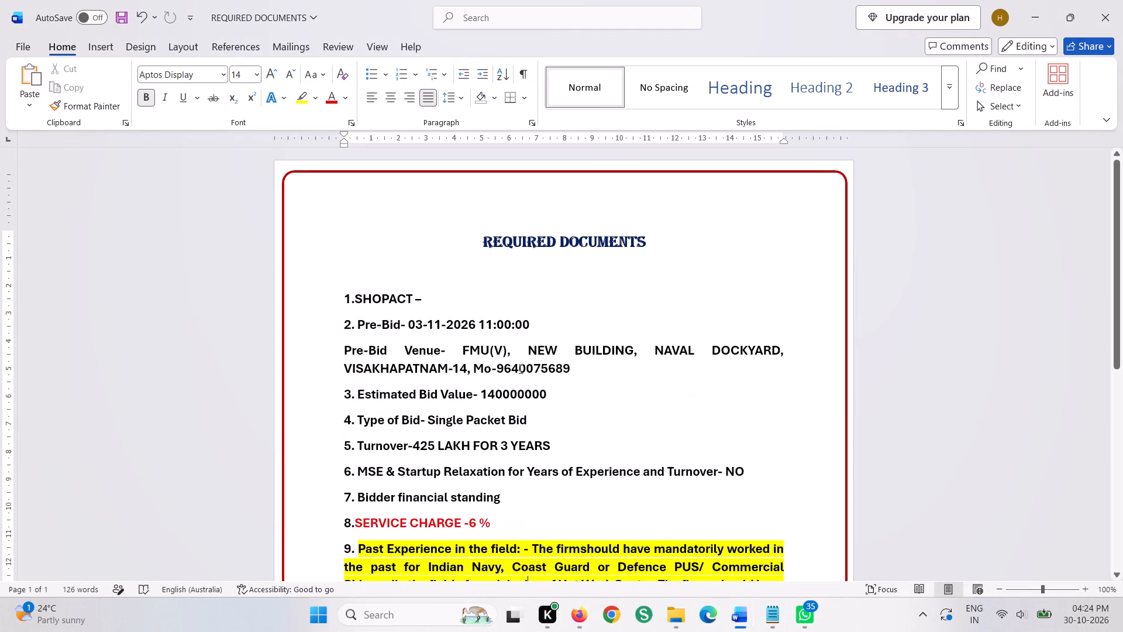
Examine the scope-of-work PDF up to the conflict of interest and MSE bidder clauses for further requirements to list.
key(alt+Tab)
scroll(629, 361, down, 9)
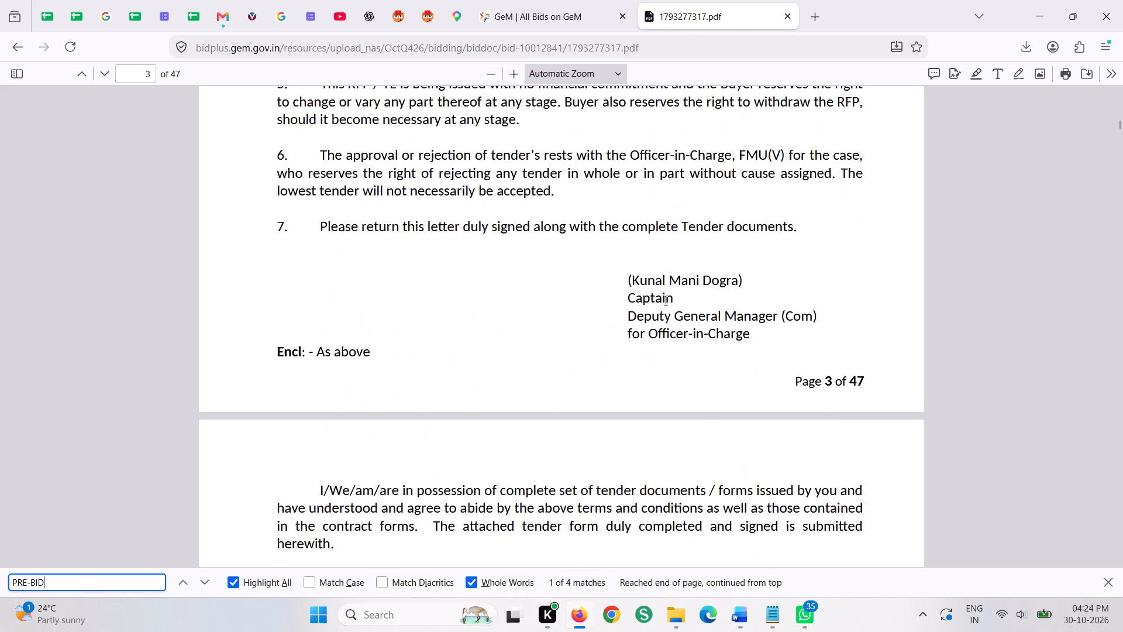
scroll(664, 300, down, 5)
scroll(542, 287, down, 4)
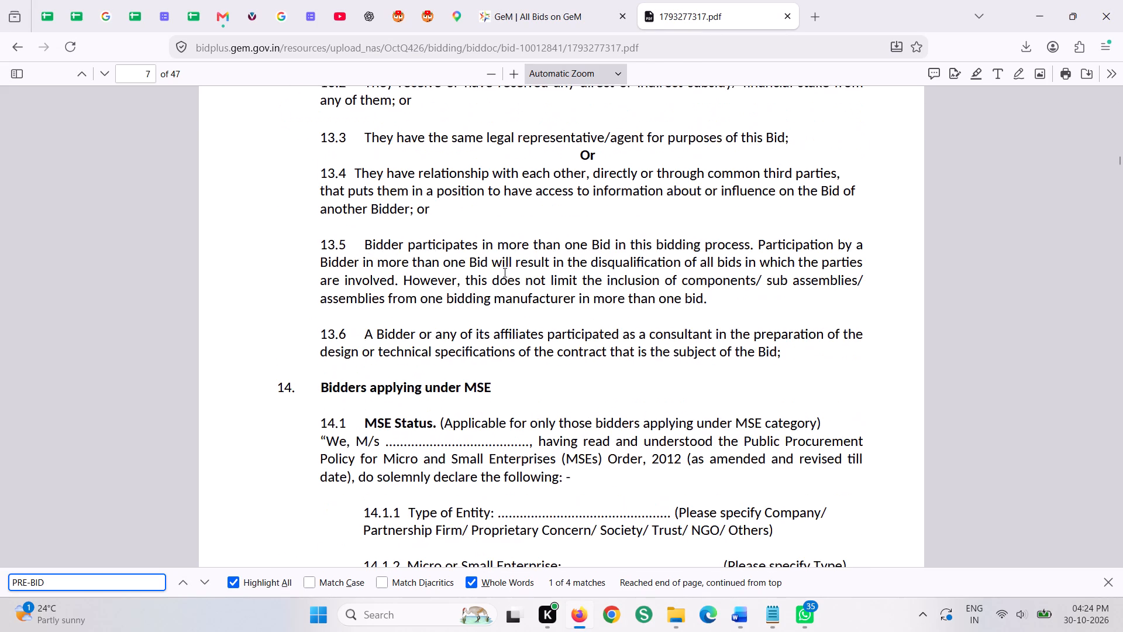
scroll(482, 276, down, 2)
scroll(488, 280, up, 3)
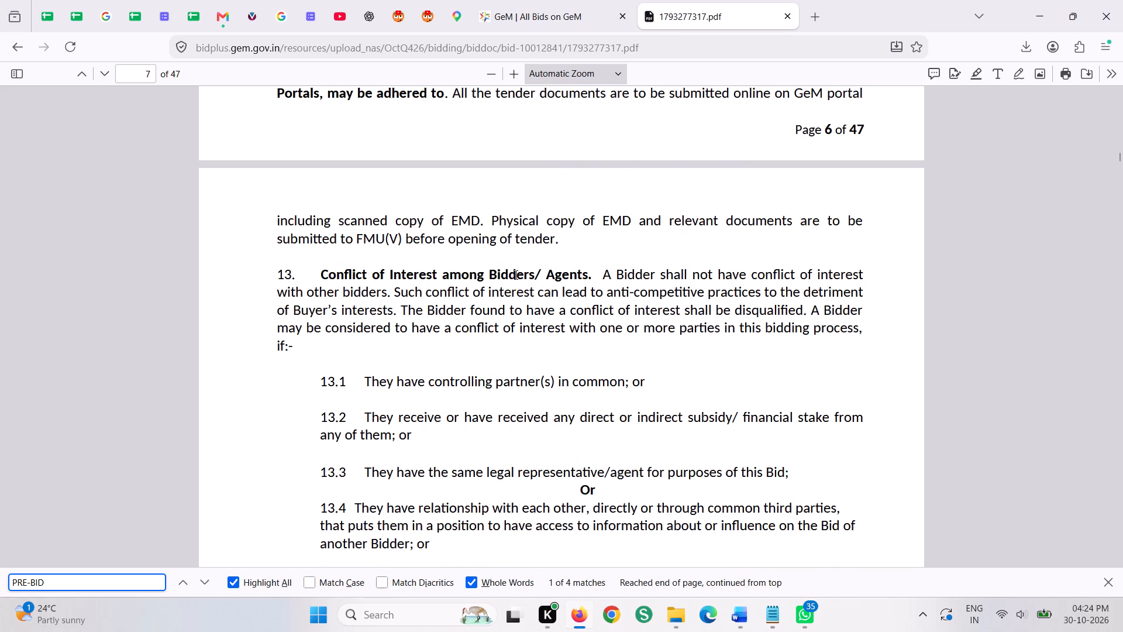
scroll(515, 274, up, 2)
scroll(441, 295, down, 2)
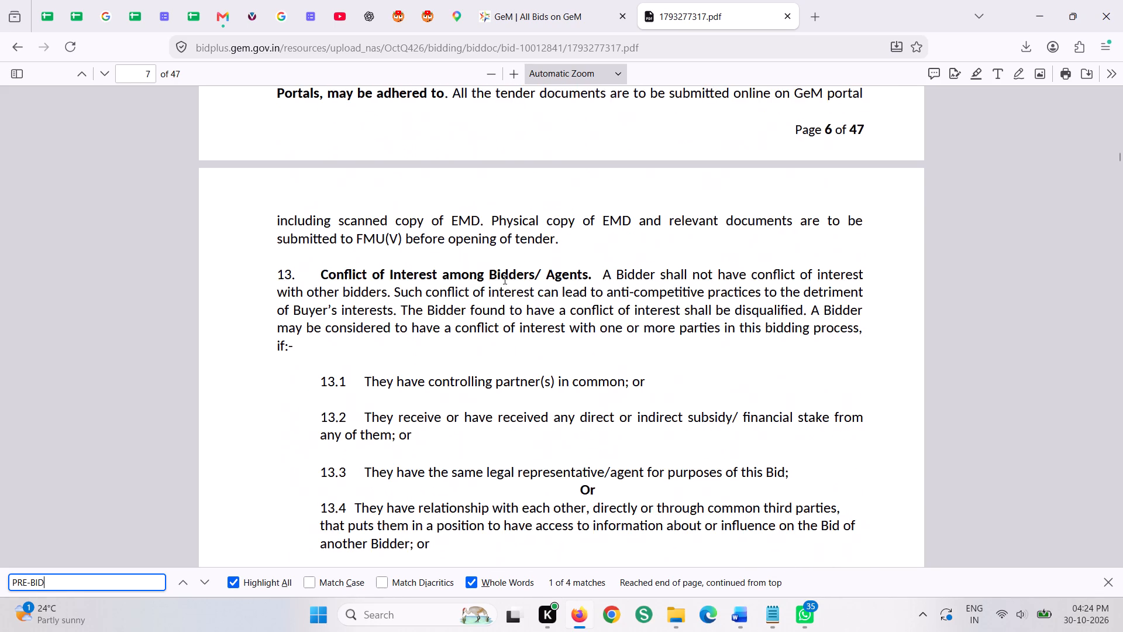
scroll(429, 272, down, 2)
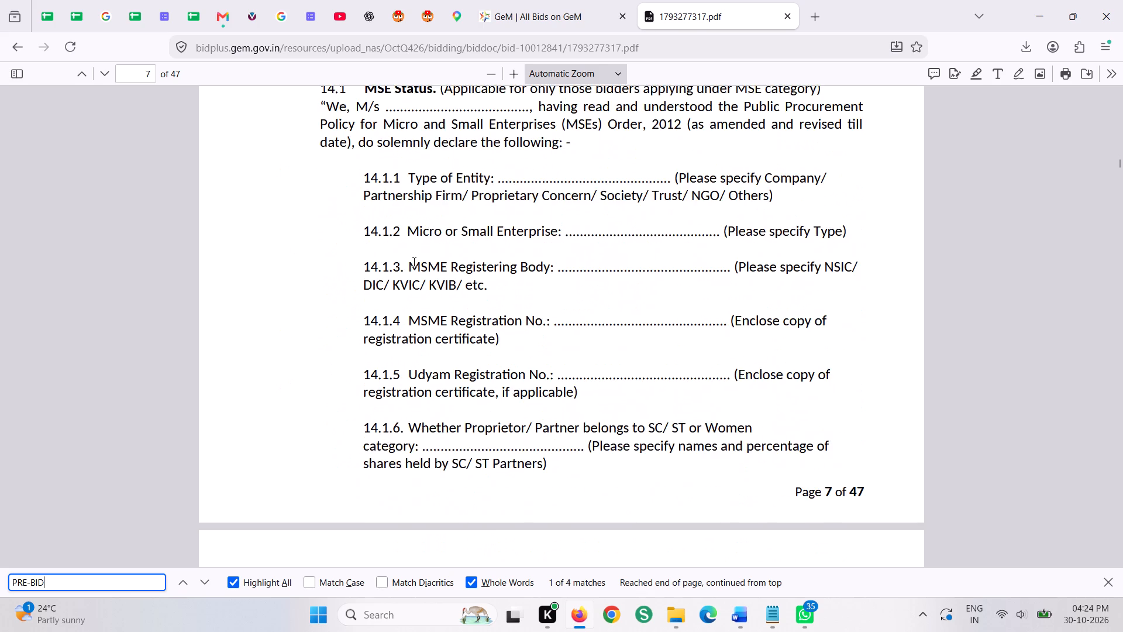
scroll(414, 261, up, 1)
scroll(423, 345, down, 1)
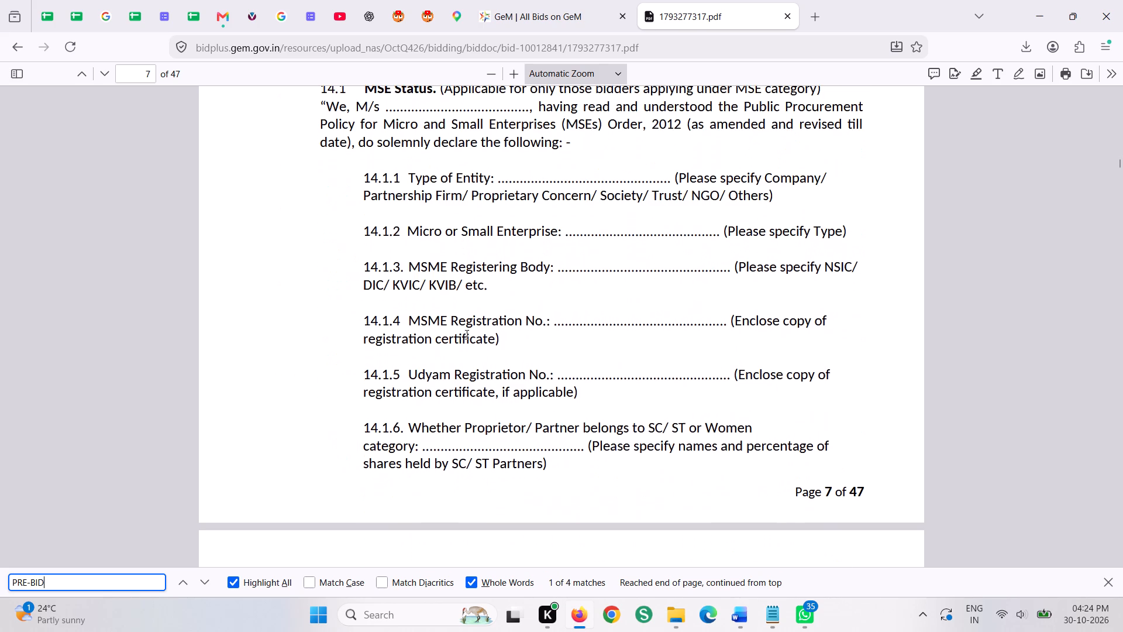
scroll(446, 325, up, 1)
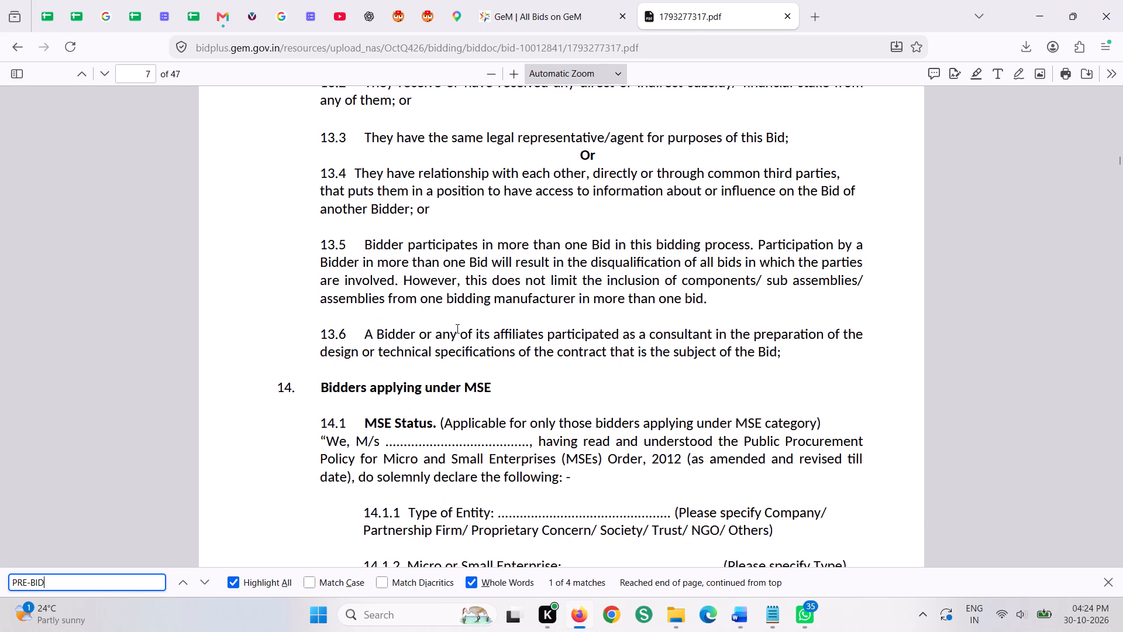
scroll(400, 370, down, 1)
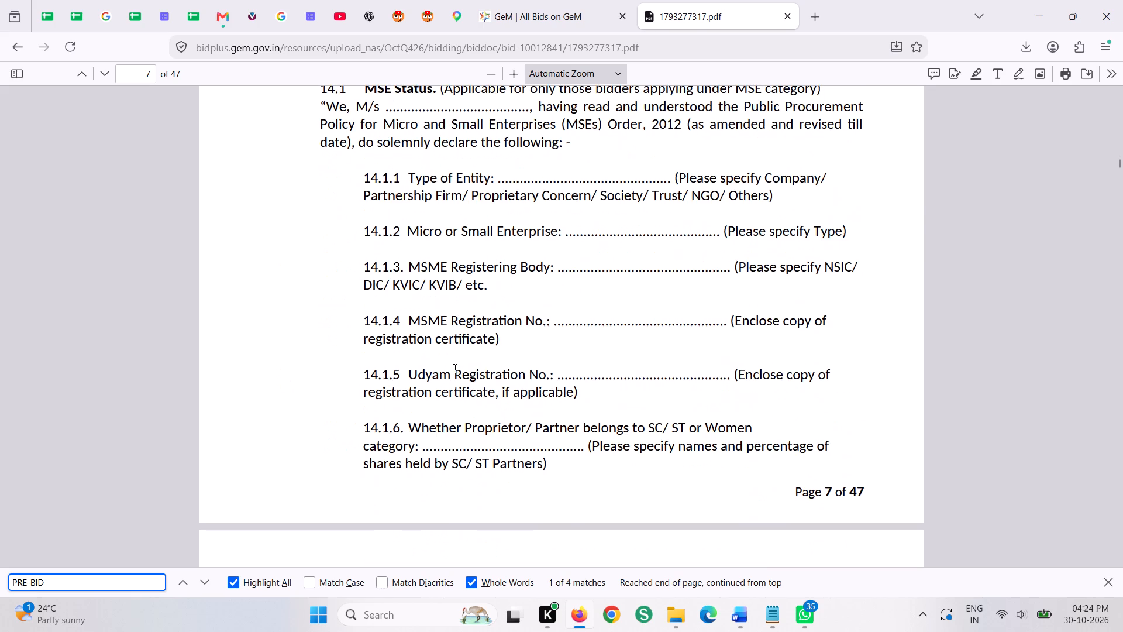
scroll(454, 368, down, 1)
scroll(456, 367, up, 1)
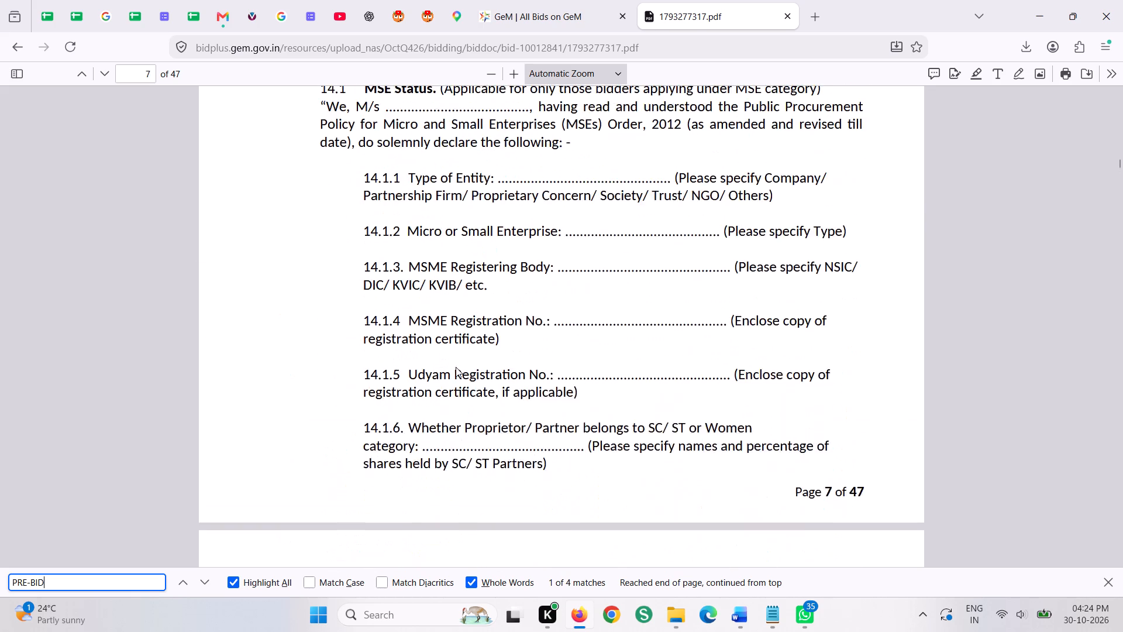
scroll(456, 366, up, 1)
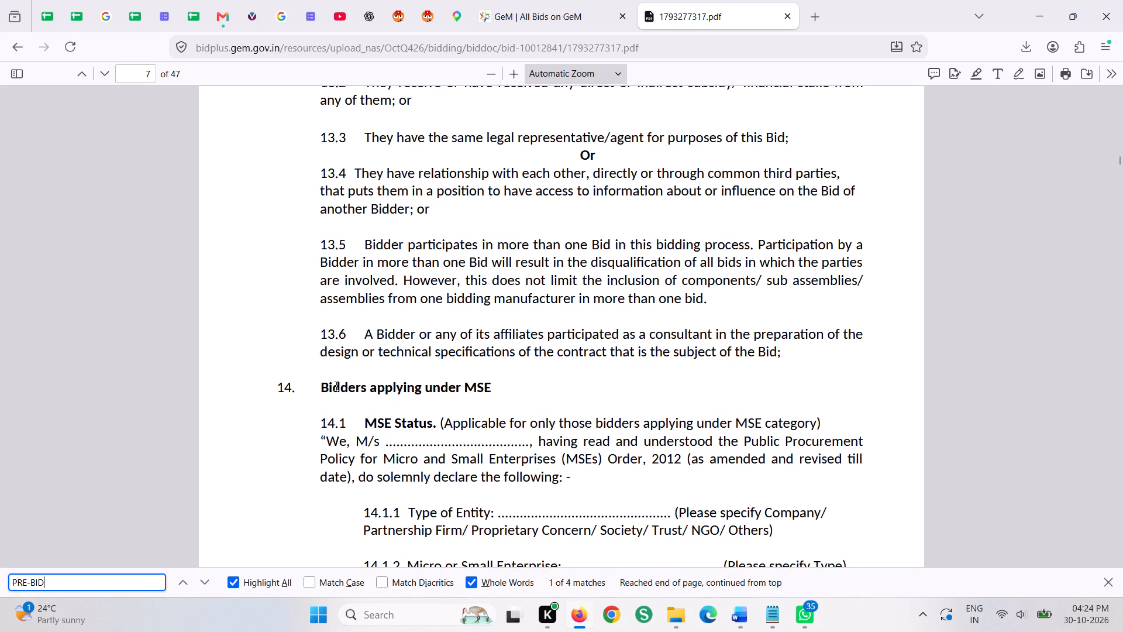
Add item 10 to the Word list as "SCOPE OF WORK-PG.NO-7 (Bidders applying under MSE) FILL", copying the bracketed heading from clause 14 of the PDF.
click(329, 386)
drag(329, 386, 507, 389)
scroll(551, 399, down, 1)
scroll(543, 390, up, 1)
key(ctrl+c)
key(ctrl+c)
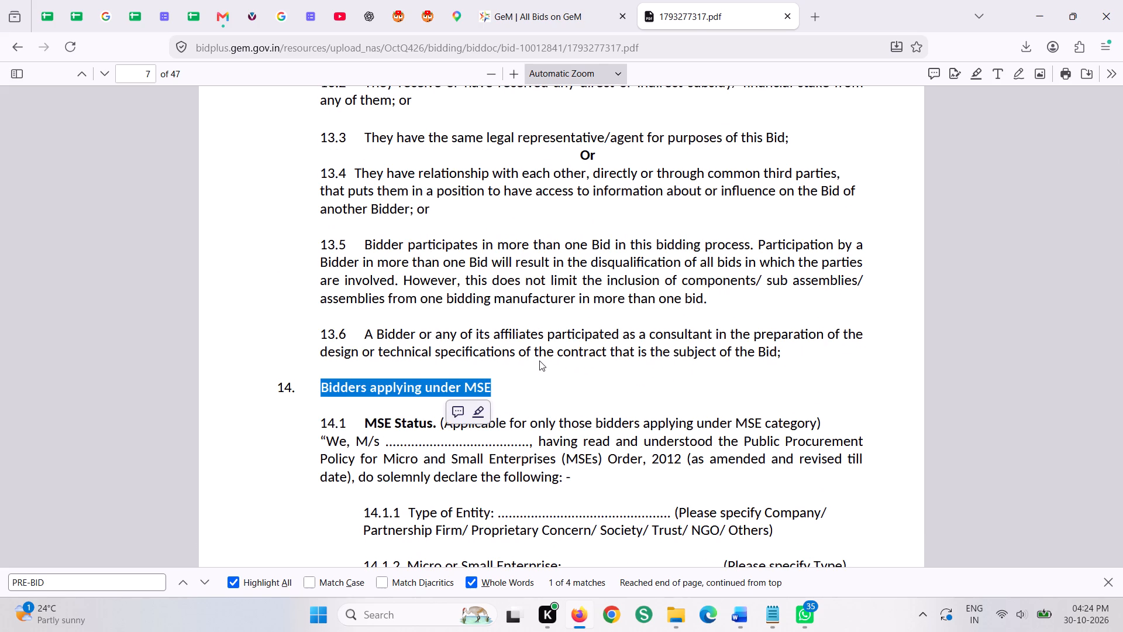
scroll(543, 369, down, 1)
scroll(543, 369, up, 1)
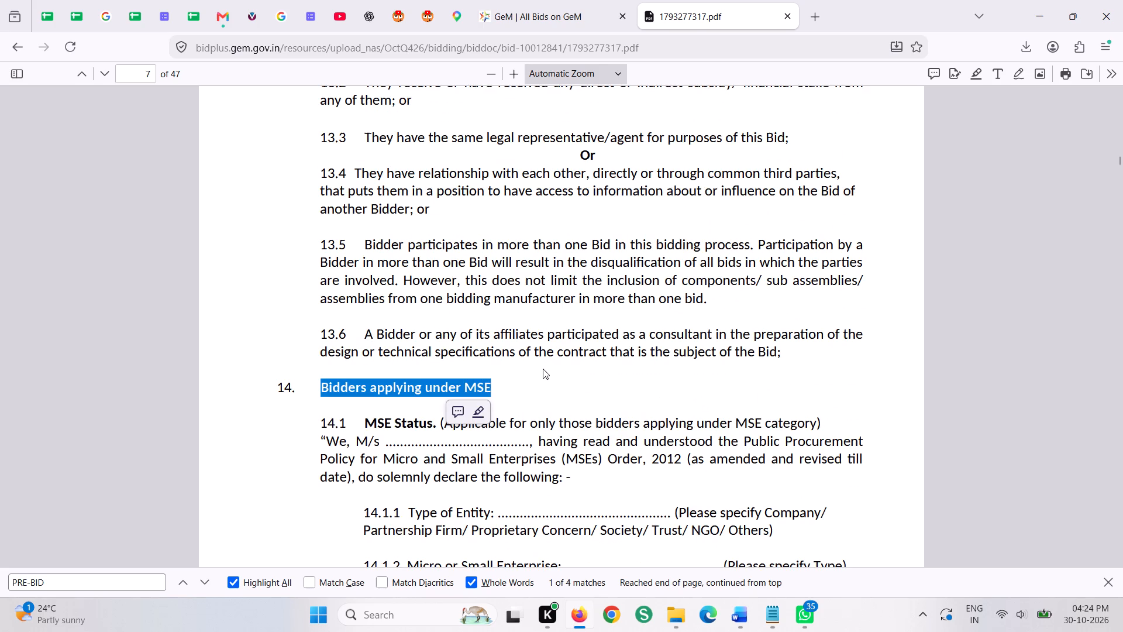
key(ctrl+c)
key(ctrl+c)
scroll(534, 352, down, 1)
scroll(571, 286, up, 1)
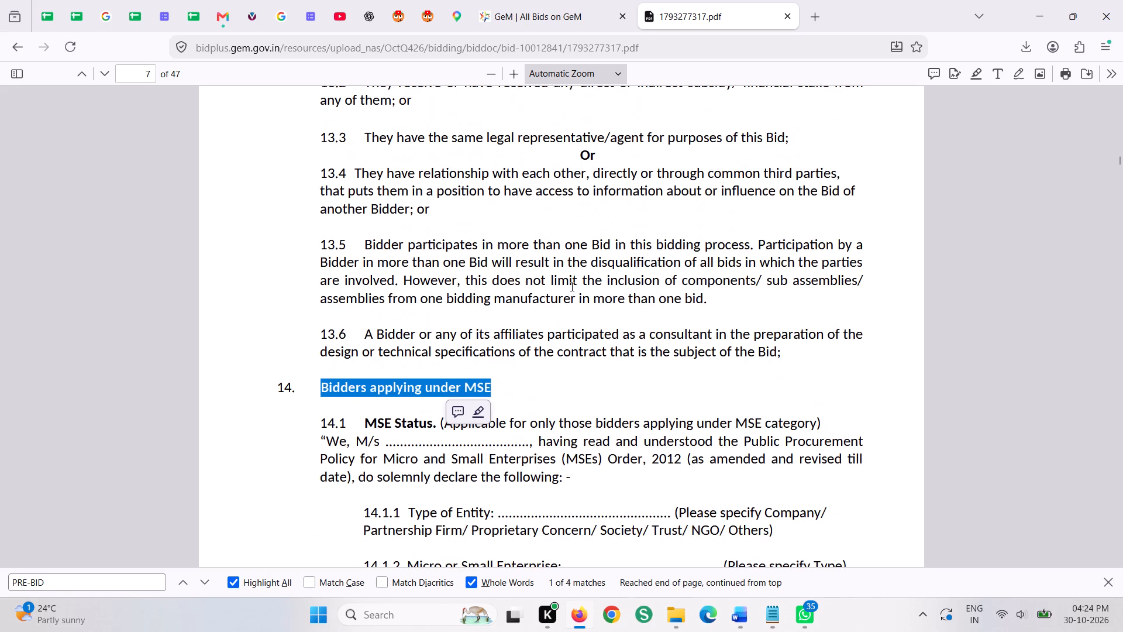
key(Tab)
key(alt+Tab)
scroll(533, 456, down, 2)
click(484, 365)
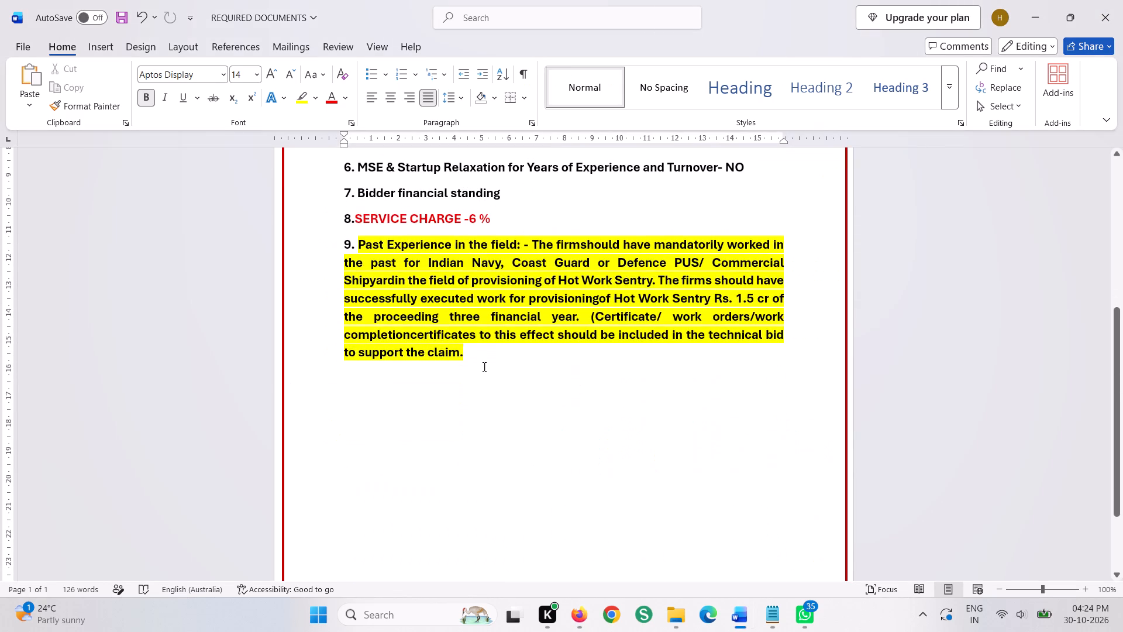
key(Return)
text(10.SCOPE OF WORK-PG.NO-7)
key(space)
key(alt+Tab)
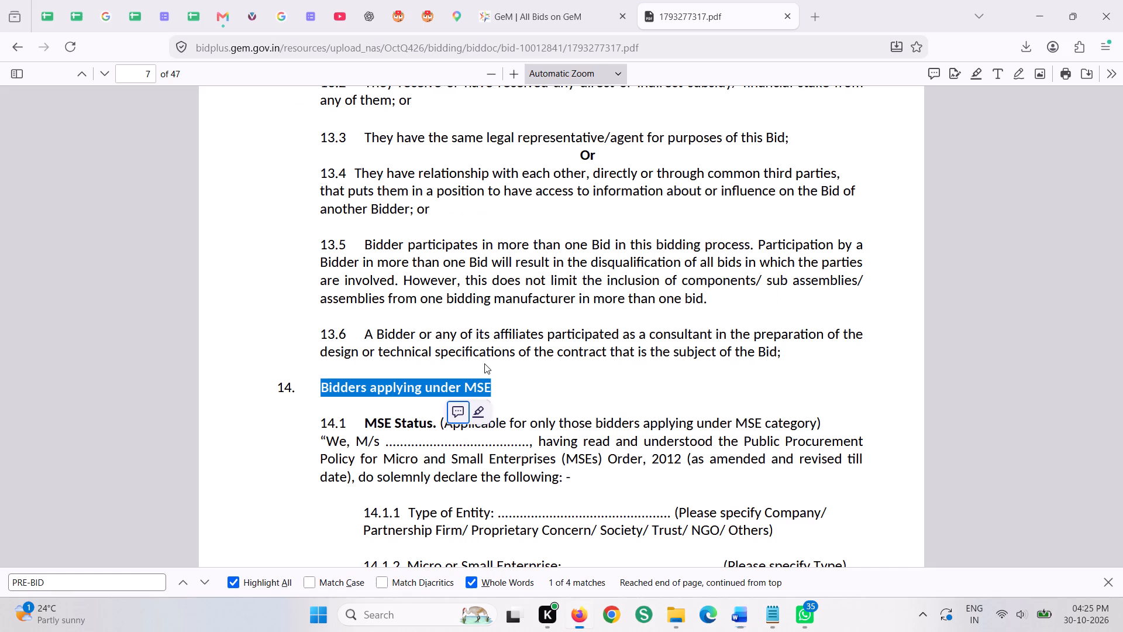
key(alt+Tab)
key(shift+parenleft)
key(ctrl+shift+v)
key(shift+parenright)
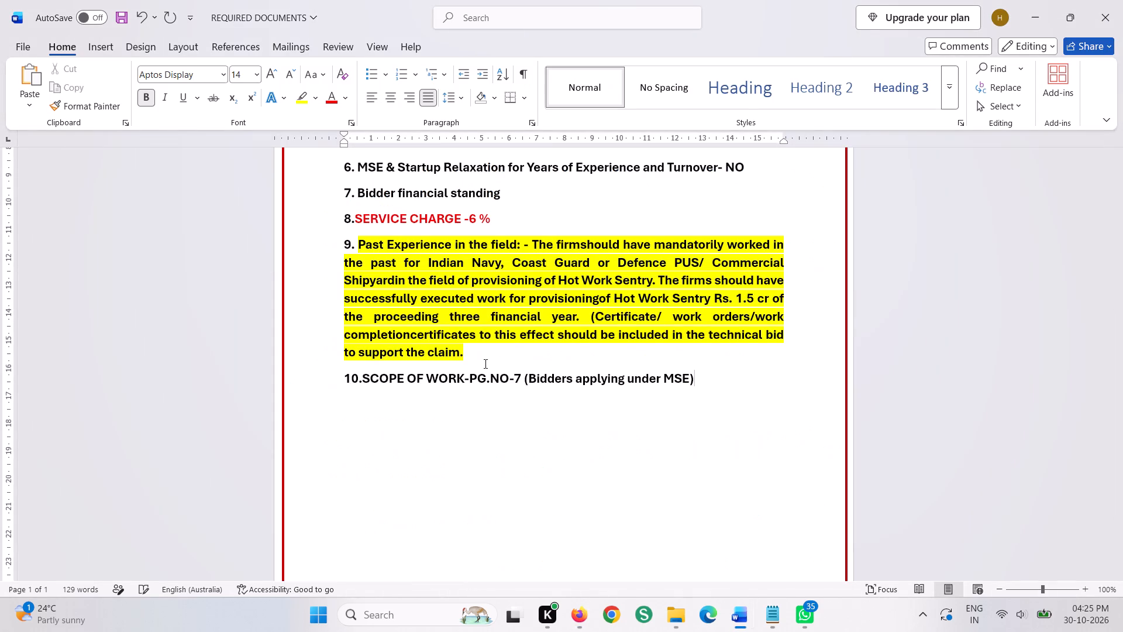
key(space)
text(FILL)
Add item 11 to the Word list with the heading "Police Verification" copied from clause 21.2 of the scope-of-work PDF.
key(alt+Tab)
scroll(484, 363, down, 1)
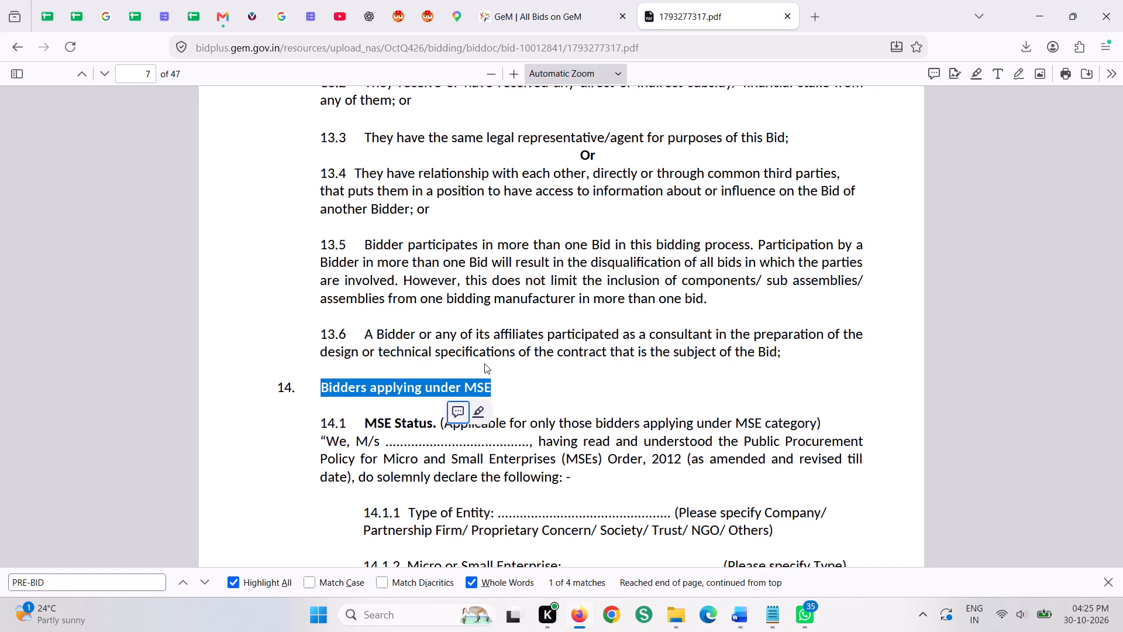
scroll(456, 345, down, 3)
scroll(526, 333, down, 2)
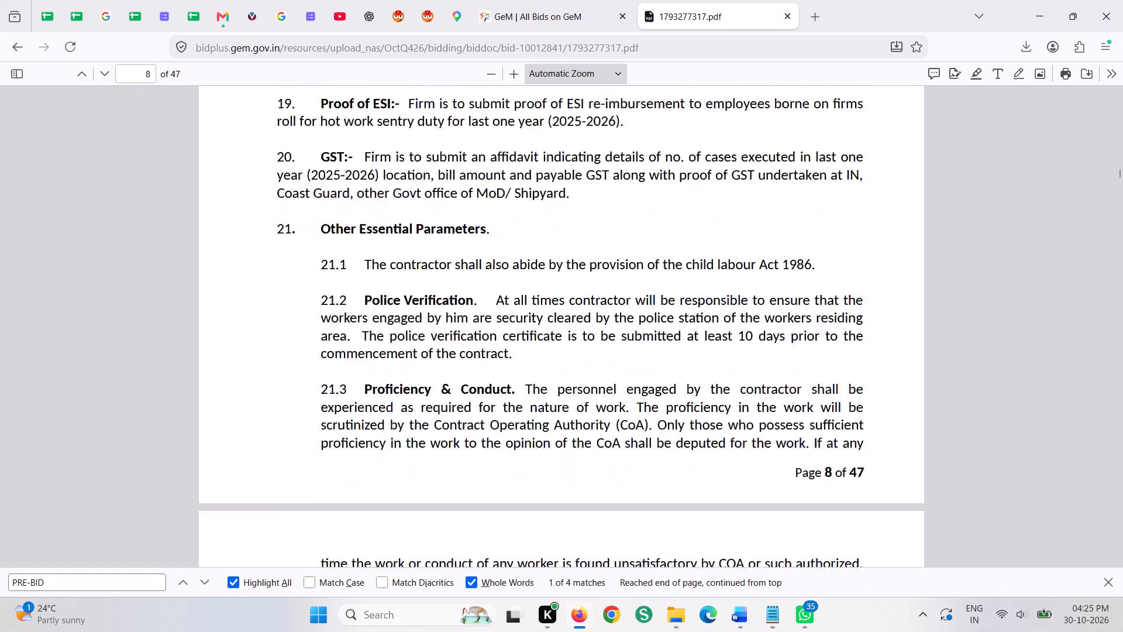
scroll(523, 324, up, 2)
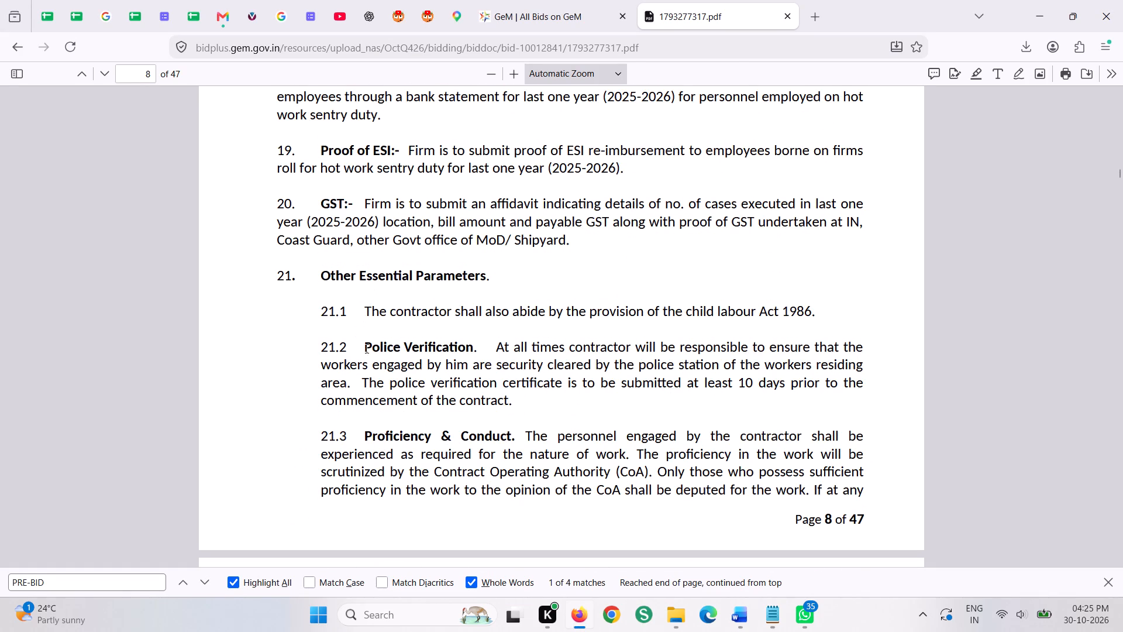
click(366, 347)
drag(366, 347, 437, 344)
key(ctrl+c)
key(ctrl+c)
key(alt+Tab)
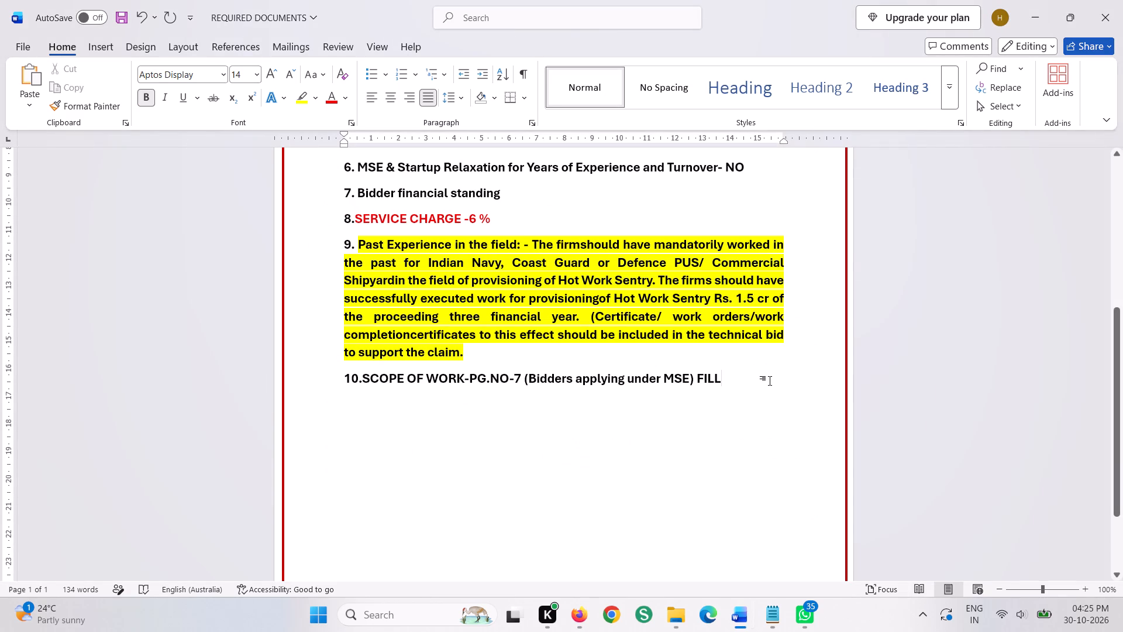
key(Return)
text(11.)
key(ctrl+v)
Add item 12 with the full Pre-Bid meeting clarifications text from clause 22 of the PDF, joining its two lines into one paragraph.
key(Return)
text(12.)
key(alt+Tab)
scroll(770, 335, down, 1)
scroll(626, 331, down, 1)
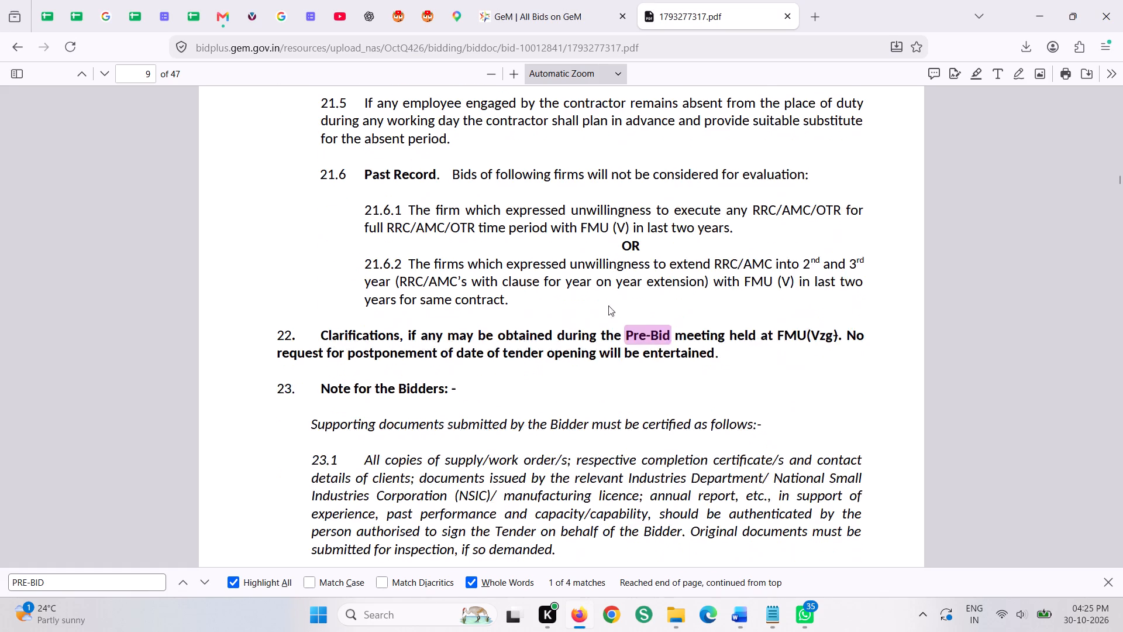
scroll(567, 279, up, 1)
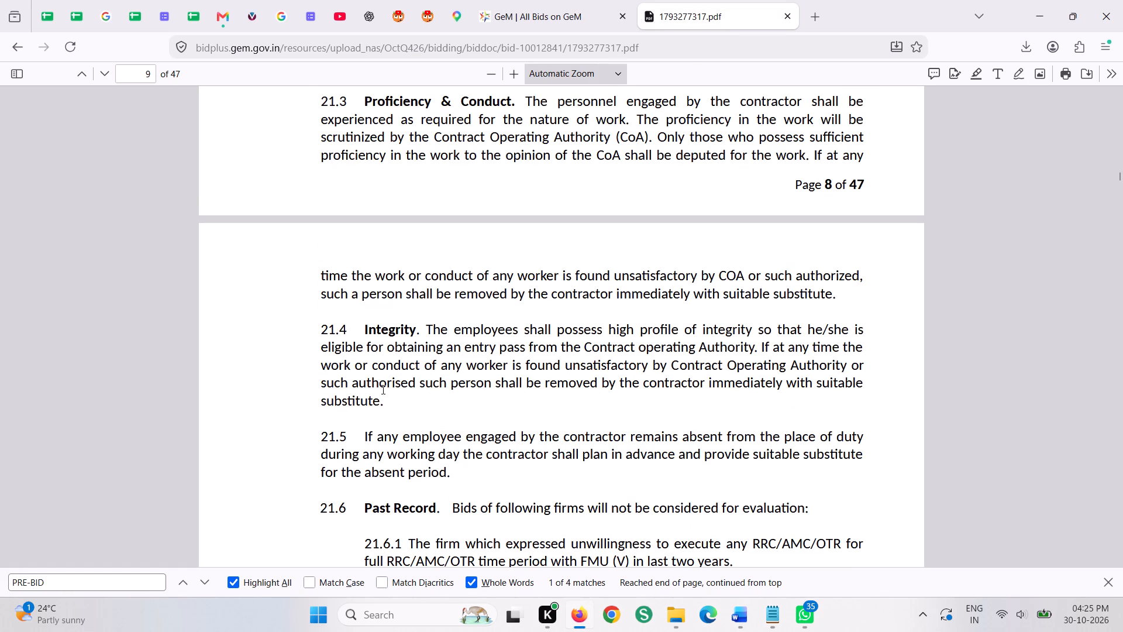
scroll(405, 400, down, 1)
scroll(497, 359, down, 2)
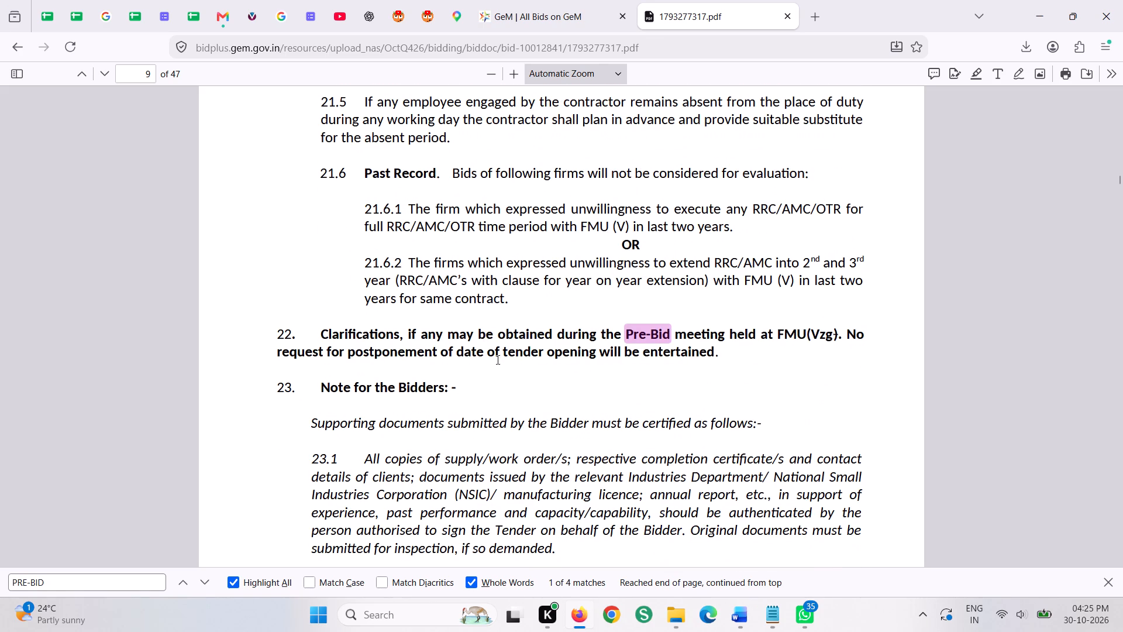
scroll(508, 343, up, 2)
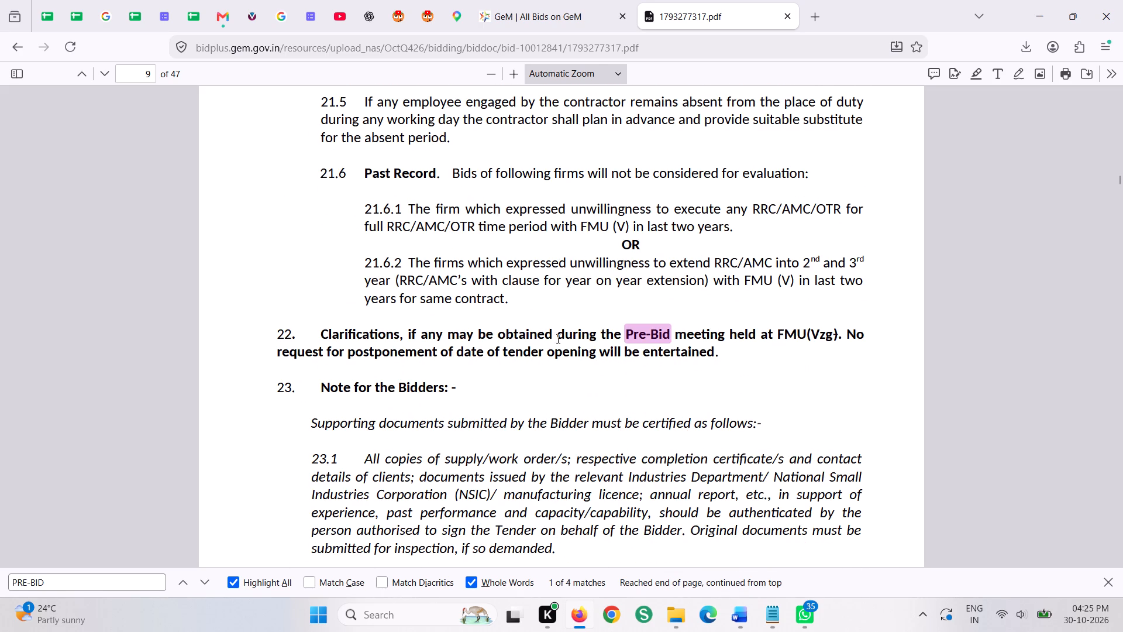
click(324, 331)
drag(325, 331, 491, 346)
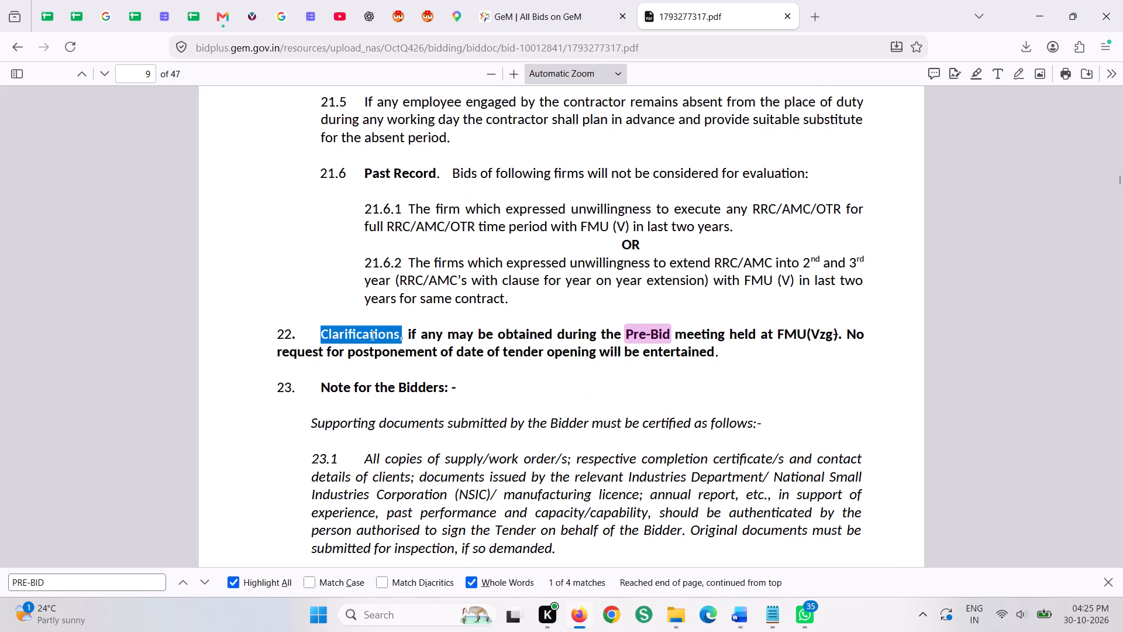
drag(491, 346, 695, 343)
key(ctrl+c)
key(ctrl+c)
key(alt+Tab)
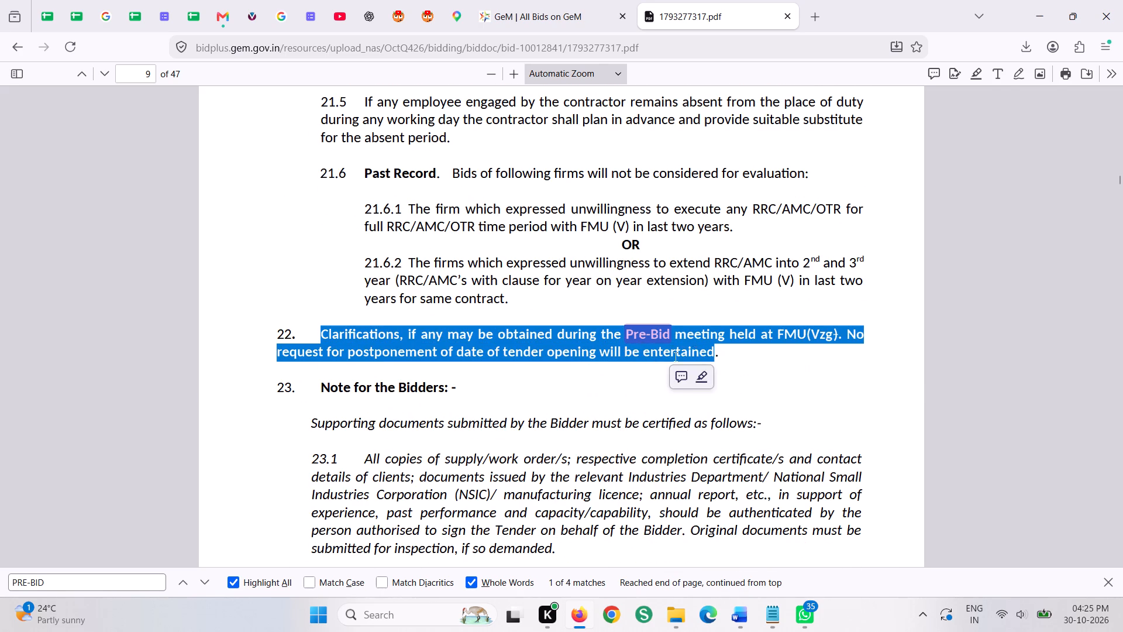
key(ctrl+v)
click(343, 471)
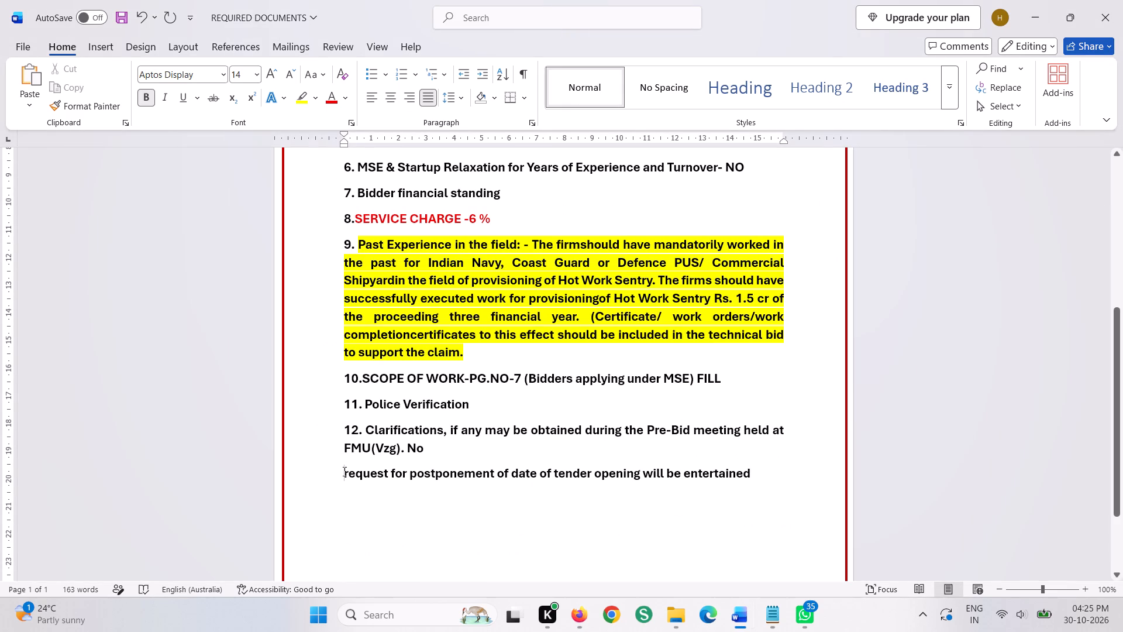
key(BackSpace)
key(space)
click(433, 458)
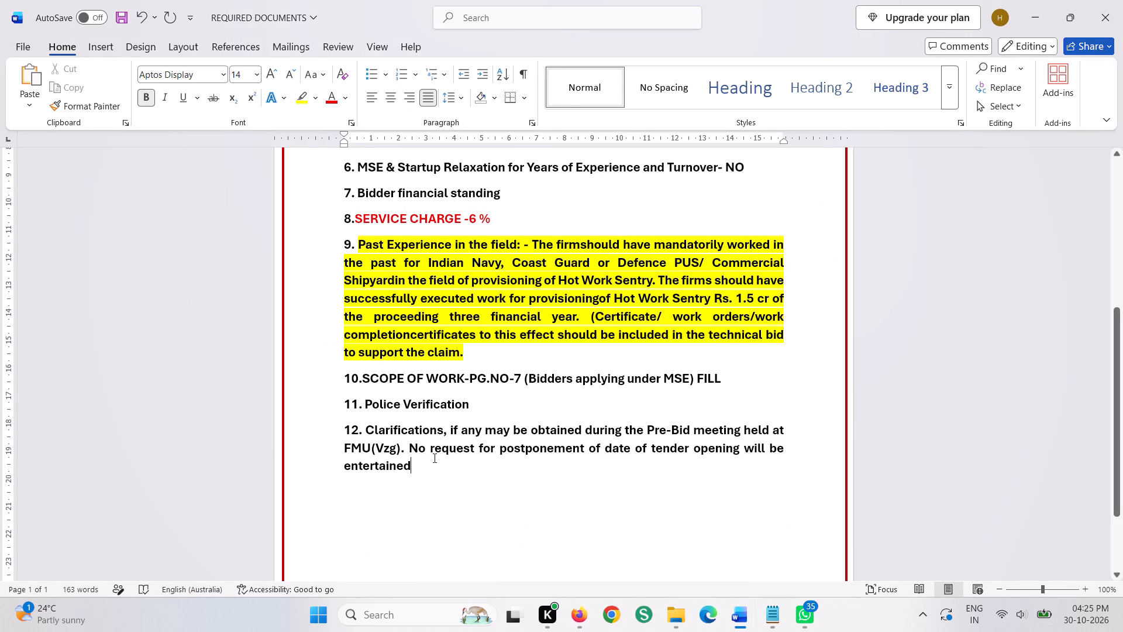
Start item 13 on a new line of the Word list.
key(Return)
text(13.)
Examine the scope-of-work PDF in Firefox from page 9 through the Price Bid enclosure for further documents or forms bidders must submit.
key(alt+Tab)
scroll(422, 439, down, 2)
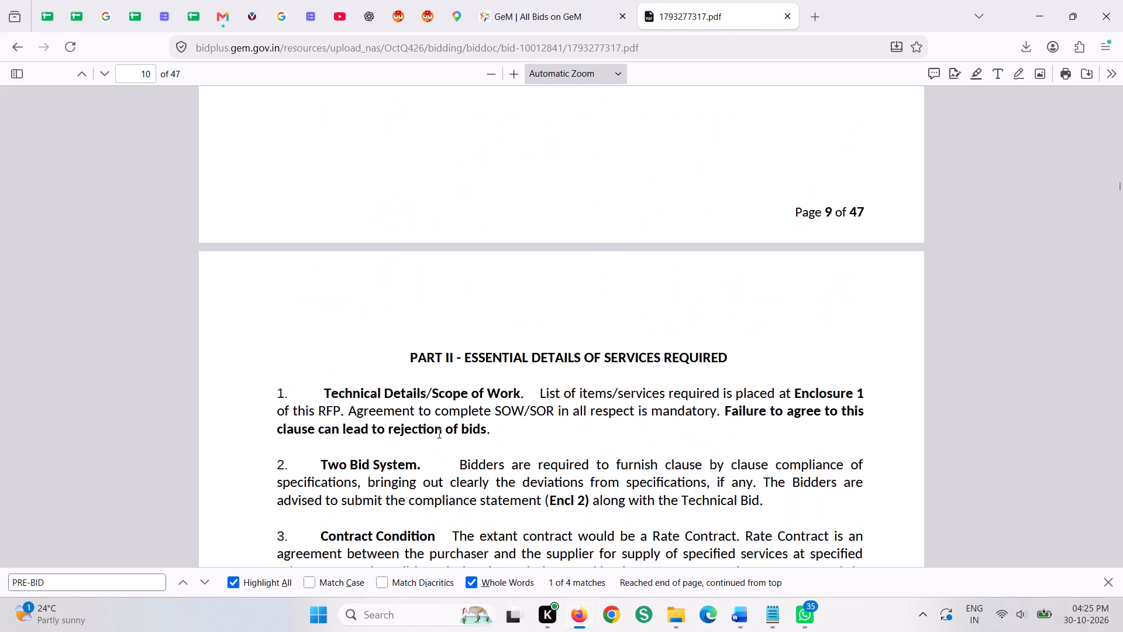
scroll(438, 433, up, 1)
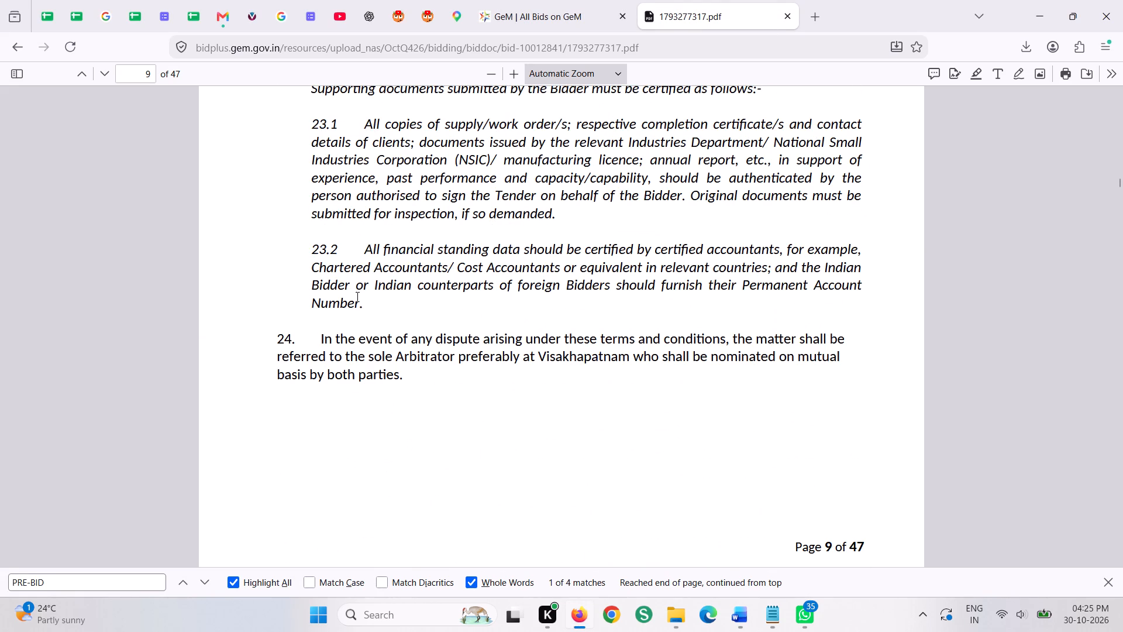
scroll(418, 396, down, 2)
scroll(502, 289, down, 1)
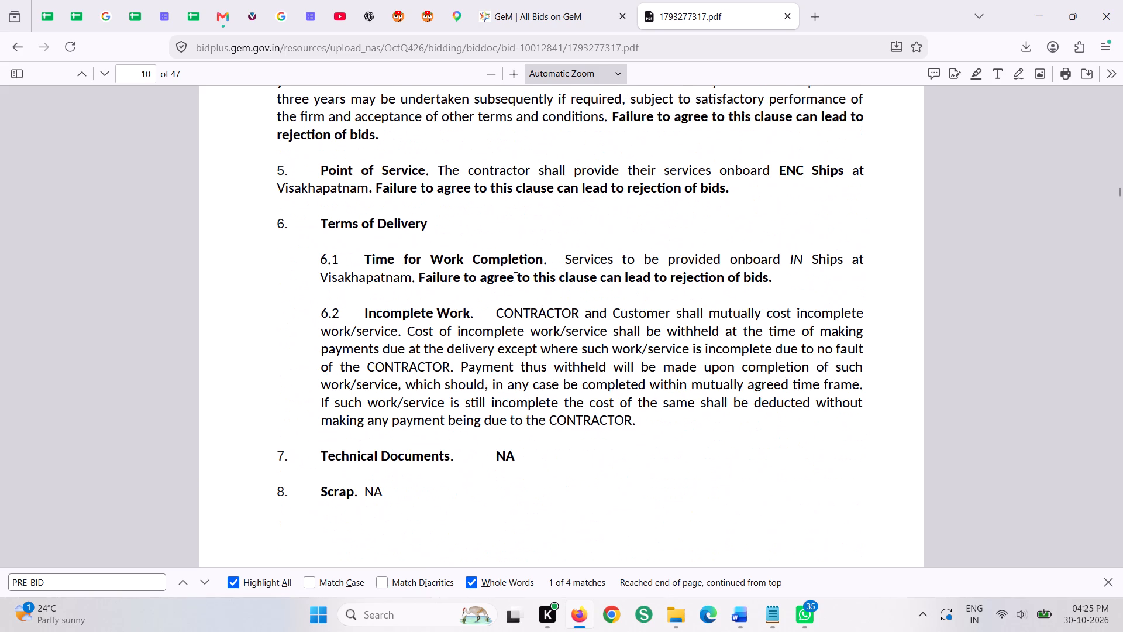
scroll(446, 342, down, 2)
scroll(489, 303, down, 2)
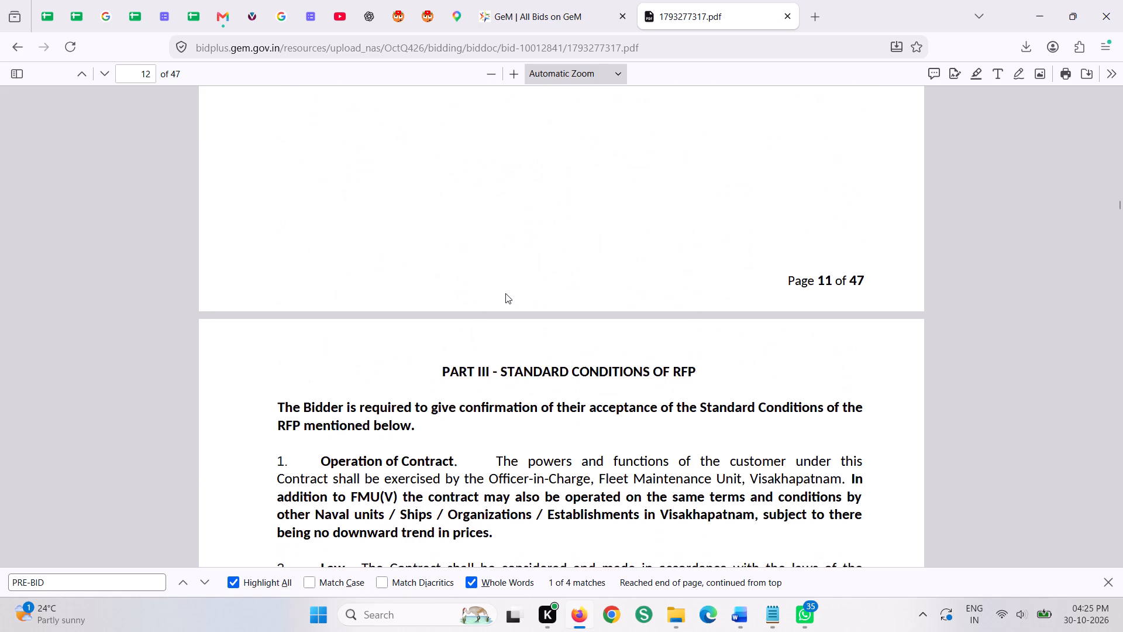
scroll(505, 293, down, 4)
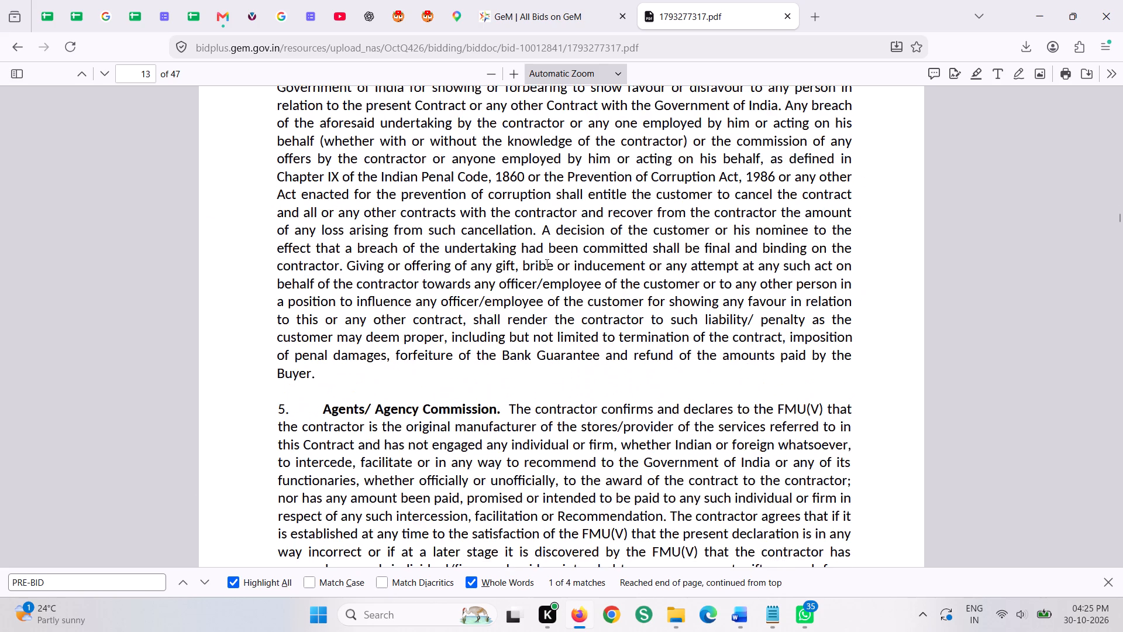
scroll(543, 263, down, 6)
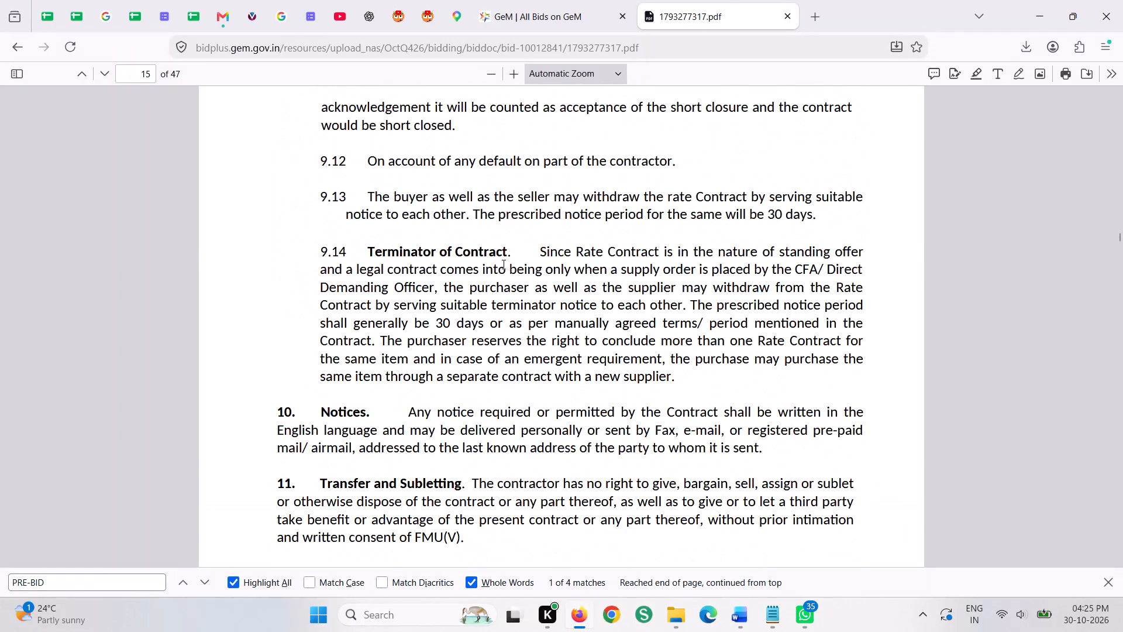
scroll(498, 266, down, 8)
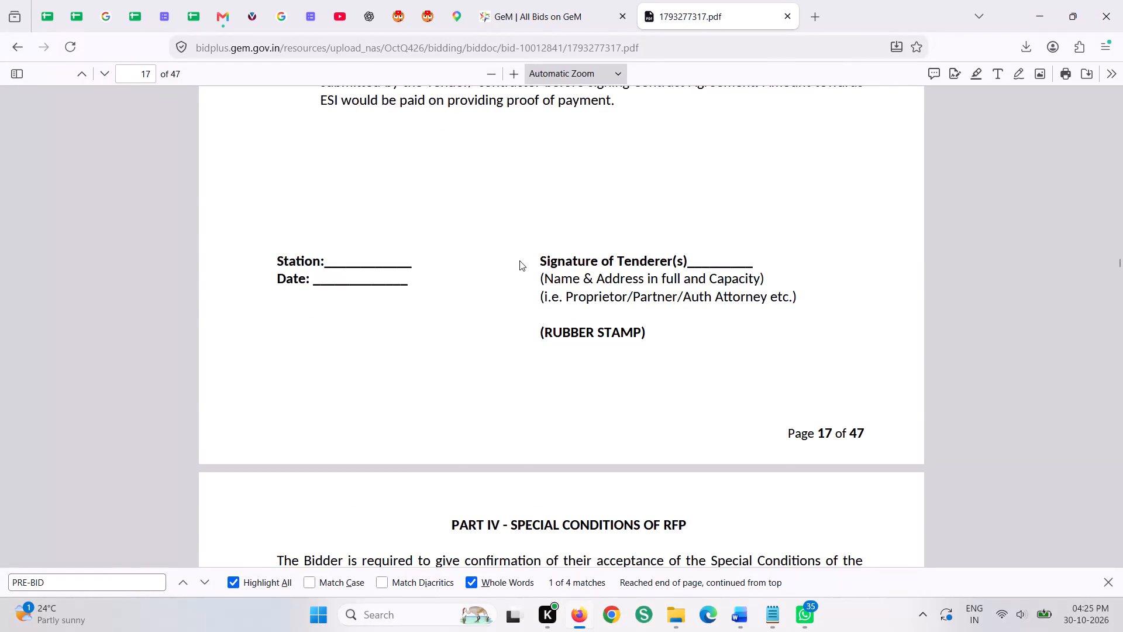
scroll(480, 264, down, 4)
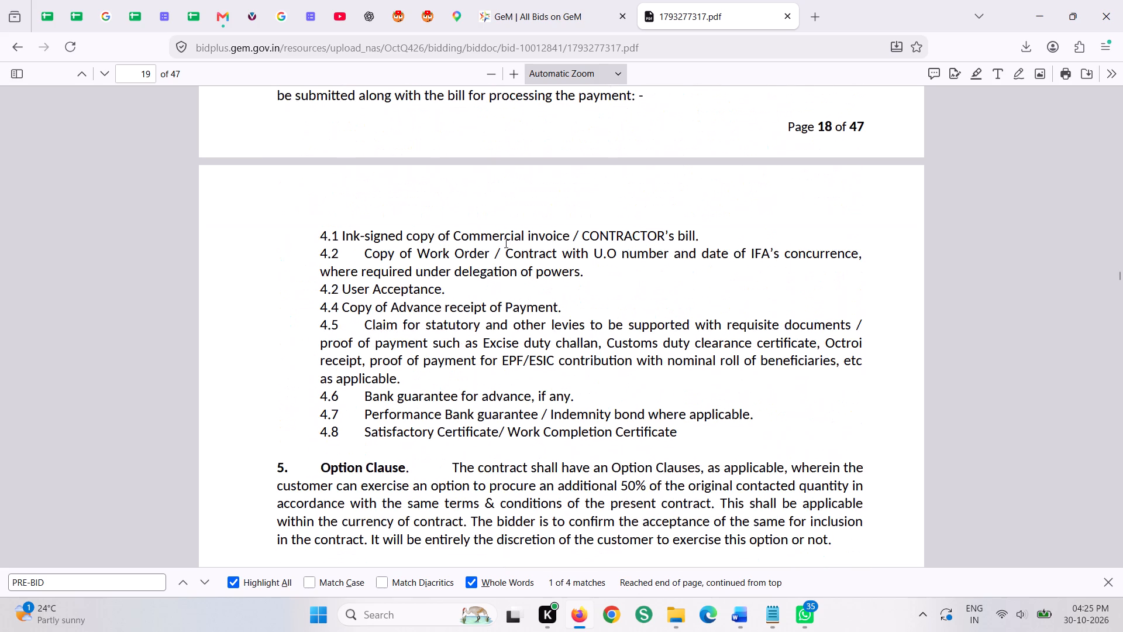
scroll(505, 243, down, 6)
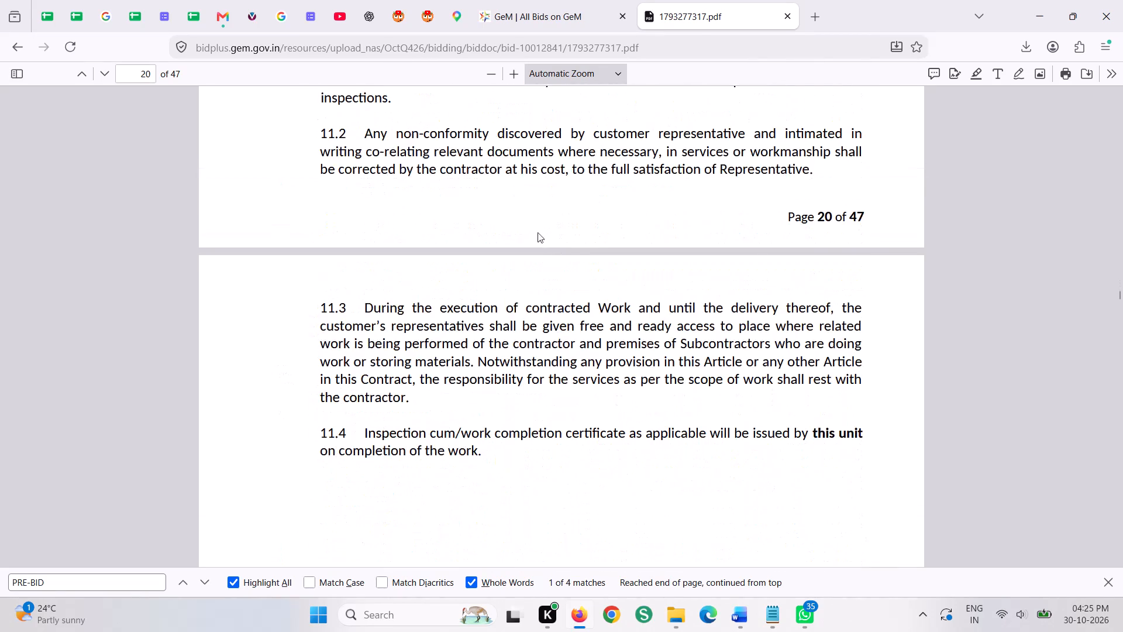
scroll(538, 232, down, 9)
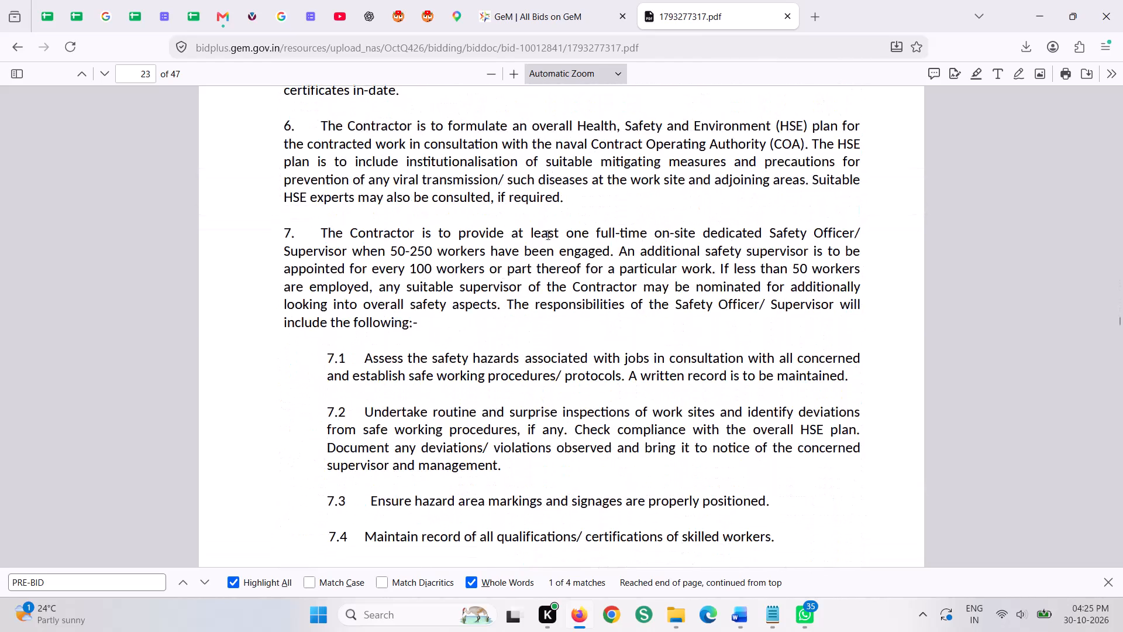
scroll(547, 235, down, 5)
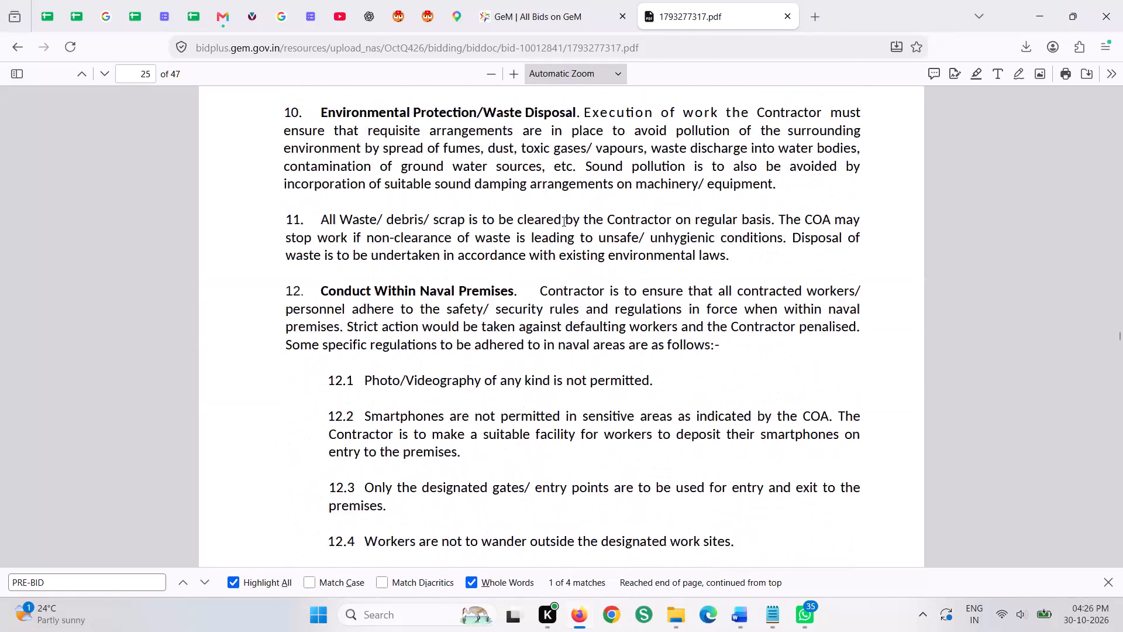
scroll(545, 215, down, 2)
scroll(579, 211, up, 1)
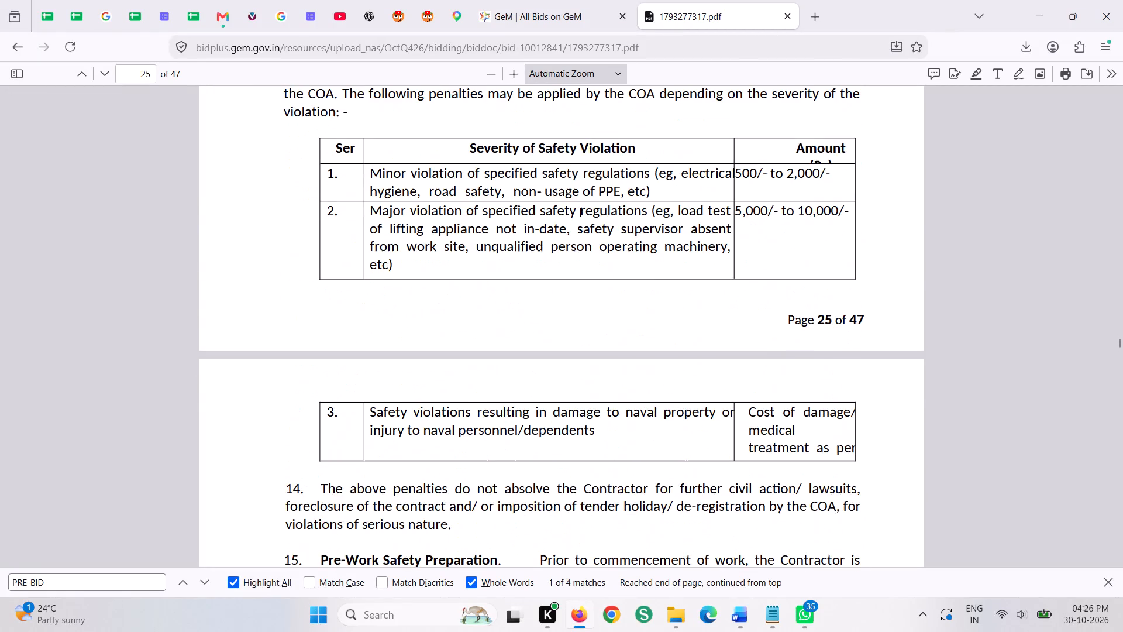
scroll(579, 212, down, 5)
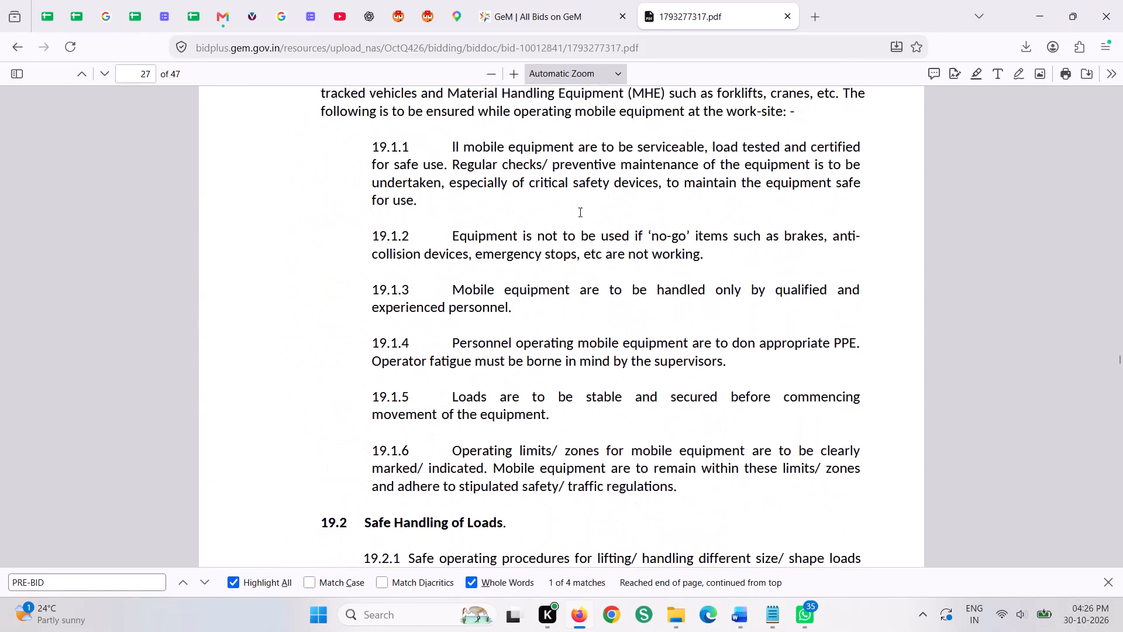
scroll(577, 215, down, 6)
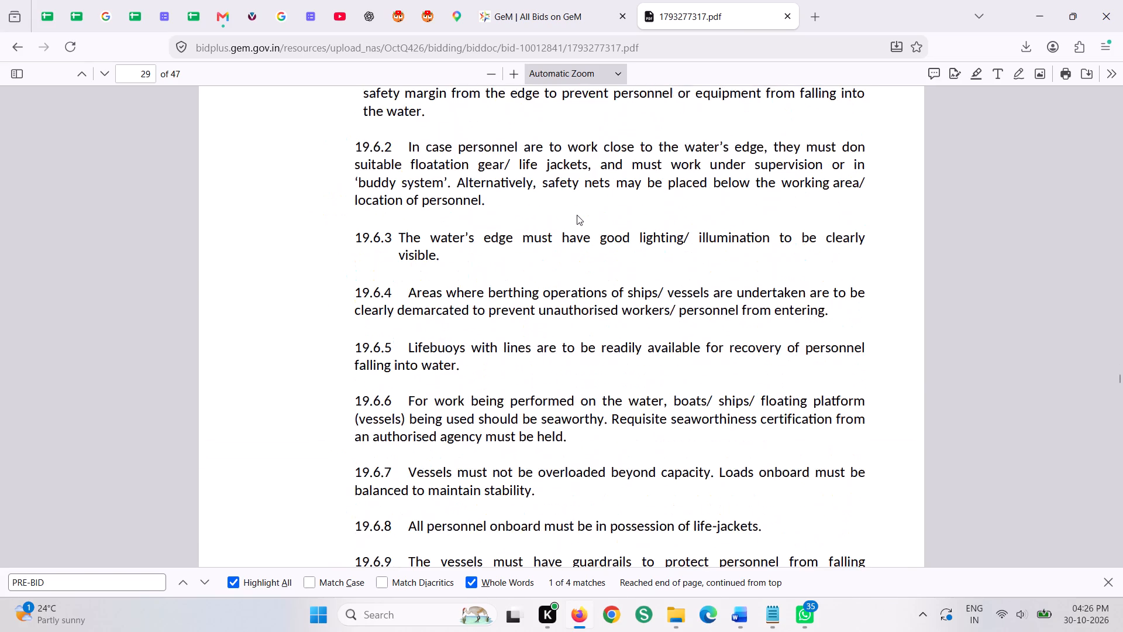
scroll(577, 215, down, 11)
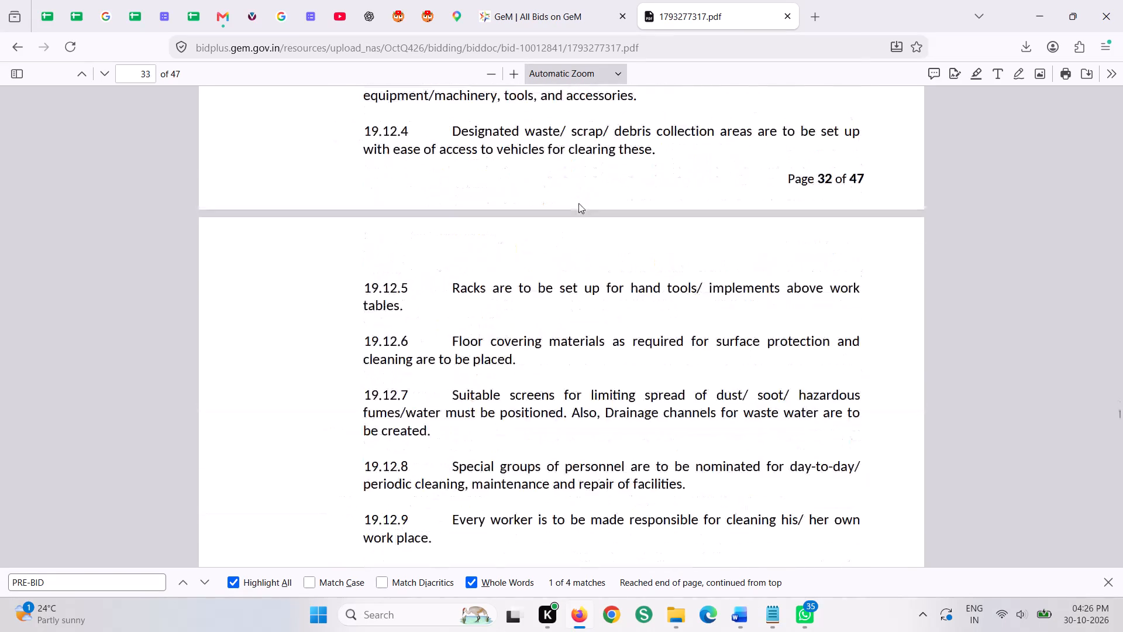
scroll(578, 203, down, 18)
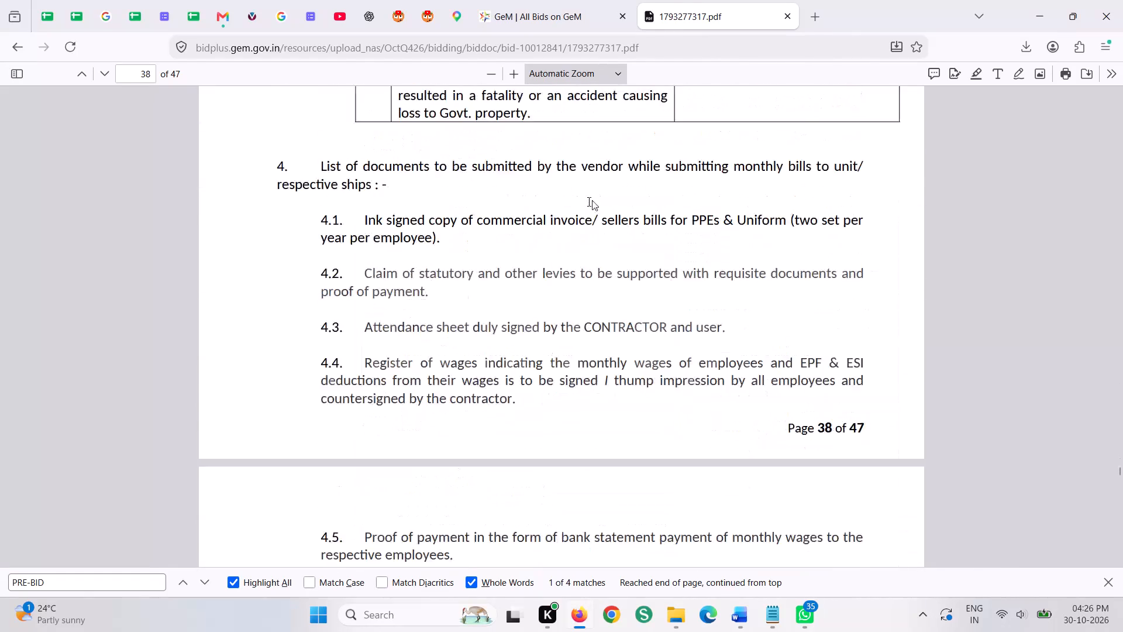
scroll(590, 208, down, 4)
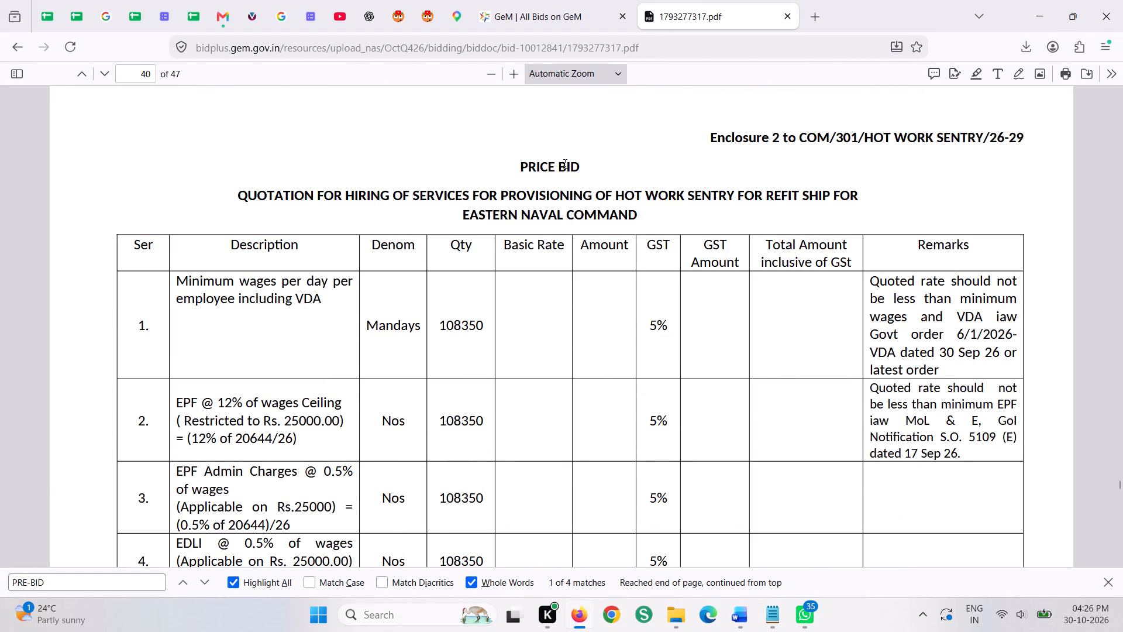
Extend item 10 of the Word list with page number 40 and, inside its brackets, the heading "PRICE BID" copied from Enclosure 2 of the PDF.
scroll(565, 165, down, 1)
scroll(478, 194, up, 1)
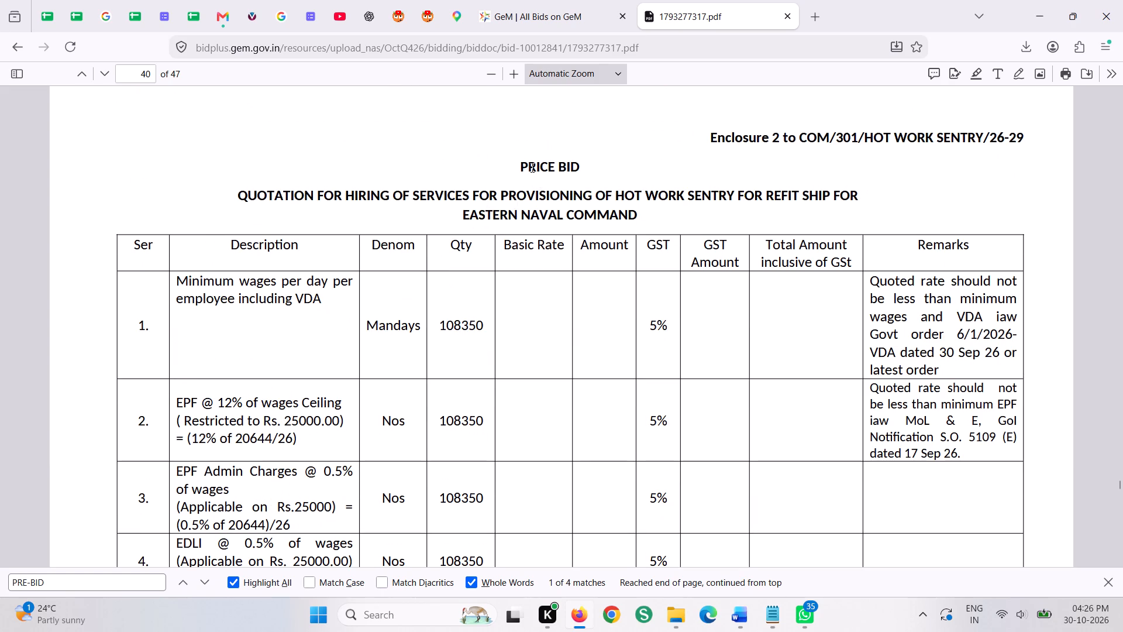
triple_click(540, 170)
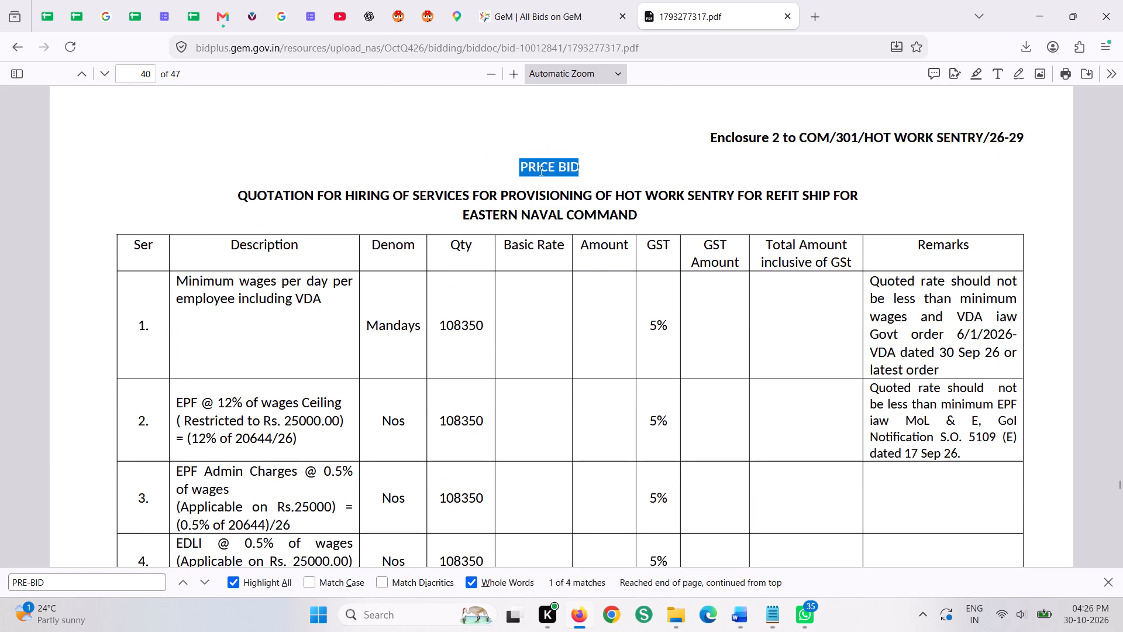
key(ctrl+c)
key(ctrl+c)
scroll(596, 255, down, 2)
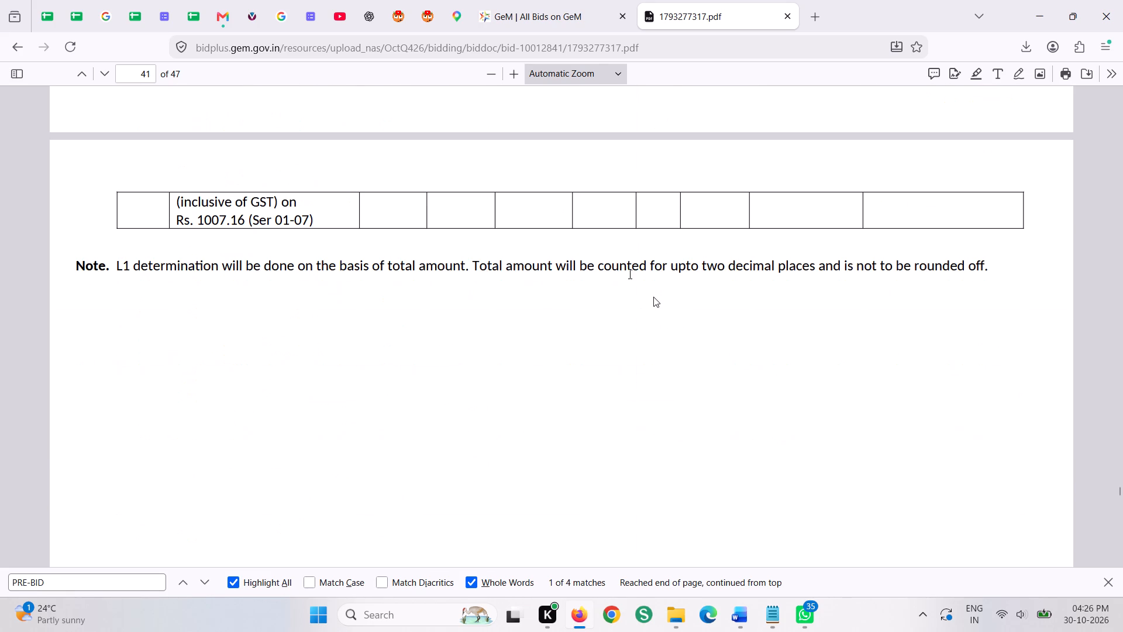
scroll(653, 297, up, 3)
scroll(653, 297, down, 1)
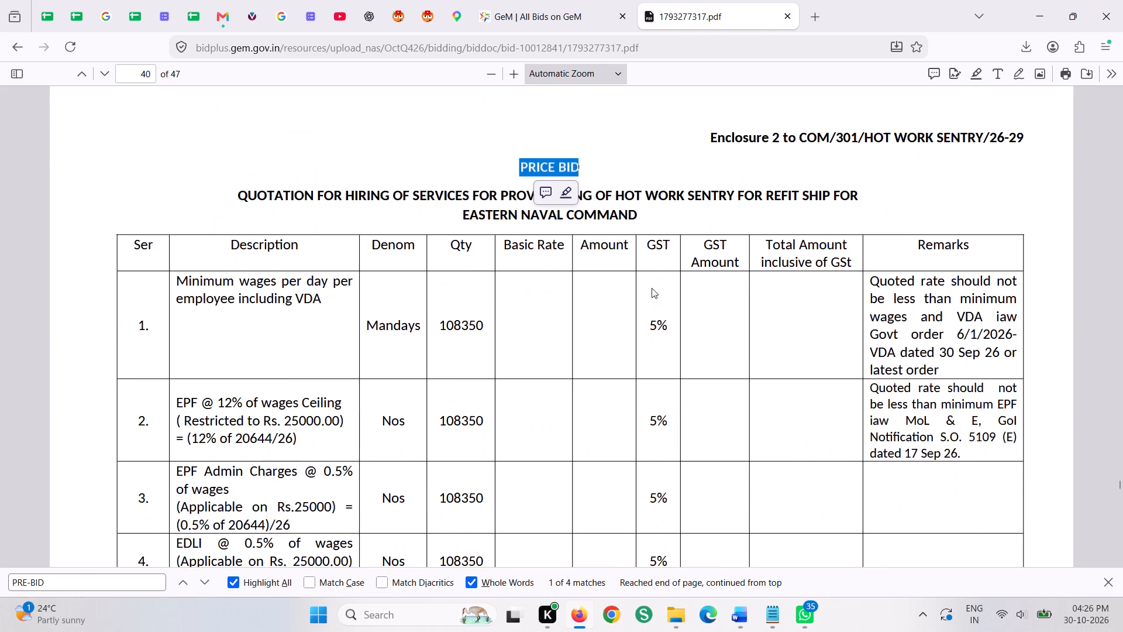
key(ctrl+c)
key(ctrl+c)
scroll(652, 287, down, 2)
scroll(639, 291, up, 2)
key(Tab)
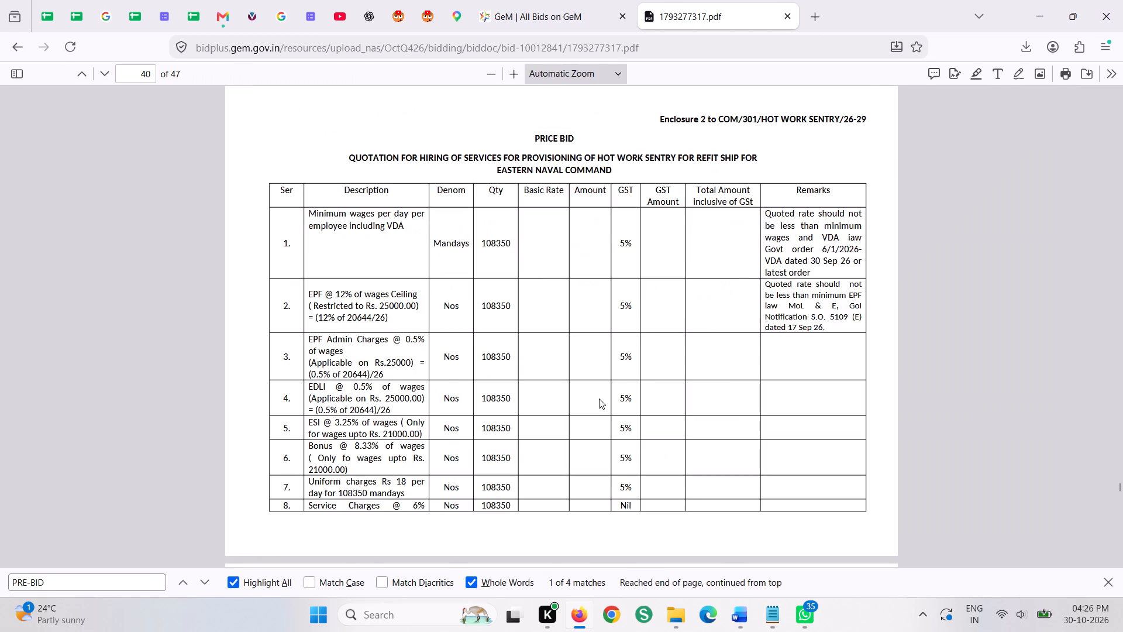
key(alt+Tab)
click(519, 376)
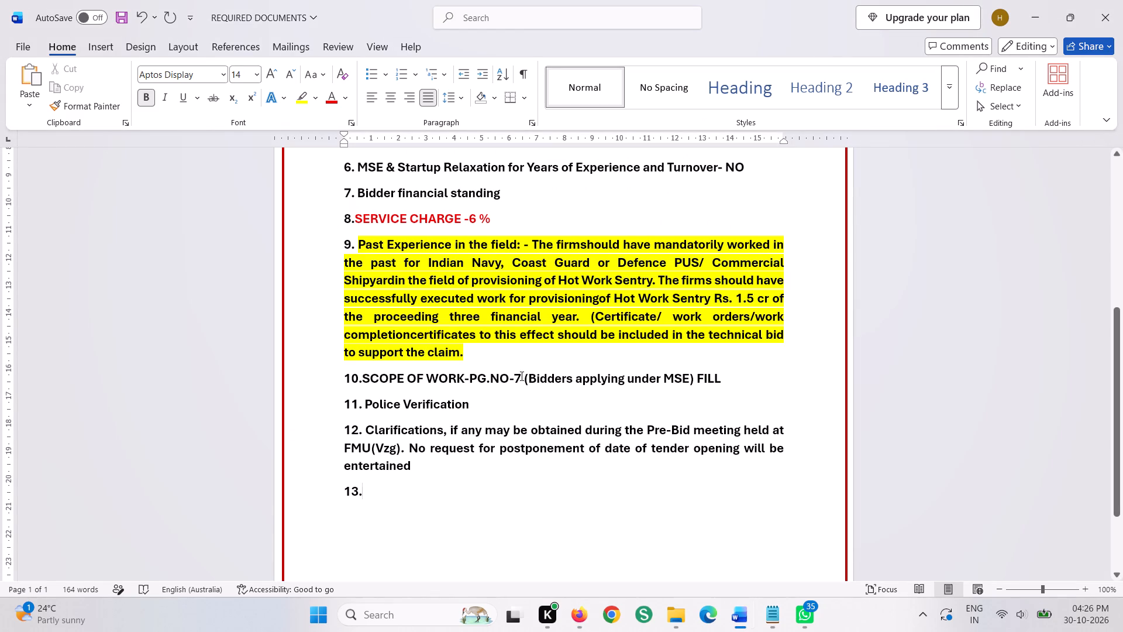
text(,40)
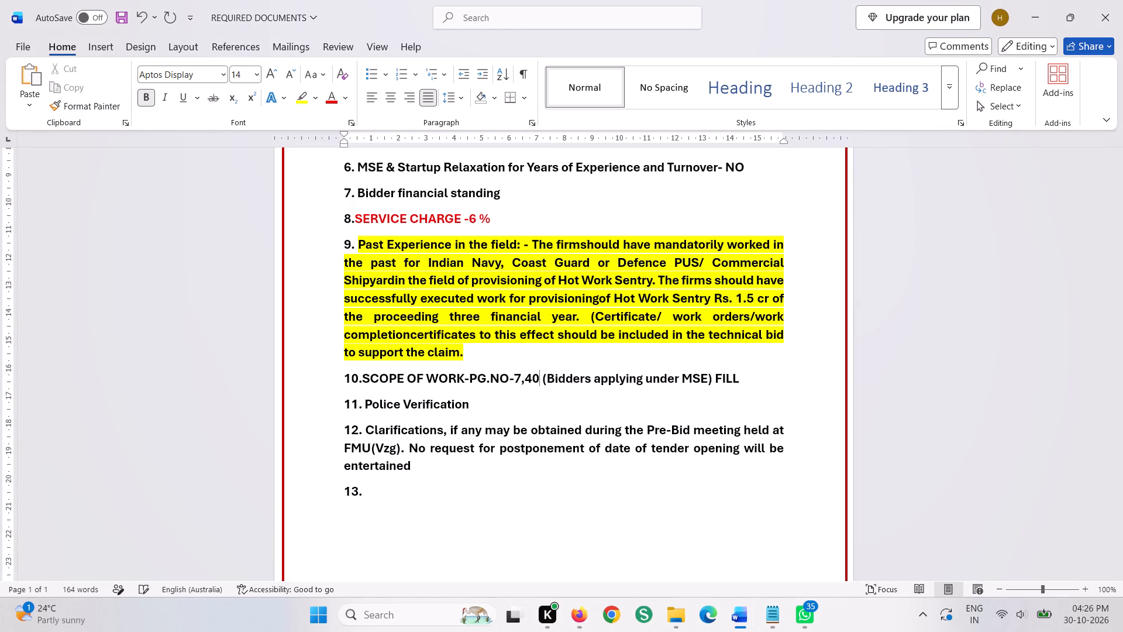
click(708, 373)
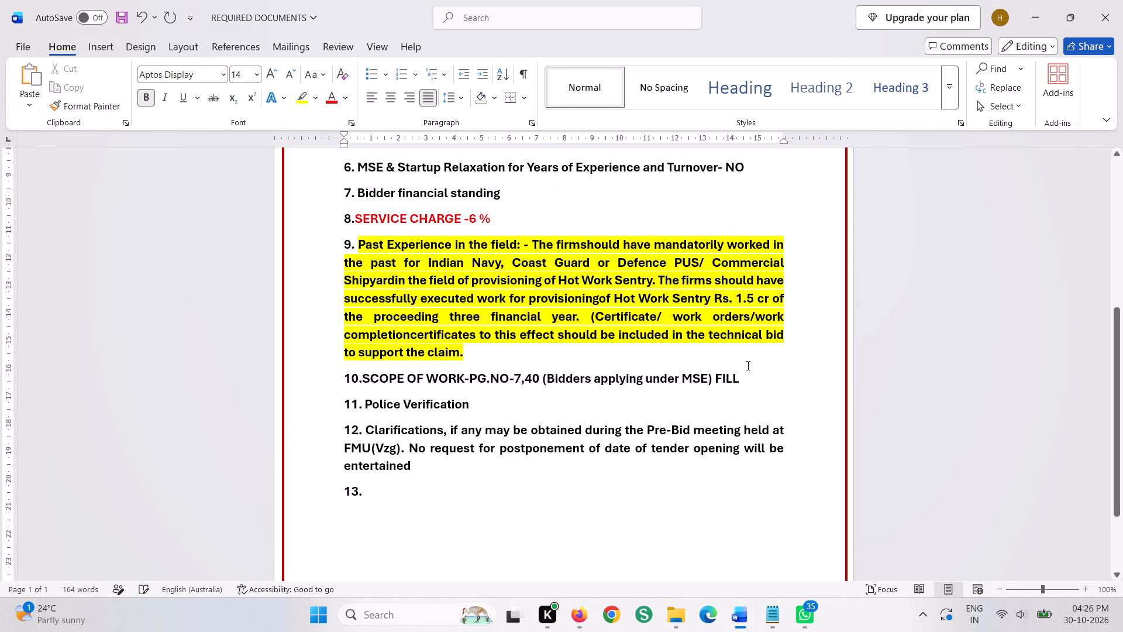
key(comma)
key(ctrl+v)
Examine the price bid notes and the compliance matrix on pages 42 to 44 of the PDF for more forms to list.
key(alt+Tab)
scroll(671, 396, down, 2)
scroll(591, 347, down, 1)
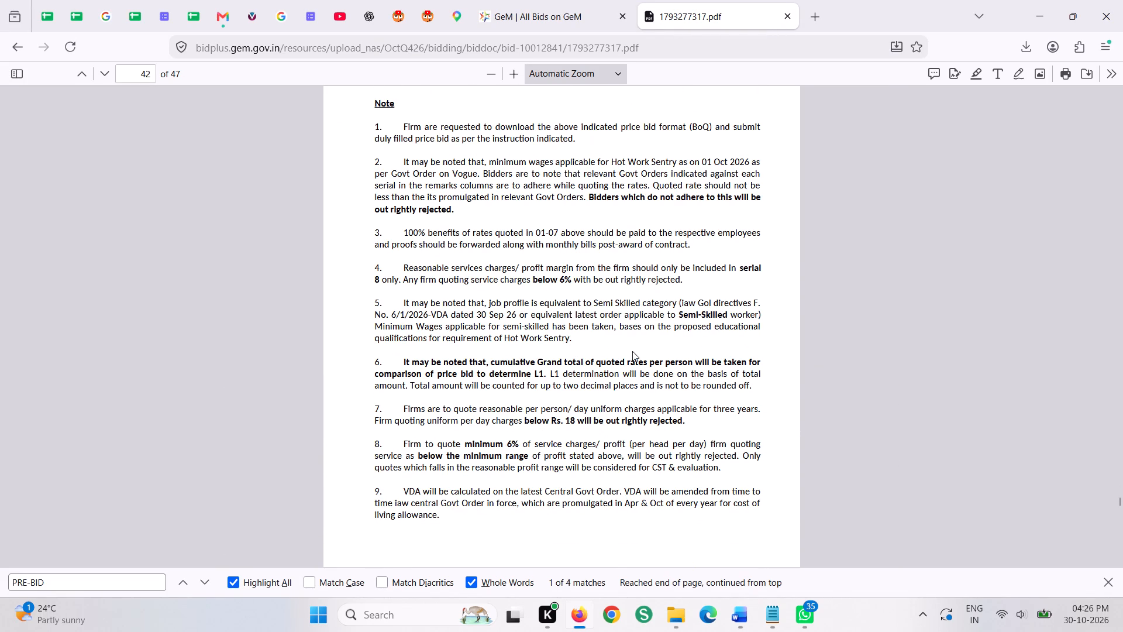
scroll(605, 361, down, 3)
scroll(602, 329, up, 3)
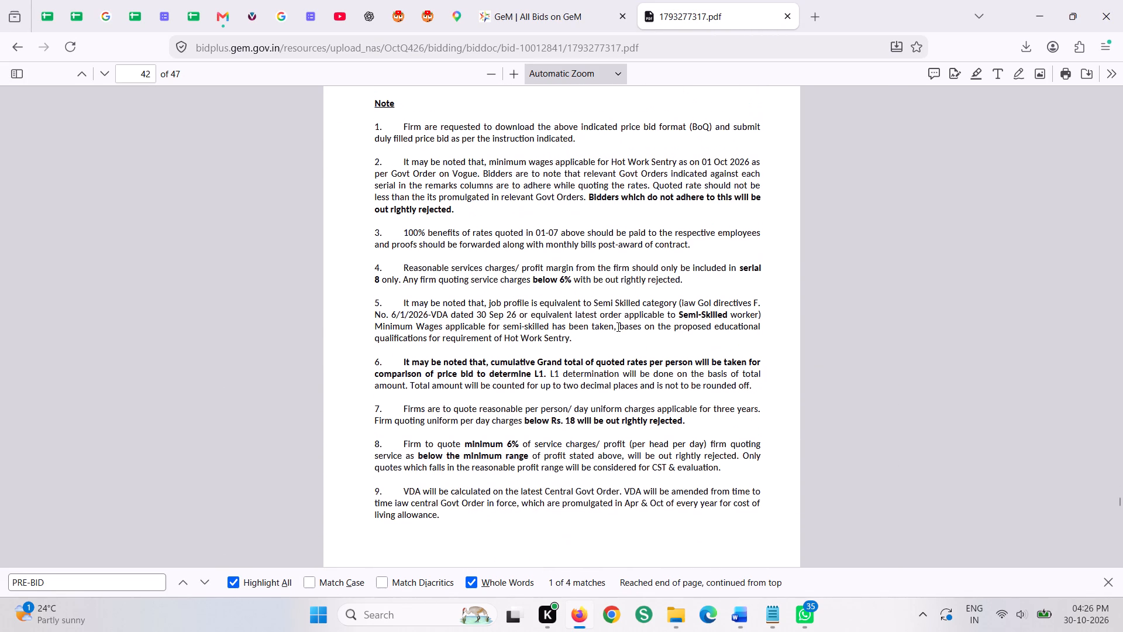
key(alt+Tab)
key(alt+Tab)
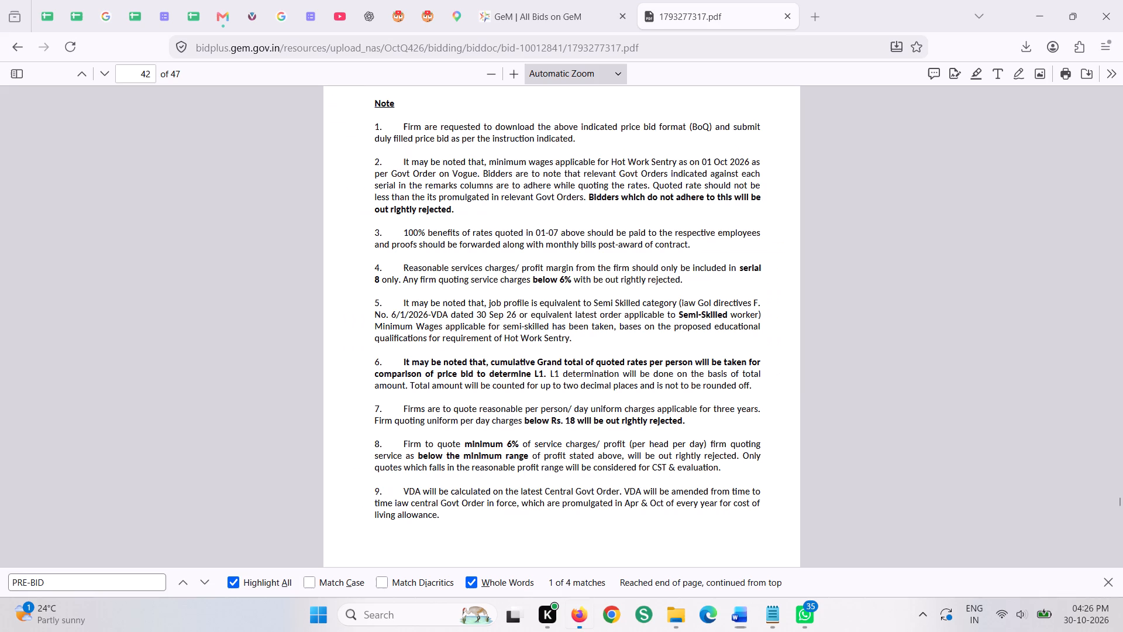
scroll(579, 346, down, 2)
ctrl+scroll(659, 312, up, 2)
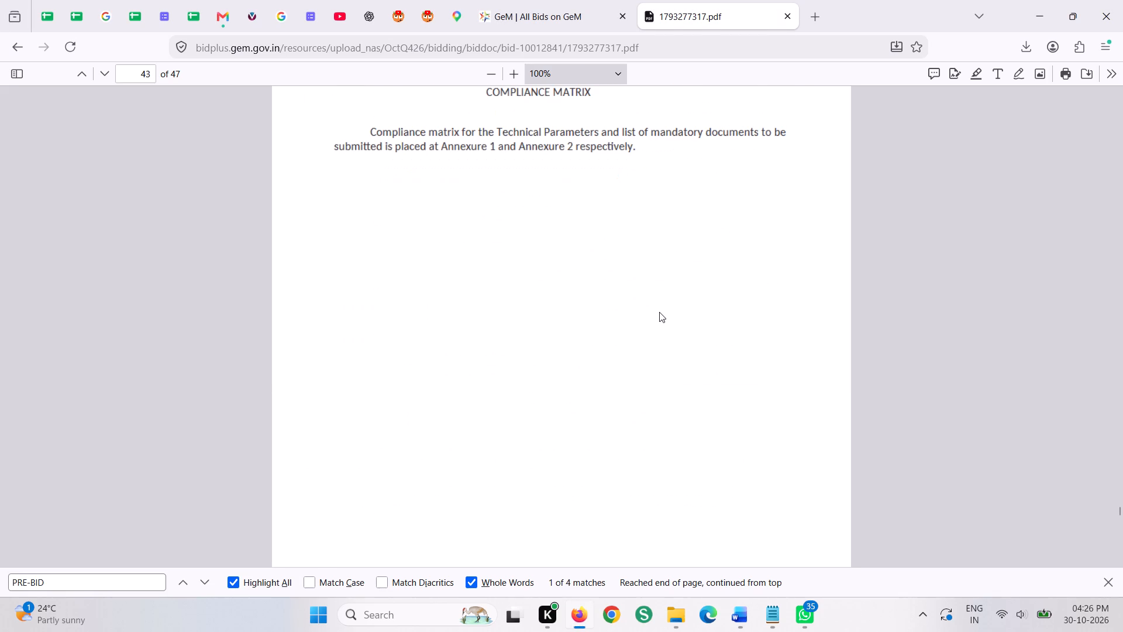
scroll(571, 320, up, 1)
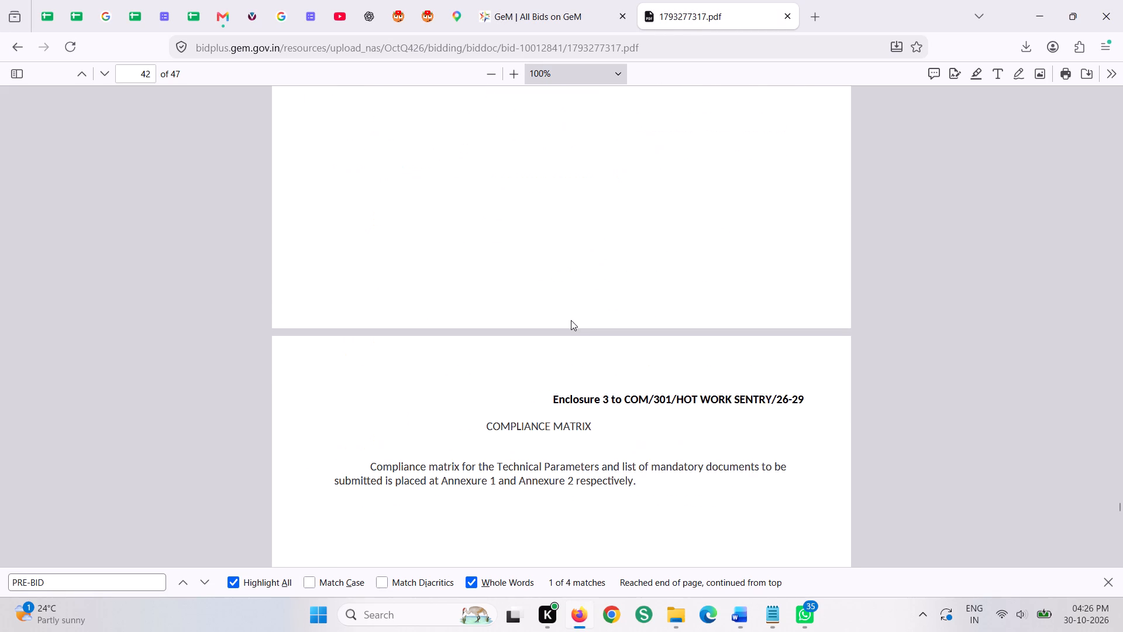
scroll(571, 320, down, 4)
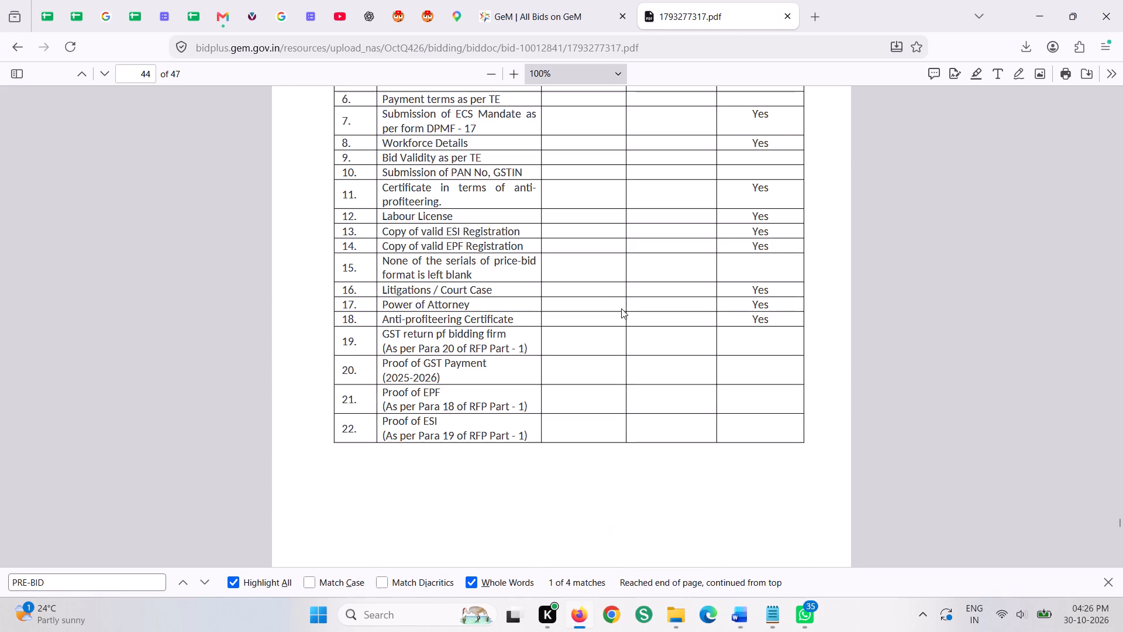
Extend item 10 of the Word list with page number 44 and, inside its brackets, the heading "COMPLIANCE MATRIX" copied from the PDF.
scroll(617, 304, up, 1)
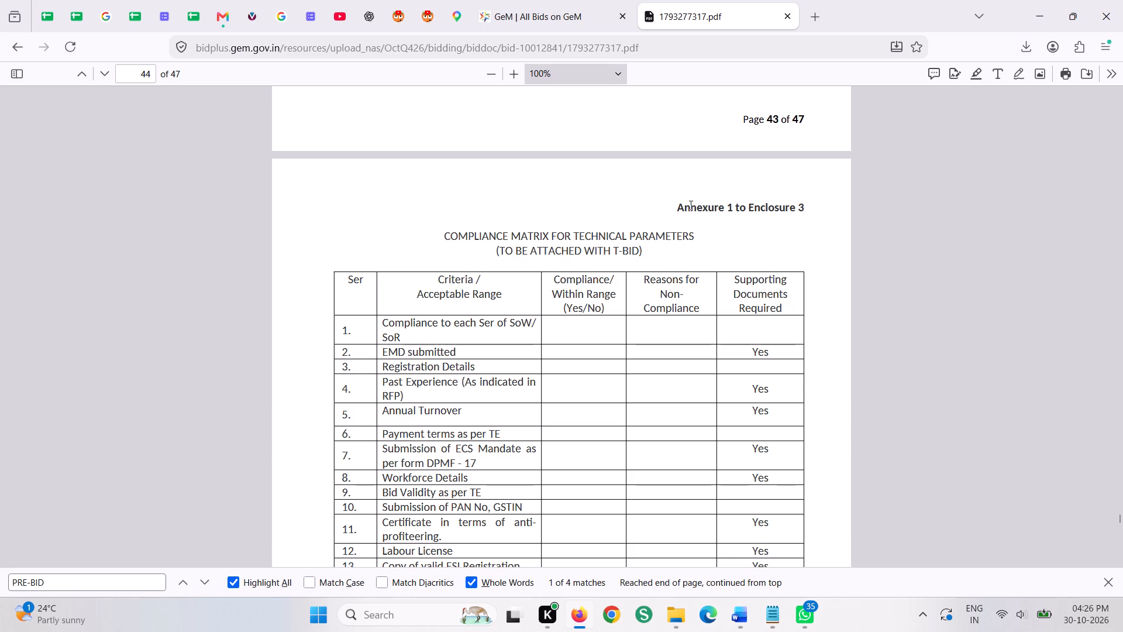
click(680, 204)
drag(679, 204, 804, 206)
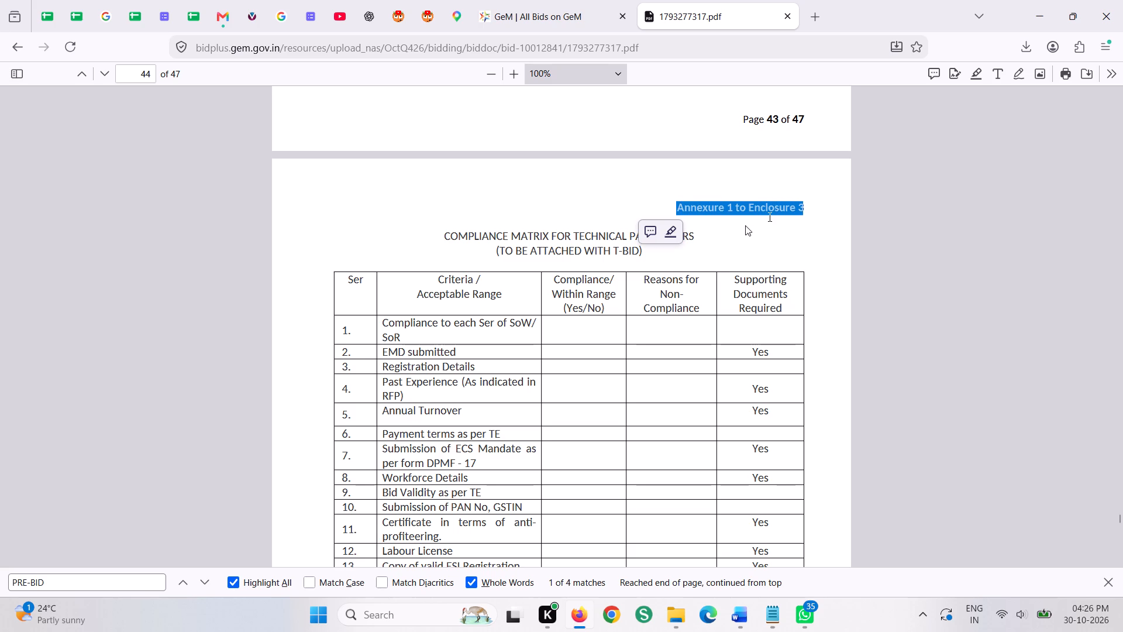
click(444, 234)
drag(444, 234, 531, 231)
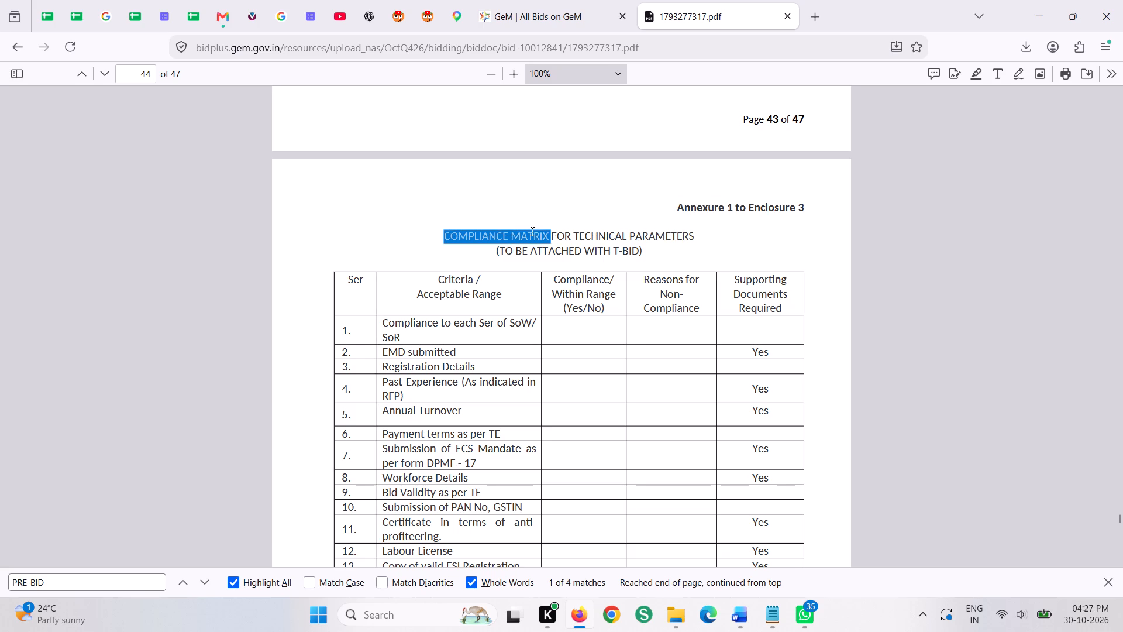
drag(531, 231, 544, 231)
key(ctrl+c)
key(ctrl+c)
key(alt+Tab)
click(541, 376)
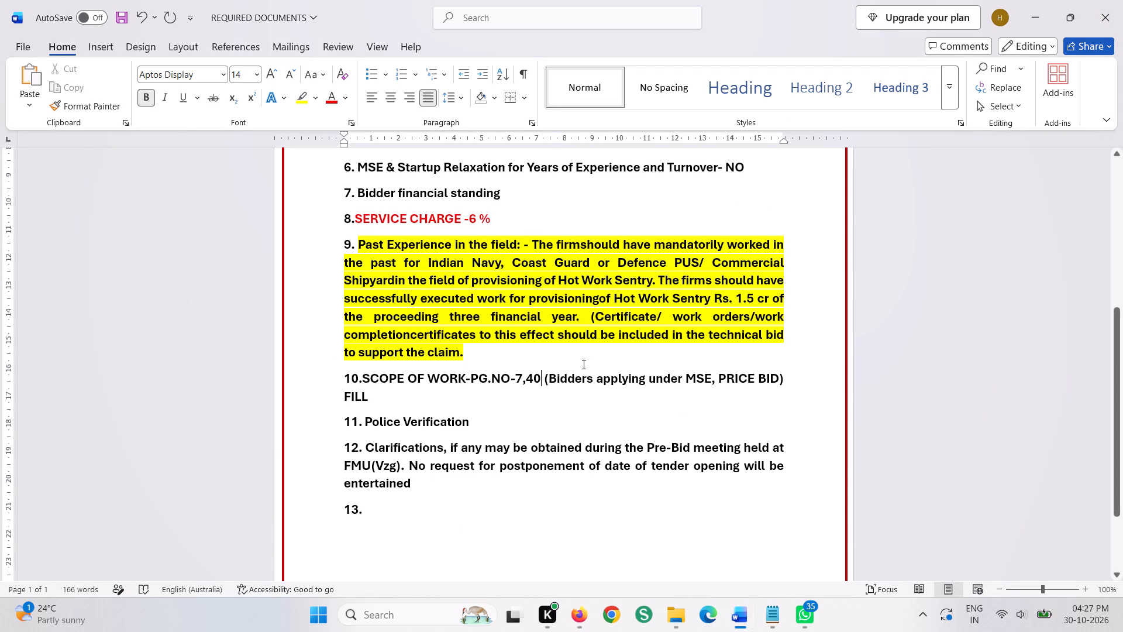
text(,44)
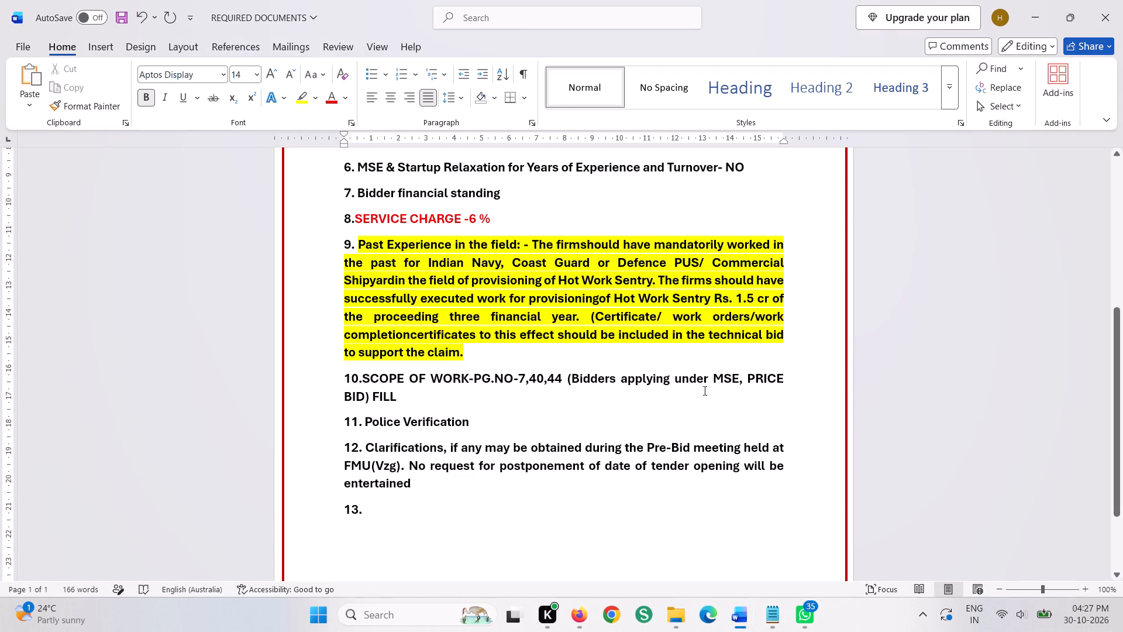
click(363, 396)
key(comma)
key(ctrl+v)
Fill item 13 of the Word list with "GST return pf bidding firm" copied from row 19 of the compliance matrix in the PDF.
key(alt+Tab)
scroll(505, 369, down, 1)
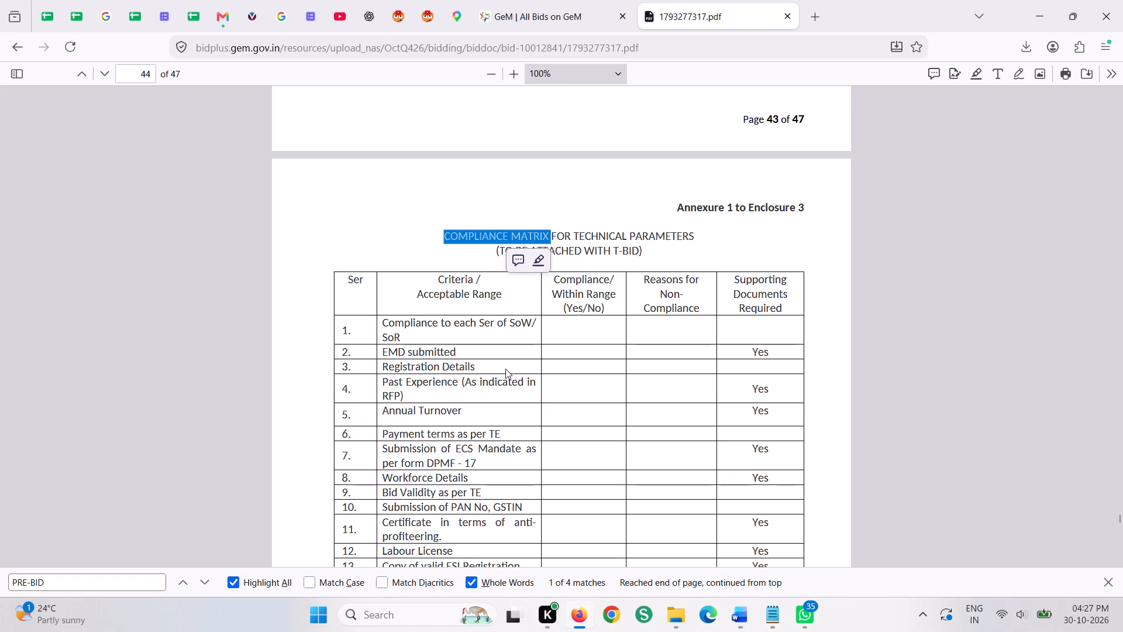
click(386, 332)
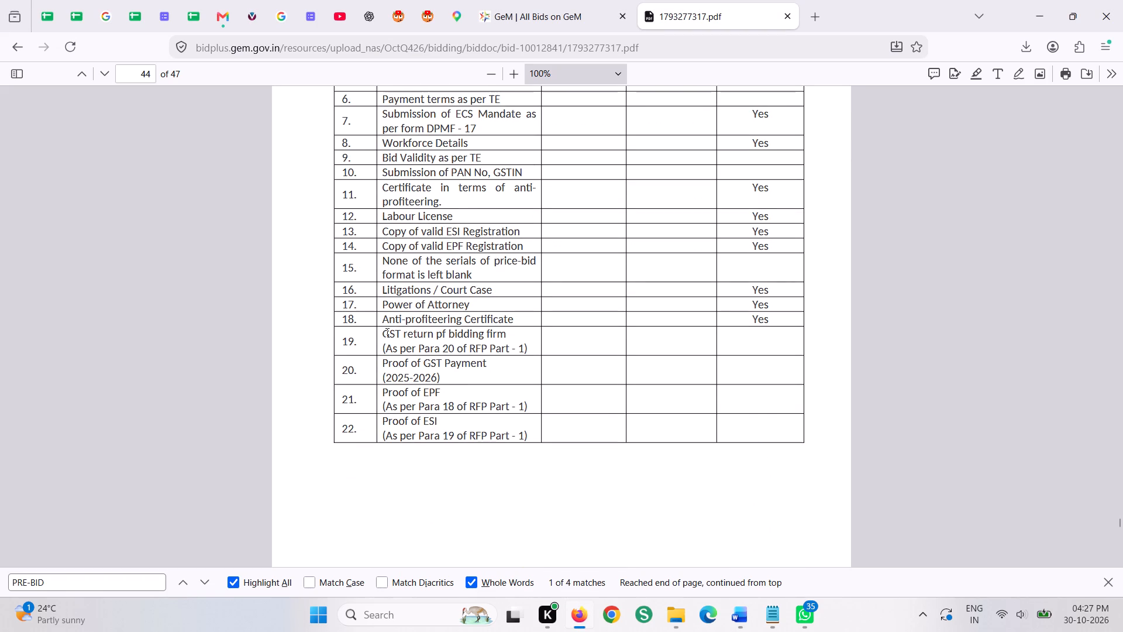
drag(386, 332, 500, 335)
key(ctrl+c)
key(ctrl+c)
key(ctrl+c)
key(ctrl+c)
key(ctrl+c)
key(alt+Tab)
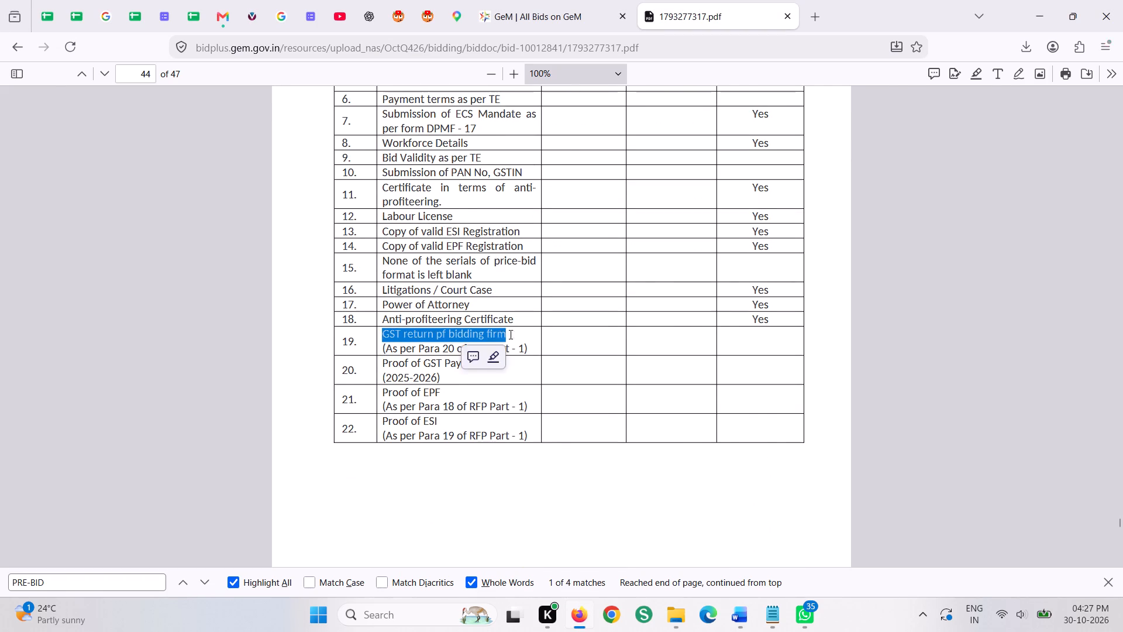
click(372, 506)
key(ctrl+v)
Add item 14 to the Word list with "Power of Attorney" copied from the PDF's compliance matrix.
key(Return)
key(1)
key(4)
key(period)
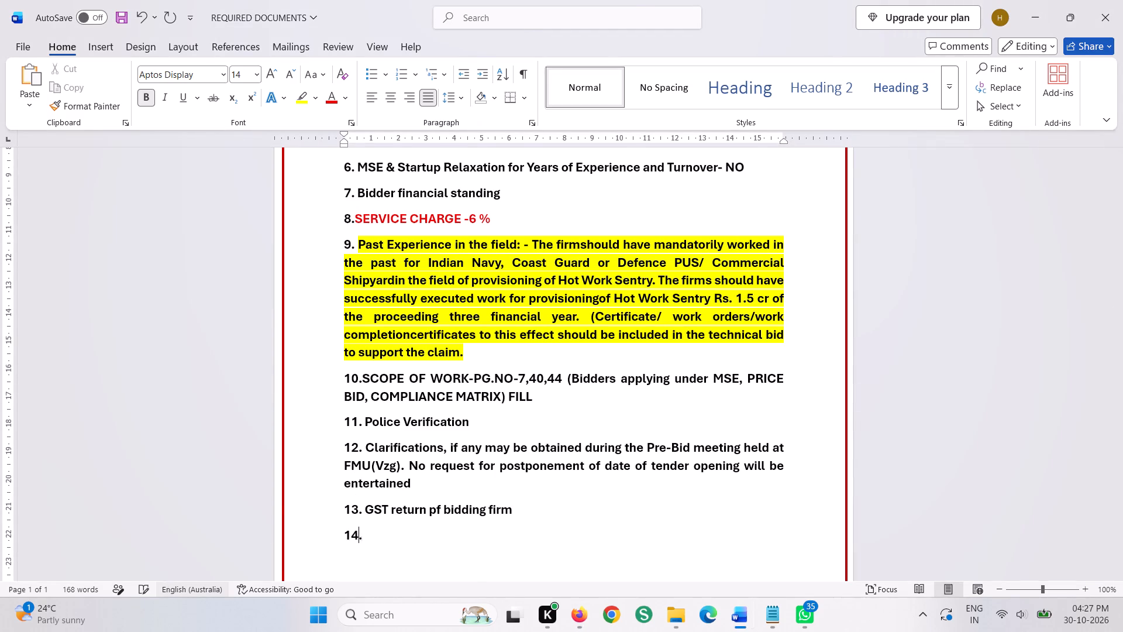
key(alt+Tab)
triple_click(409, 304)
key(ctrl+c)
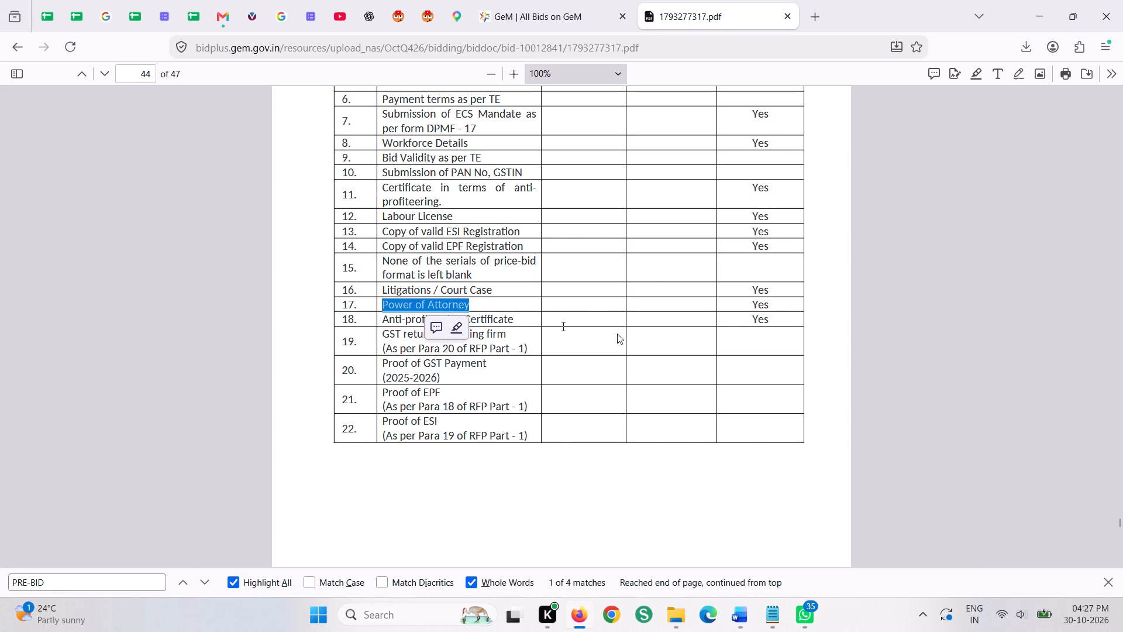
key(alt+Tab)
key(ctrl+v)
Add item 15 to the Word list with "Labour License" copied from the PDF's compliance matrix.
key(Return)
text(15.)
key(alt+Tab)
triple_click(425, 209)
key(ctrl+c)
key(ctrl+c)
key(alt+Tab)
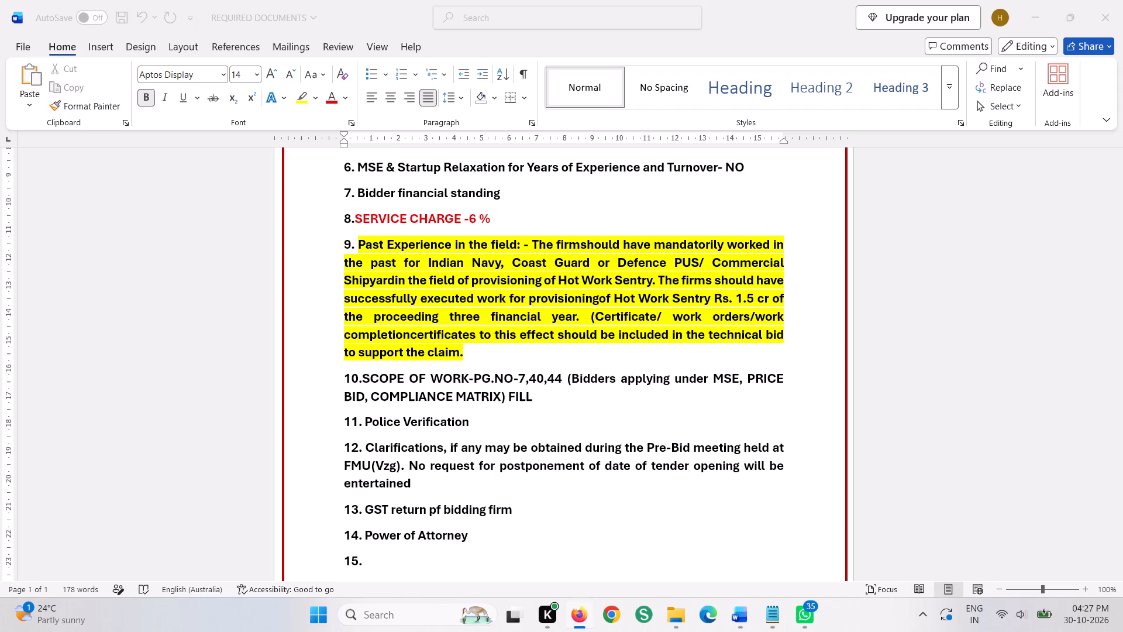
key(ctrl+v)
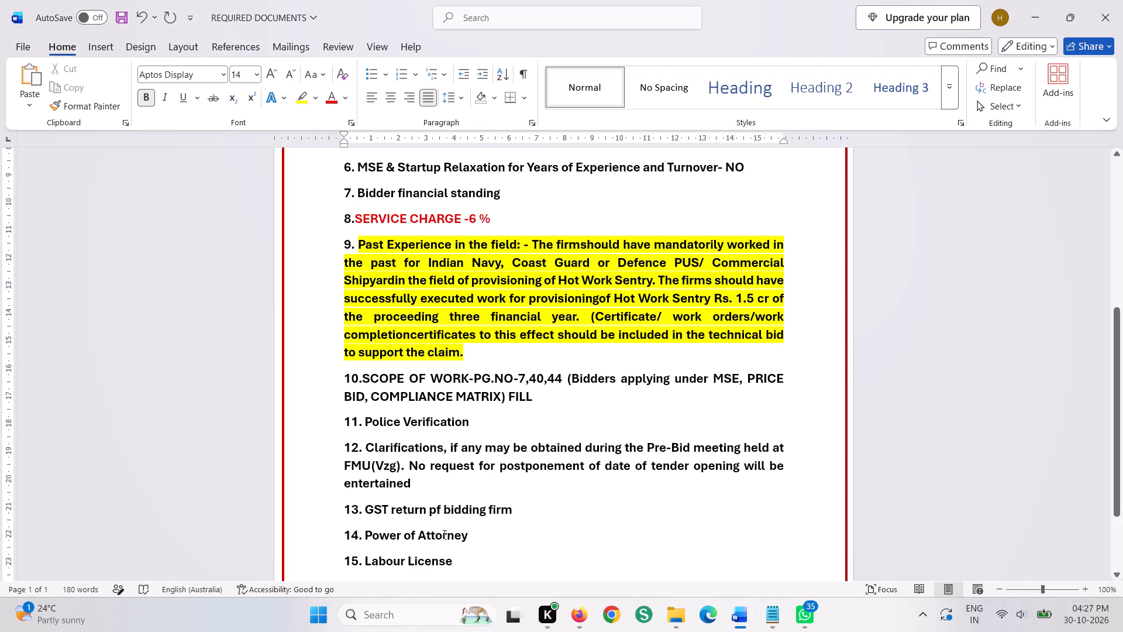
Add item 16 to the Word list with "GST Payment" copied from row 20 of the PDF's compliance matrix.
key(Return)
text(16.)
key(alt+Tab)
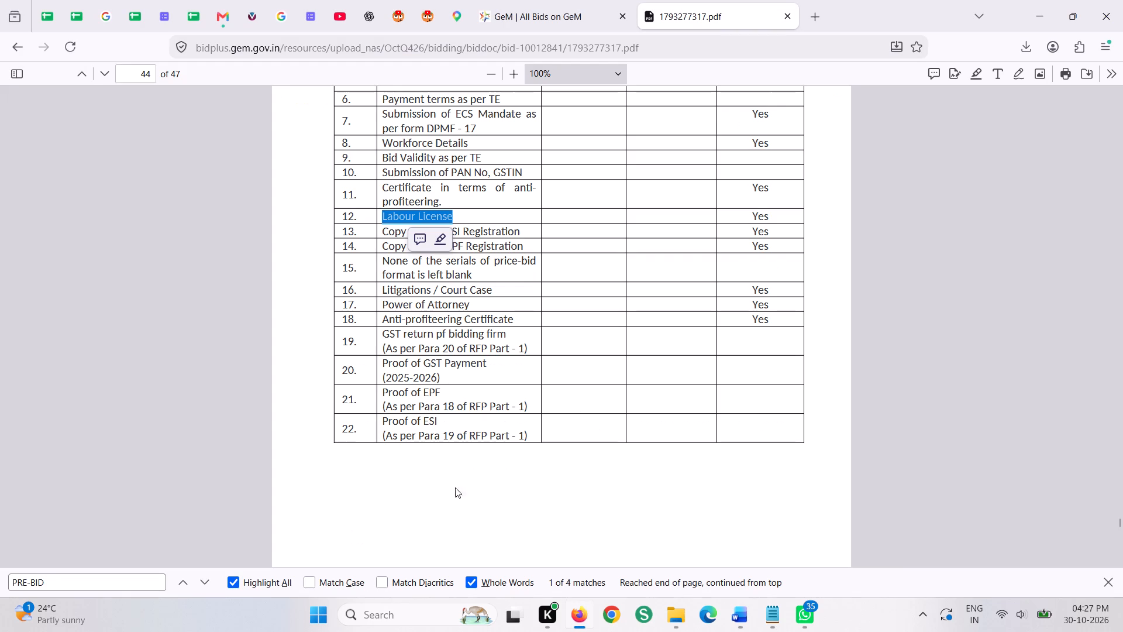
scroll(462, 218, up, 1)
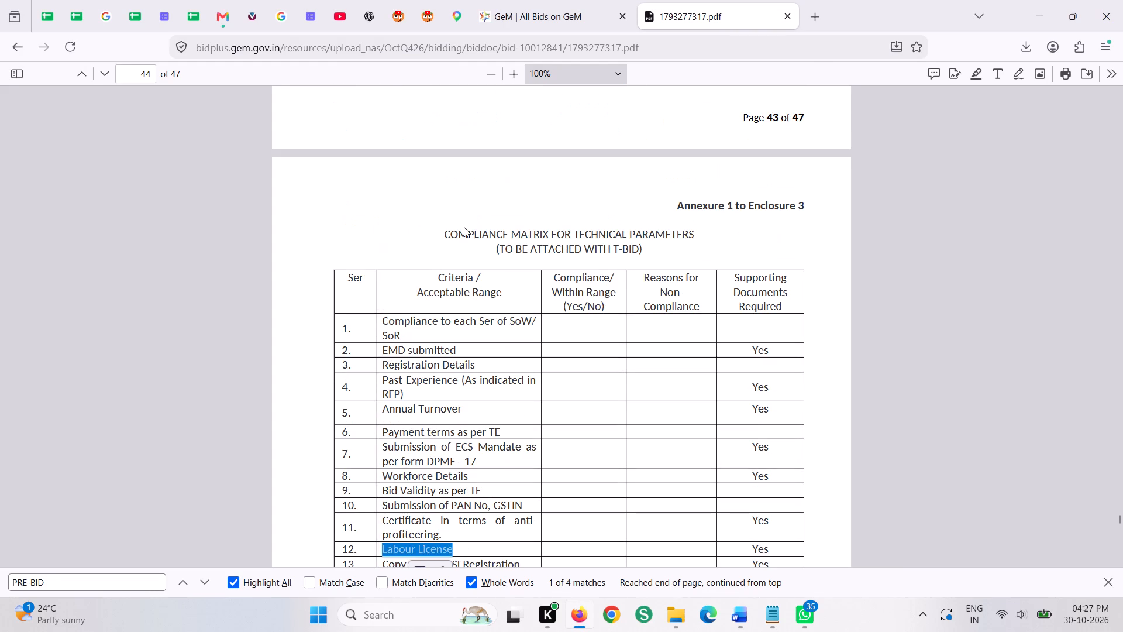
scroll(443, 233, down, 1)
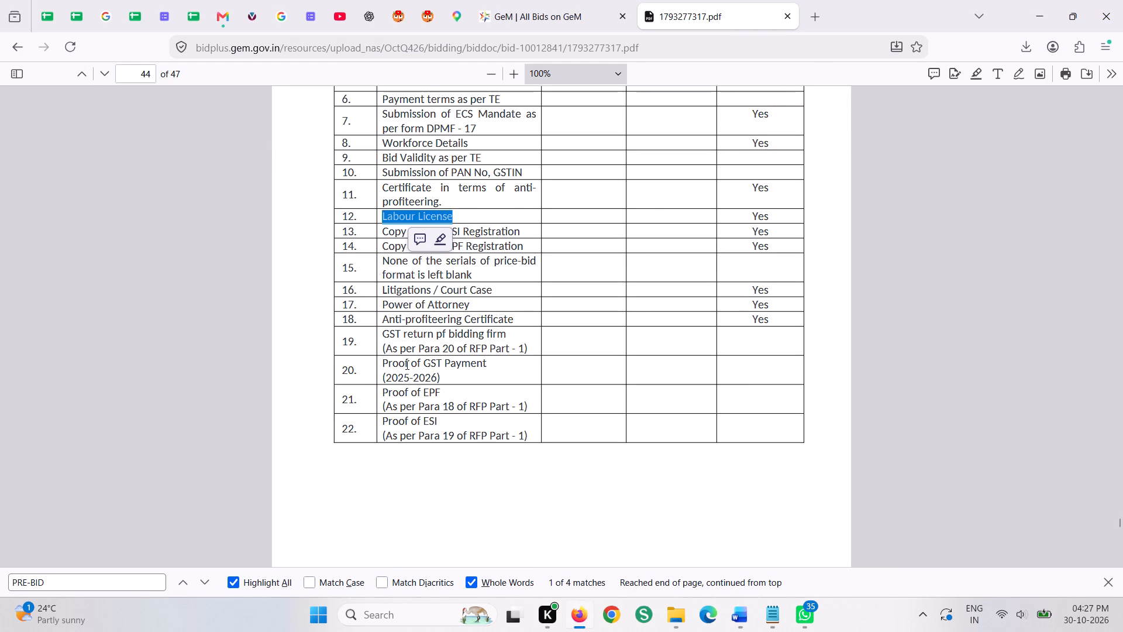
click(426, 363)
drag(426, 363, 487, 360)
key(ctrl+c)
key(ctrl+c)
key(alt+Tab)
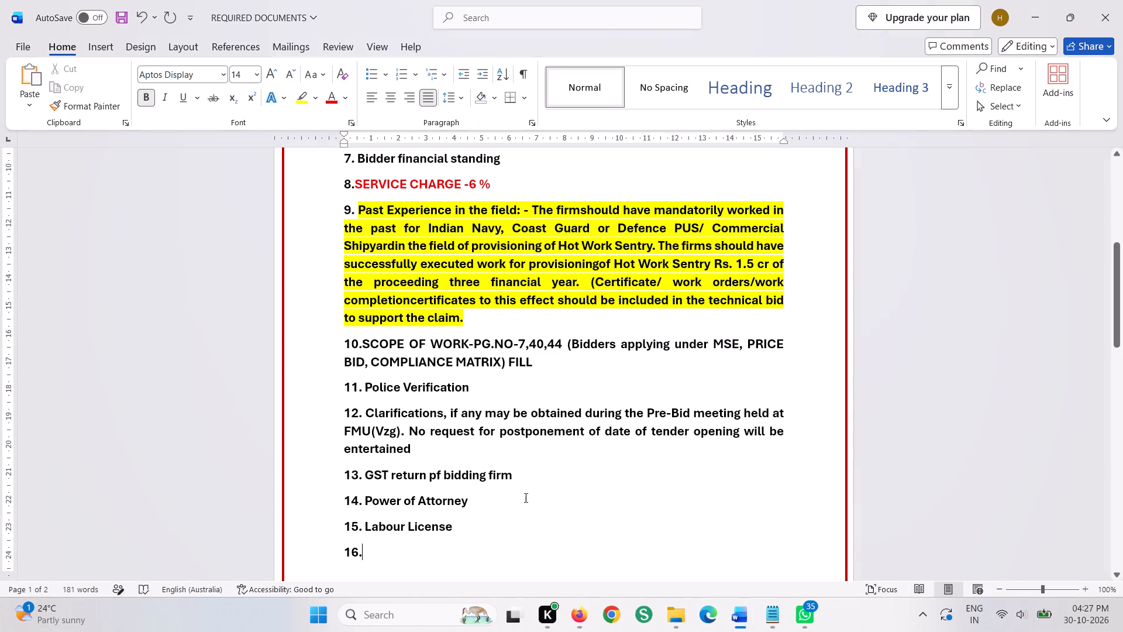
key(ctrl+v)
Add item 17 to the Word list with the affidavit clause on minimum wages and EPF/ESI compliance, copied from page 45 of the PDF.
key(Return)
text(17.)
key(alt+Tab)
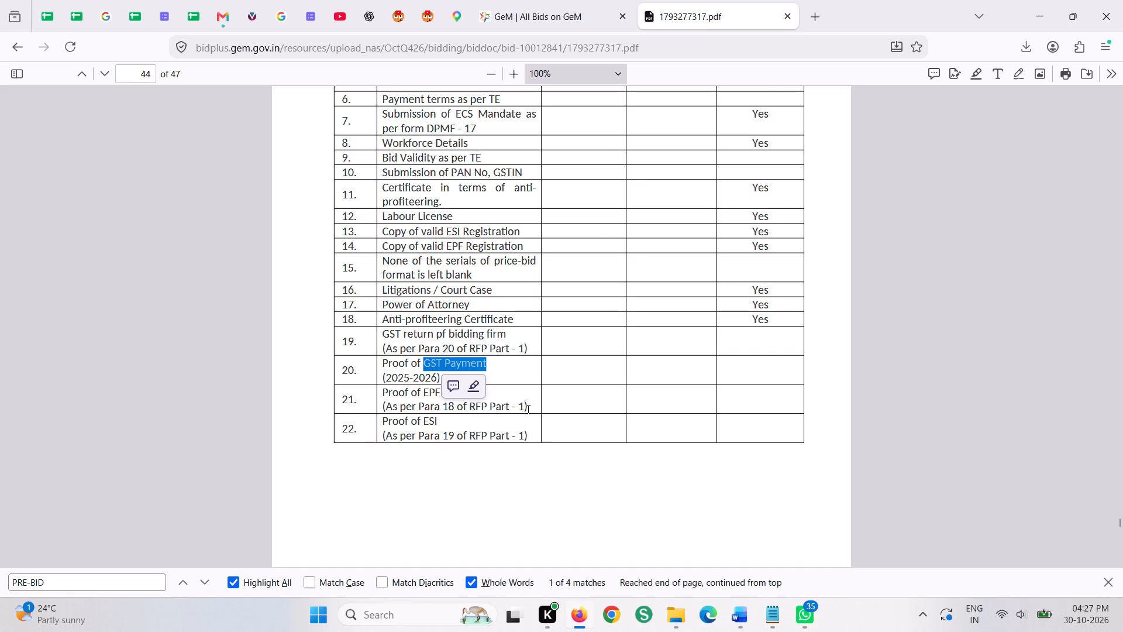
scroll(480, 434, down, 1)
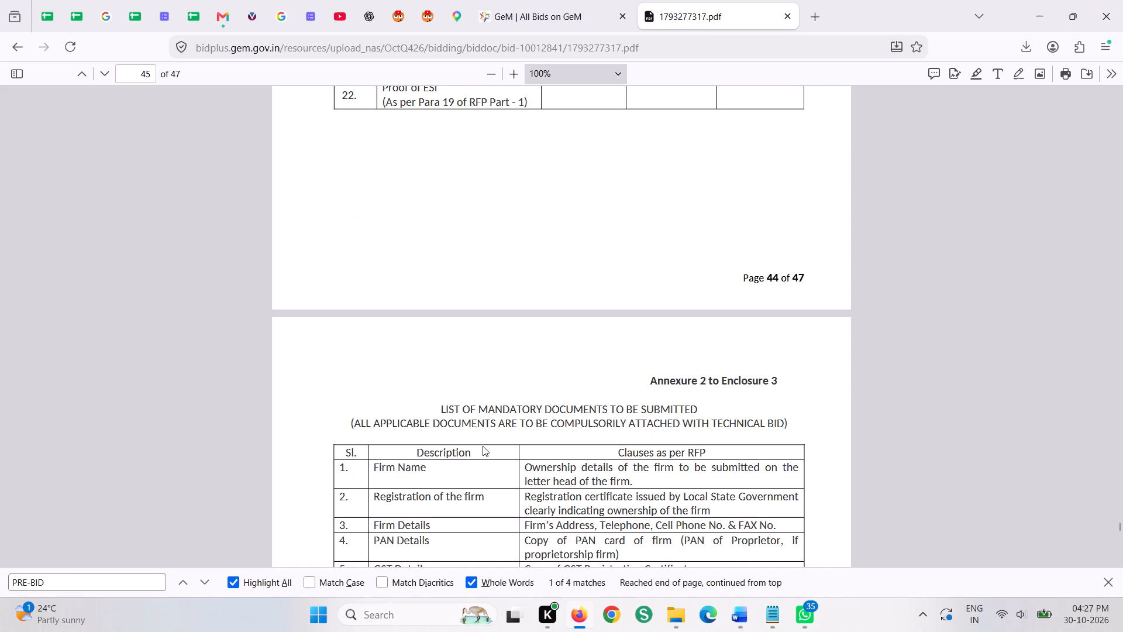
scroll(470, 426, down, 1)
ctrl+scroll(571, 400, up, 1)
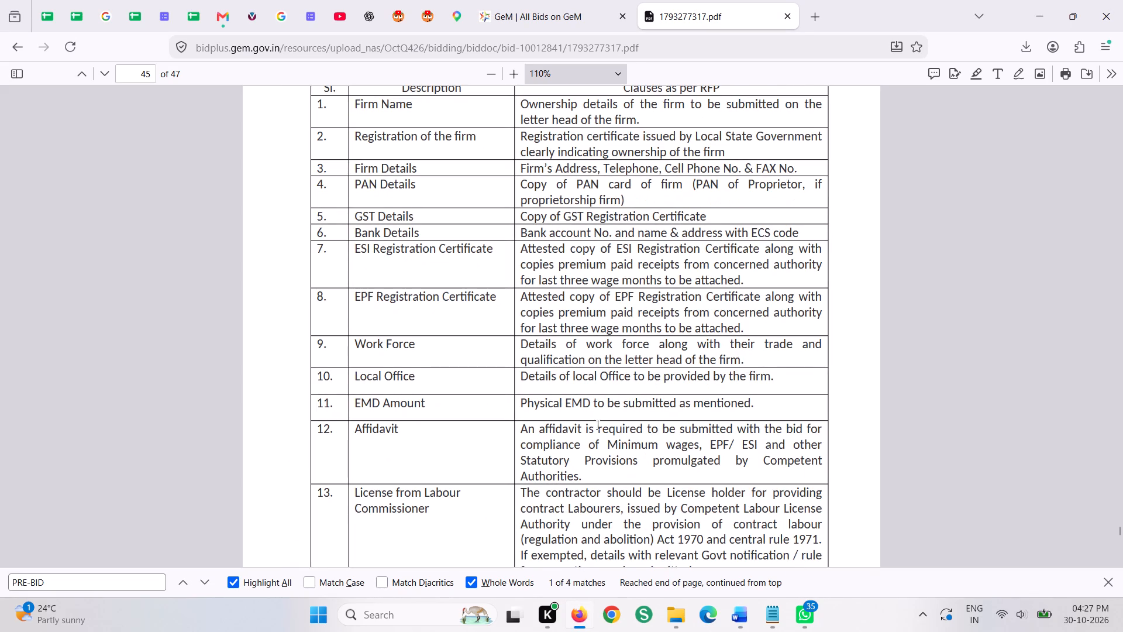
click(628, 428)
click(540, 429)
drag(540, 429, 575, 474)
key(ctrl+c)
key(alt+Tab)
key(ctrl+v)
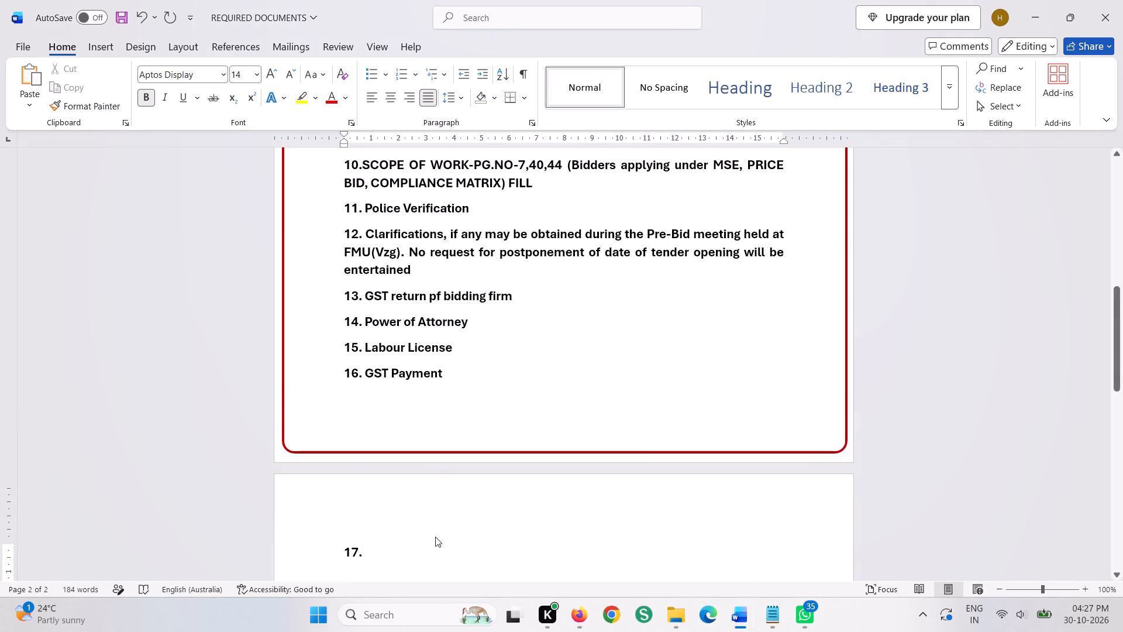
Remove the line breaks inside item 17's affidavit text so it runs as one paragraph, with a space before "Authorities".
click(341, 500)
key(BackSpace)
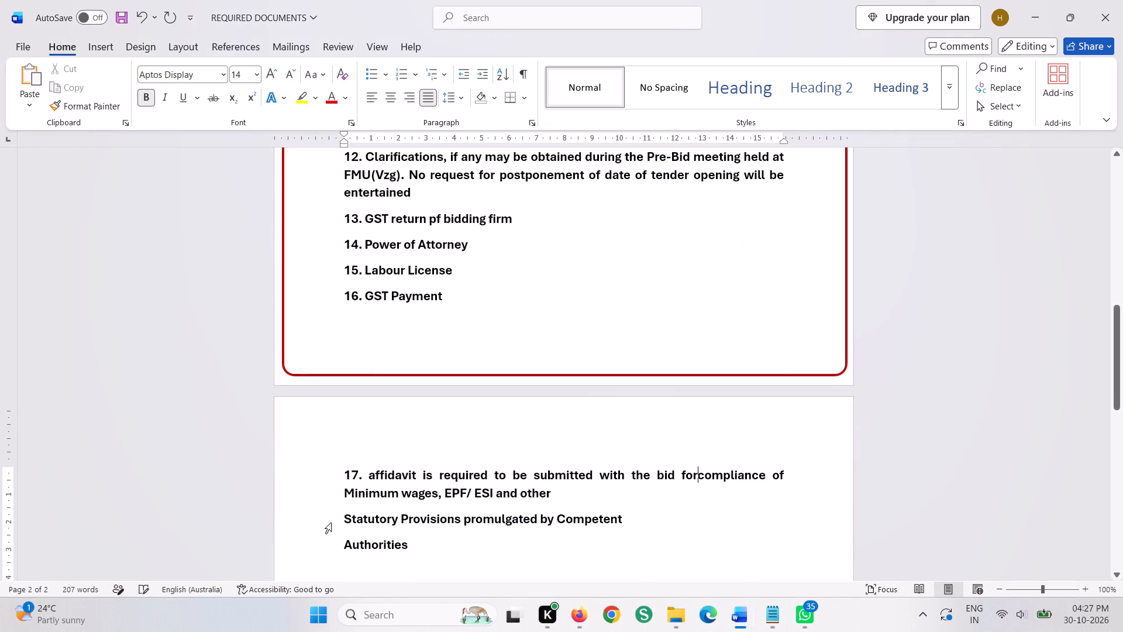
click(339, 514)
key(BackSpace)
click(345, 534)
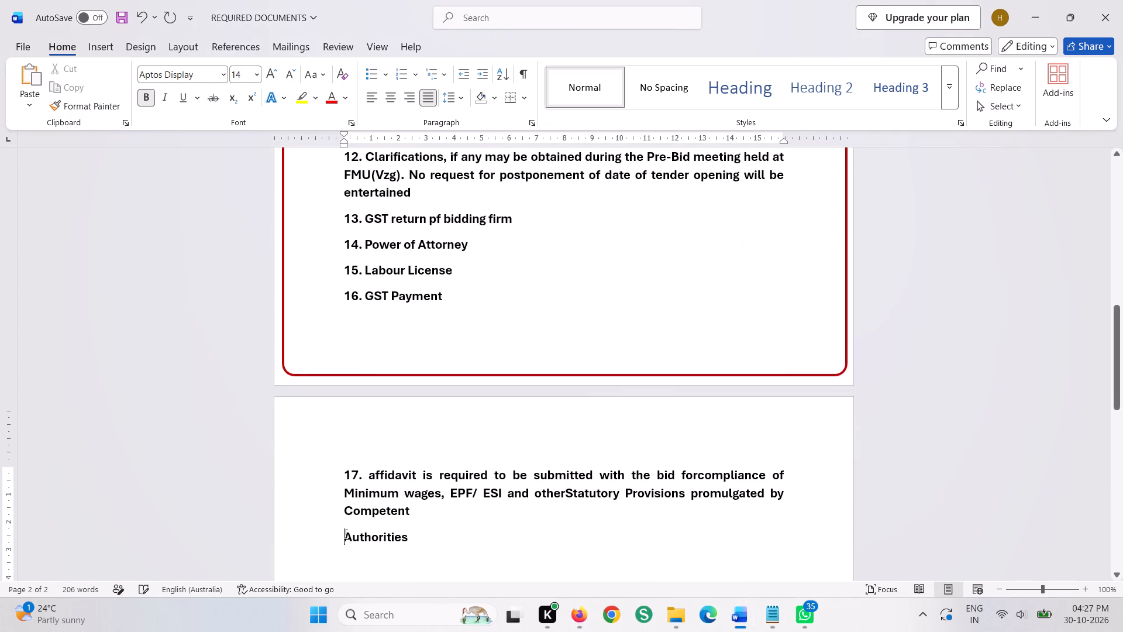
key(BackSpace)
key(space)
Examine the mandatory documents table on pages 45 and 46 of the PDF against the Word list for missing entries.
key(alt+Tab)
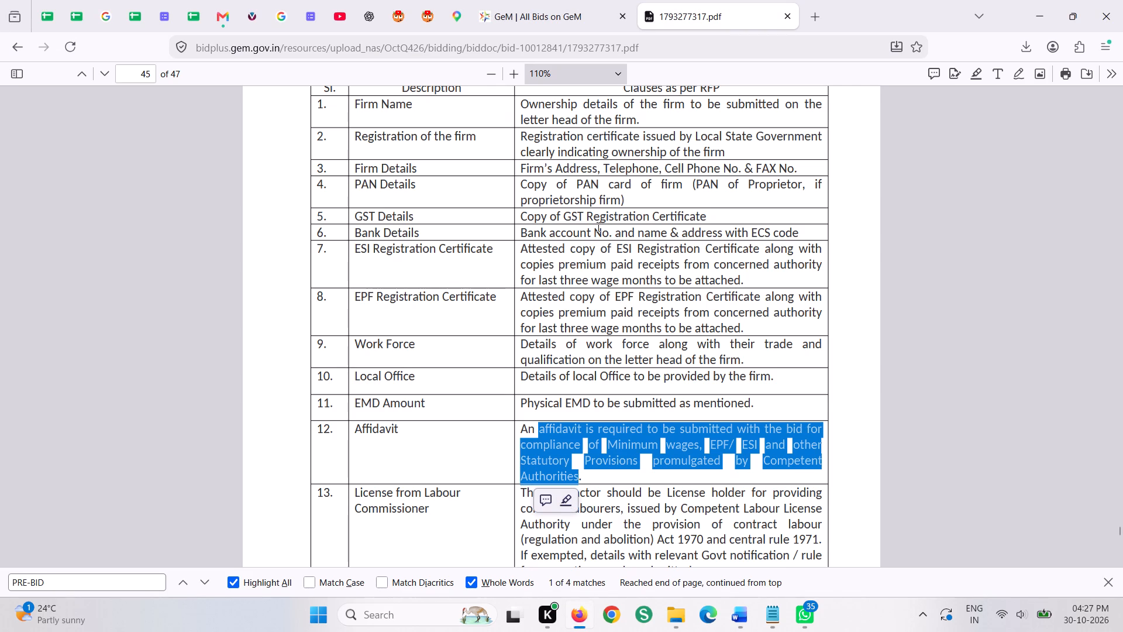
scroll(597, 226, up, 1)
scroll(646, 317, down, 1)
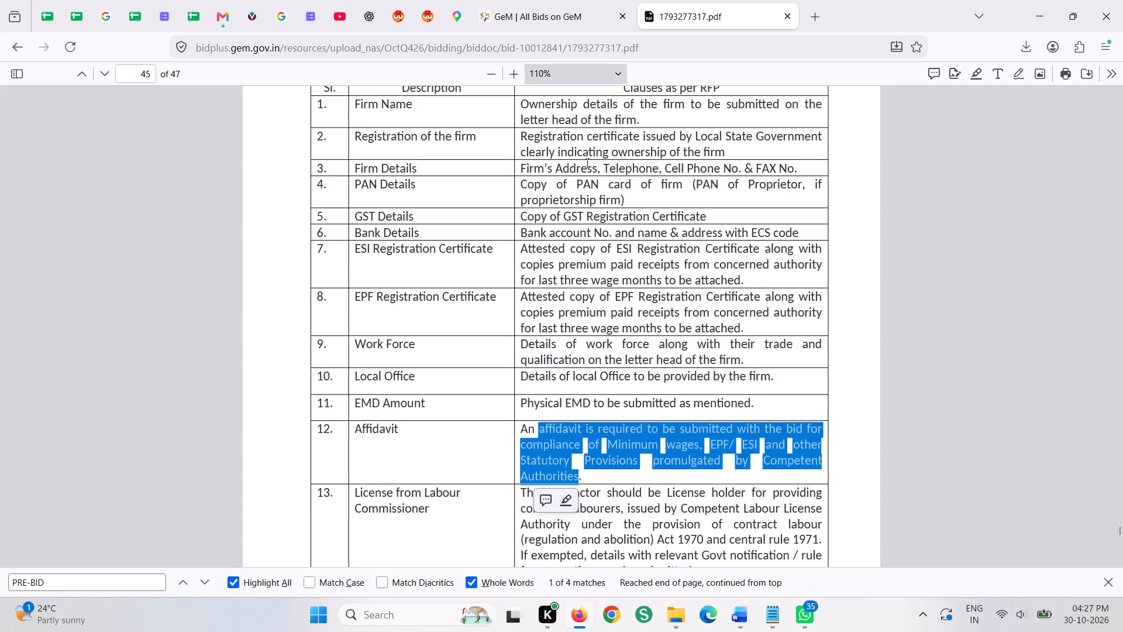
scroll(694, 242, down, 1)
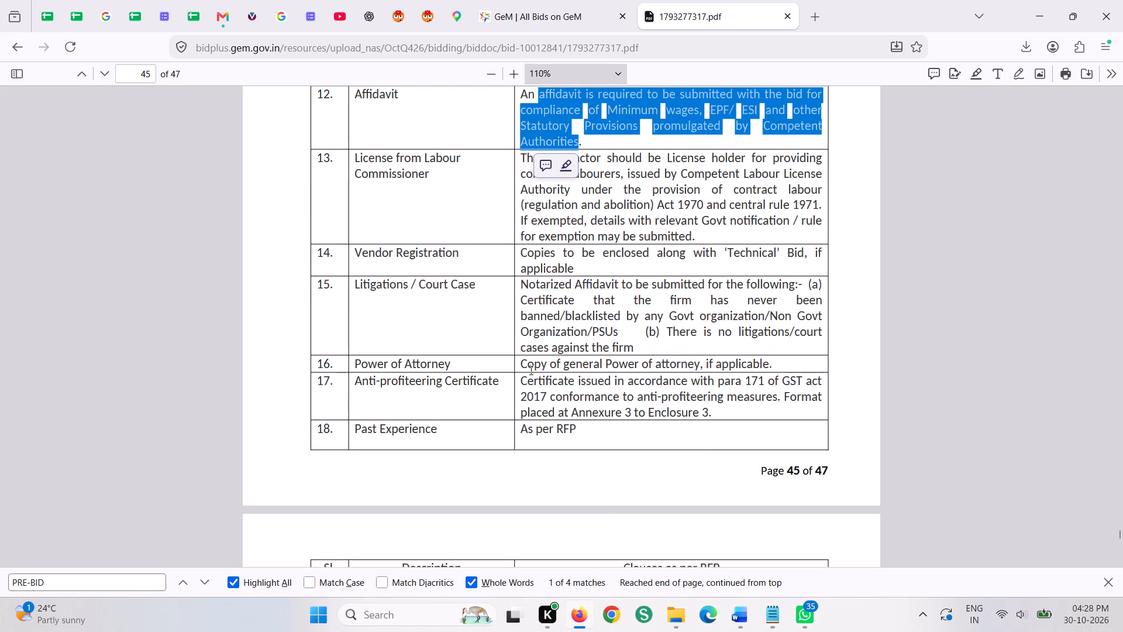
key(alt+Tab)
click(447, 203)
scroll(498, 486, up, 1)
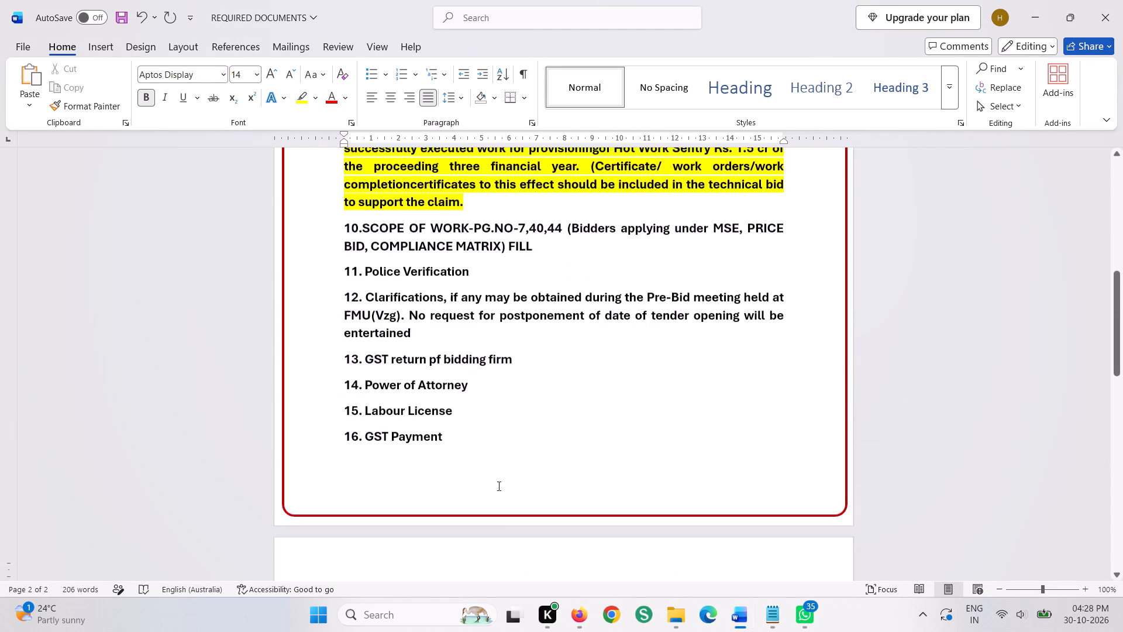
key(alt+Tab)
key(alt+Tab)
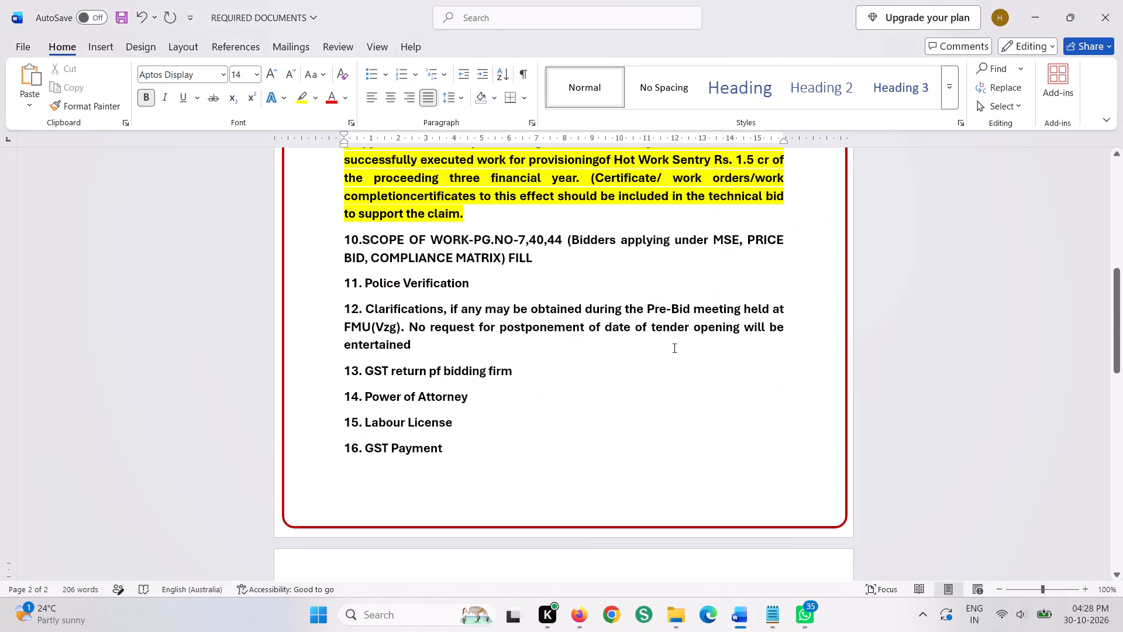
key(alt+Tab)
scroll(678, 451, down, 1)
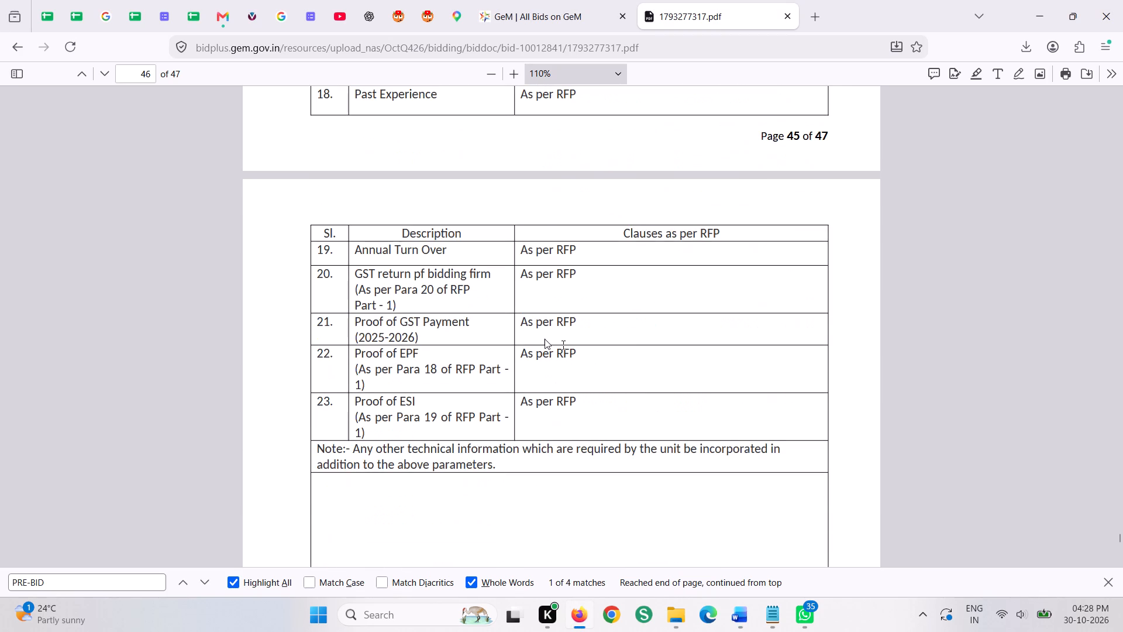
scroll(566, 379, up, 3)
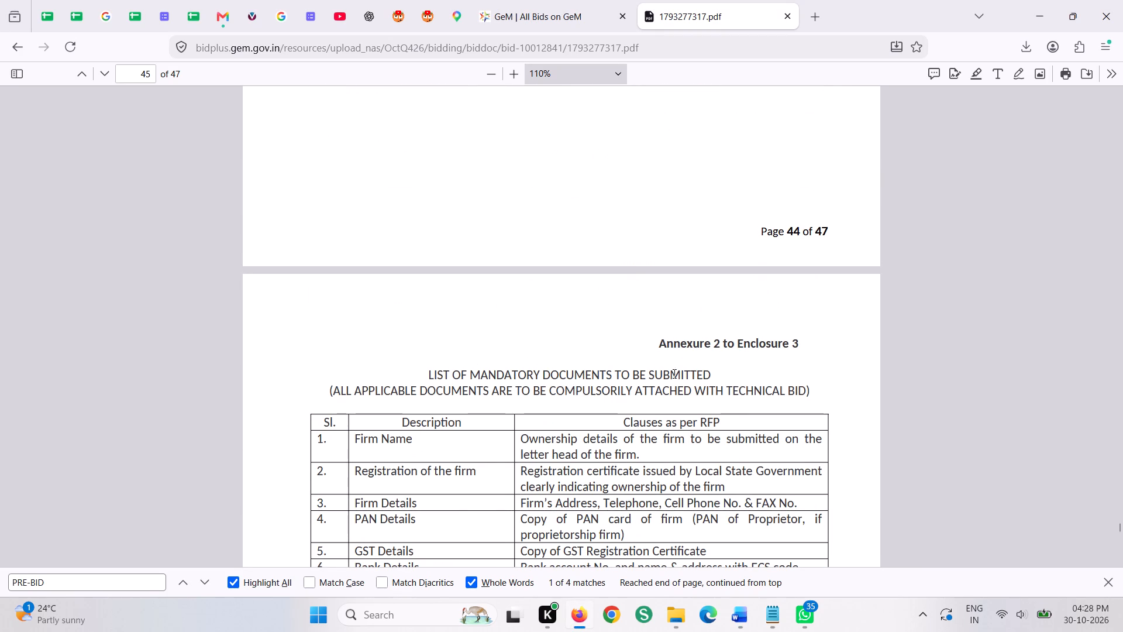
Copy the heading words "LIST OF MANDATORY DOCUMENTS" from Annexure 2 to Enclosure 3 on page 45 of the PDF.
click(429, 372)
click(429, 372)
drag(429, 372, 532, 369)
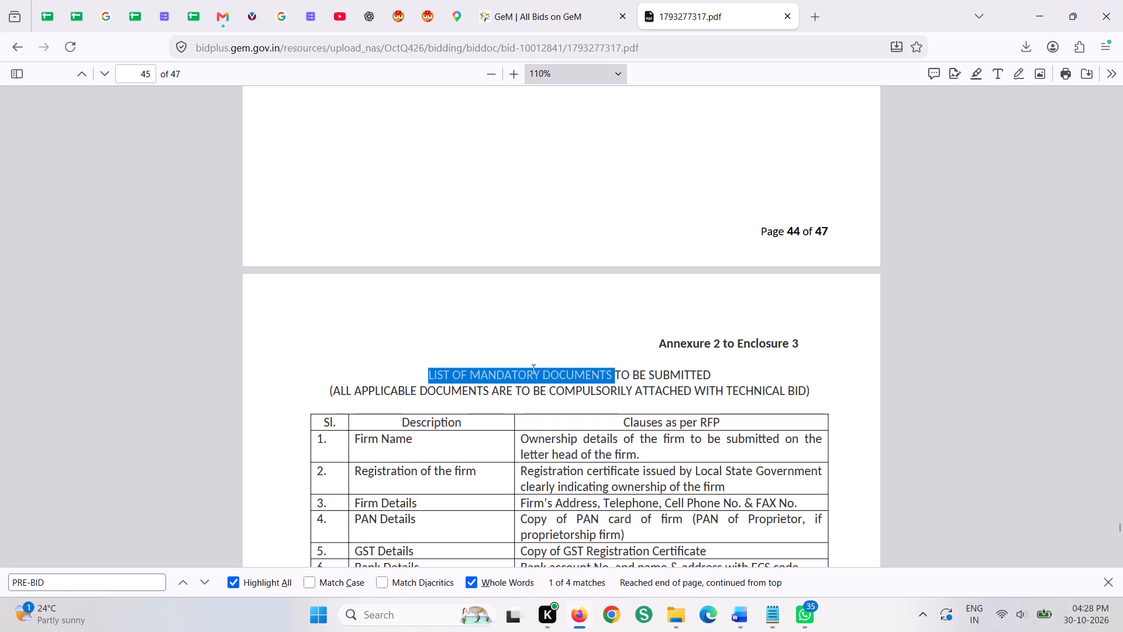
drag(532, 369, 584, 368)
key(ctrl+c)
key(ctrl+c)
Examine the mandatory documents table and the anti-profiteering certificate format in the PDF, plus the preceding pages back to page 38.
scroll(623, 389, down, 1)
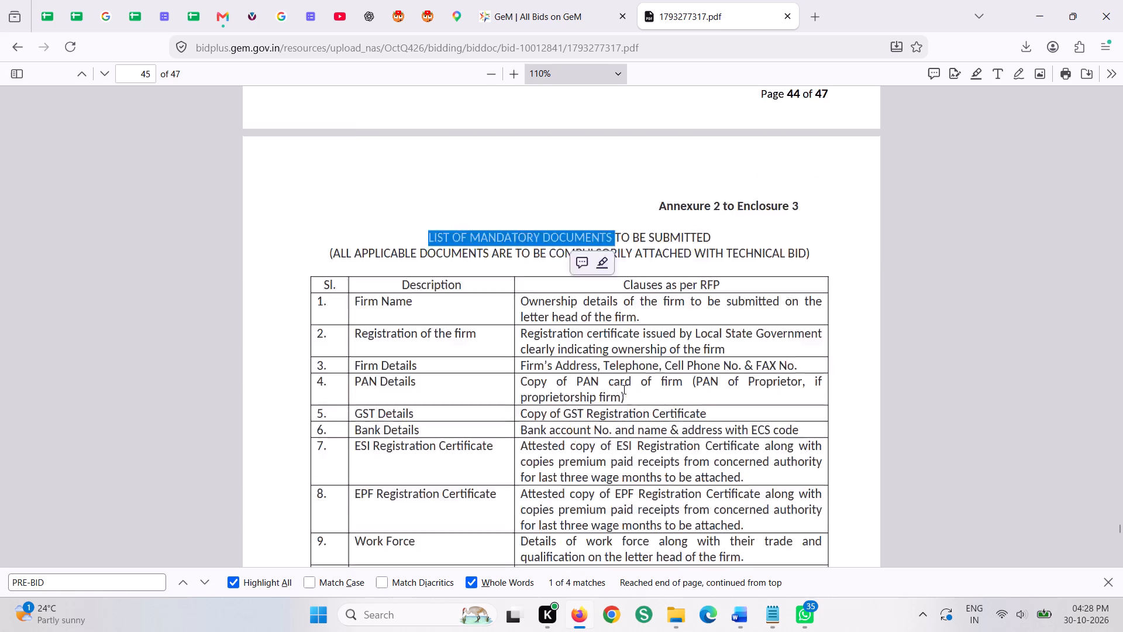
scroll(631, 386, down, 1)
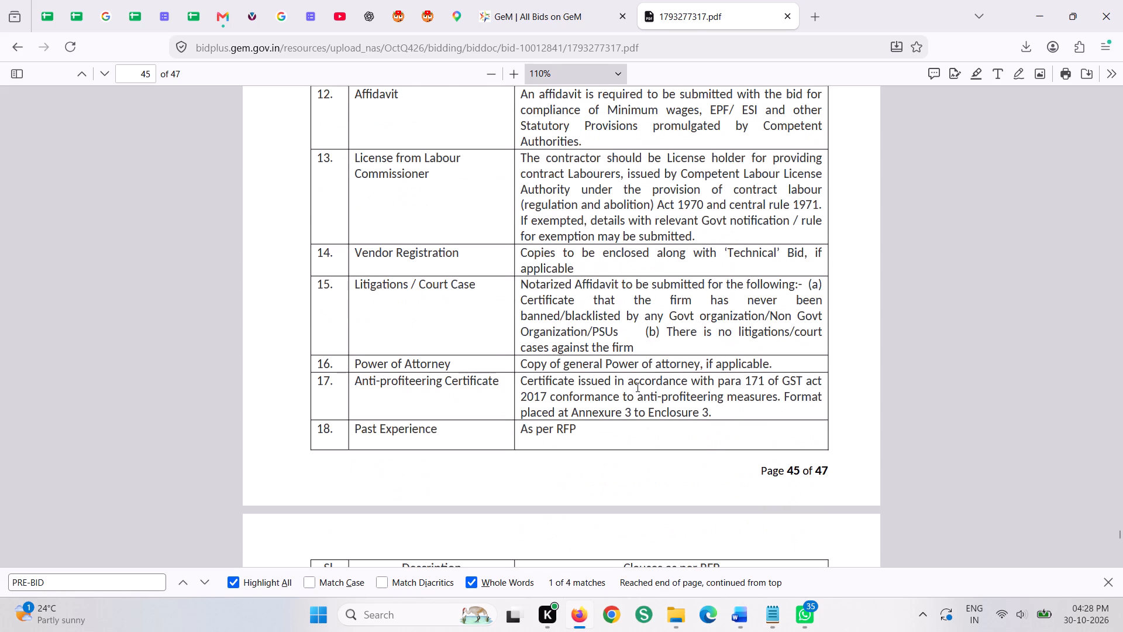
scroll(662, 366, up, 1)
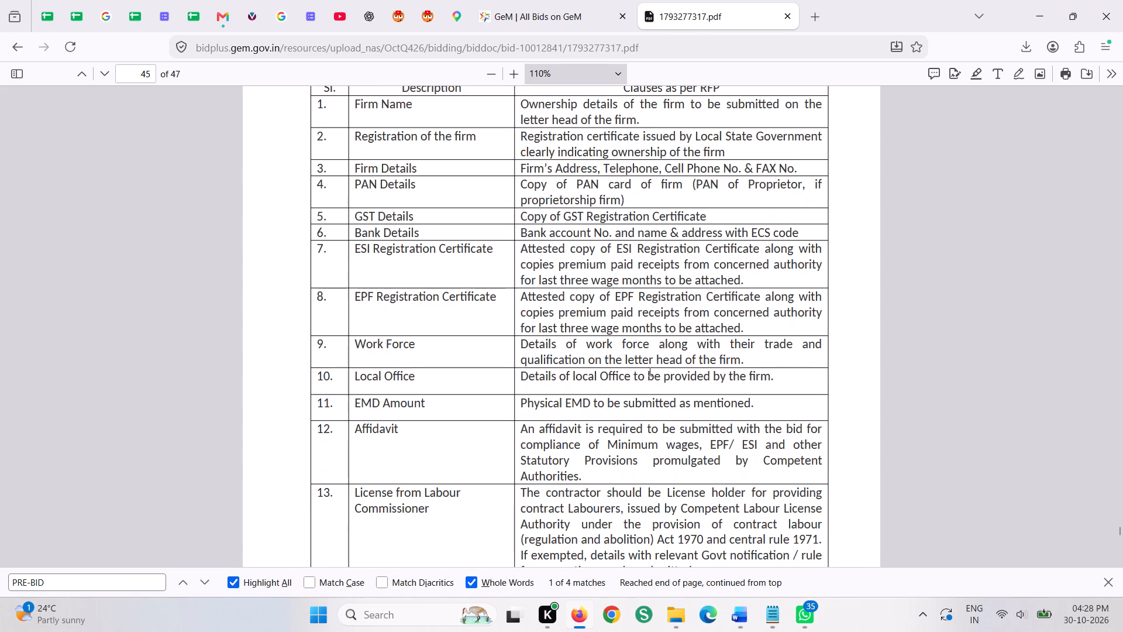
scroll(602, 277, up, 1)
scroll(577, 344, down, 1)
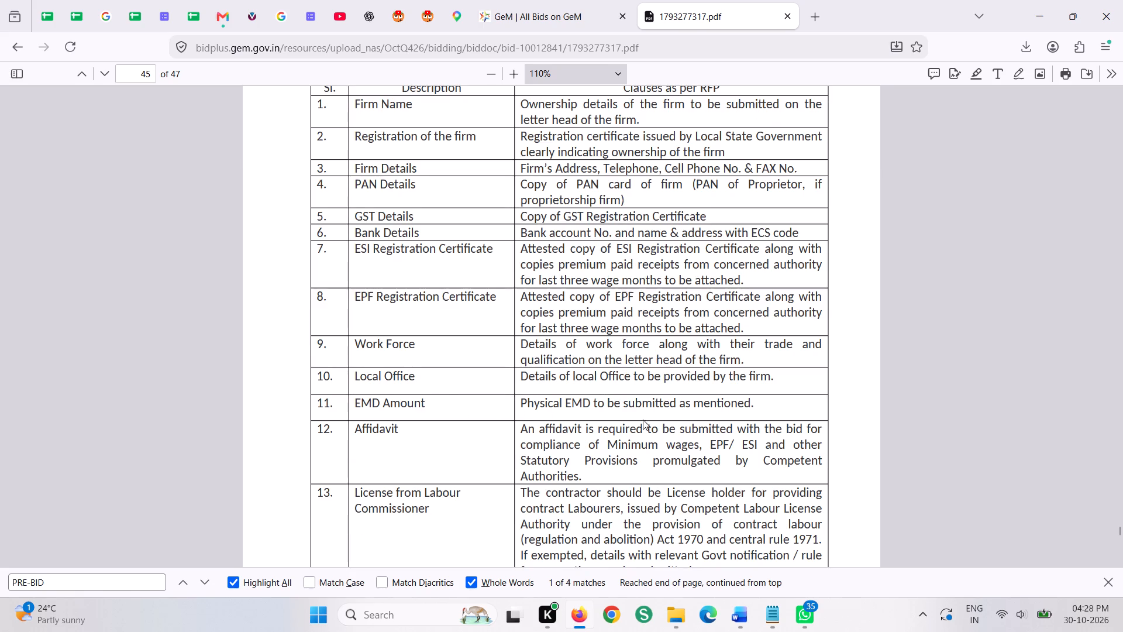
scroll(631, 377, down, 3)
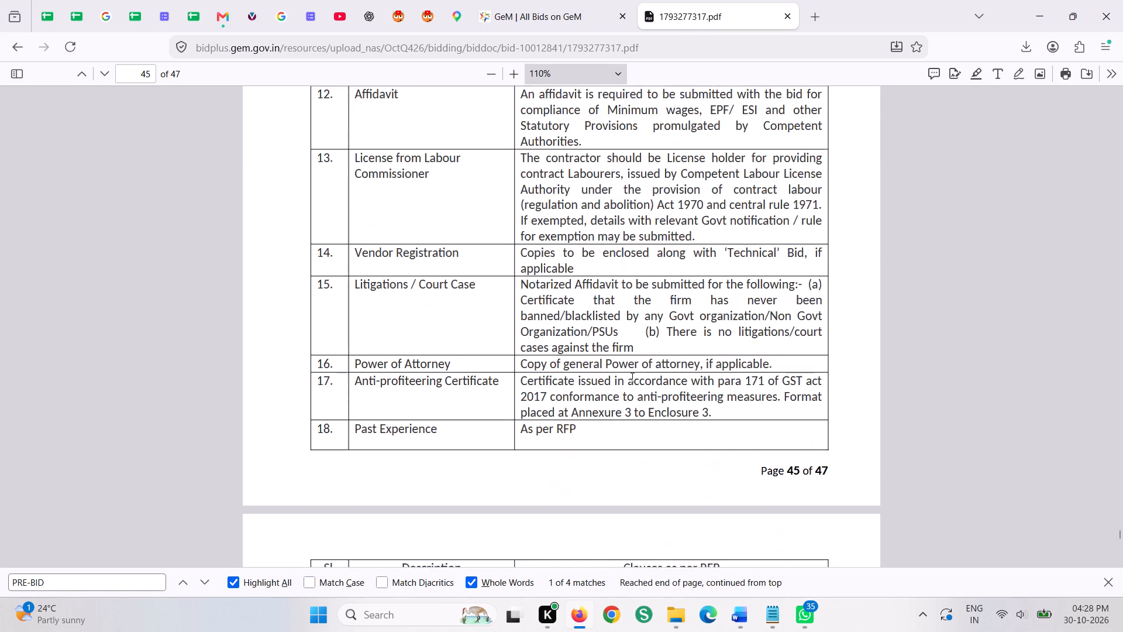
scroll(631, 377, down, 3)
scroll(631, 377, up, 1)
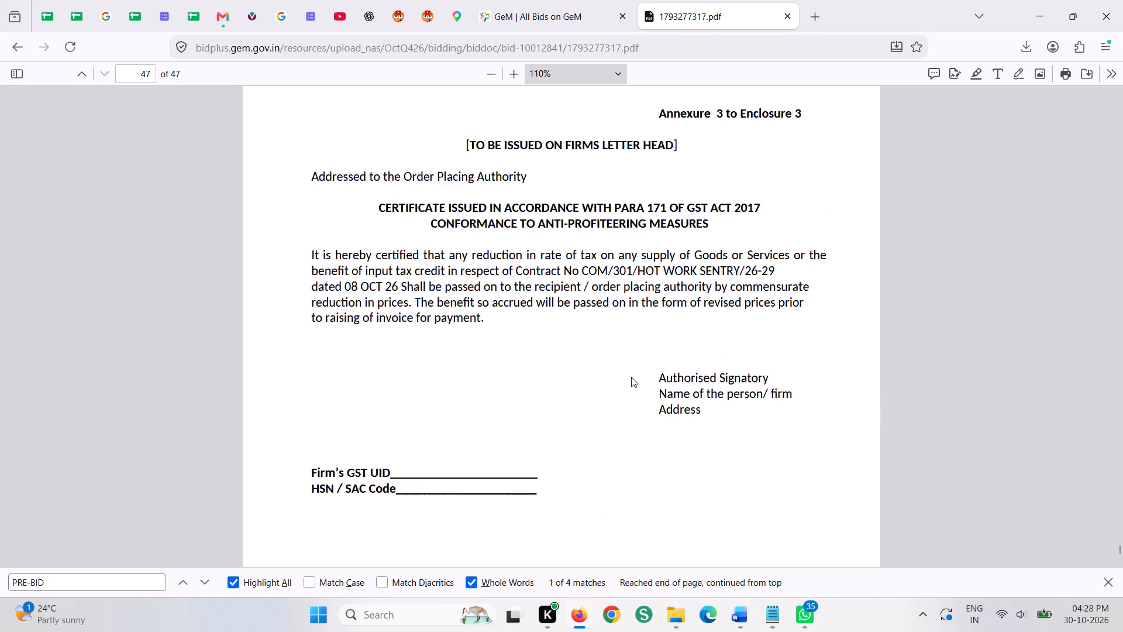
scroll(631, 377, up, 4)
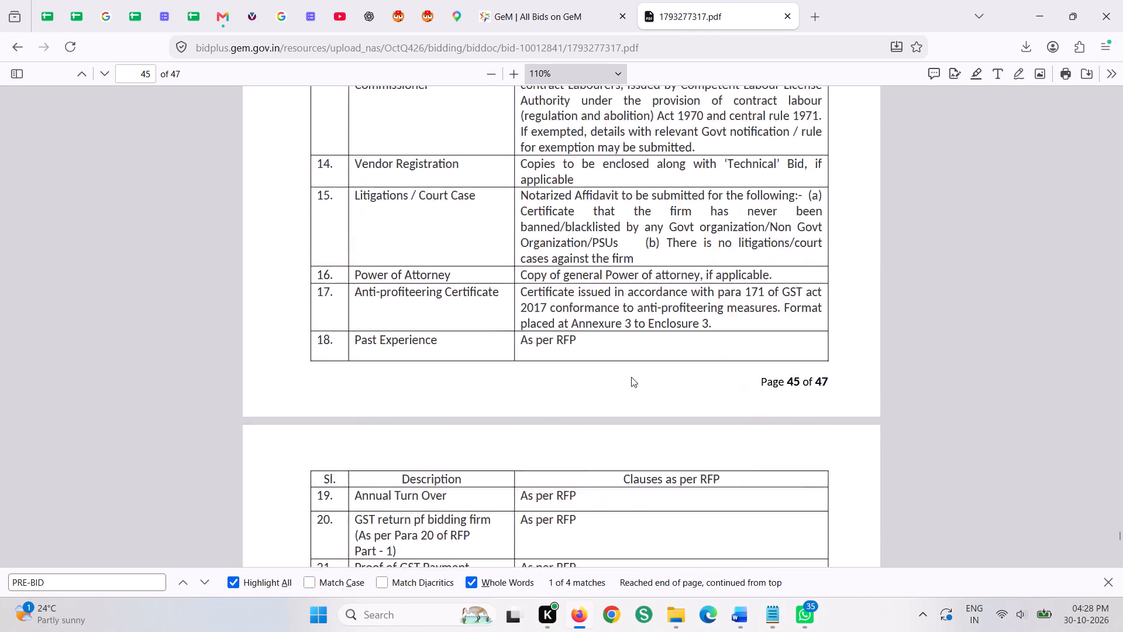
scroll(631, 377, up, 9)
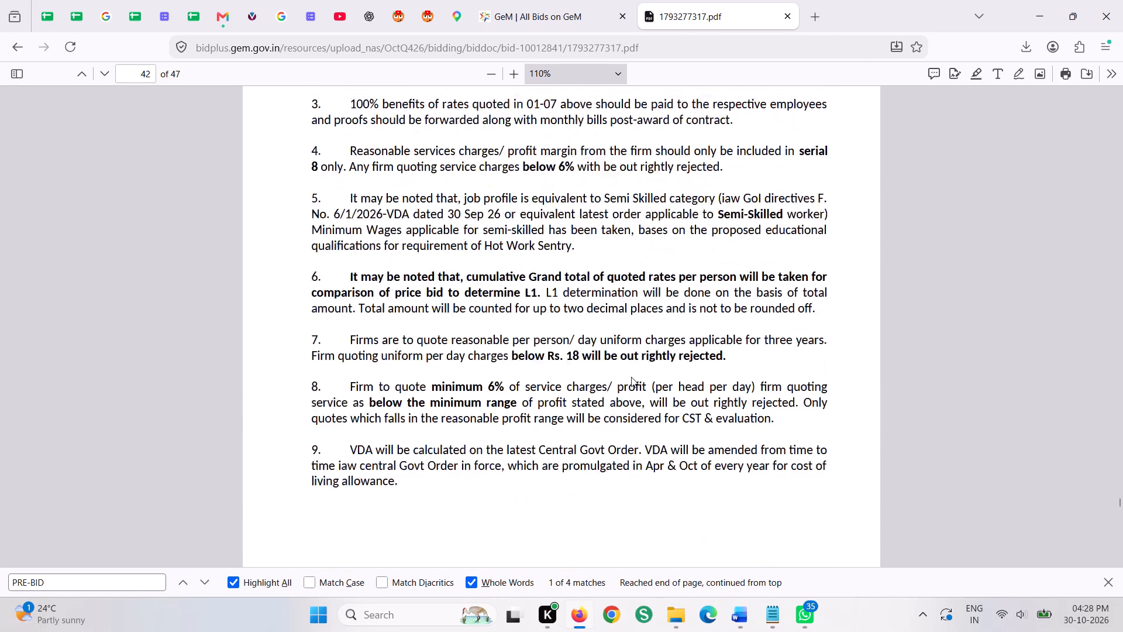
scroll(631, 377, up, 10)
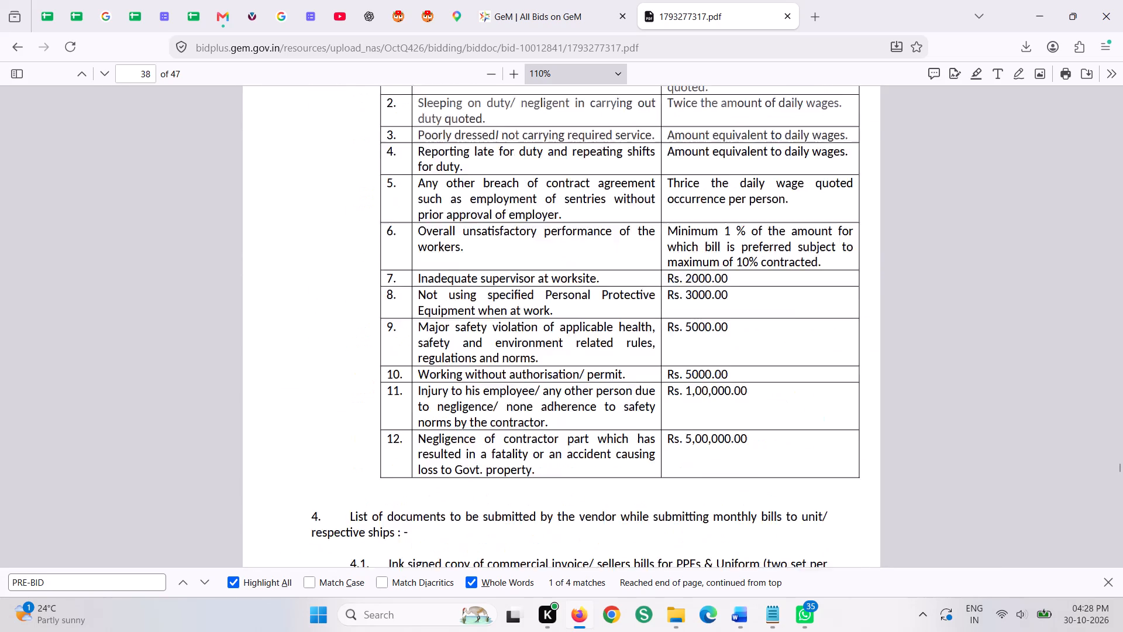
Search the PDF for "EMD" and read the Earnest Money Deposit clause on page 6 for its exemption conditions.
key(ctrl+f)
text(EMD)
key(Return)
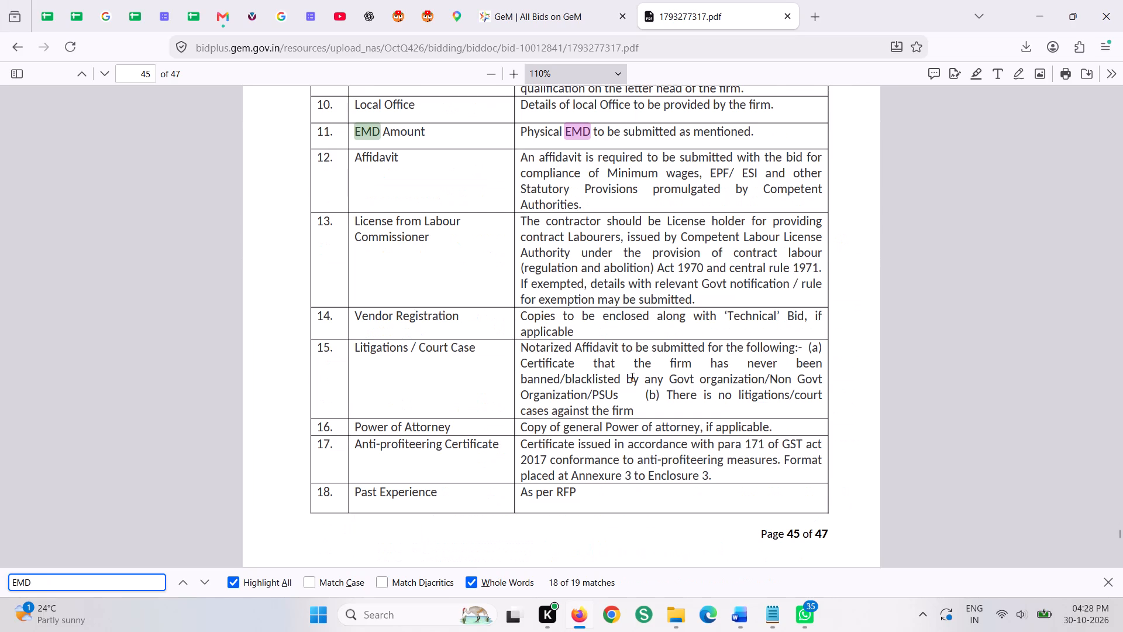
key(Return)
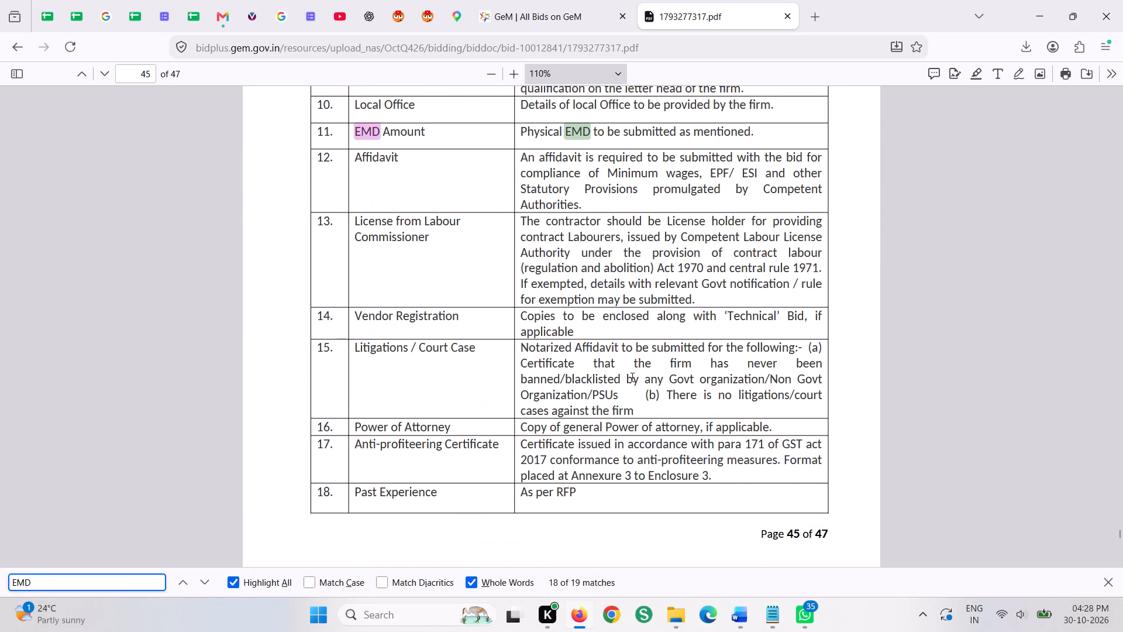
key(Return)
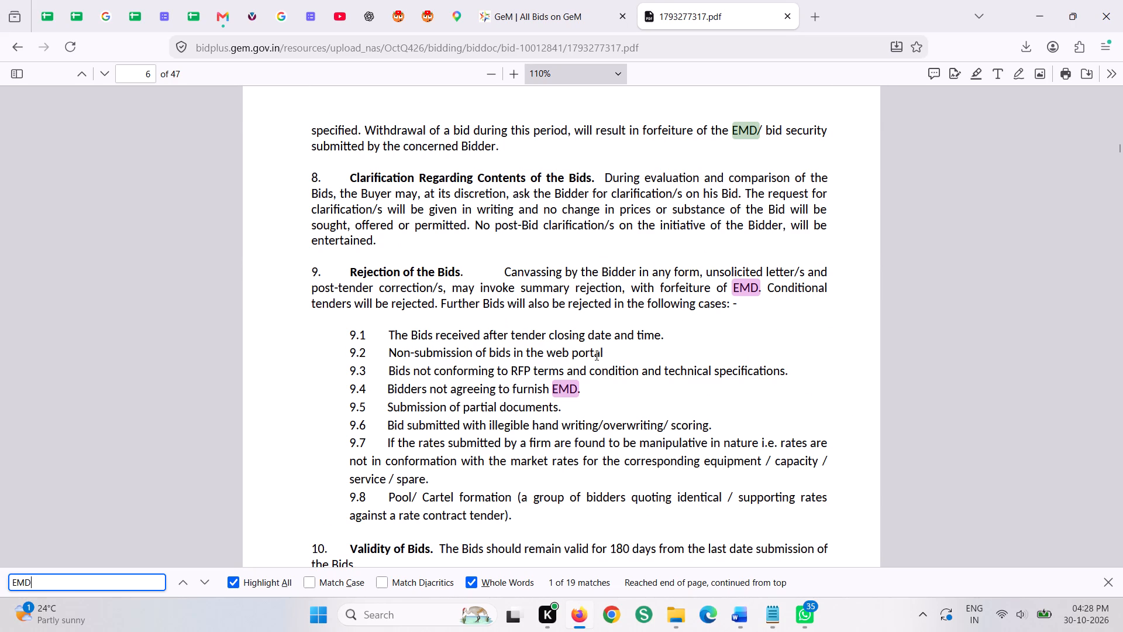
scroll(594, 355, up, 1)
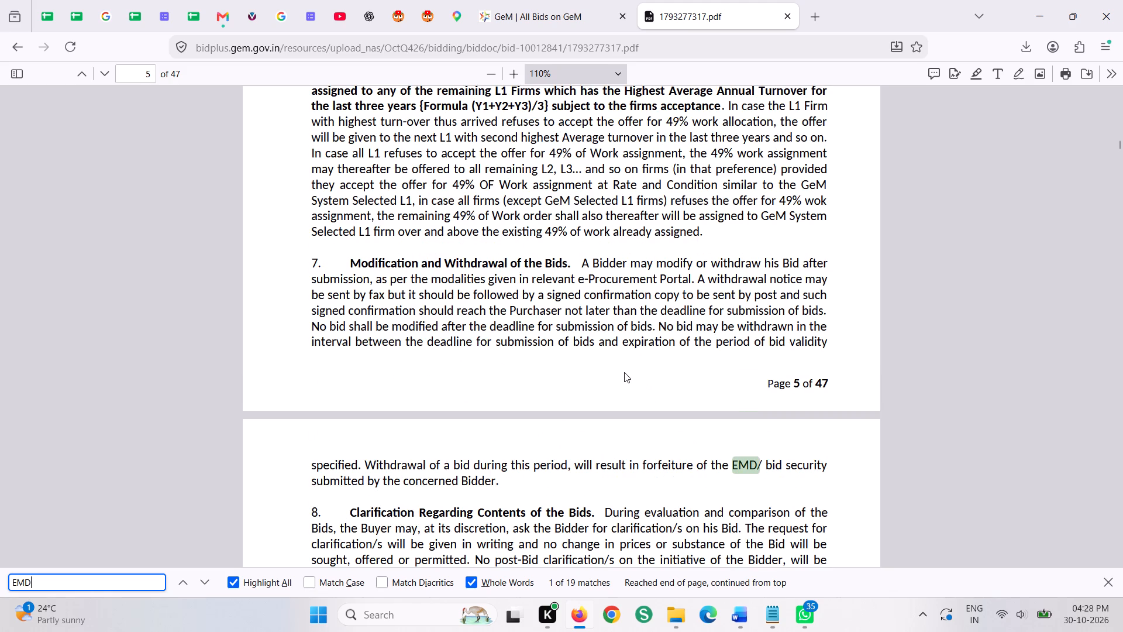
scroll(624, 371, down, 1)
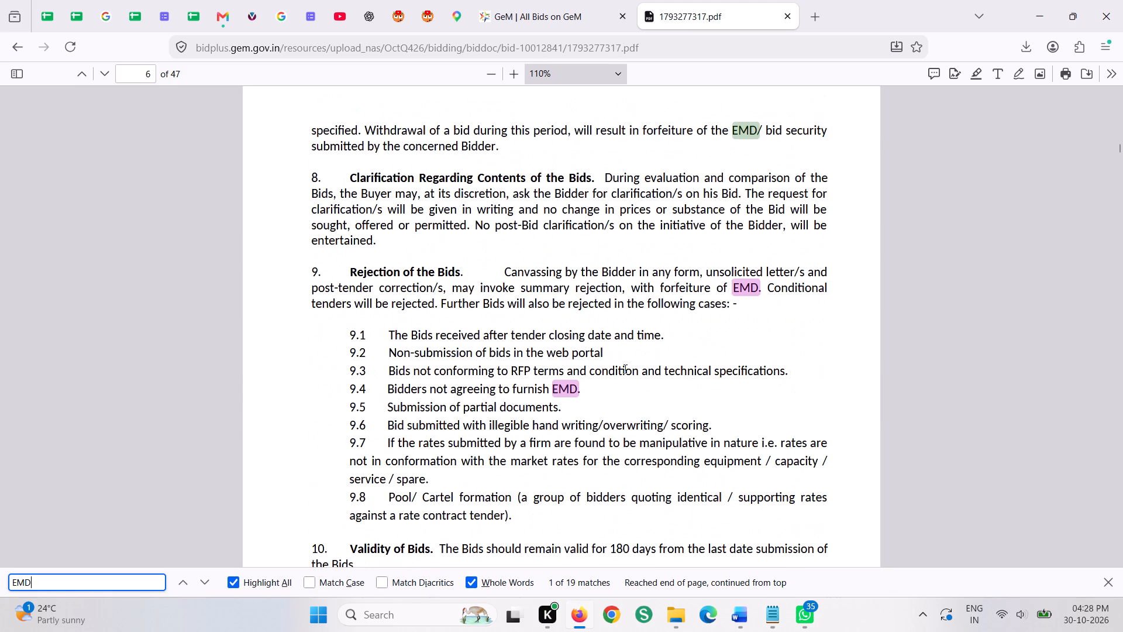
key(Return)
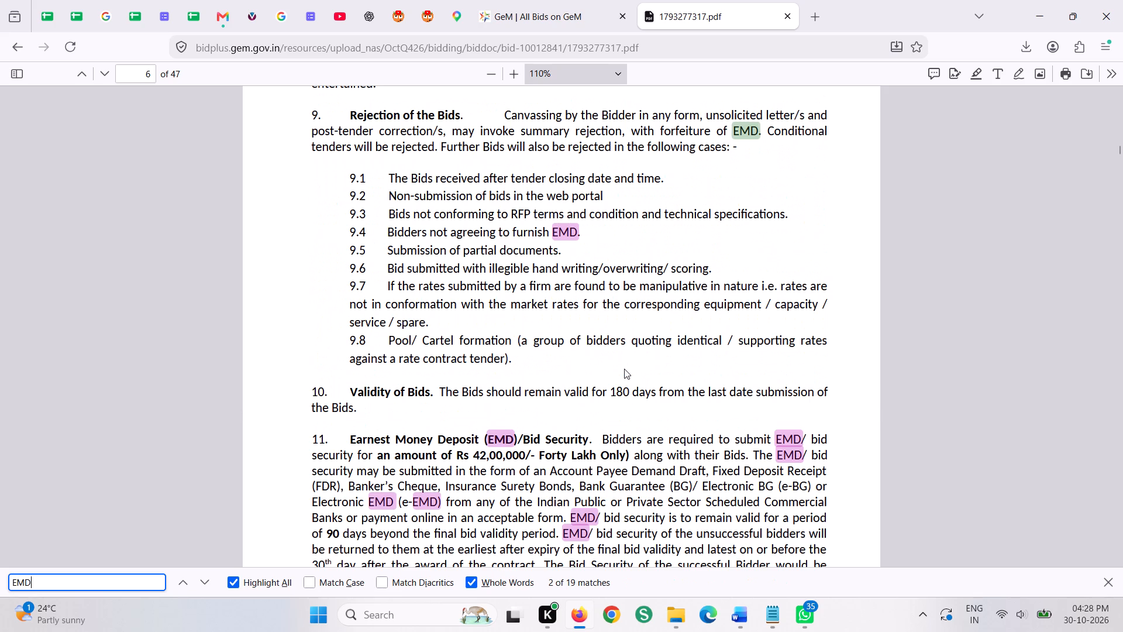
scroll(624, 369, down, 1)
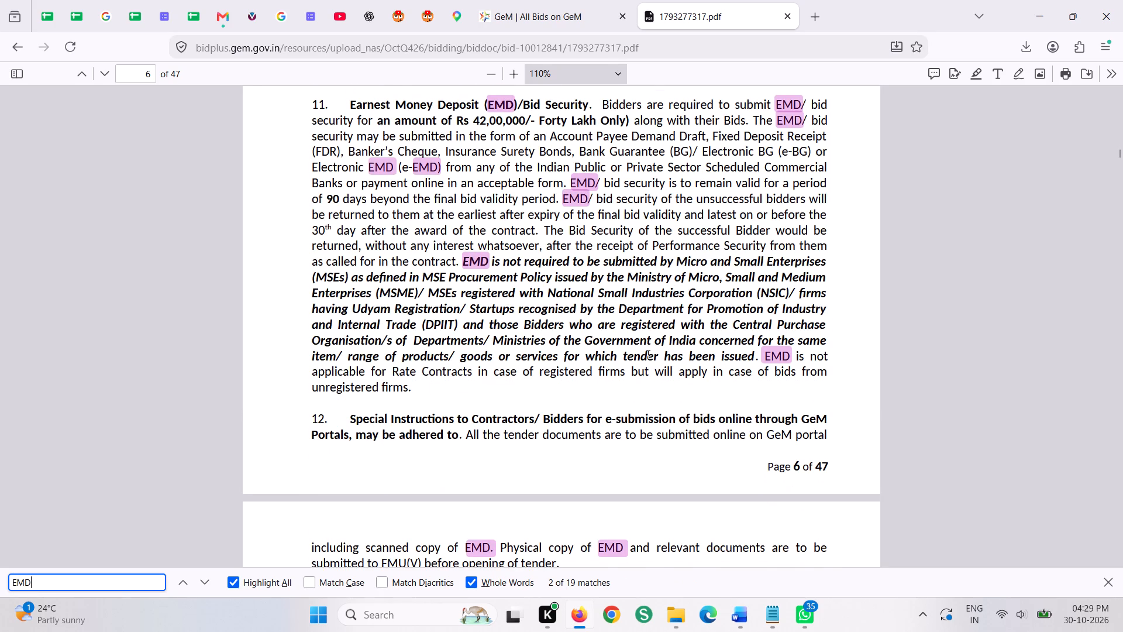
Add item 18 to the Word list reading "EMD EXEMPTION – MSME CERTIFICATE", after checking the existing entries.
key(alt+Tab)
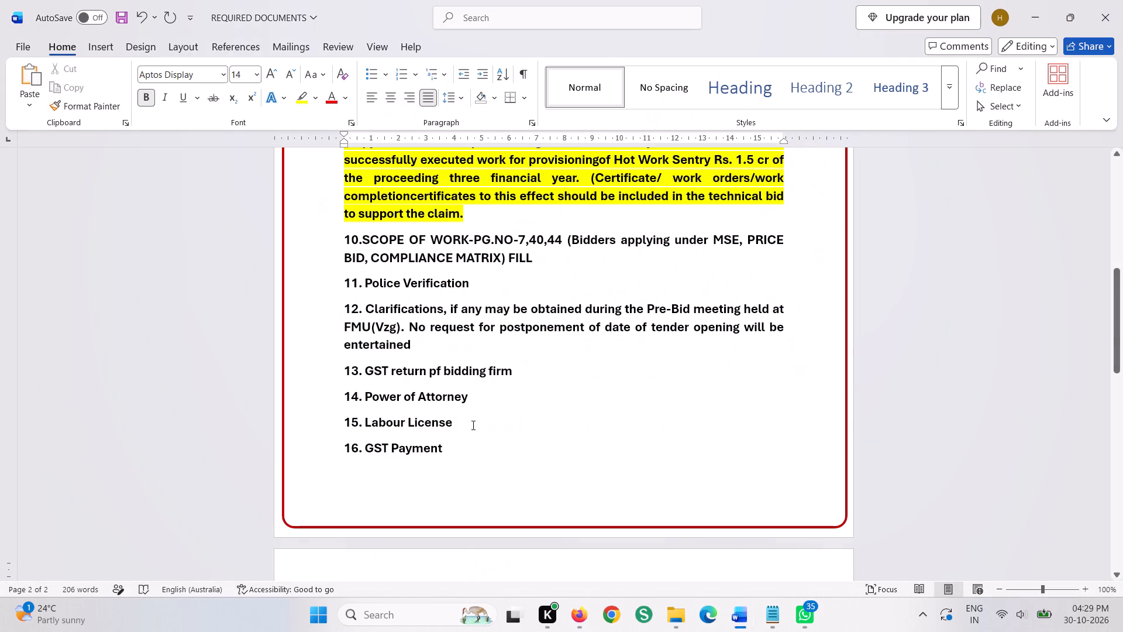
scroll(472, 425, down, 2)
click(496, 366)
key(Return)
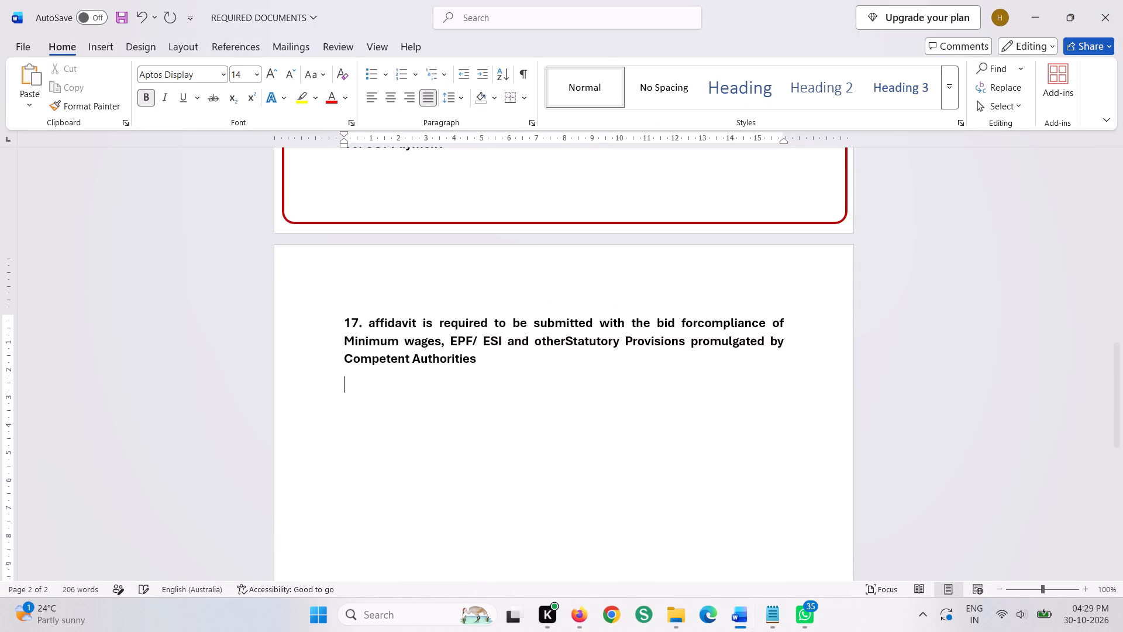
text(18.)
key(alt+Tab)
scroll(497, 364, up, 1)
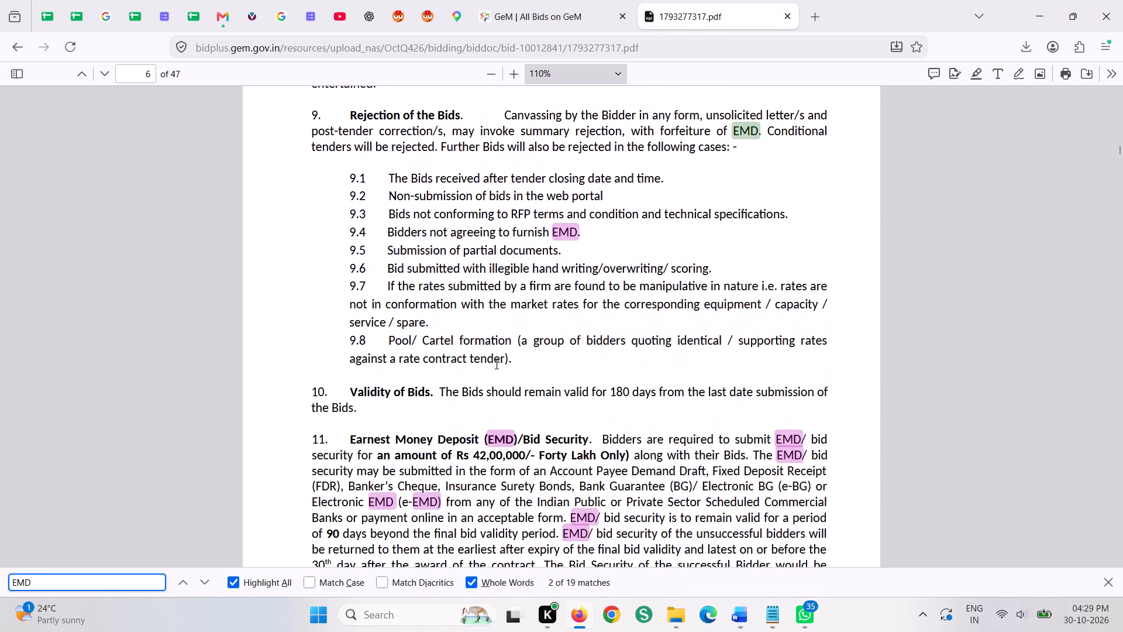
scroll(495, 363, up, 1)
key(alt+Tab)
scroll(397, 299, up, 4)
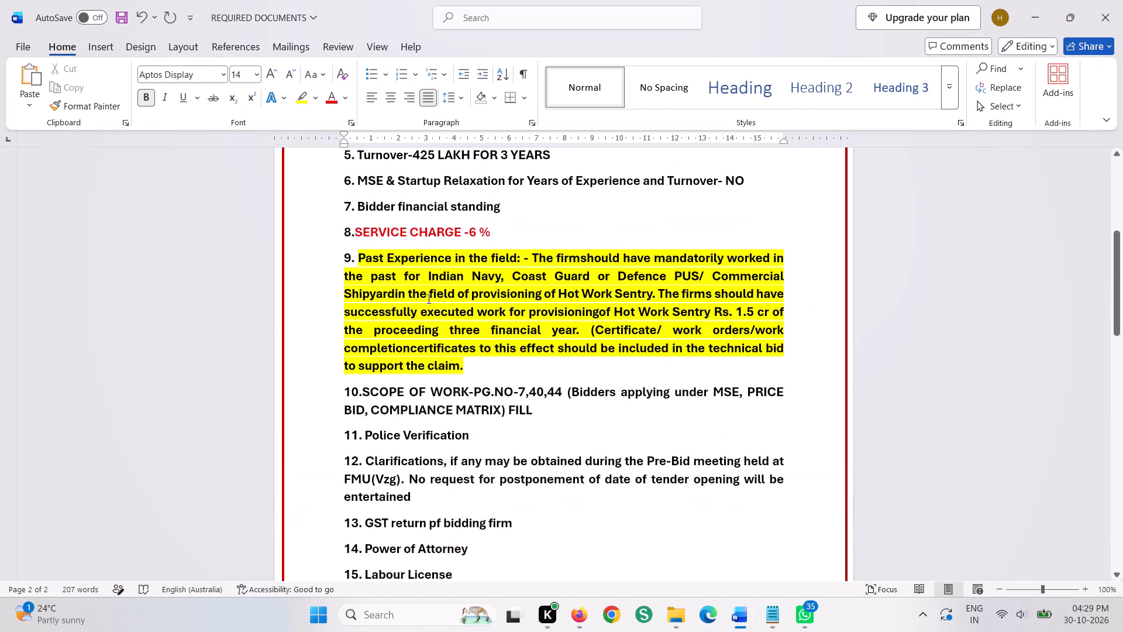
scroll(428, 298, up, 1)
scroll(407, 329, down, 4)
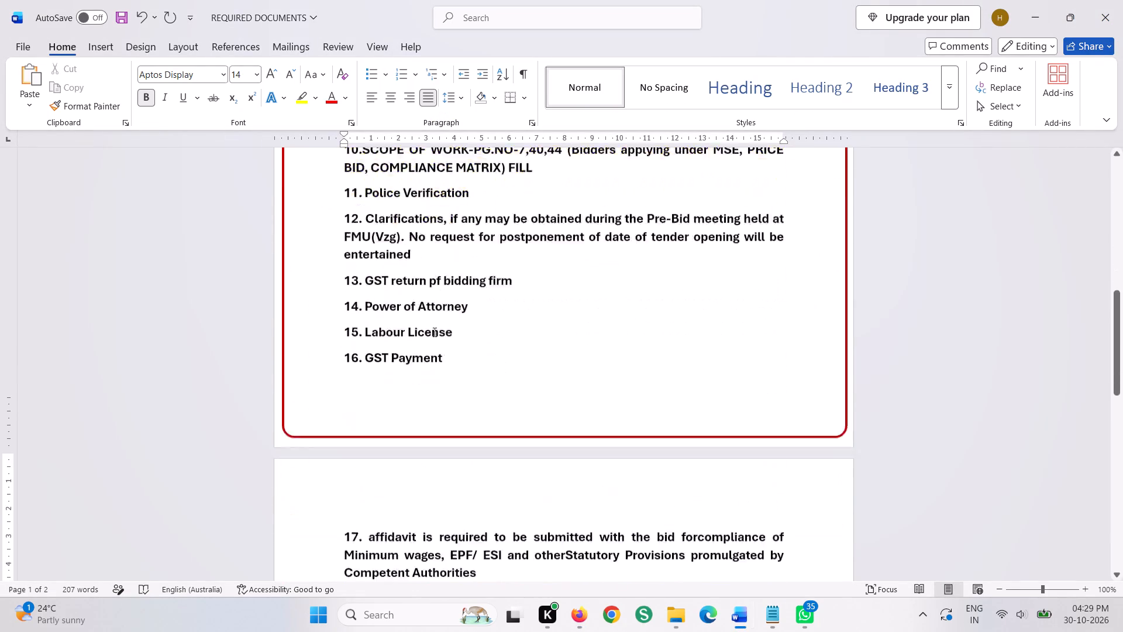
scroll(435, 349, down, 1)
text(EMD EXERM)
key(BackSpace)
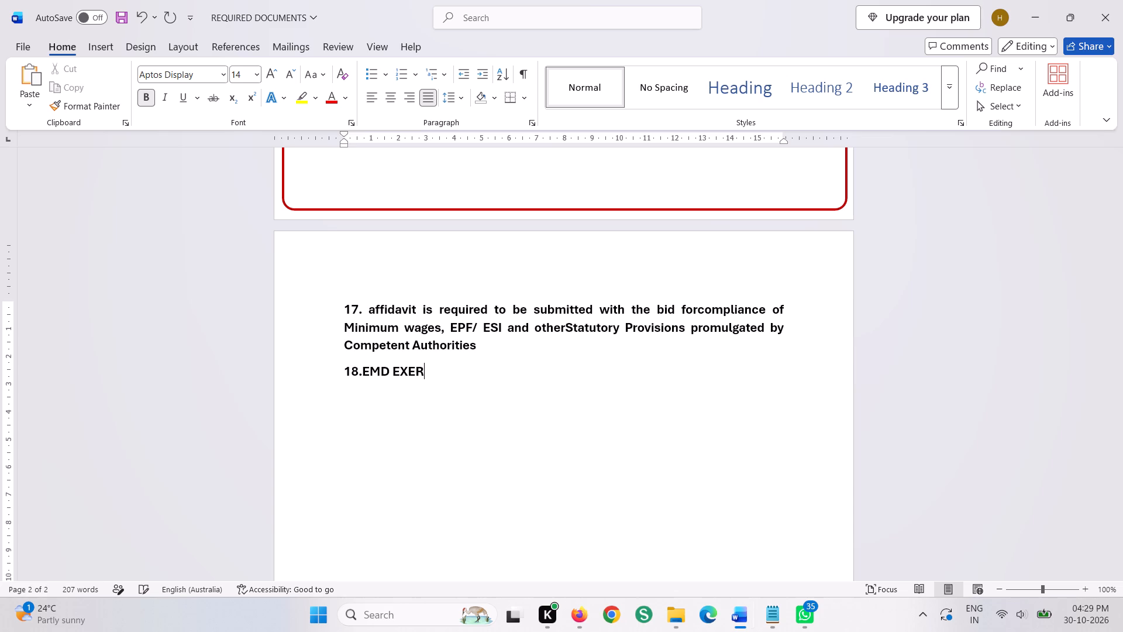
key(BackSpace)
text(MPTION - MSME CER)
text(TIFICATE)
key(space)
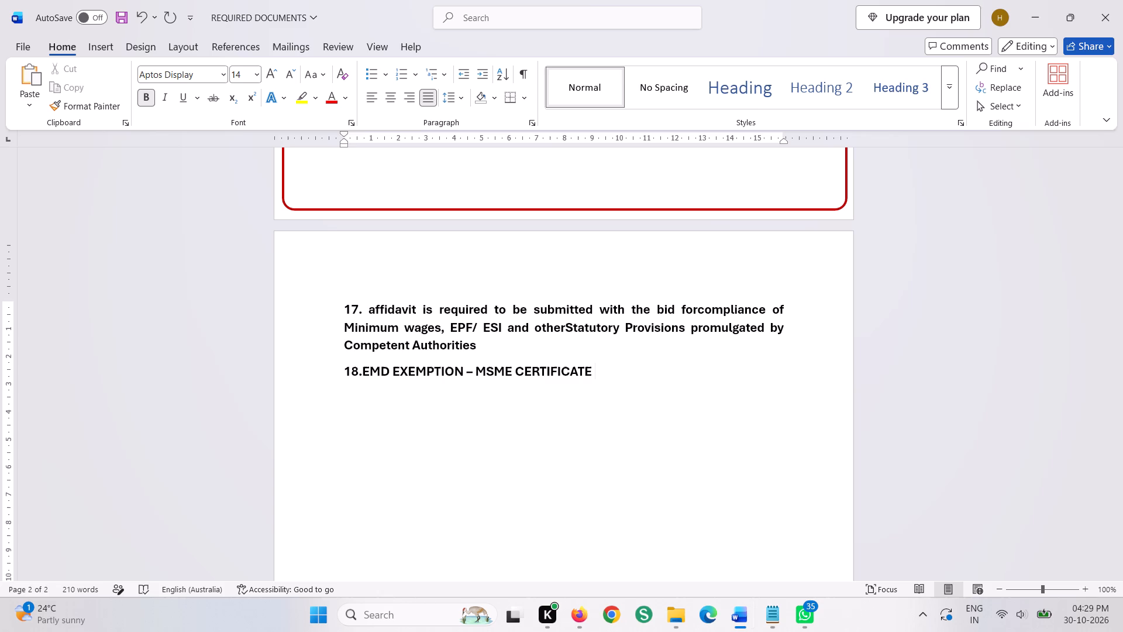
Start a new list line numbered "19." below the EMD exemption entry in Word.
key(Return)
text(1890.)
key(BackSpace)
key(BackSpace)
key(BackSpace)
key(BackSpace)
text(9.)
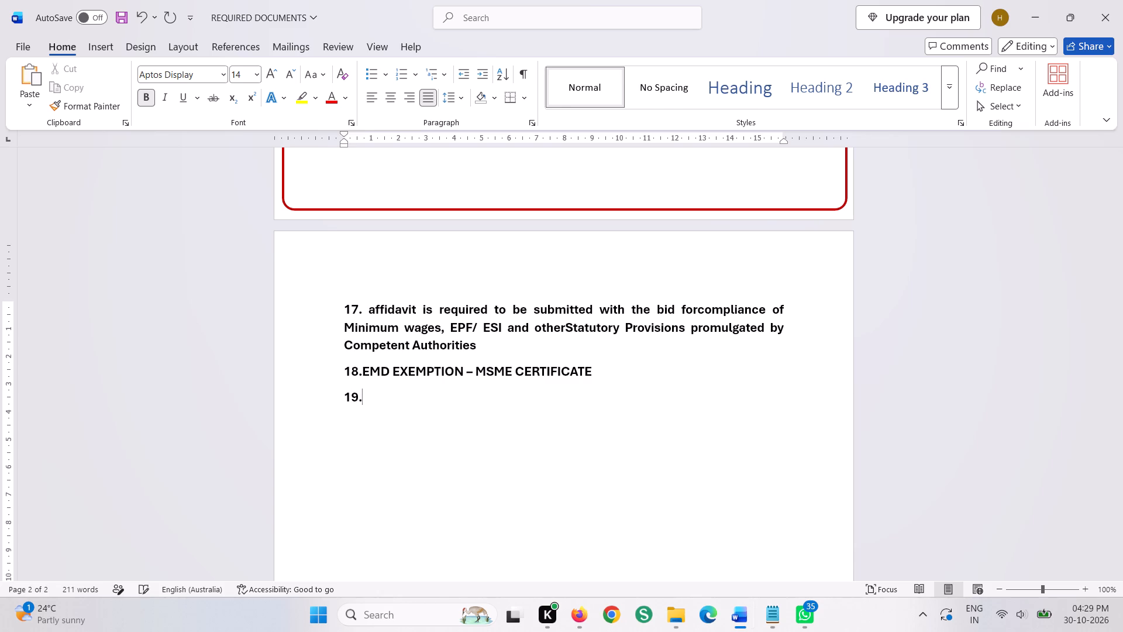
Switch to the scope-of-work PDF in Firefox and examine the technical compliance matrix and following annexures on pages 44 to 47 for further required documents.
key(alt+Tab)
scroll(470, 338, down, 5)
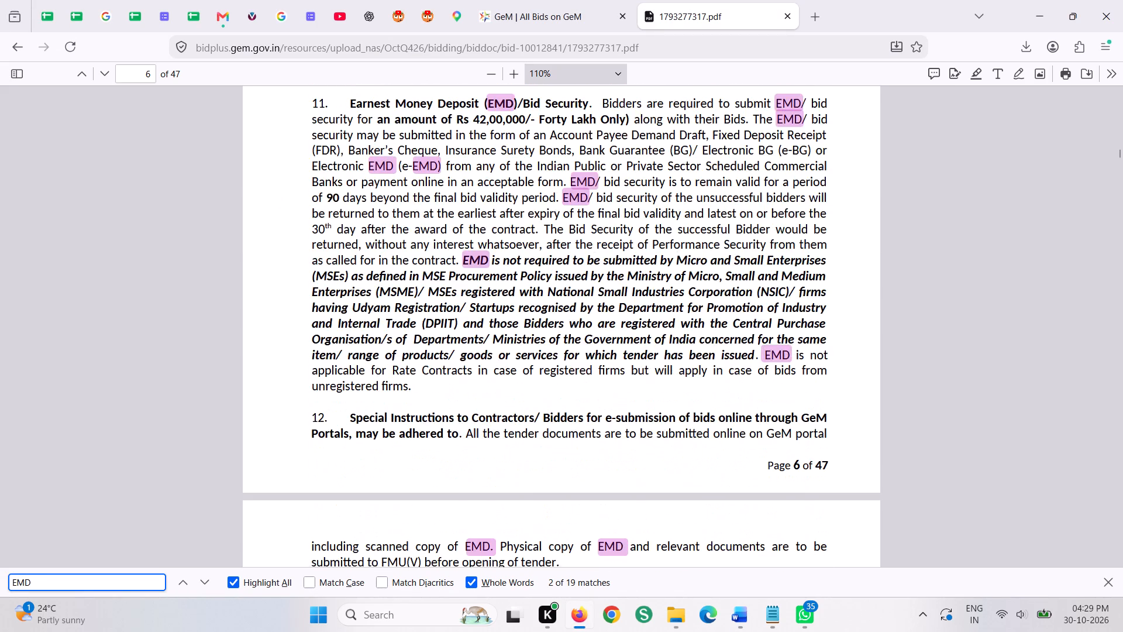
scroll(467, 335, down, 20)
scroll(467, 335, down, 20)
scroll(467, 335, down, 20)
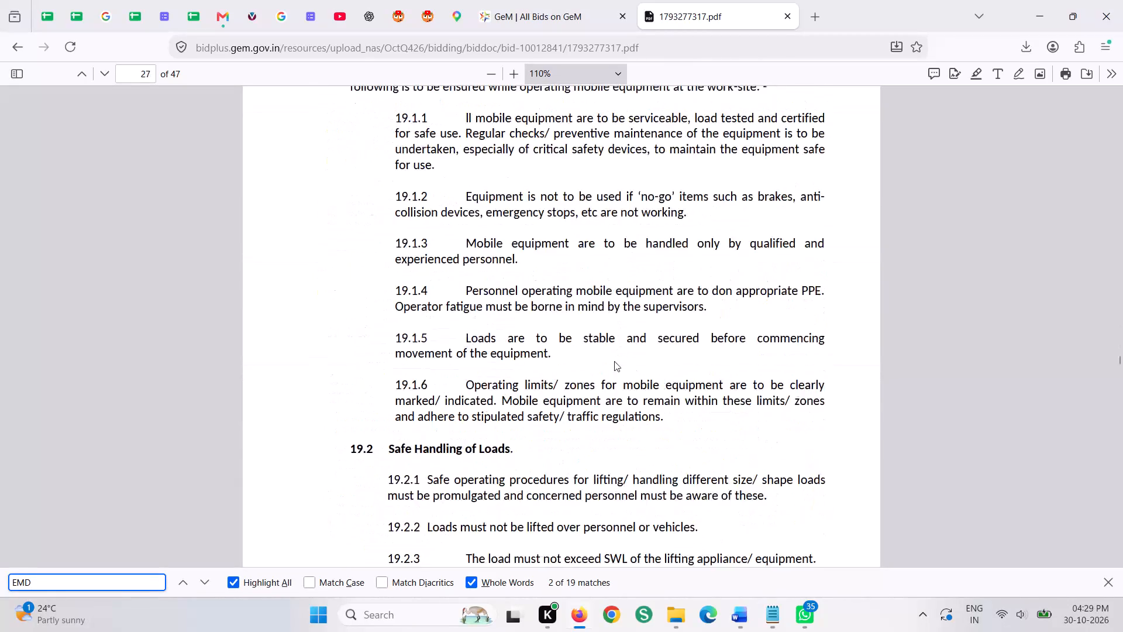
scroll(614, 361, down, 12)
scroll(615, 364, up, 1)
scroll(615, 364, down, 20)
scroll(615, 364, down, 13)
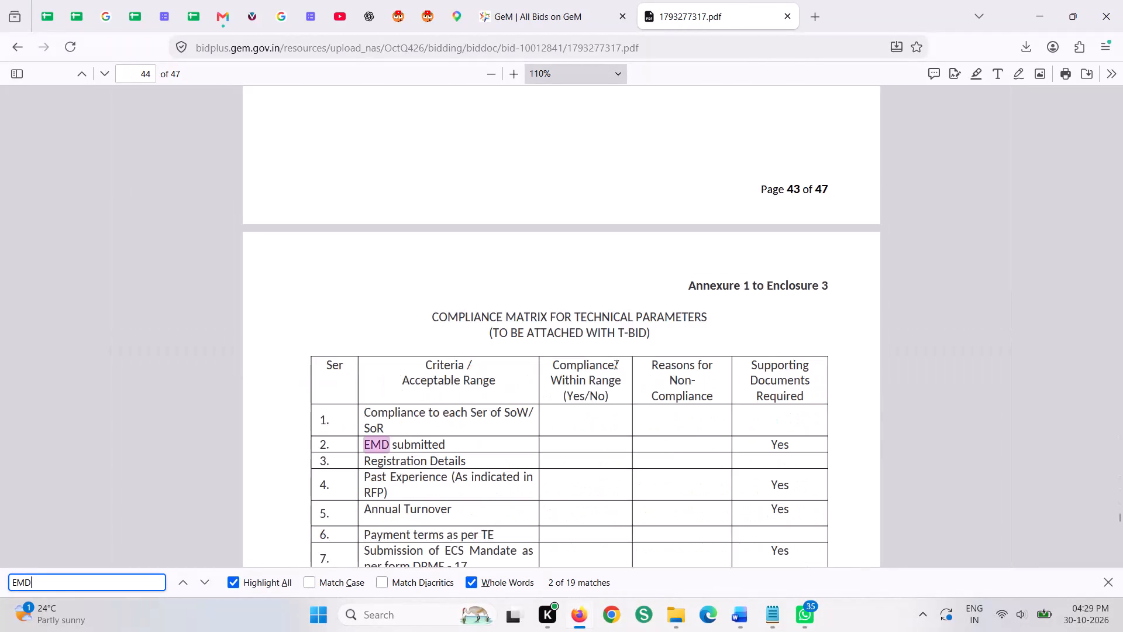
scroll(615, 364, up, 1)
scroll(615, 364, down, 1)
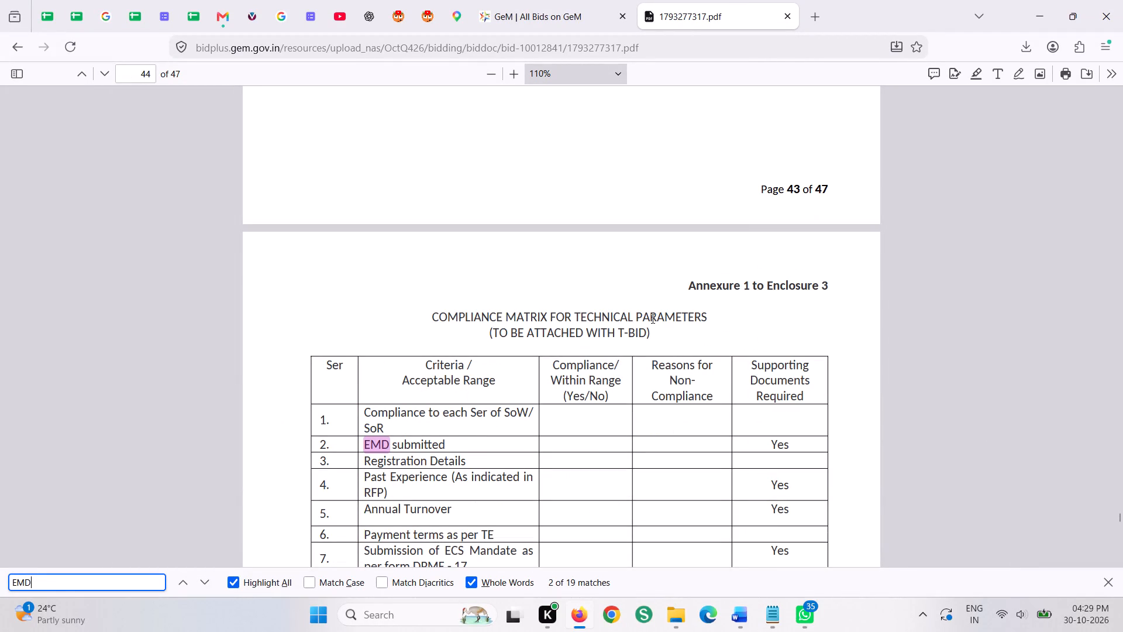
scroll(609, 343, down, 1)
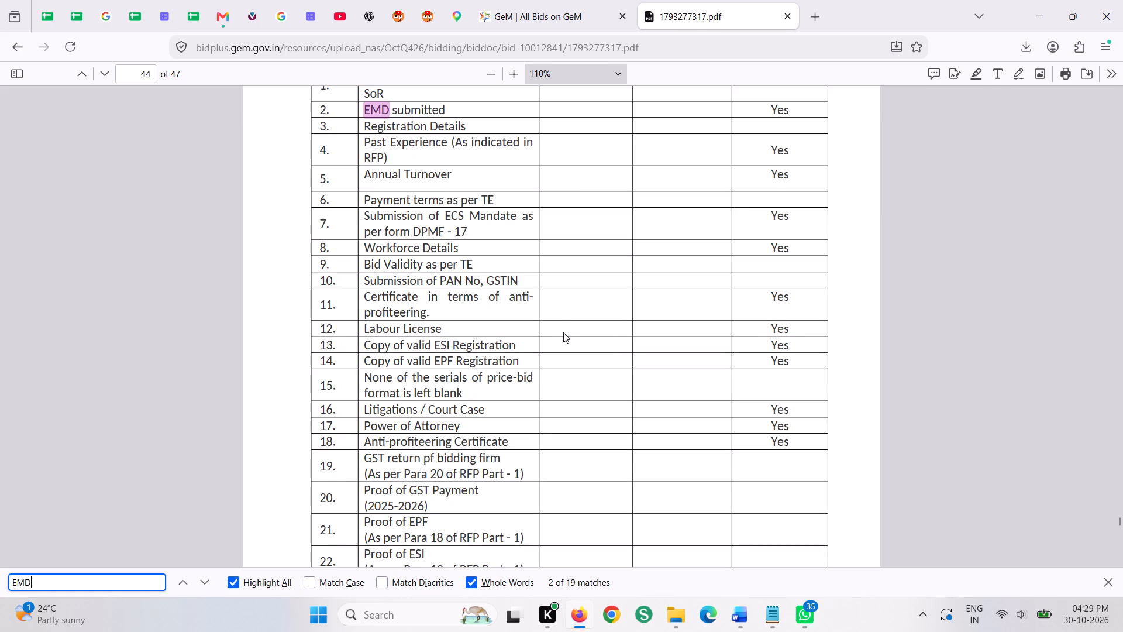
scroll(564, 330, down, 6)
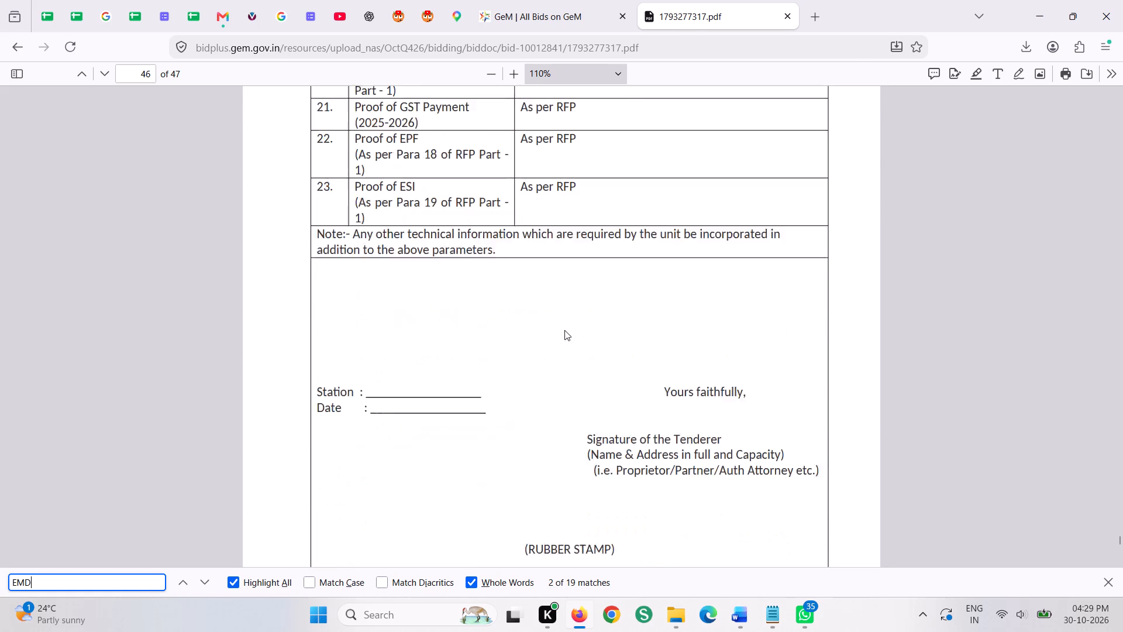
scroll(567, 330, down, 3)
scroll(572, 327, up, 2)
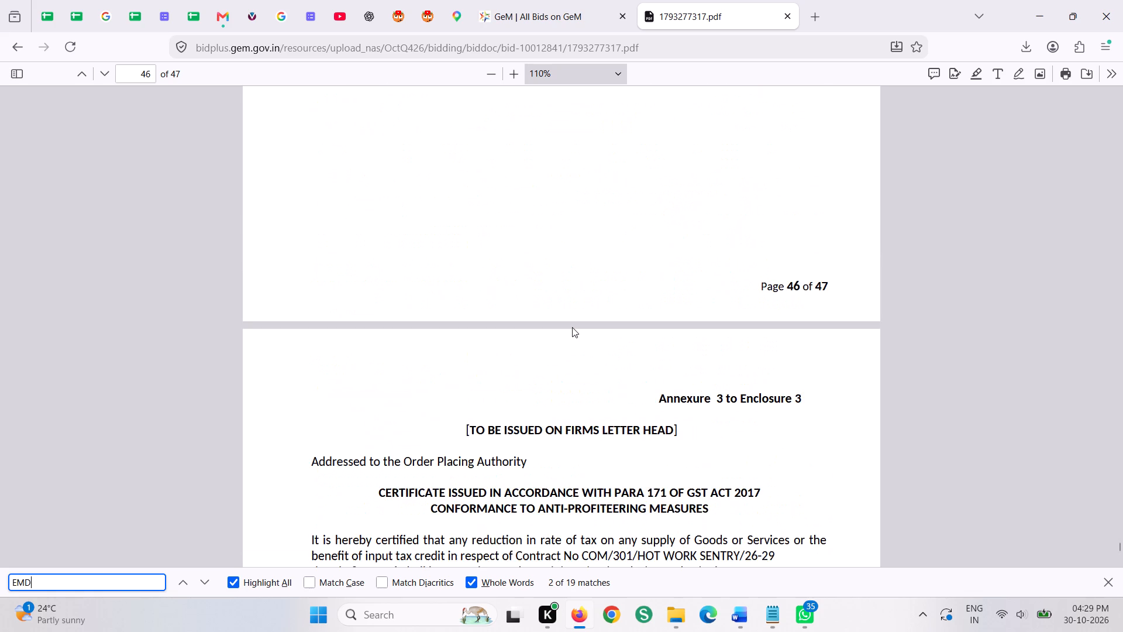
scroll(572, 325, down, 3)
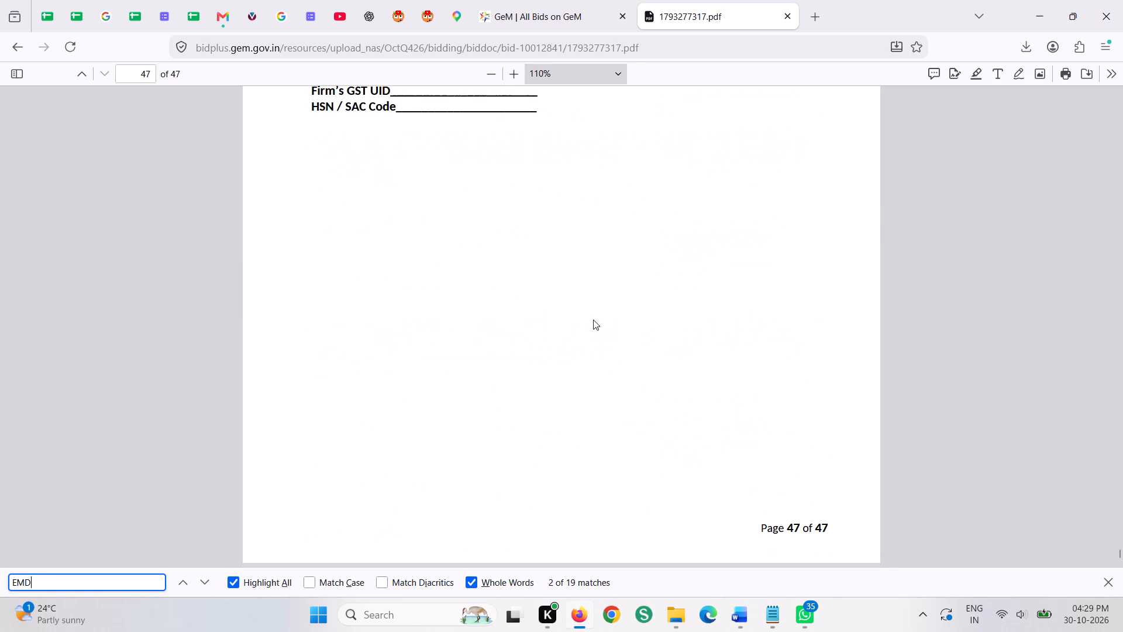
scroll(593, 320, down, 2)
Recheck the PDF from the compliance matrix back to the personnel qualification clauses on page 34, and again through the closing annexures.
scroll(593, 320, up, 9)
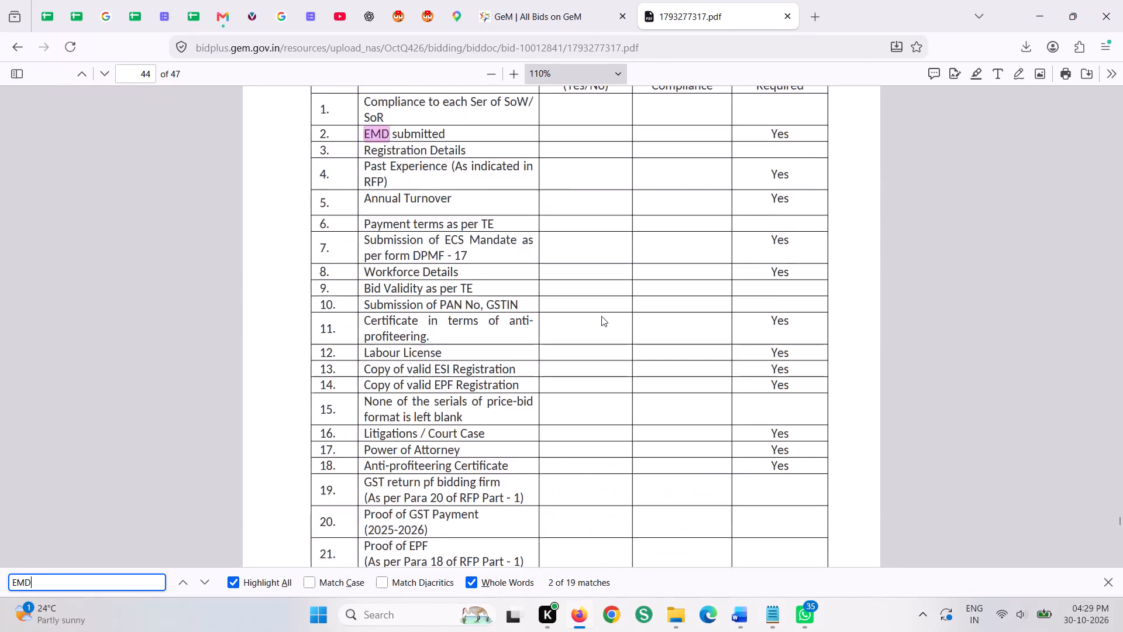
scroll(601, 316, up, 2)
scroll(603, 315, down, 1)
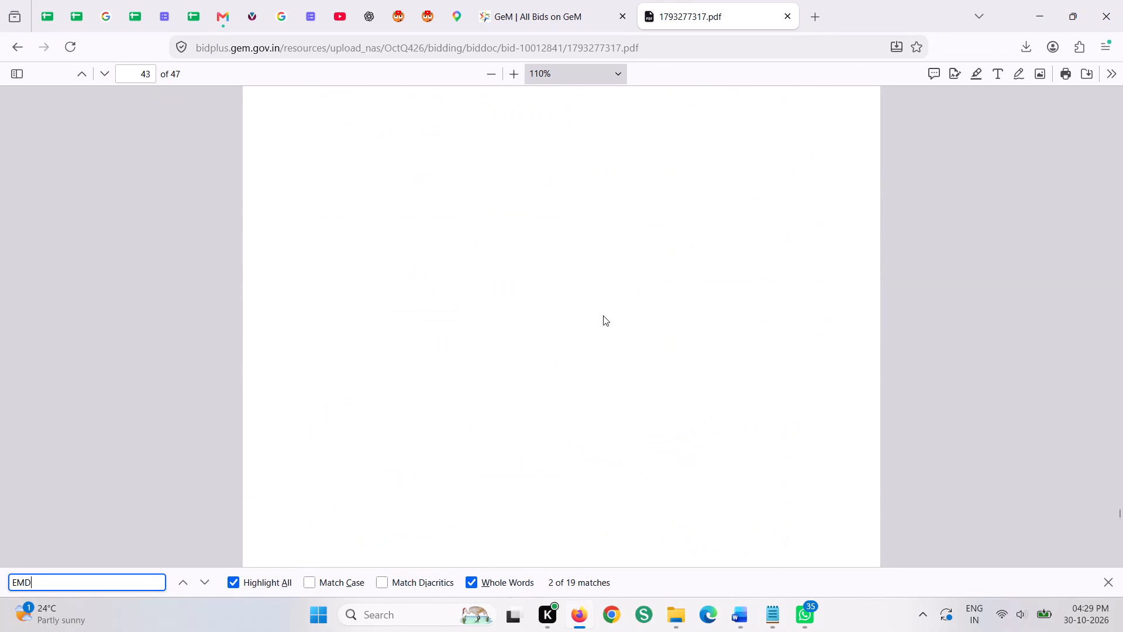
scroll(603, 315, up, 8)
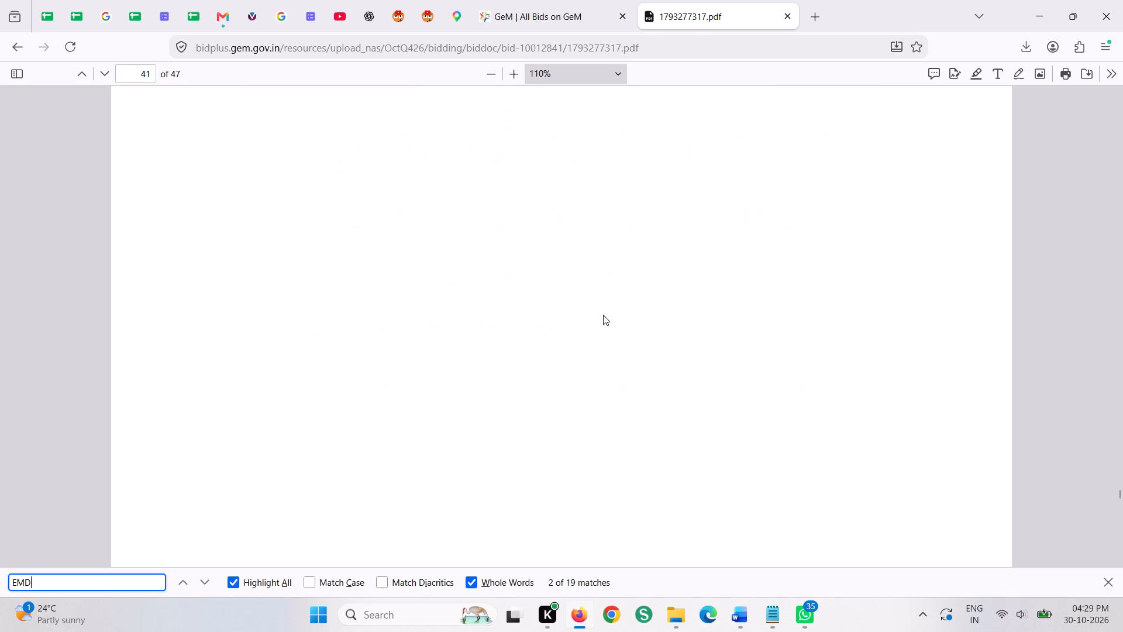
scroll(604, 314, up, 11)
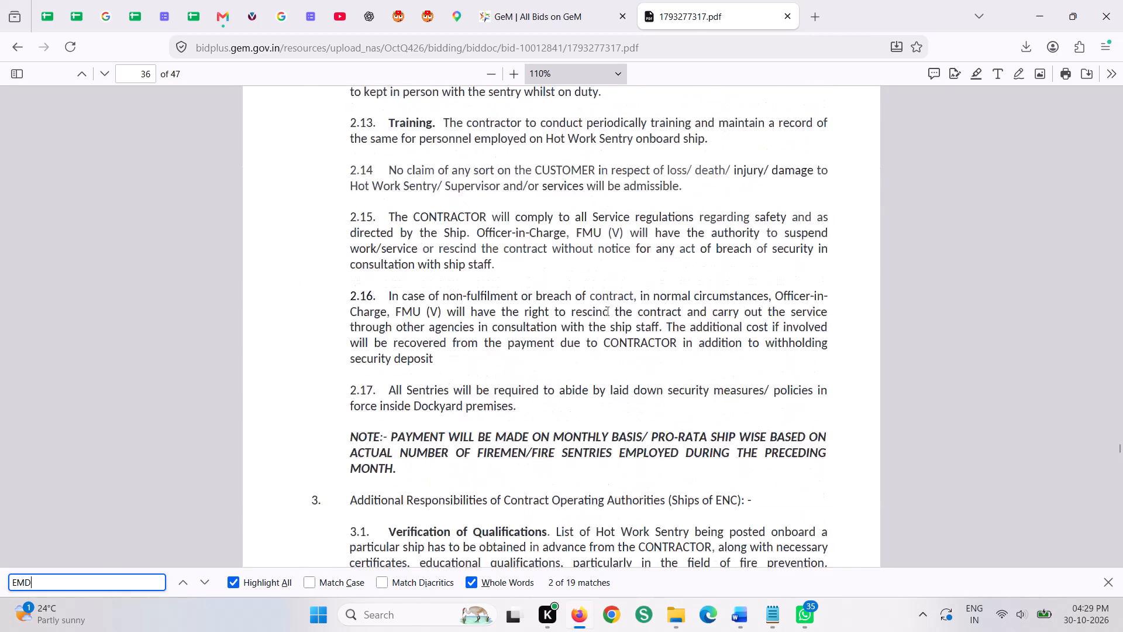
scroll(607, 311, up, 5)
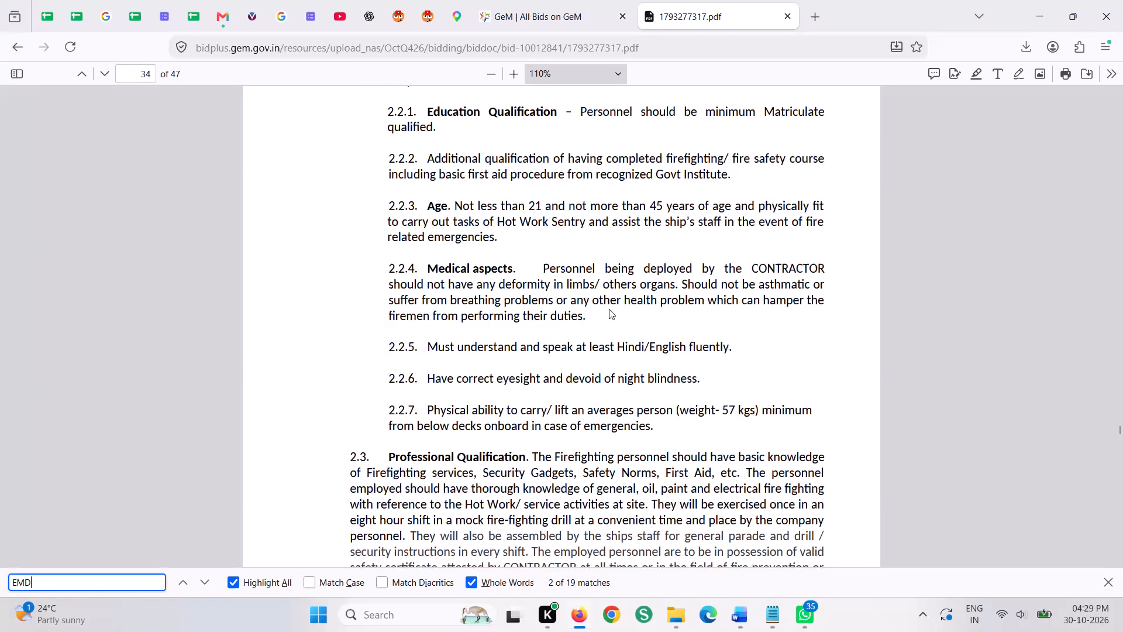
scroll(609, 312, down, 20)
scroll(609, 312, down, 10)
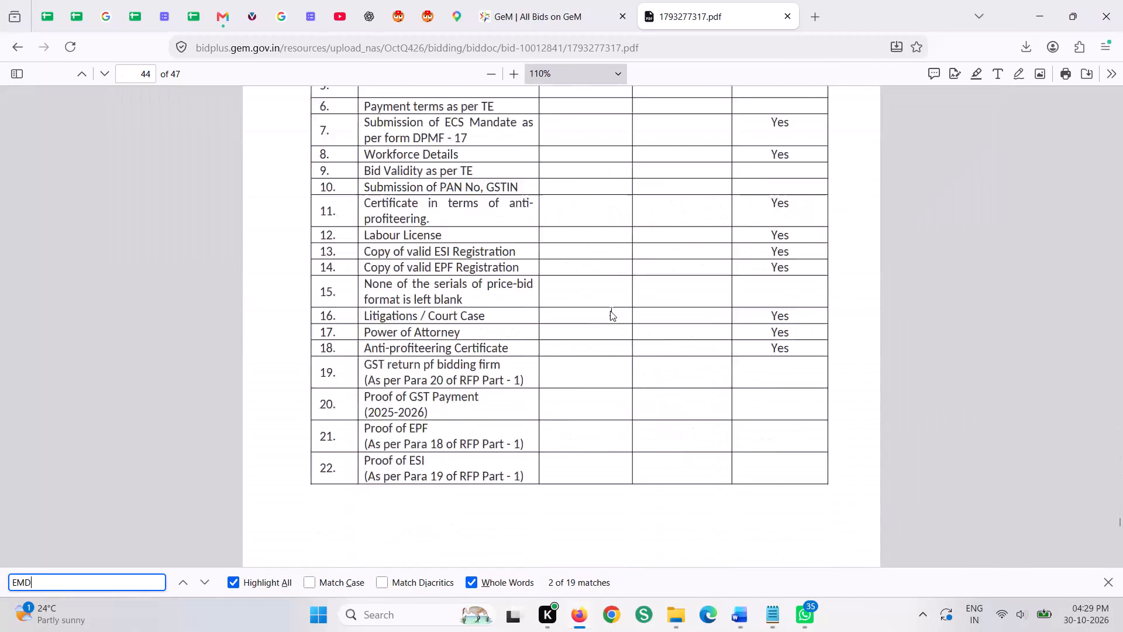
scroll(611, 310, down, 4)
scroll(611, 310, up, 2)
scroll(611, 310, down, 1)
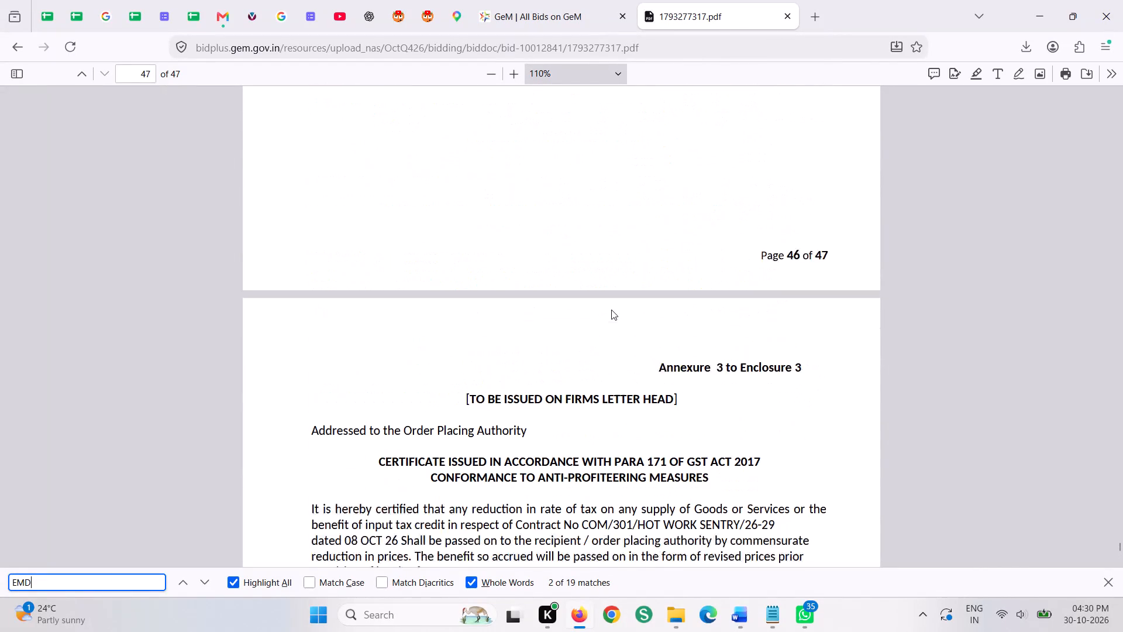
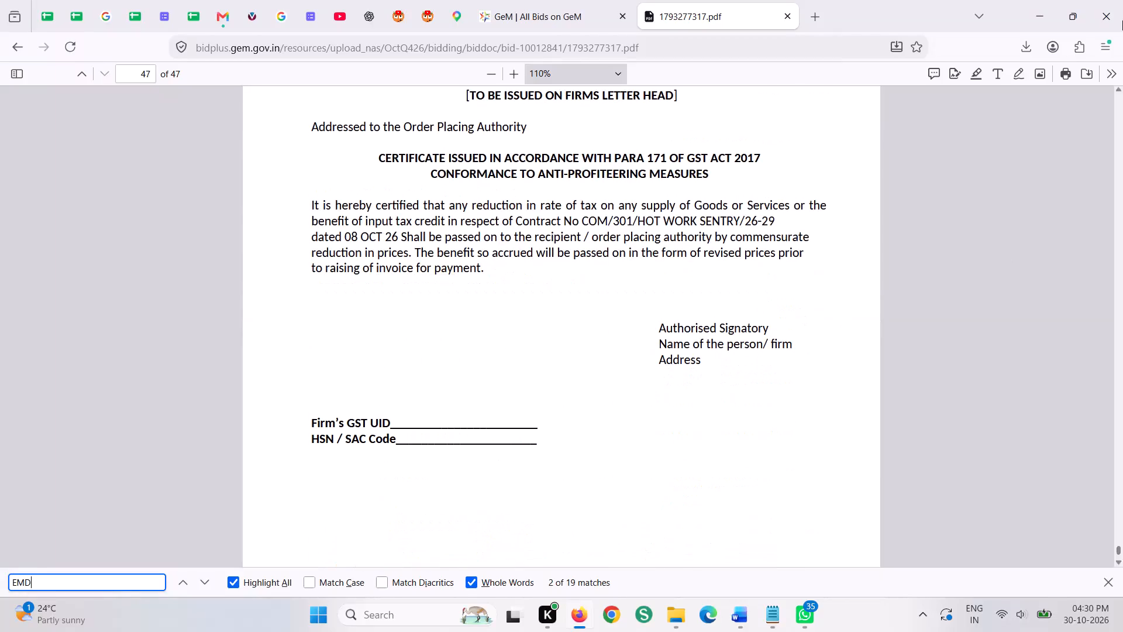
click(1063, 76)
click(904, 167)
click(883, 256)
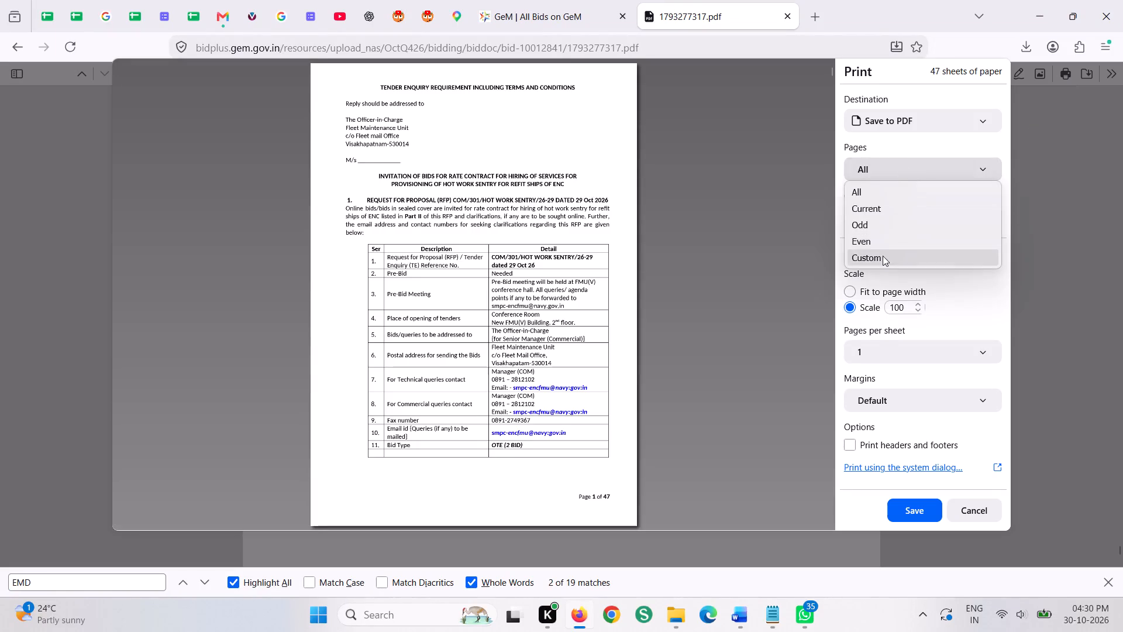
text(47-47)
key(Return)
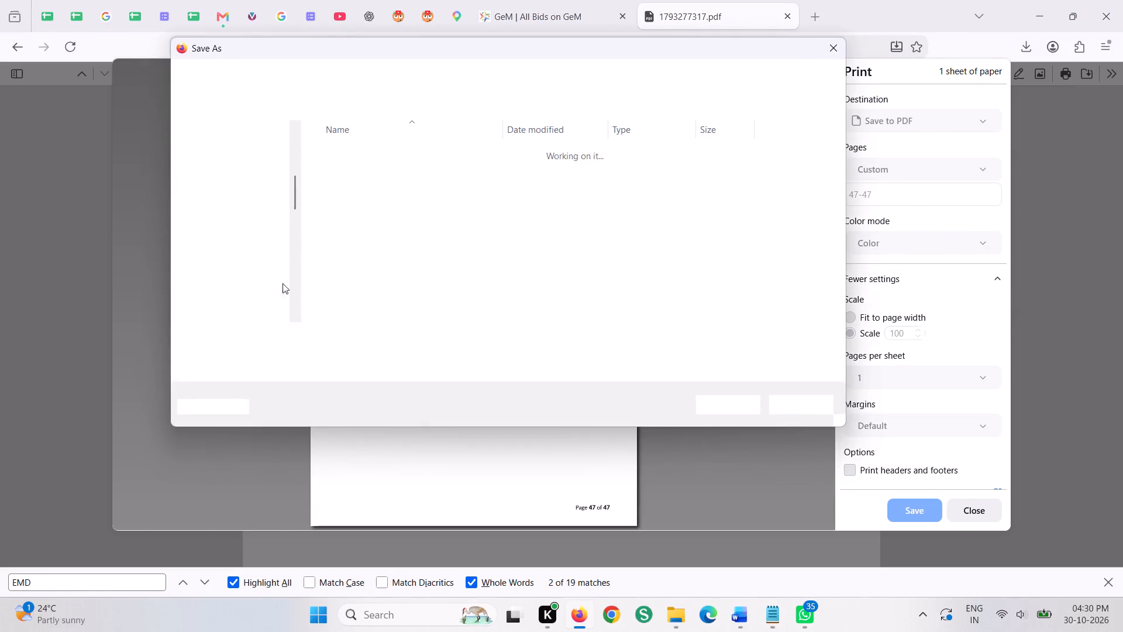
scroll(194, 262, up, 10)
click(242, 186)
click(318, 339)
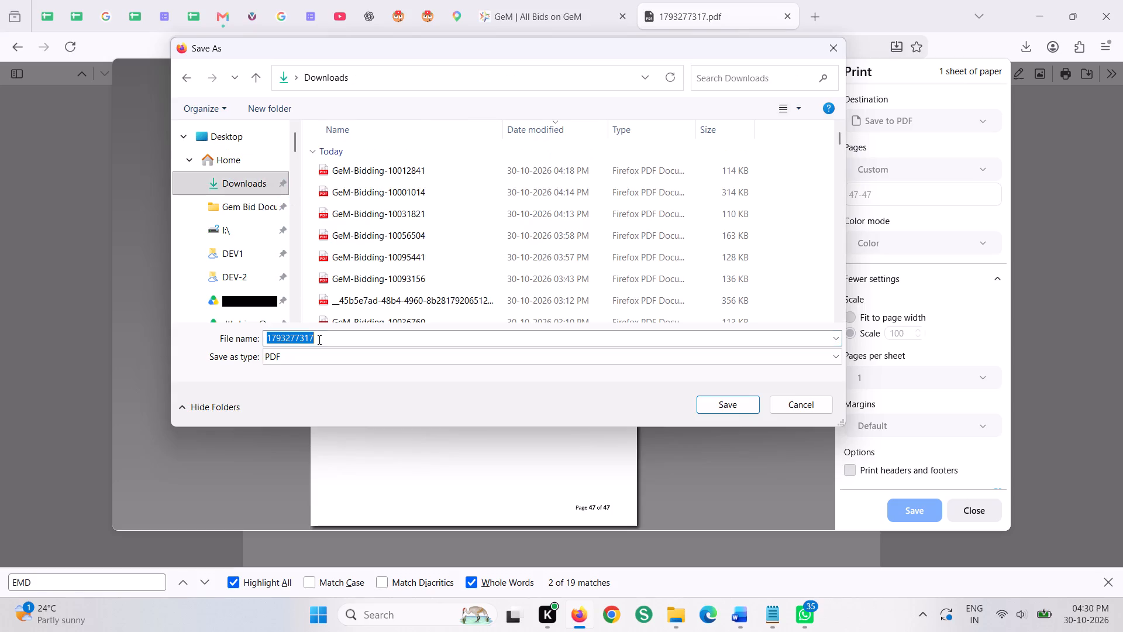
key(Return)
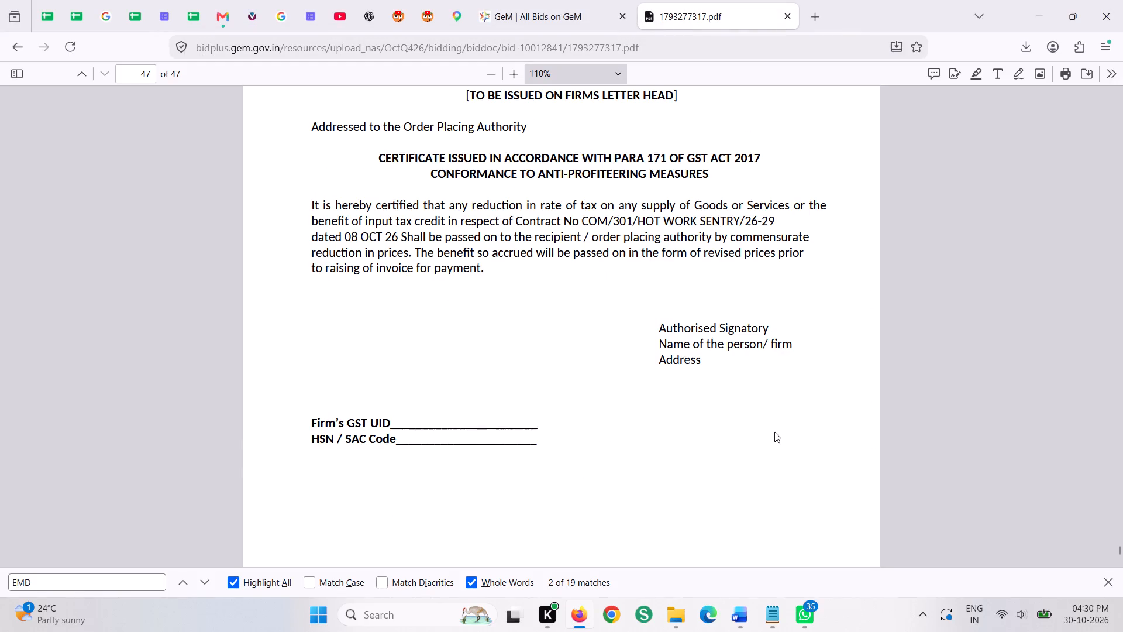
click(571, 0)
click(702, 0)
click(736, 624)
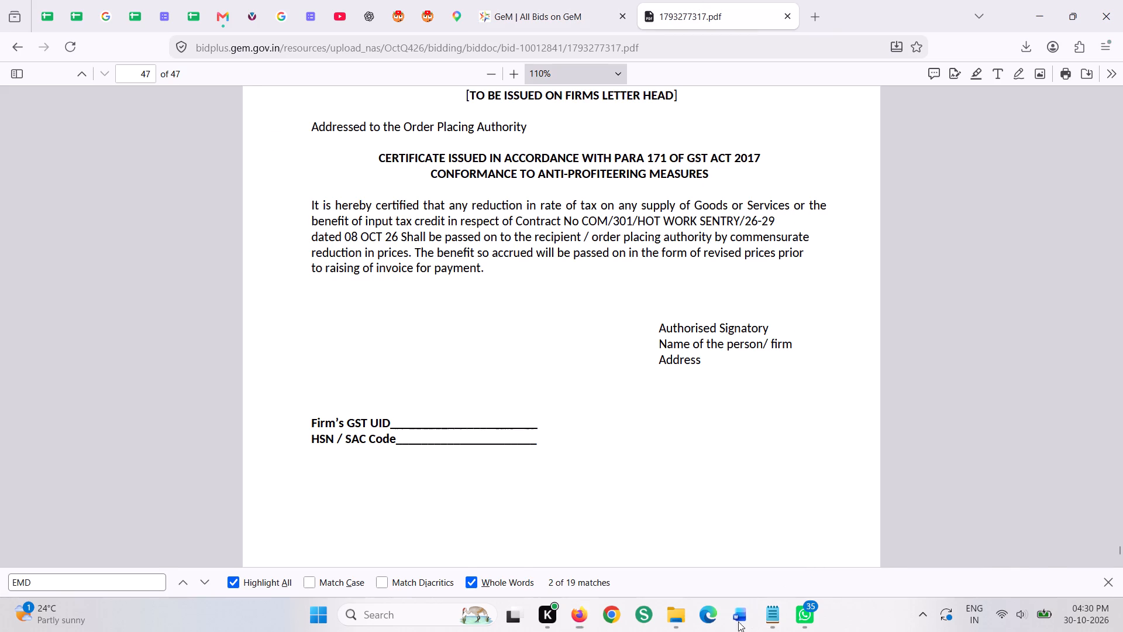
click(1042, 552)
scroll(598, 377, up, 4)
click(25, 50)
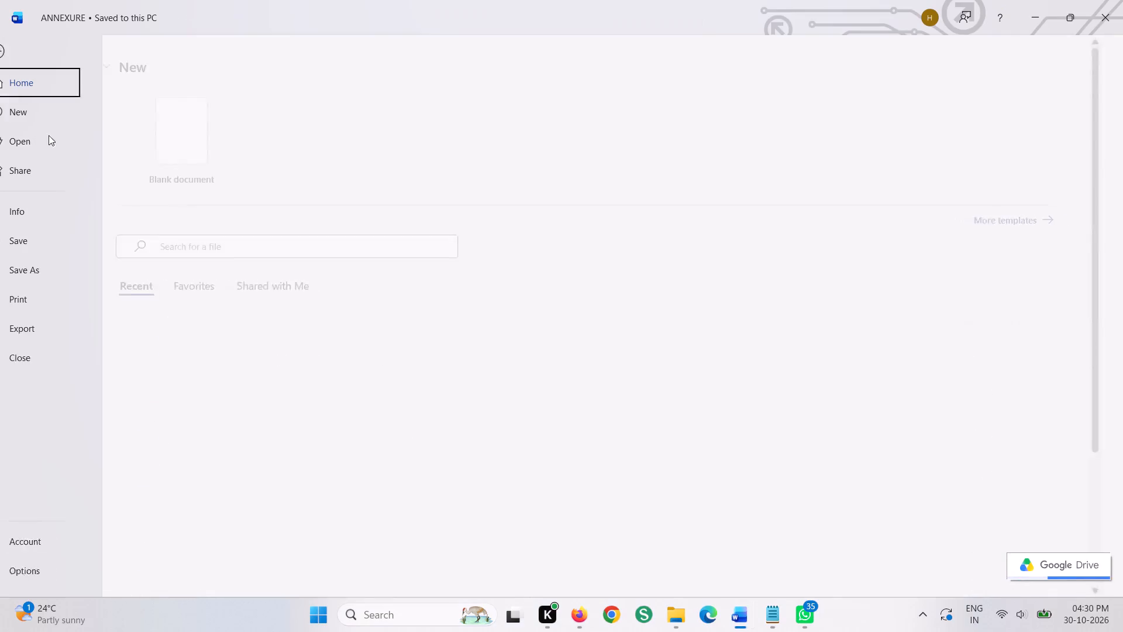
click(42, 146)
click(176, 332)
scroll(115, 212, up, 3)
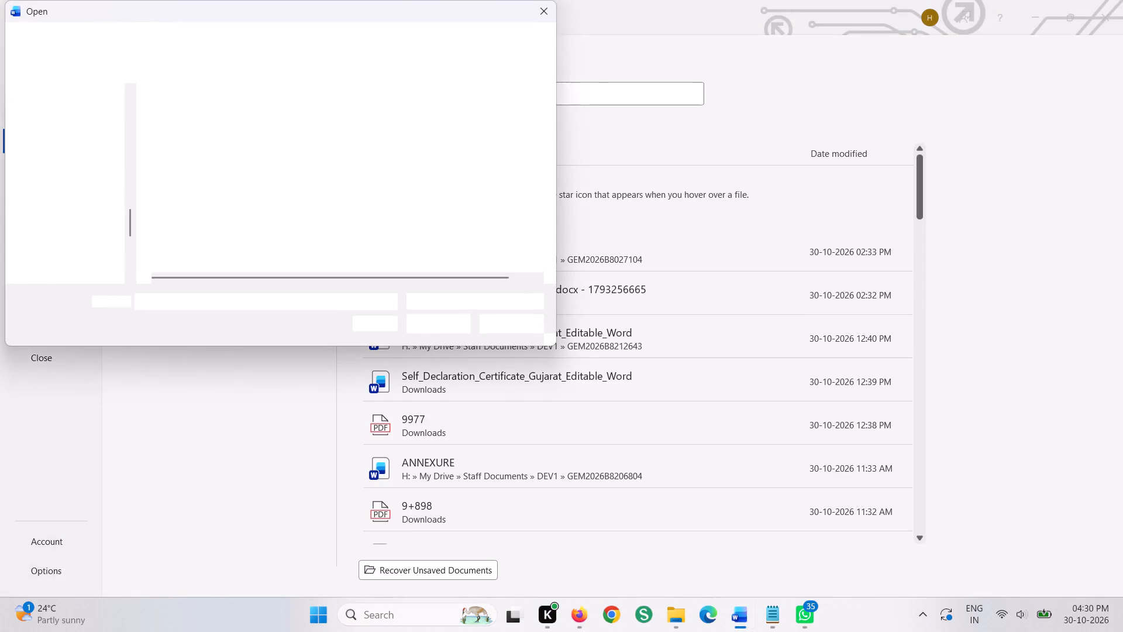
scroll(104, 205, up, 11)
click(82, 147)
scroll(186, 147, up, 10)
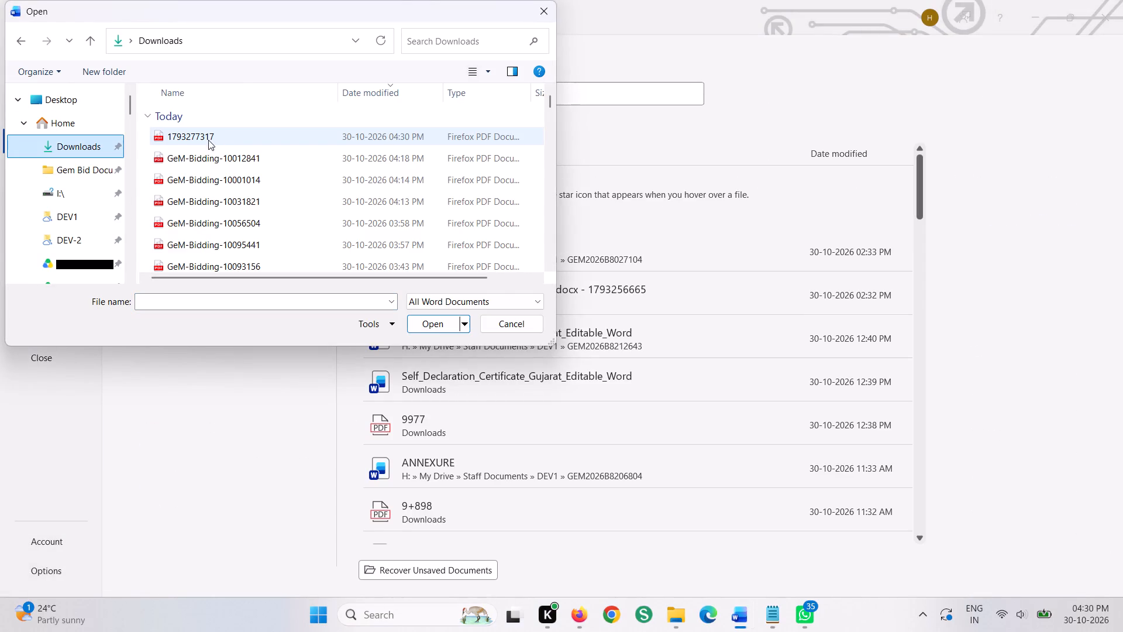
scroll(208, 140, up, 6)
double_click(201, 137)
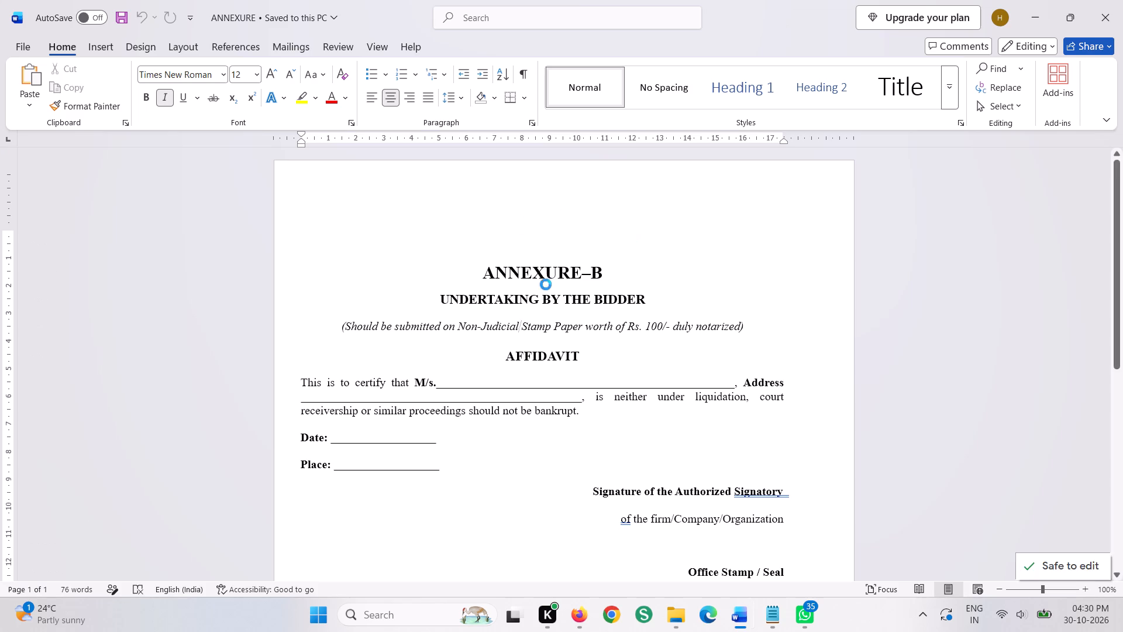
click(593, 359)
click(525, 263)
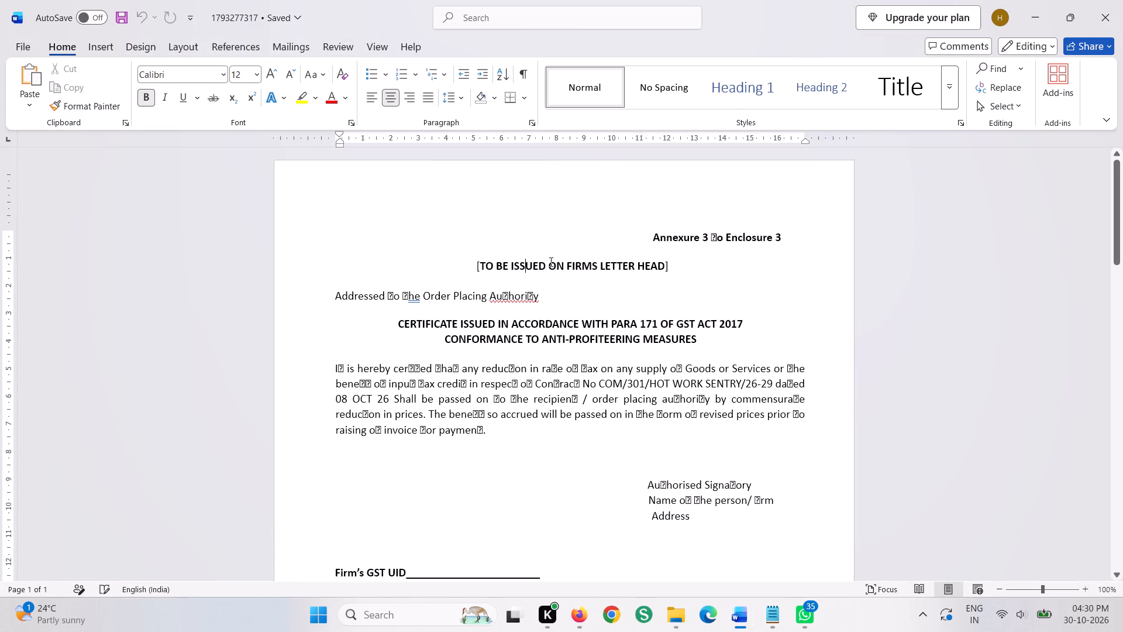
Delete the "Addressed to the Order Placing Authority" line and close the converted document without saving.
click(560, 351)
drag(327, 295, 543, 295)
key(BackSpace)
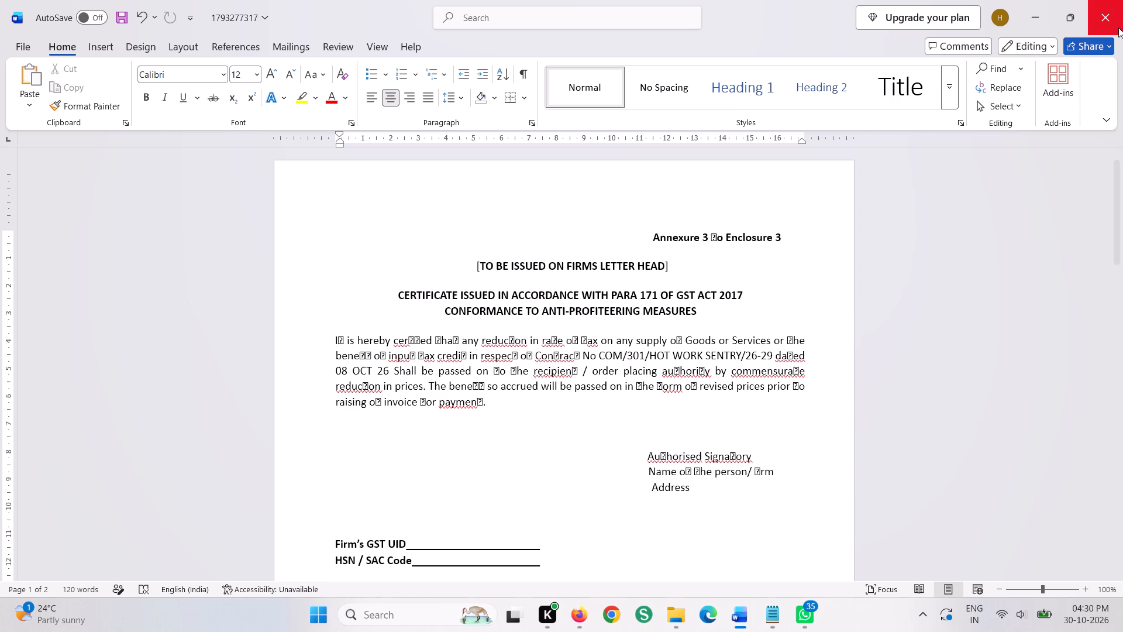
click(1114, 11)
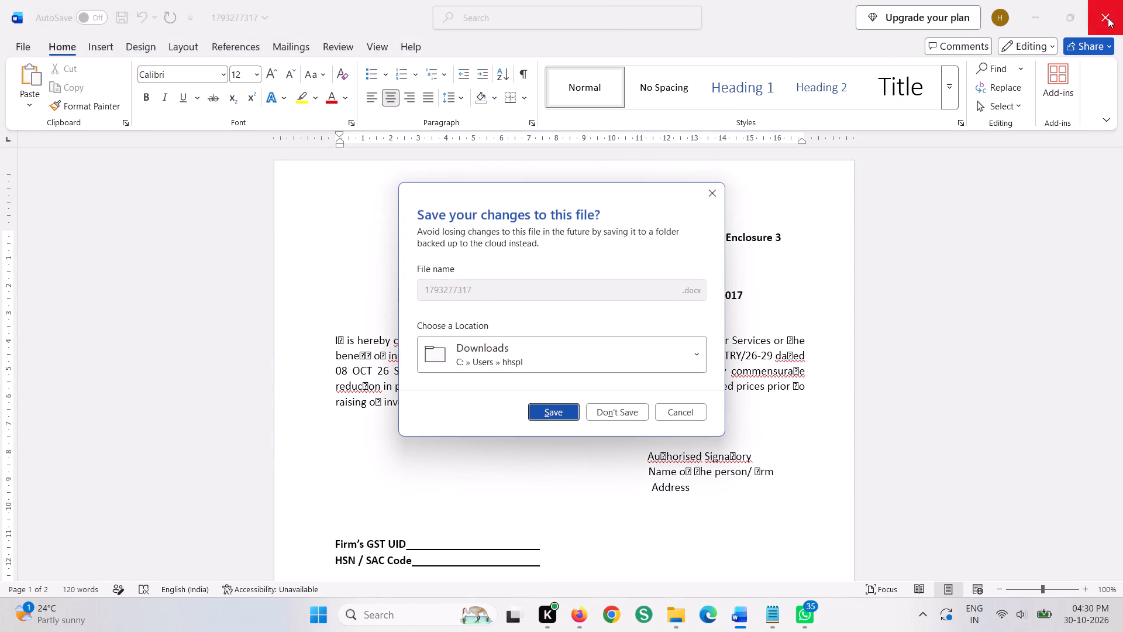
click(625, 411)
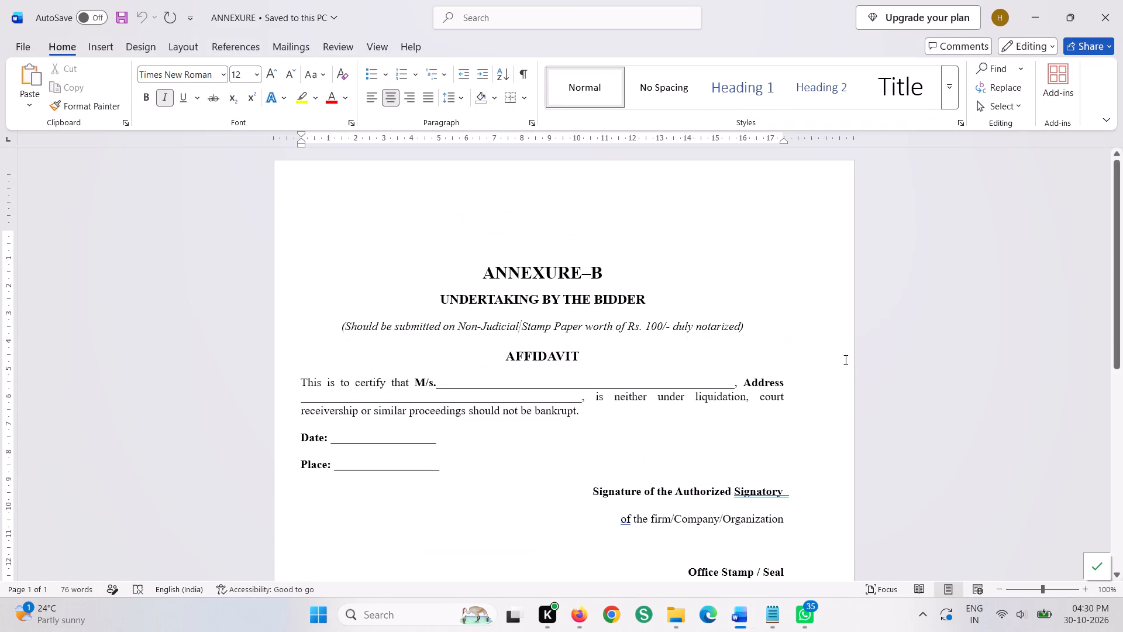
Switch to Firefox and copy a screenshot of the Annexure 3 to Enclosure 3 certificate on page 47.
click(577, 613)
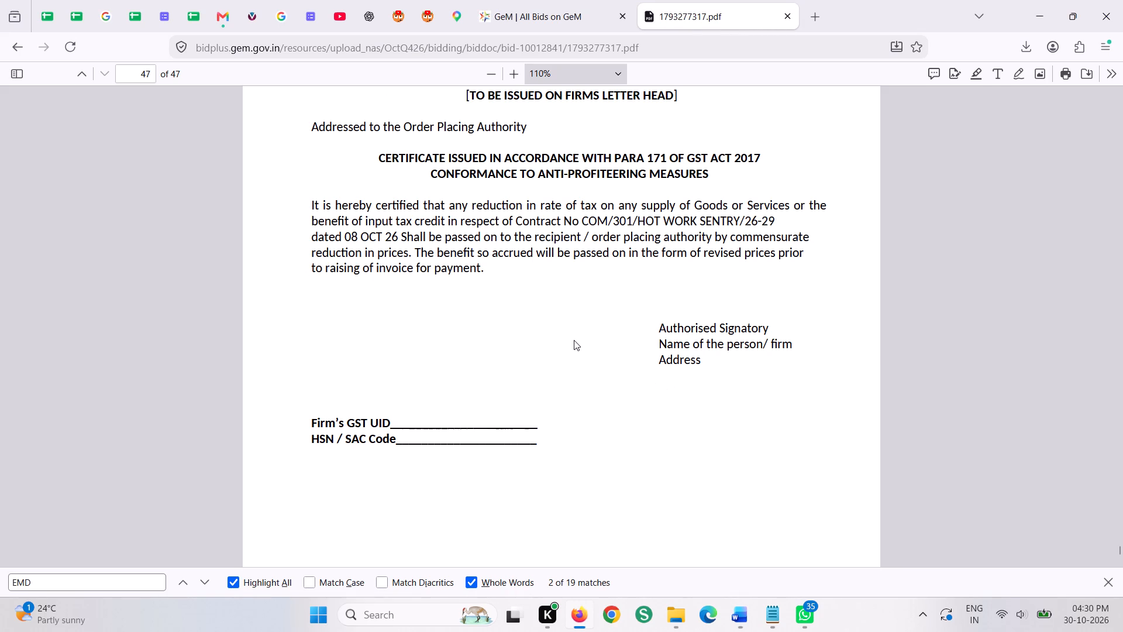
triple_click(1118, 92)
key(ctrl+shift+s)
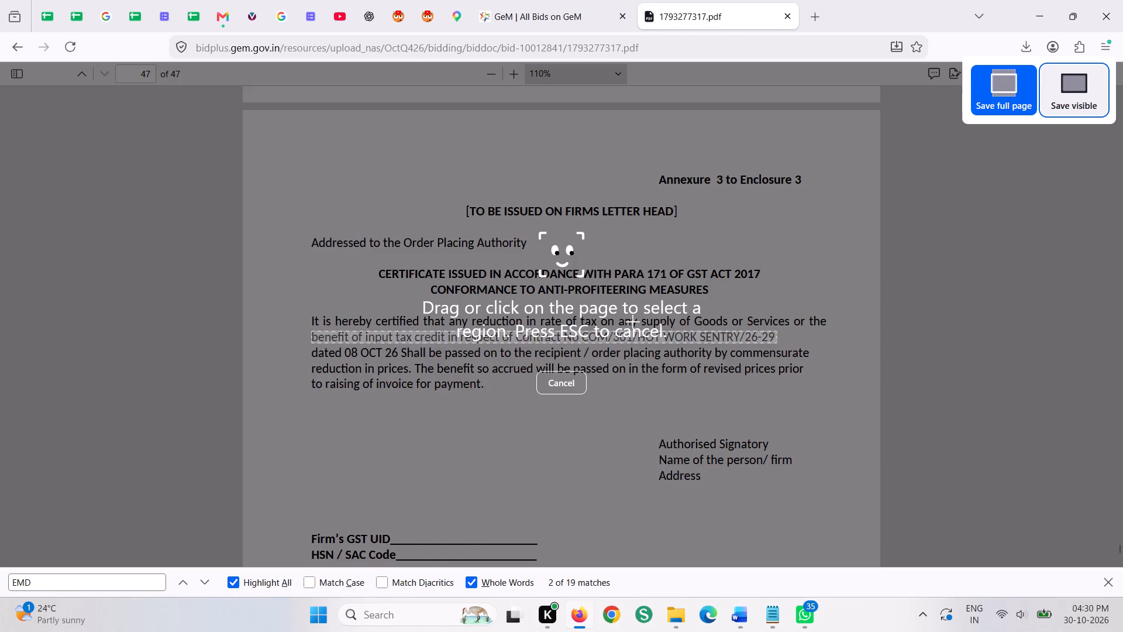
drag(260, 146, 899, 562)
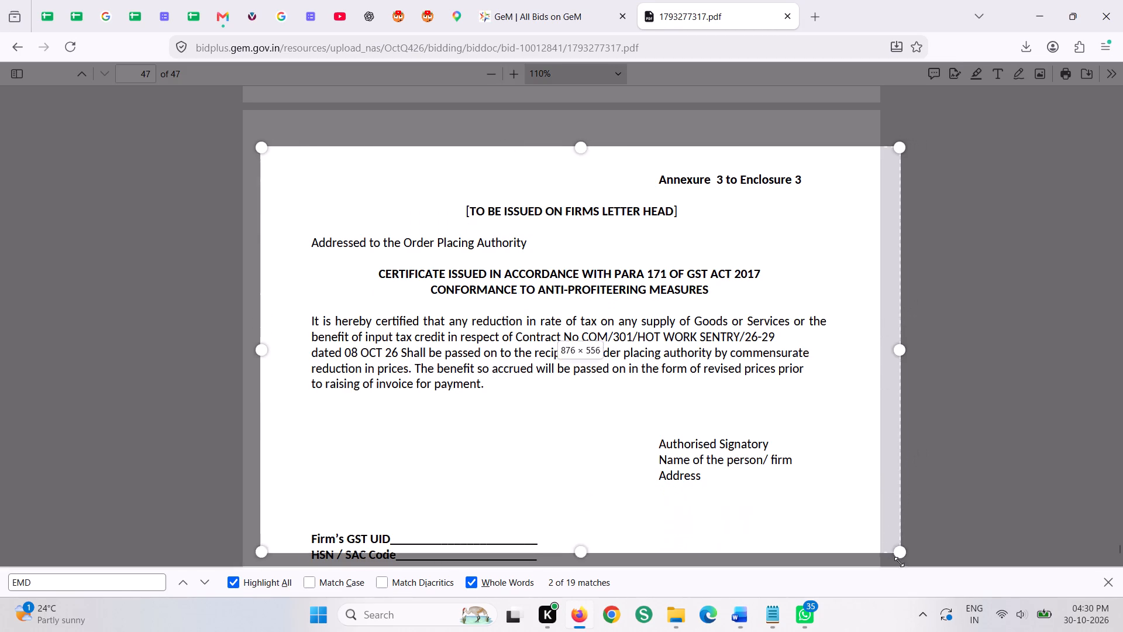
drag(899, 562, 895, 578)
click(776, 547)
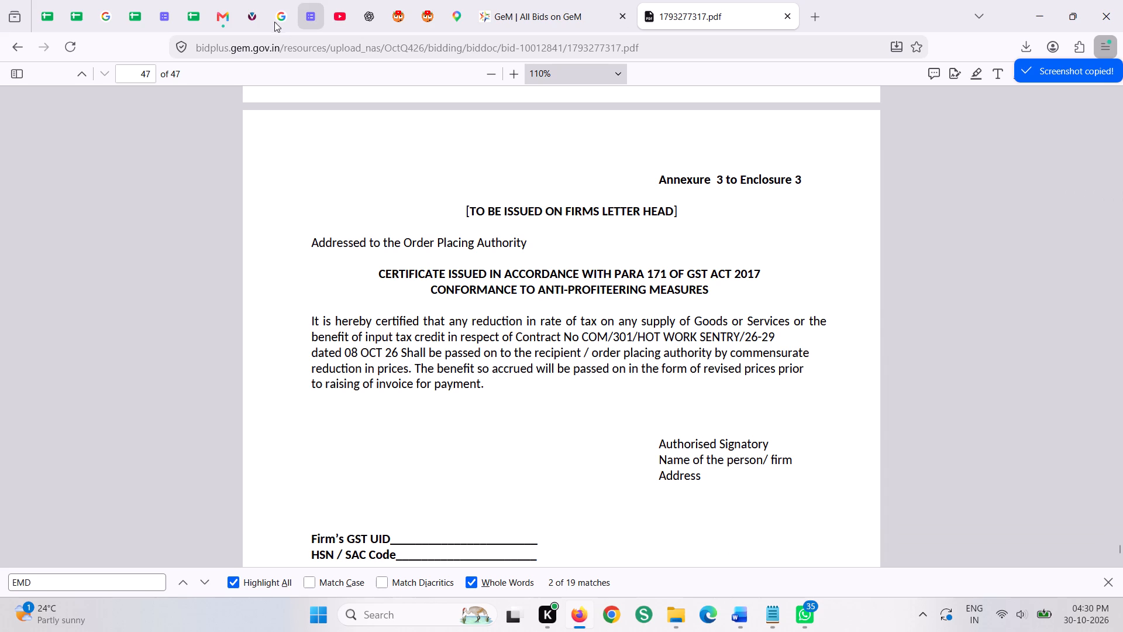
Run a Google image search with the copied certificate screenshot in place of the earlier image.
click(275, 20)
click(804, 104)
click(781, 97)
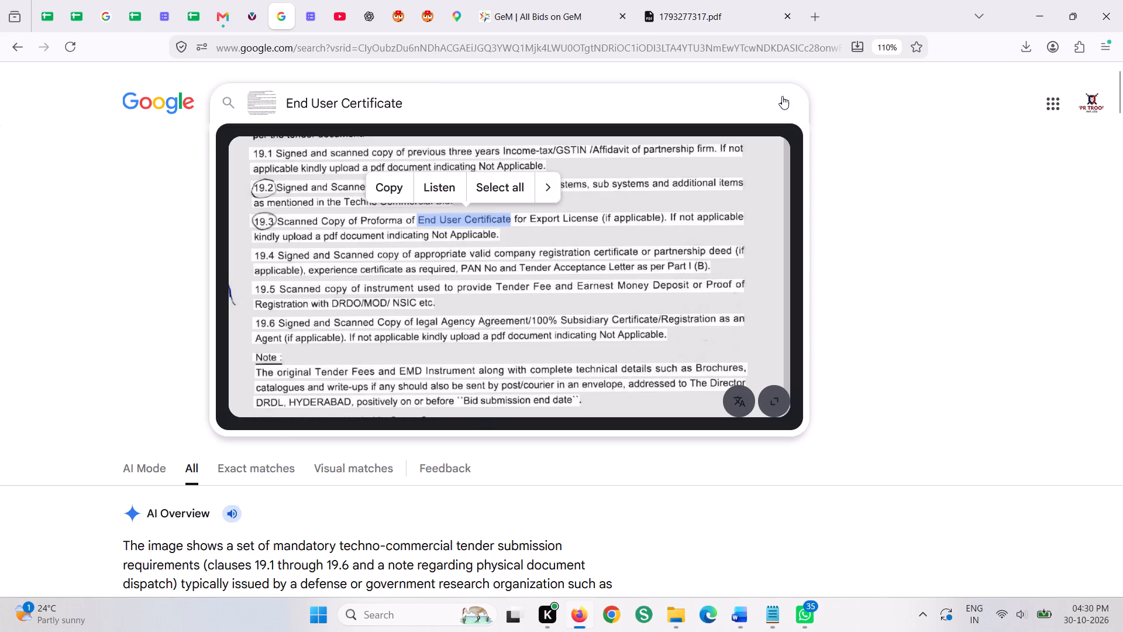
click(748, 107)
ctrl+click(649, 314)
key(ctrl+v)
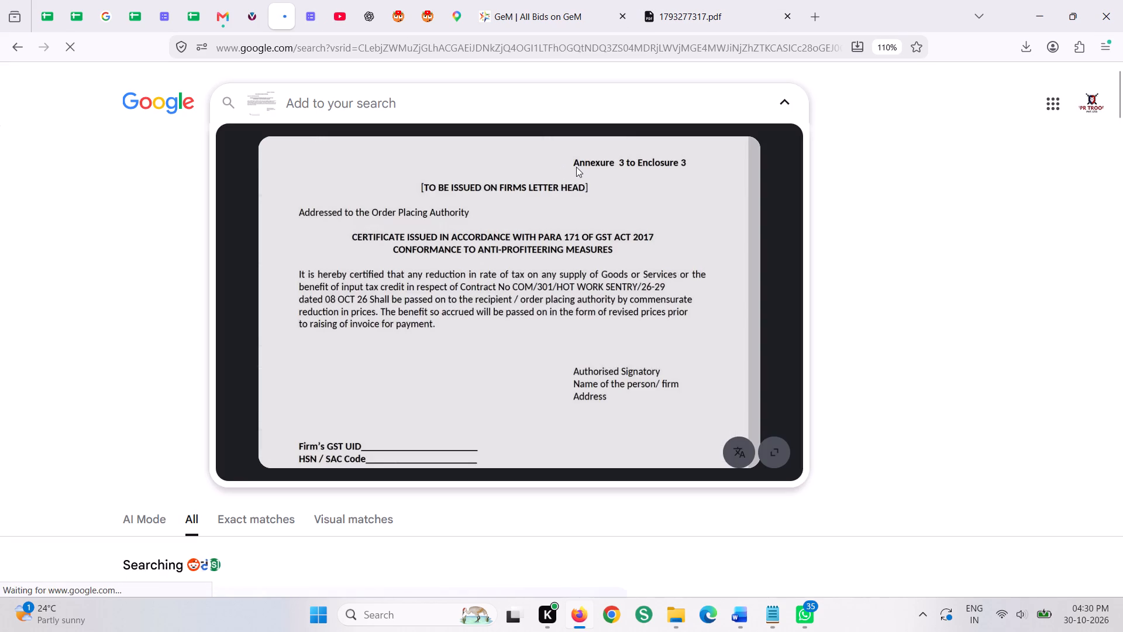
Copy the recognised certificate text from the image, from "Annexure 3 to Enclosure 3" through "HSN / SAC Code".
click(578, 162)
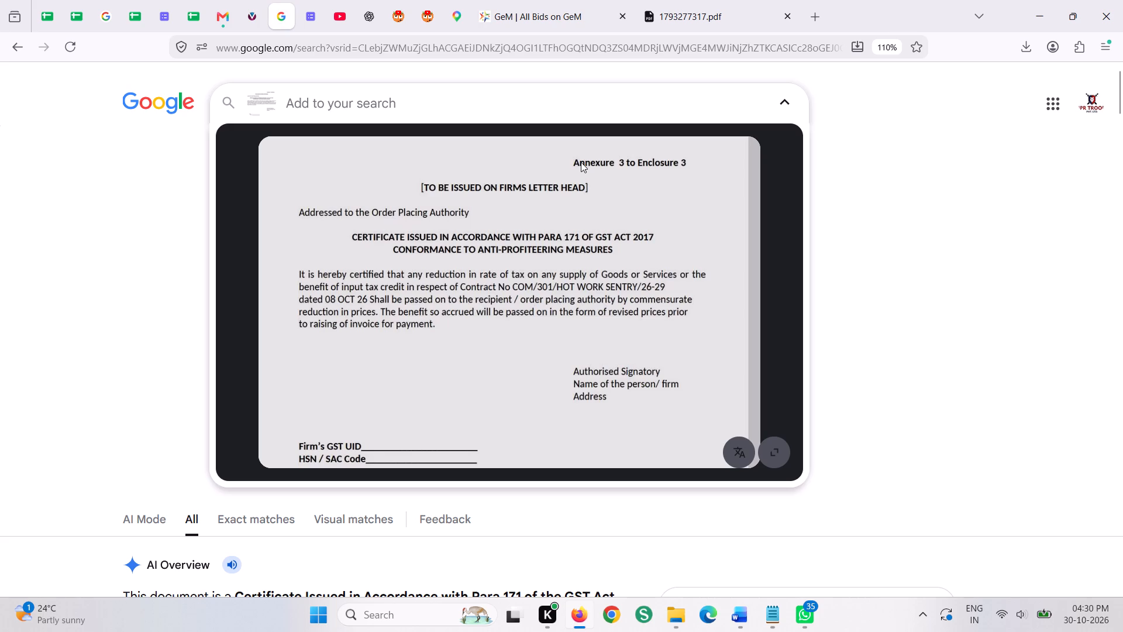
click(581, 162)
click(581, 162)
drag(581, 162, 618, 403)
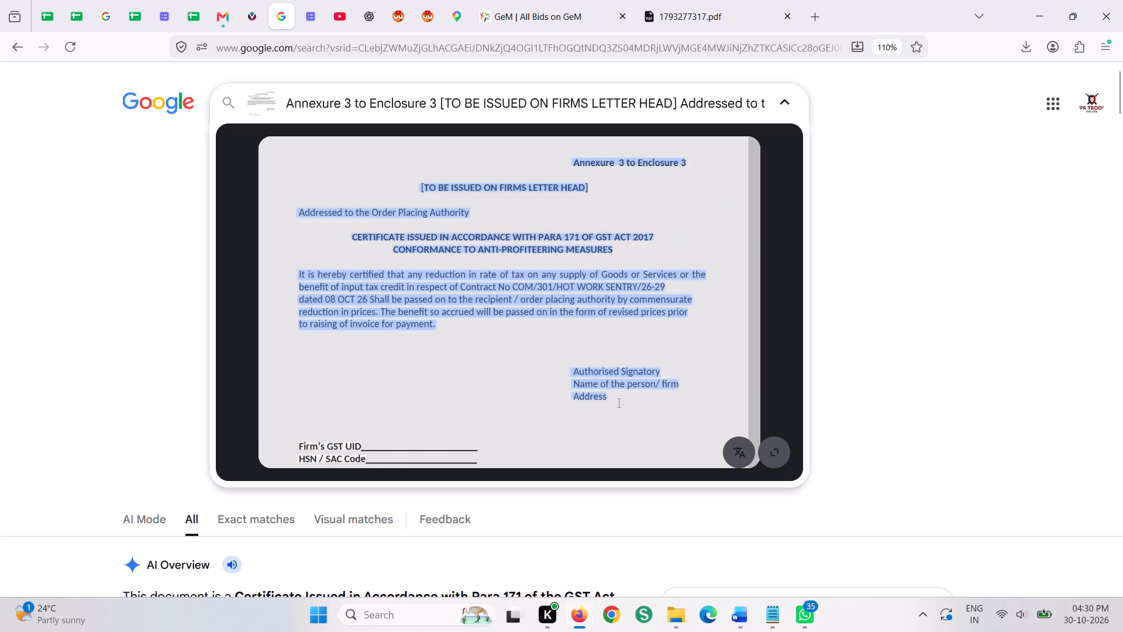
drag(618, 403, 533, 456)
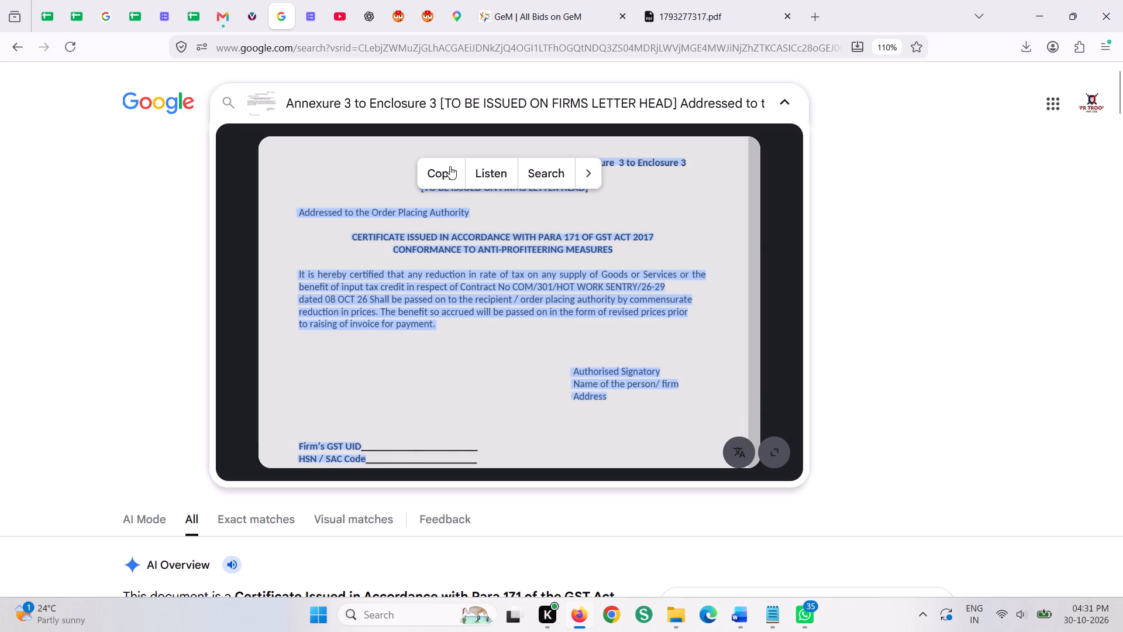
click(450, 166)
Switch to Word, create a blank document and paste the copied certificate text into it.
click(736, 614)
click(1031, 569)
scroll(436, 285, up, 2)
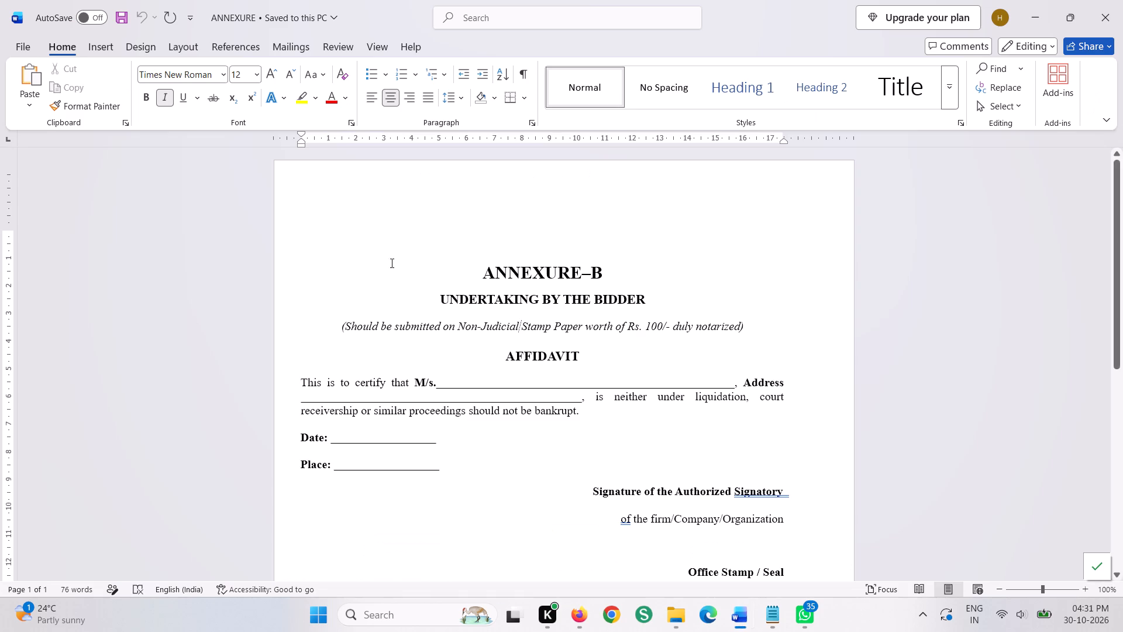
click(20, 43)
click(186, 173)
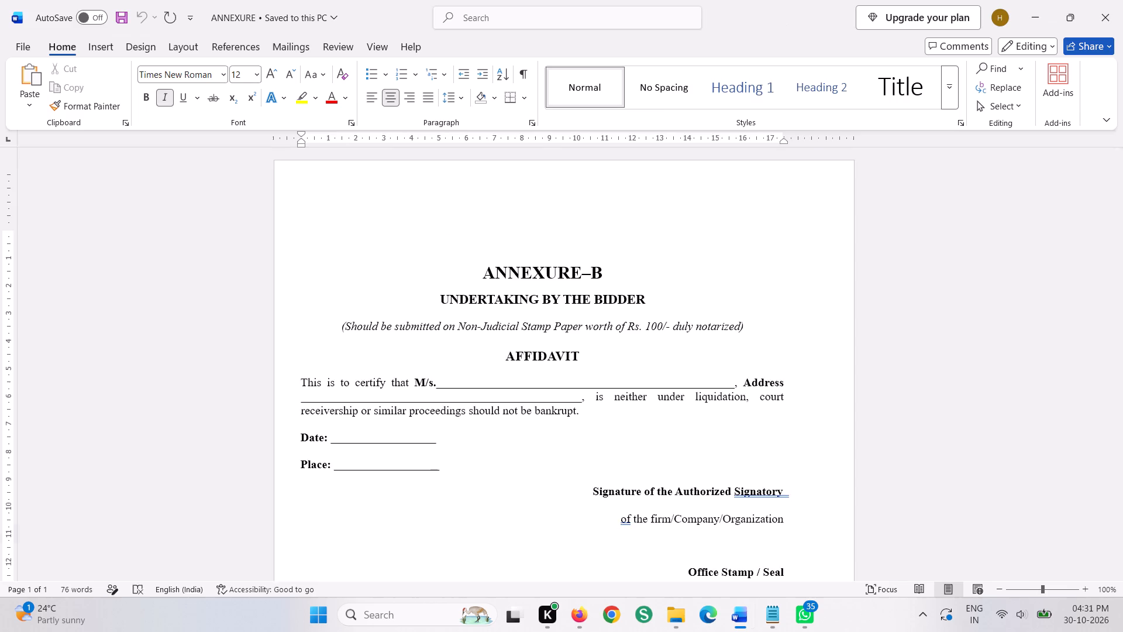
key(ctrl+v)
Make the "Annexure 3 to Enclosure 3" and "[TO BE ISSUED ON FIRMS LETTER HEAD]" lines bold and centred.
drag(331, 235, 522, 266)
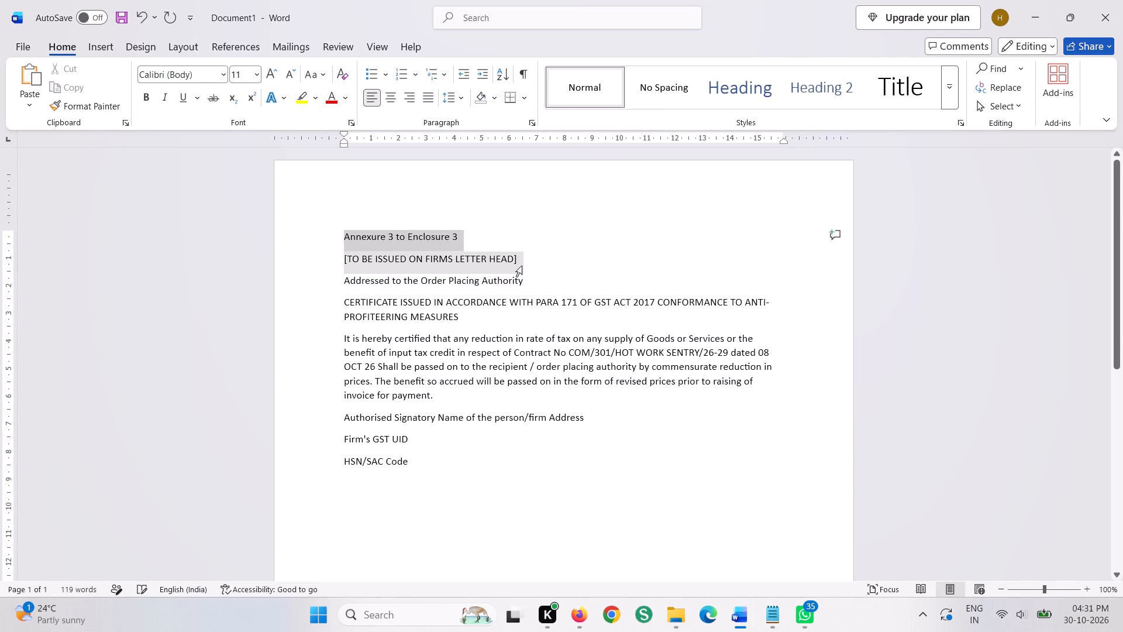
drag(522, 266, 524, 262)
key(ctrl+b)
click(386, 95)
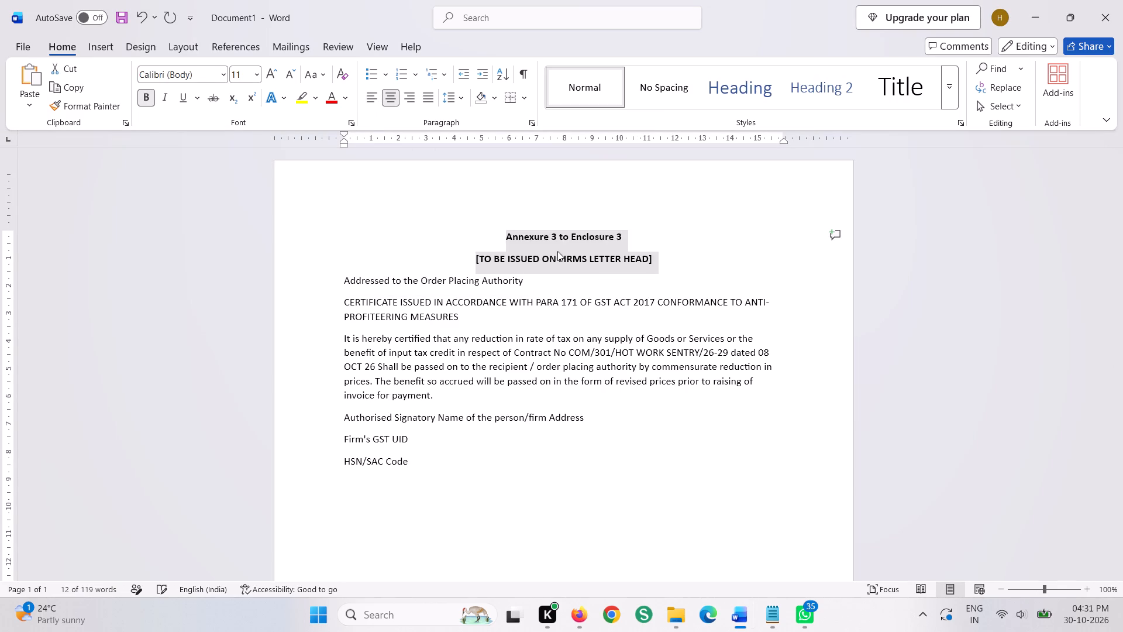
Compare the new Word document's formatting with the certificate image in Firefox.
key(alt+Tab)
key(alt+Tab)
click(581, 611)
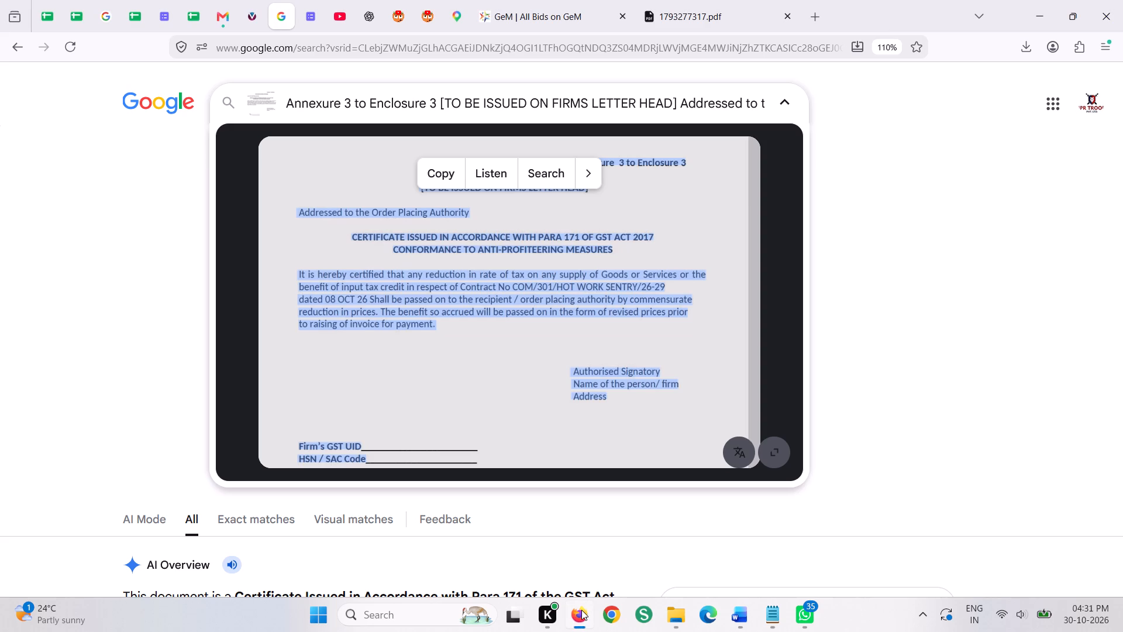
click(583, 609)
click(415, 368)
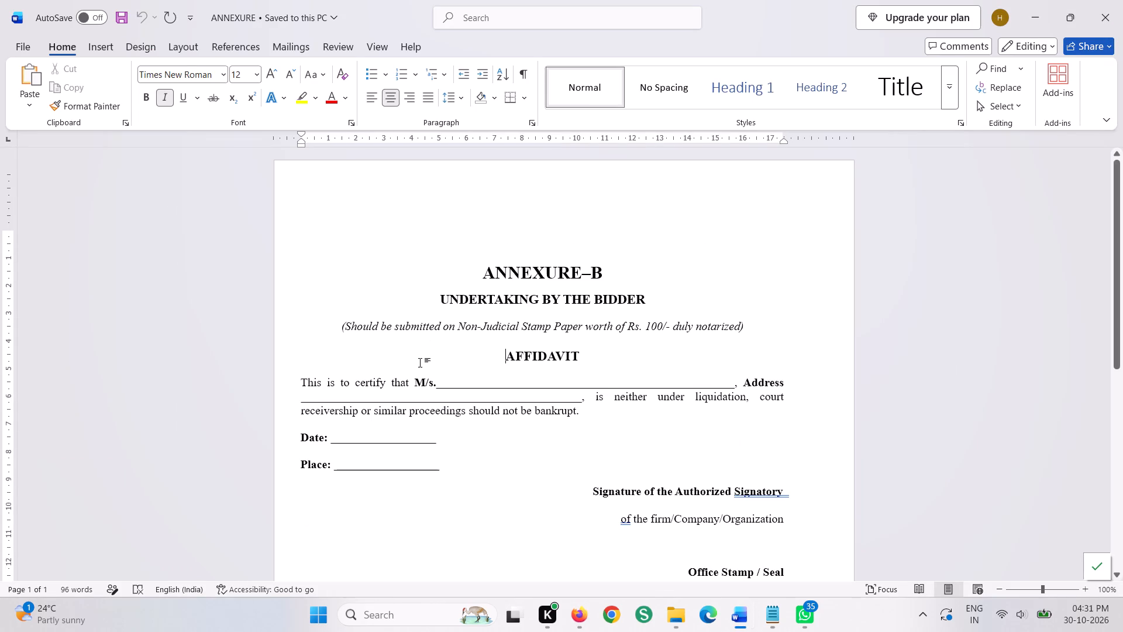
key(alt+Tab)
click(742, 613)
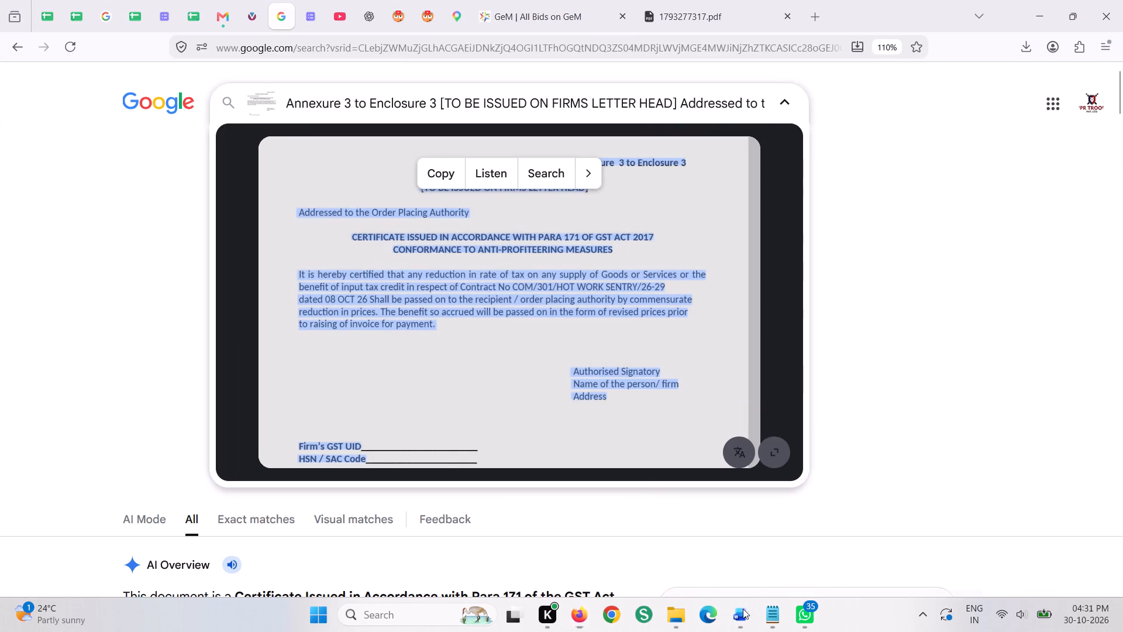
click(1028, 557)
click(463, 298)
key(alt+Tab)
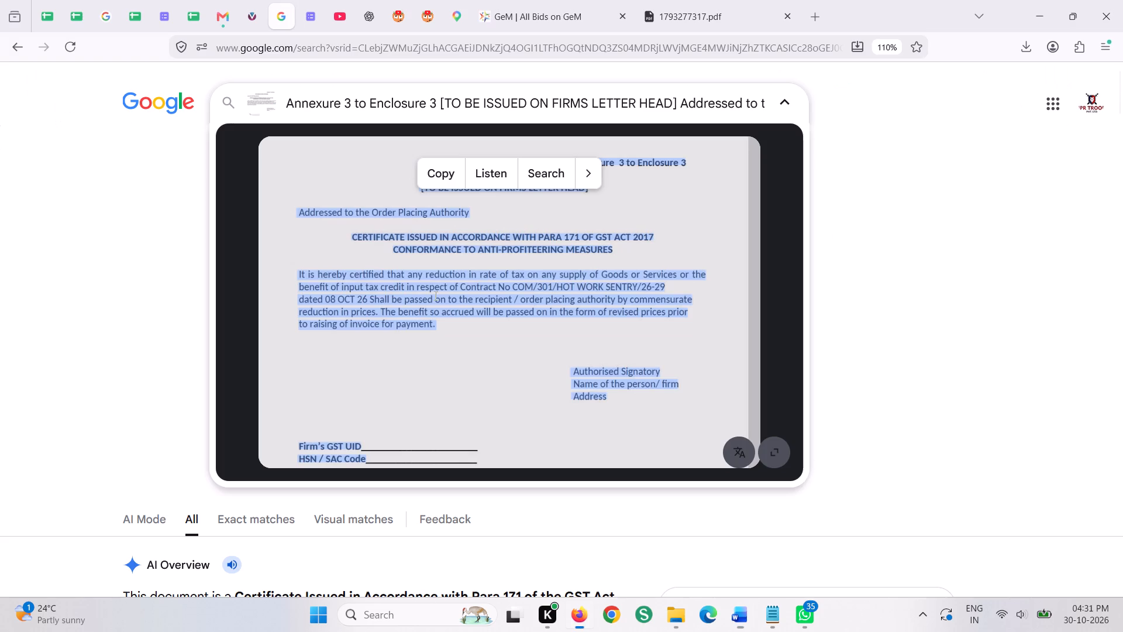
key(alt+Tab)
Make the "Addressed to the Order Placing Authority" line and the certificate title paragraph bold.
drag(345, 280, 467, 319)
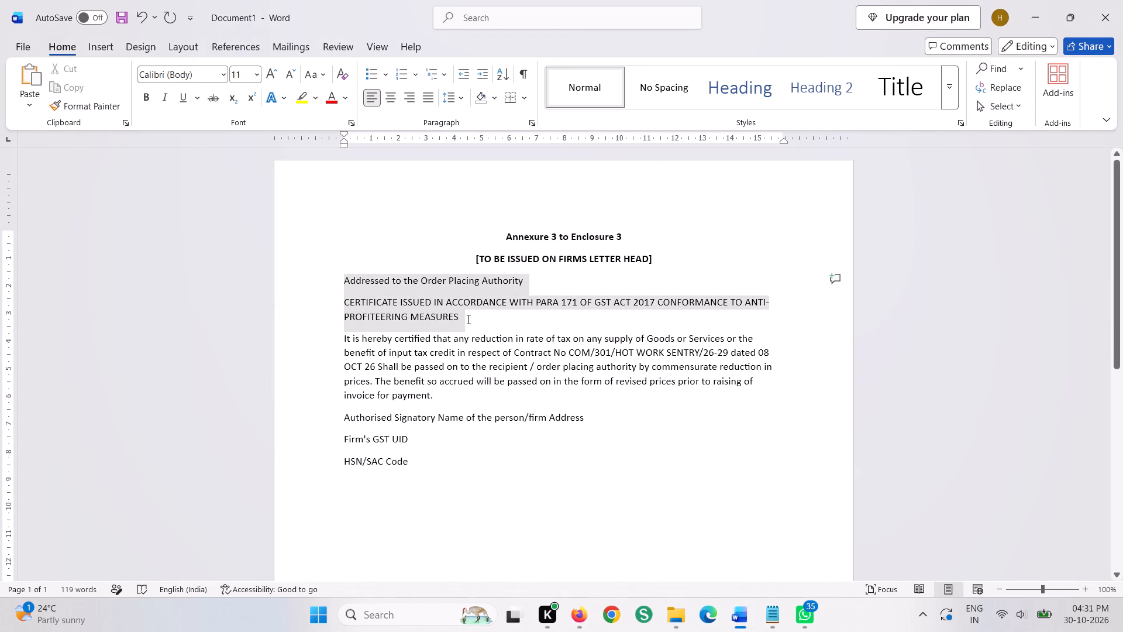
drag(467, 319, 468, 319)
key(ctrl+b)
click(457, 334)
Check the source image and make the Authorised Signatory, Firm's GST UID and HSN/SAC Code lines bold.
key(alt+Tab)
key(alt+Tab)
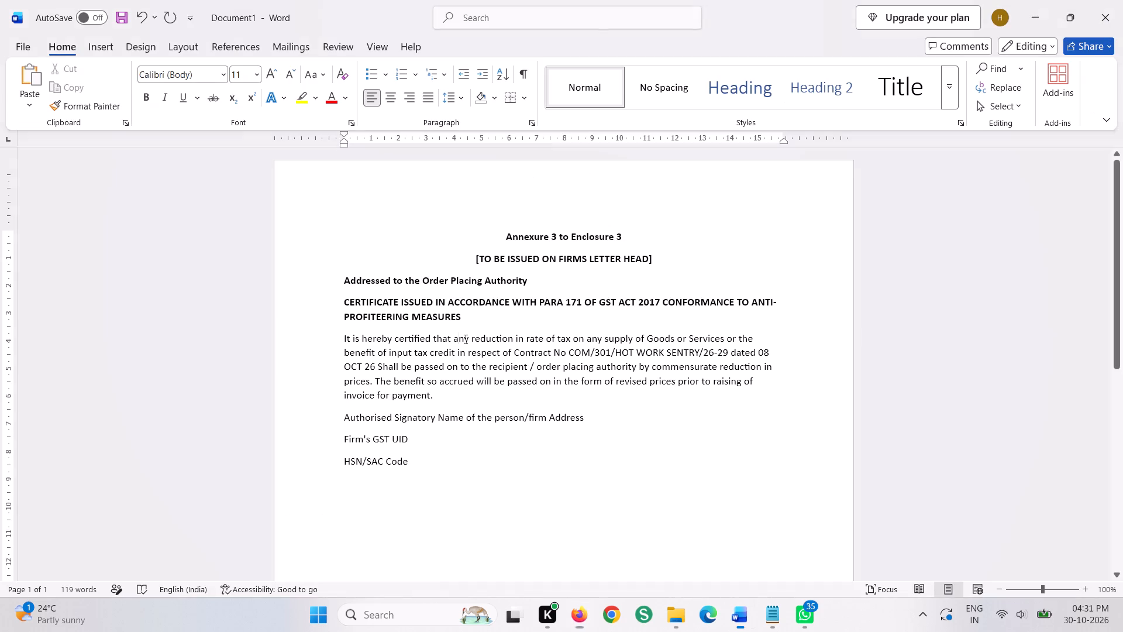
click(422, 365)
drag(342, 421, 452, 492)
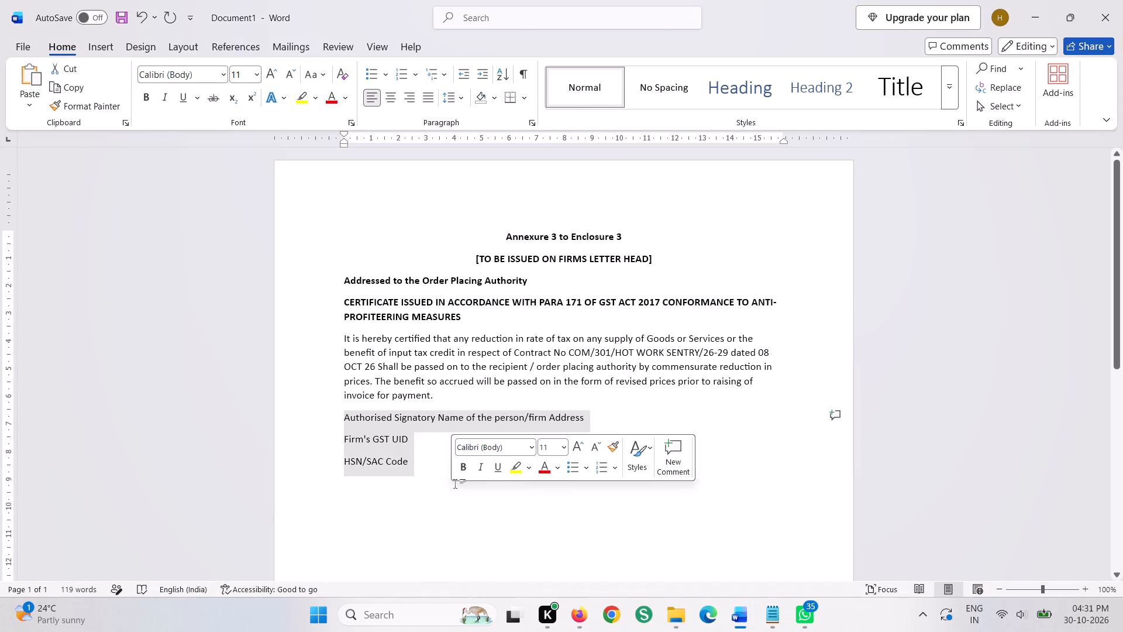
key(alt+Tab)
key(alt+Tab)
key(ctrl+b)
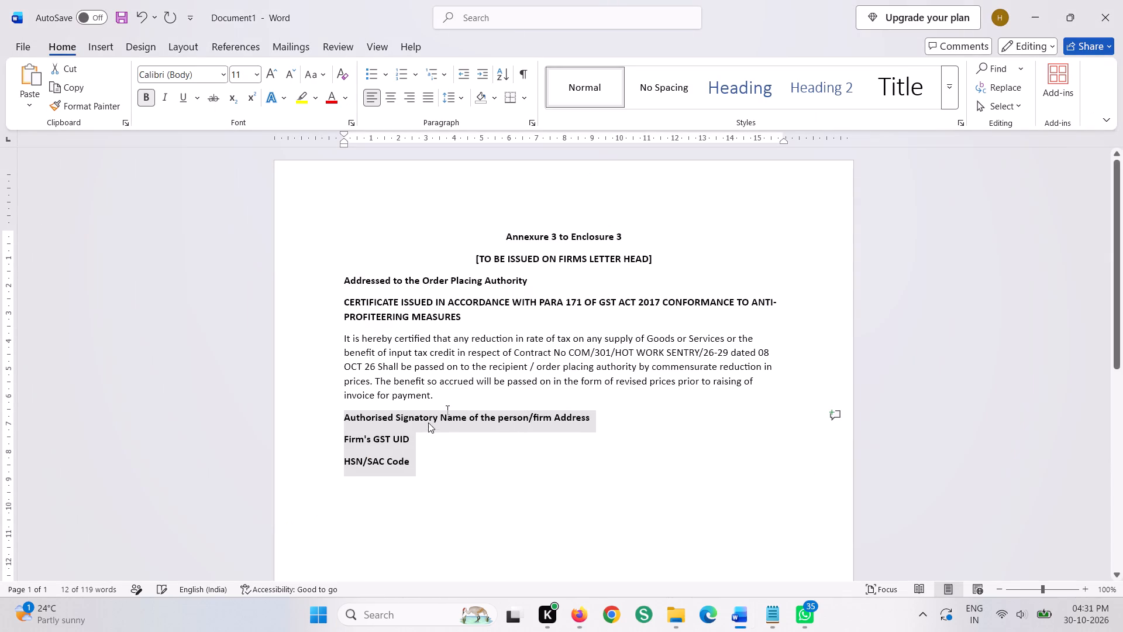
click(419, 430)
Right-align the Authorised Signatory line and keep the Firm's GST UID line left-aligned.
drag(334, 418, 570, 444)
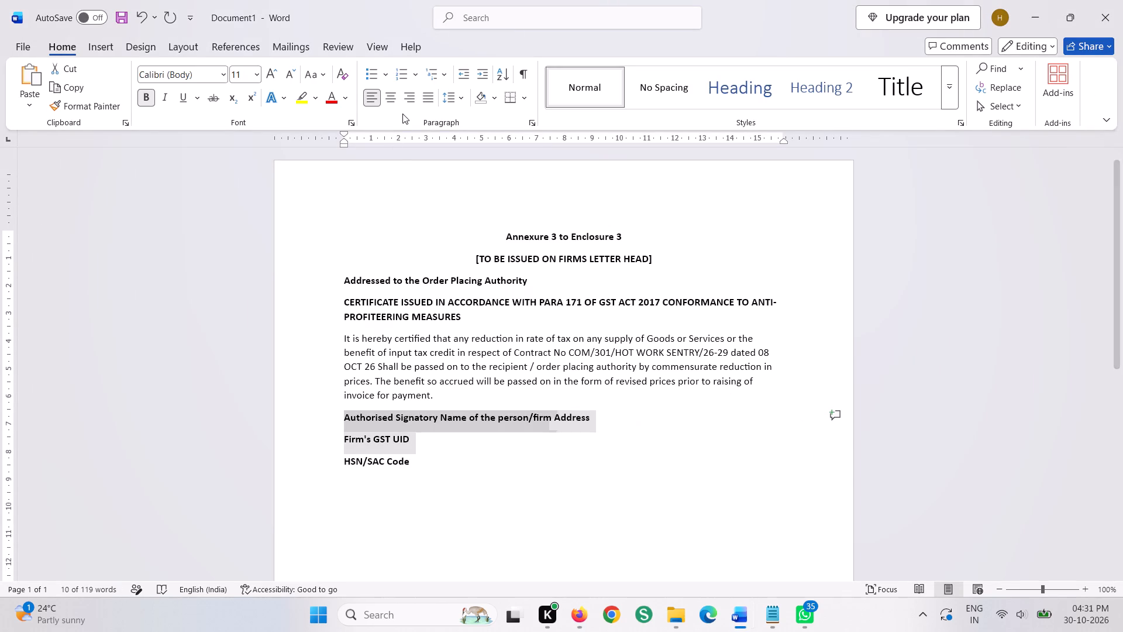
click(411, 96)
click(515, 394)
drag(707, 445, 832, 472)
click(371, 95)
click(505, 357)
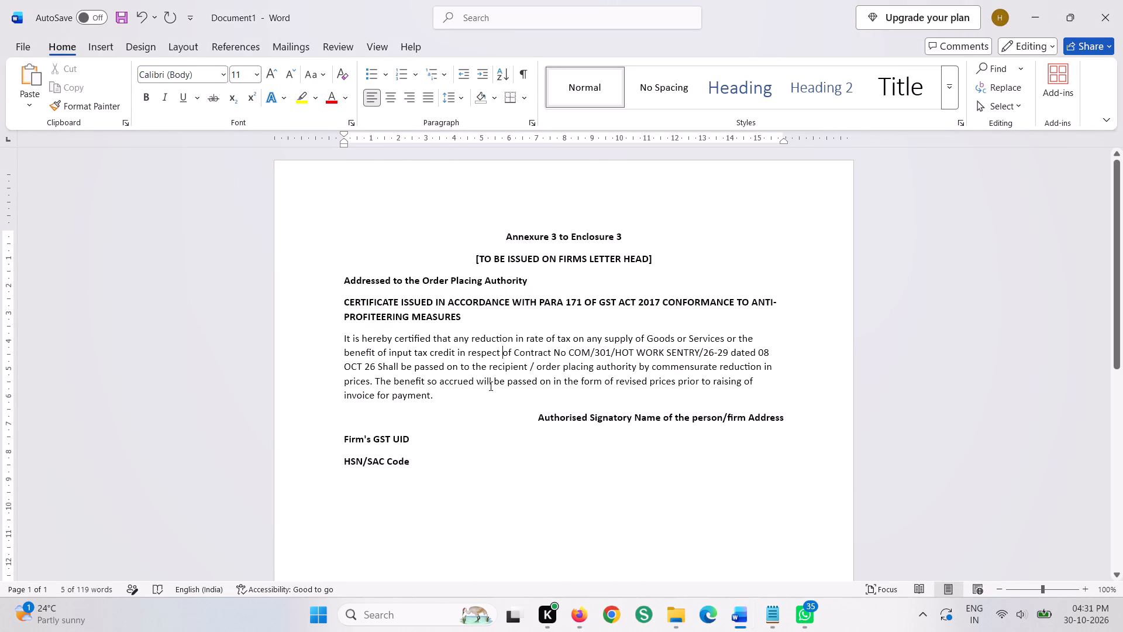
Justify the "It is hereby certified" body paragraph and add a blank line after it.
drag(330, 335, 430, 400)
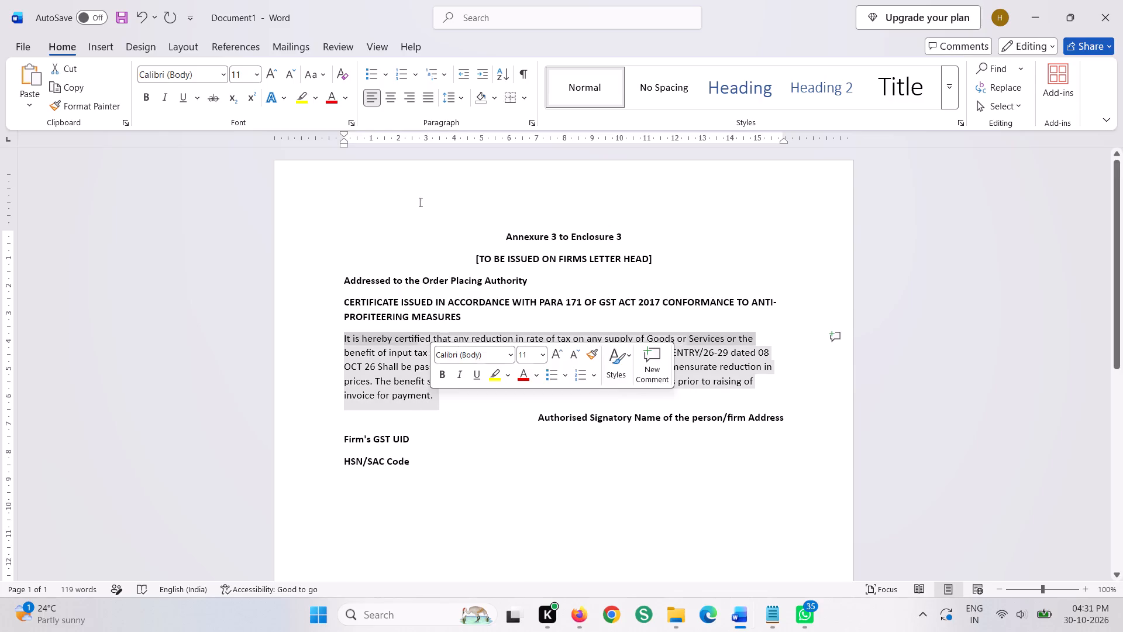
click(431, 99)
click(491, 227)
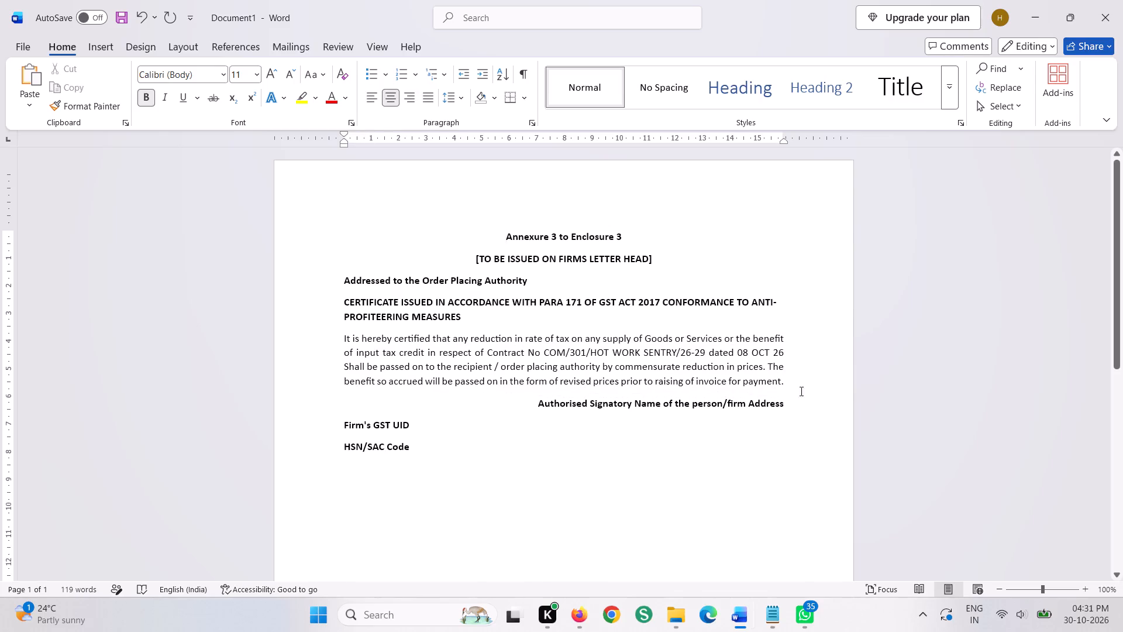
click(808, 384)
key(Return)
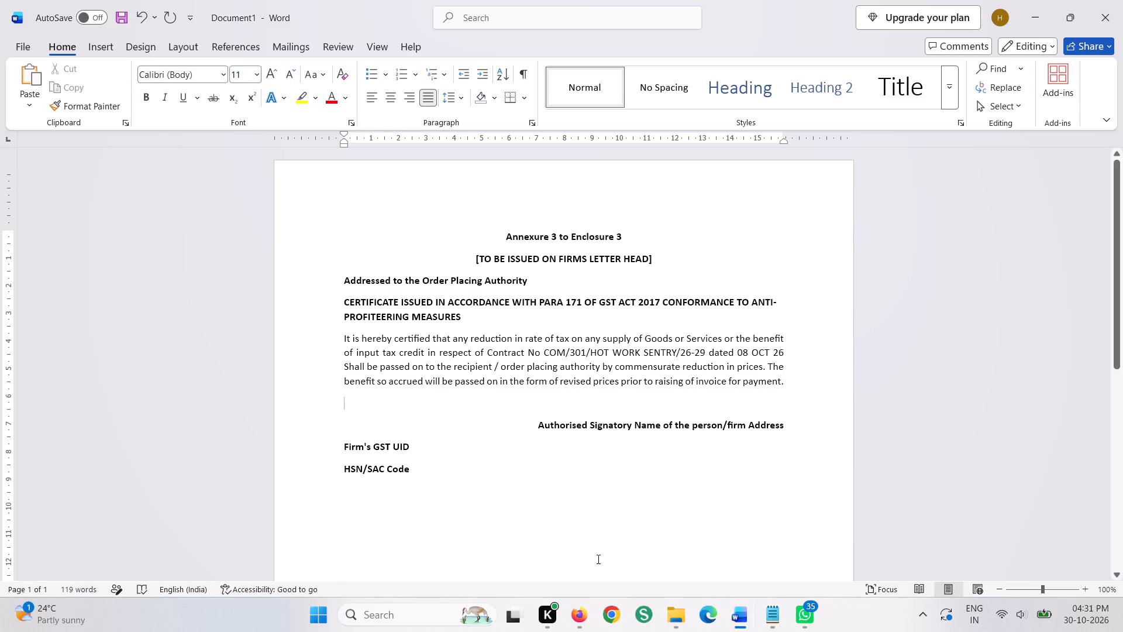
Save the certificate as a Word document named Annexure 3 to Enclosure 3 in the DEV1 folder GEM2026B8141448.
click(673, 613)
click(673, 613)
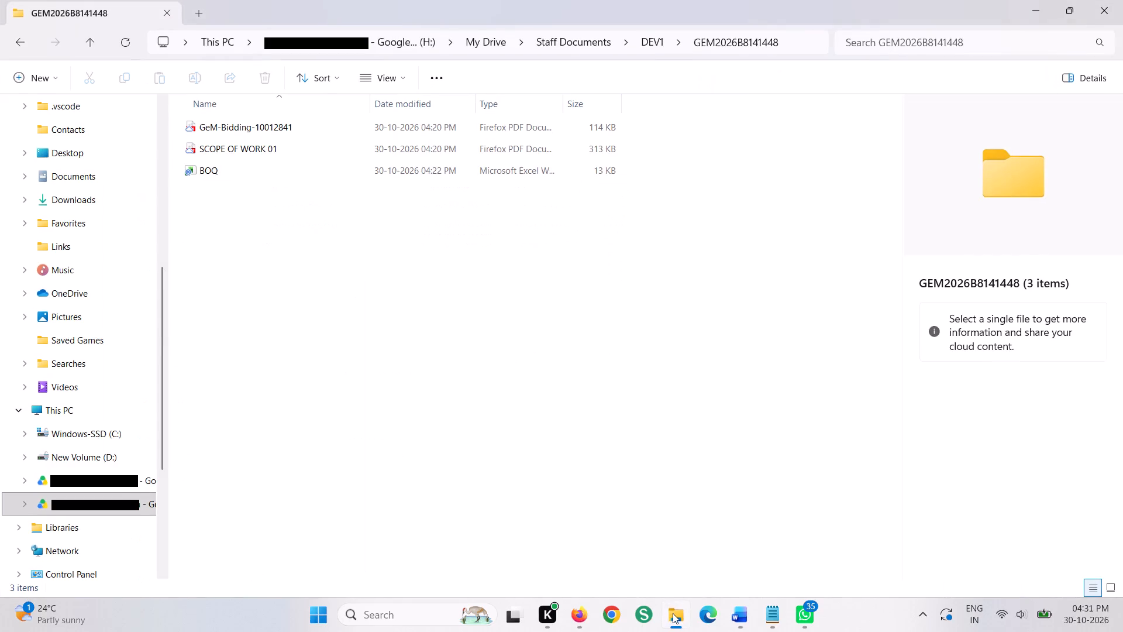
click(16, 50)
click(51, 271)
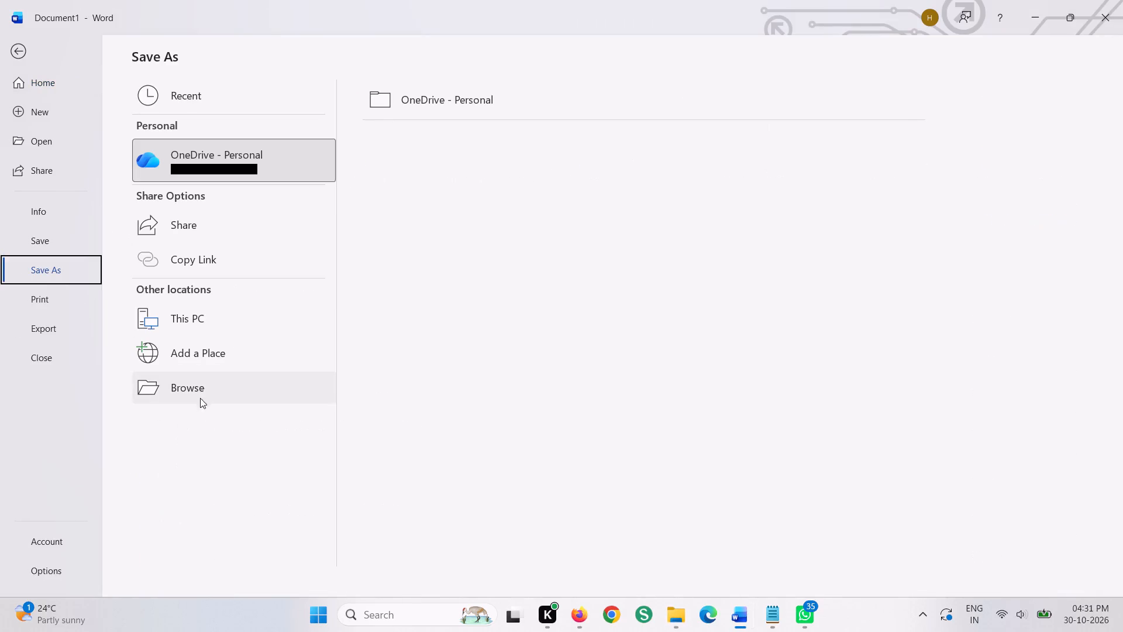
click(195, 388)
scroll(228, 252, up, 2)
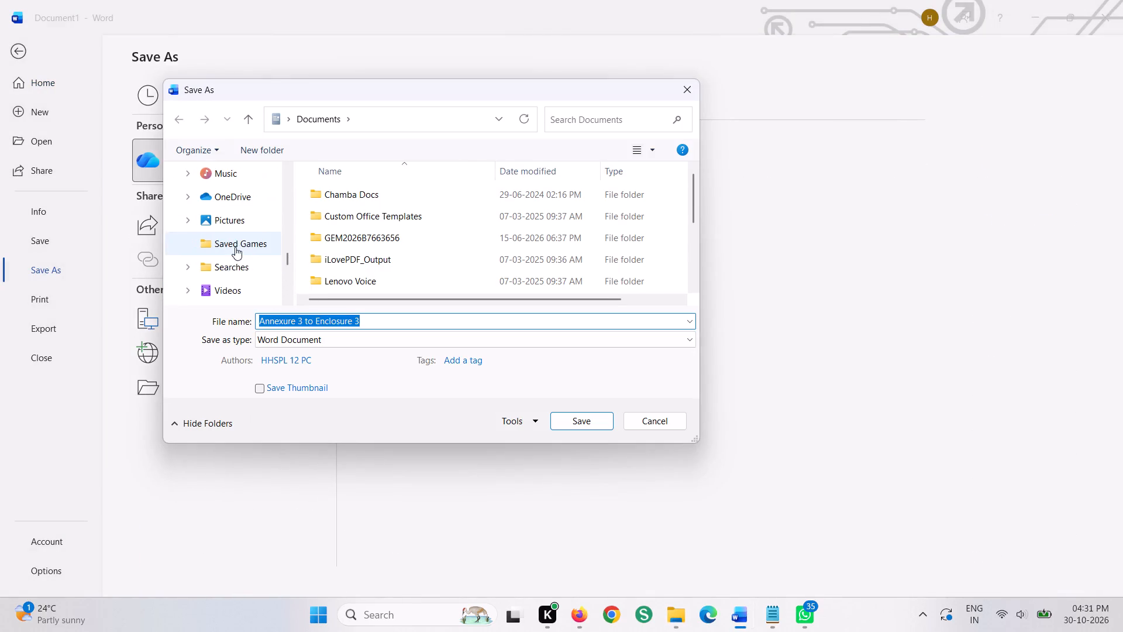
scroll(232, 255, up, 8)
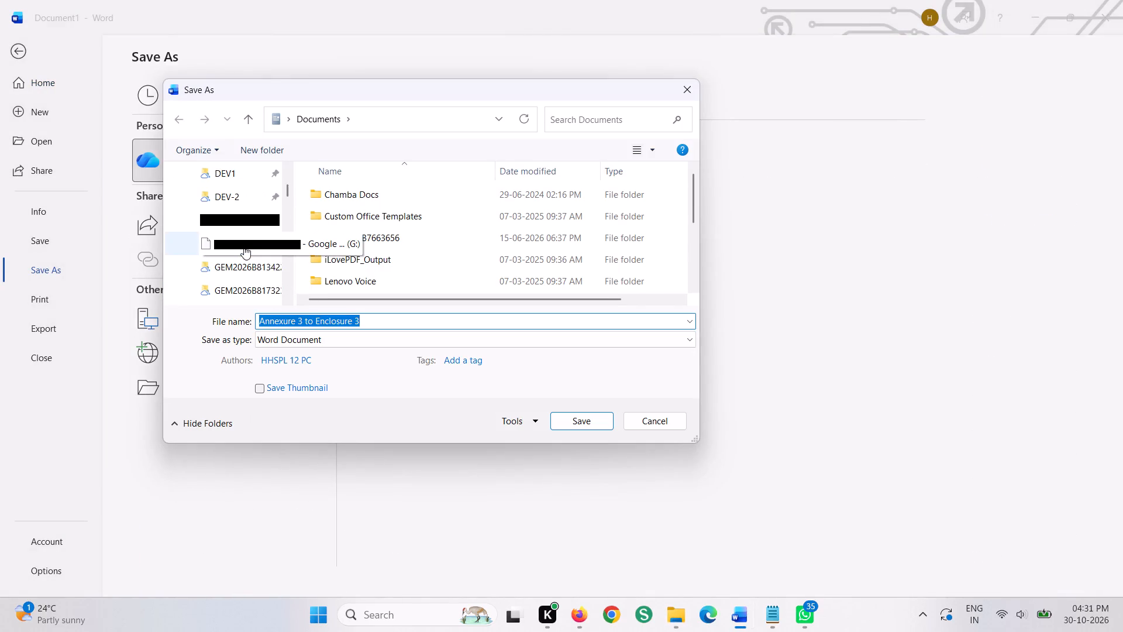
click(237, 173)
scroll(352, 227, up, 6)
double_click(377, 193)
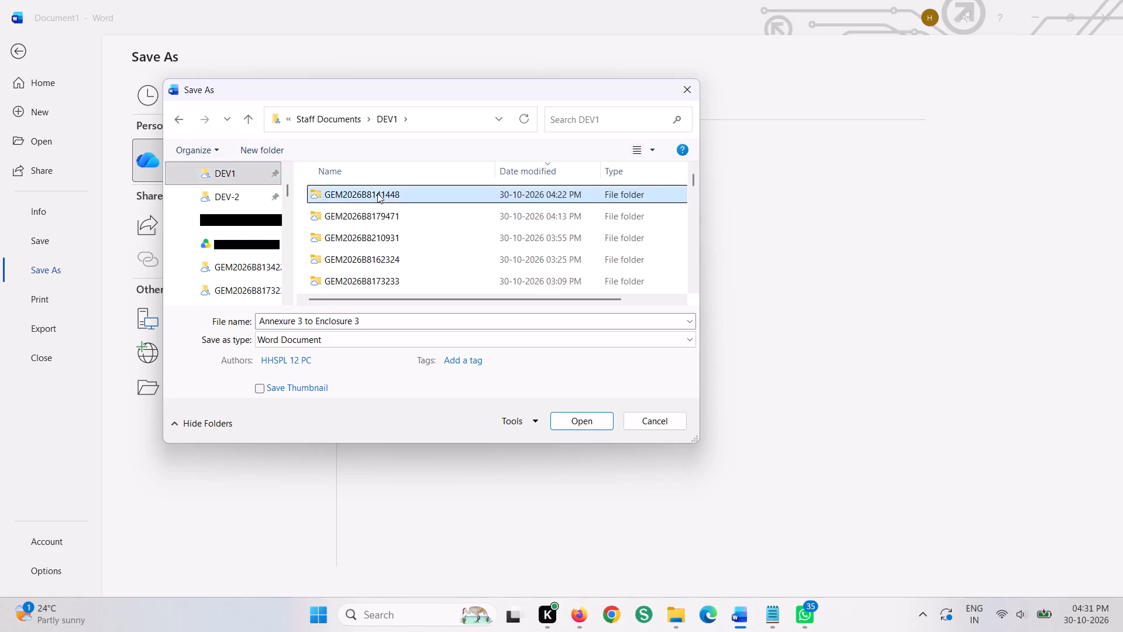
click(367, 322)
click(564, 417)
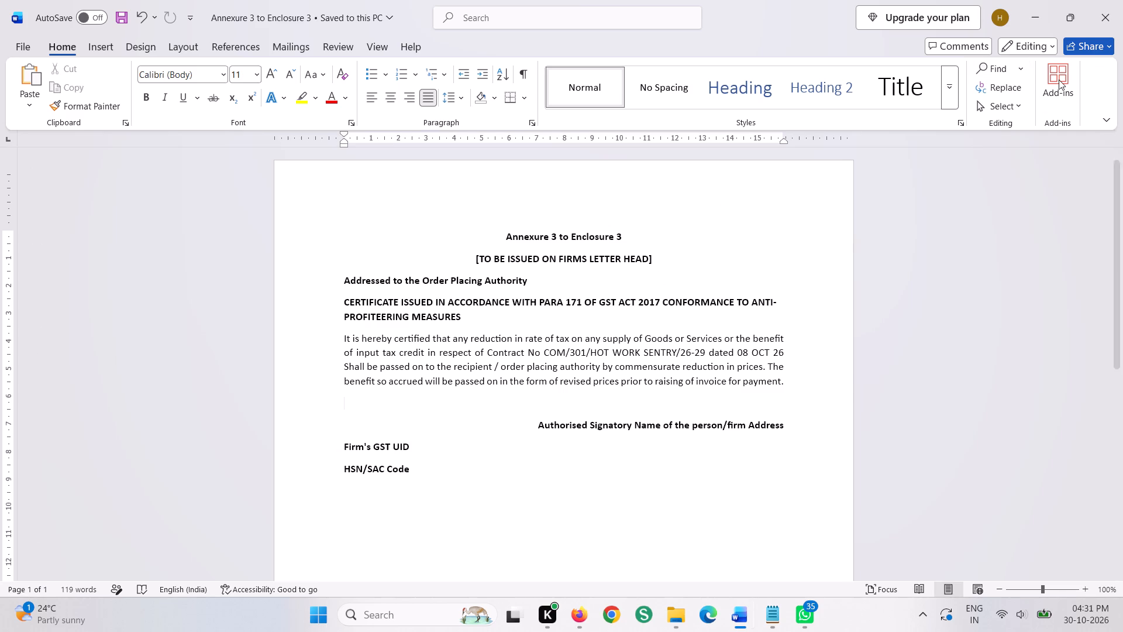
Look over the saved certificate and close the document.
scroll(1043, 114, up, 3)
scroll(907, 246, down, 6)
scroll(906, 246, up, 9)
click(1111, 14)
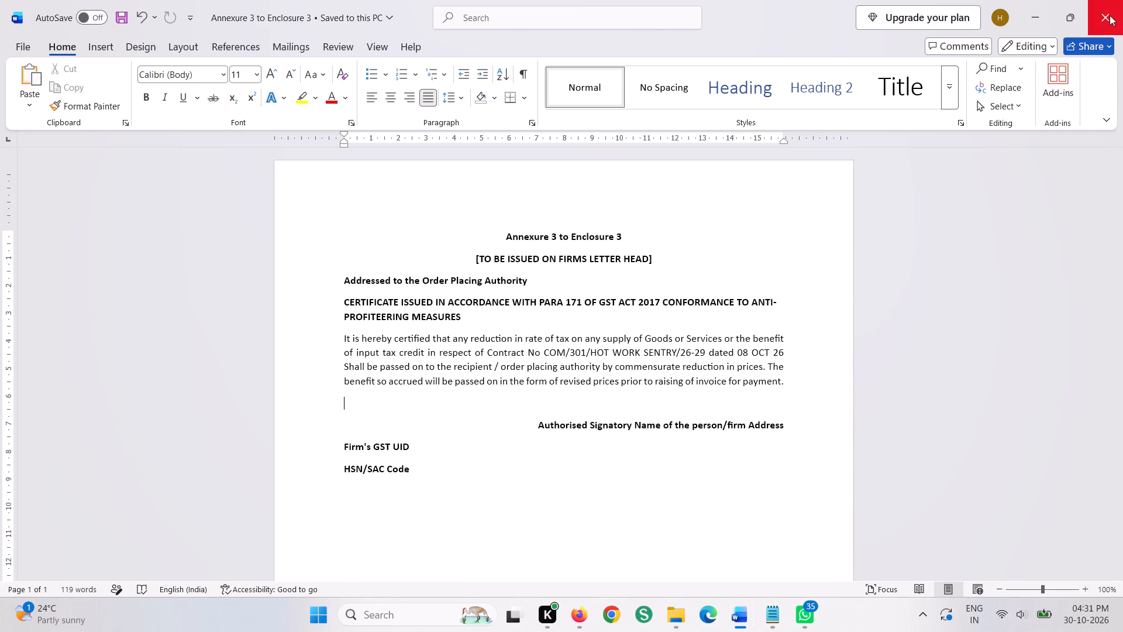
Check the tender files in the GEM2026B8141448 folder in File Explorer.
click(683, 608)
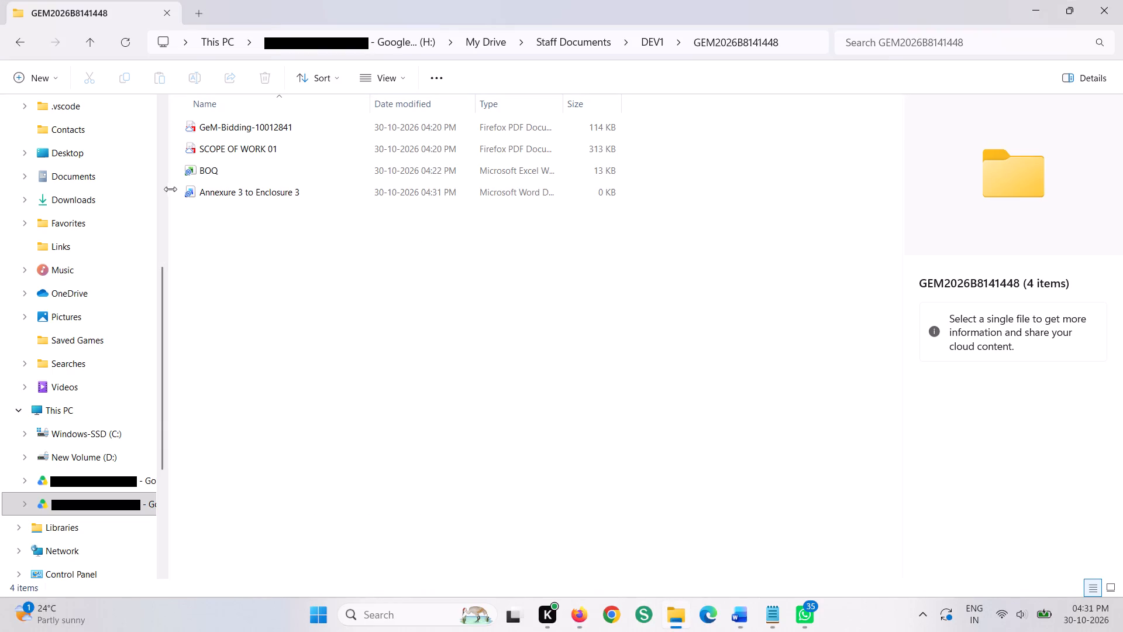
click(211, 152)
click(216, 131)
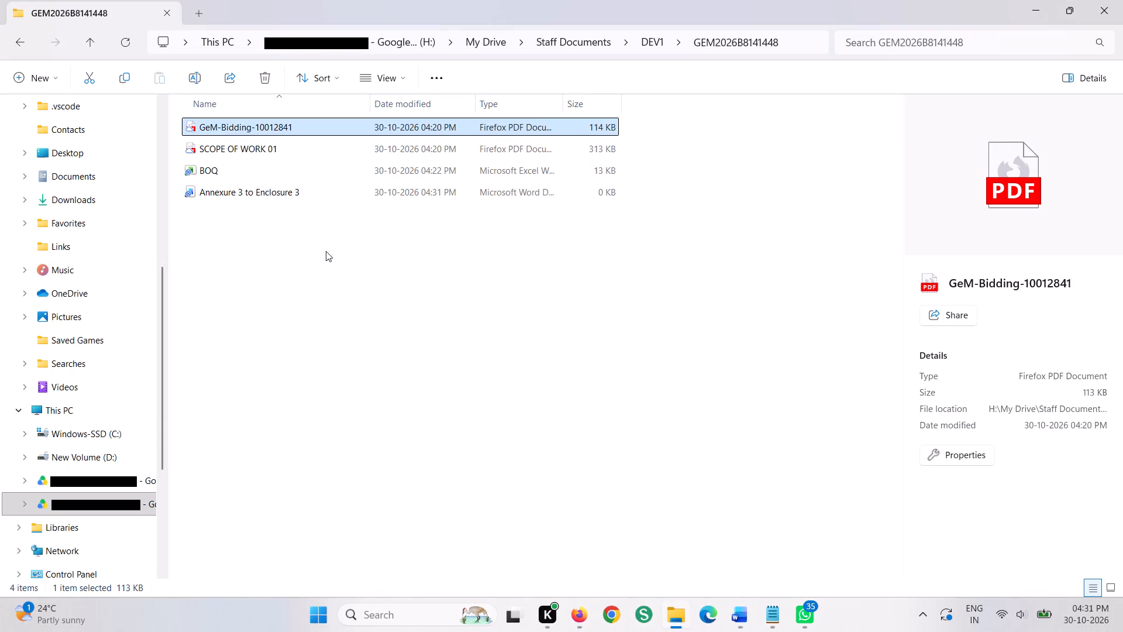
click(255, 193)
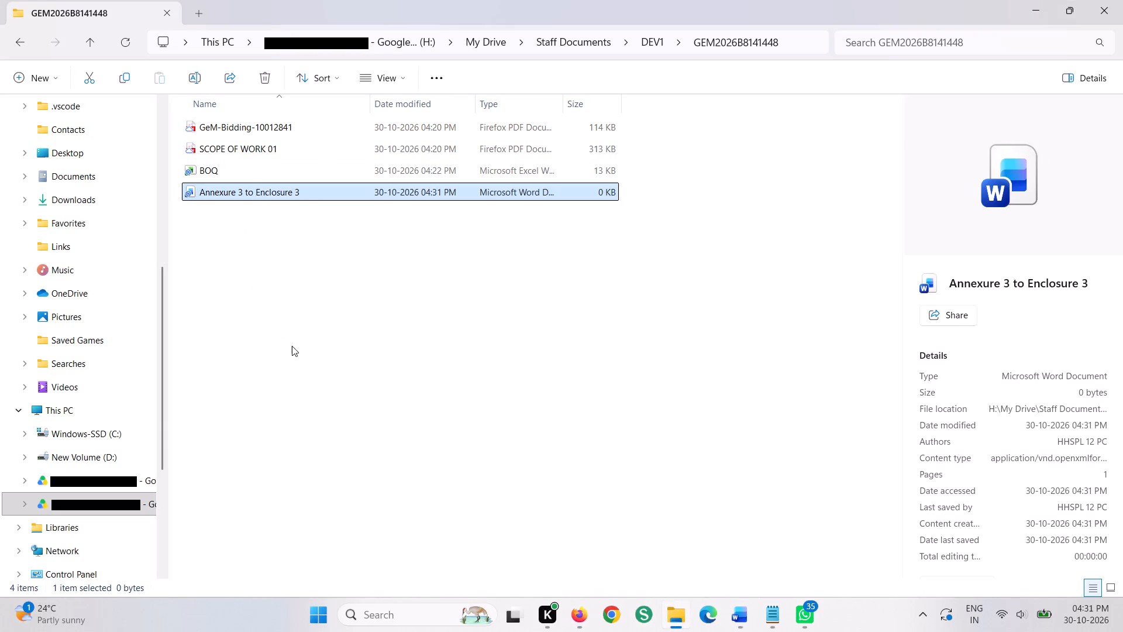
click(294, 347)
click(232, 158)
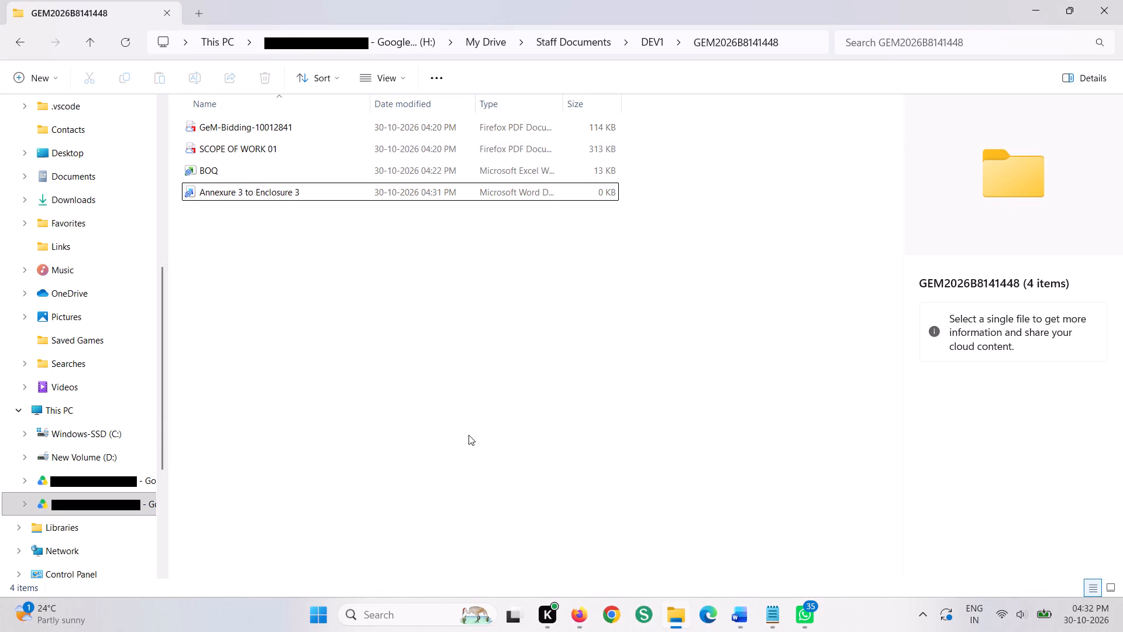
click(457, 422)
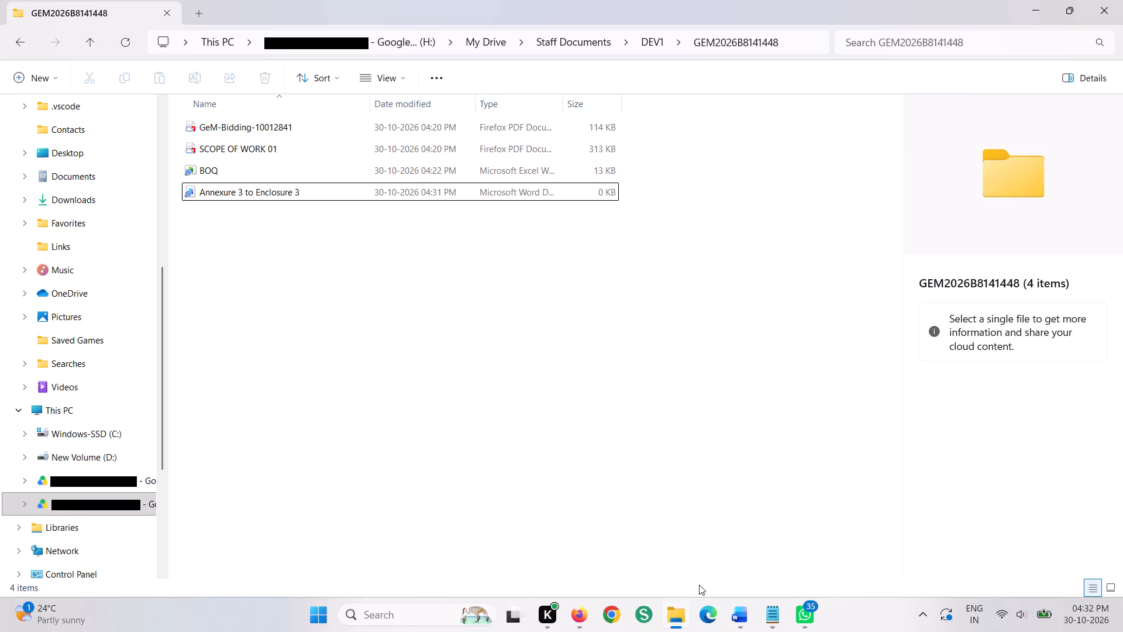
Switch to the REQUIRED DOCUMENTS file in Word and delete the empty item number 19.
click(741, 614)
click(430, 544)
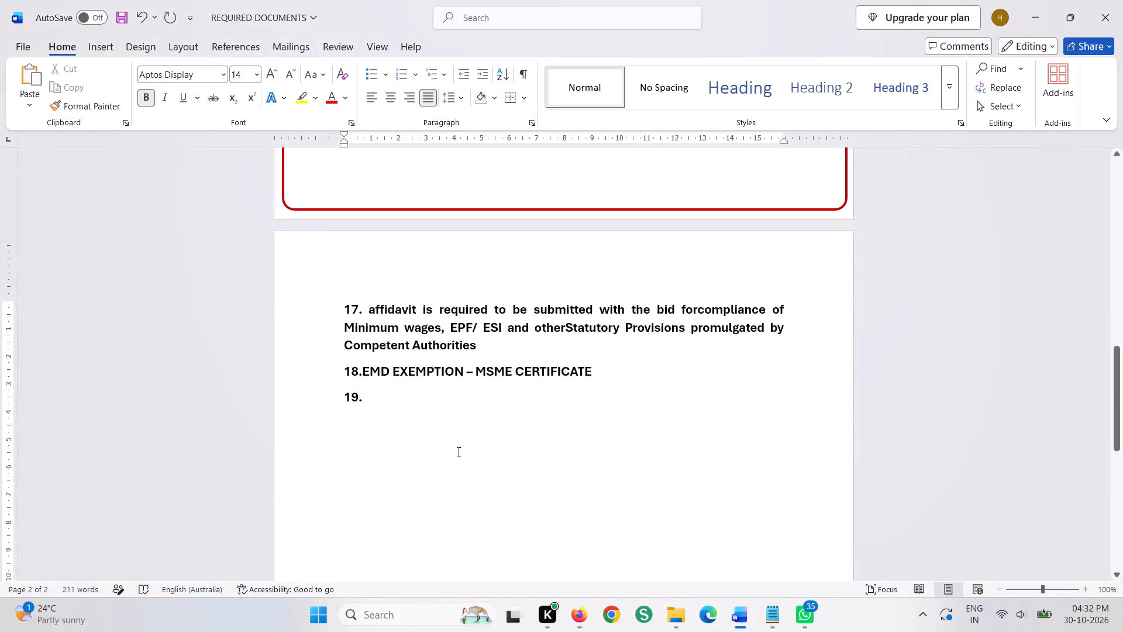
click(415, 413)
drag(415, 413, 342, 405)
key(BackSpace)
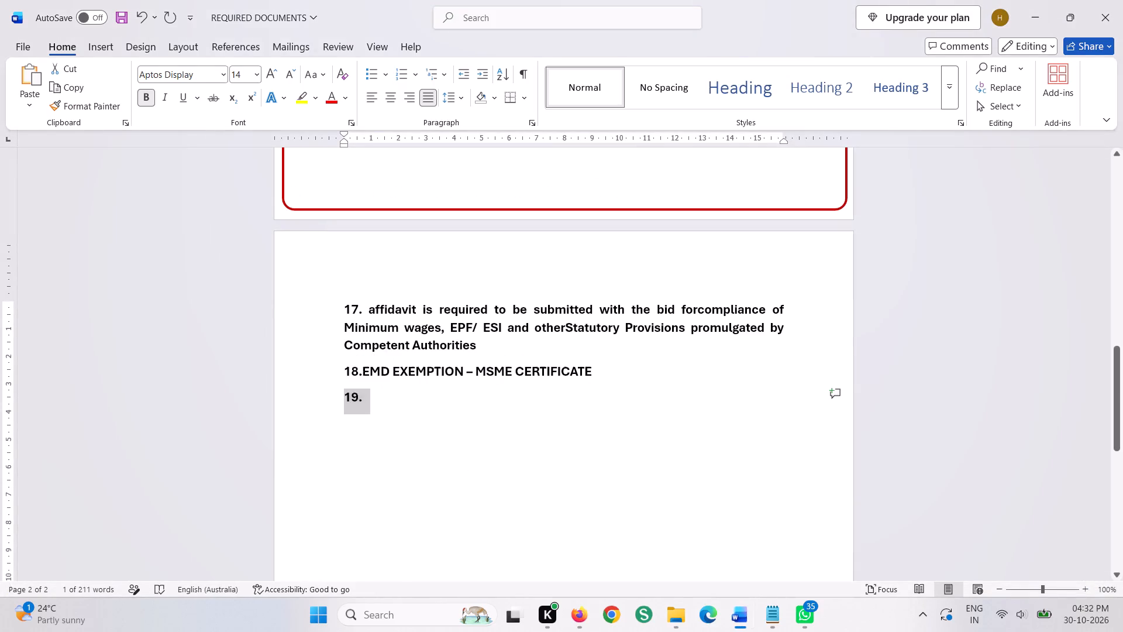
Highlight the item 18 text "EMD EXEMPTION – MSME CERTIFICATE" in yellow.
drag(361, 369, 618, 389)
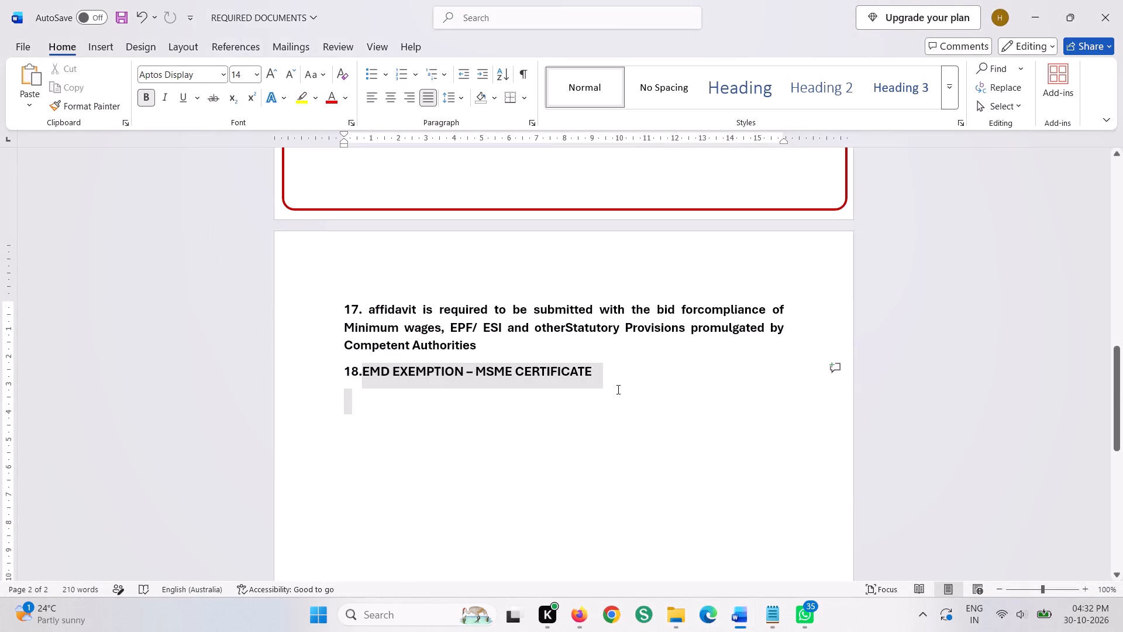
drag(618, 389, 625, 387)
click(690, 366)
Copy VISAKHAPATNAM from the pre-bid venue in the GeM-Bidding-10012841 PDF in Firefox for the SHOPACT entry.
scroll(581, 431, up, 13)
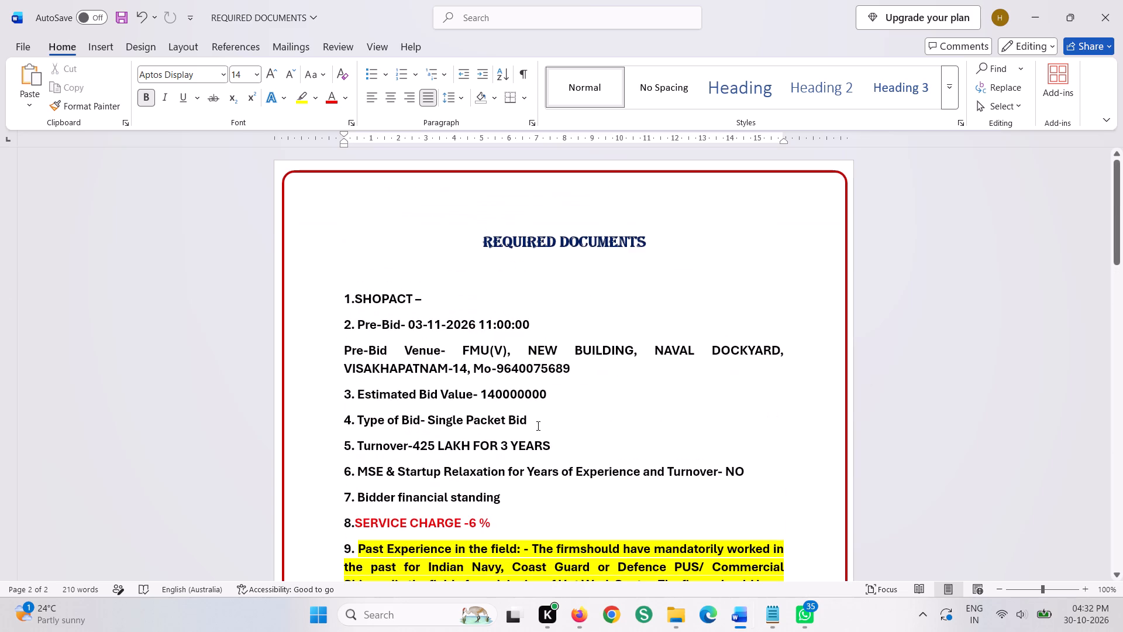
click(447, 289)
click(573, 613)
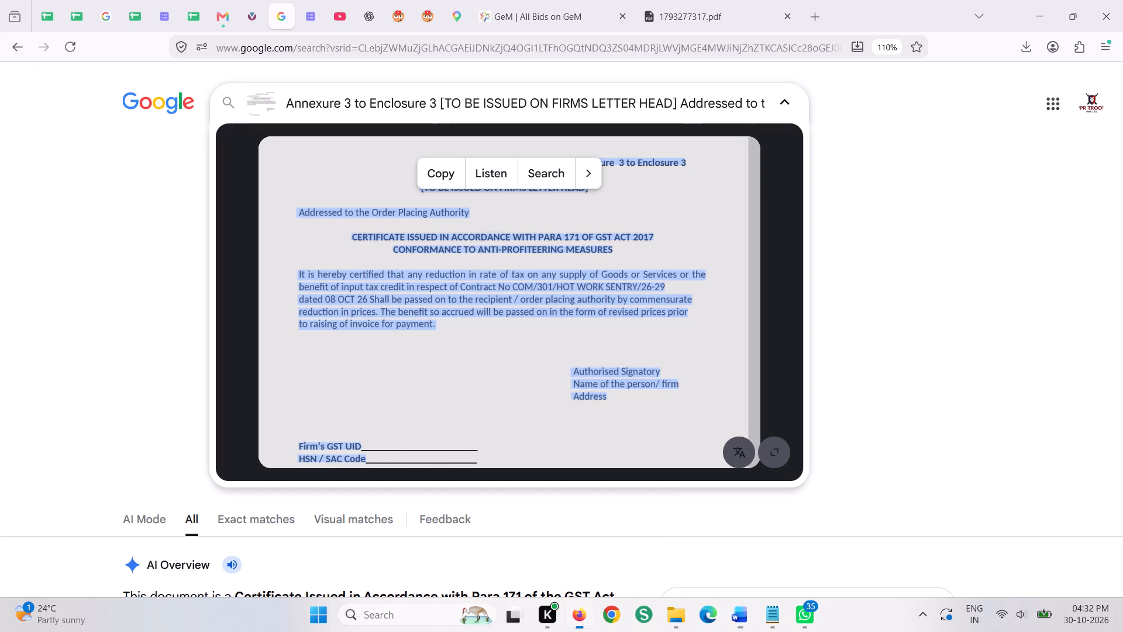
click(633, 0)
click(693, 0)
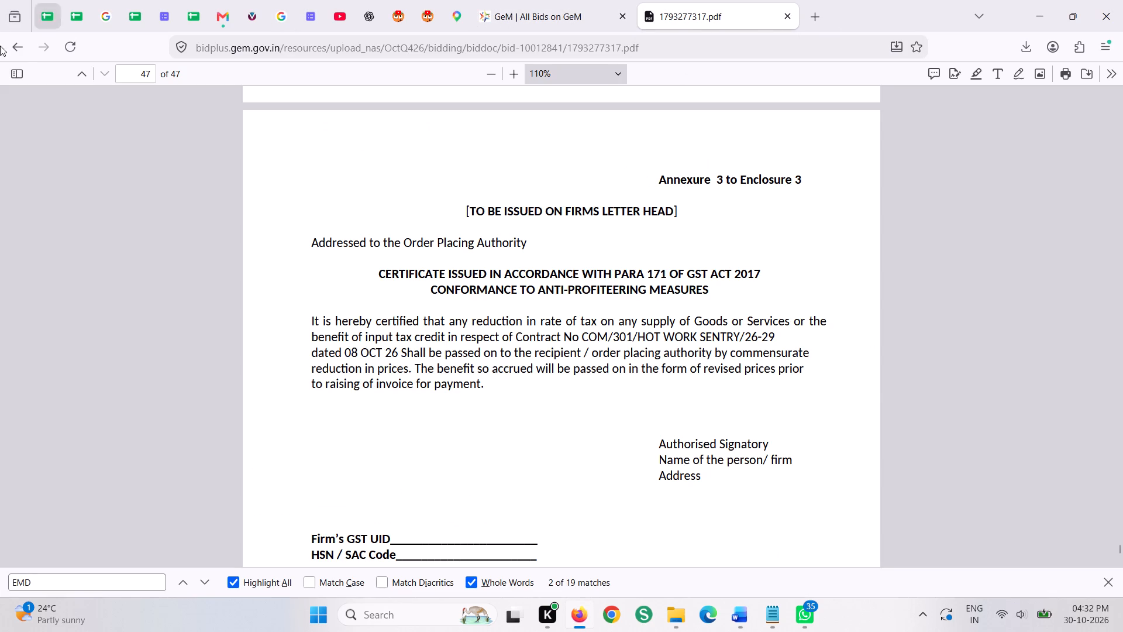
click(12, 58)
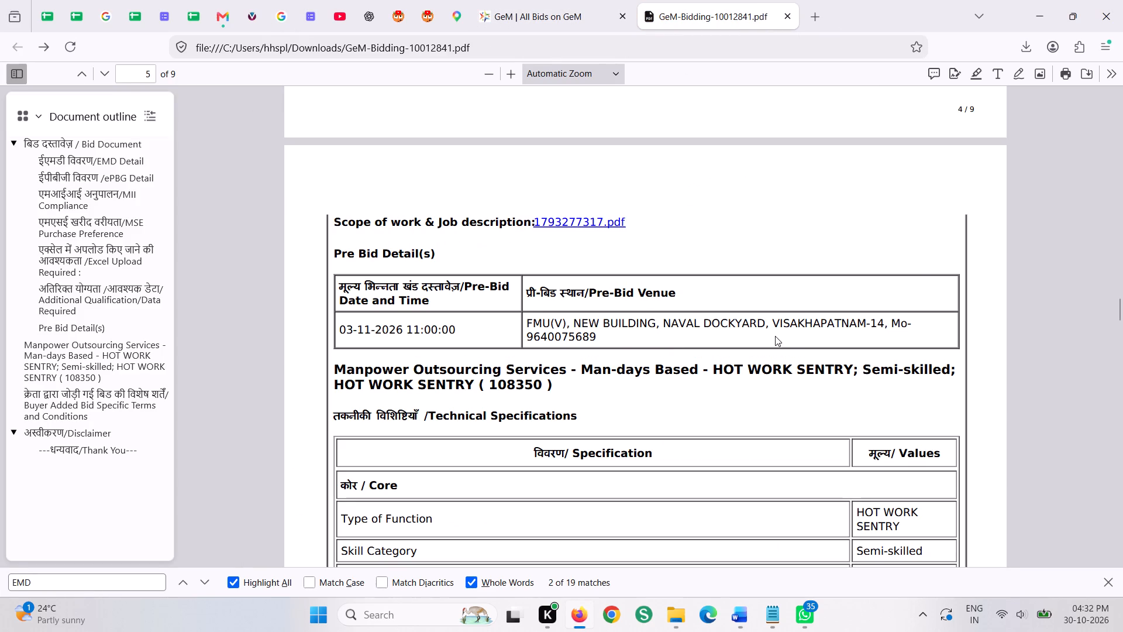
scroll(764, 333, down, 2)
scroll(743, 302, up, 1)
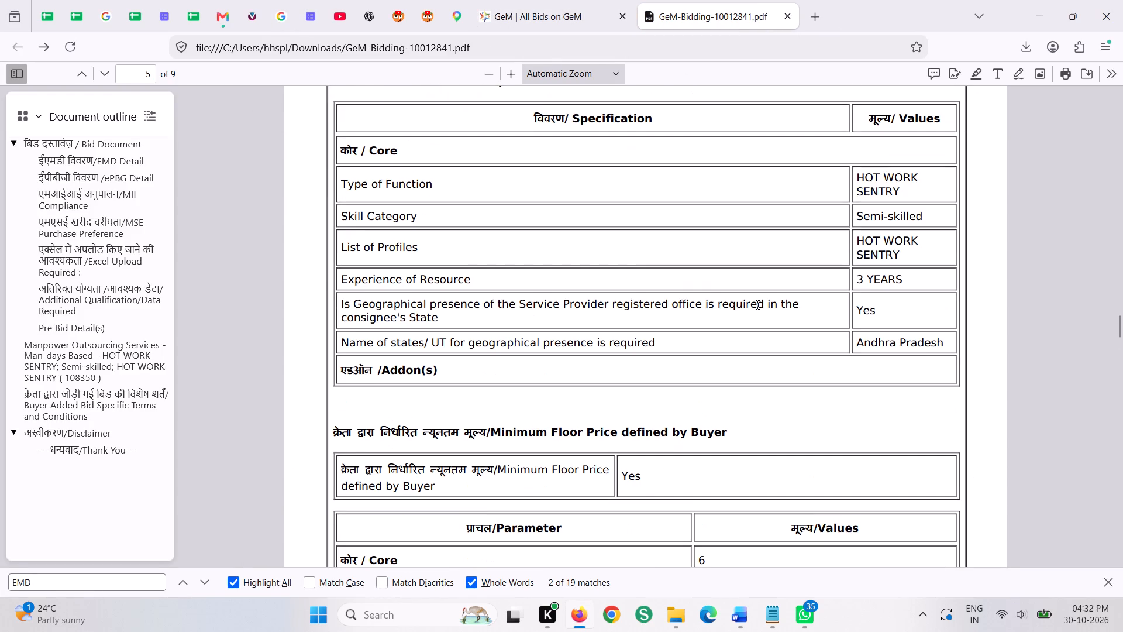
scroll(756, 304, up, 1)
double_click(803, 321)
key(ctrl+c)
Complete item 1, SHOPACT, in the Word list with VISAKHAPATNAM,ANDHRA PRADESH.
key(alt+Tab)
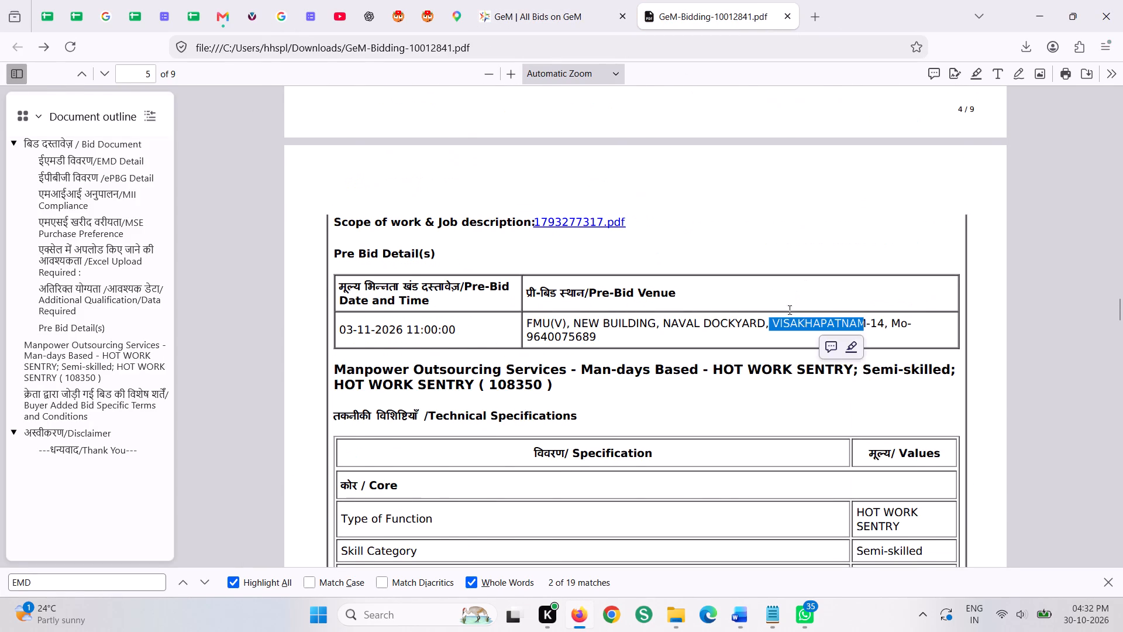
click(421, 296)
key(ctrl+v)
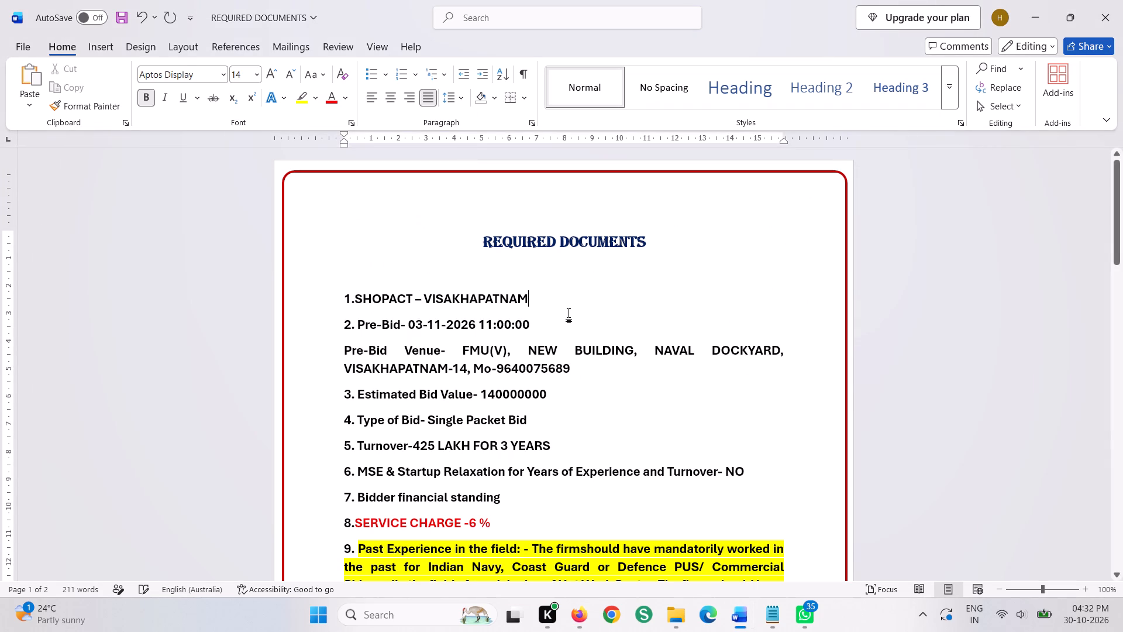
text(,ANDHARA)
key(BackSpace)
key(BackSpace)
key(BackSpace)
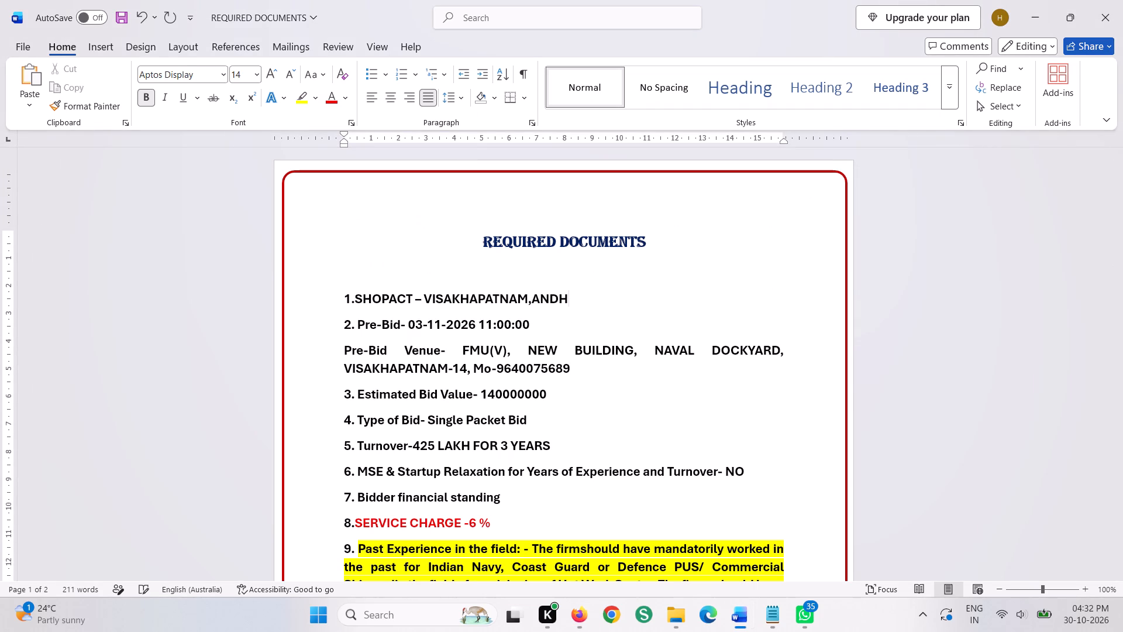
text(RA PRADESH)
key(Tab)
Check the bid PDF's technical specifications for the required state and review the REQUIRED DOCUMENTS list.
key(alt+Tab)
scroll(576, 337, down, 1)
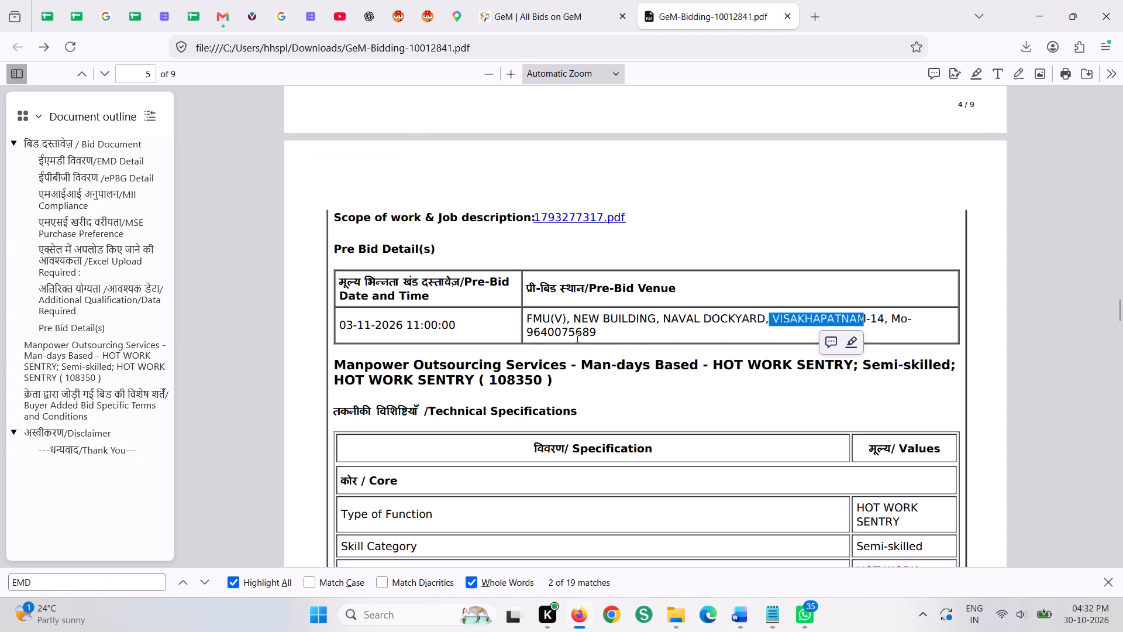
key(alt+Tab)
click(461, 329)
scroll(480, 342, down, 4)
scroll(538, 355, down, 1)
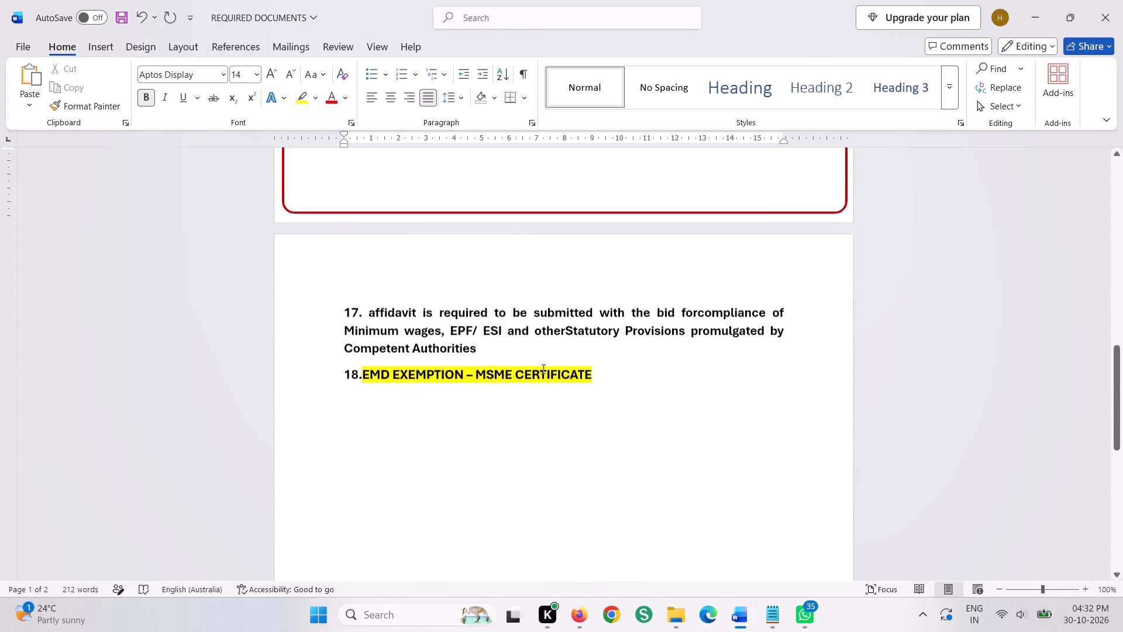
scroll(546, 375, up, 2)
click(673, 613)
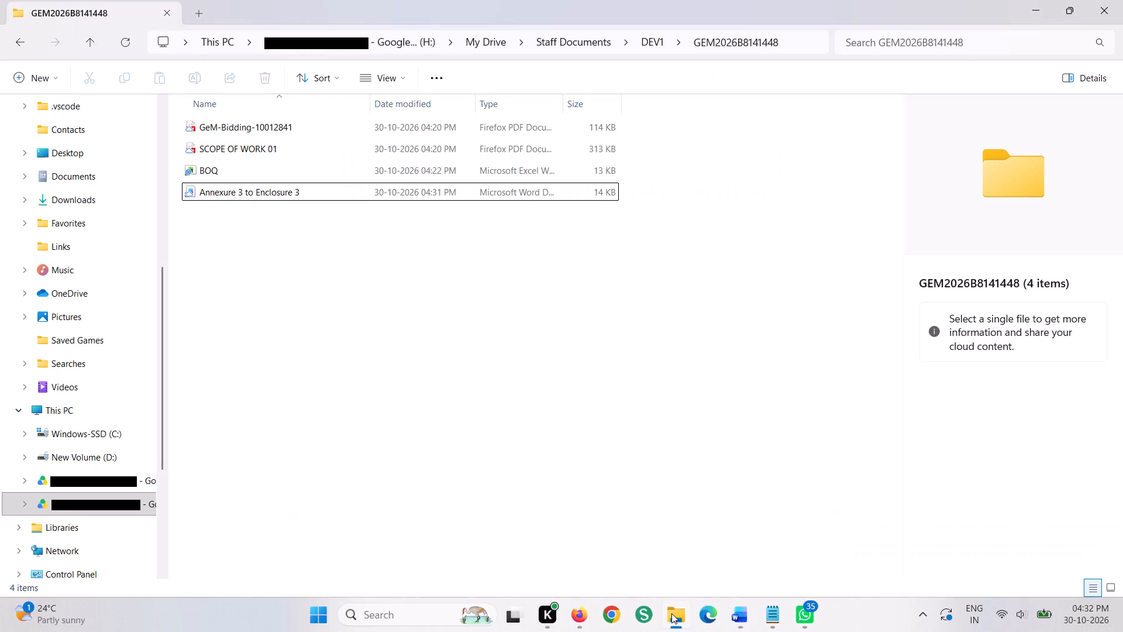
click(671, 613)
scroll(523, 367, up, 3)
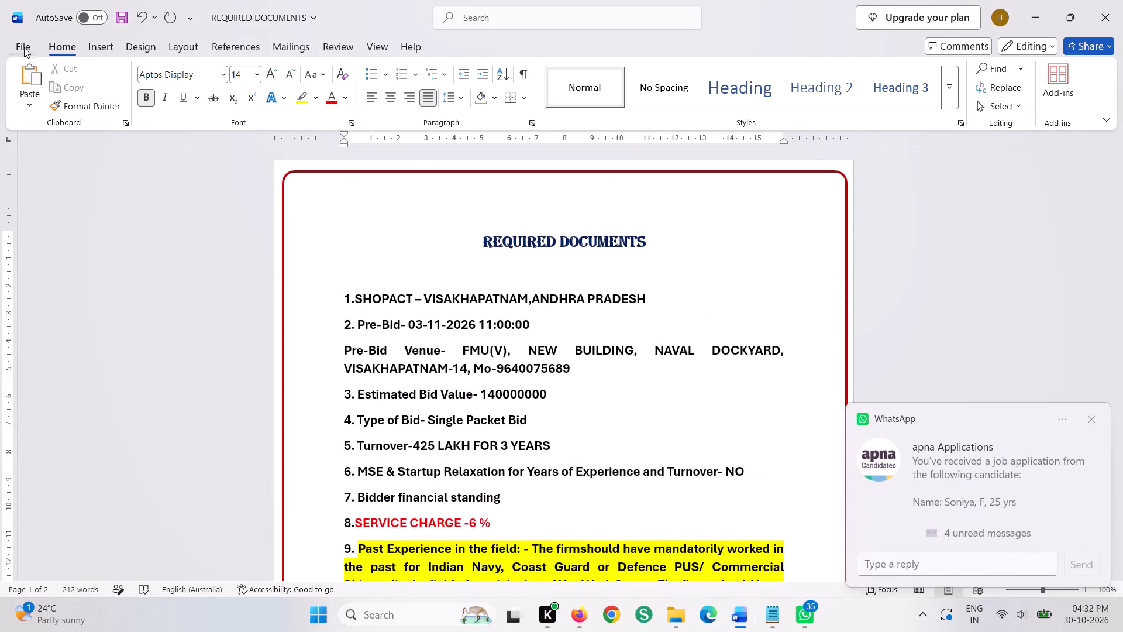
Export REQUIRED DOCUMENTS as a PDF into DEV1's GEM2026B8141448 folder and close the published copy in Firefox.
click(25, 46)
click(54, 328)
click(418, 195)
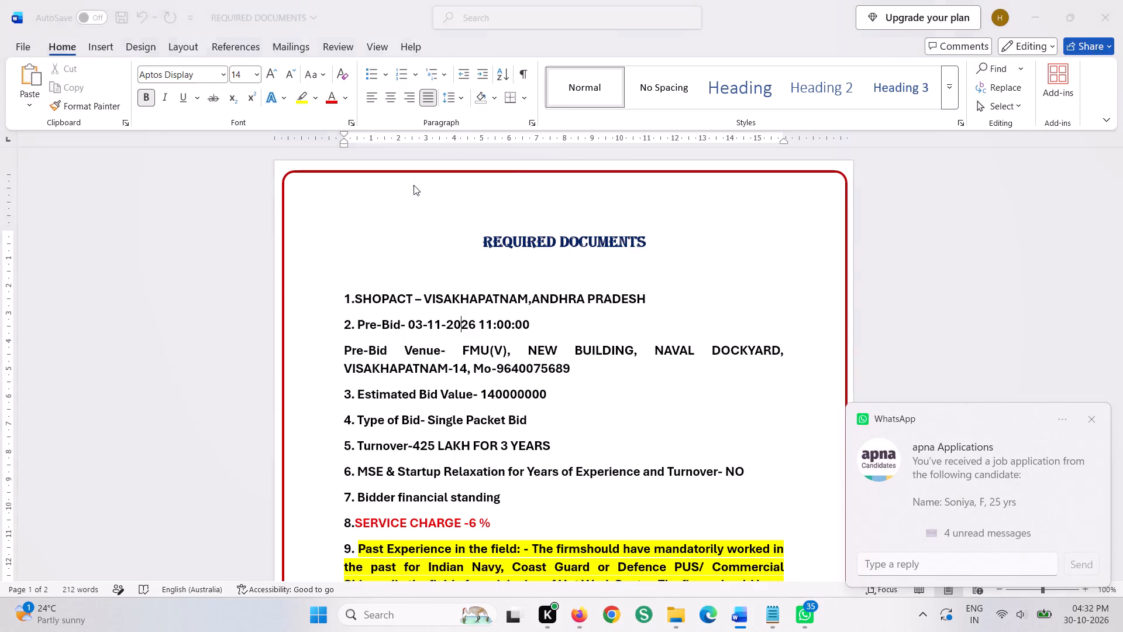
click(80, 185)
scroll(260, 152, up, 6)
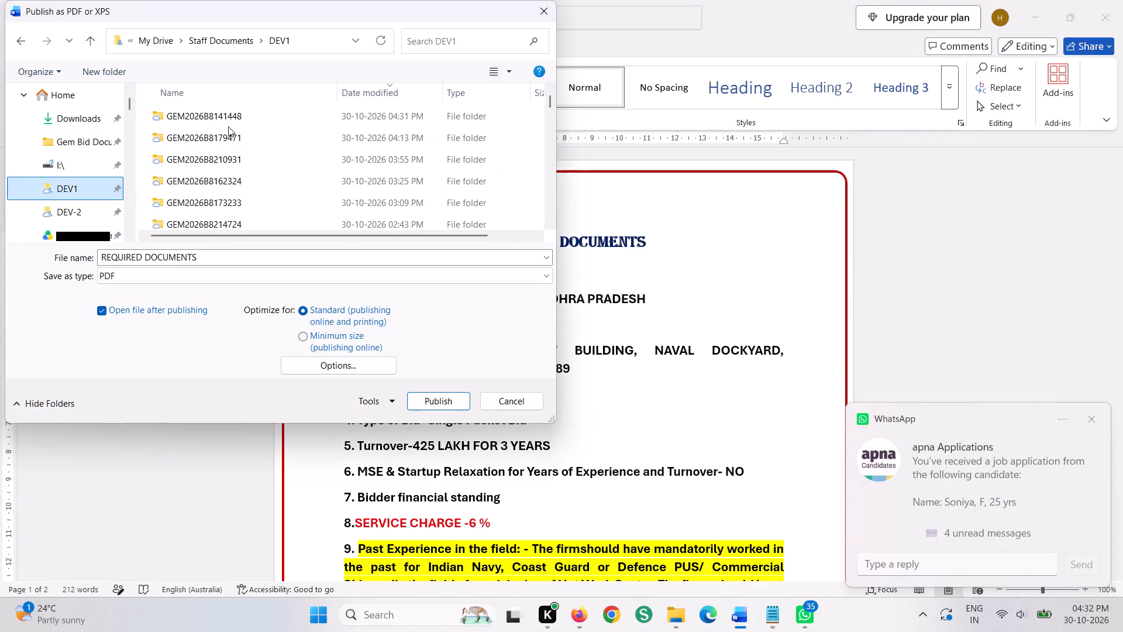
scroll(228, 126, up, 3)
double_click(231, 119)
click(235, 257)
click(448, 403)
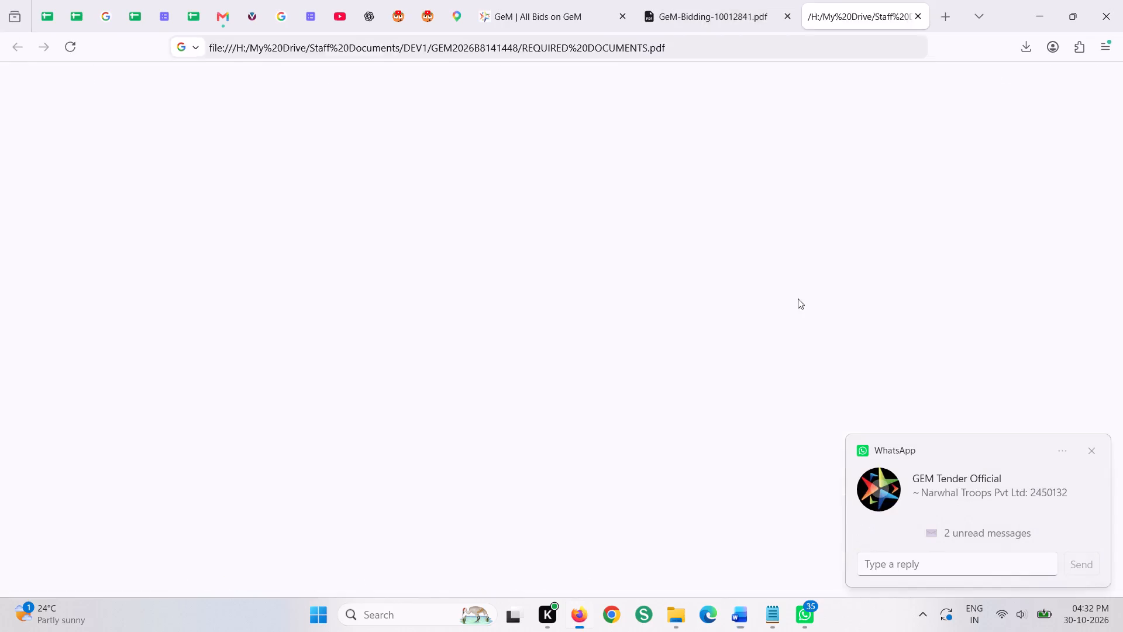
click(871, 0)
click(922, 14)
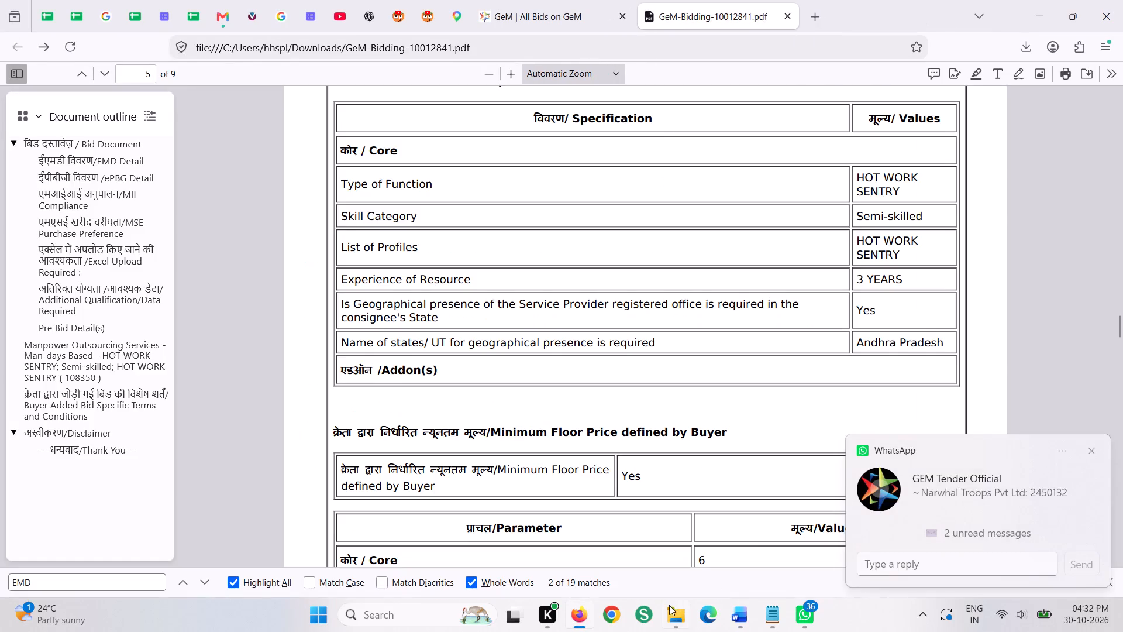
Check each file in the GEM2026B8141448 folder in File Explorer and return to the DEV1 folder.
click(674, 615)
click(235, 149)
click(226, 129)
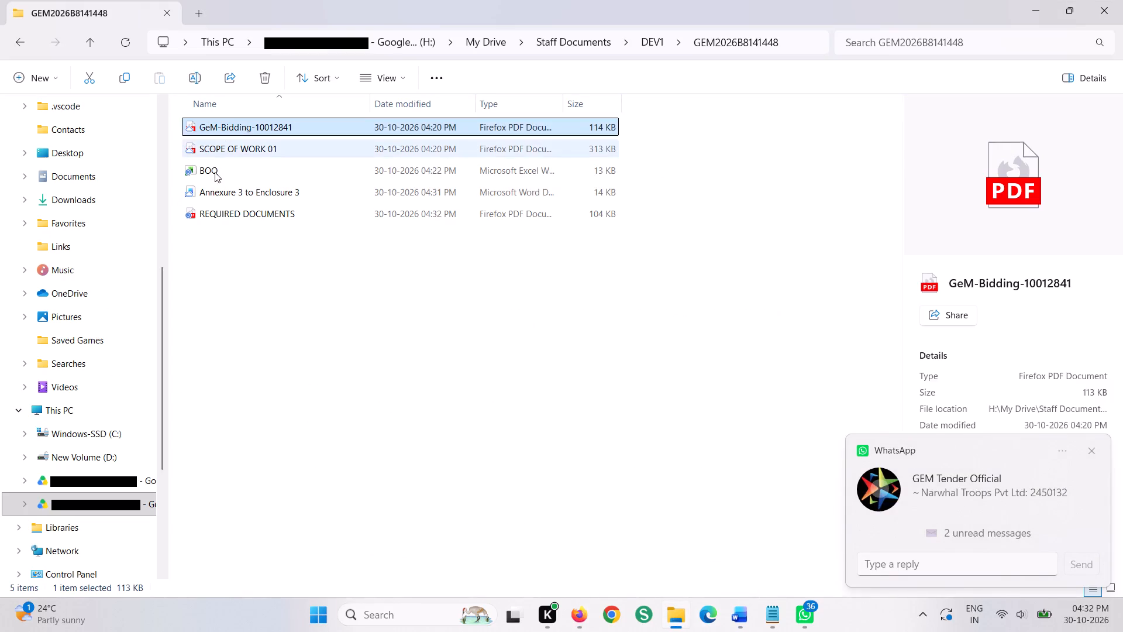
click(215, 172)
click(216, 187)
click(225, 229)
click(232, 218)
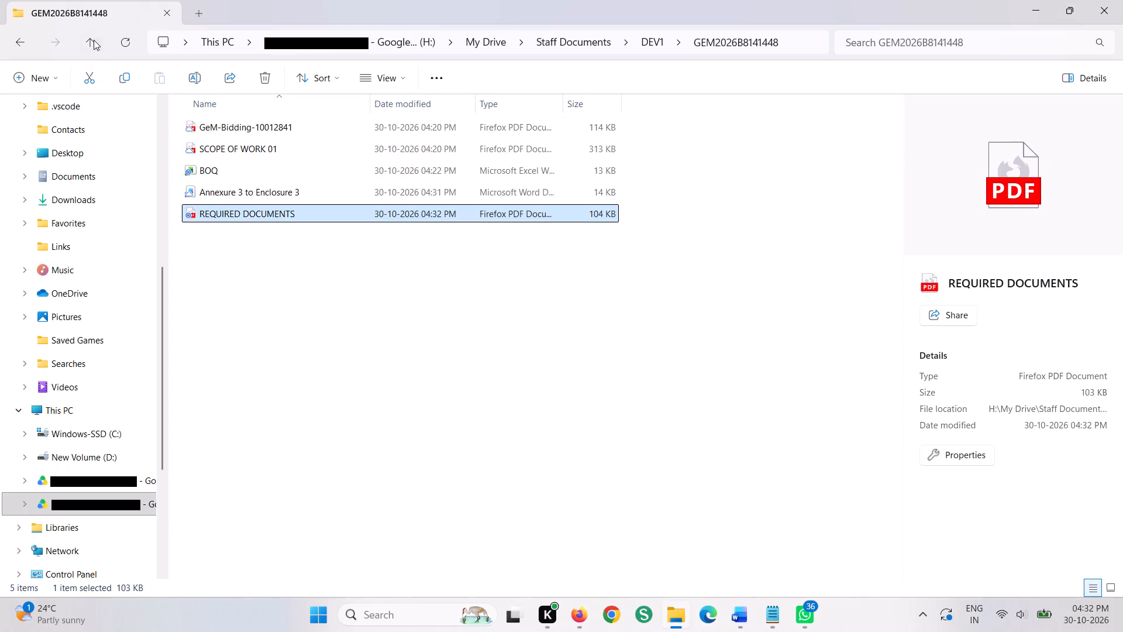
click(94, 39)
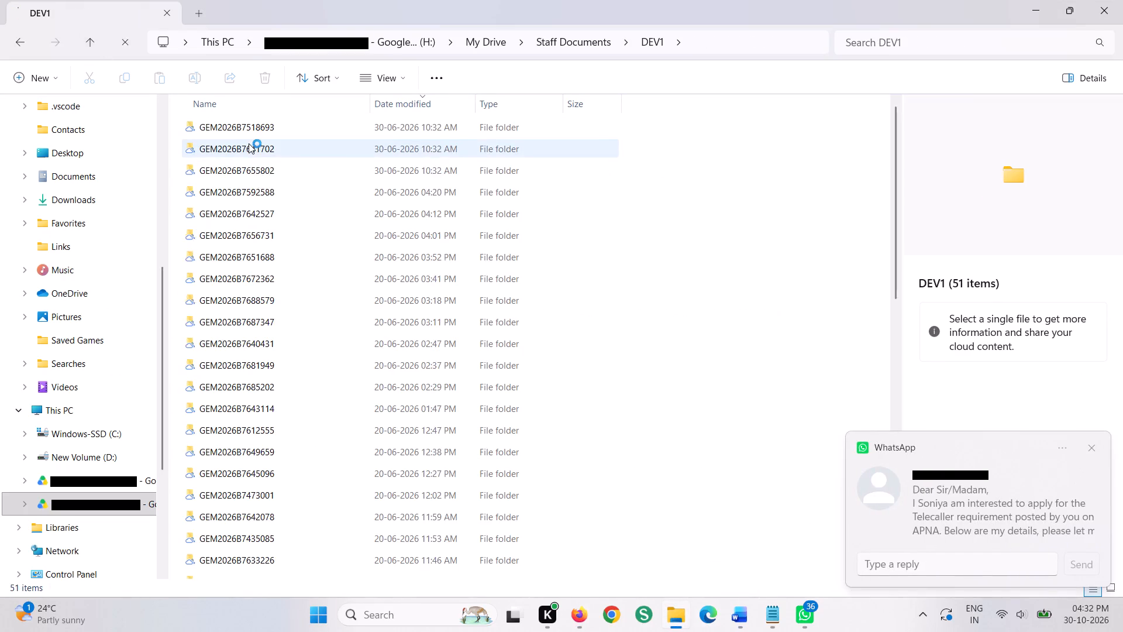
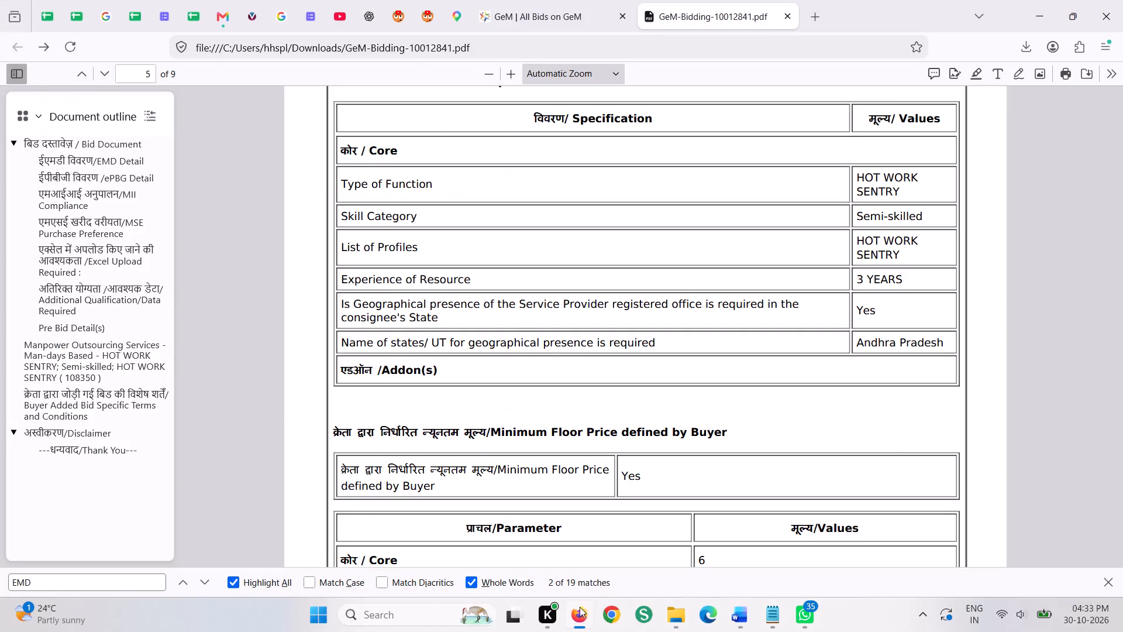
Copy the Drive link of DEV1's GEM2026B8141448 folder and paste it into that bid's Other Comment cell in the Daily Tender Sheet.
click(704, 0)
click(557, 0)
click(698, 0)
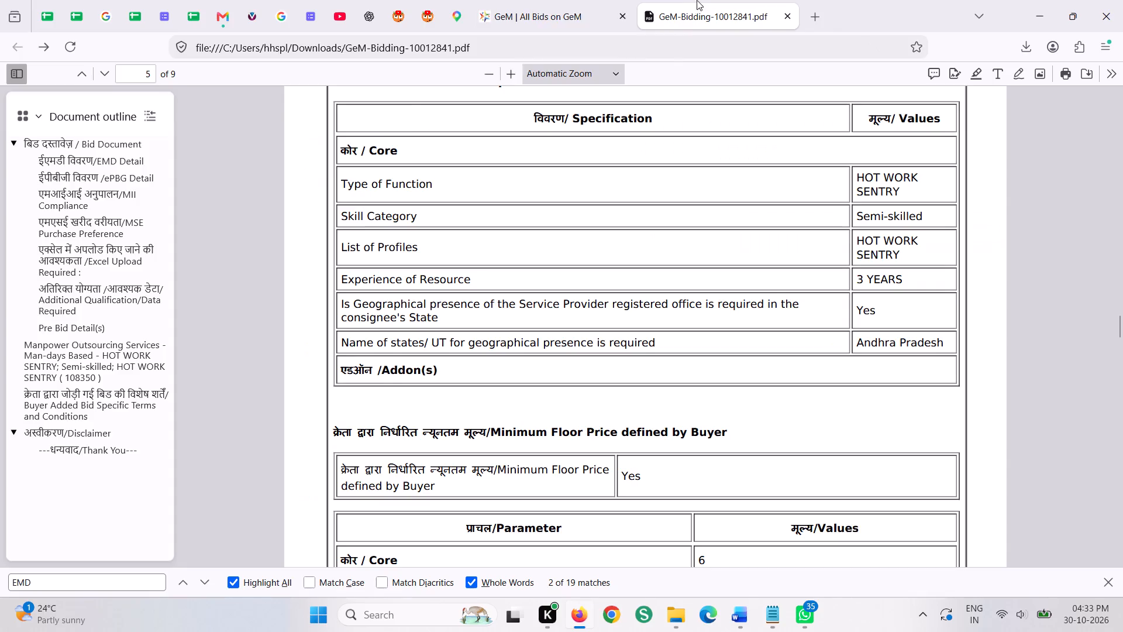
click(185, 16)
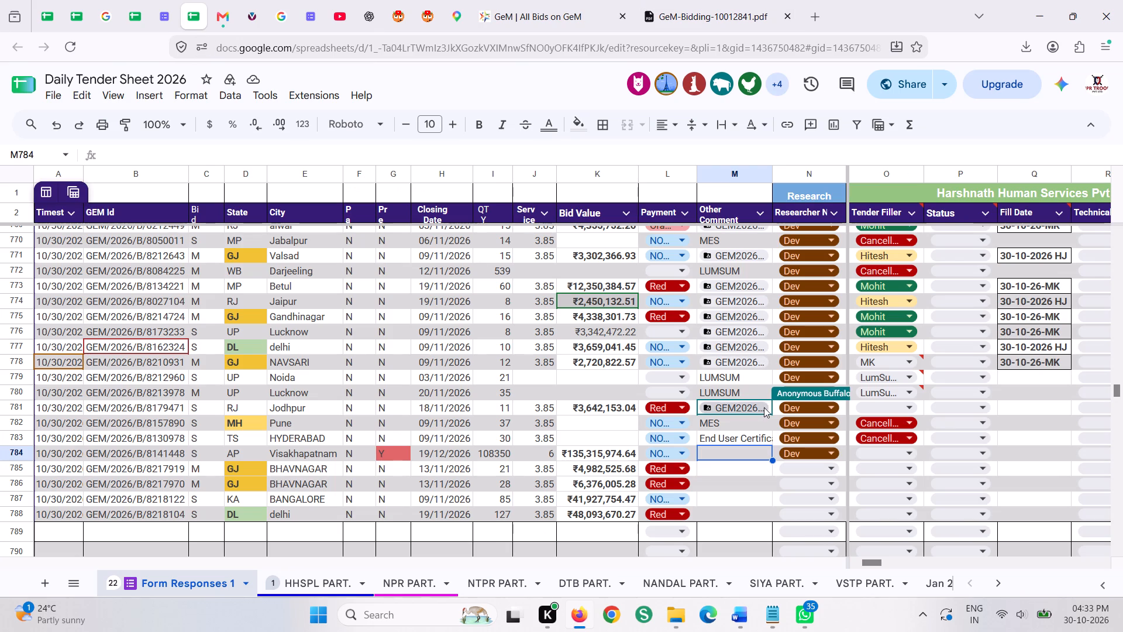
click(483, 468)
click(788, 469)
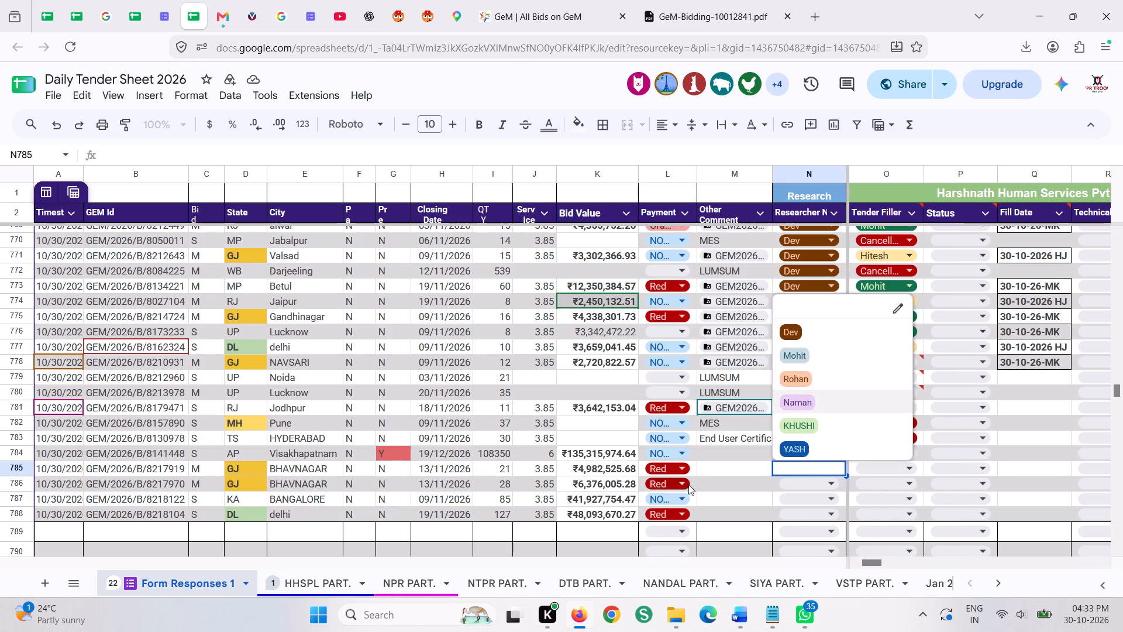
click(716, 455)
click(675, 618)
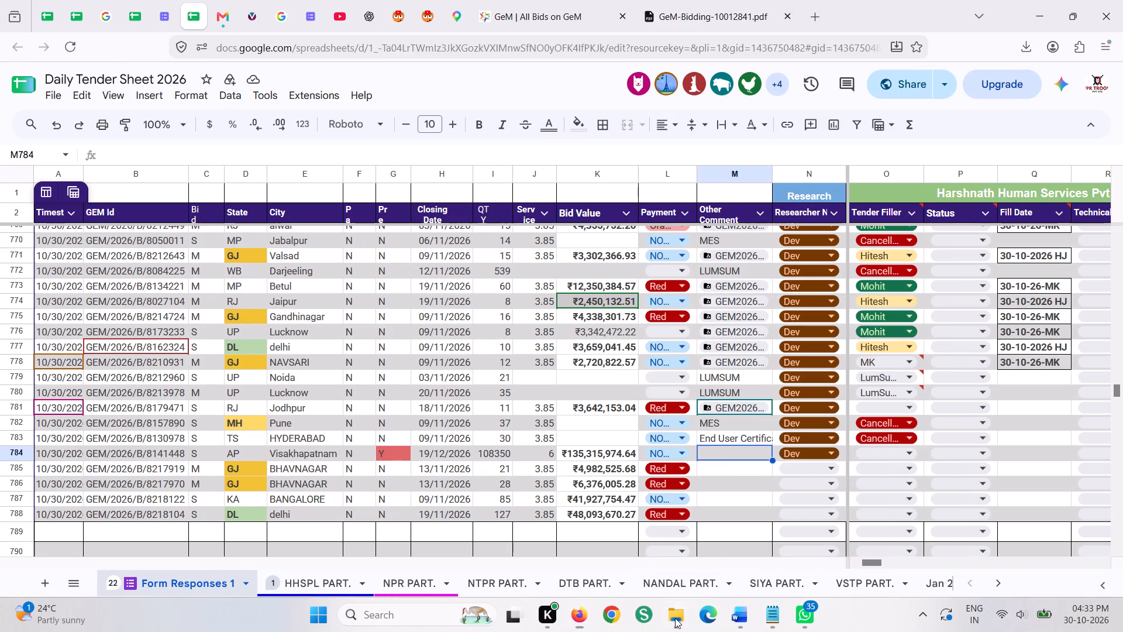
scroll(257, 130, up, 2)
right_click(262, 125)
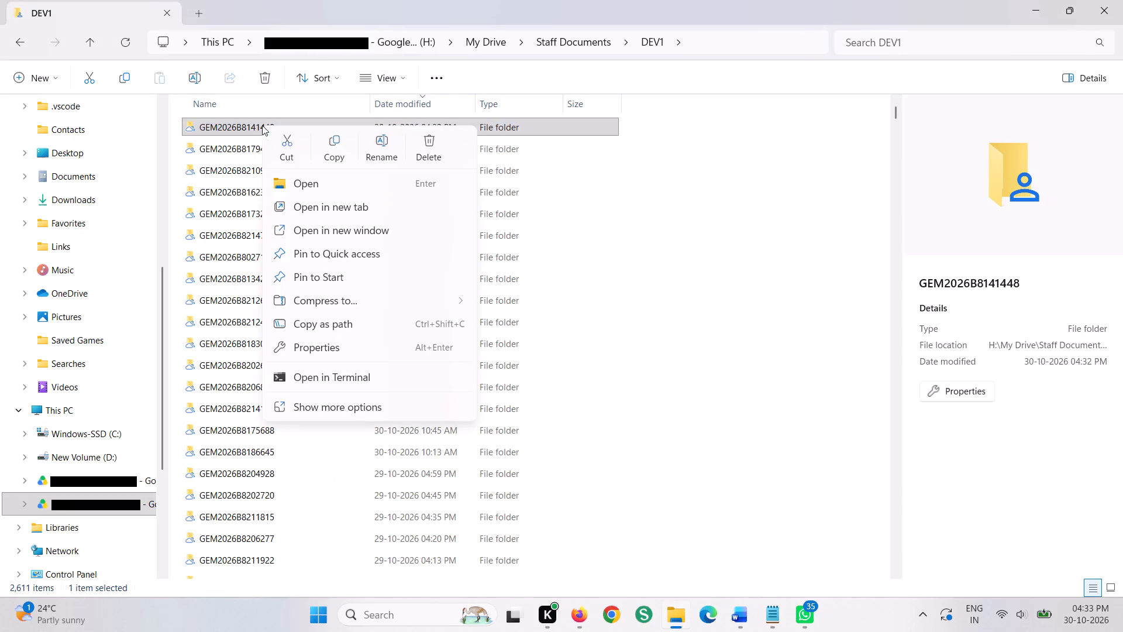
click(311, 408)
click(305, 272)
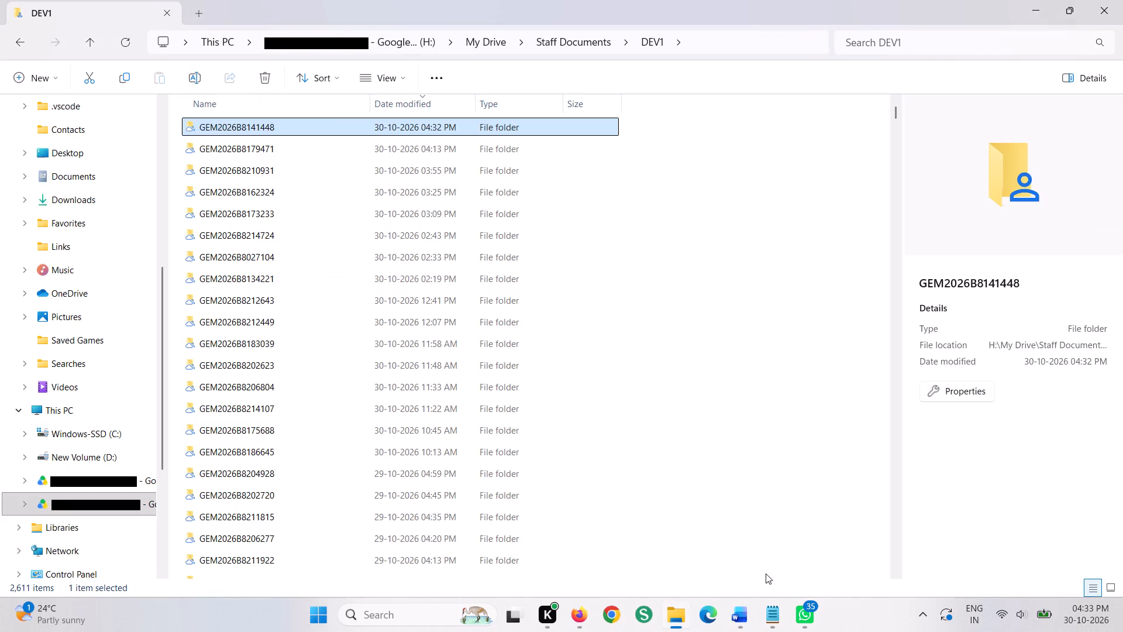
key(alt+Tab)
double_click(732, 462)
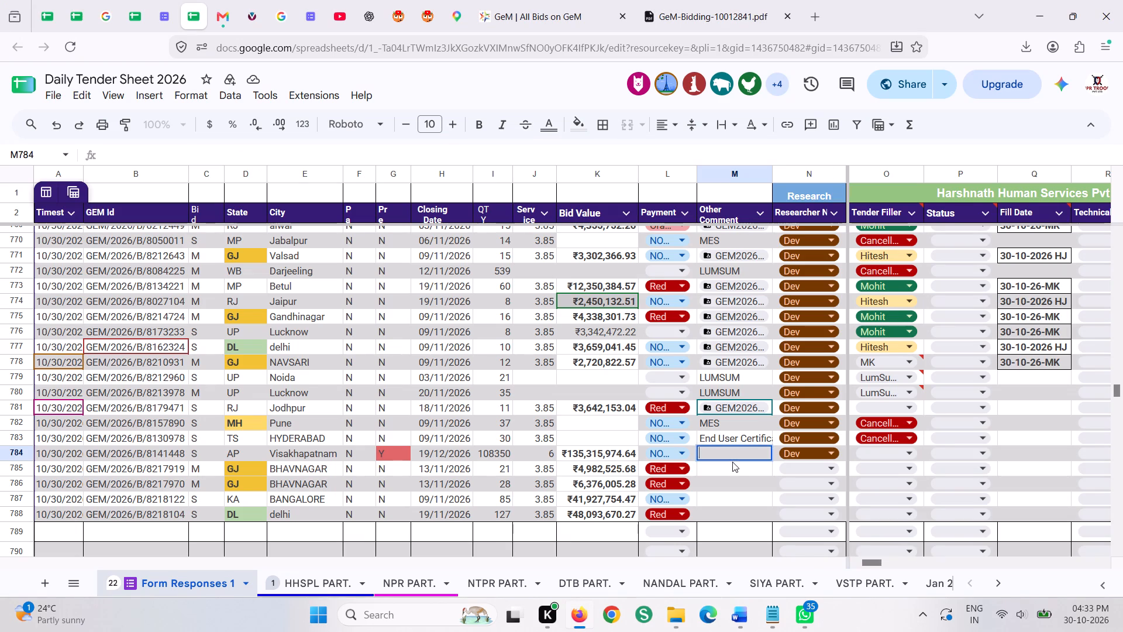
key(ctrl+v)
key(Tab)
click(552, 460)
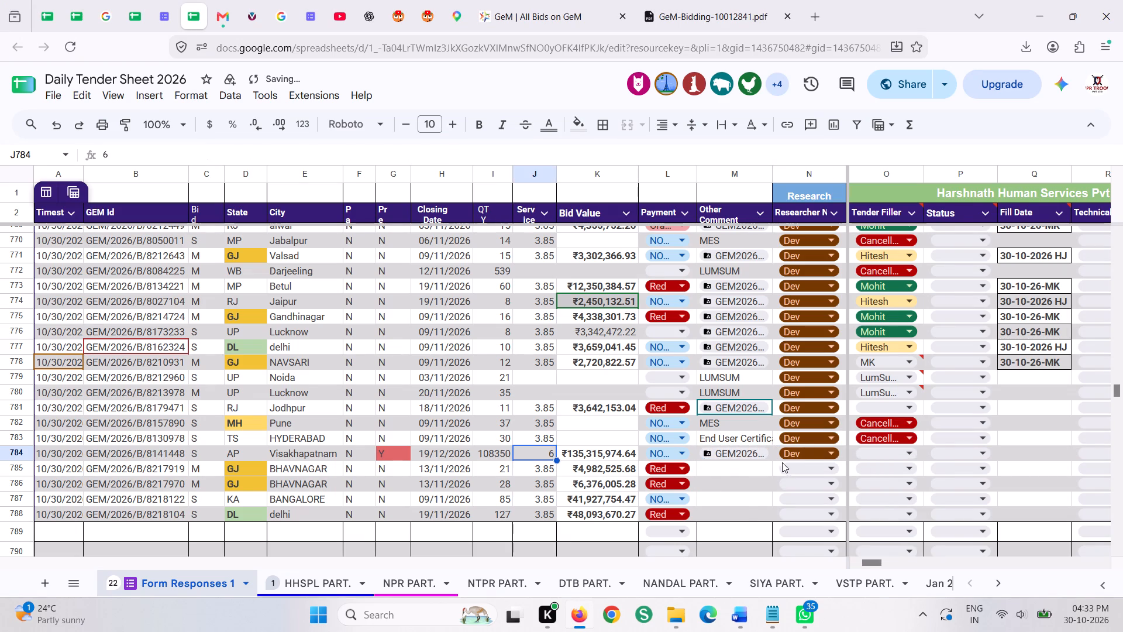
Set the researcher to Dev for bid GEM/2026/B/8217919 in row 785.
click(804, 467)
click(795, 328)
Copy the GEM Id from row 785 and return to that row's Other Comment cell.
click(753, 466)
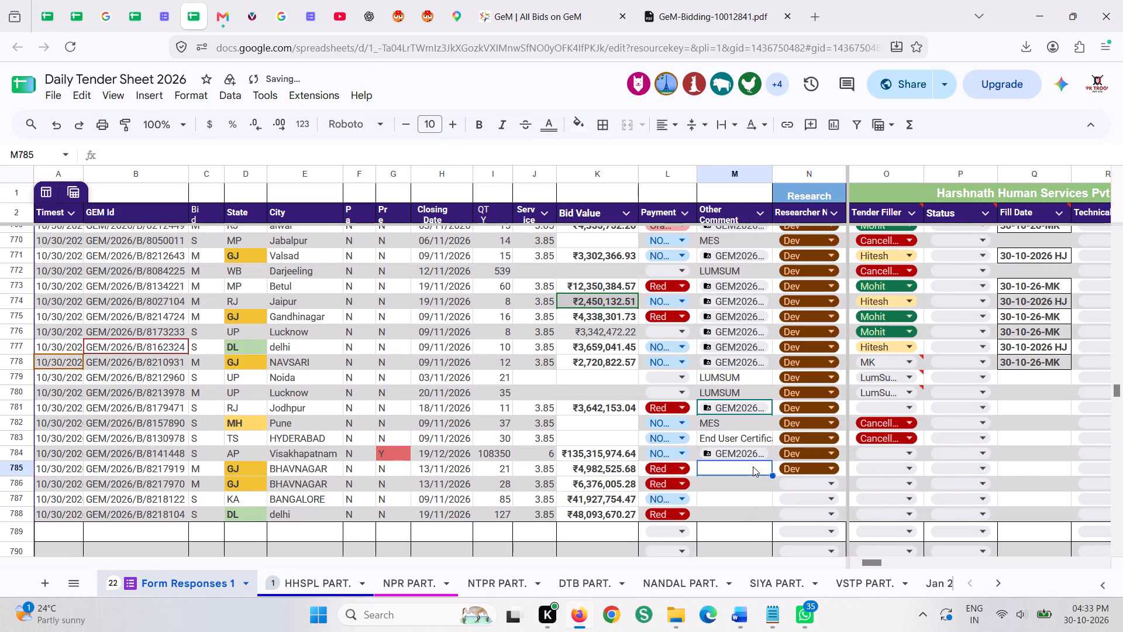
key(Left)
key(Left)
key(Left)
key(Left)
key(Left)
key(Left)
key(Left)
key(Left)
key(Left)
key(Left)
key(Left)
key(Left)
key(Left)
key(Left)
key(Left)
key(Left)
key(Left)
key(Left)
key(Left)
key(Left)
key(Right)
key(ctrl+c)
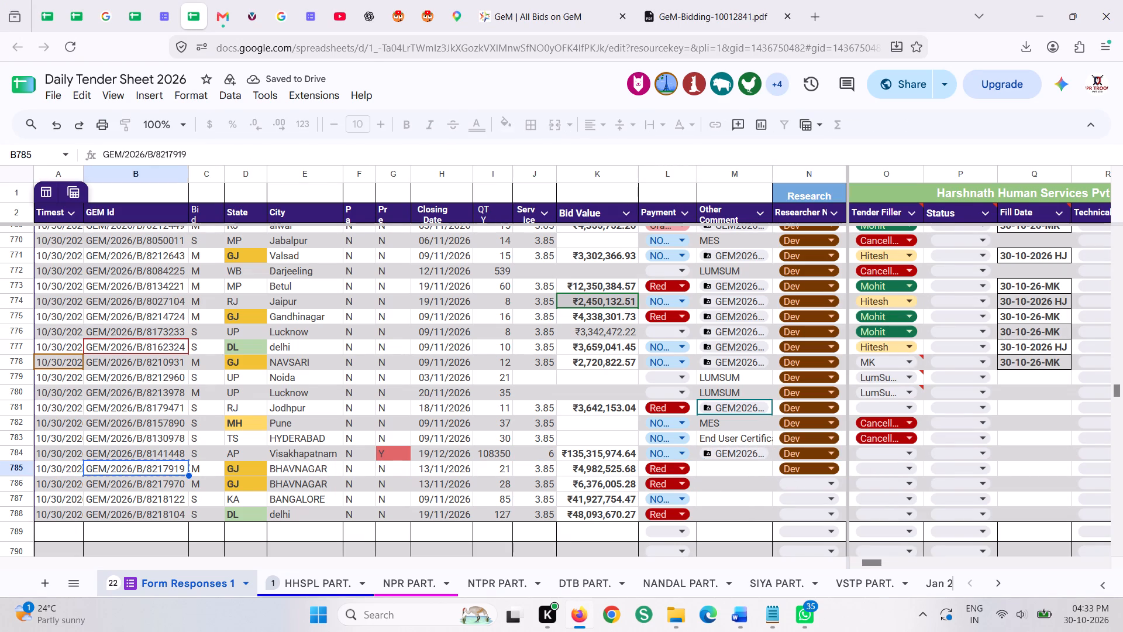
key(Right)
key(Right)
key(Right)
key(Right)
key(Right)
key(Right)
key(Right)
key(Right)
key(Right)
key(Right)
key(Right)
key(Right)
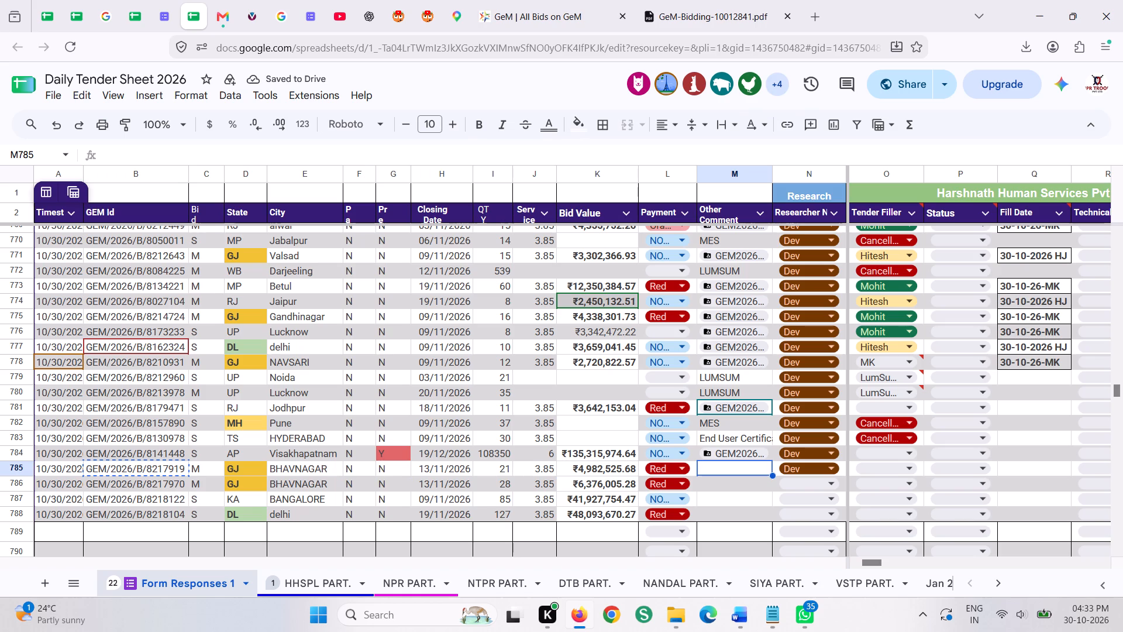
Copy the quantity of bid GEM/2026/B/8141448 from row 784 and check the contract period in its bid PDF.
click(485, 456)
key(ctrl+c)
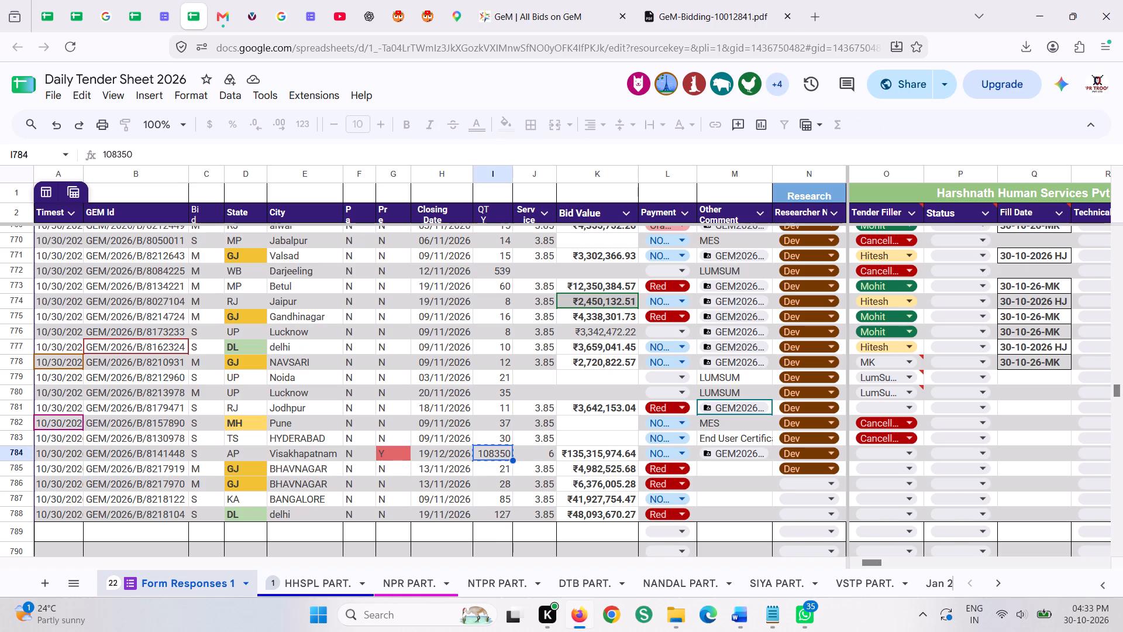
click(694, 0)
scroll(726, 231, up, 20)
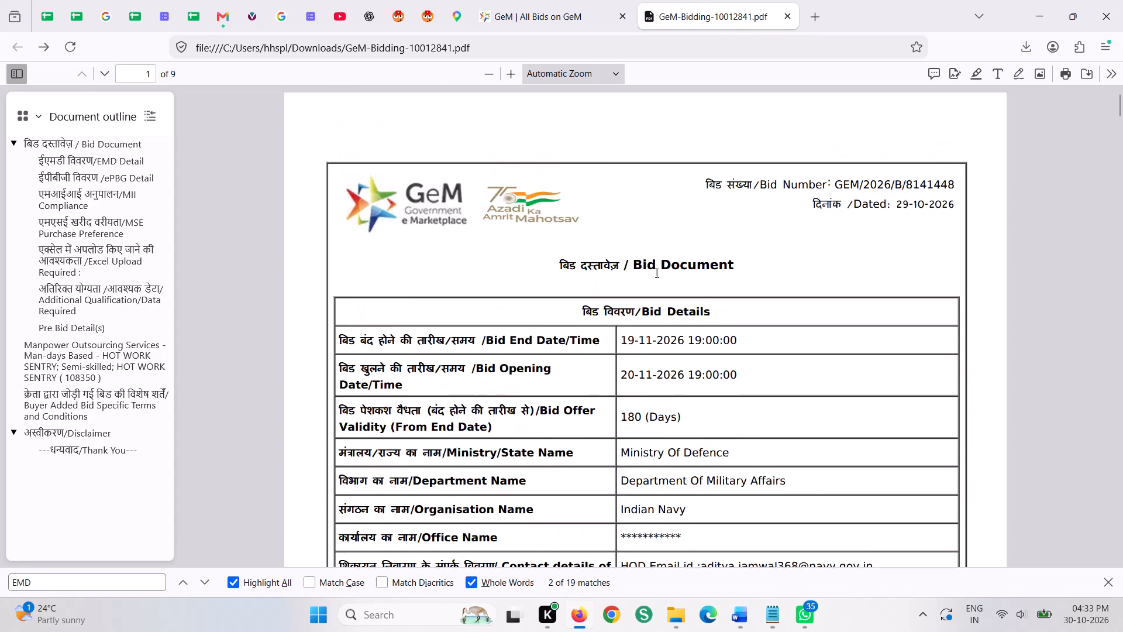
scroll(654, 260, down, 1)
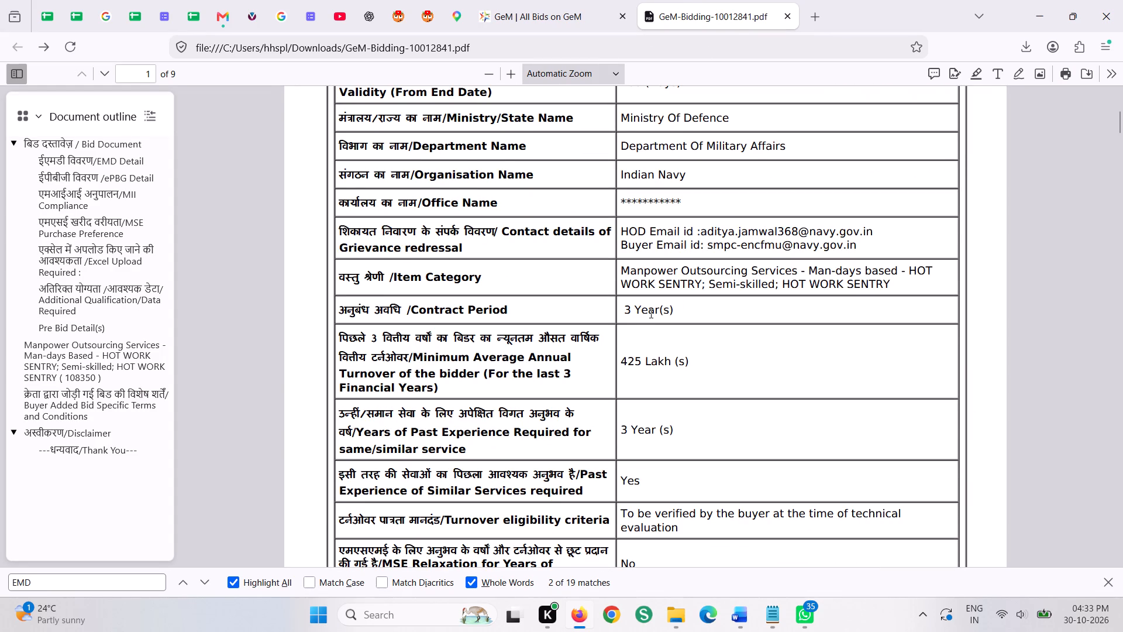
Open Calculator and enter 26 as the first number.
click(419, 620)
text(CALCULA)
key(Return)
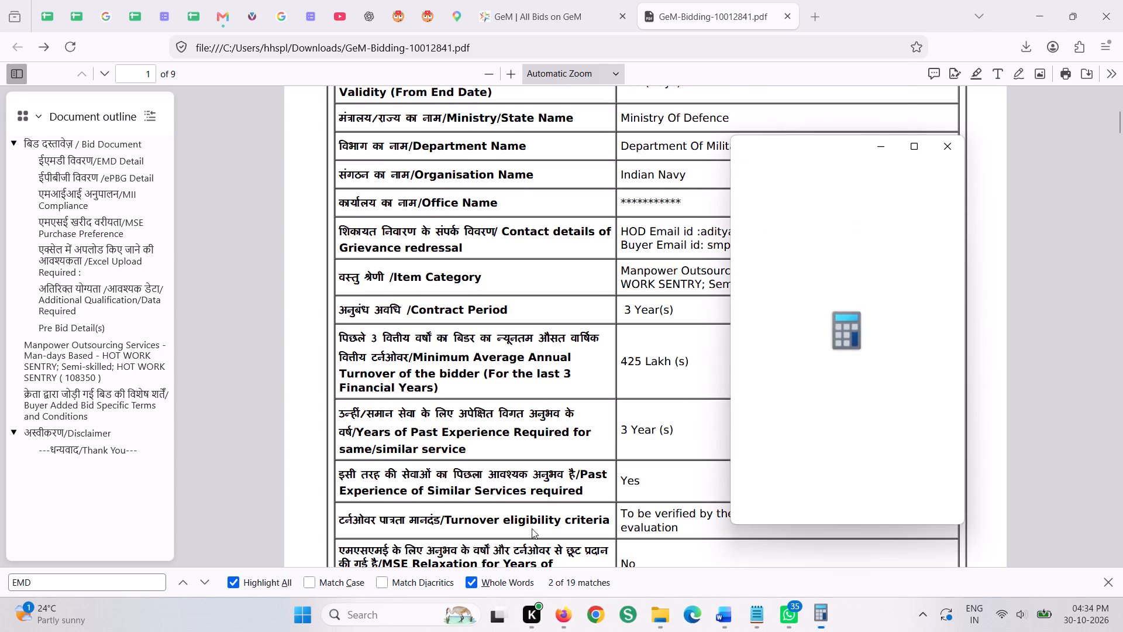
click(833, 465)
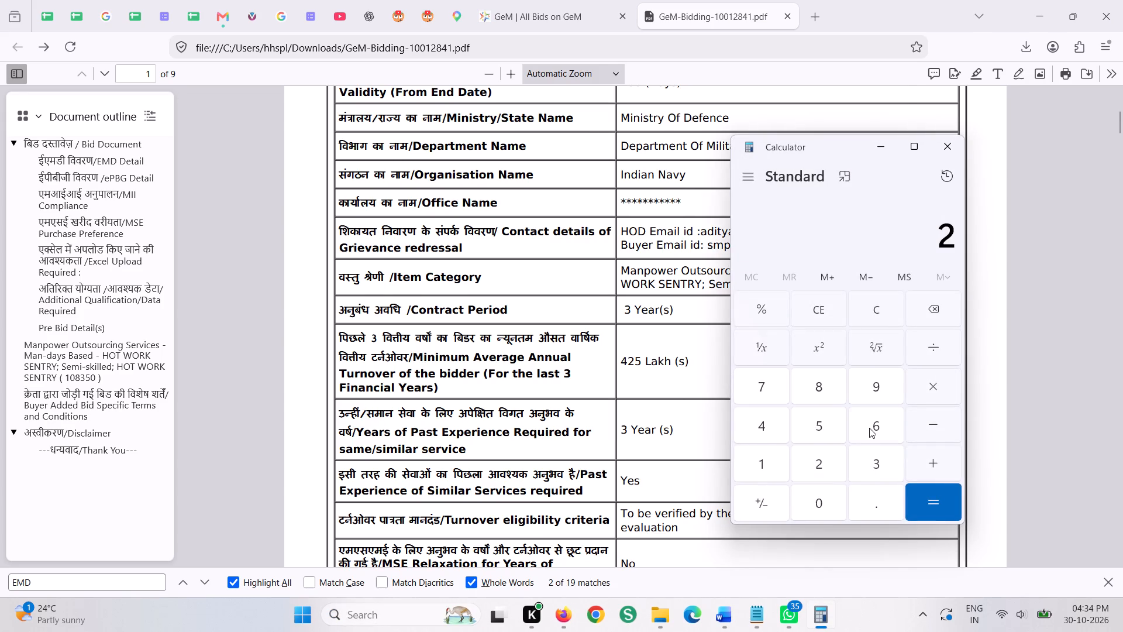
click(869, 428)
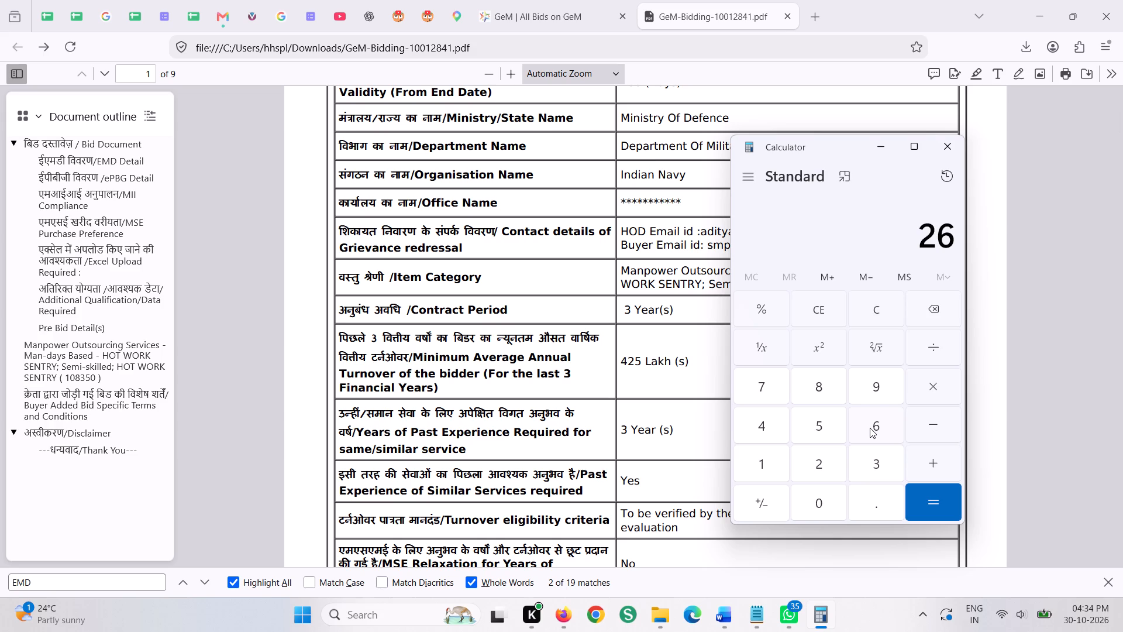
Search Google in a new tab for 3 YEARS ME KITNE DAYS HOTE HAI, then close that tab.
click(826, 11)
click(542, 191)
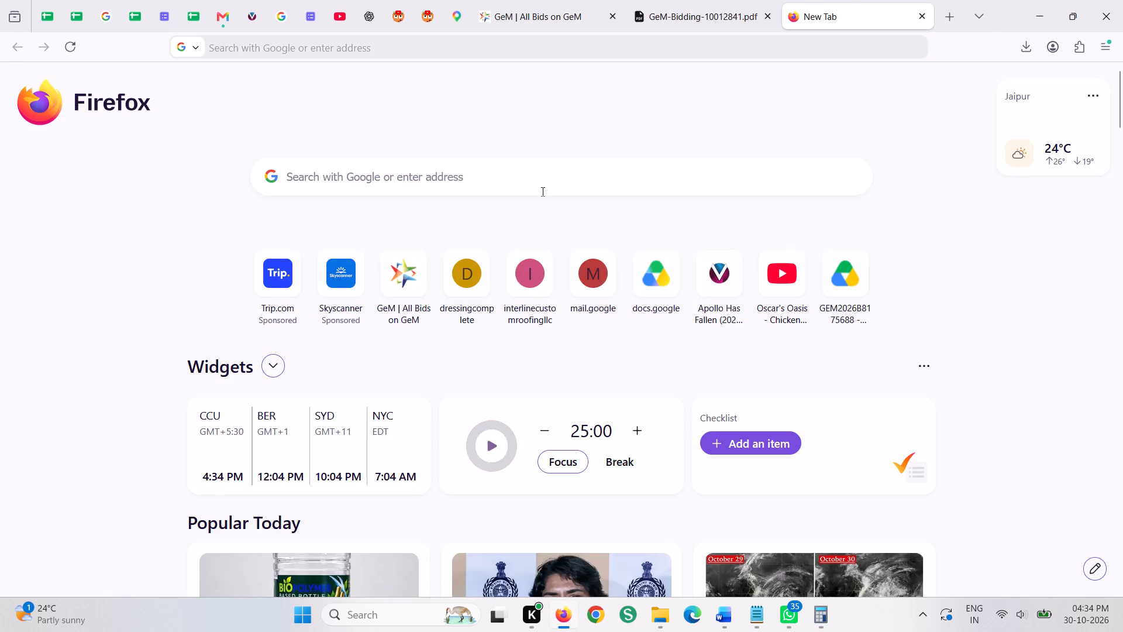
text(3 YEARS)
key(space)
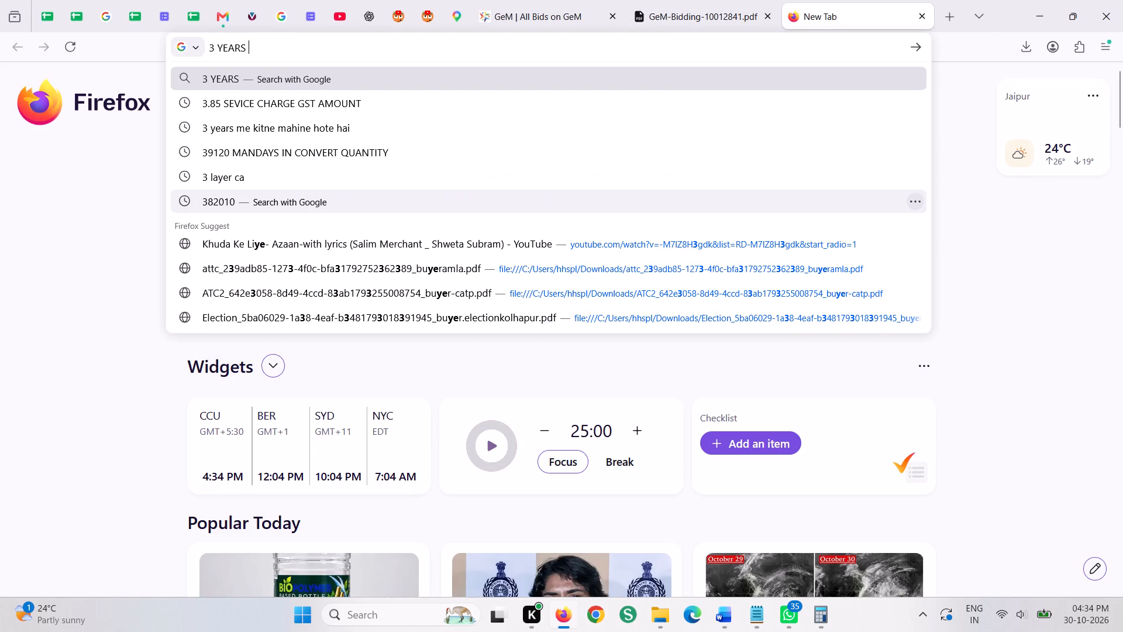
text(ME KITNE DAYS HOTE HAI)
key(Return)
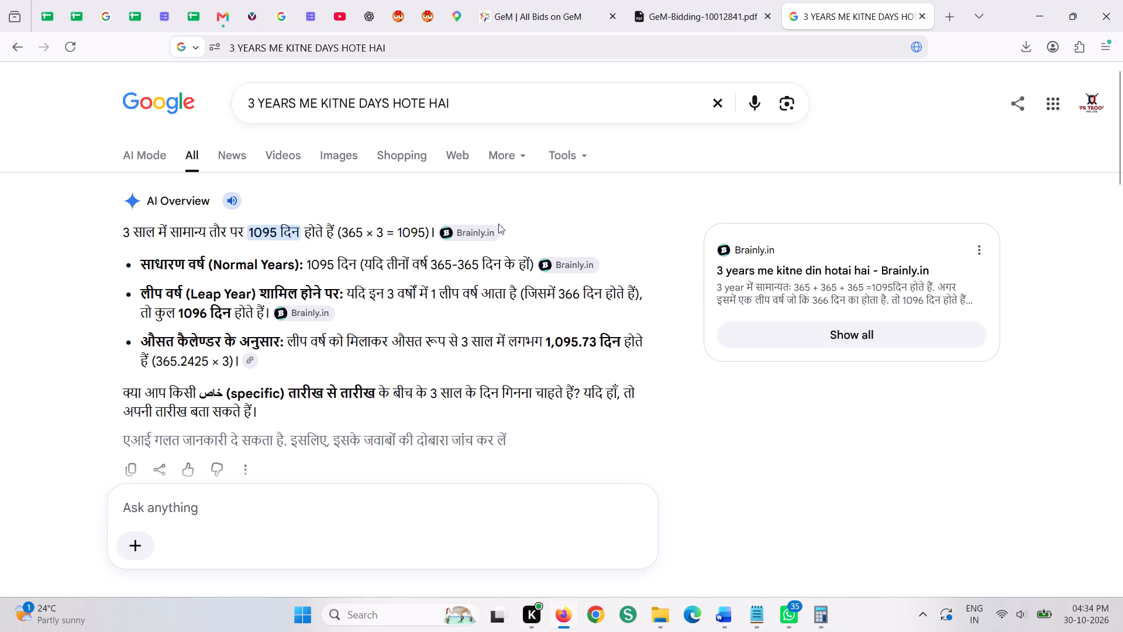
click(898, 0)
click(918, 15)
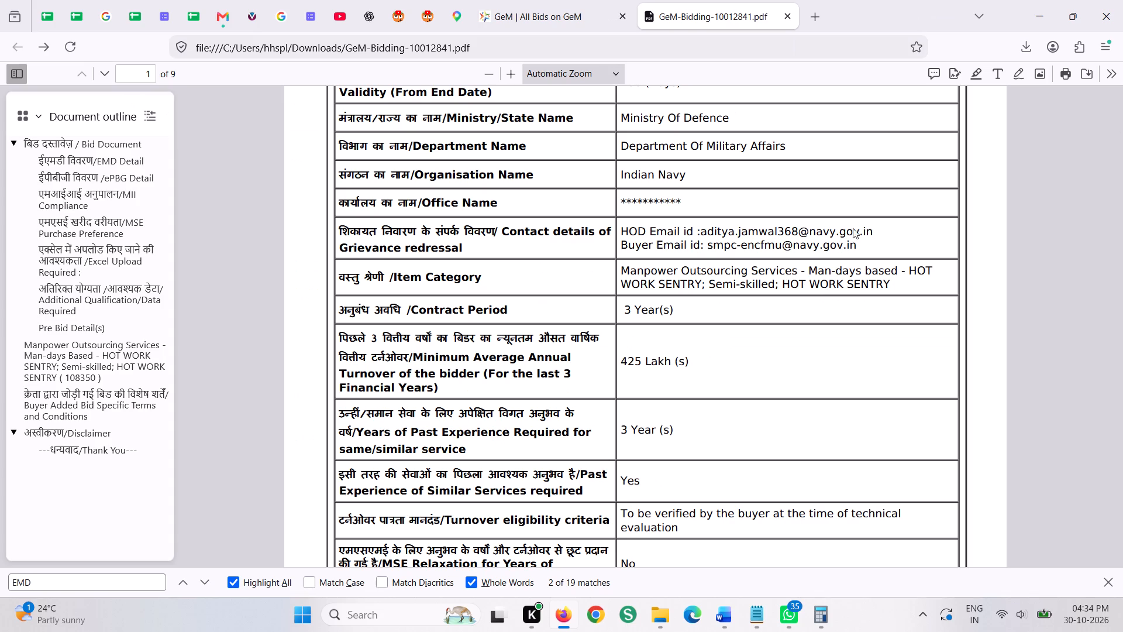
Multiply the 26 in Calculator by 1095.
click(830, 609)
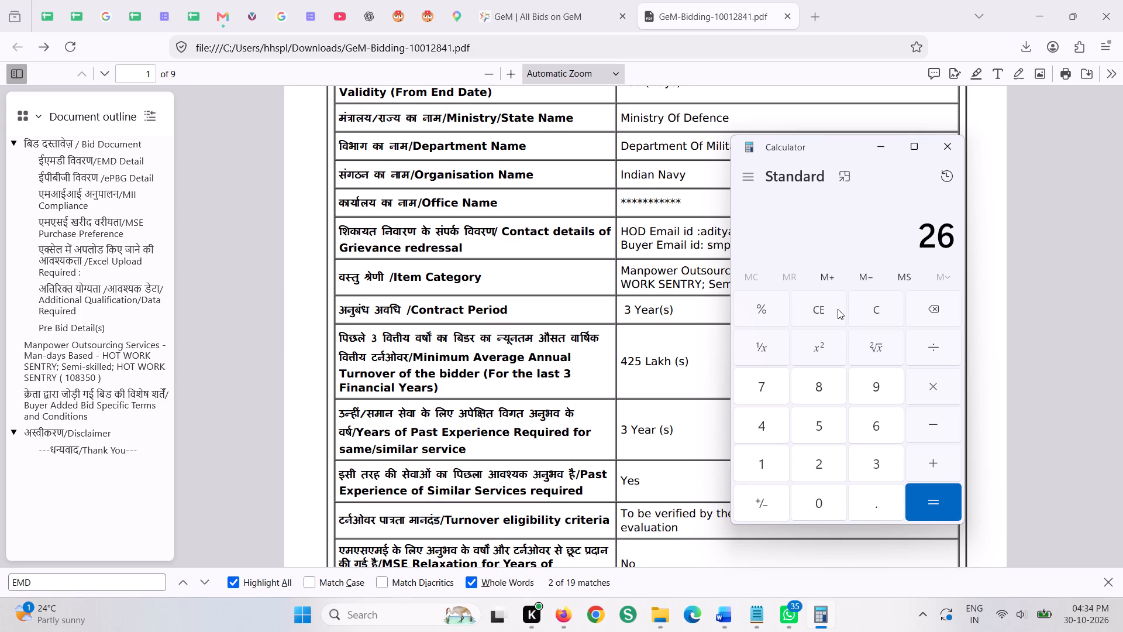
click(929, 387)
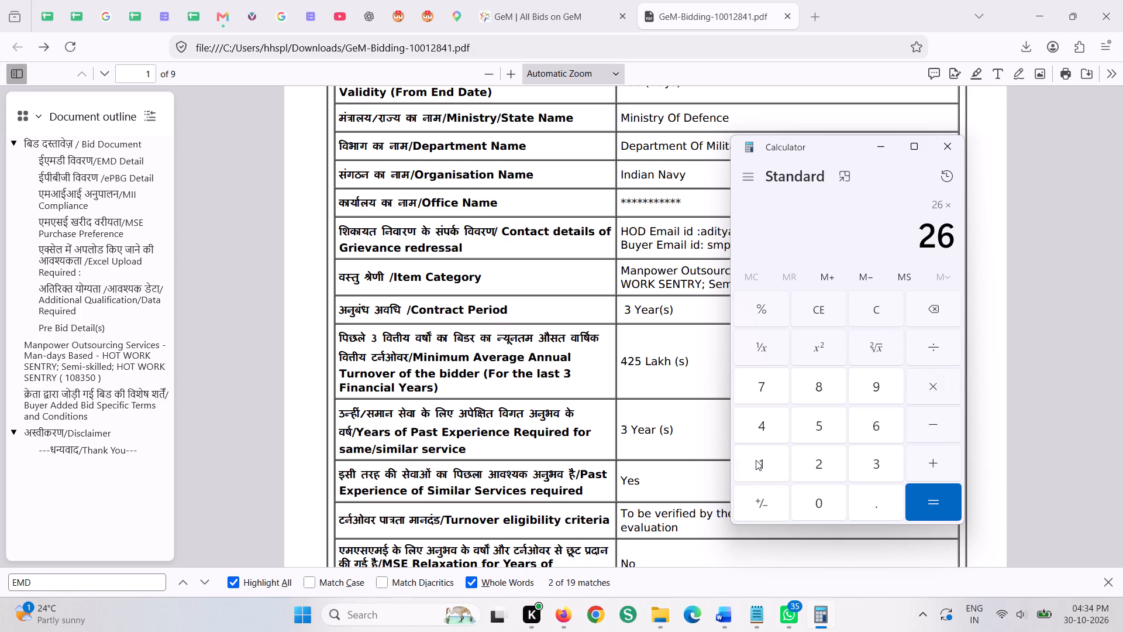
click(756, 460)
click(809, 502)
click(872, 385)
click(830, 420)
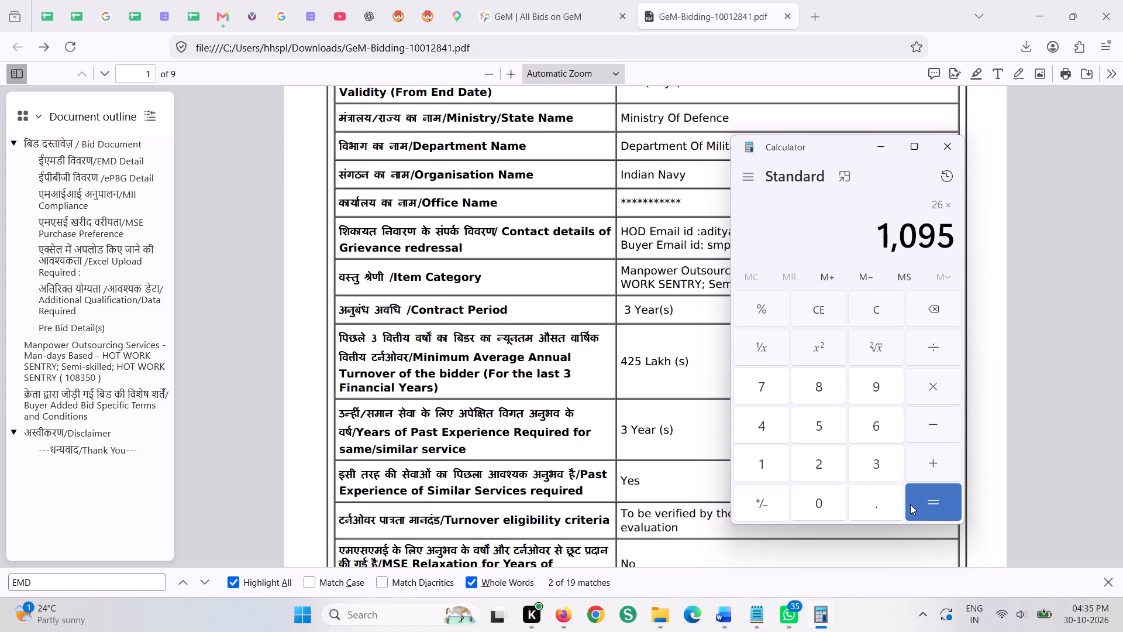
click(926, 507)
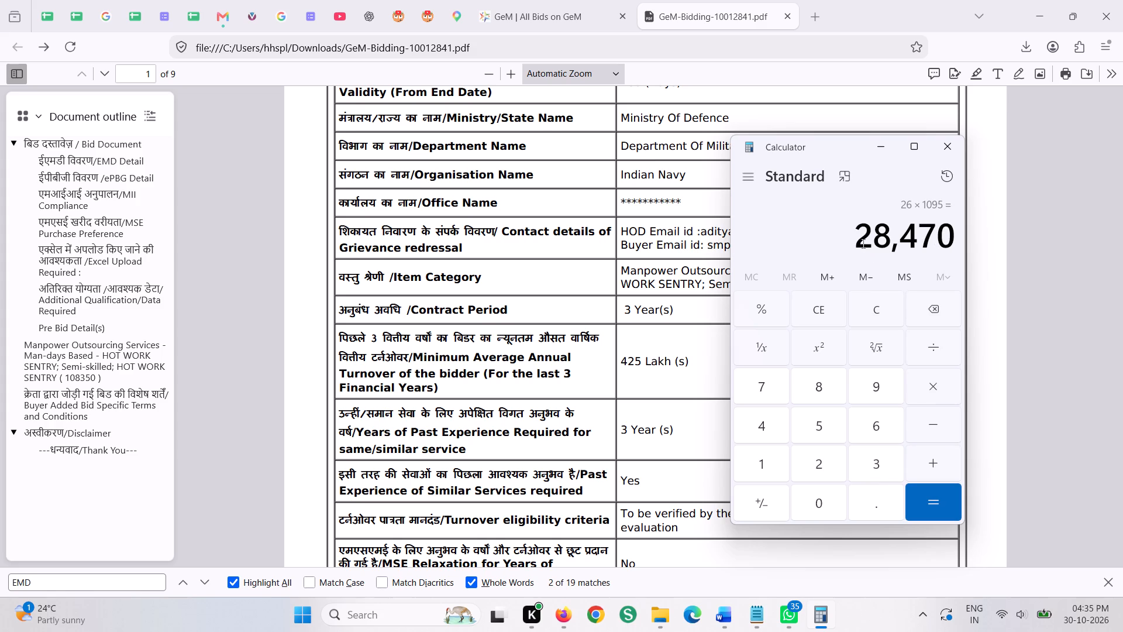
Clear the calculation and divide the copied quantity 108350 by 28470.
click(824, 304)
key(ctrl+v)
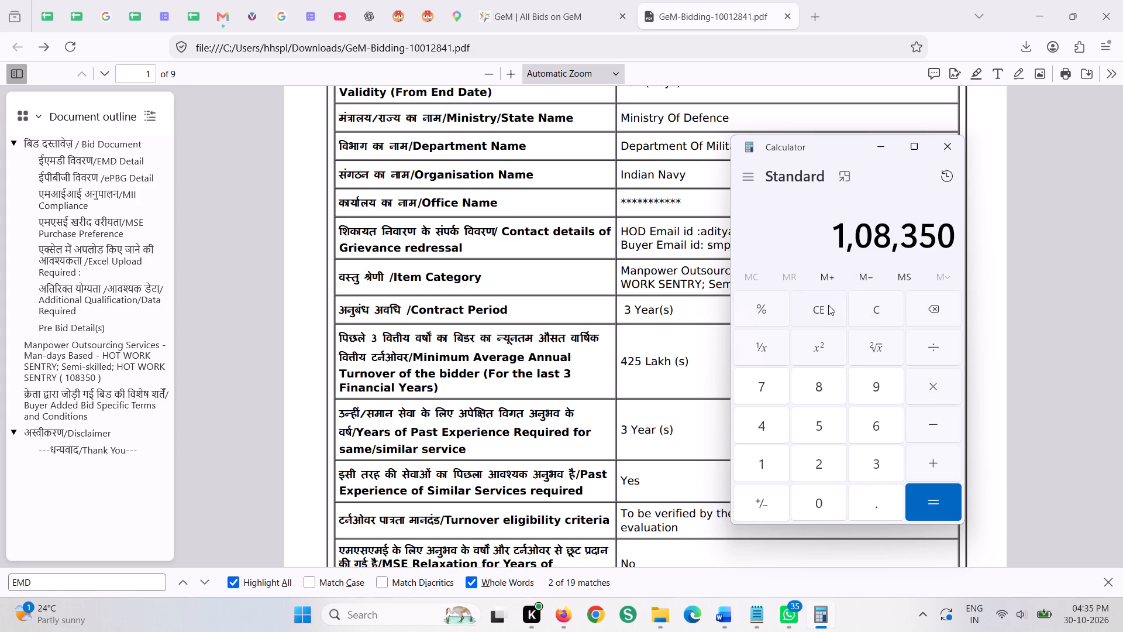
click(944, 348)
click(827, 466)
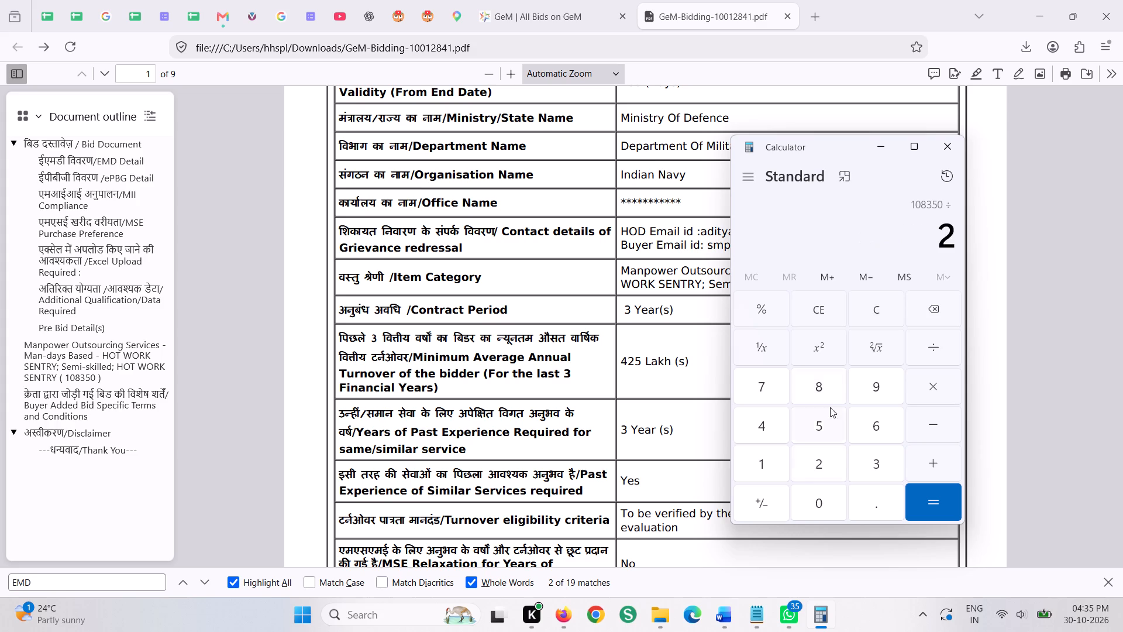
click(829, 387)
click(766, 423)
click(760, 385)
click(813, 489)
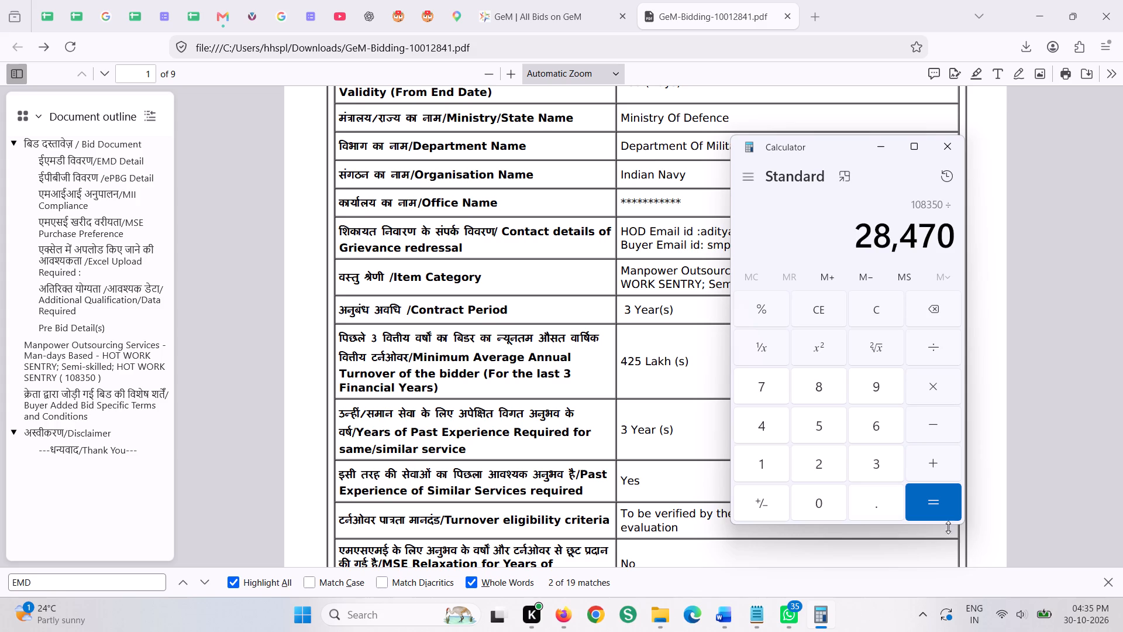
click(941, 507)
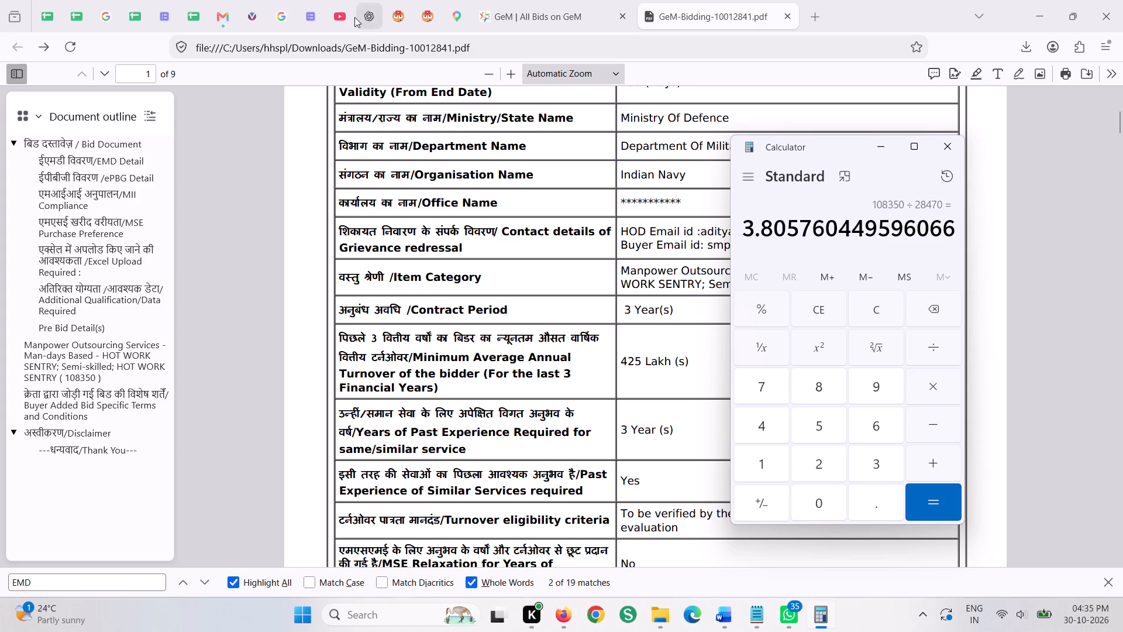
Replace the folder link in the Other Comment cell of GEM/2026/B/8141448 in the Daily Tender Sheet with LOW QTY.
click(498, 0)
click(198, 16)
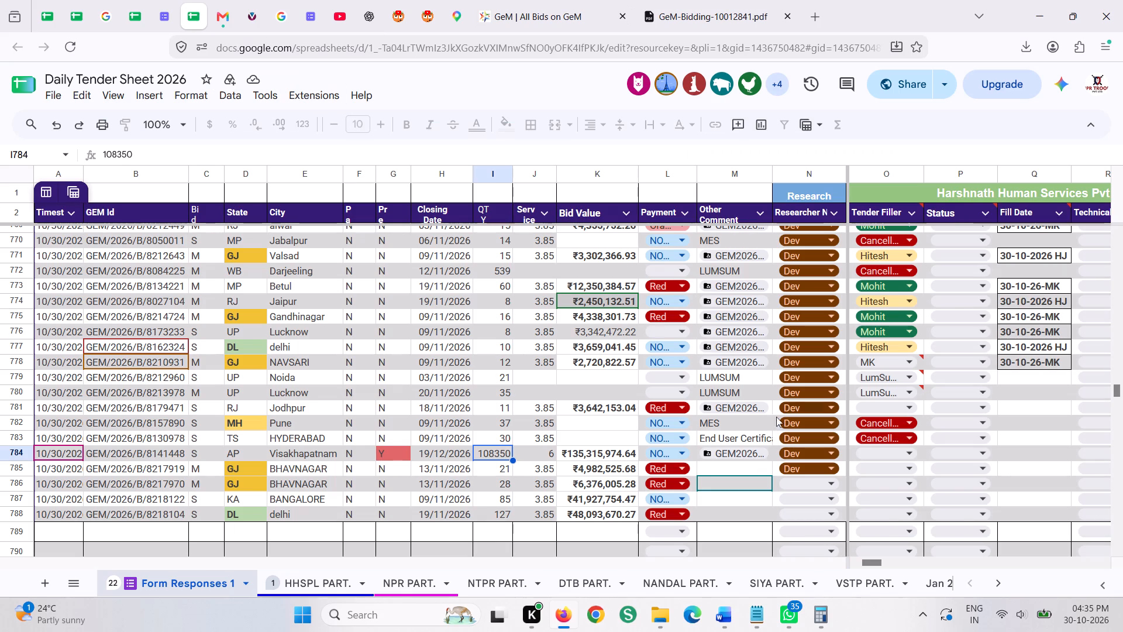
click(733, 452)
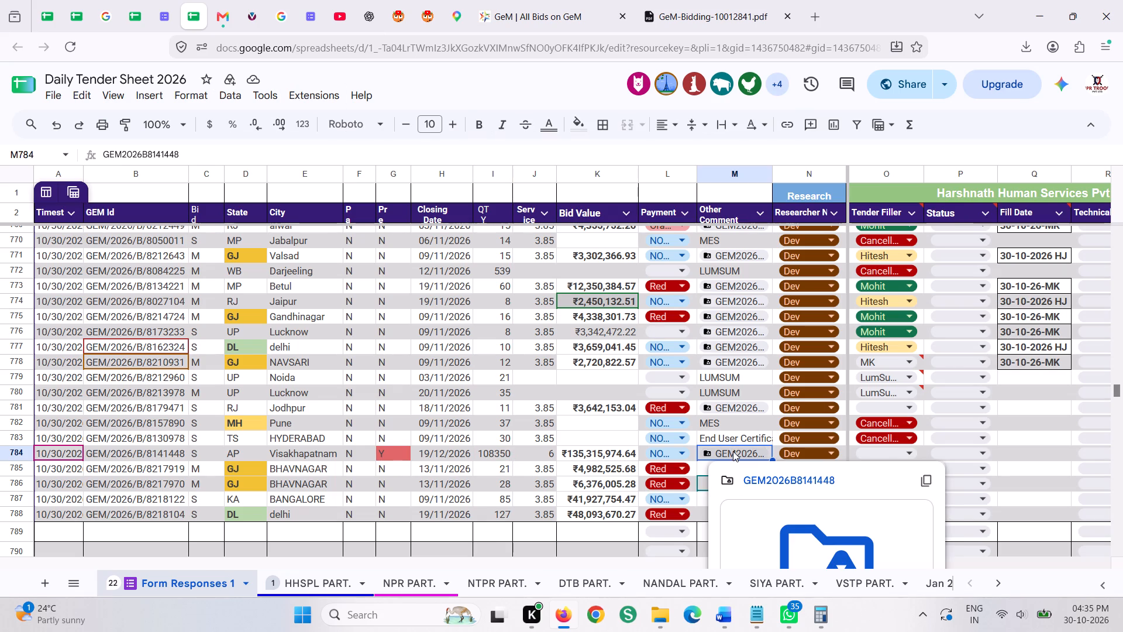
key(BackSpace)
double_click(722, 454)
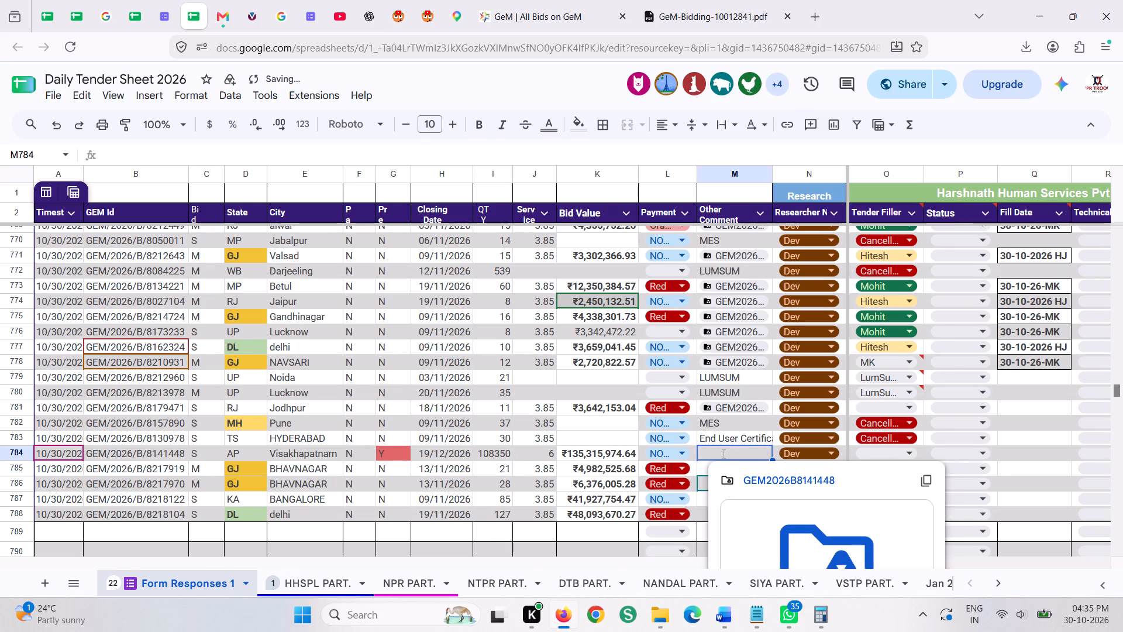
text(LOW QTY)
key(Return)
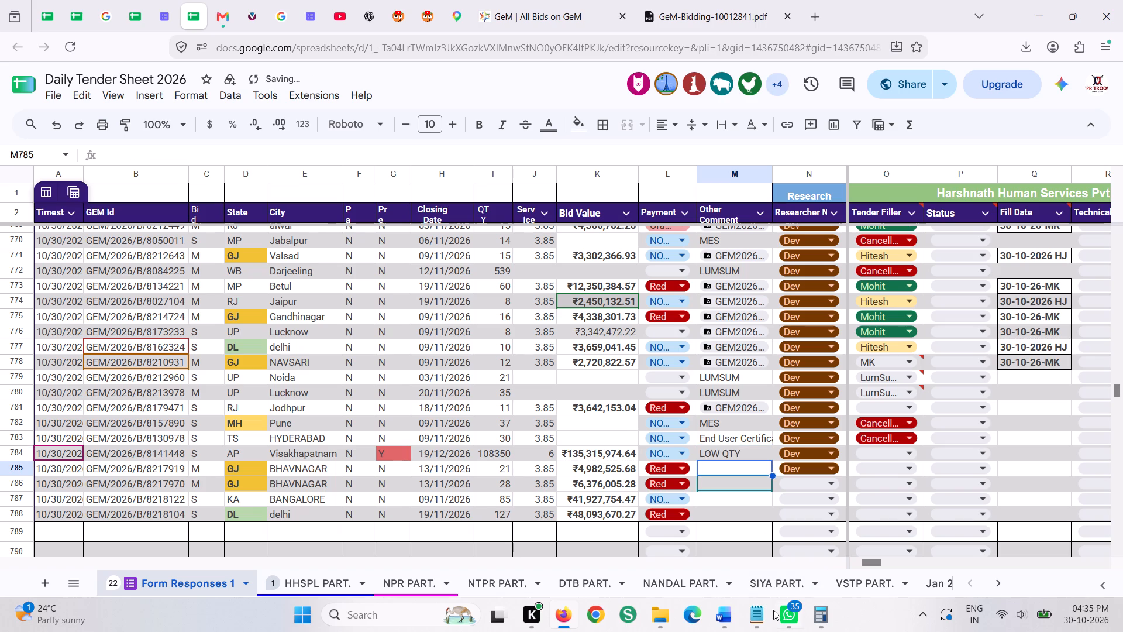
Append +1 to the CANCEL tally line in the Notepad notes.
click(760, 616)
text(+1)
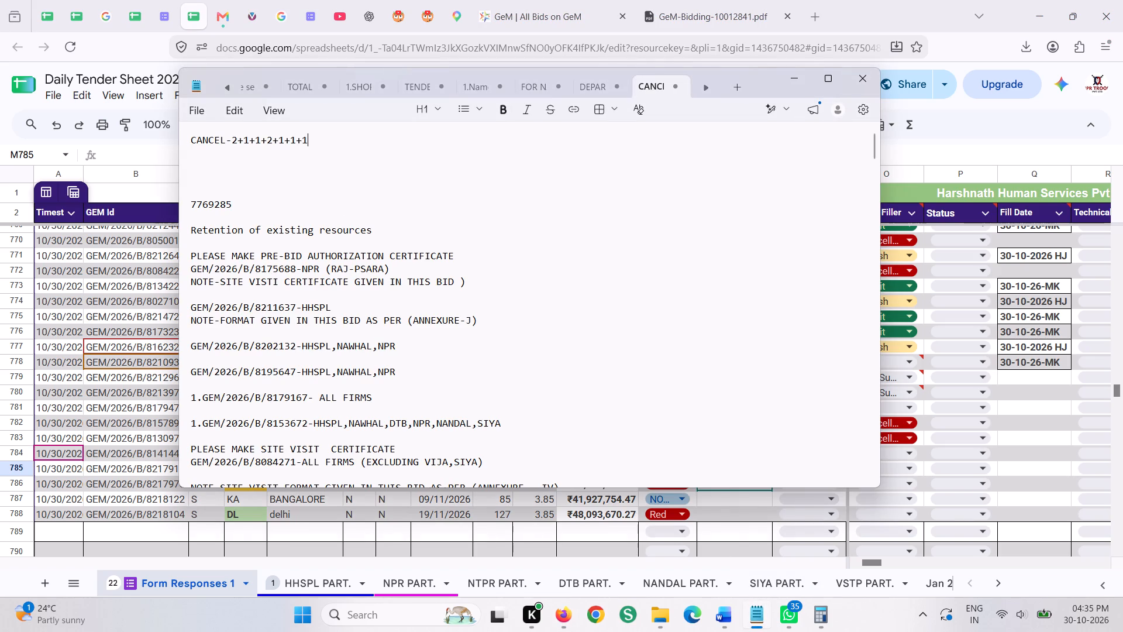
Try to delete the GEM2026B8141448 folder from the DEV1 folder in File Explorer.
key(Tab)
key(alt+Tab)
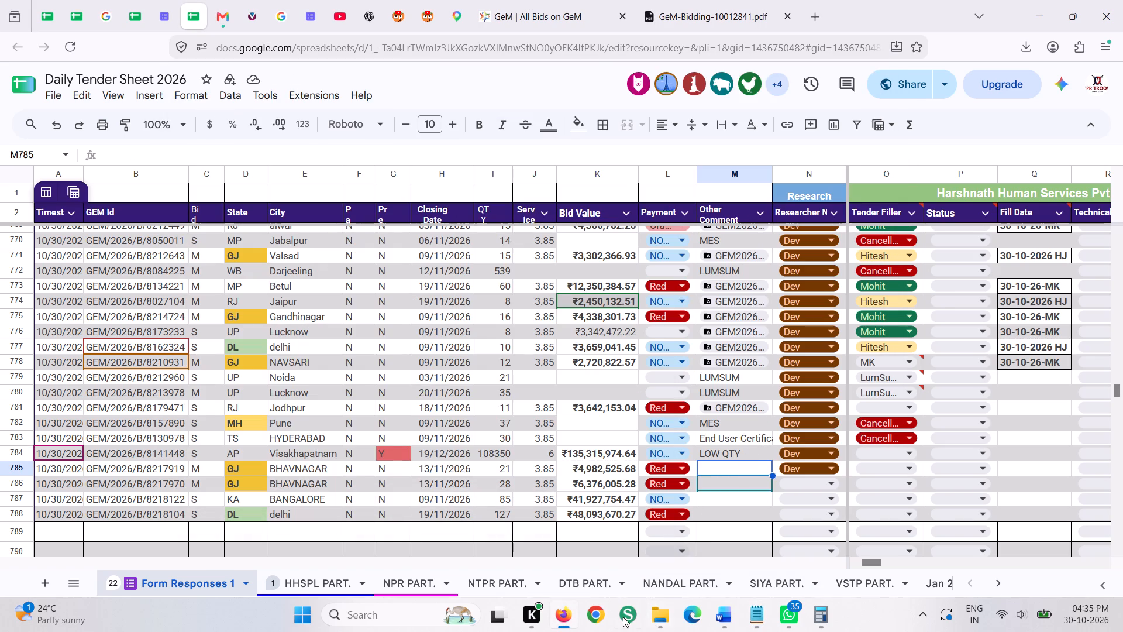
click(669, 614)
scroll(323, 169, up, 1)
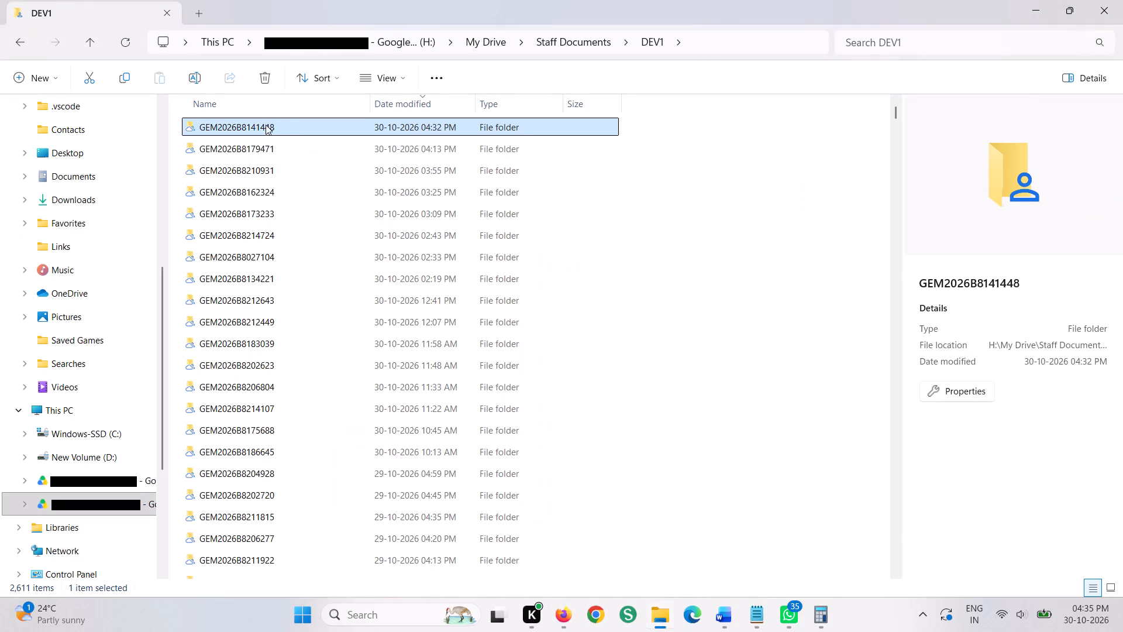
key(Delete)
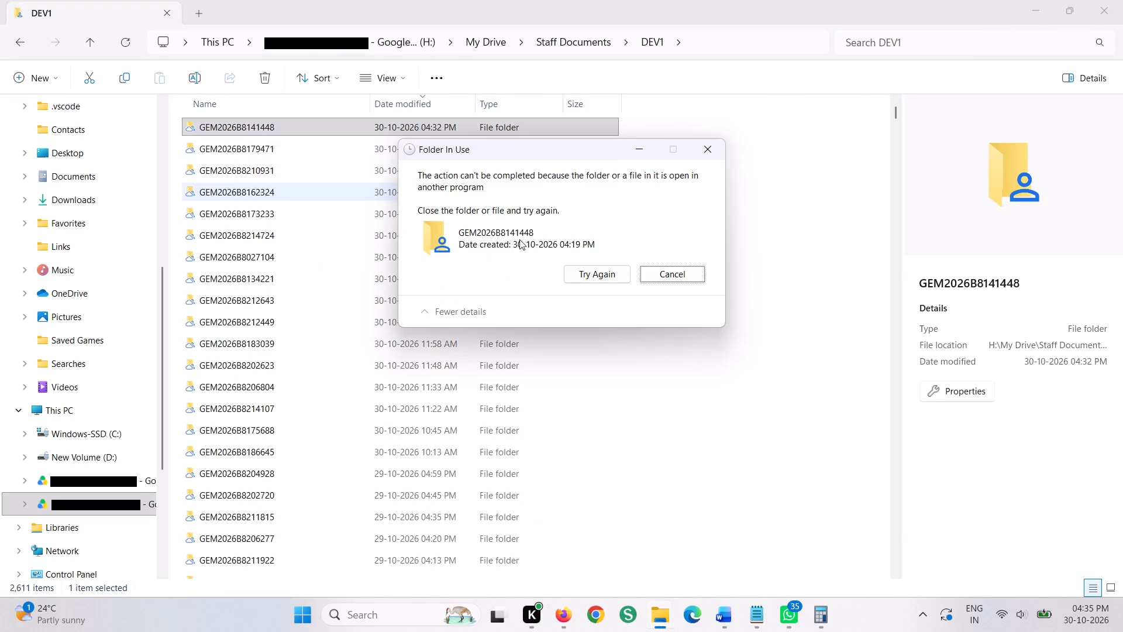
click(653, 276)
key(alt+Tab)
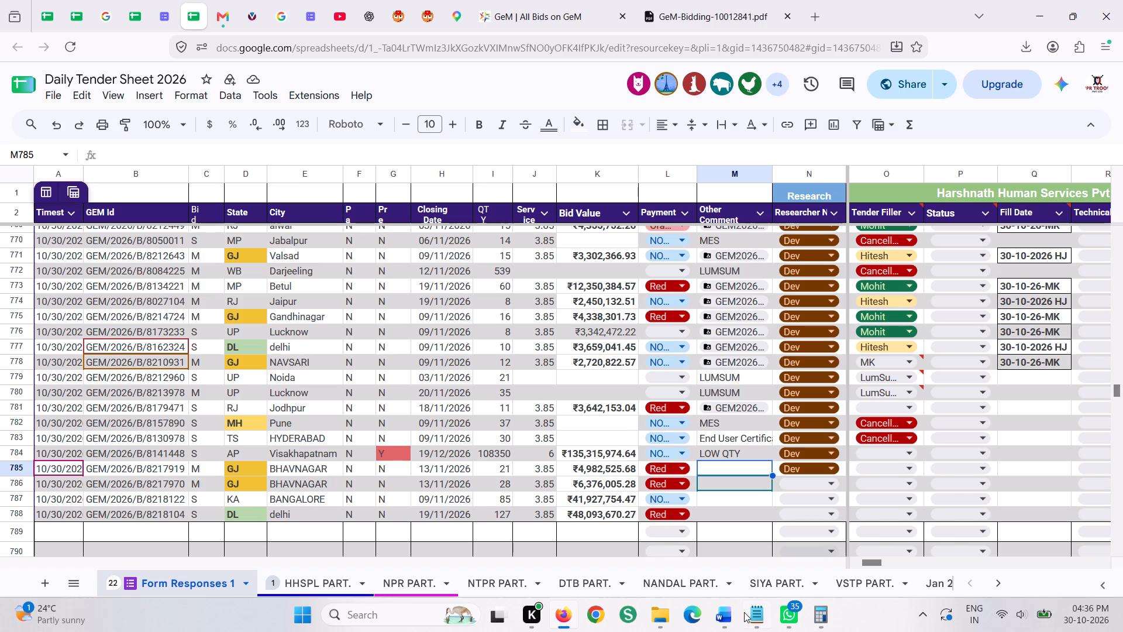
Append another +1 to the CANCEL tally line in the Notepad notes.
click(759, 609)
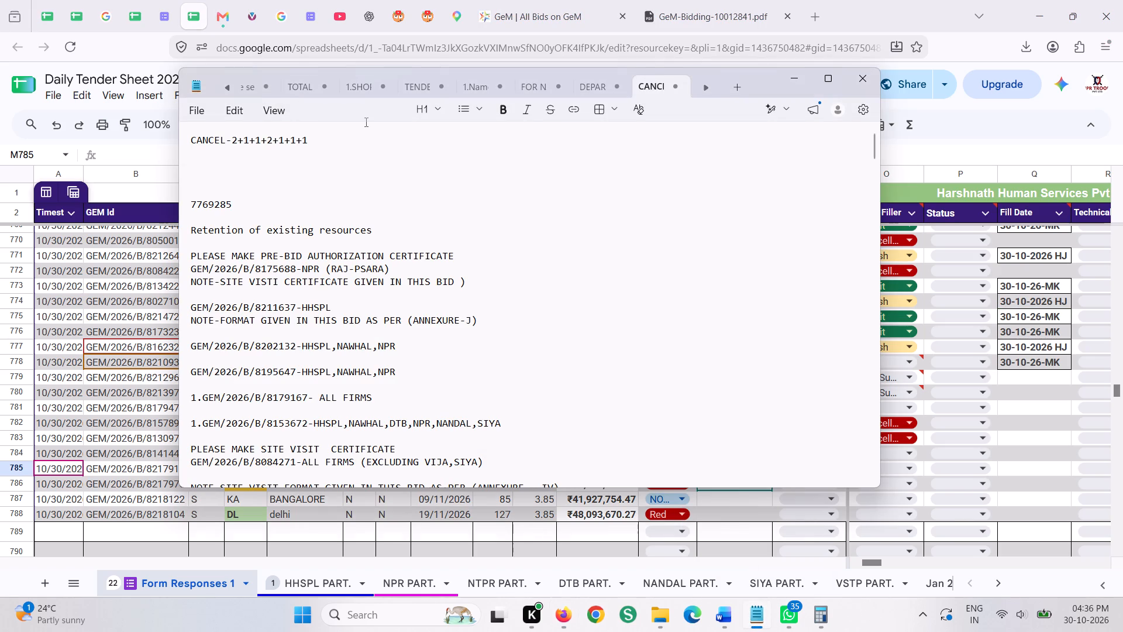
key(BackSpace)
key(Return)
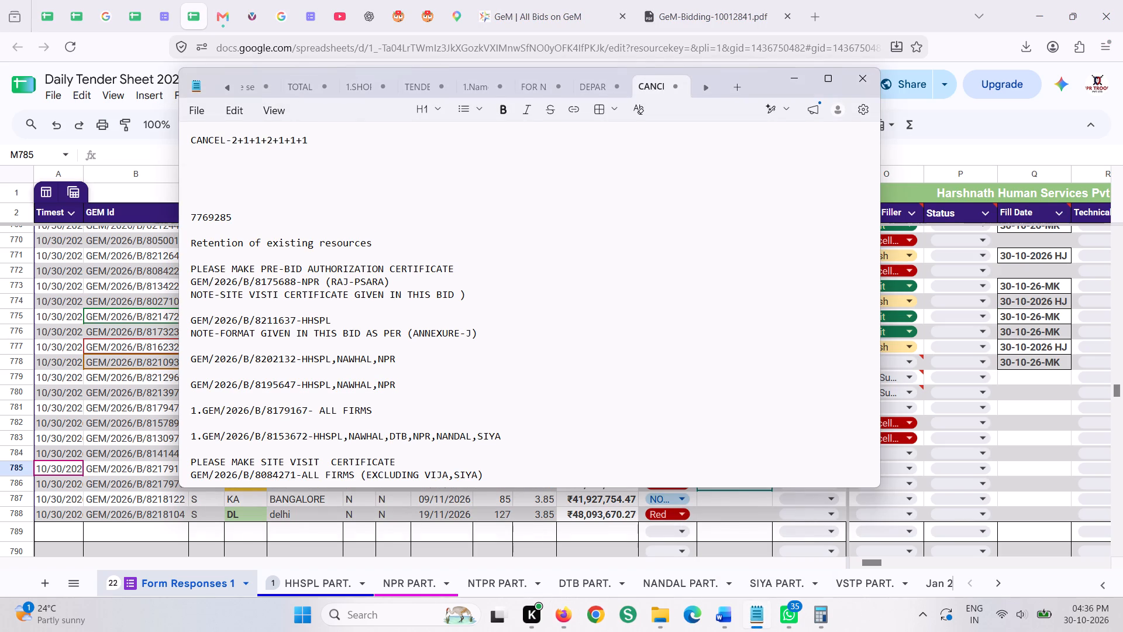
key(BackSpace)
text(+1)
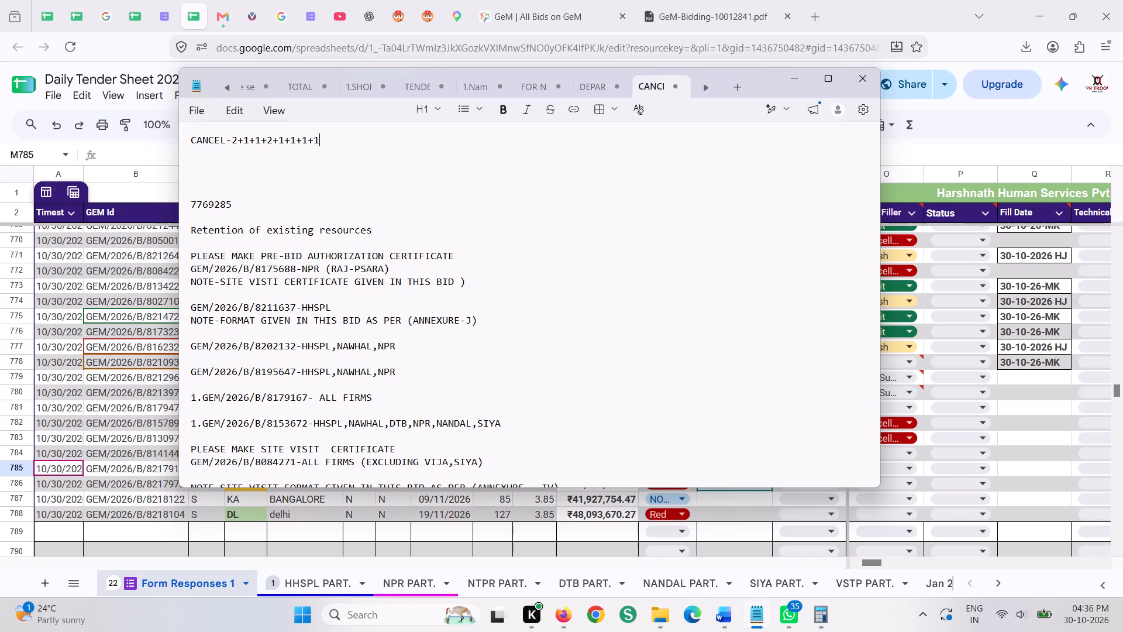
key(alt+Tab)
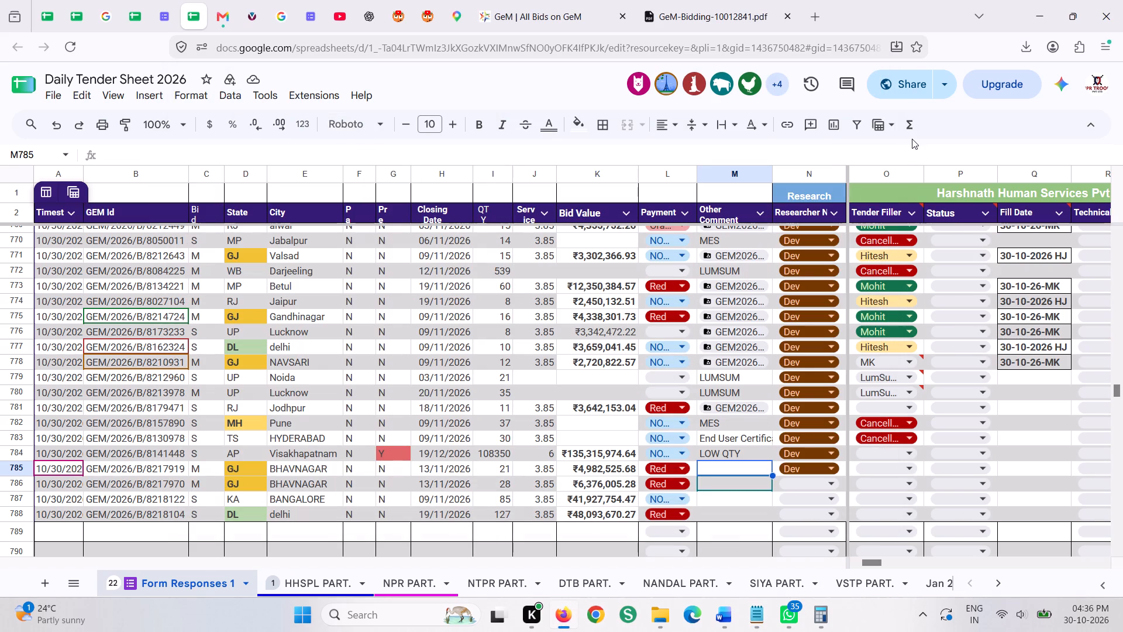
Search Google for YOSIMATSU in a new browser tab, look through the results, and close that tab.
click(813, 13)
click(484, 175)
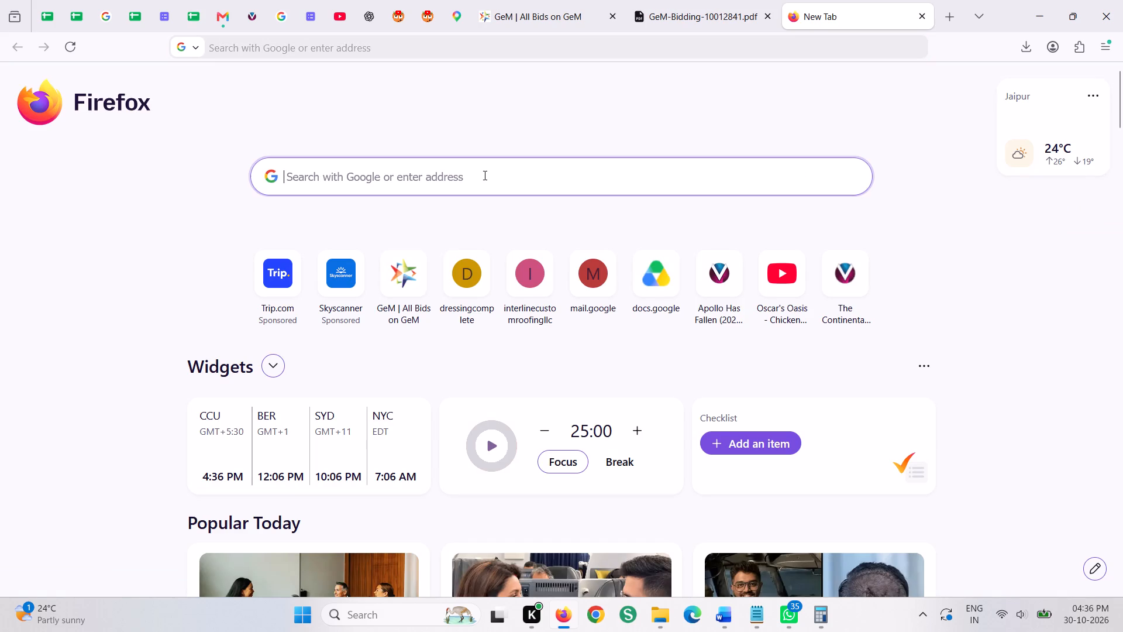
text(YOSIMATSU)
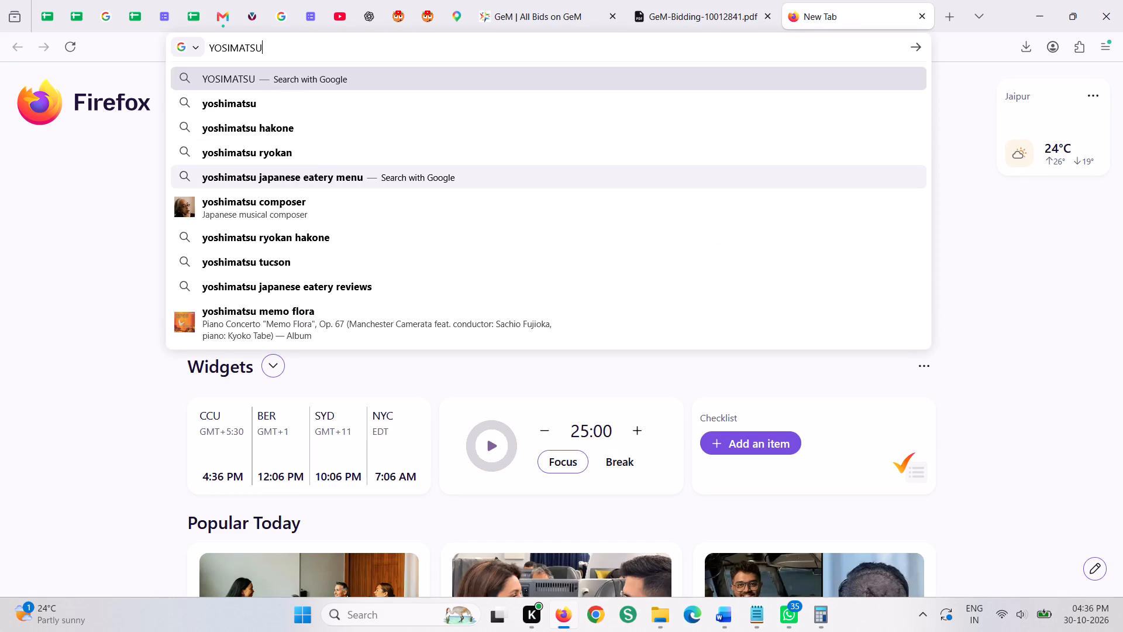
key(Return)
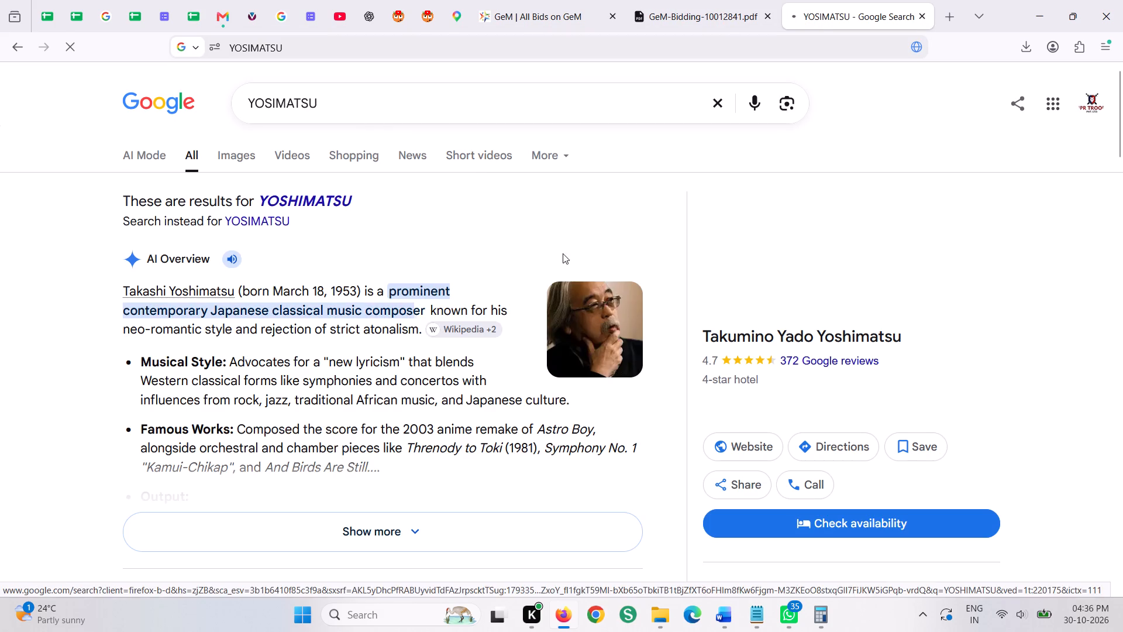
scroll(500, 300, down, 1)
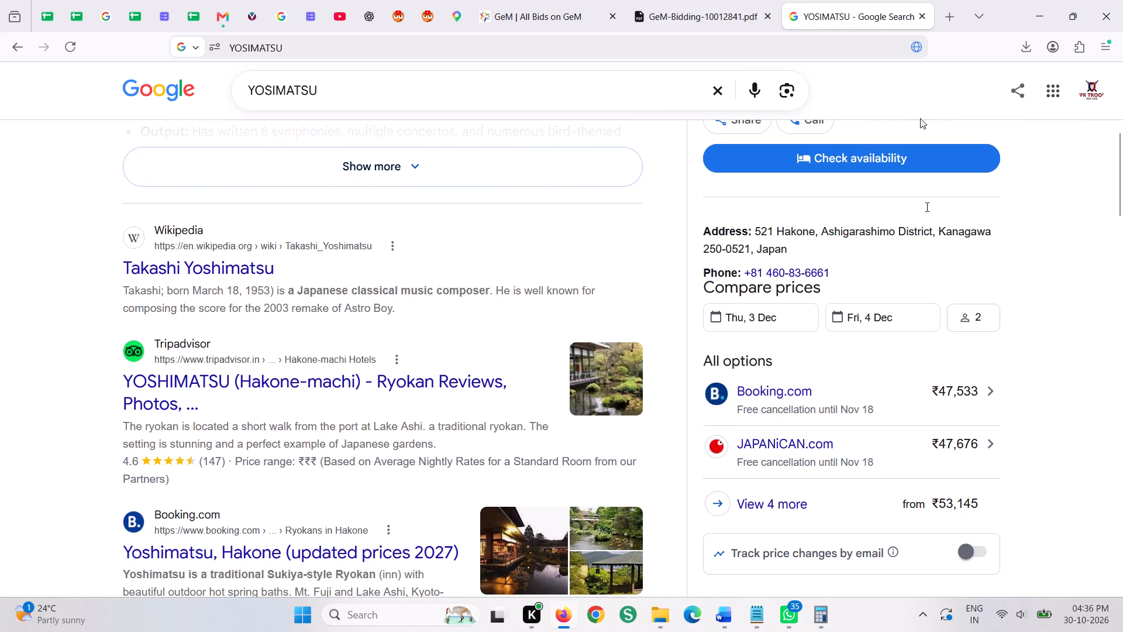
scroll(621, 315, down, 1)
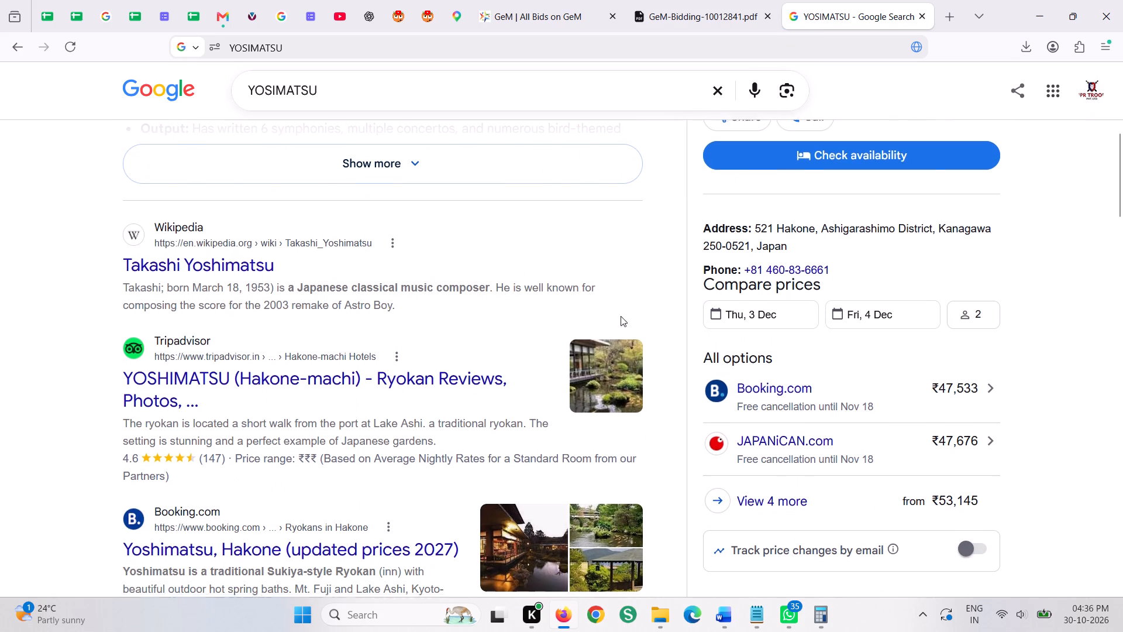
scroll(729, 230, down, 1)
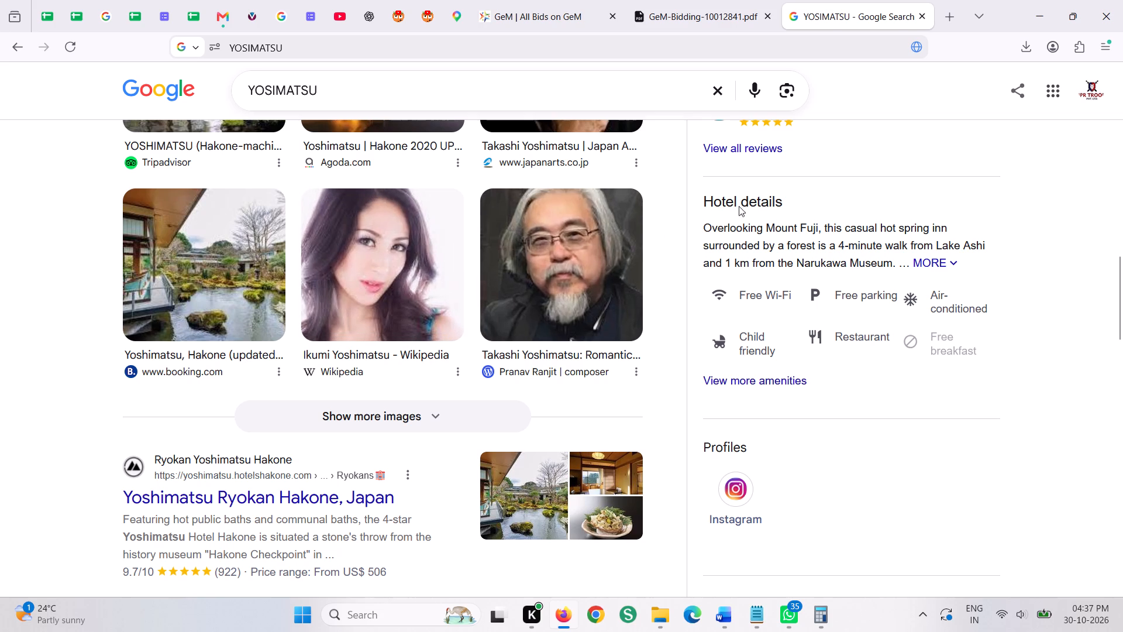
scroll(614, 349, down, 1)
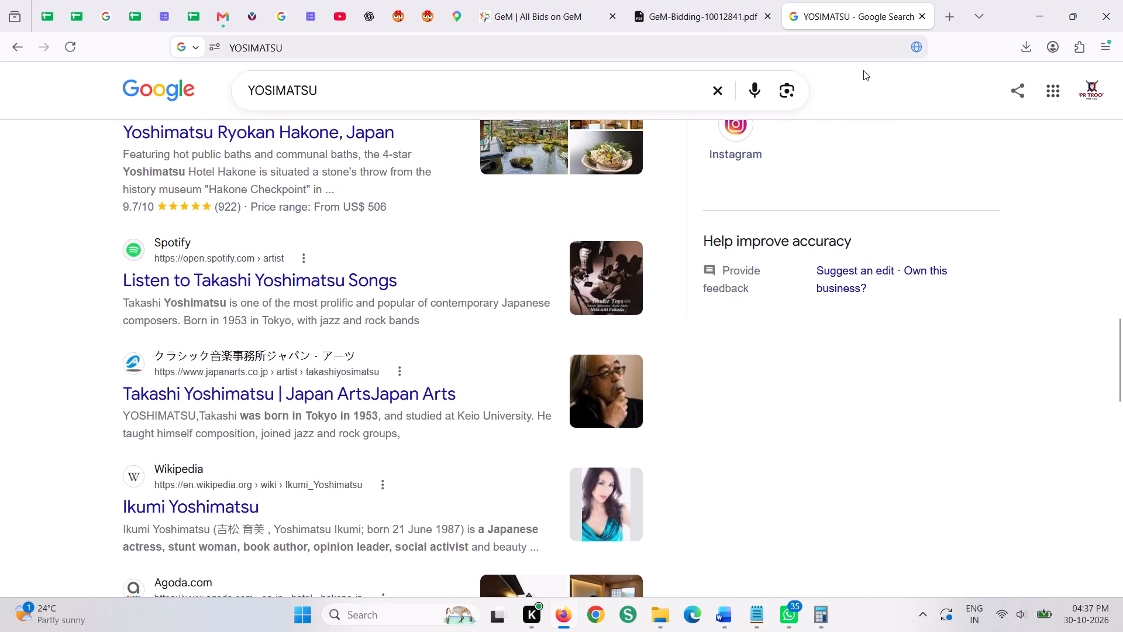
scroll(808, 137, down, 1)
click(856, 0)
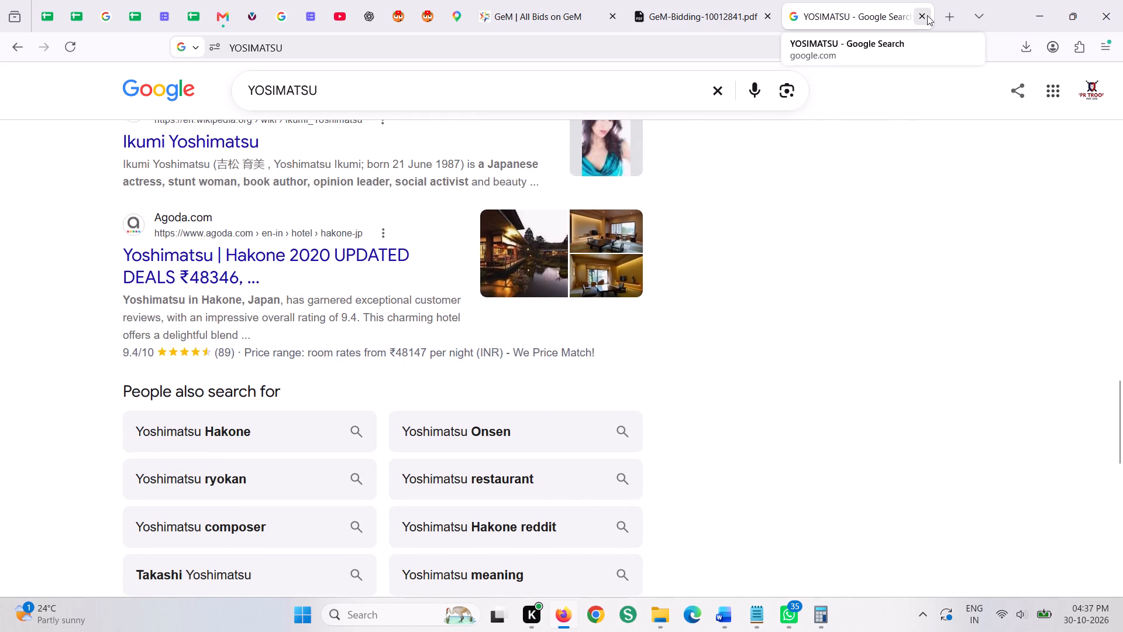
click(927, 15)
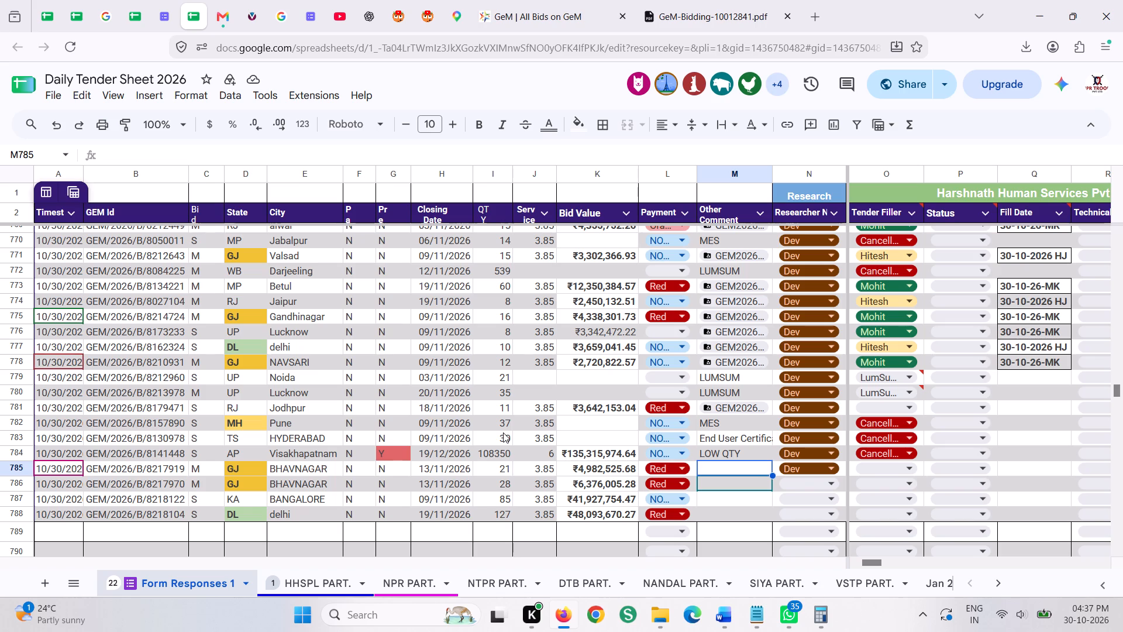
Switch to the Calculator.
click(829, 612)
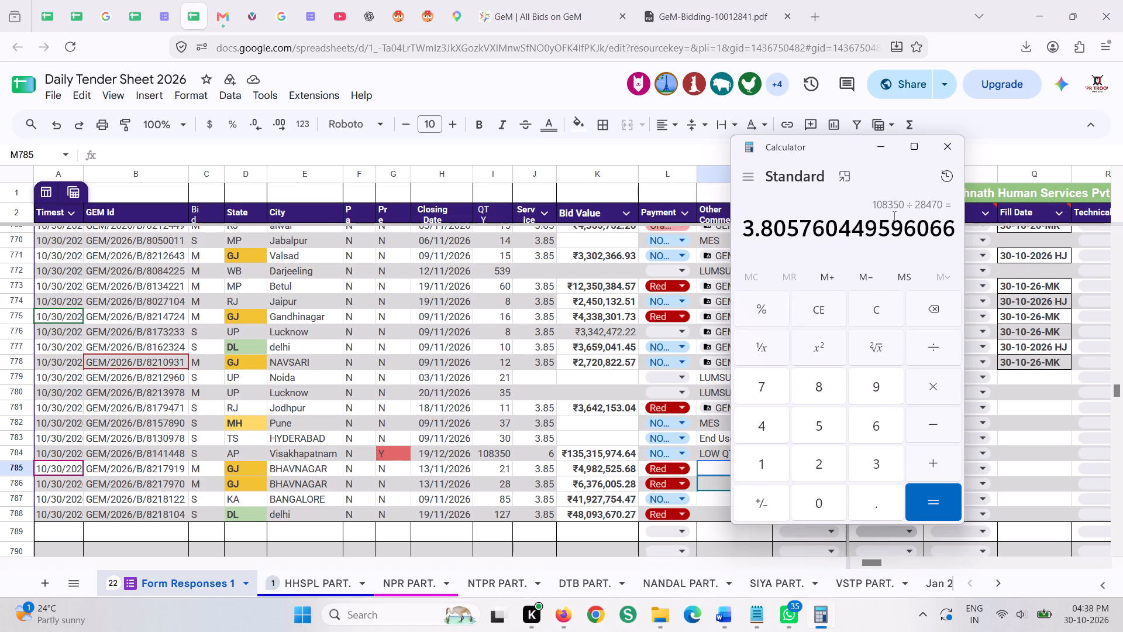
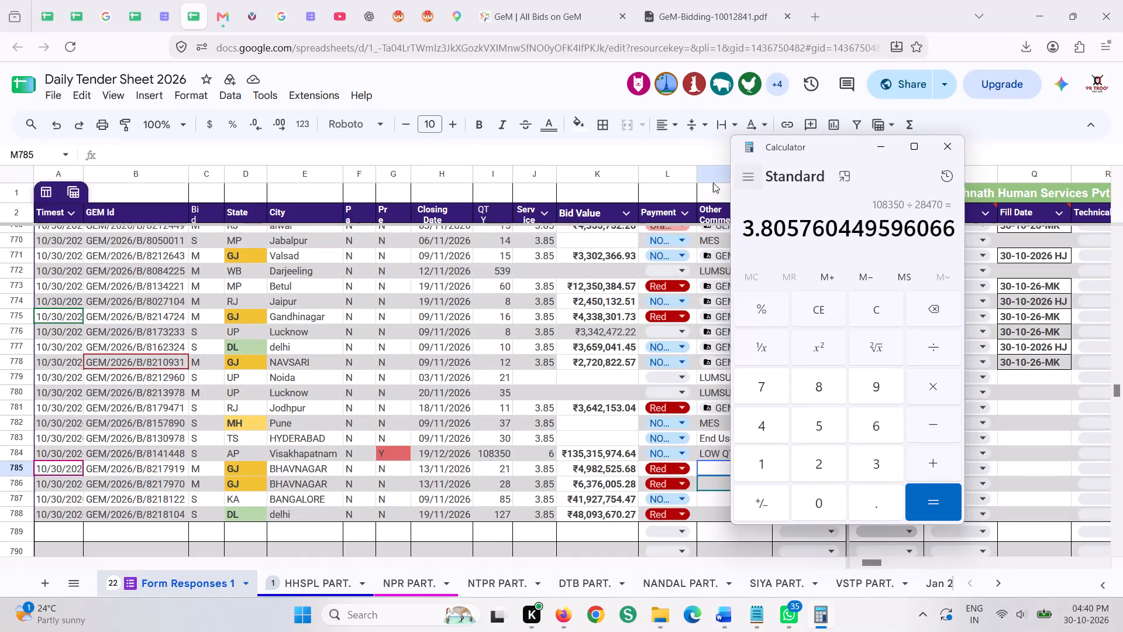
Open the Scope of work & Job description document linked in the GeM-Bidding-10012841 PDF.
click(685, 0)
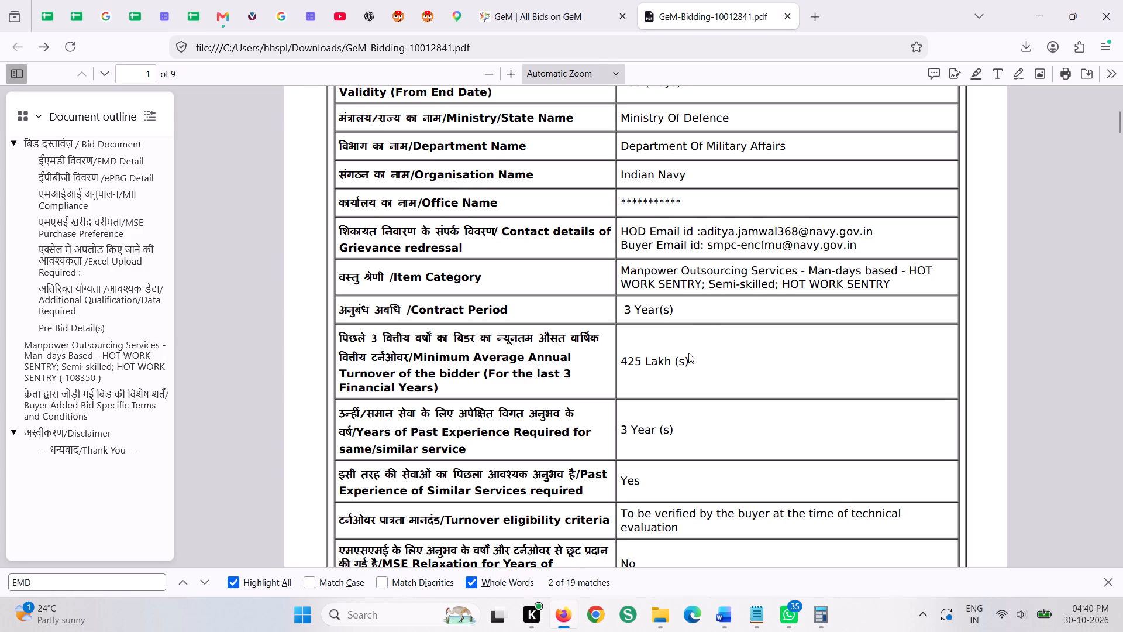
scroll(688, 353, down, 12)
scroll(603, 266, up, 1)
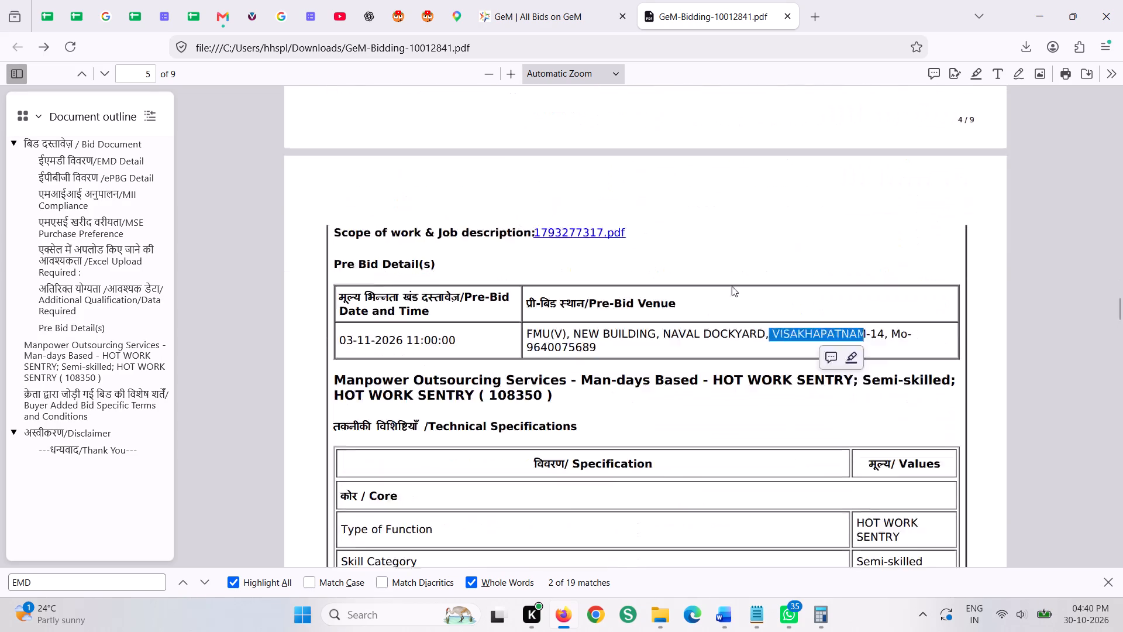
click(598, 280)
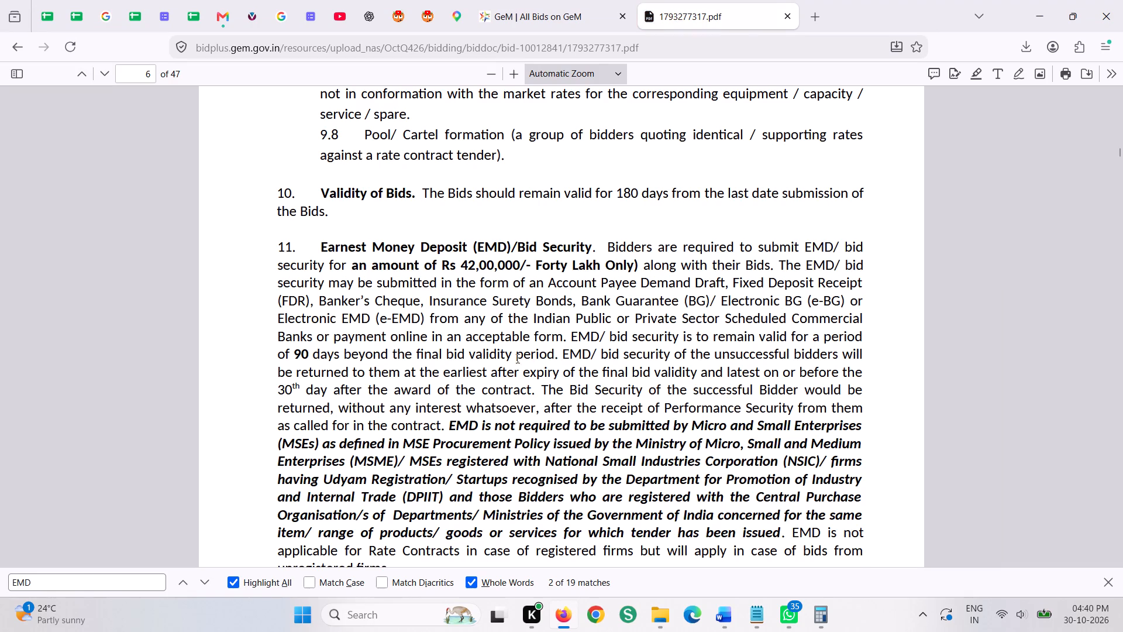
Examine the tender document's eligibility clauses and Part I general information, including EMD, past experience, turnover and workforce requirements.
scroll(516, 358, up, 20)
scroll(516, 358, up, 10)
scroll(509, 361, down, 5)
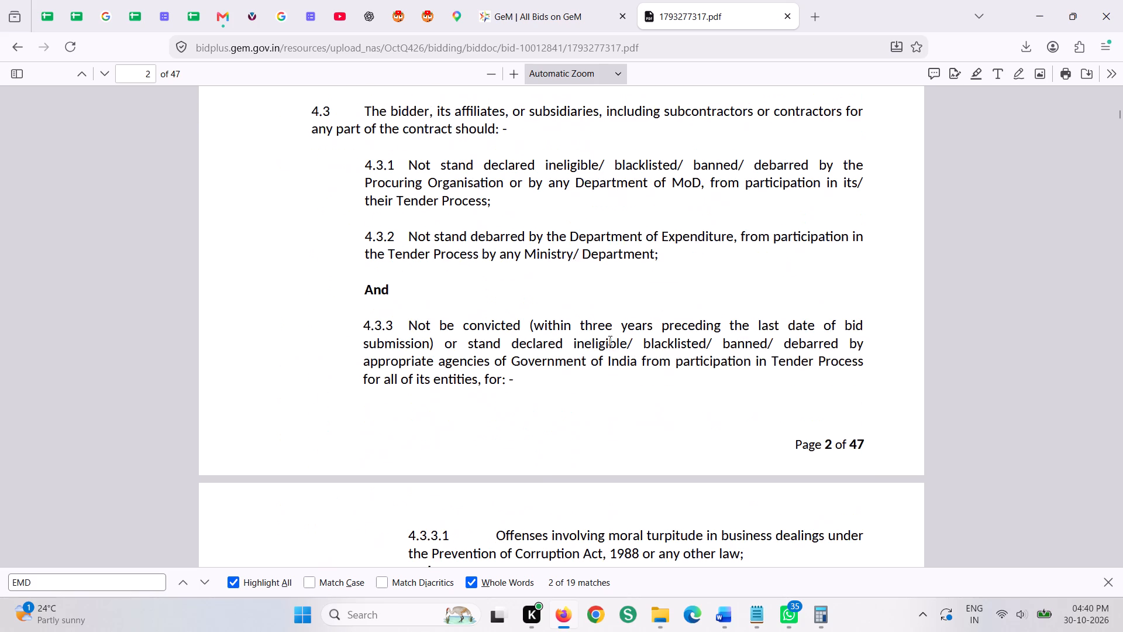
scroll(485, 316, down, 1)
scroll(602, 288, down, 1)
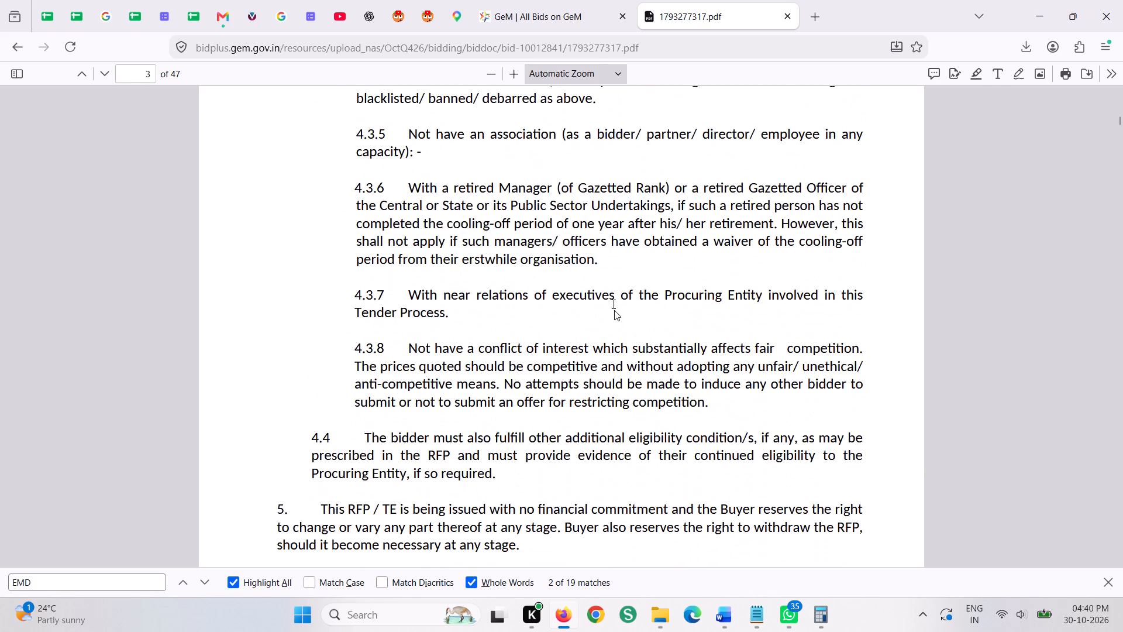
scroll(615, 310, down, 1)
scroll(409, 282, down, 2)
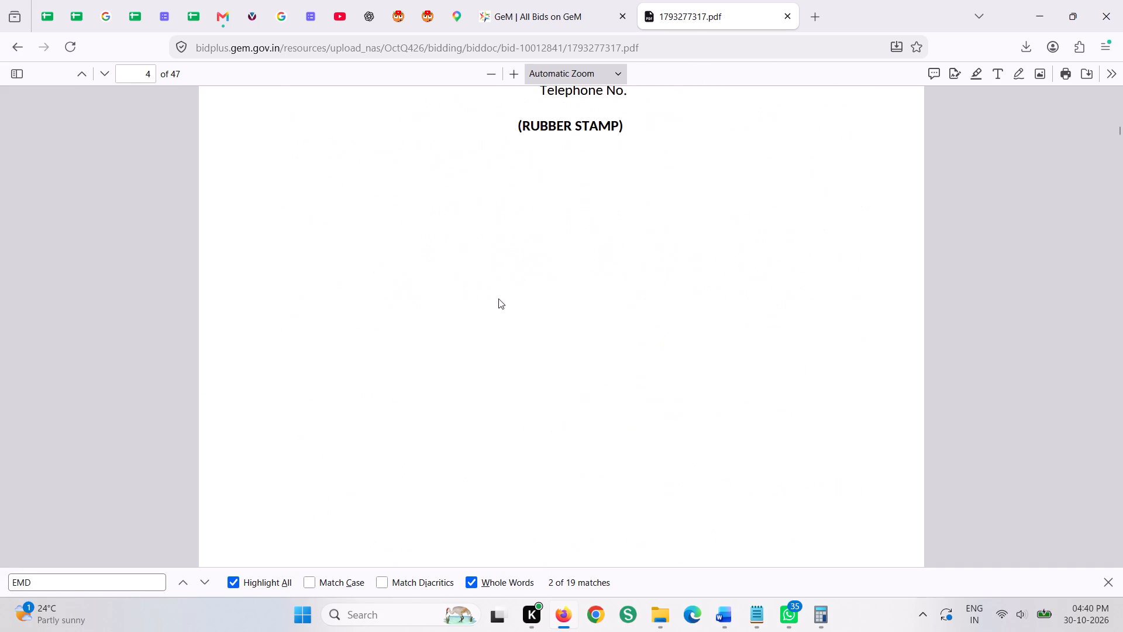
scroll(457, 311, down, 2)
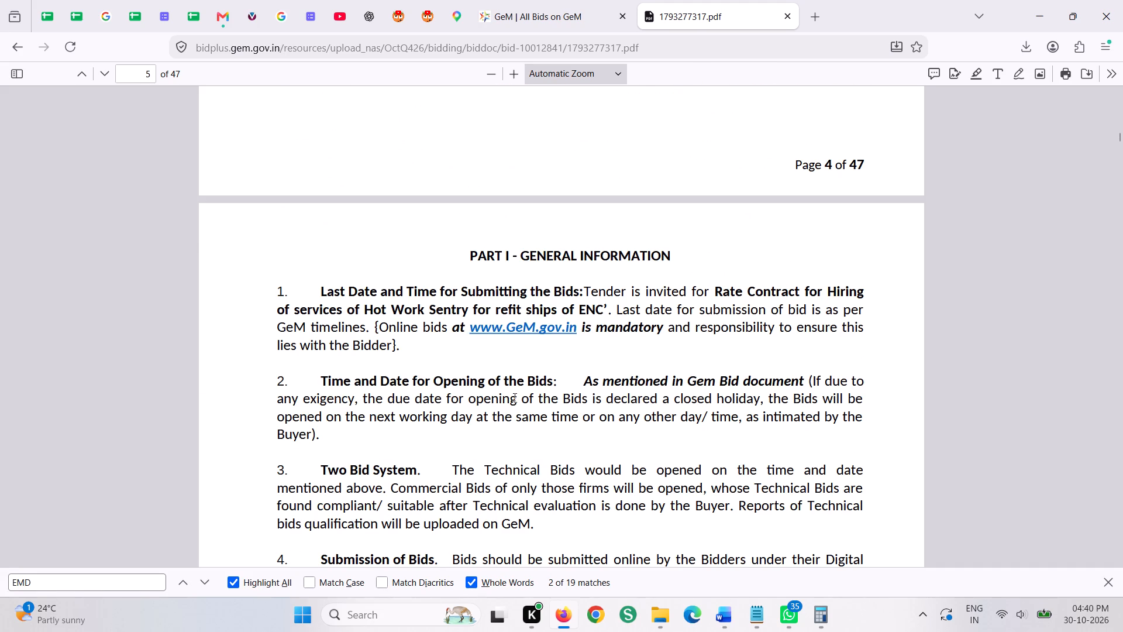
scroll(541, 397, down, 1)
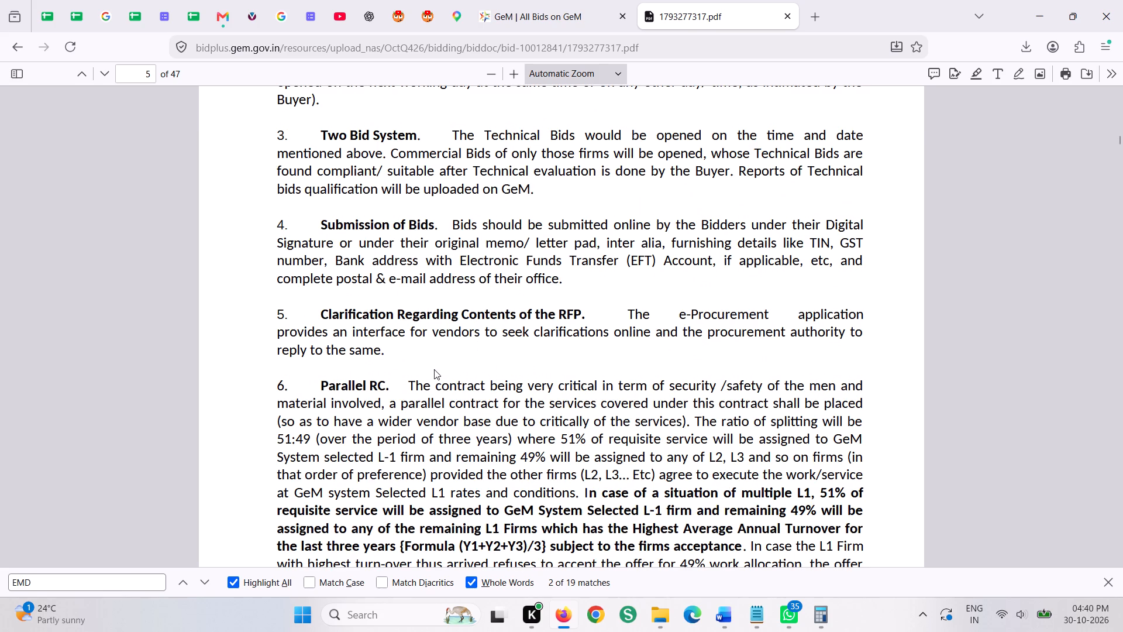
scroll(434, 370, down, 2)
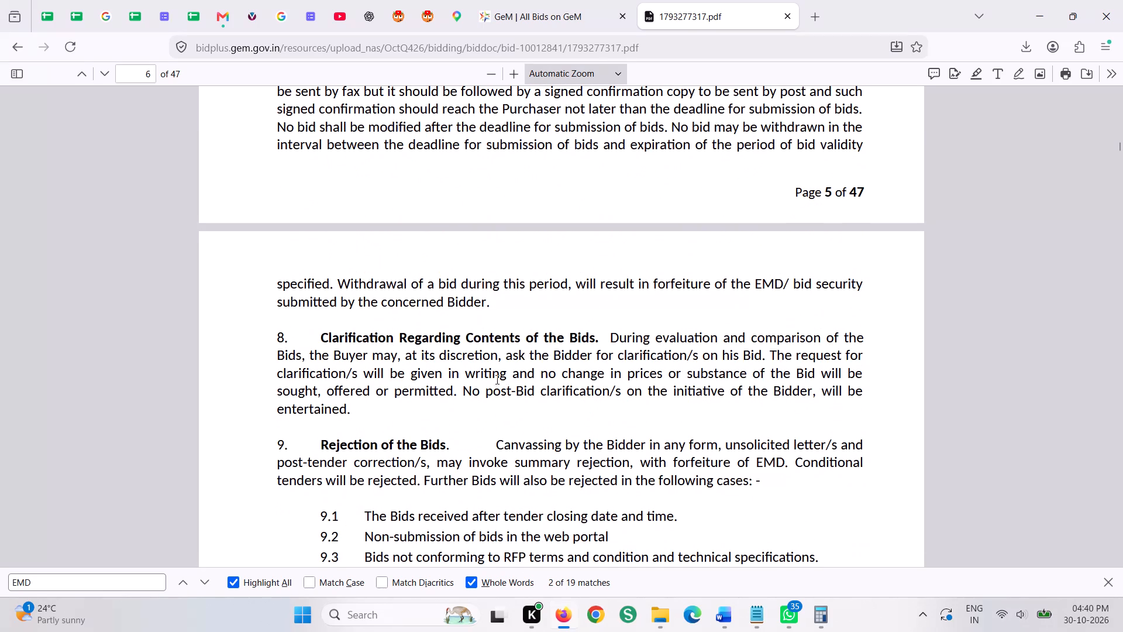
scroll(503, 453, down, 1)
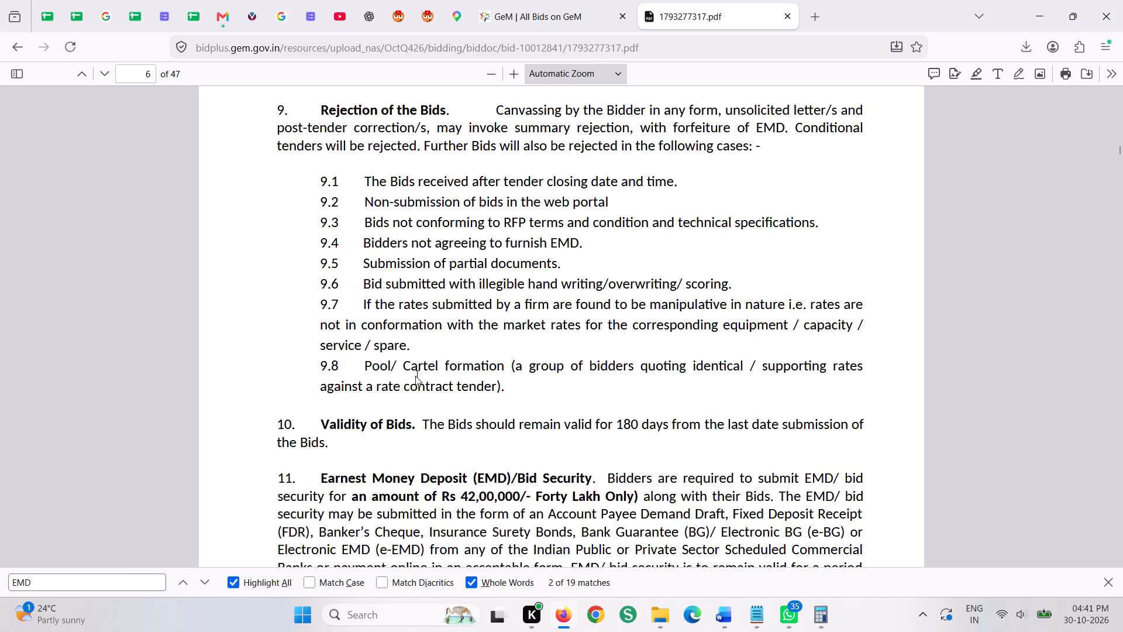
scroll(415, 383, down, 1)
scroll(533, 383, down, 1)
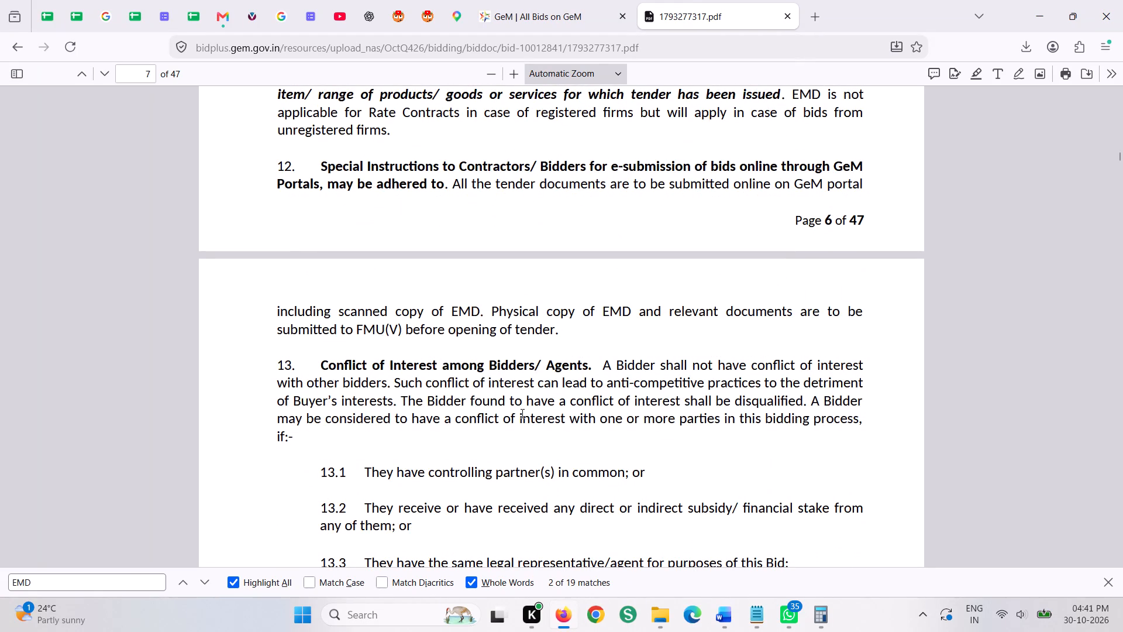
scroll(514, 439, down, 2)
scroll(447, 376, down, 1)
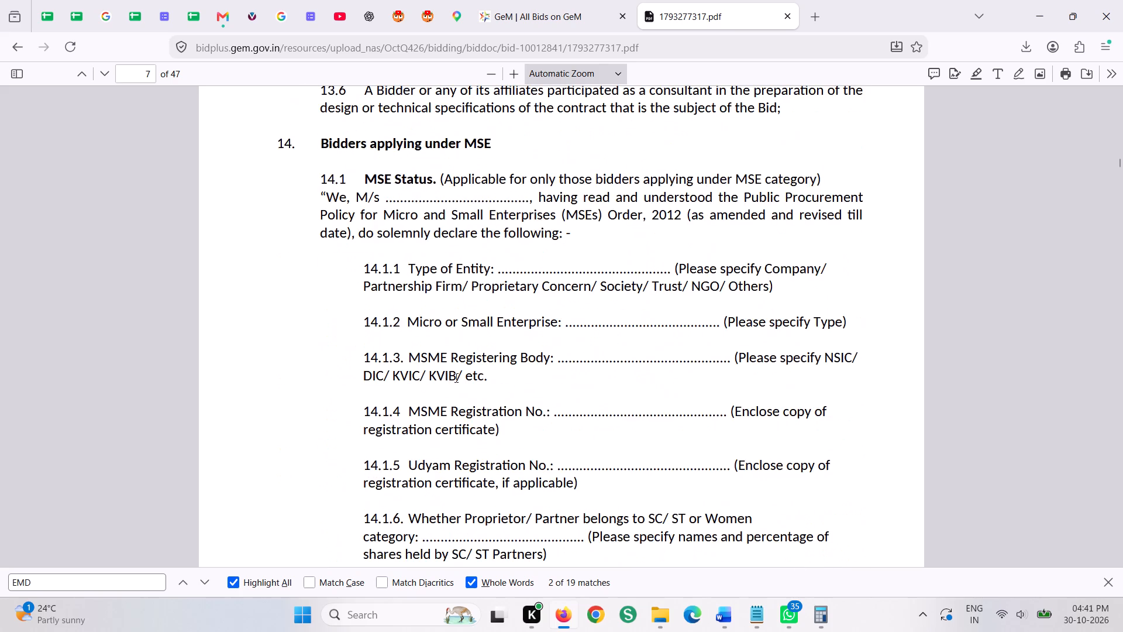
scroll(511, 377, down, 1)
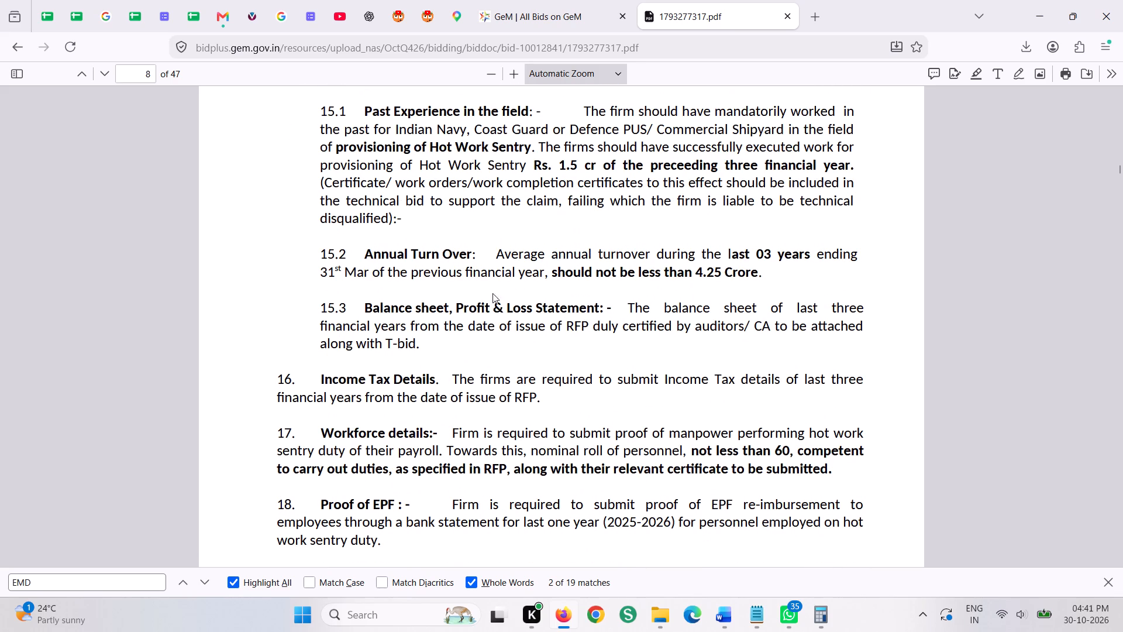
scroll(457, 389, down, 1)
scroll(505, 314, down, 1)
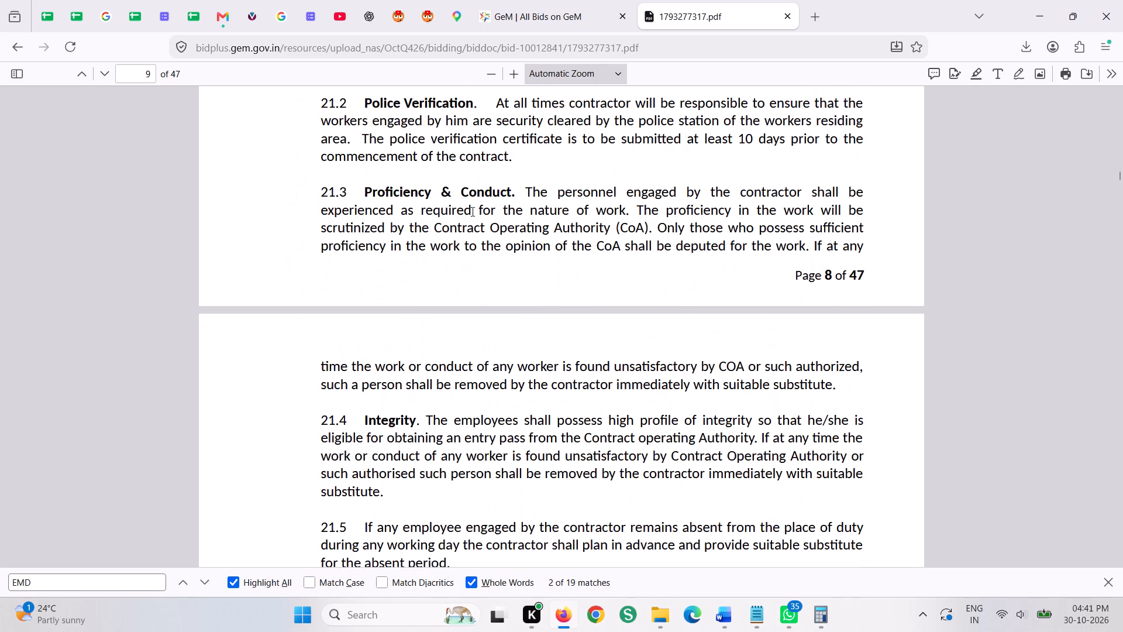
scroll(451, 300, down, 3)
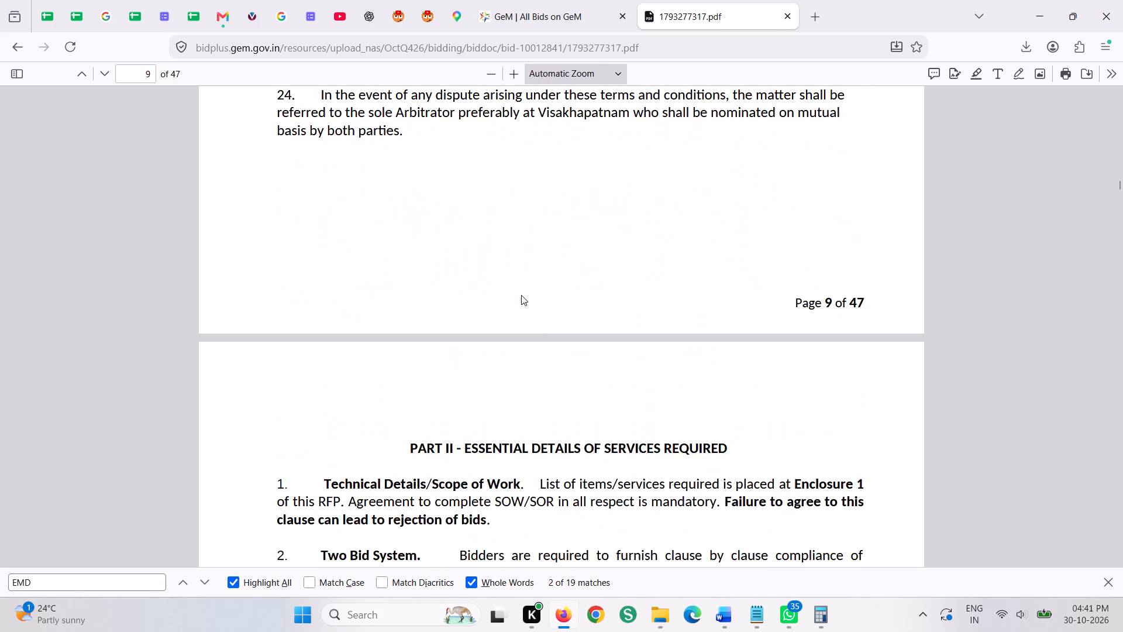
Examine Part II on essential details of services and the start of Part III for contract condition, period and effective date.
scroll(497, 296, down, 1)
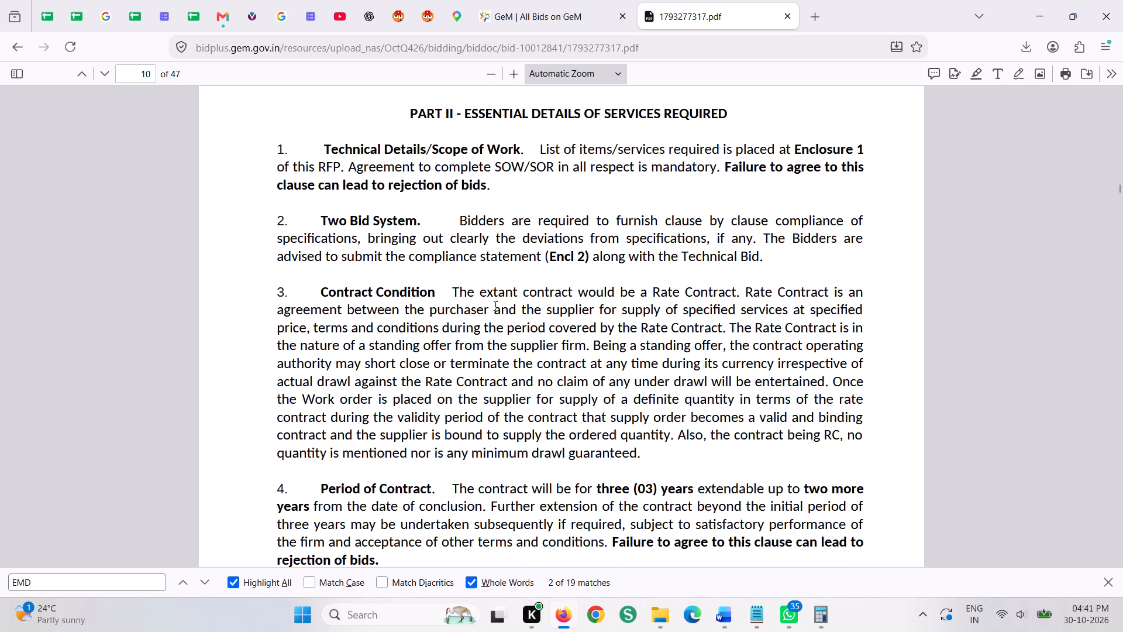
scroll(459, 359, down, 1)
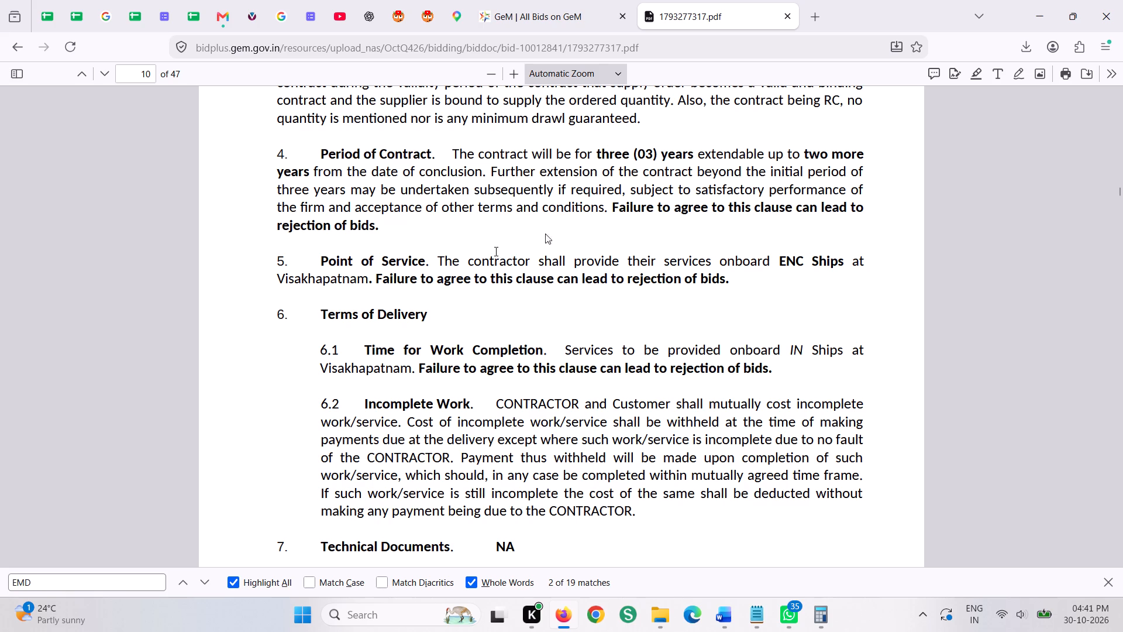
scroll(544, 308, down, 1)
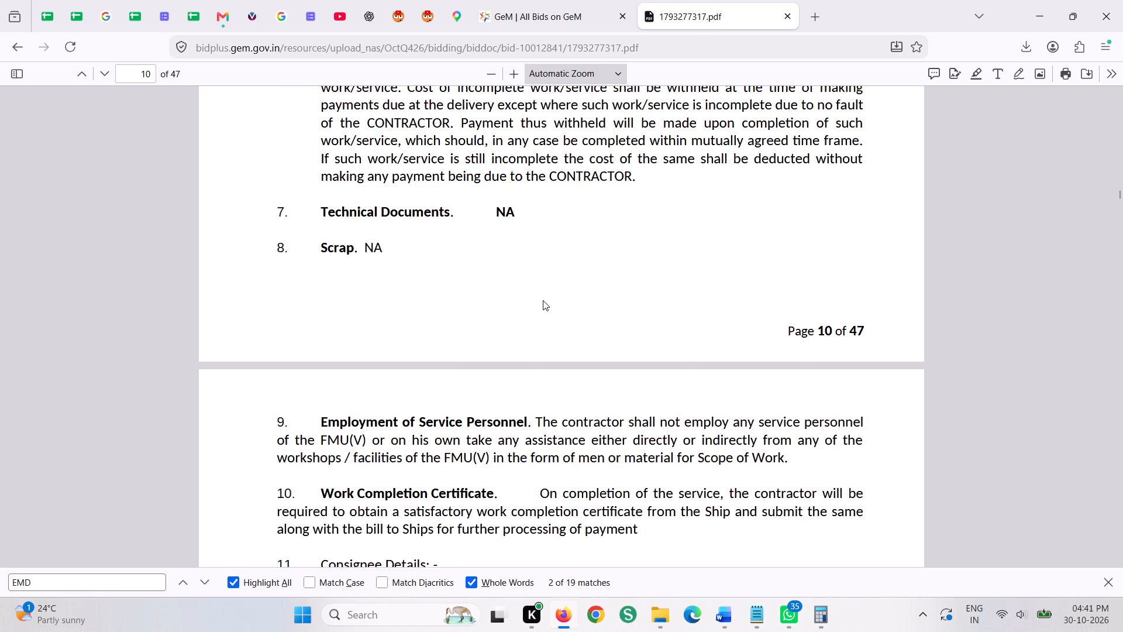
scroll(543, 300, down, 1)
scroll(579, 261, up, 1)
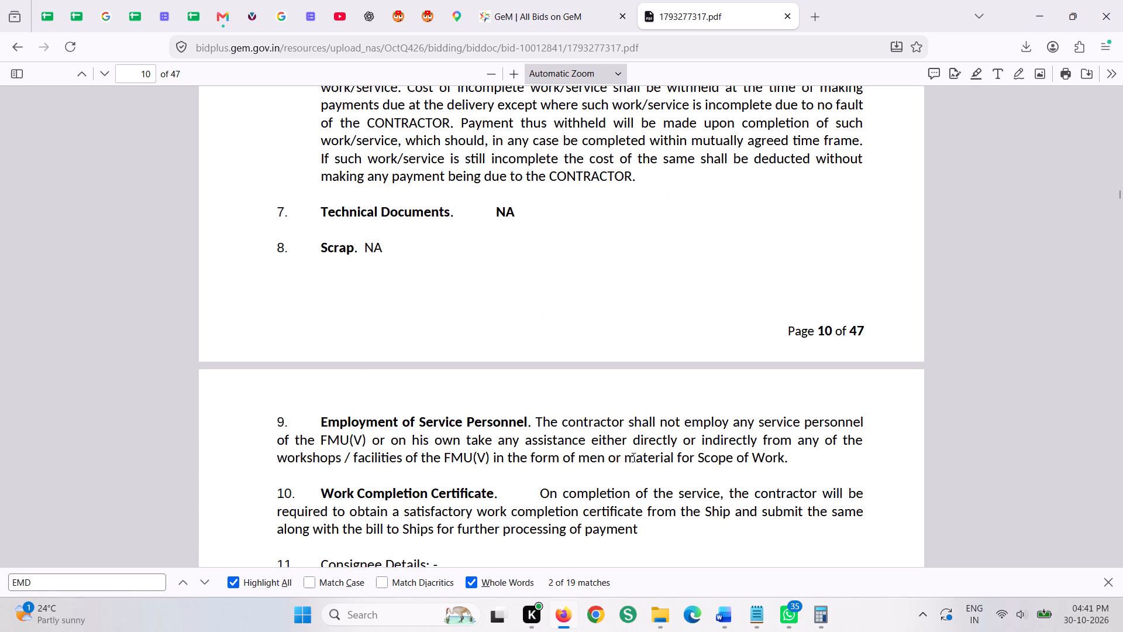
scroll(566, 405, down, 4)
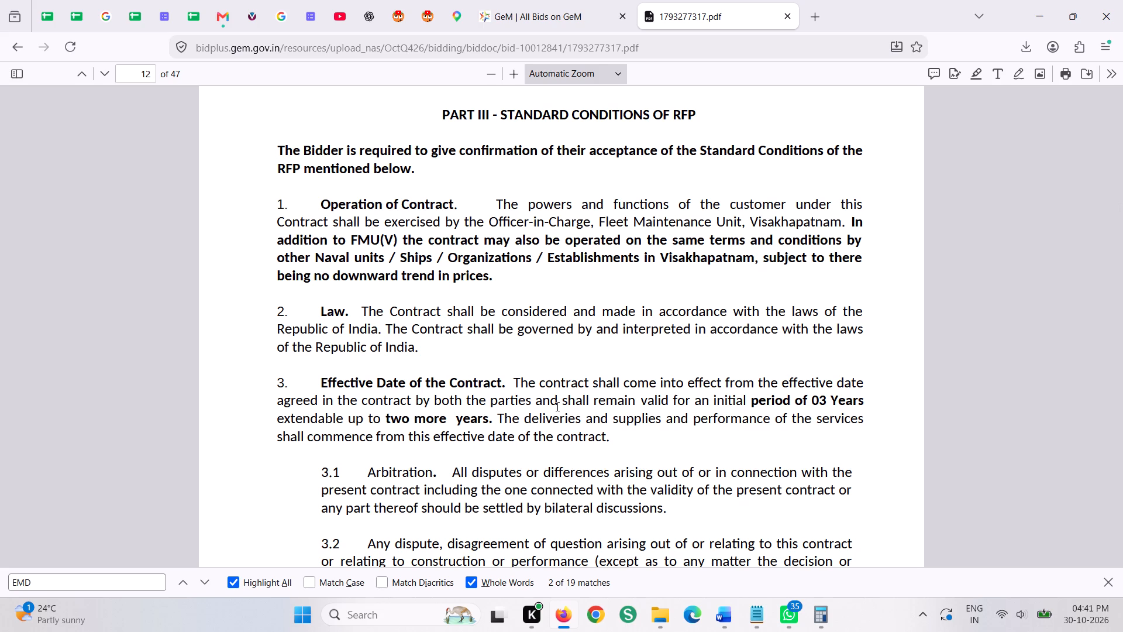
Calculate 12 × 3 in the Calculator.
click(823, 606)
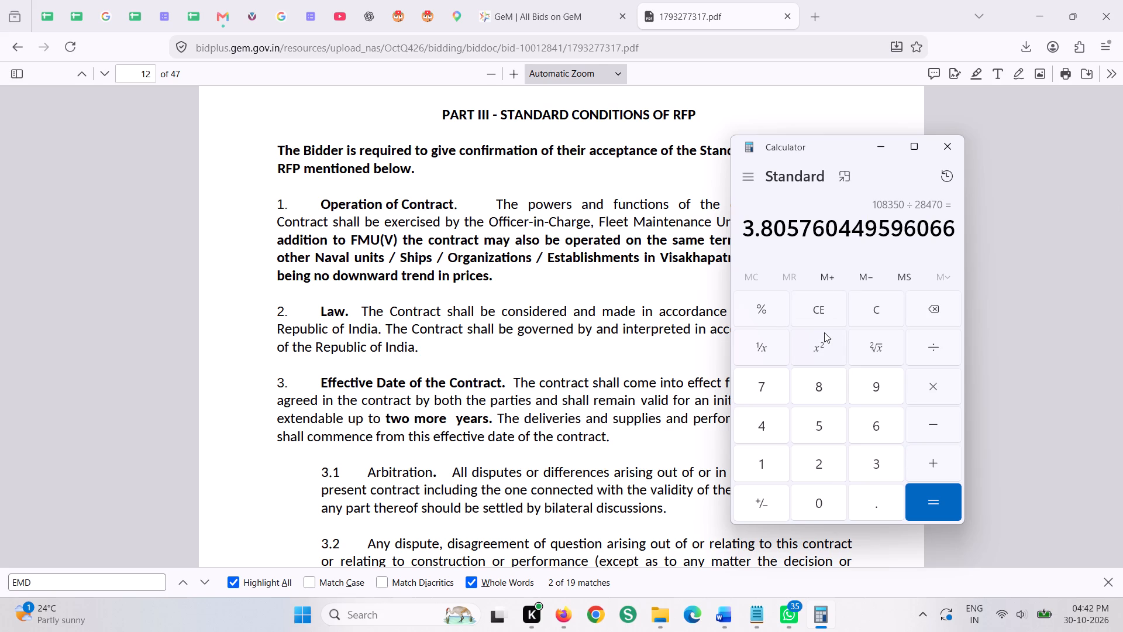
click(1042, 276)
click(821, 620)
click(930, 306)
triple_click(824, 305)
click(754, 466)
click(802, 461)
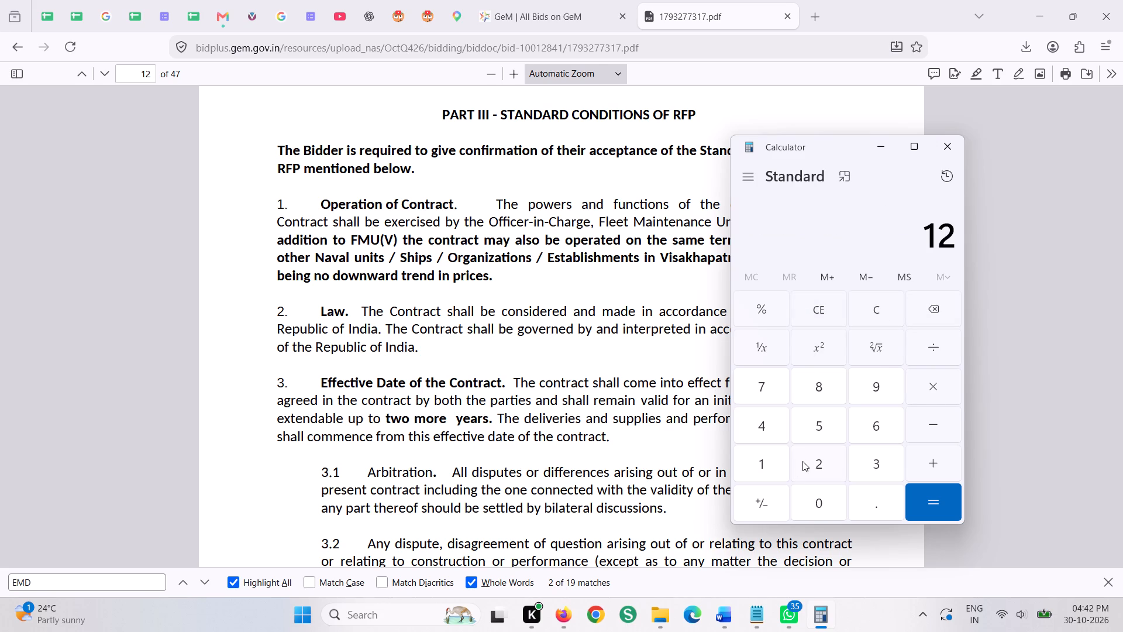
click(931, 381)
click(886, 458)
click(928, 494)
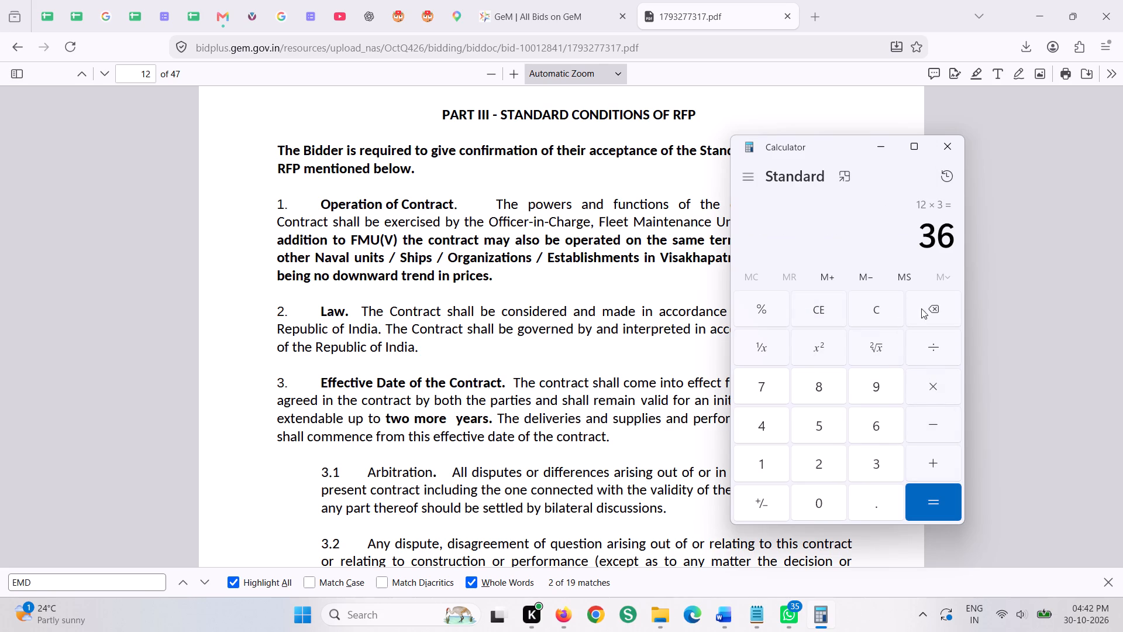
Calculate 26 × 36, and close the Calculator.
double_click(926, 306)
double_click(819, 314)
click(821, 460)
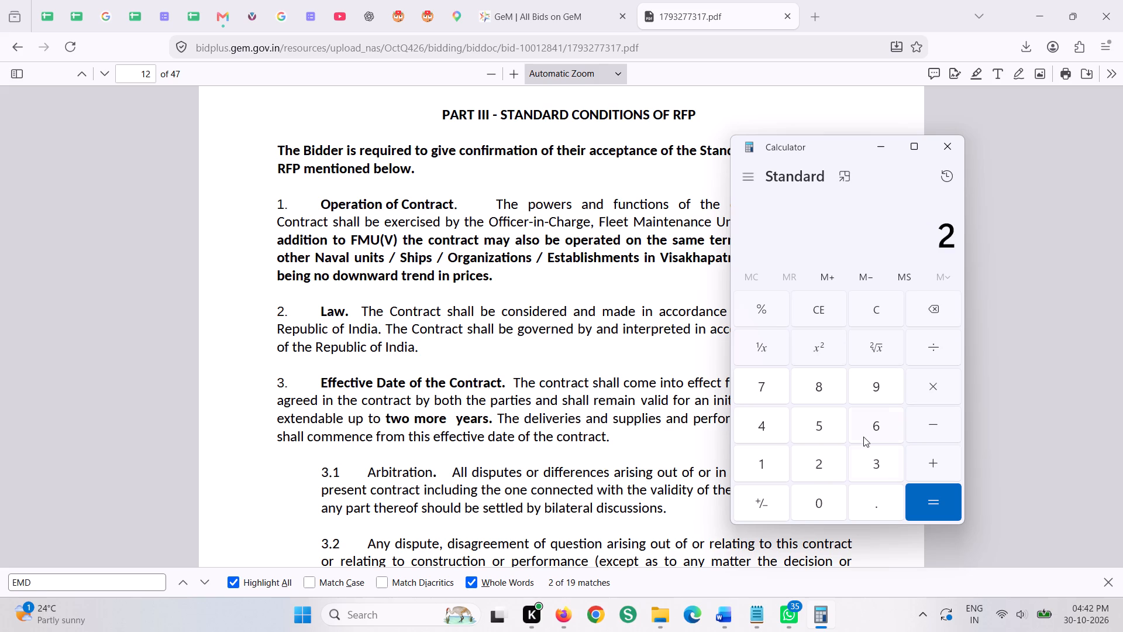
click(866, 427)
click(933, 380)
click(880, 449)
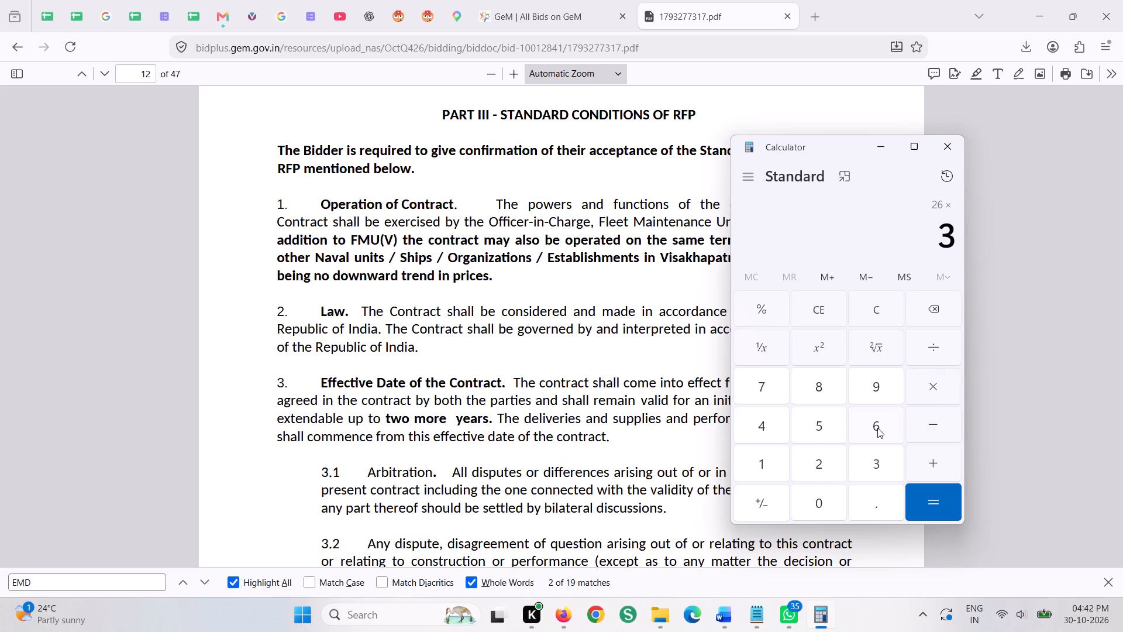
click(877, 428)
click(944, 498)
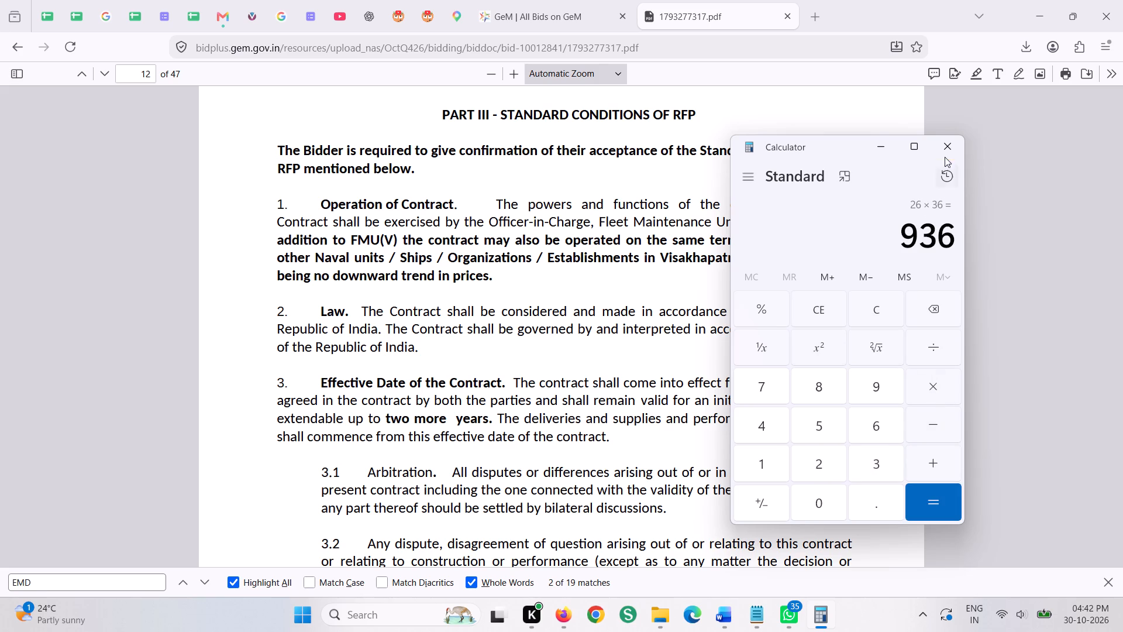
click(947, 150)
Copy the quantity of bid GEM/2026/B/8141448 from the GeM bid listing.
click(577, 0)
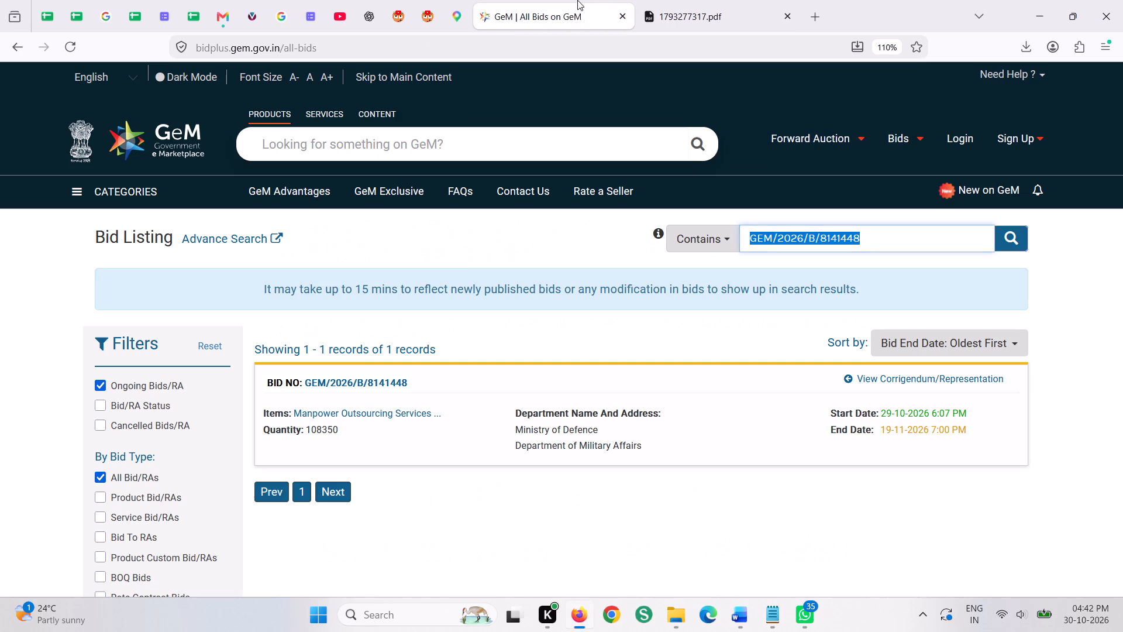
double_click(330, 427)
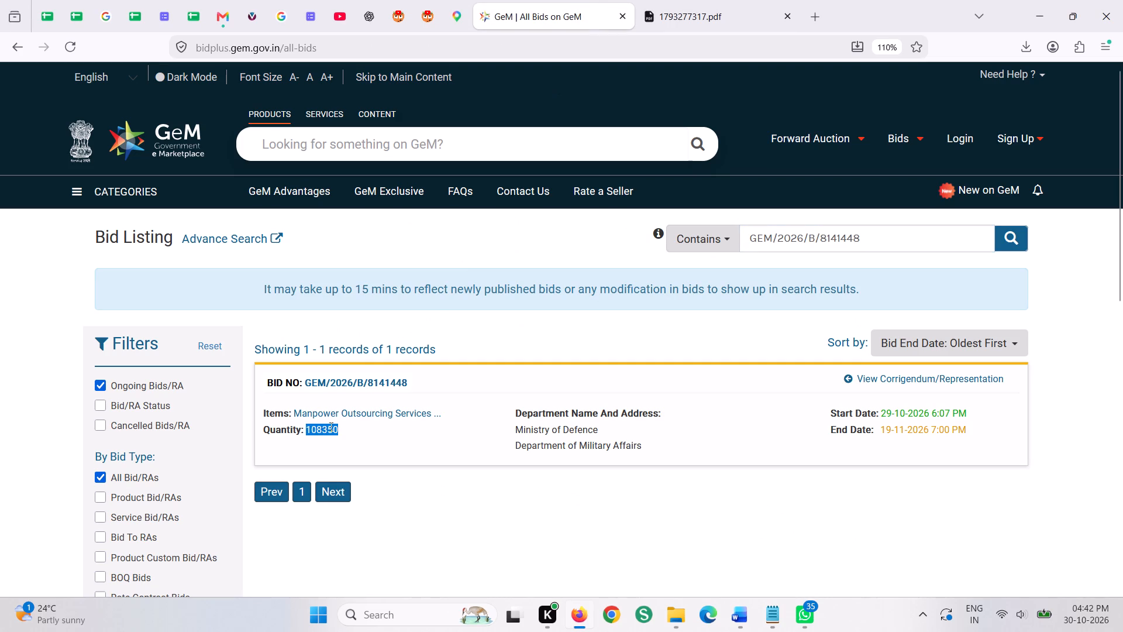
key(ctrl+c)
key(ctrl+c)
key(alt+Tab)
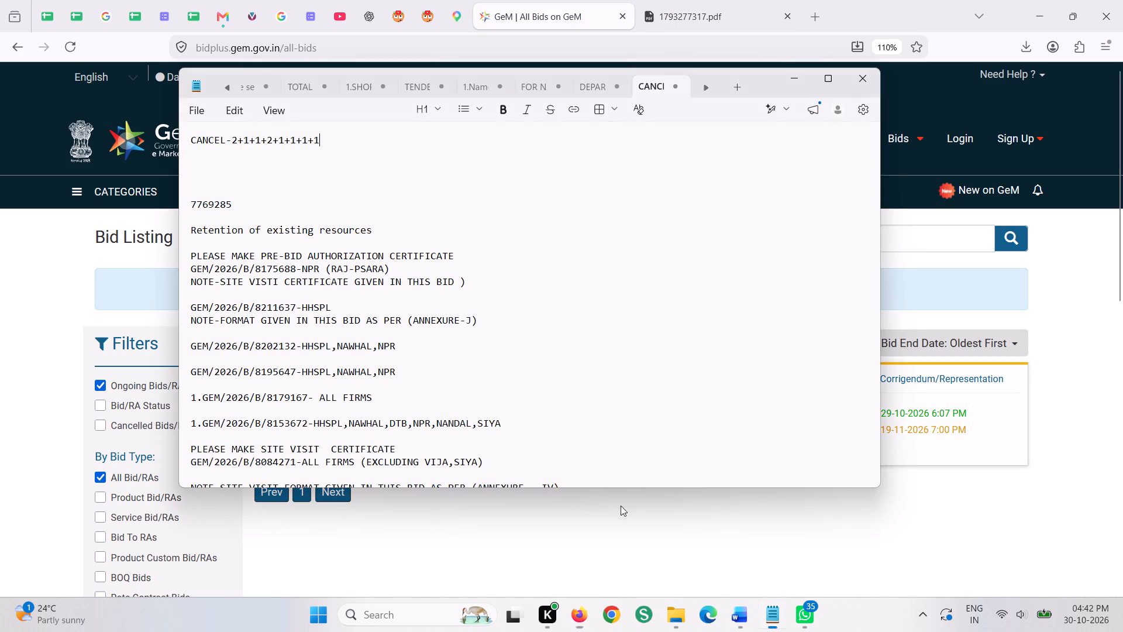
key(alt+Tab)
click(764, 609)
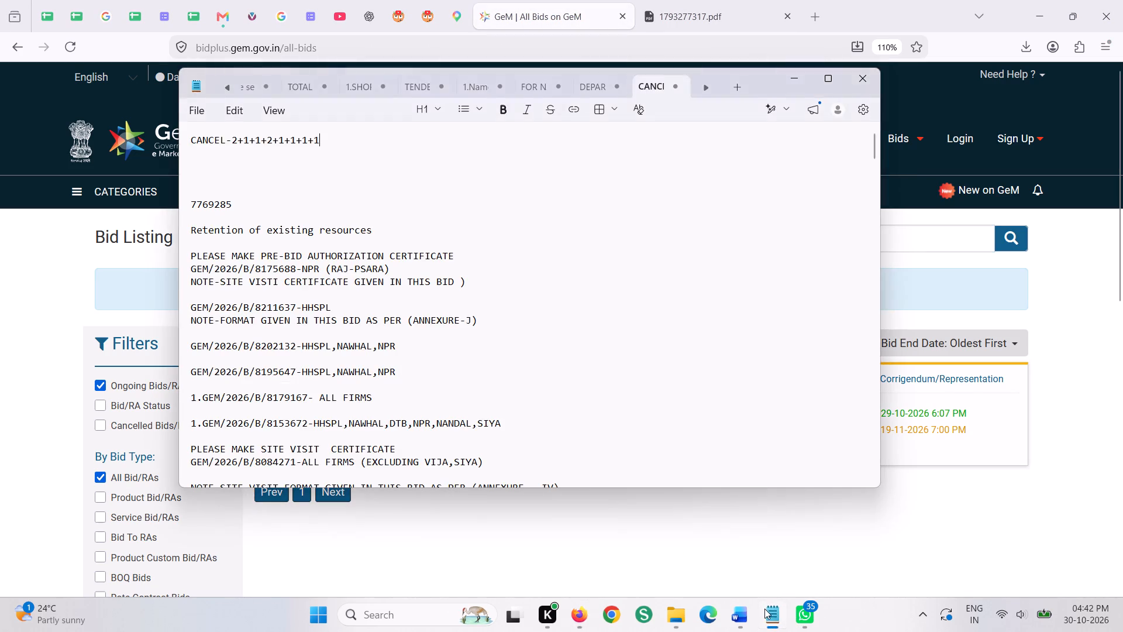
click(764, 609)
Try to divide the copied bid quantity 108350 by 936 in the Calculator, and close the Calculator.
click(419, 611)
text(CAL)
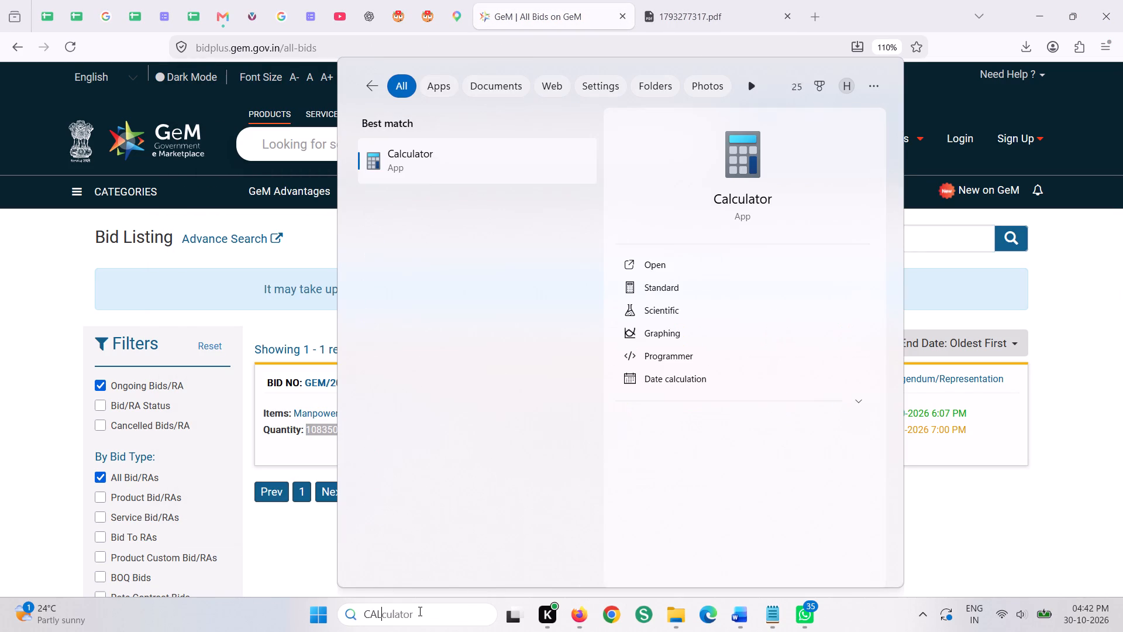
key(Return)
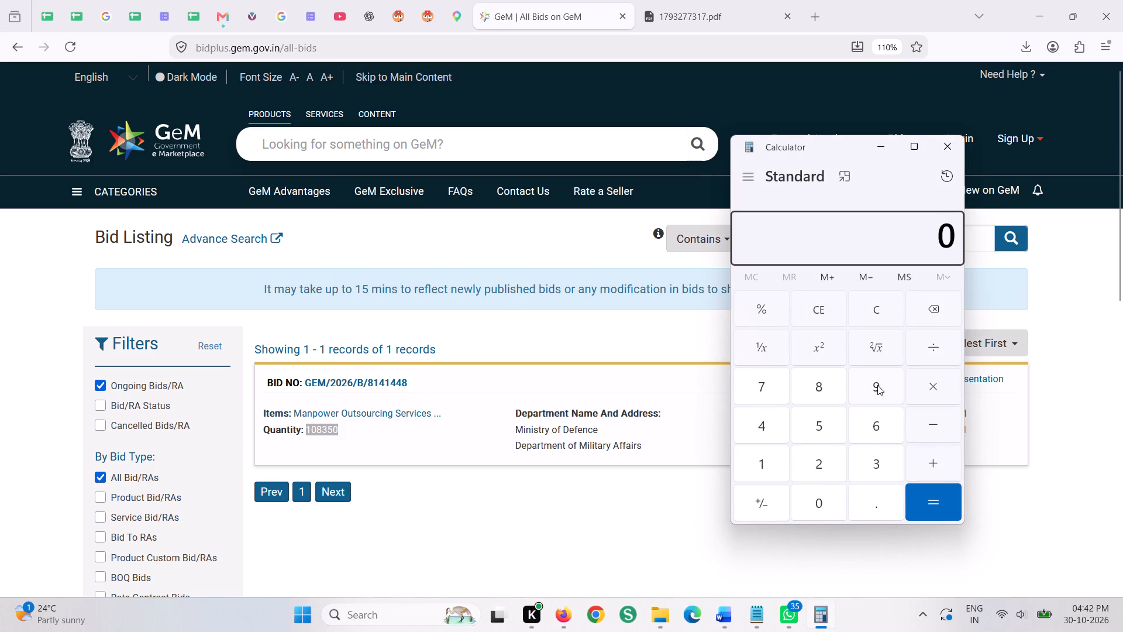
click(877, 384)
click(873, 458)
click(871, 425)
click(932, 351)
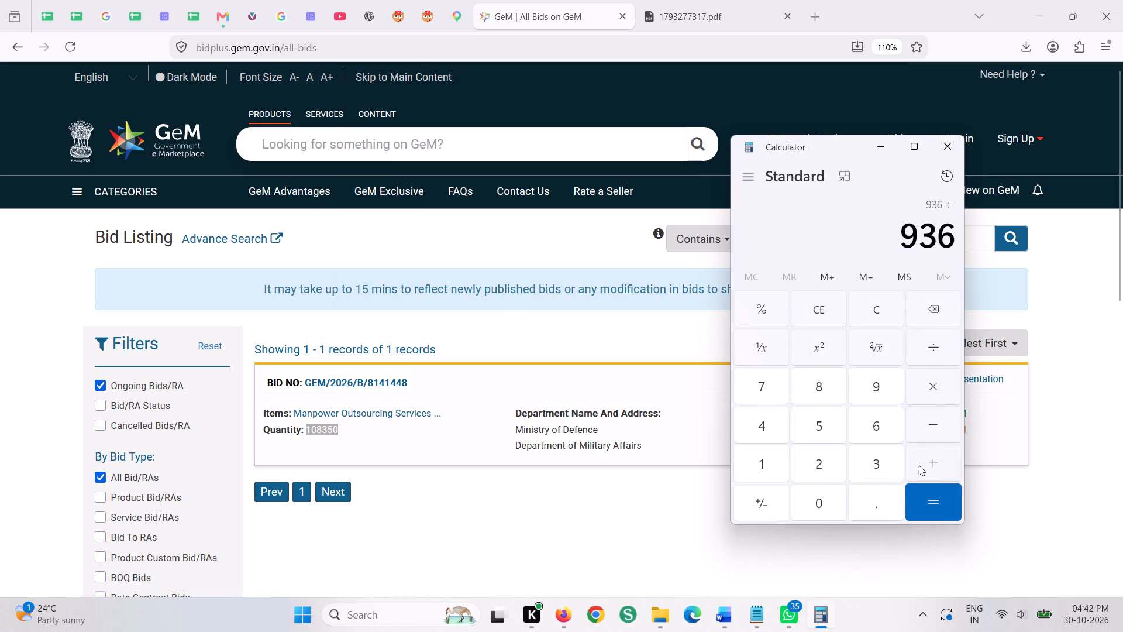
key(ctrl+v)
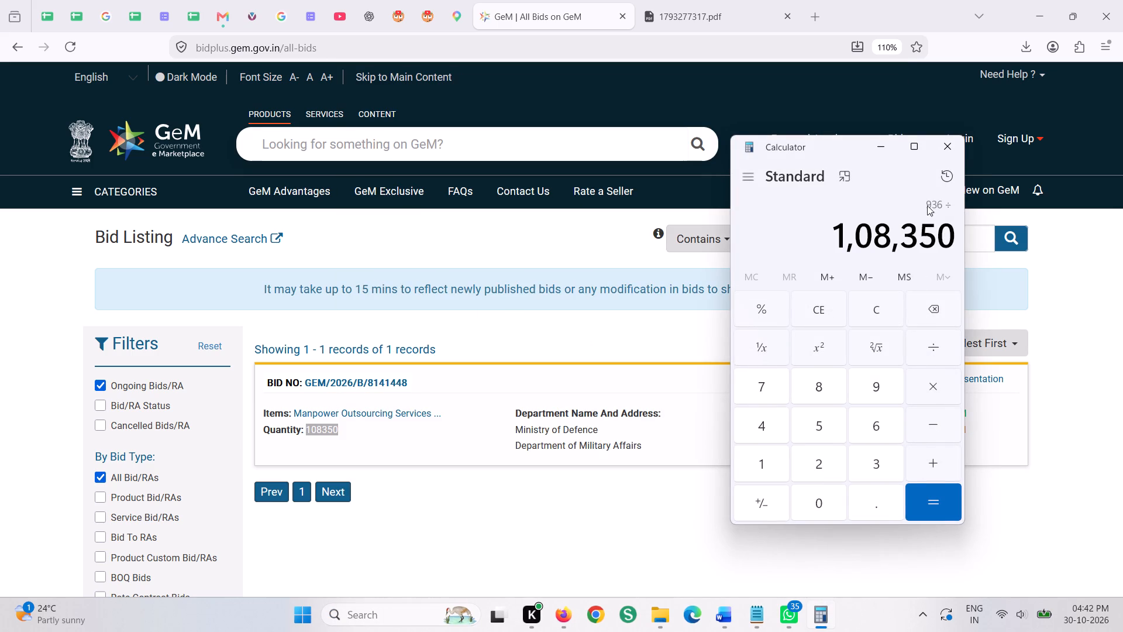
click(818, 304)
click(818, 304)
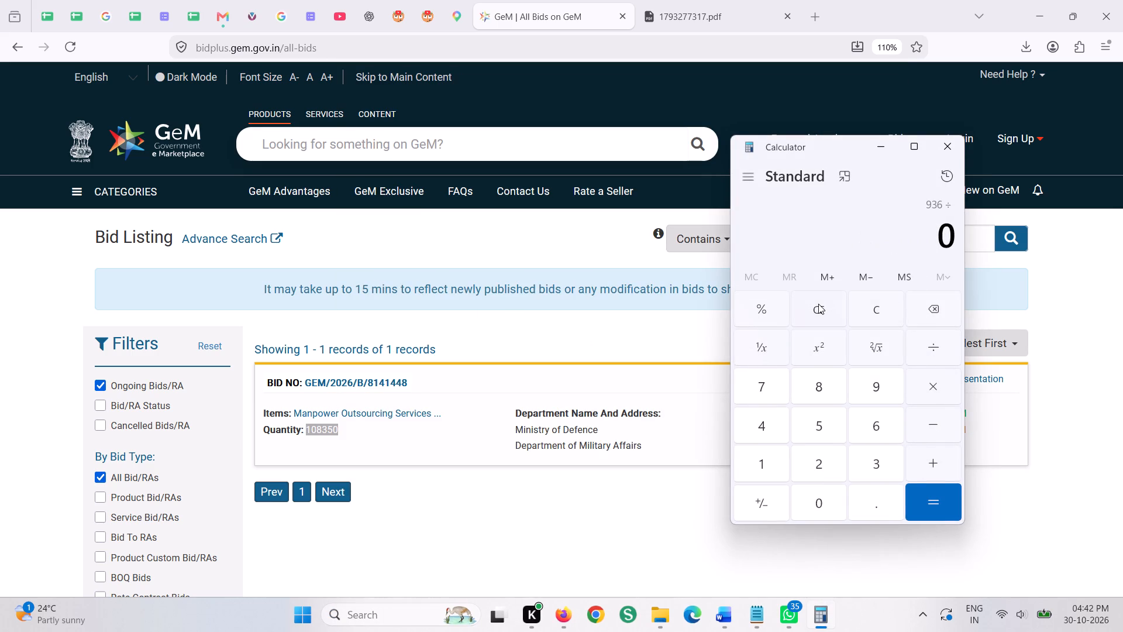
key(ctrl+v)
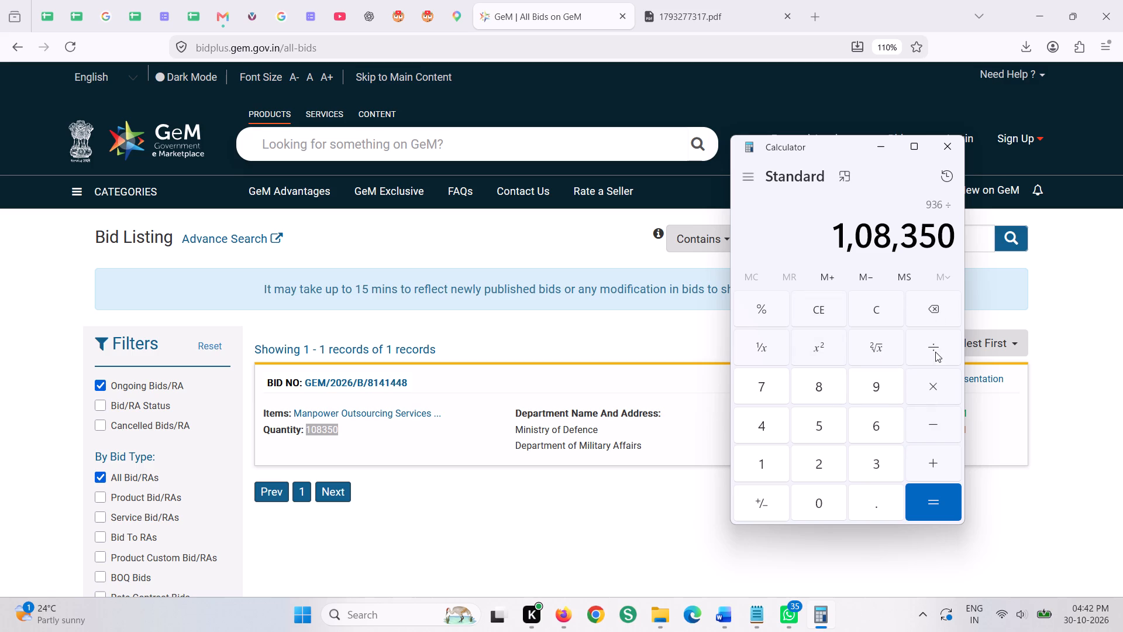
click(935, 348)
click(877, 389)
click(875, 455)
click(873, 428)
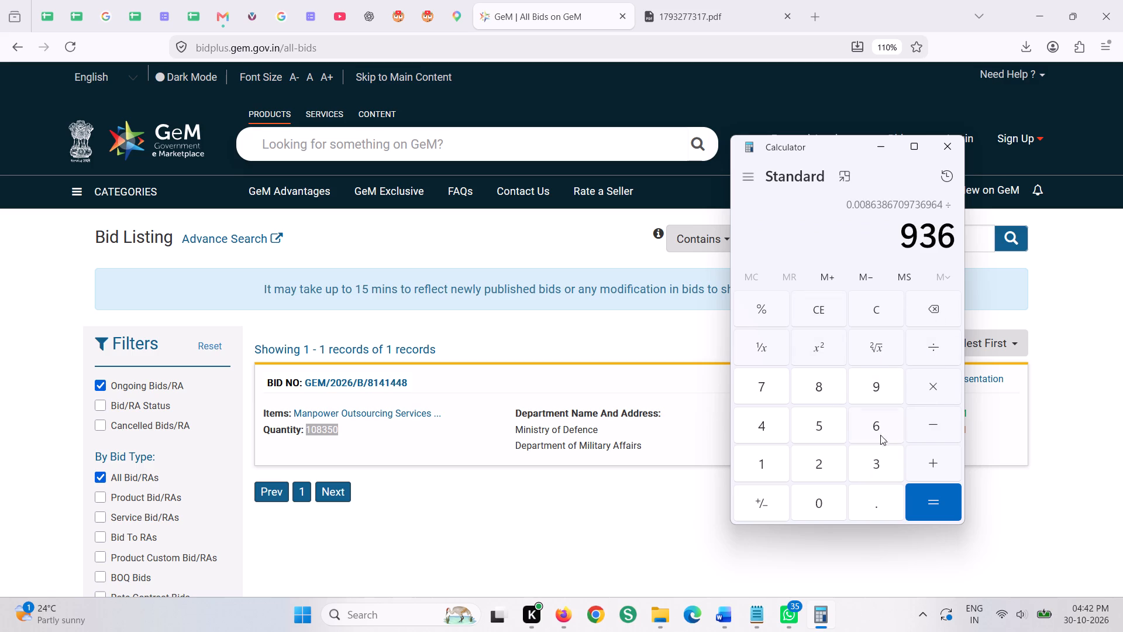
click(931, 504)
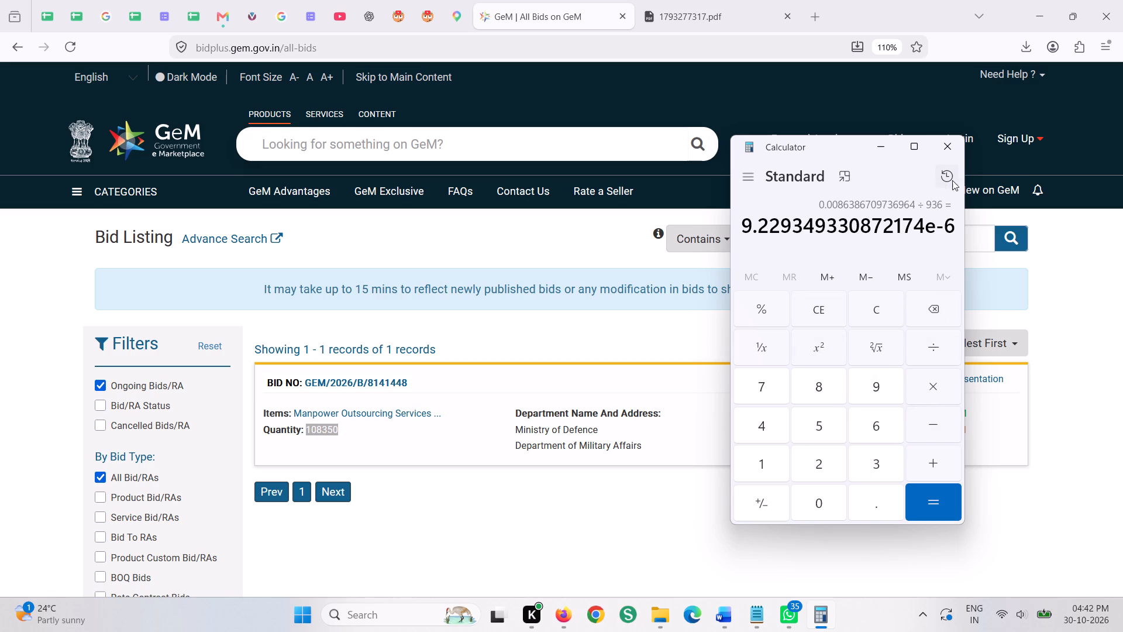
click(950, 150)
Examine the Part III standard conditions in bid document 1793277317.pdf, from operation of contract through the EPF and ESI clauses.
click(752, 451)
scroll(663, 489, down, 1)
scroll(644, 487, up, 2)
click(728, 0)
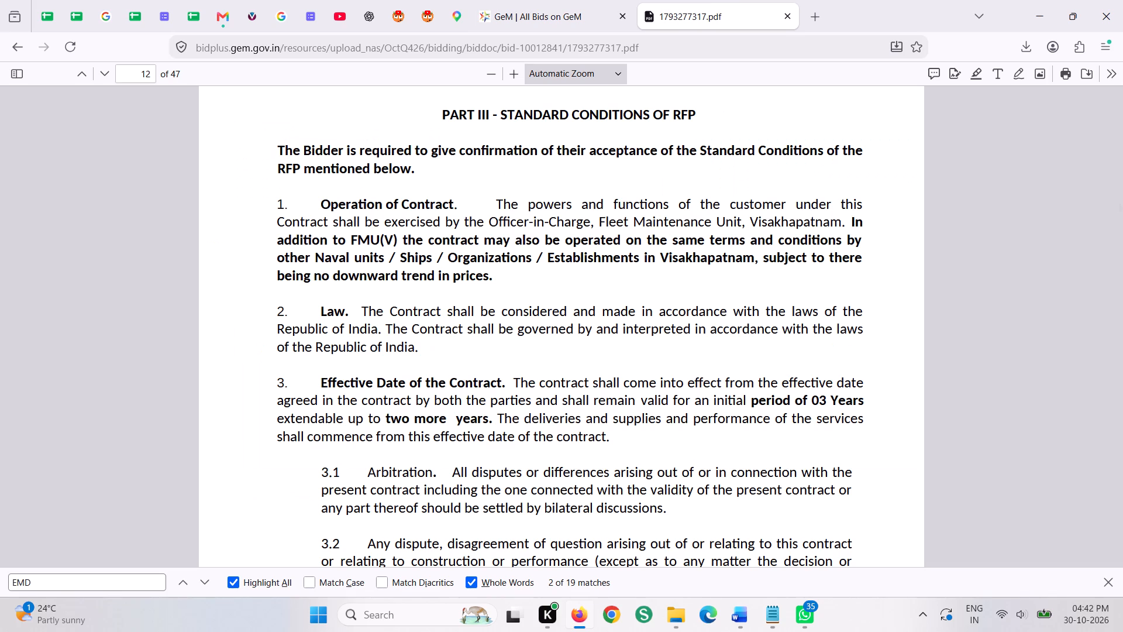
scroll(571, 341, down, 2)
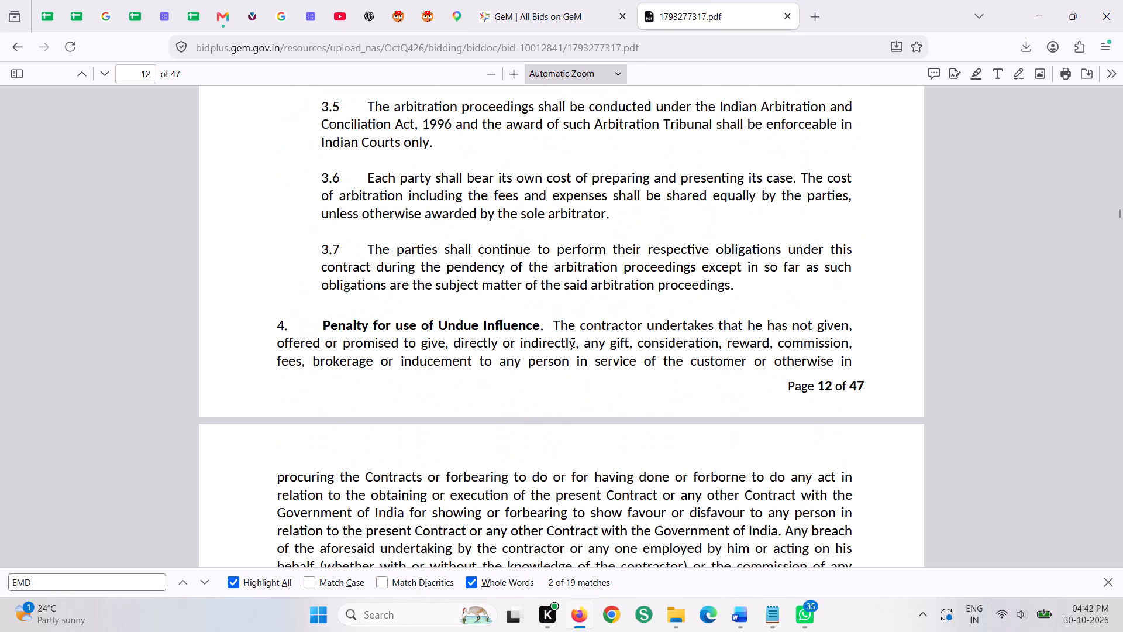
scroll(571, 342, up, 3)
scroll(571, 342, down, 1)
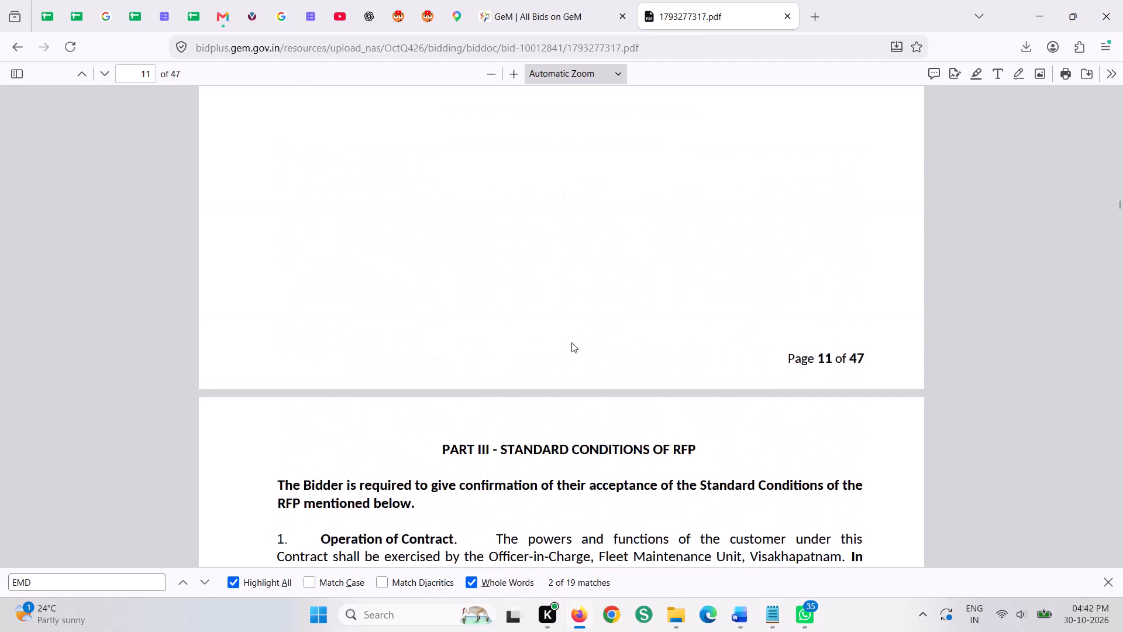
scroll(571, 342, down, 4)
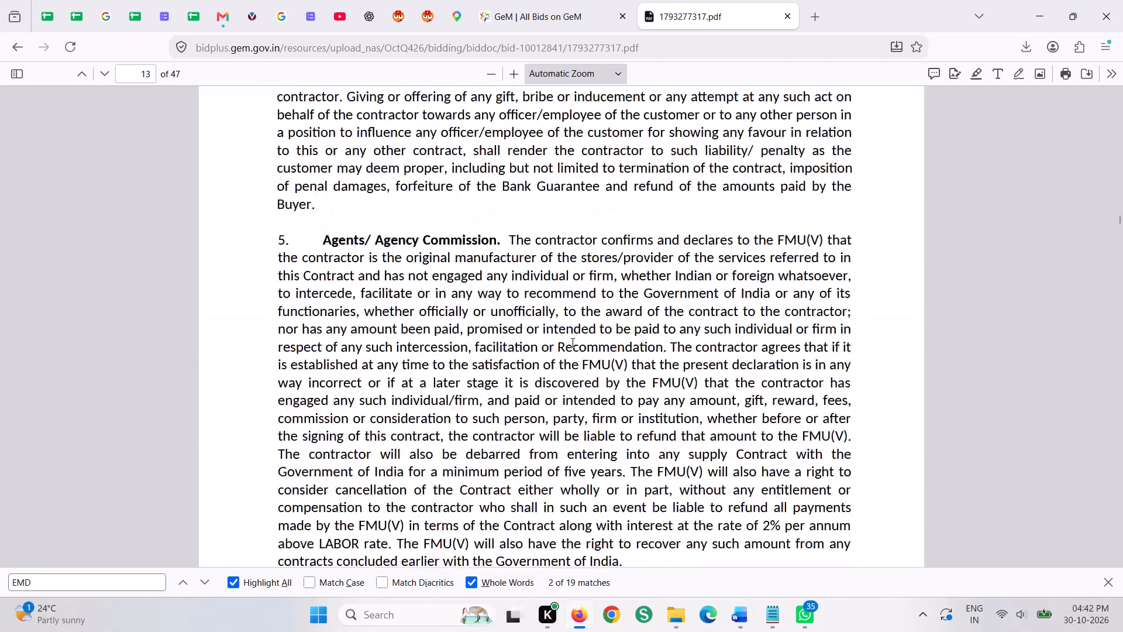
scroll(571, 342, down, 3)
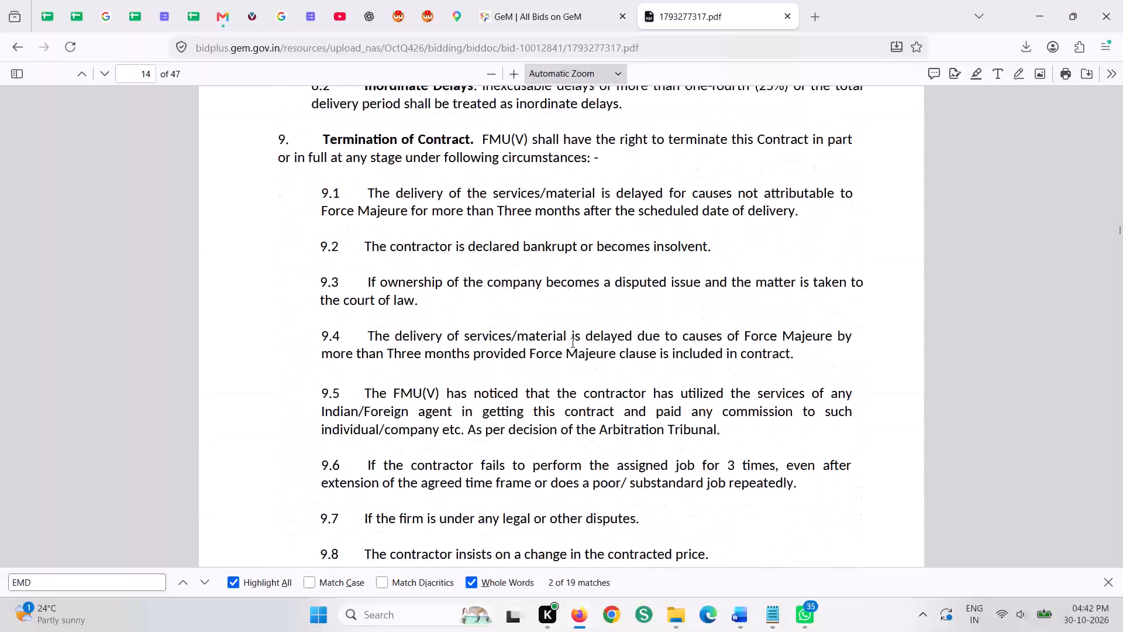
scroll(571, 342, down, 3)
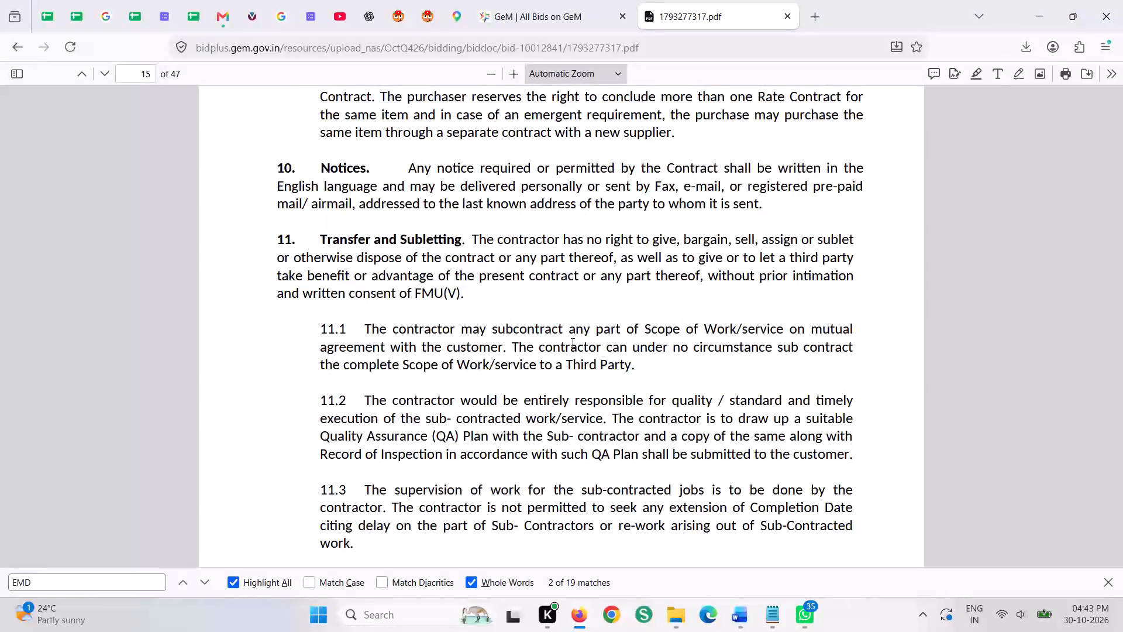
scroll(571, 342, down, 2)
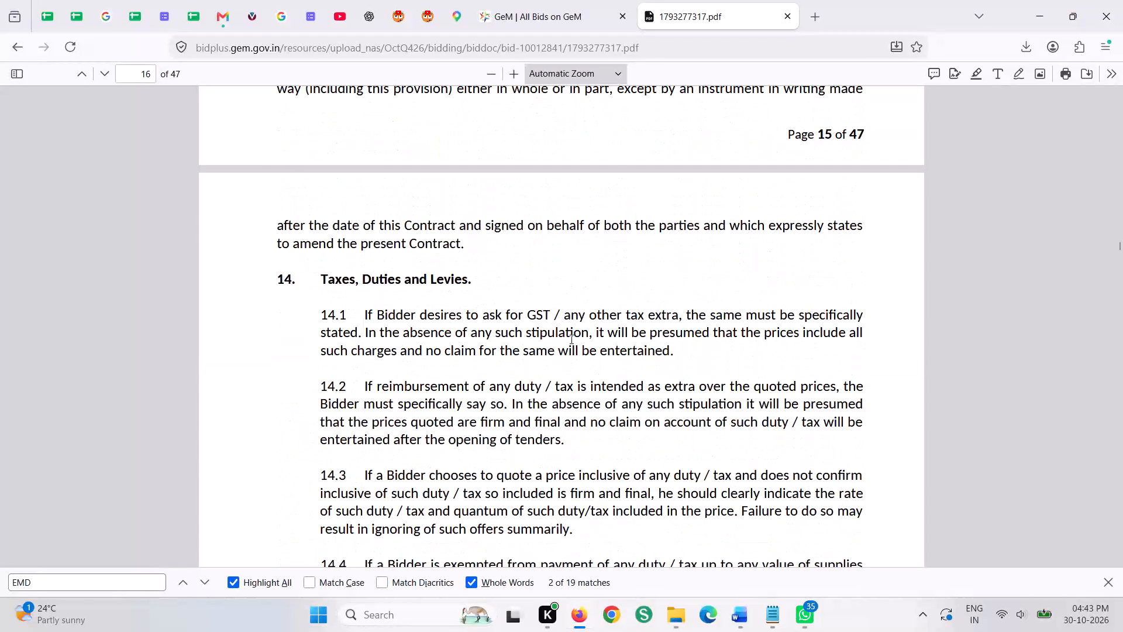
scroll(570, 338, down, 2)
scroll(648, 318, down, 1)
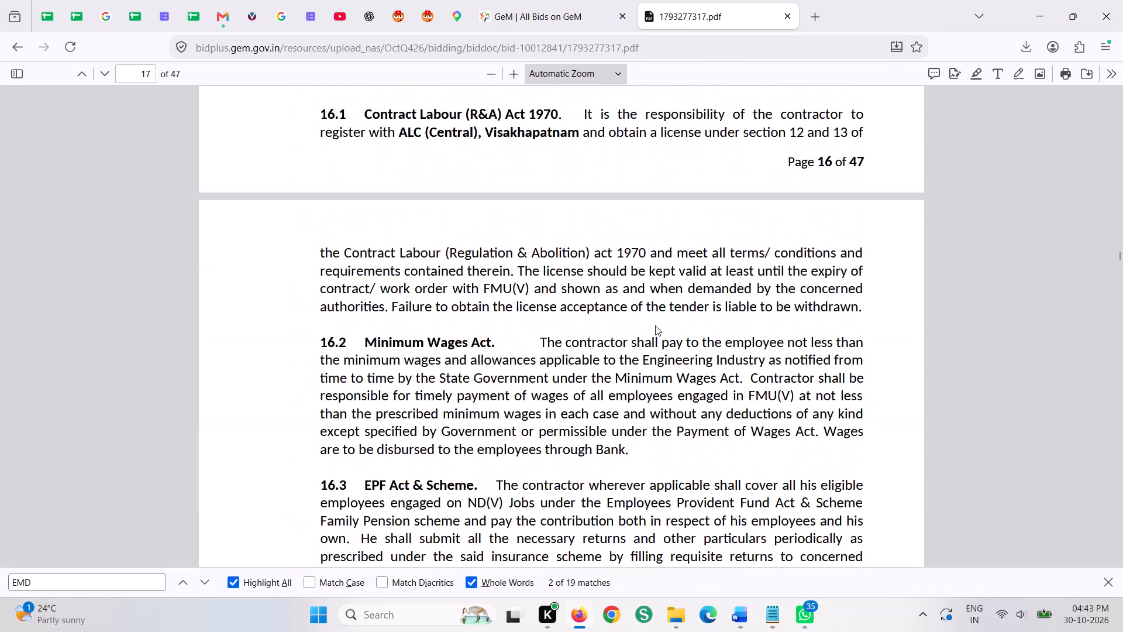
scroll(580, 379, down, 1)
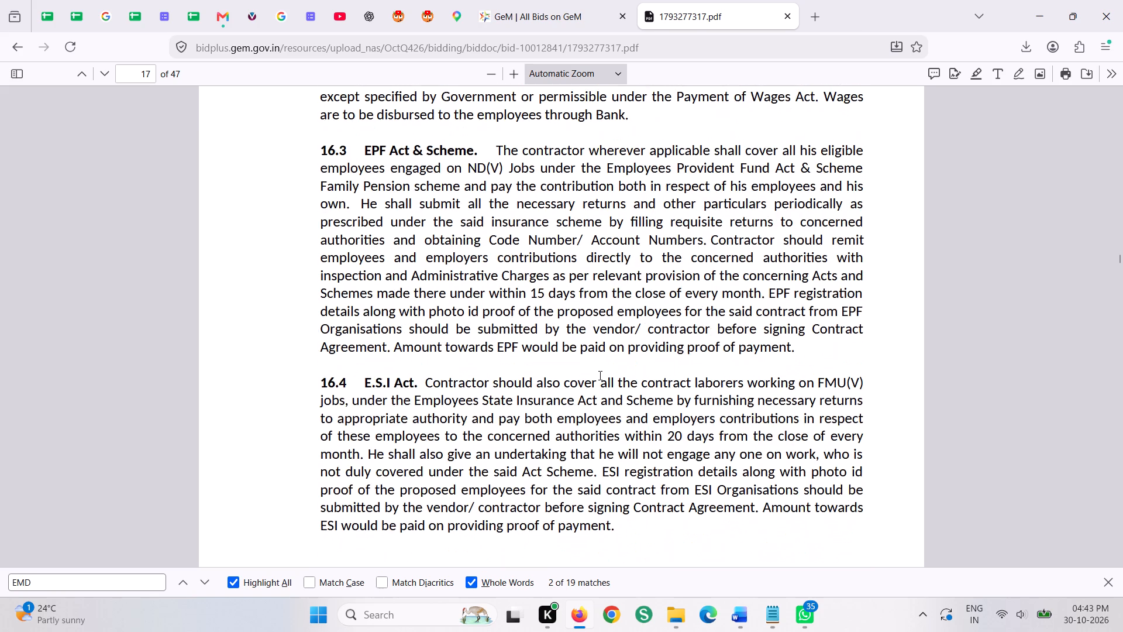
Examine the Part IV special conditions on performance guarantee and payment terms, through to the evaluation criteria and price bid format.
scroll(600, 375, down, 3)
scroll(616, 374, up, 1)
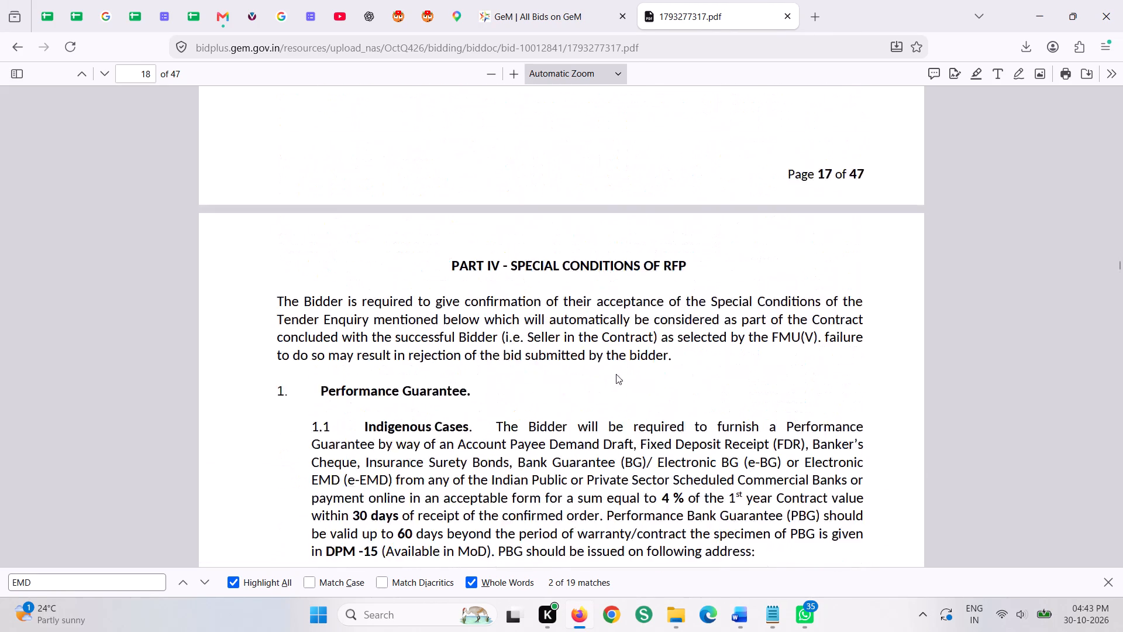
scroll(616, 373, down, 2)
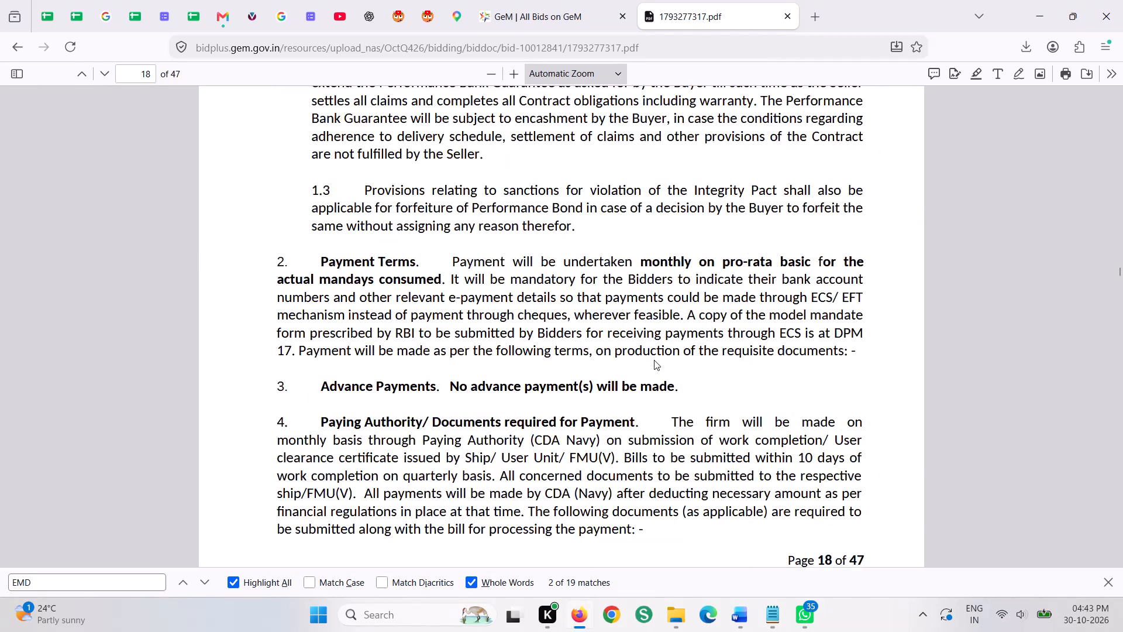
scroll(654, 360, down, 5)
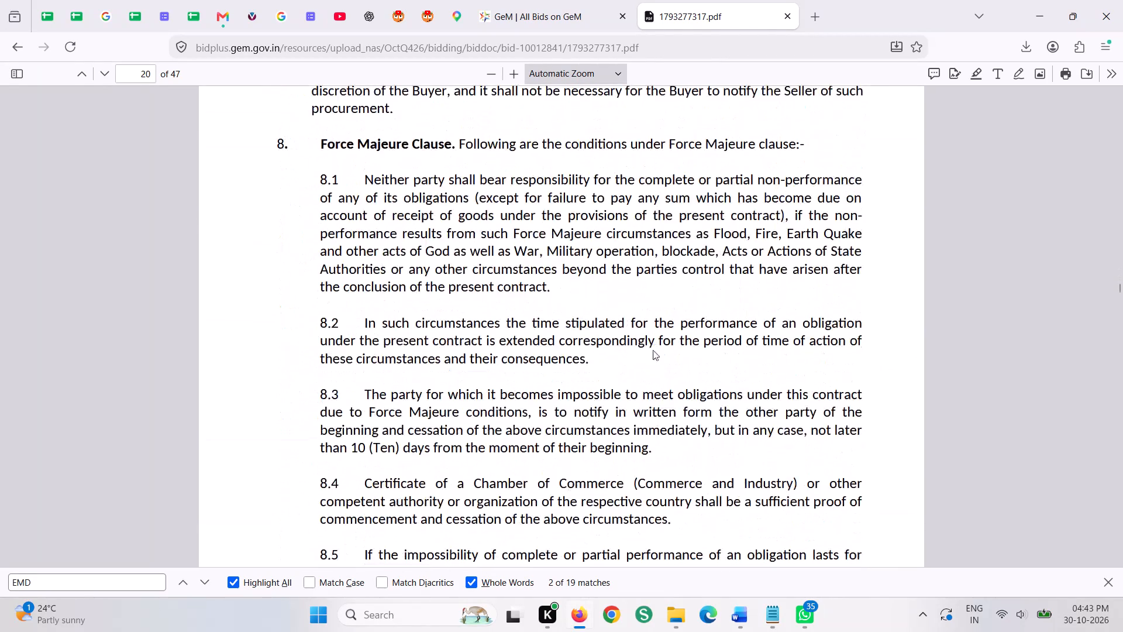
scroll(712, 255, down, 3)
scroll(633, 262, down, 3)
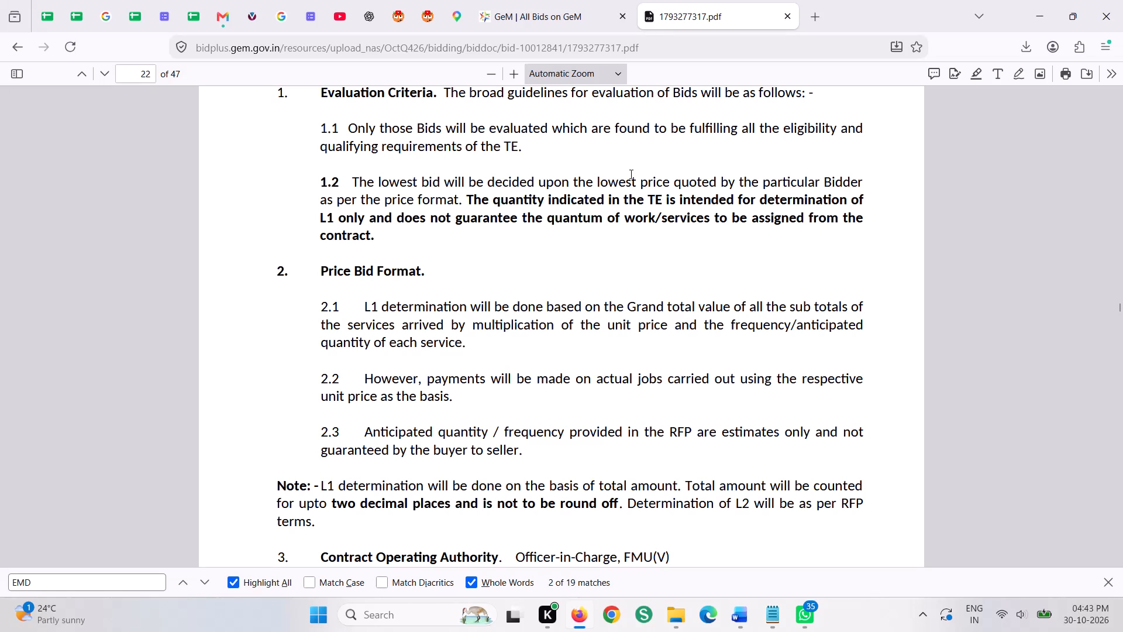
Skim the Part VI safety guidelines, from contractor safety responsibilities and penalties to the field safety audit form.
scroll(630, 218, down, 3)
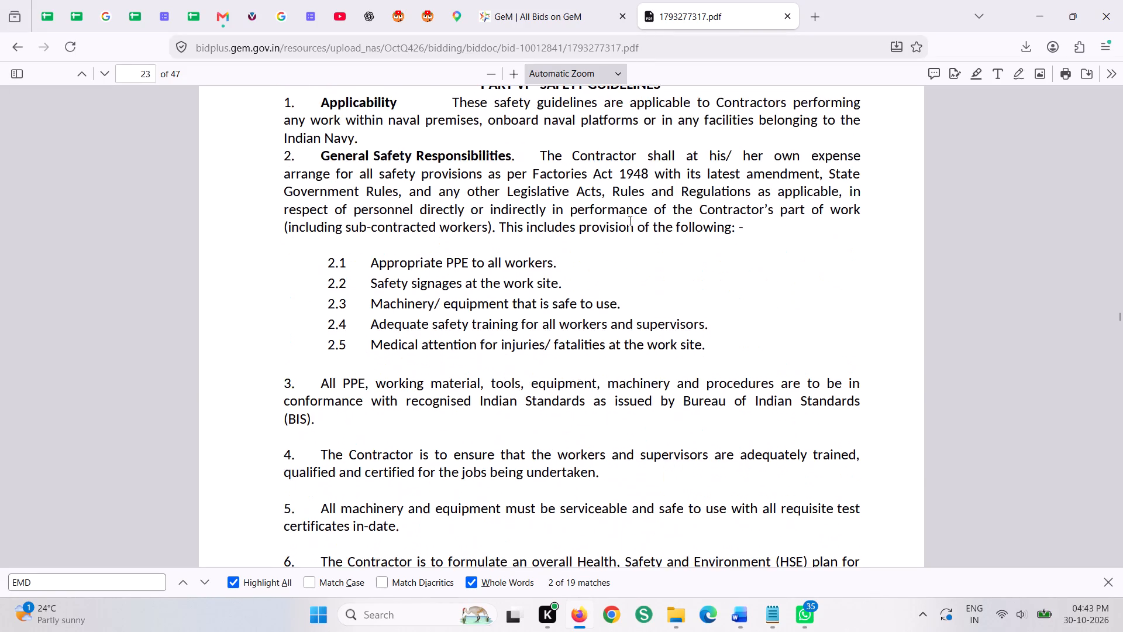
scroll(629, 221, down, 6)
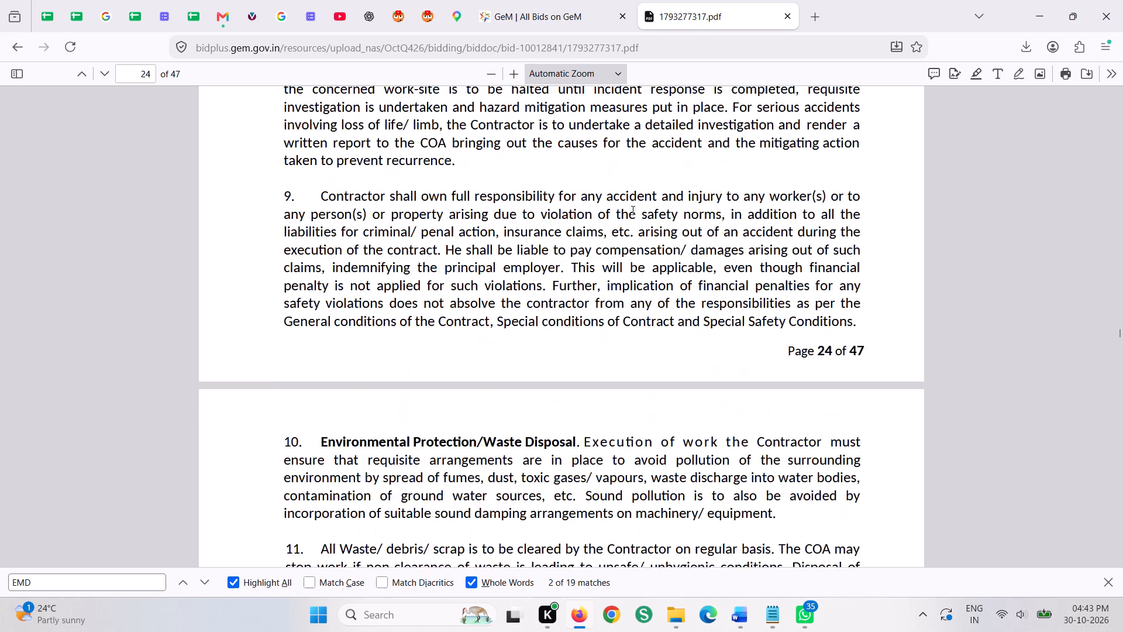
scroll(632, 210, down, 3)
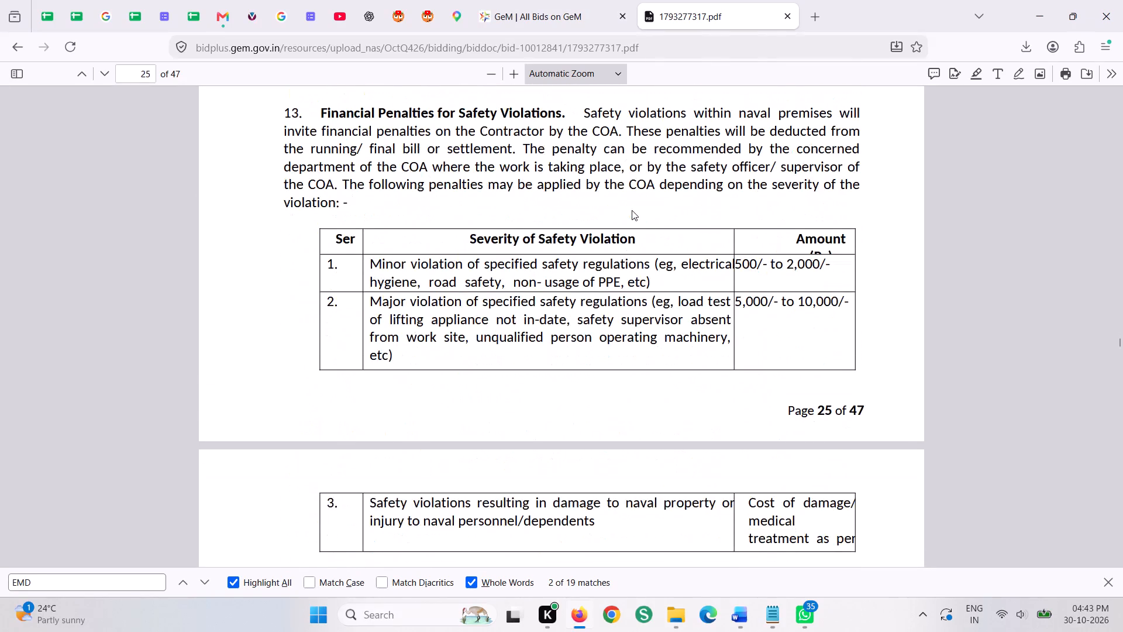
scroll(632, 210, down, 1)
scroll(632, 210, up, 1)
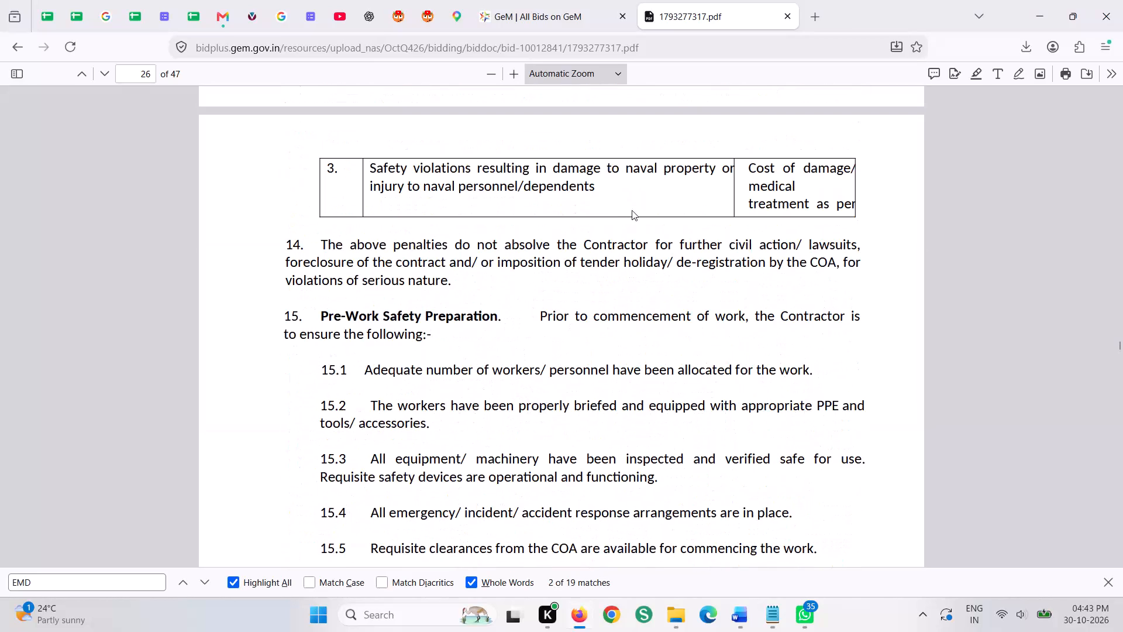
scroll(632, 208, down, 3)
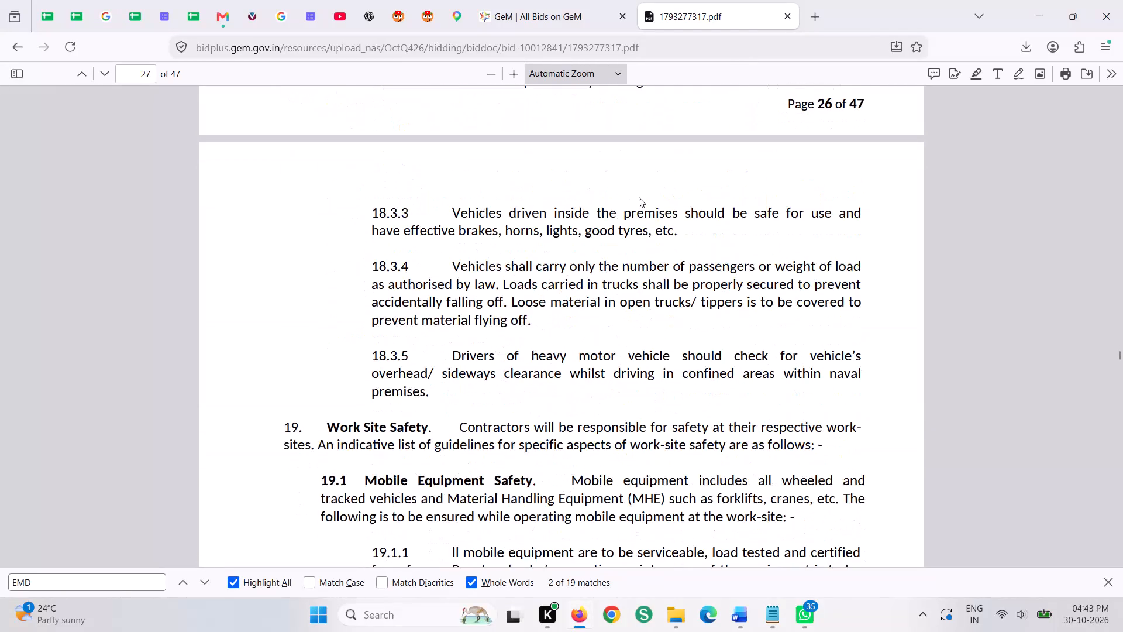
scroll(639, 197, down, 3)
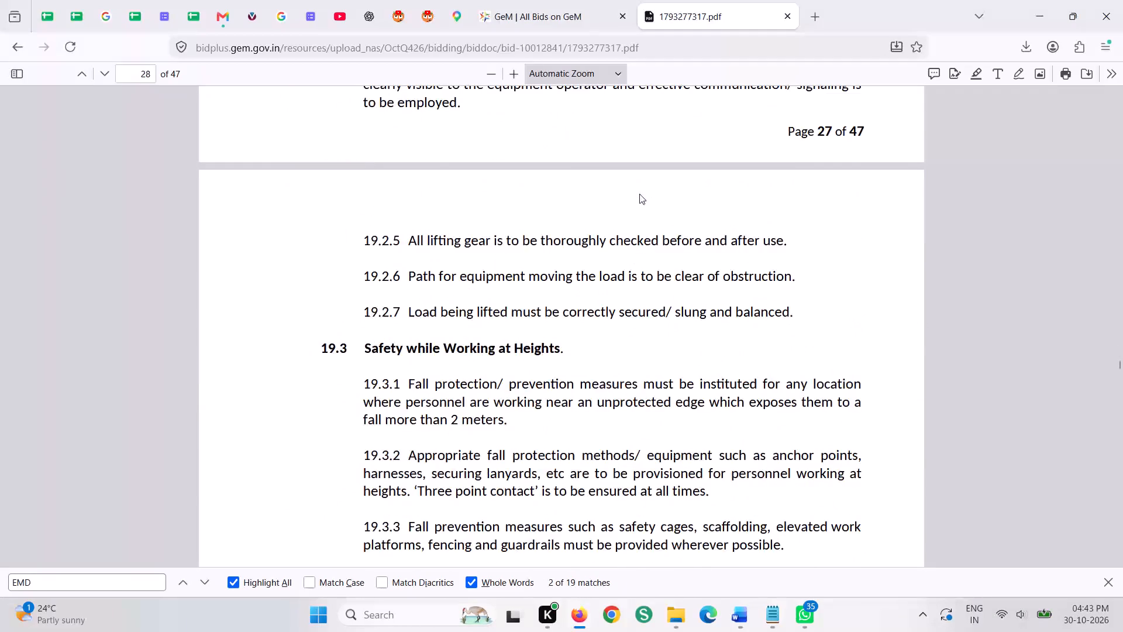
scroll(639, 194, down, 7)
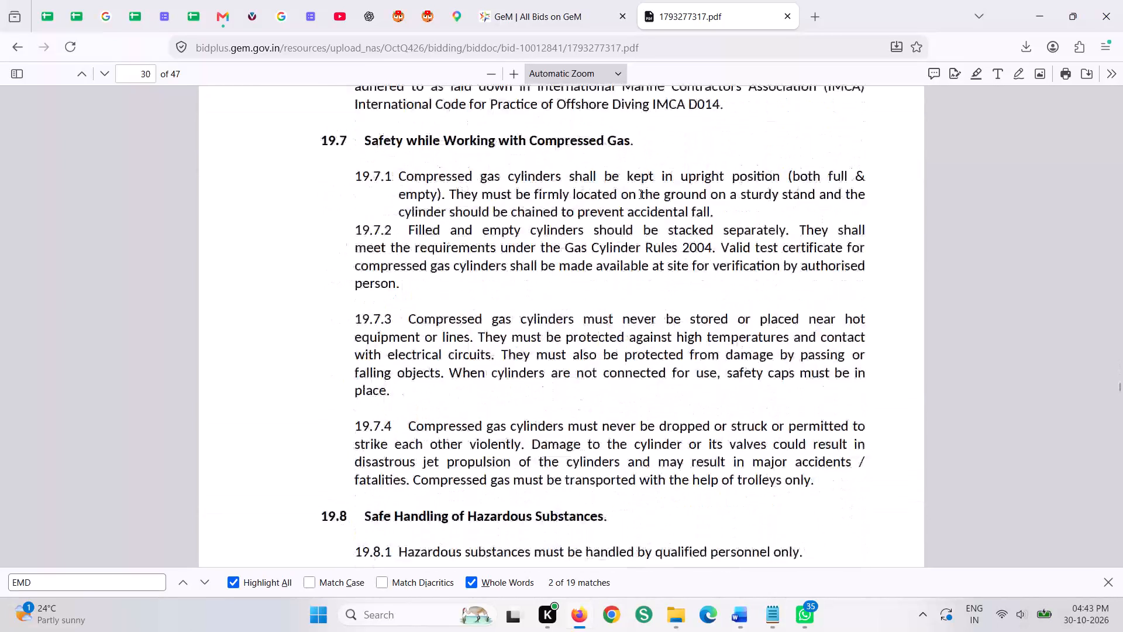
scroll(639, 194, down, 10)
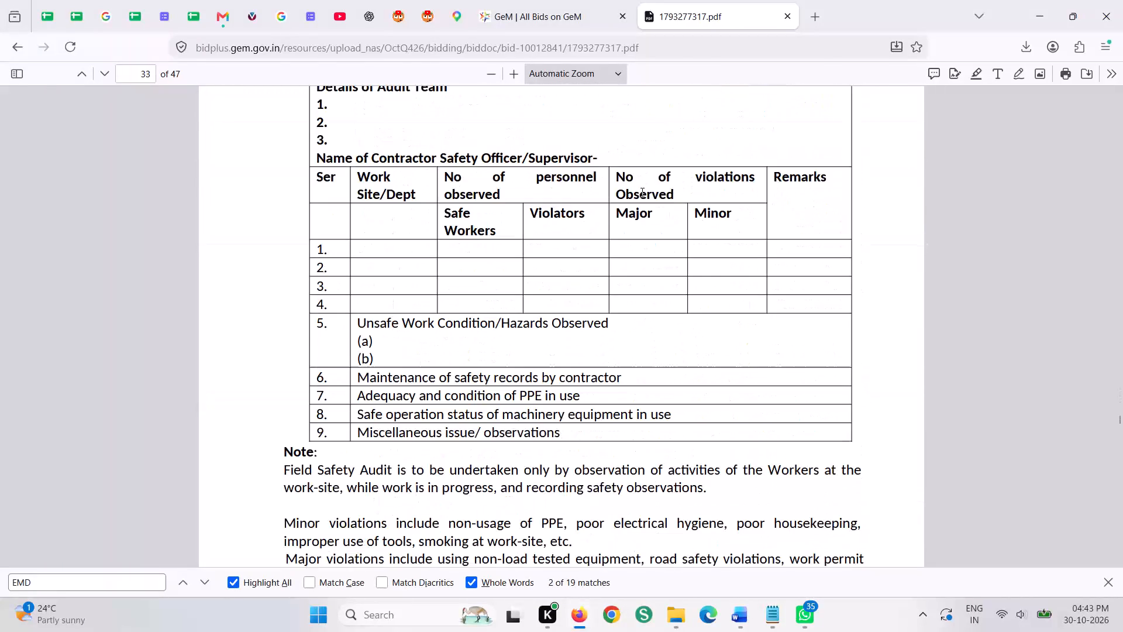
scroll(641, 192, up, 1)
scroll(641, 192, down, 1)
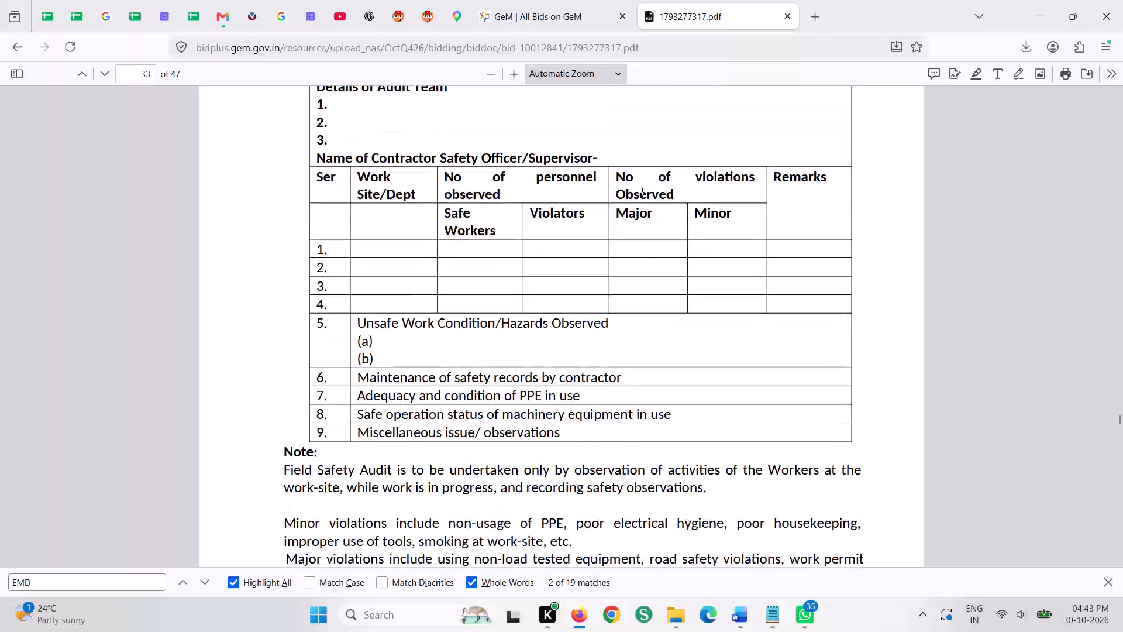
Examine the Hot Work Sentry service requirements, covering working hours, uniform, ESI, EPF, minimum wages, penalties and monthly bill documents.
scroll(641, 192, down, 5)
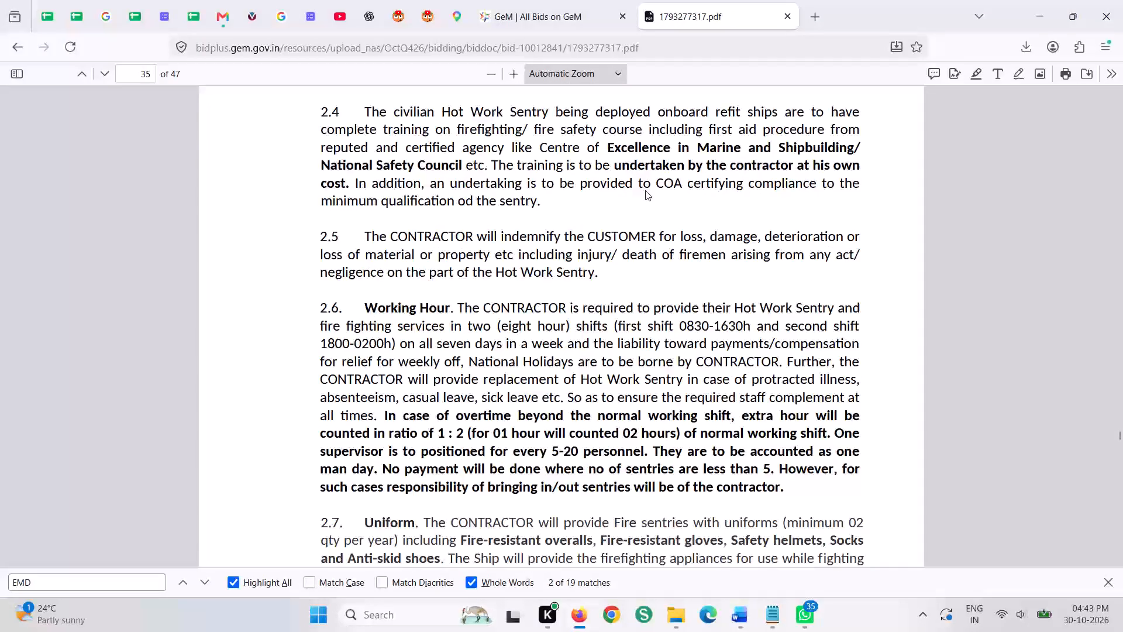
scroll(645, 190, down, 6)
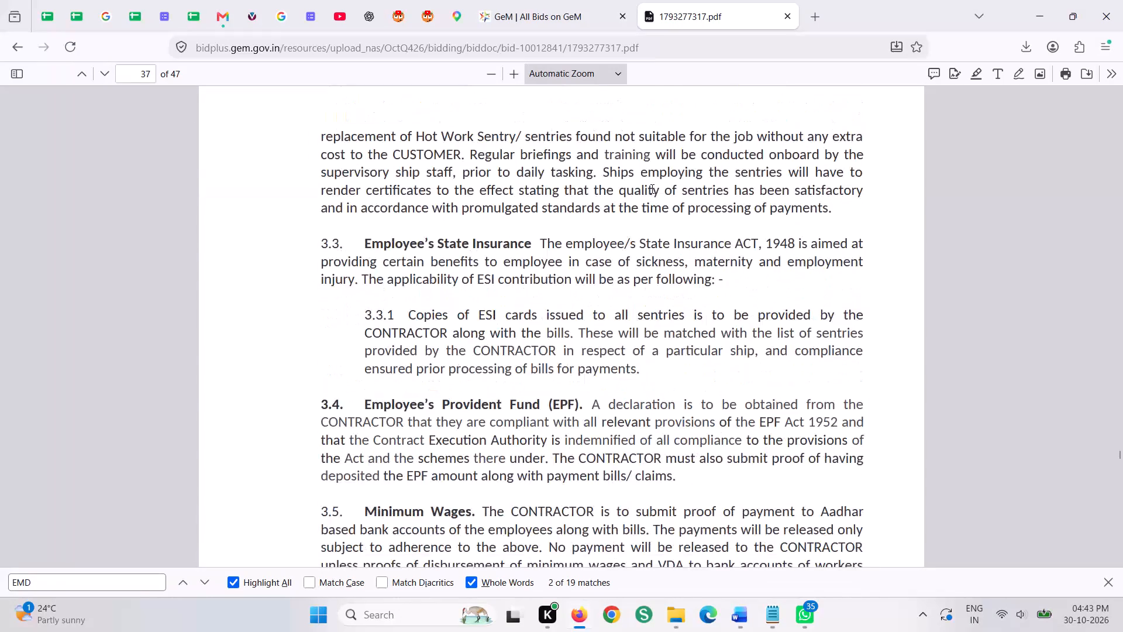
scroll(654, 198, down, 6)
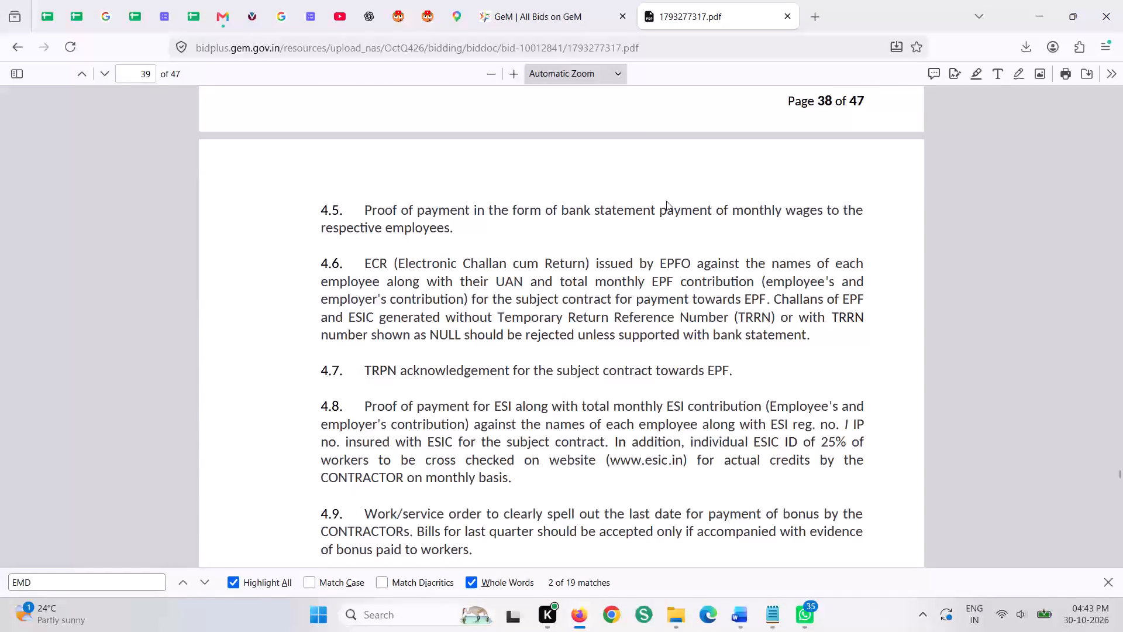
scroll(666, 201, up, 4)
scroll(669, 210, down, 2)
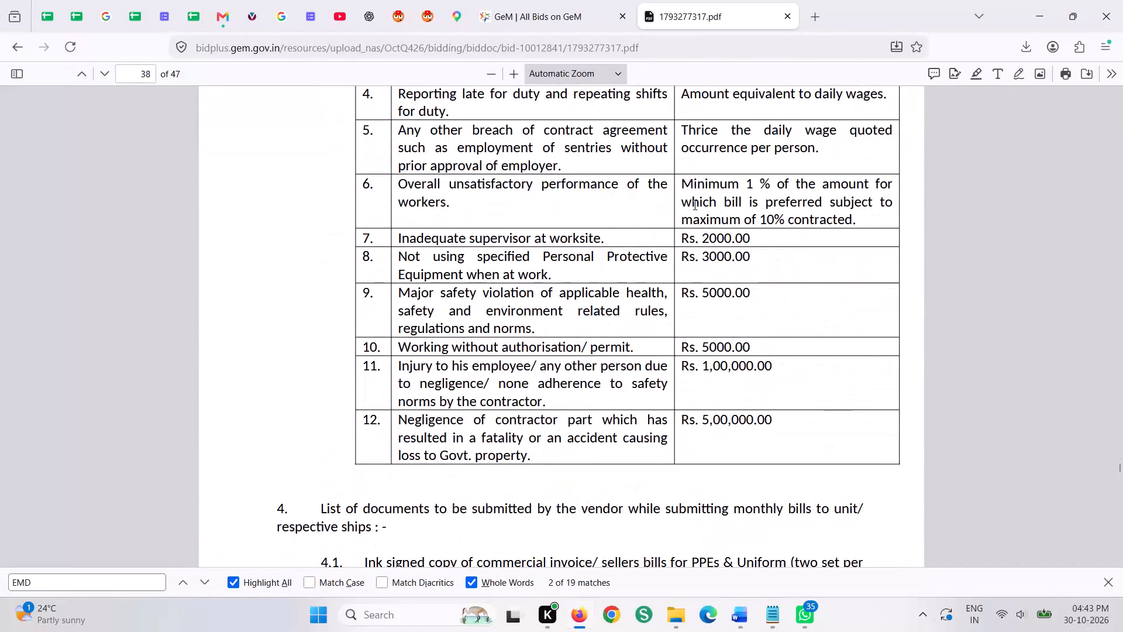
scroll(714, 217, up, 1)
scroll(714, 217, down, 4)
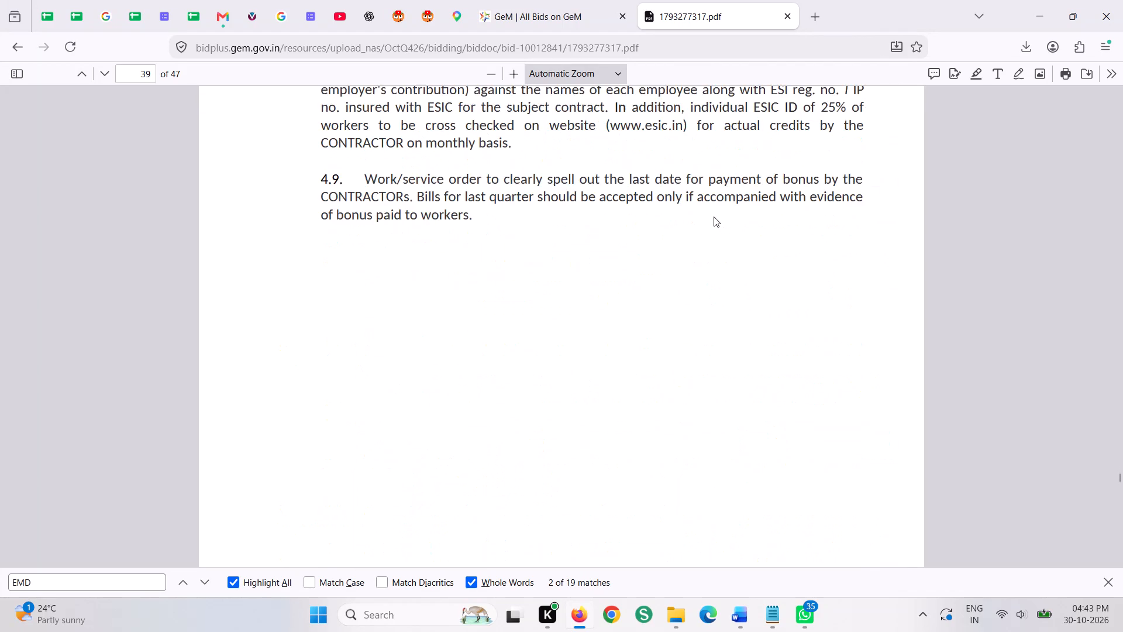
Examine the Enclosure 2 price bid table for the Hot Work Sentry services and its notes on wages, service charges and L1 determination.
scroll(714, 217, down, 3)
scroll(714, 217, up, 1)
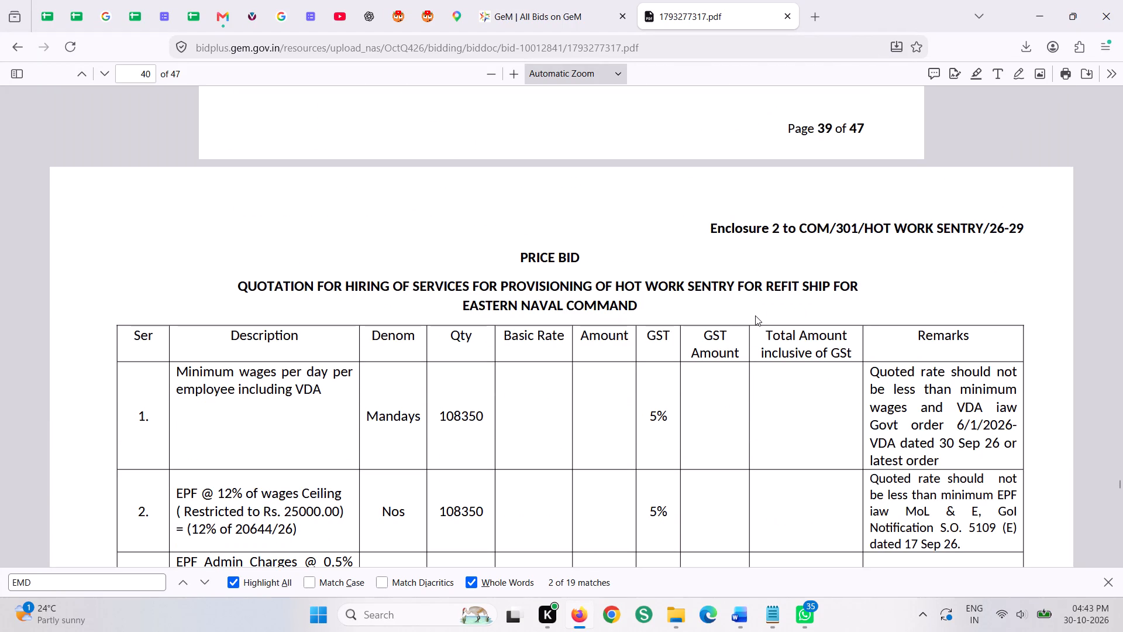
scroll(758, 315, down, 1)
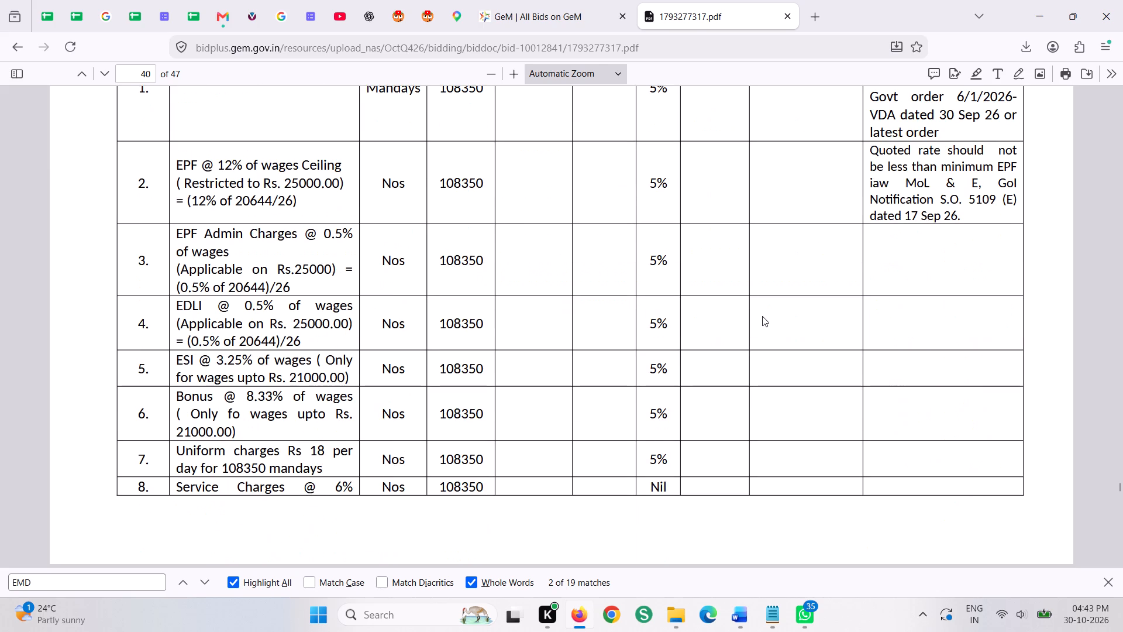
scroll(769, 314, down, 3)
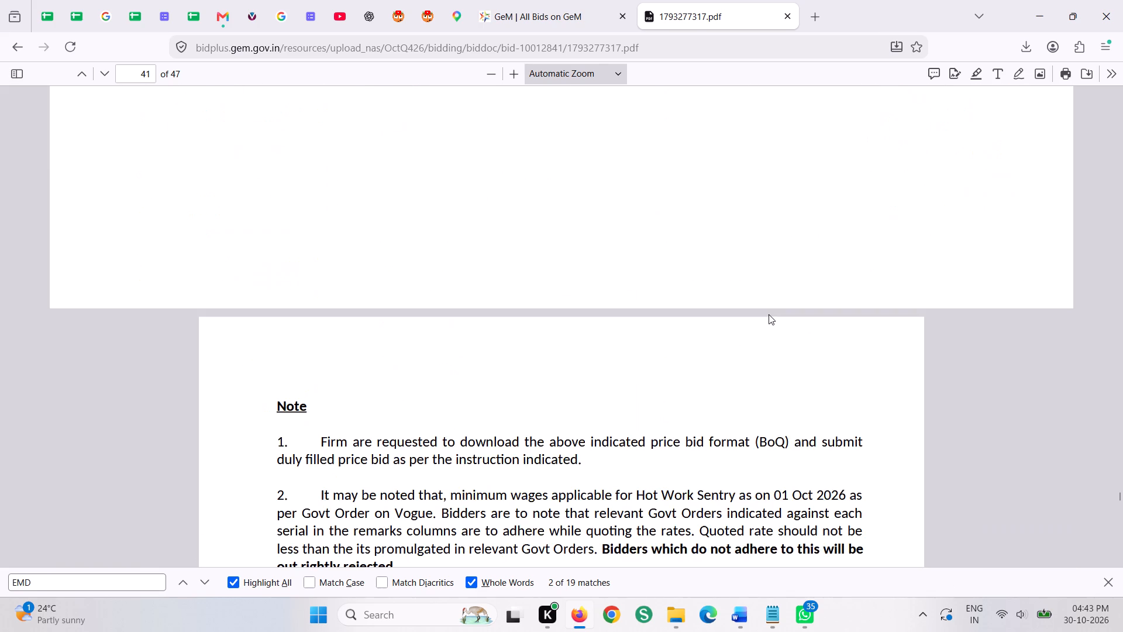
scroll(769, 314, down, 1)
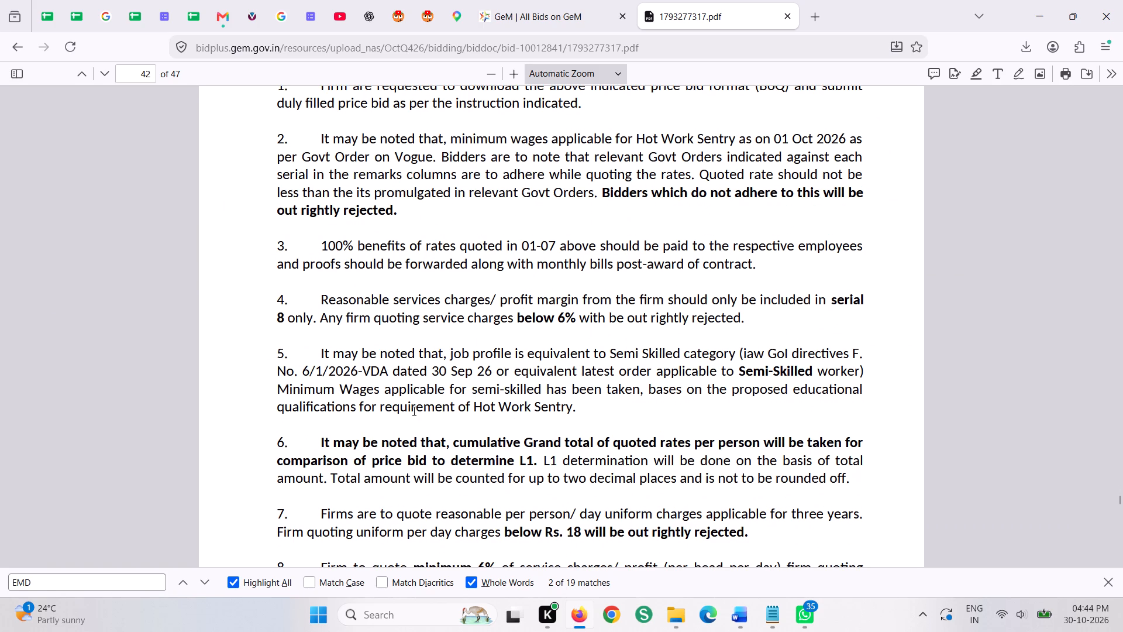
scroll(576, 378, up, 1)
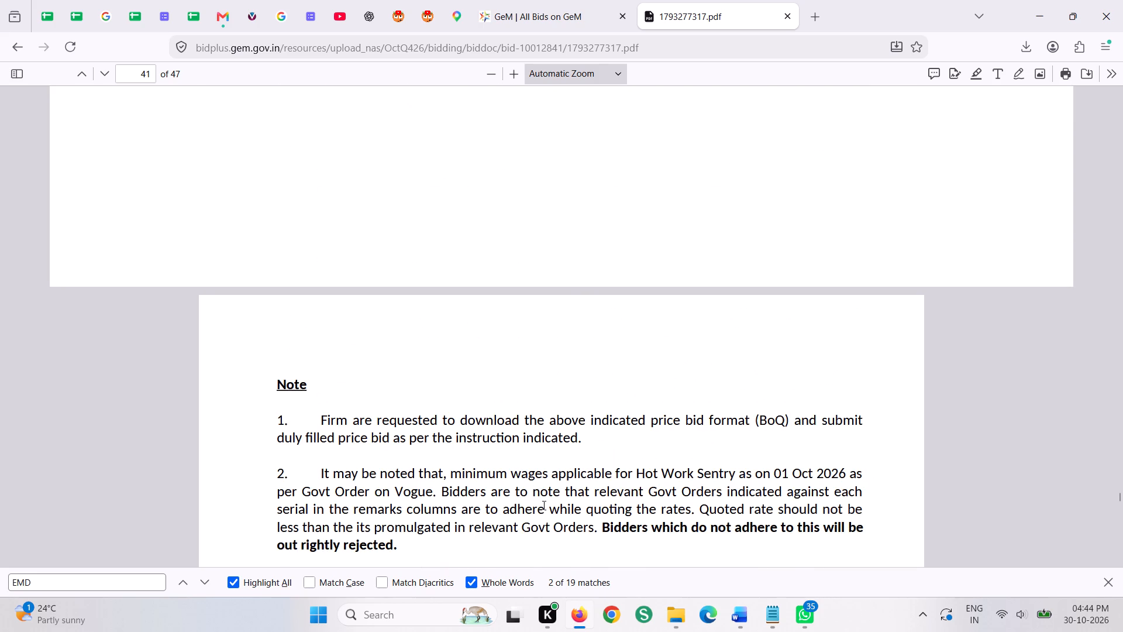
scroll(694, 475, down, 3)
Skim the Enclosure 3 compliance matrix and its annexures, through to the anti-profiteering certificate on the last page.
scroll(693, 472, down, 1)
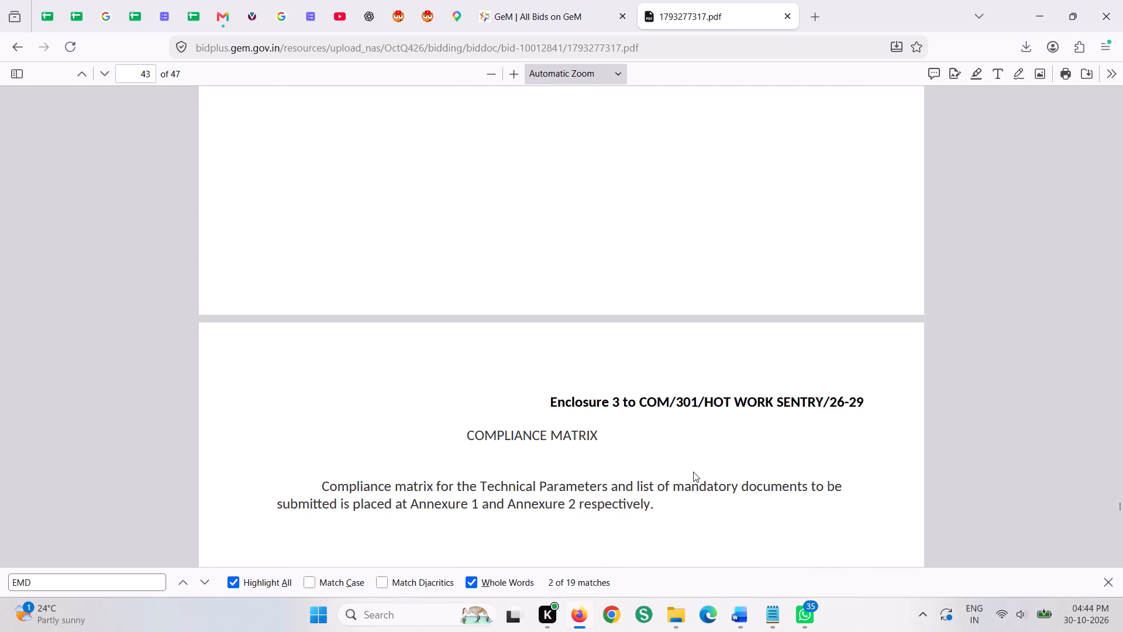
scroll(693, 472, down, 3)
scroll(694, 476, up, 1)
scroll(694, 476, down, 2)
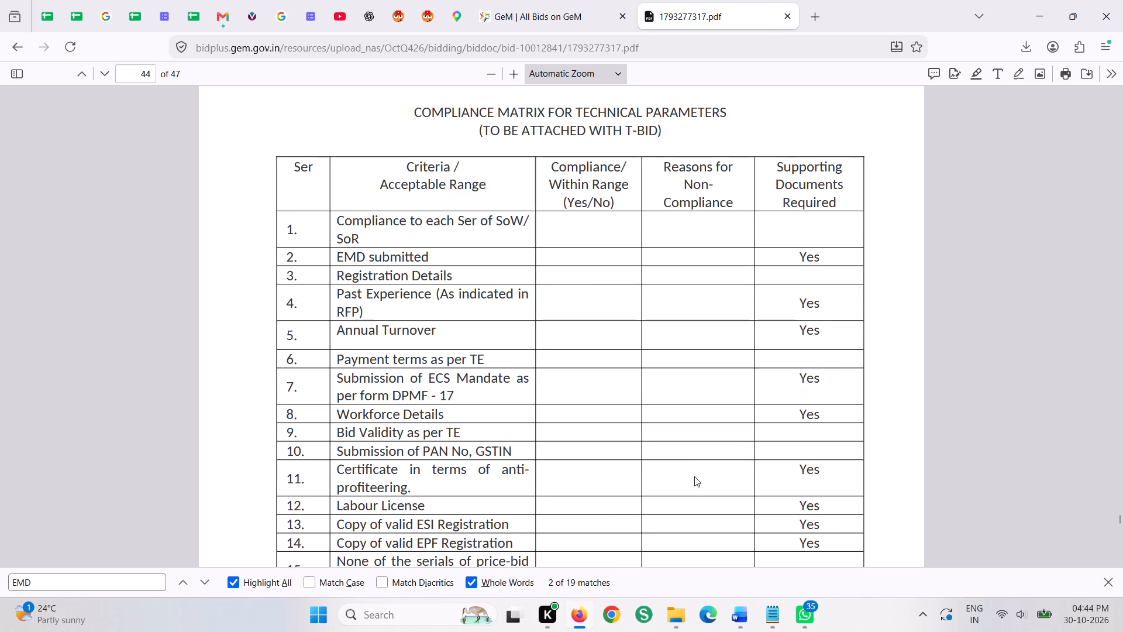
scroll(694, 476, down, 9)
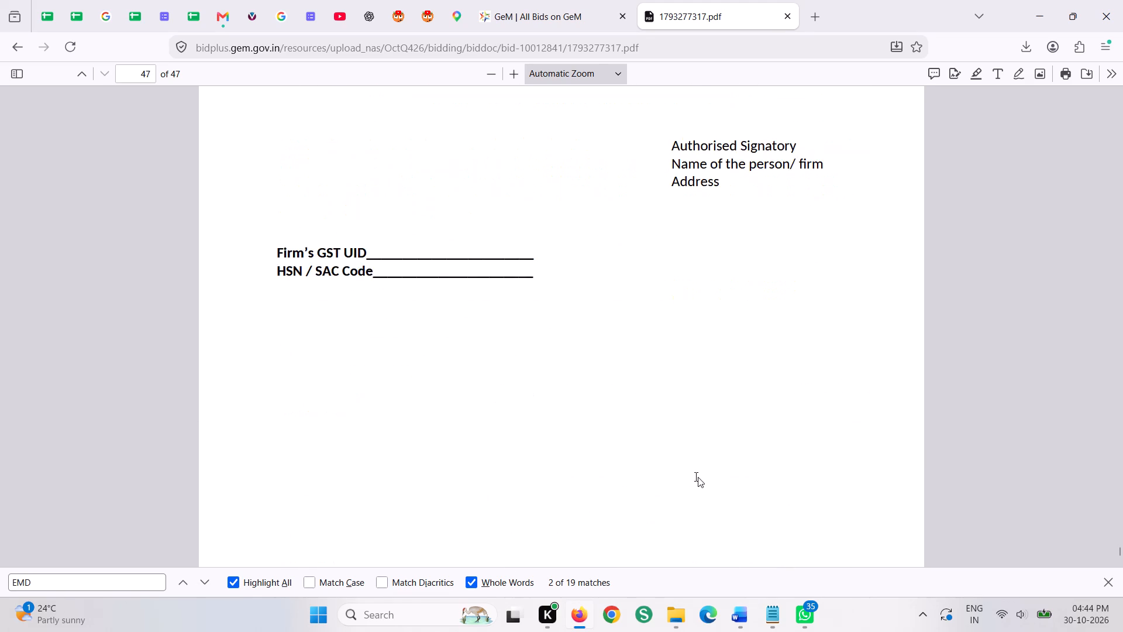
scroll(698, 477, down, 5)
scroll(698, 479, up, 2)
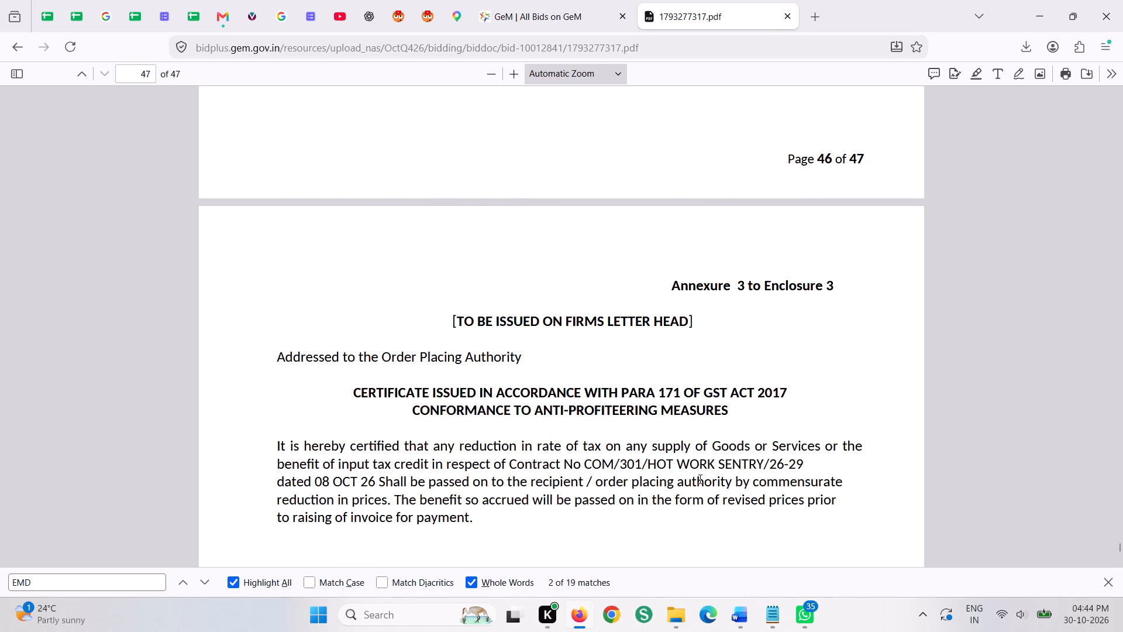
scroll(701, 476, up, 4)
scroll(702, 475, down, 5)
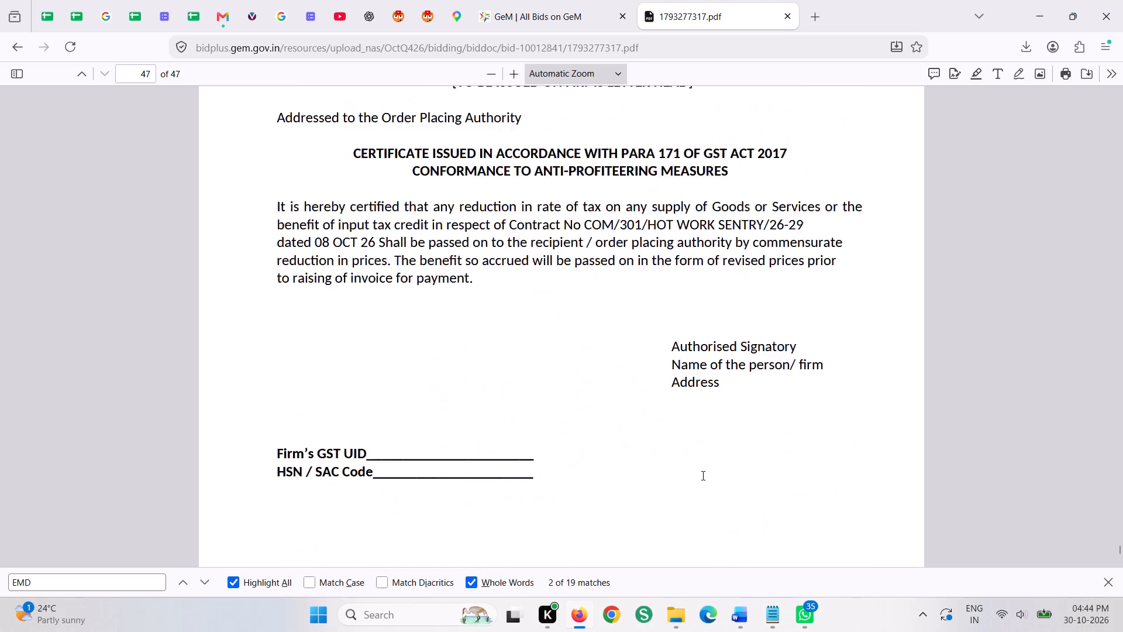